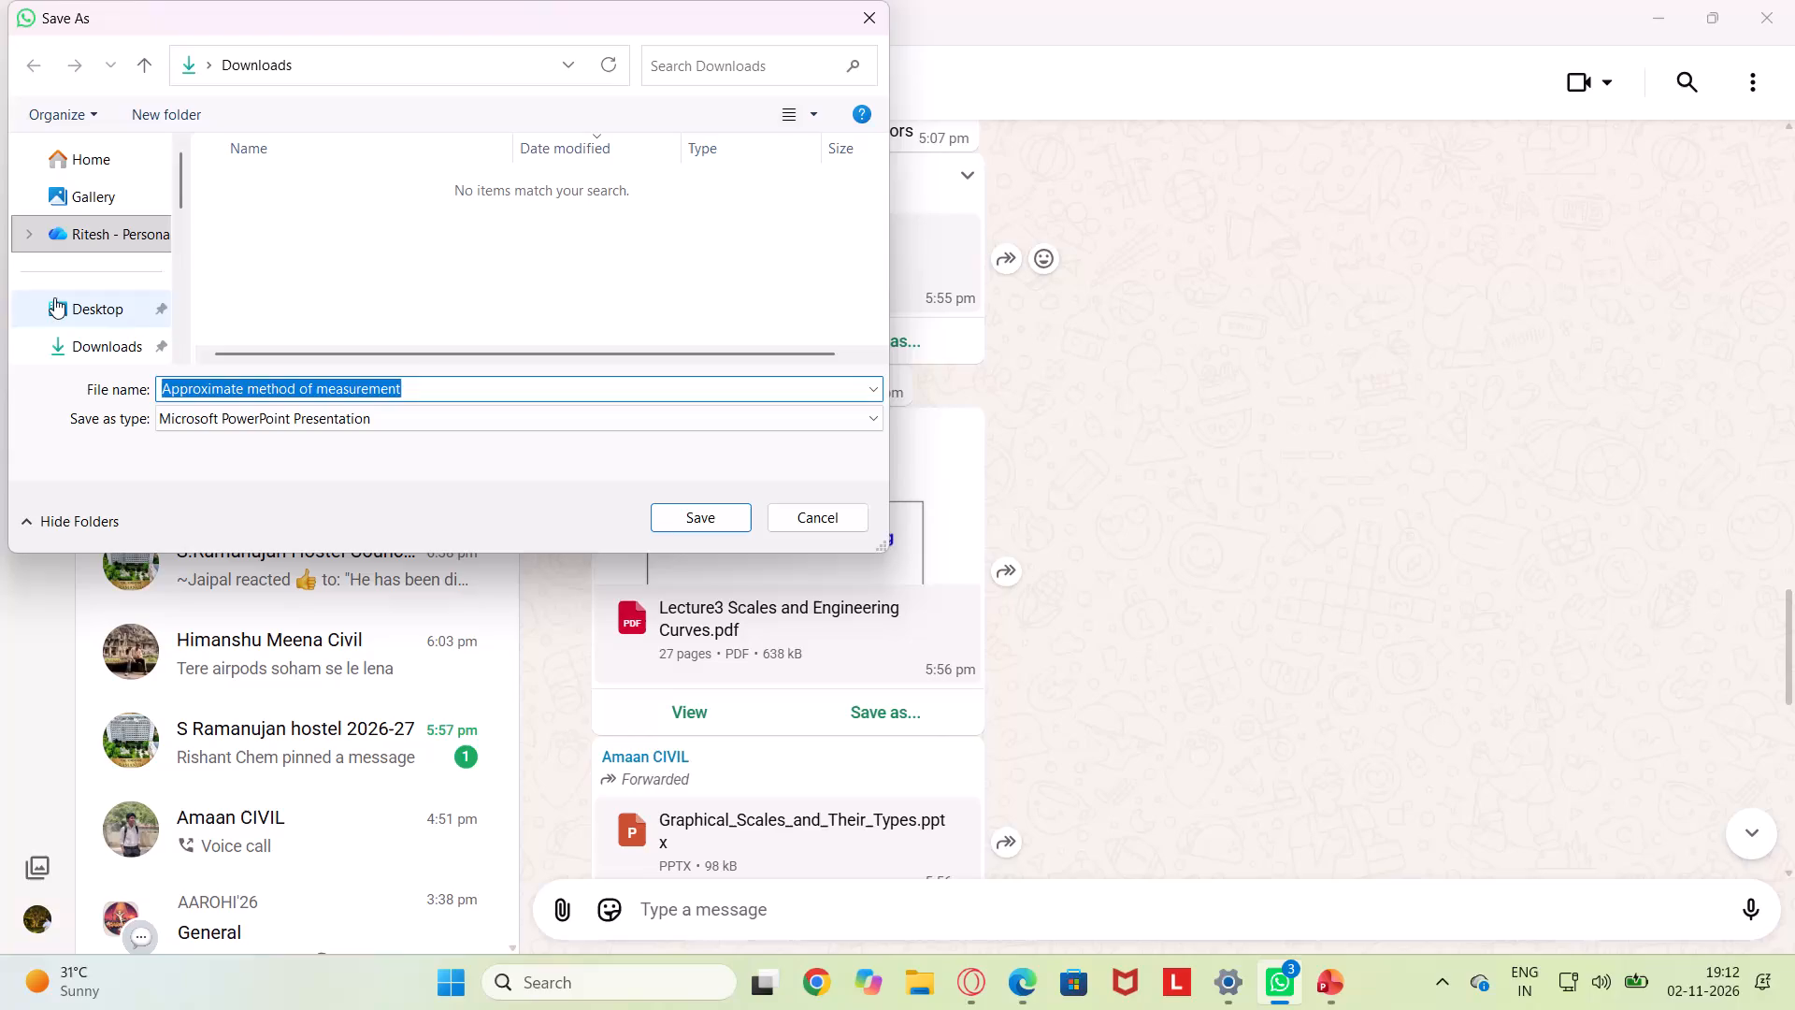
# Create a new folder named ppt on the Desktop and open it as the save location for the measurement presentation.
pyautogui.click(54, 297)
pyautogui.click(146, 121)
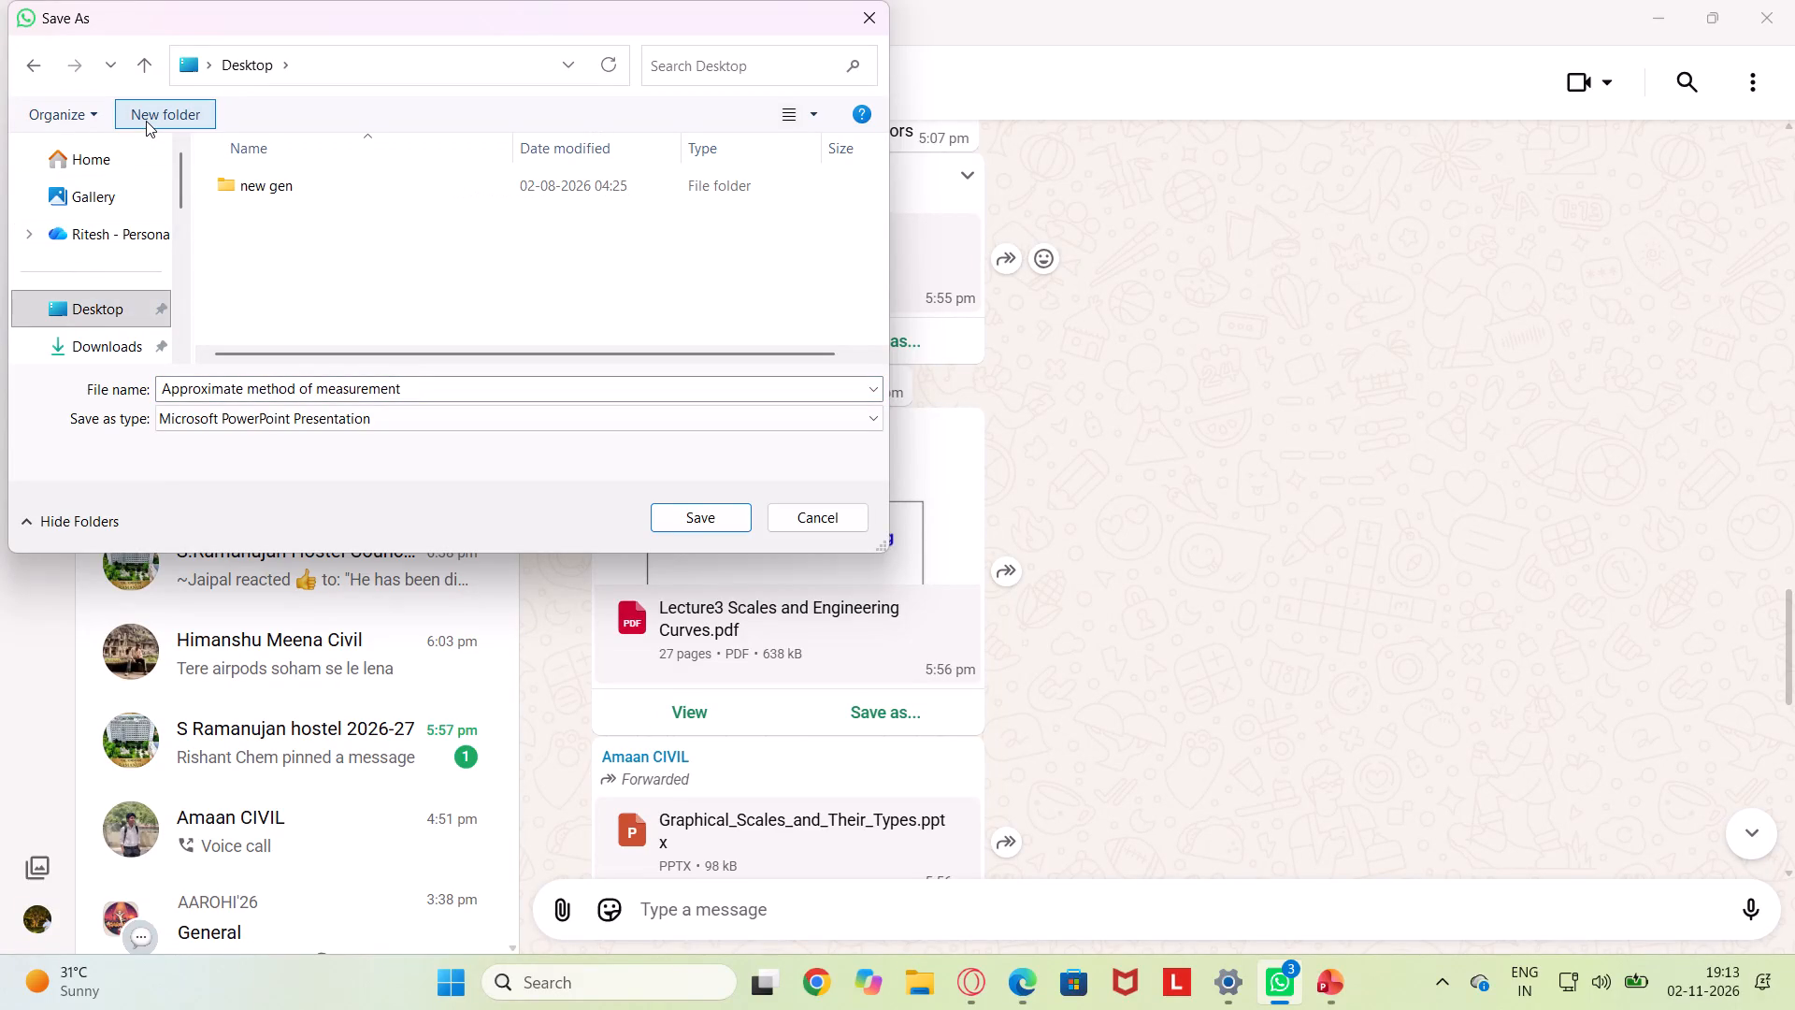
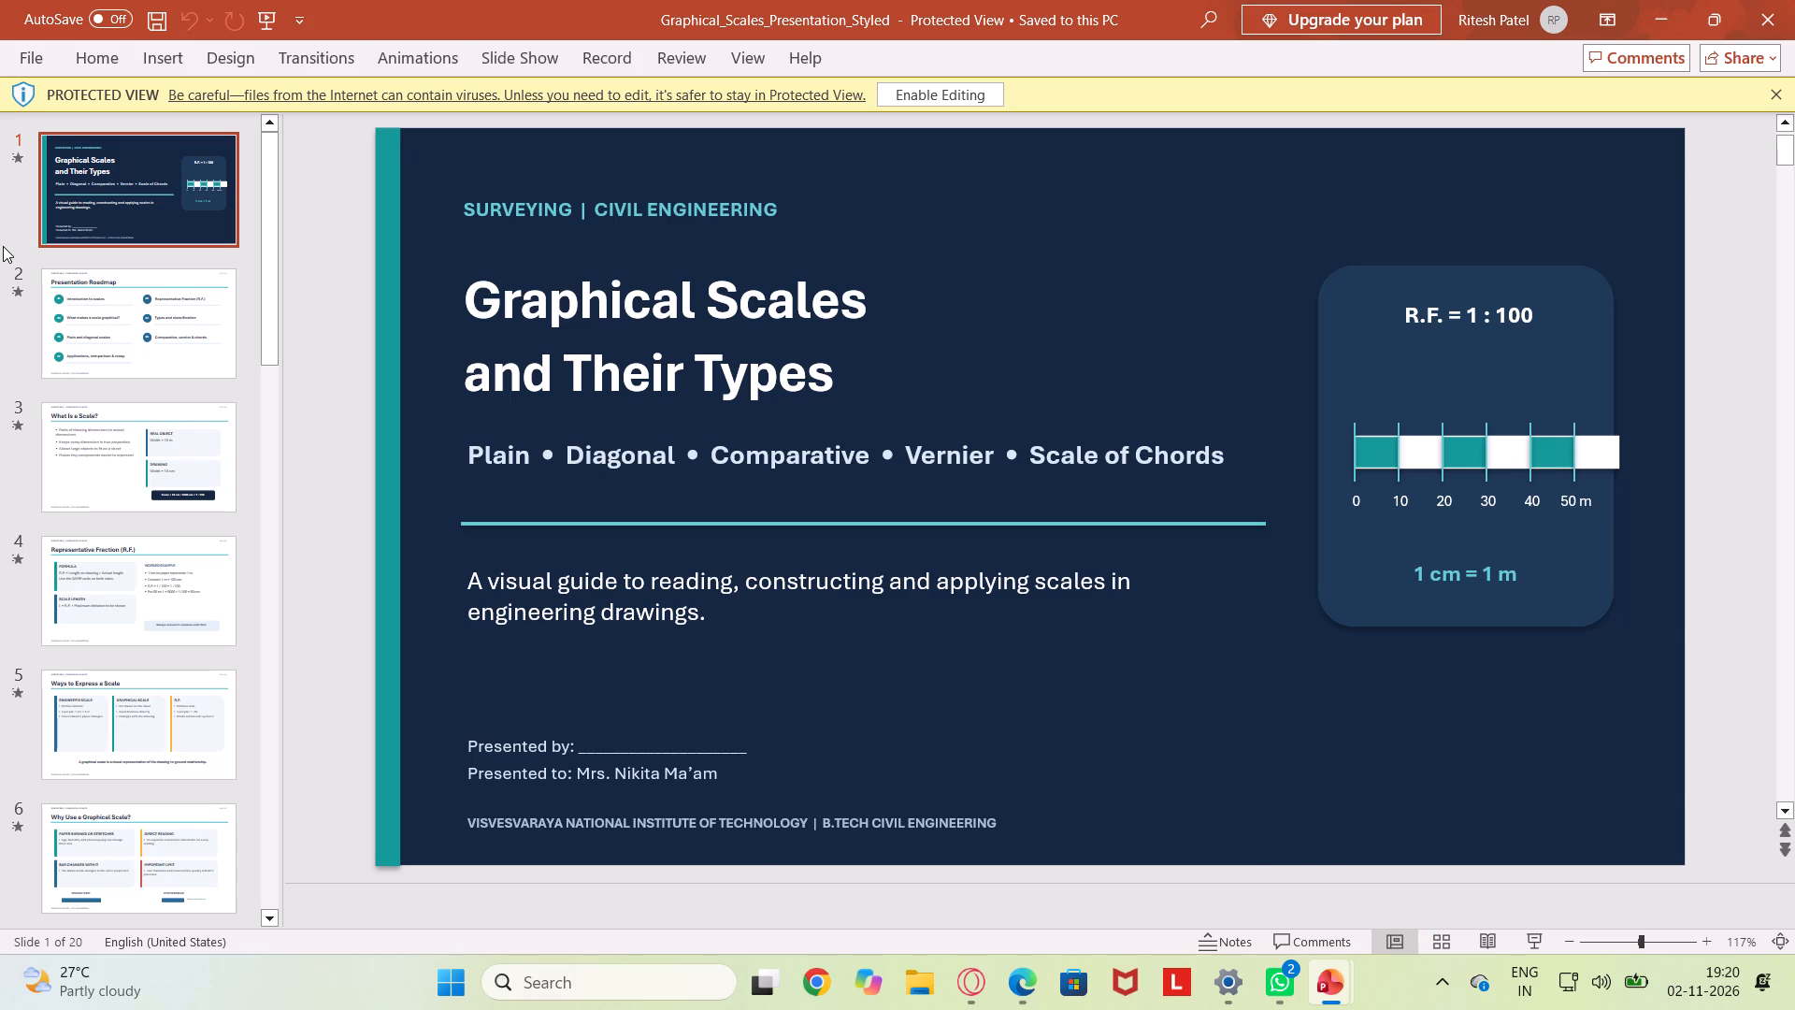
# Review the Graphical Scales presentation slide by slide from the title slide to Conclusion & References.
pyautogui.press('Right')
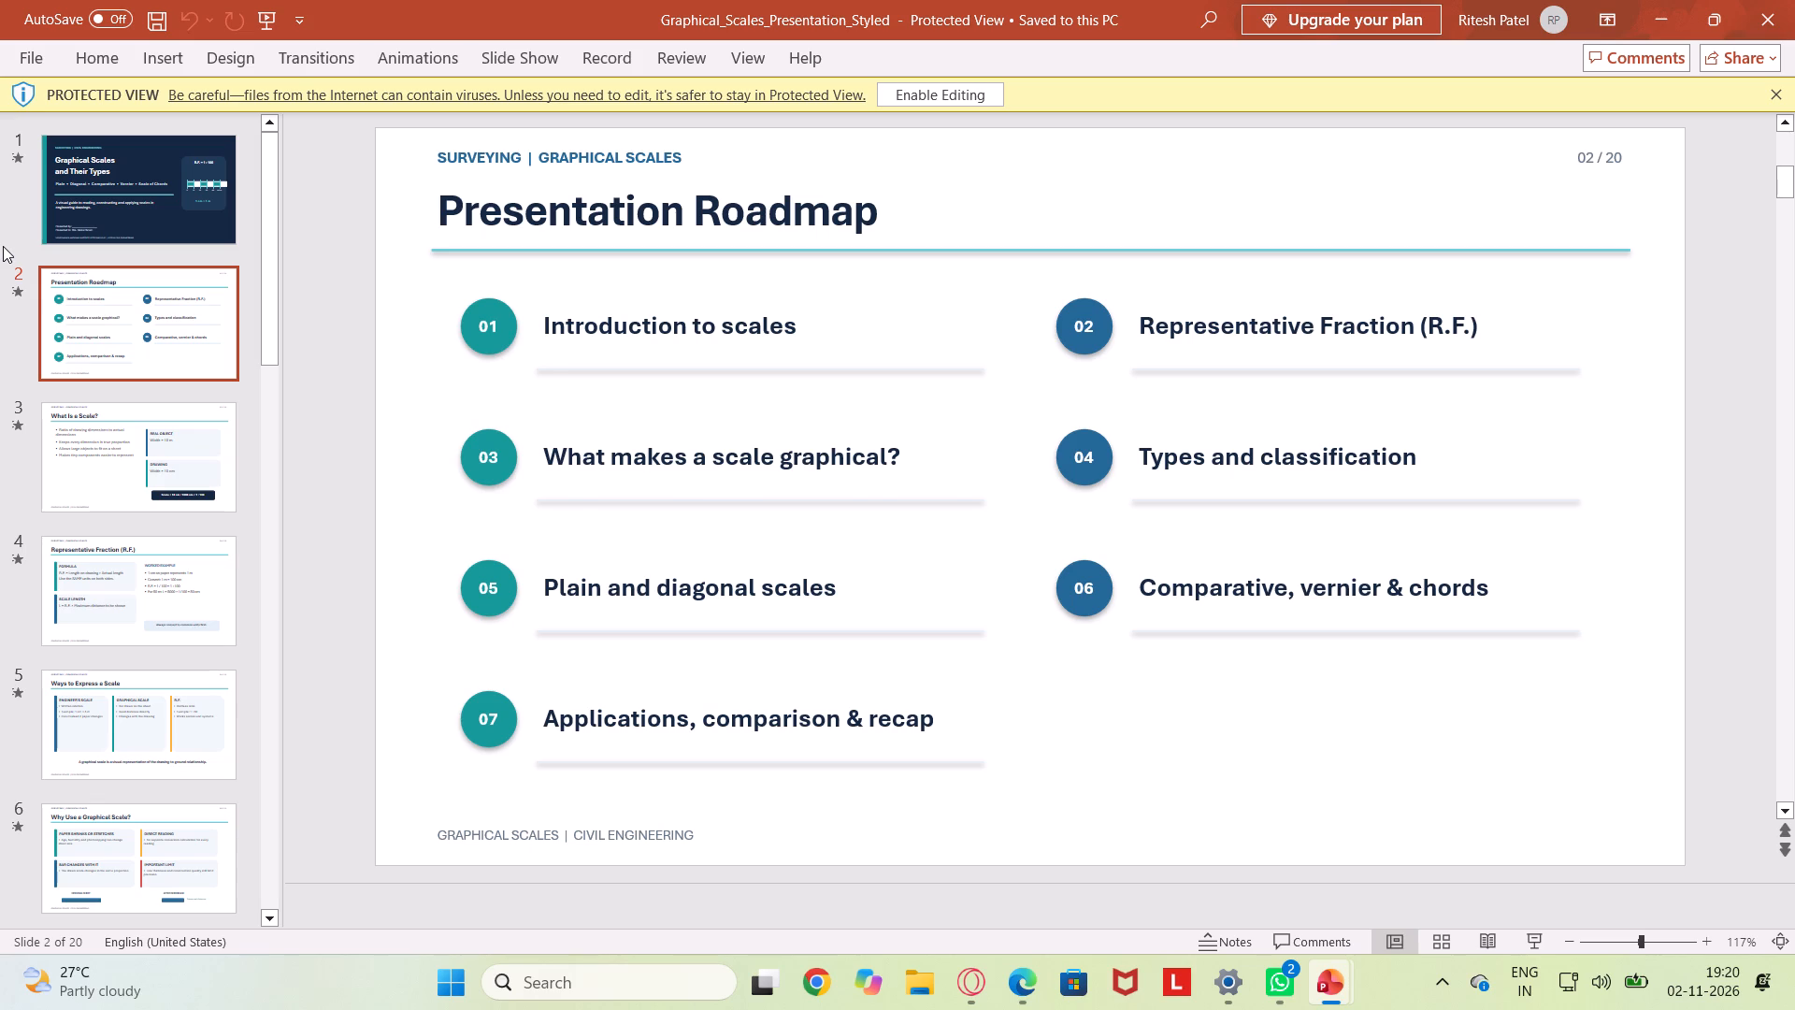
pyautogui.press('Right')
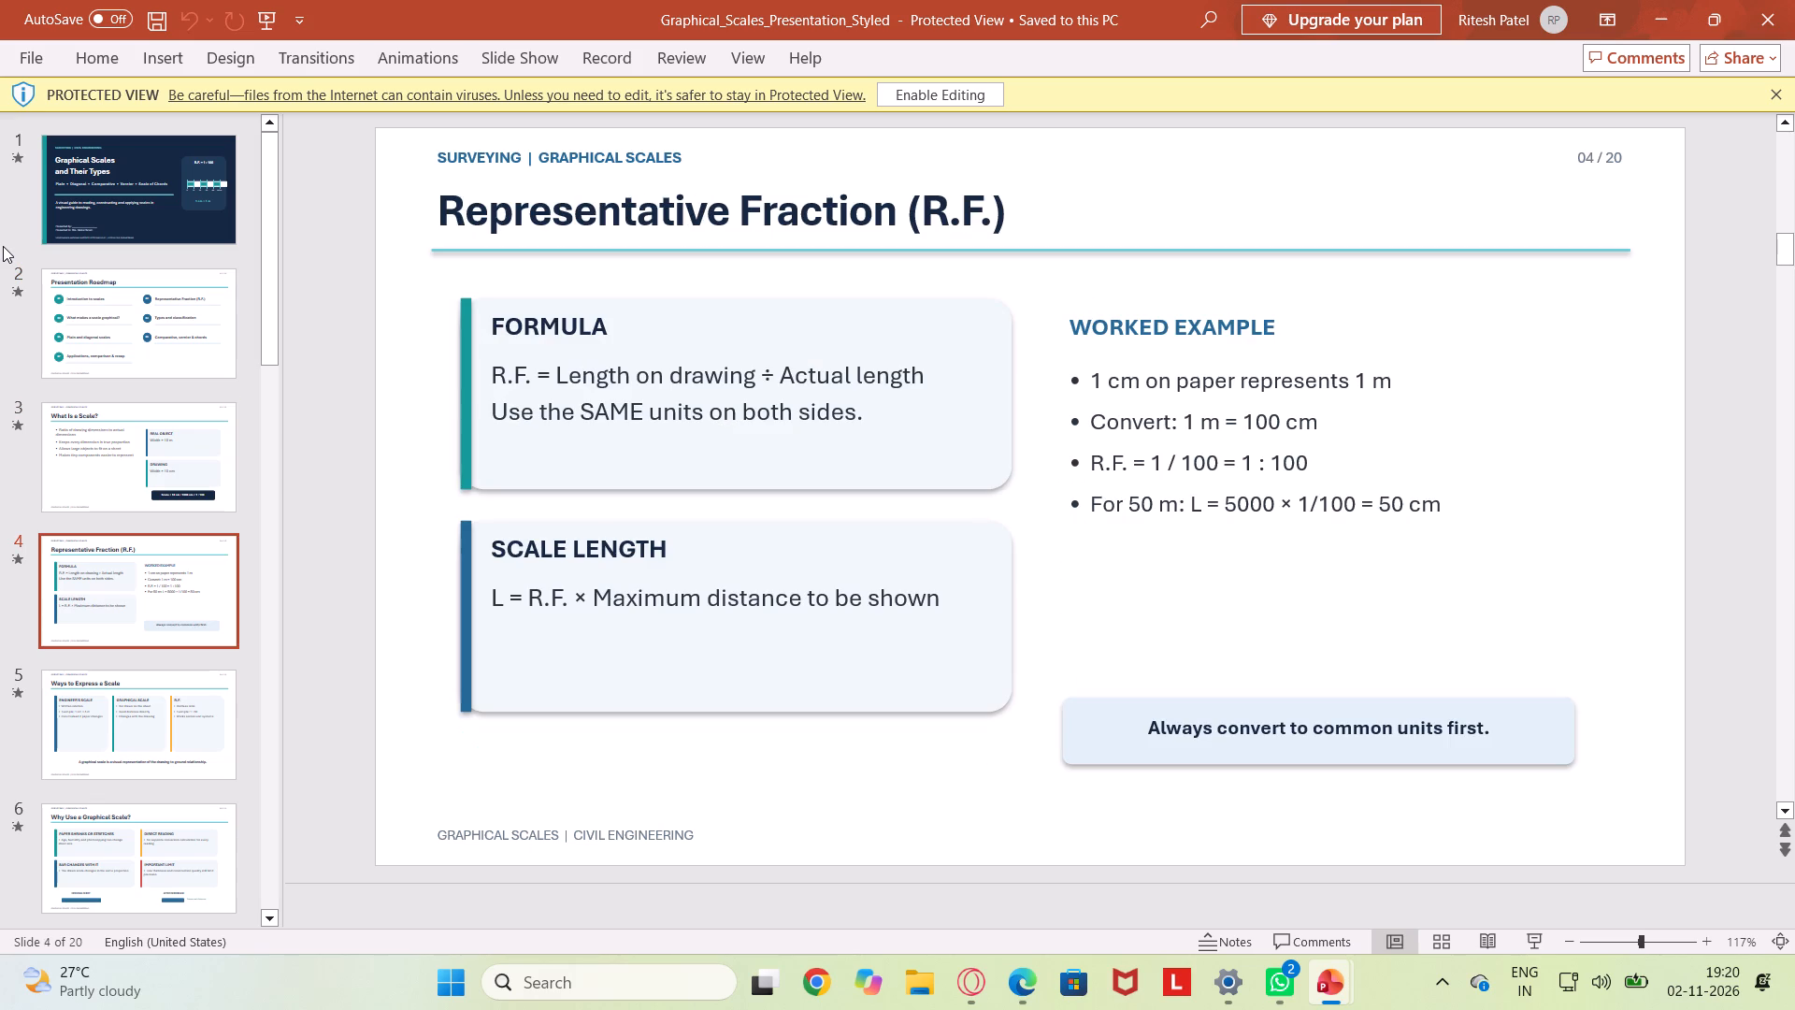
pyautogui.press('Left')
pyautogui.press('Left')
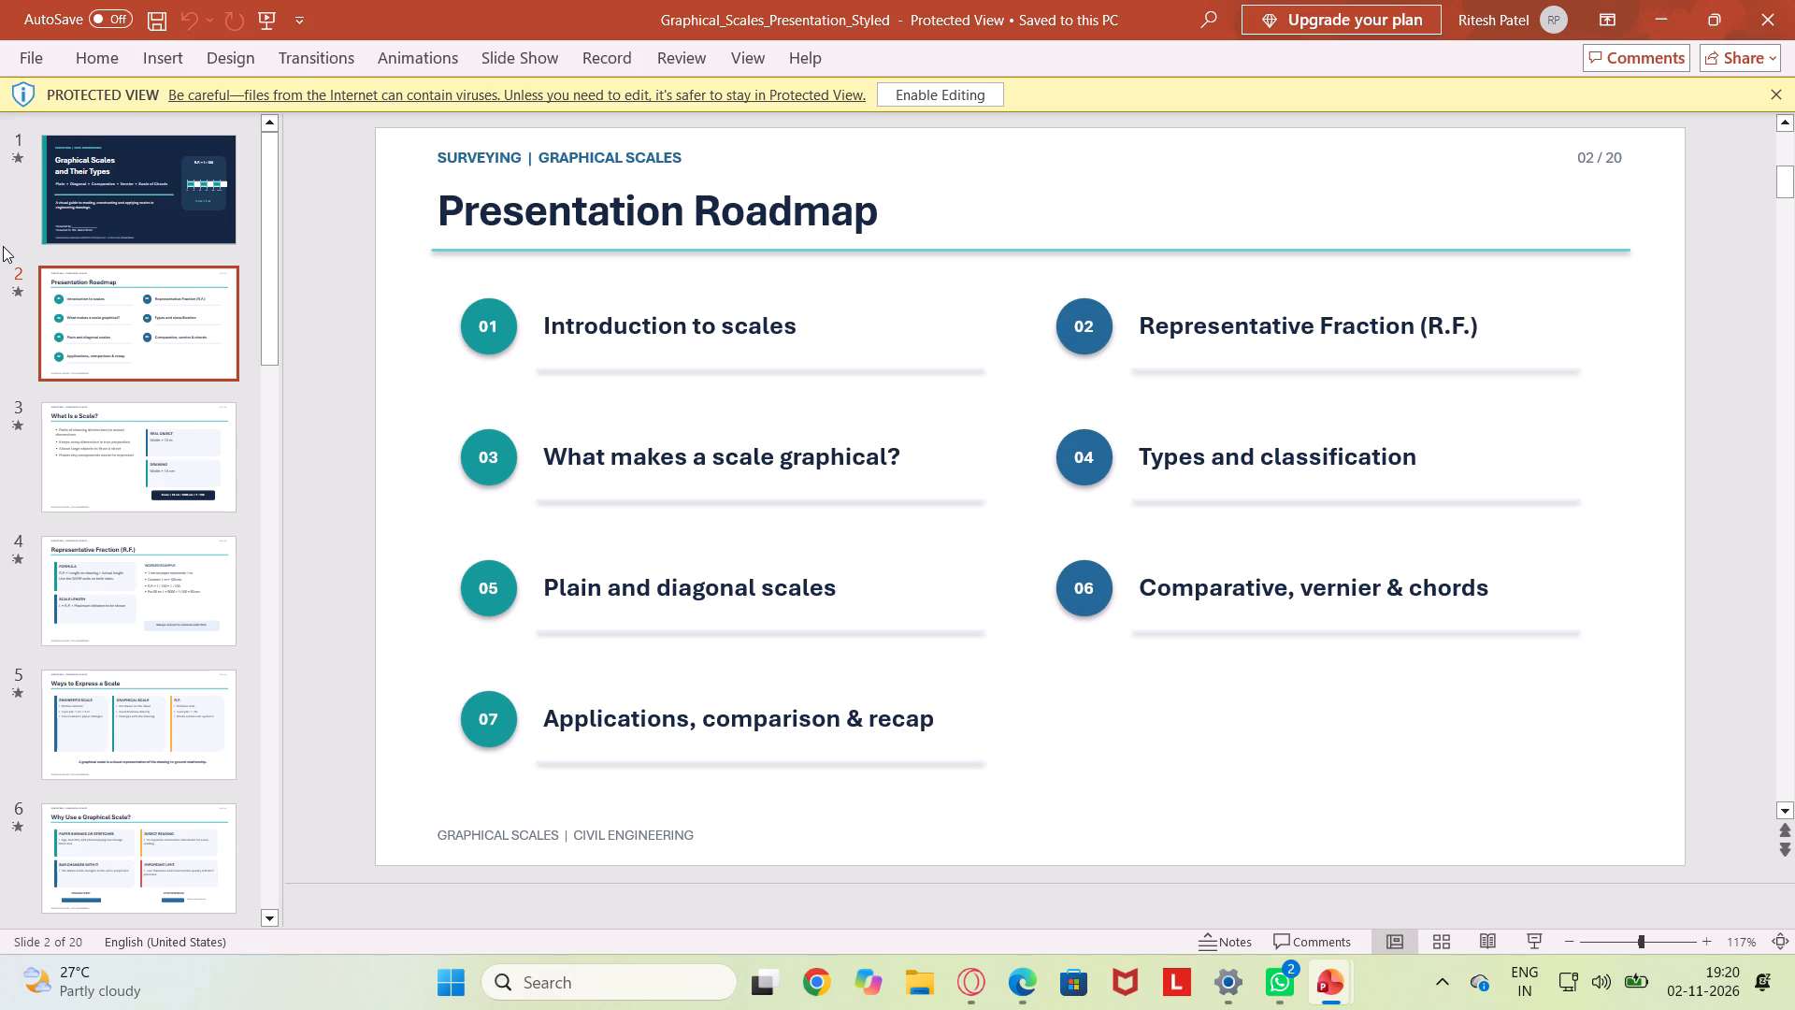
pyautogui.press('Right')
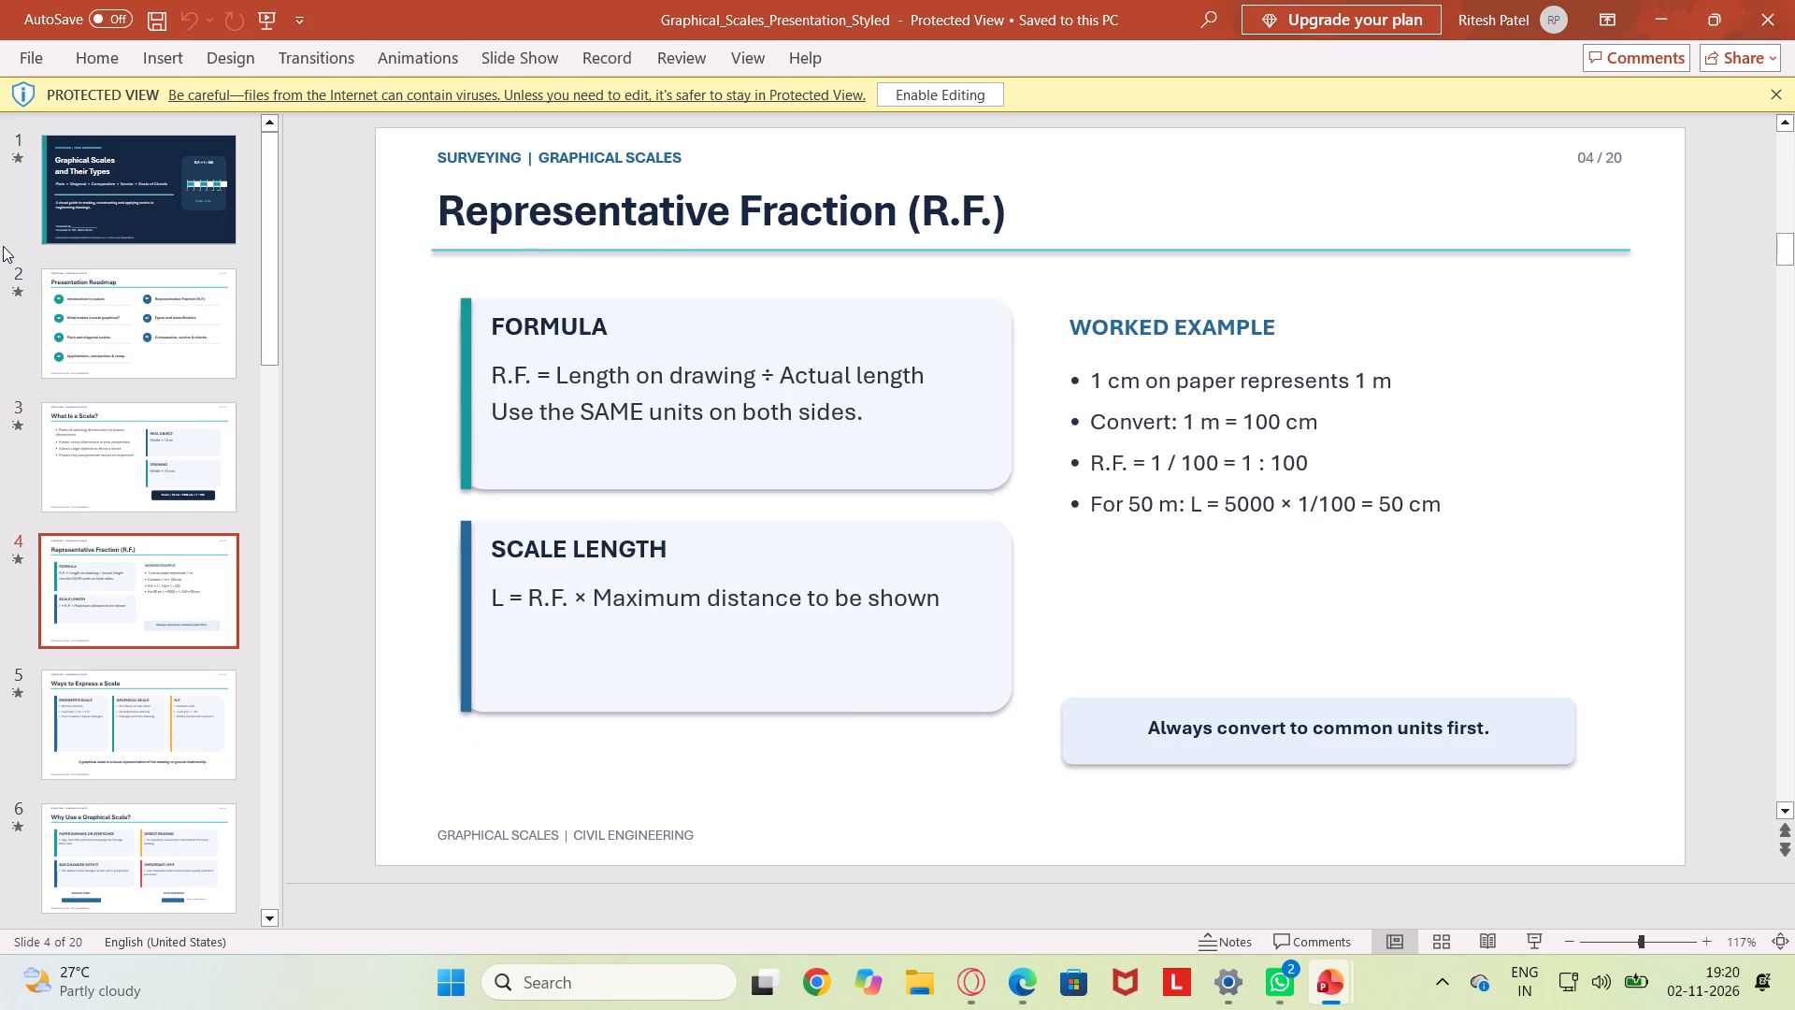
pyautogui.press('Right')
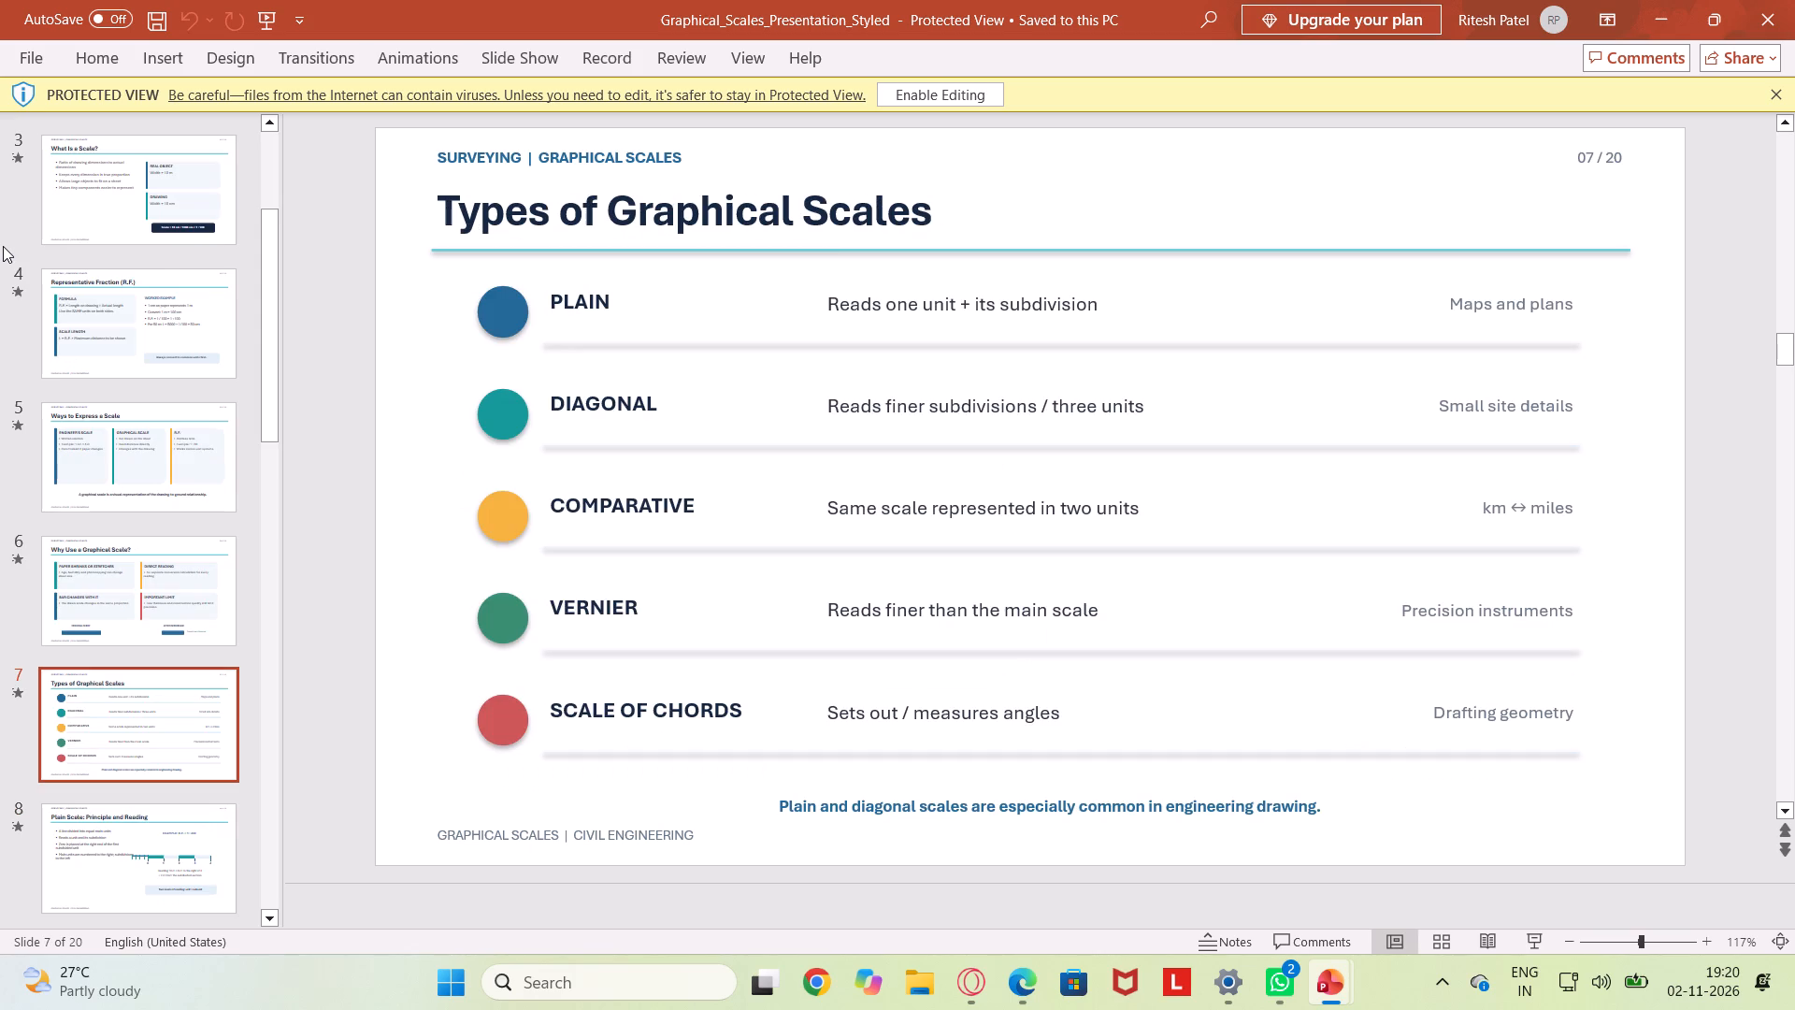
pyautogui.press('Right')
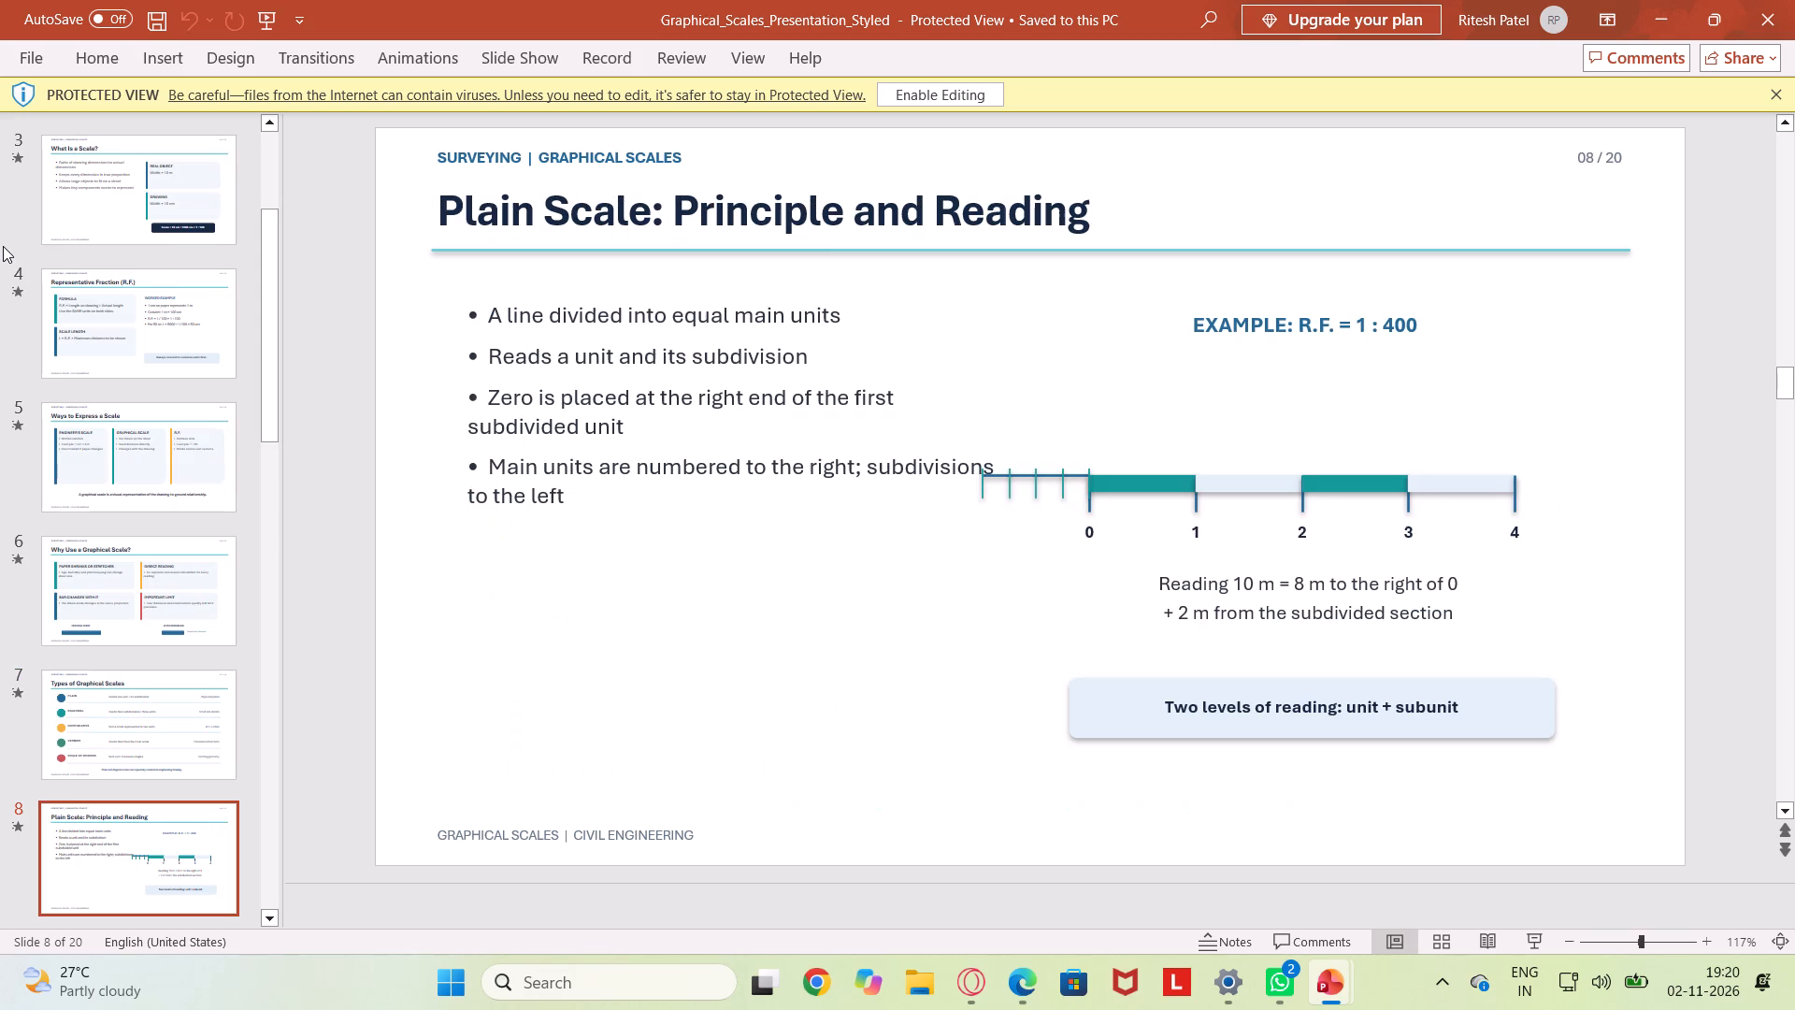
pyautogui.press('Right')
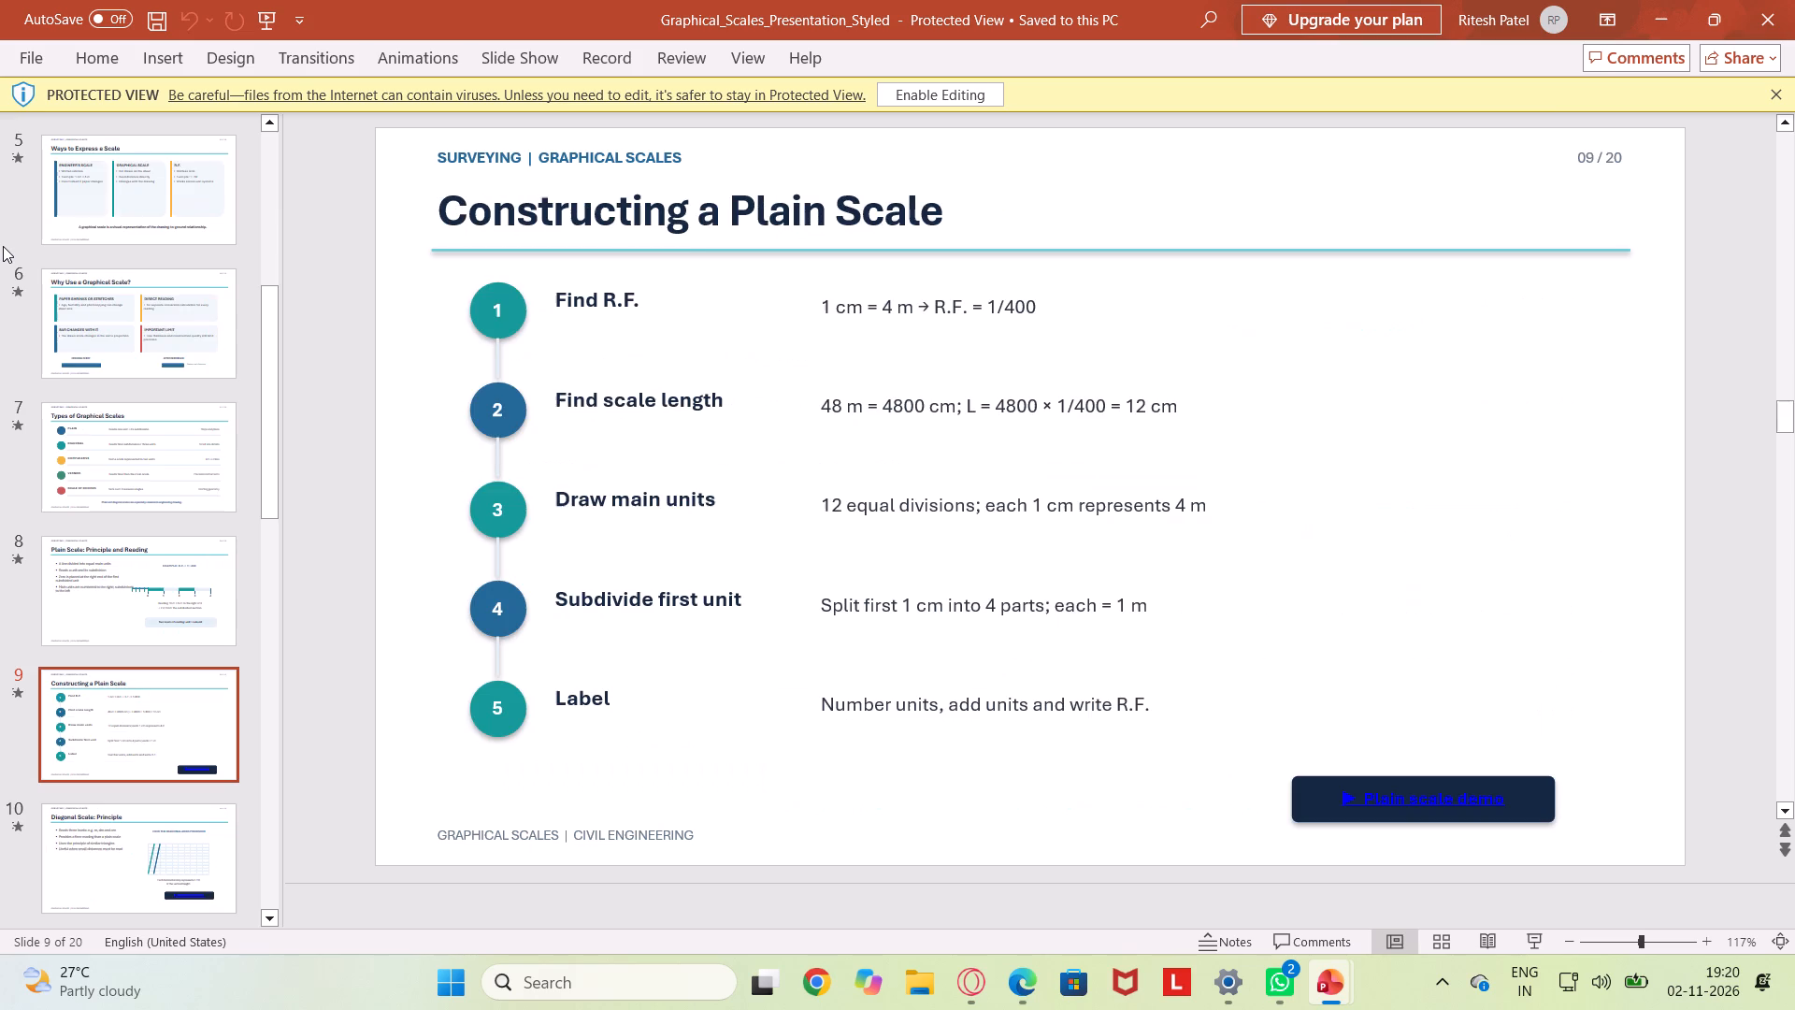
pyautogui.press('Right')
pyautogui.press('Right')
pyautogui.press('Right')
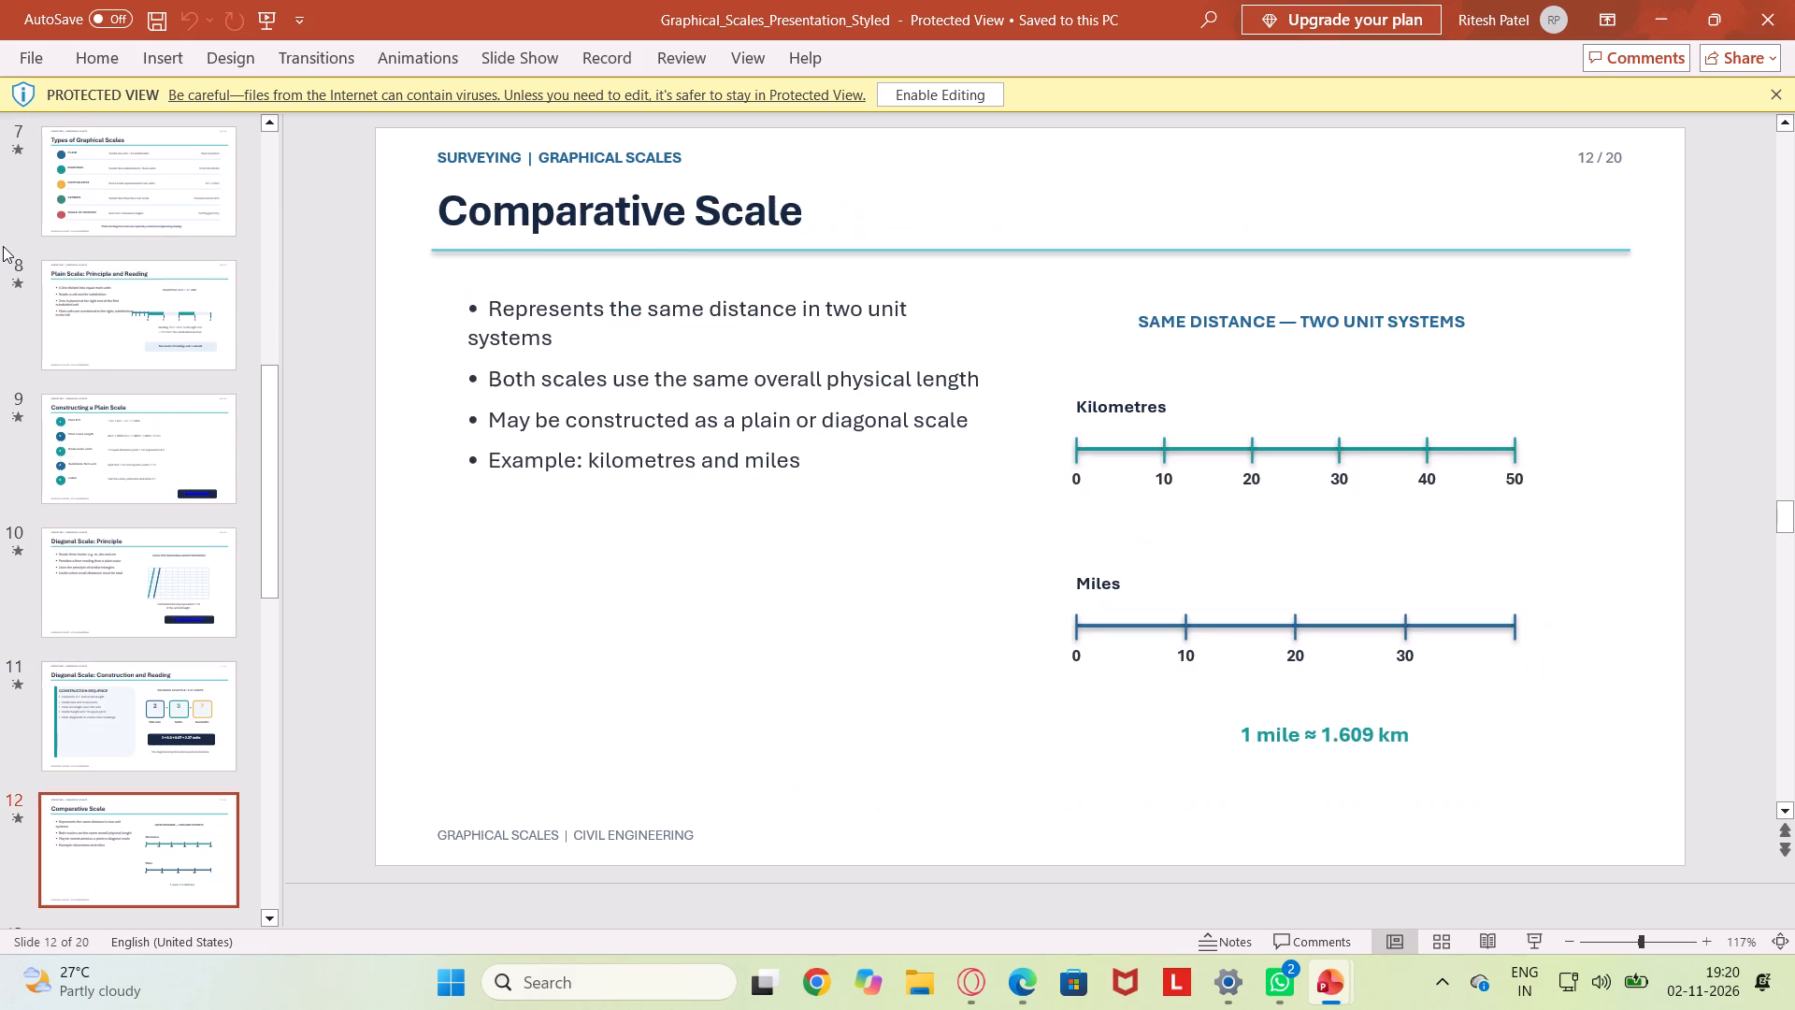
pyautogui.press('Right')
pyautogui.press('Right')
pyautogui.press('Right')
pyautogui.press('Right')
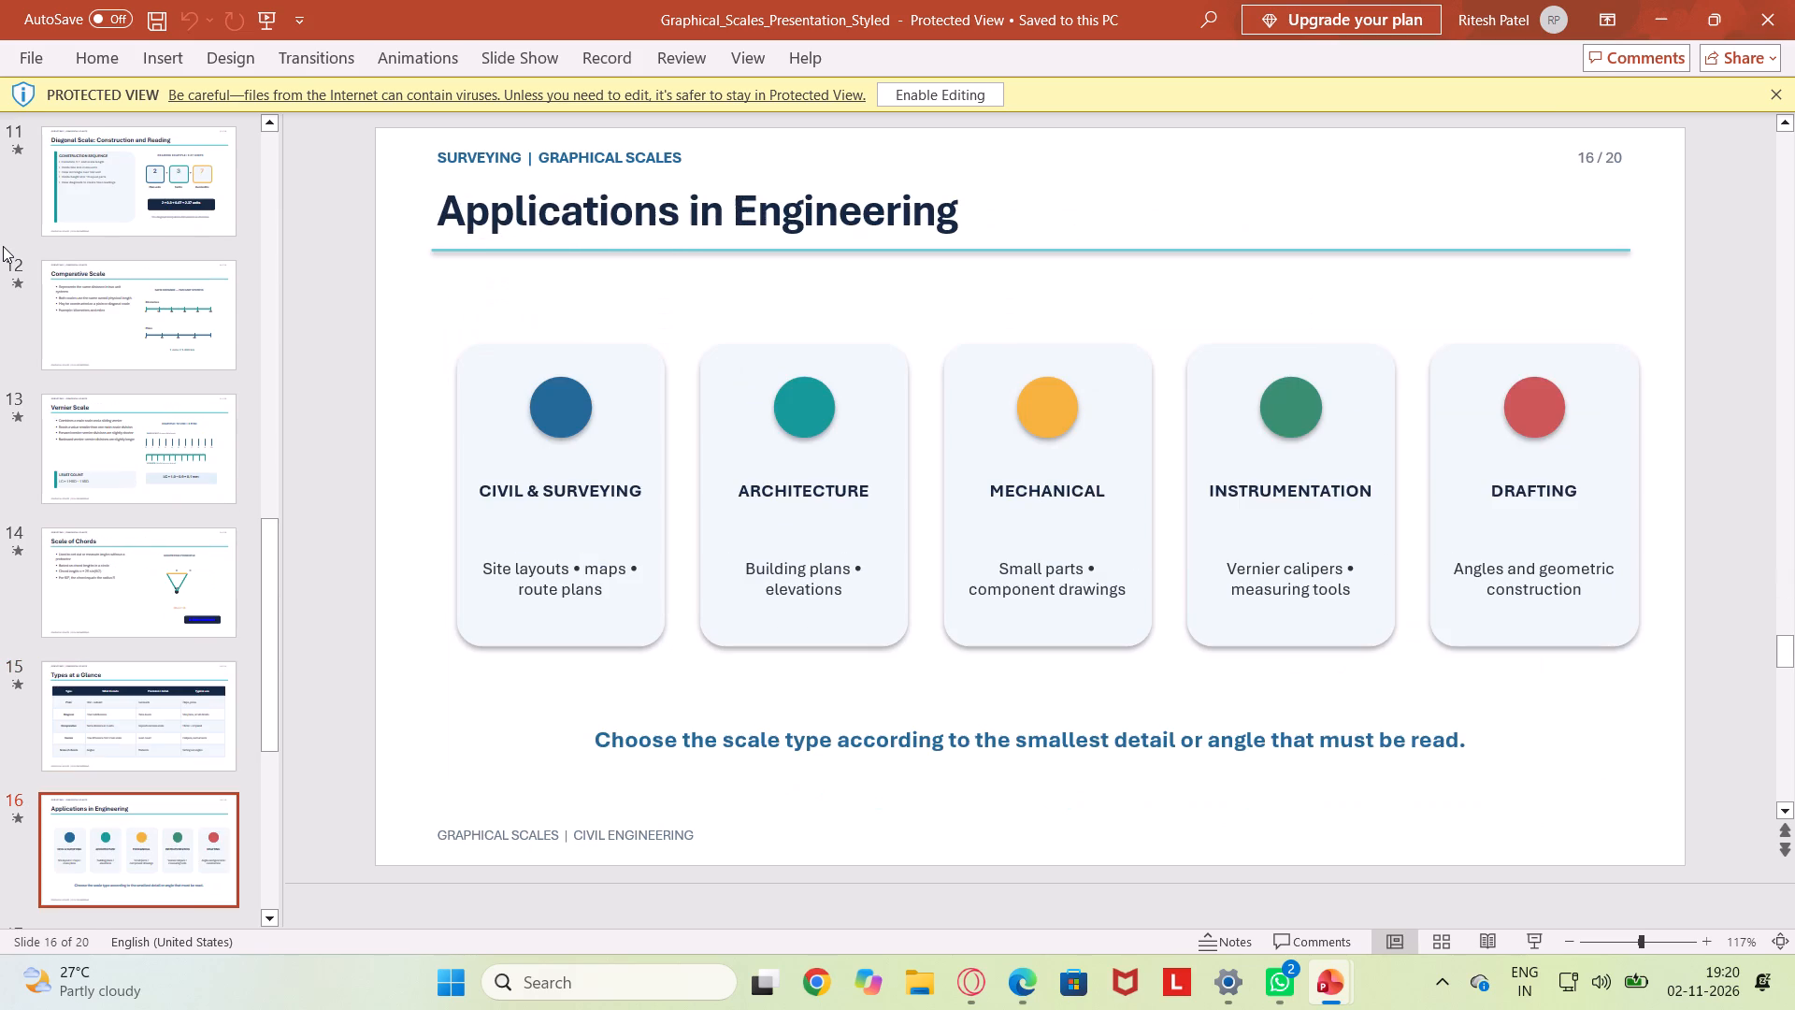
pyautogui.press('Right')
pyautogui.press('Right')
pyautogui.press('Right')
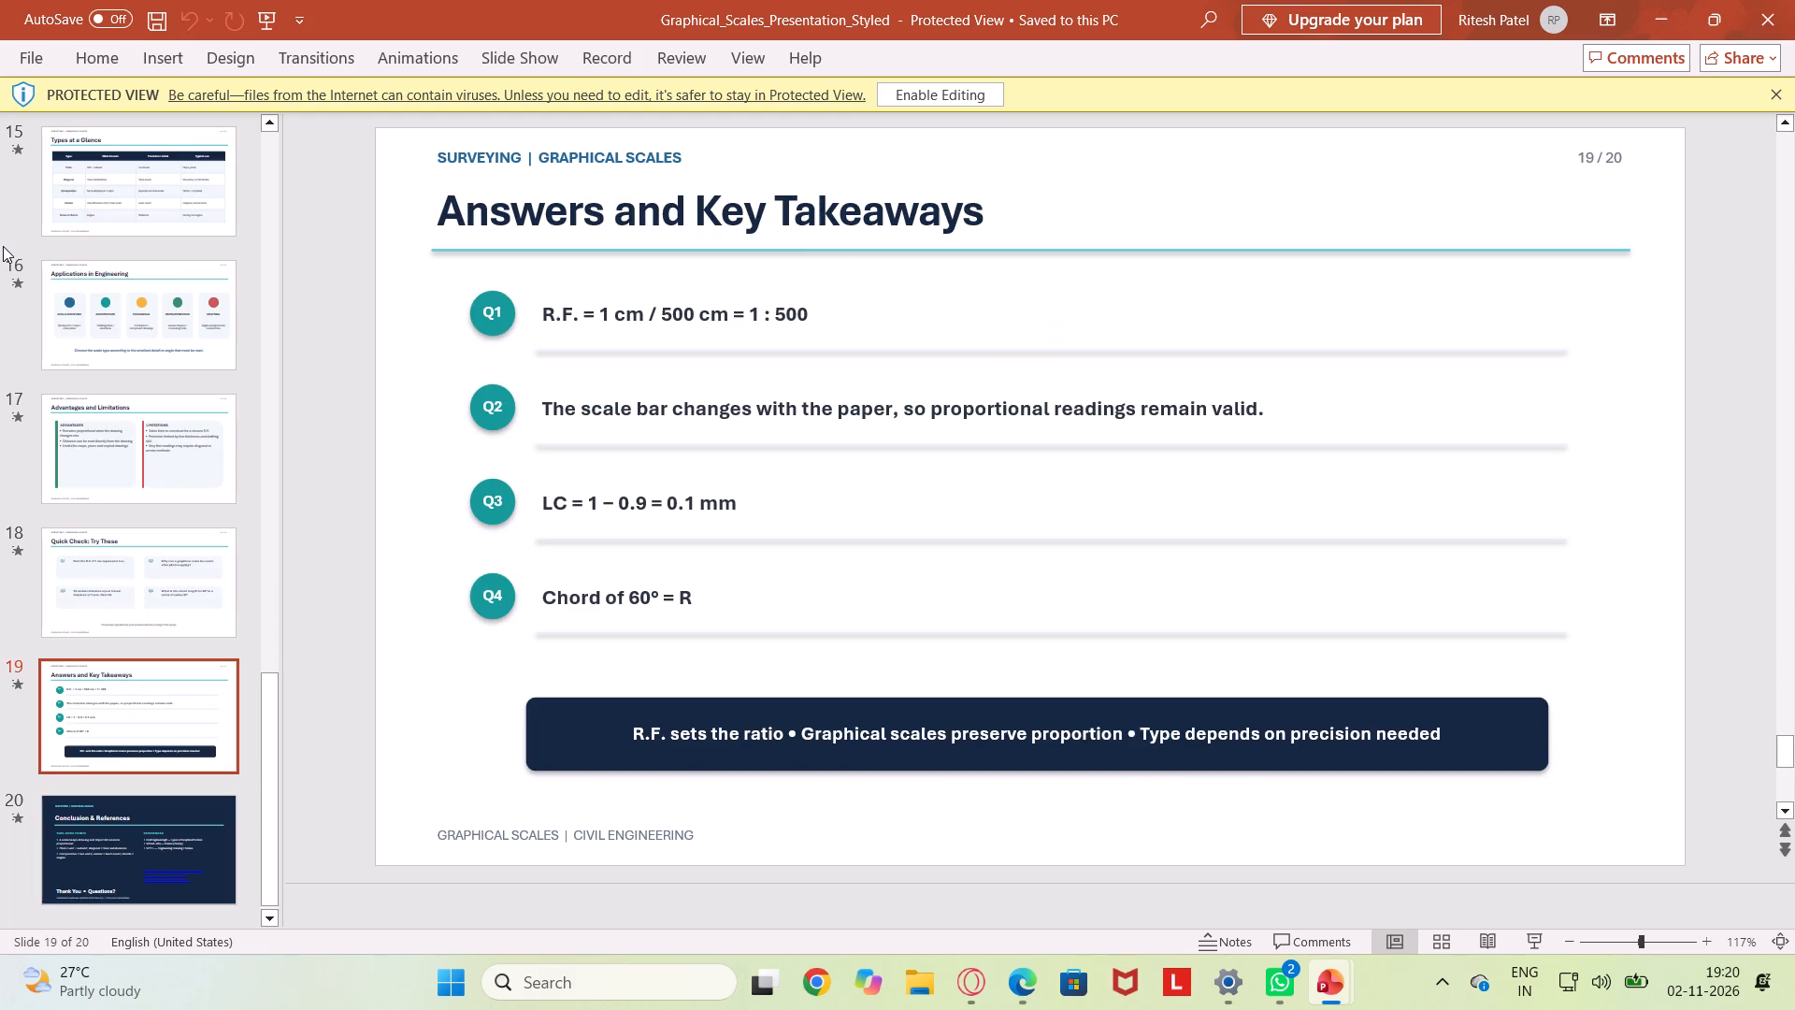
pyautogui.press('Right')
pyautogui.press('Right')
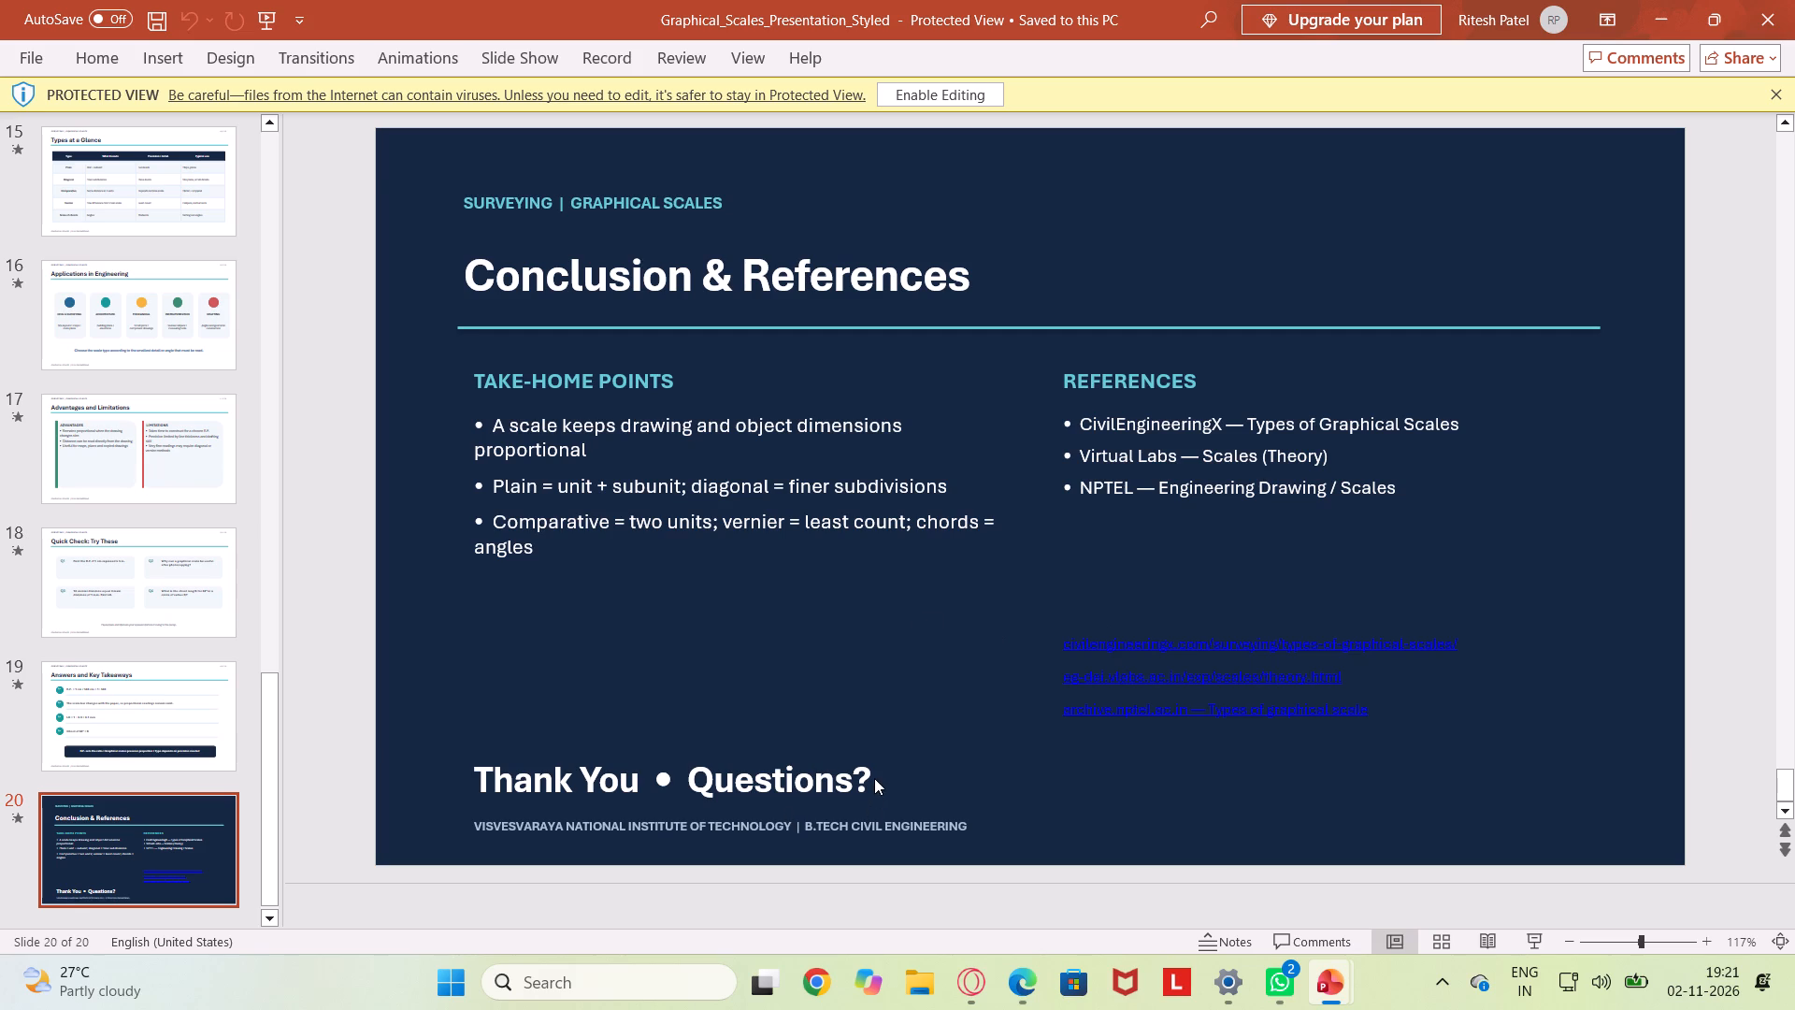
# Go back through the slides from Conclusion & References to the "What Is a Scale?" slide.
pyautogui.press('Left')
pyautogui.press('Left')
pyautogui.press('Left')
pyautogui.press('Left')
pyautogui.press('Left')
pyautogui.press('Left')
pyautogui.press('Left')
pyautogui.press('Left')
pyautogui.press('Left')
pyautogui.press('Left')
pyautogui.press('Left')
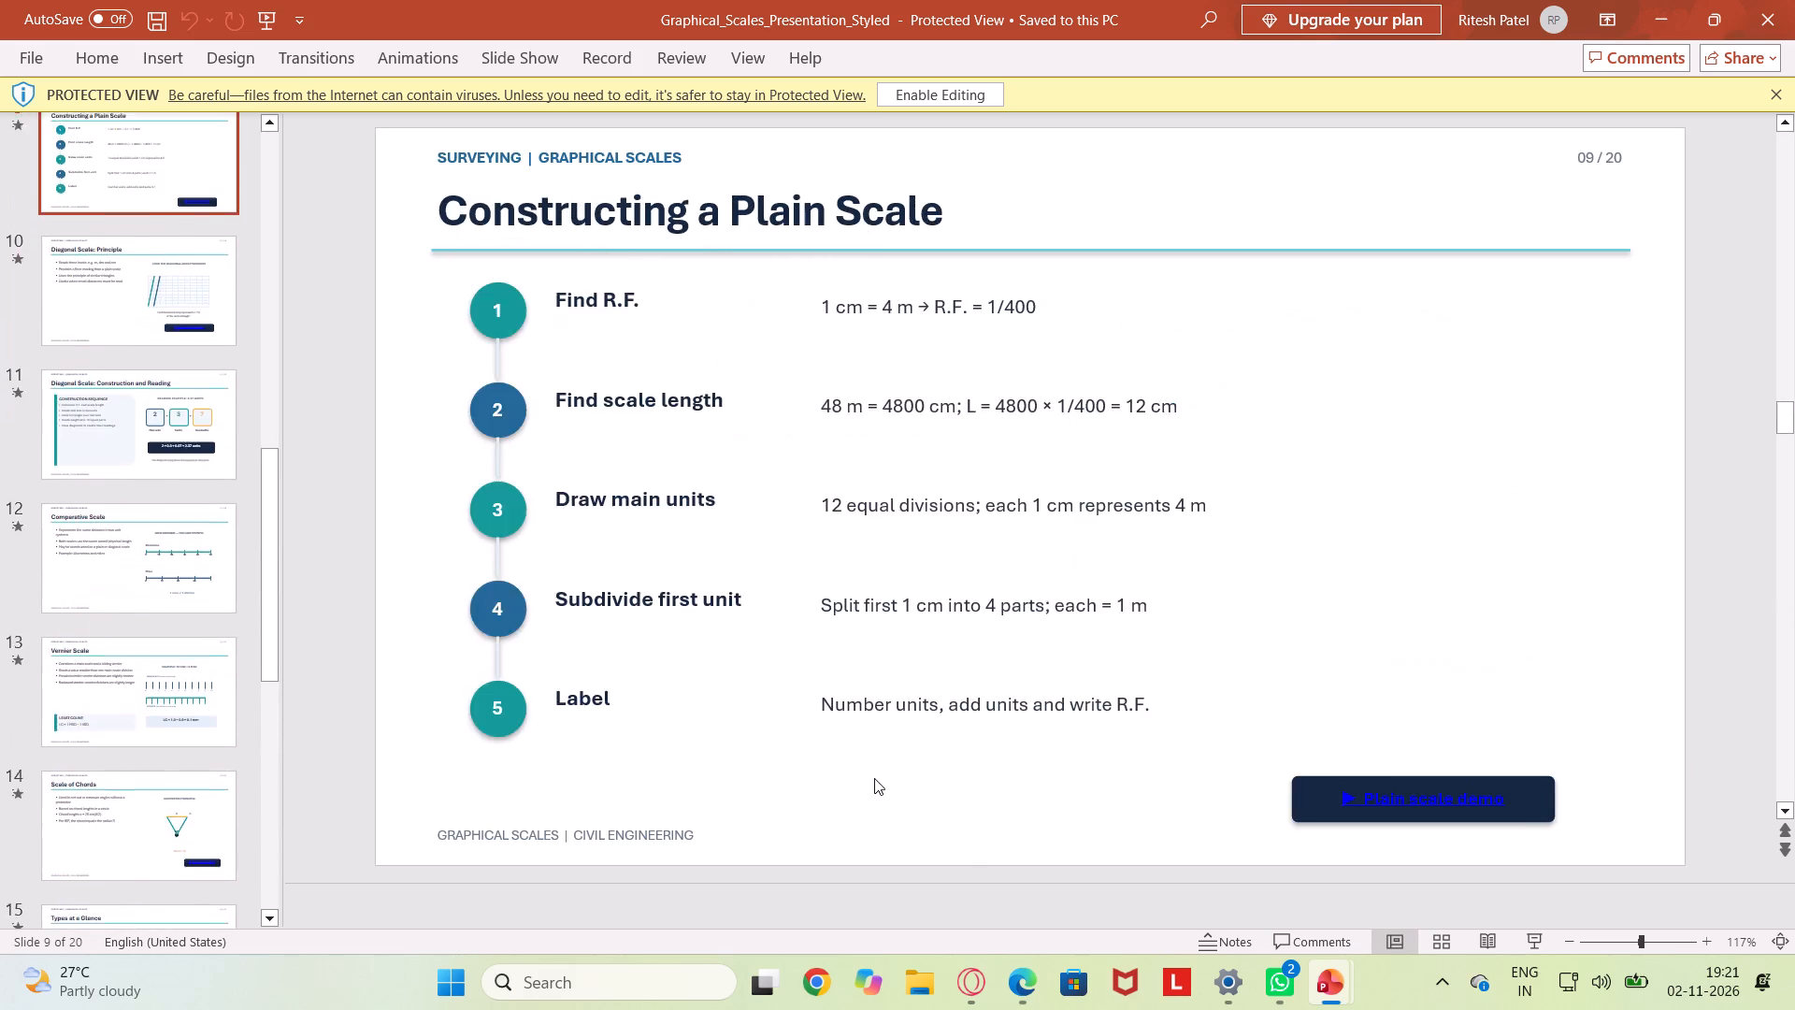
pyautogui.press('Left')
pyautogui.press('Left')
pyautogui.press('Left')
pyautogui.press('Left')
pyautogui.press('Left')
pyautogui.press('Left')
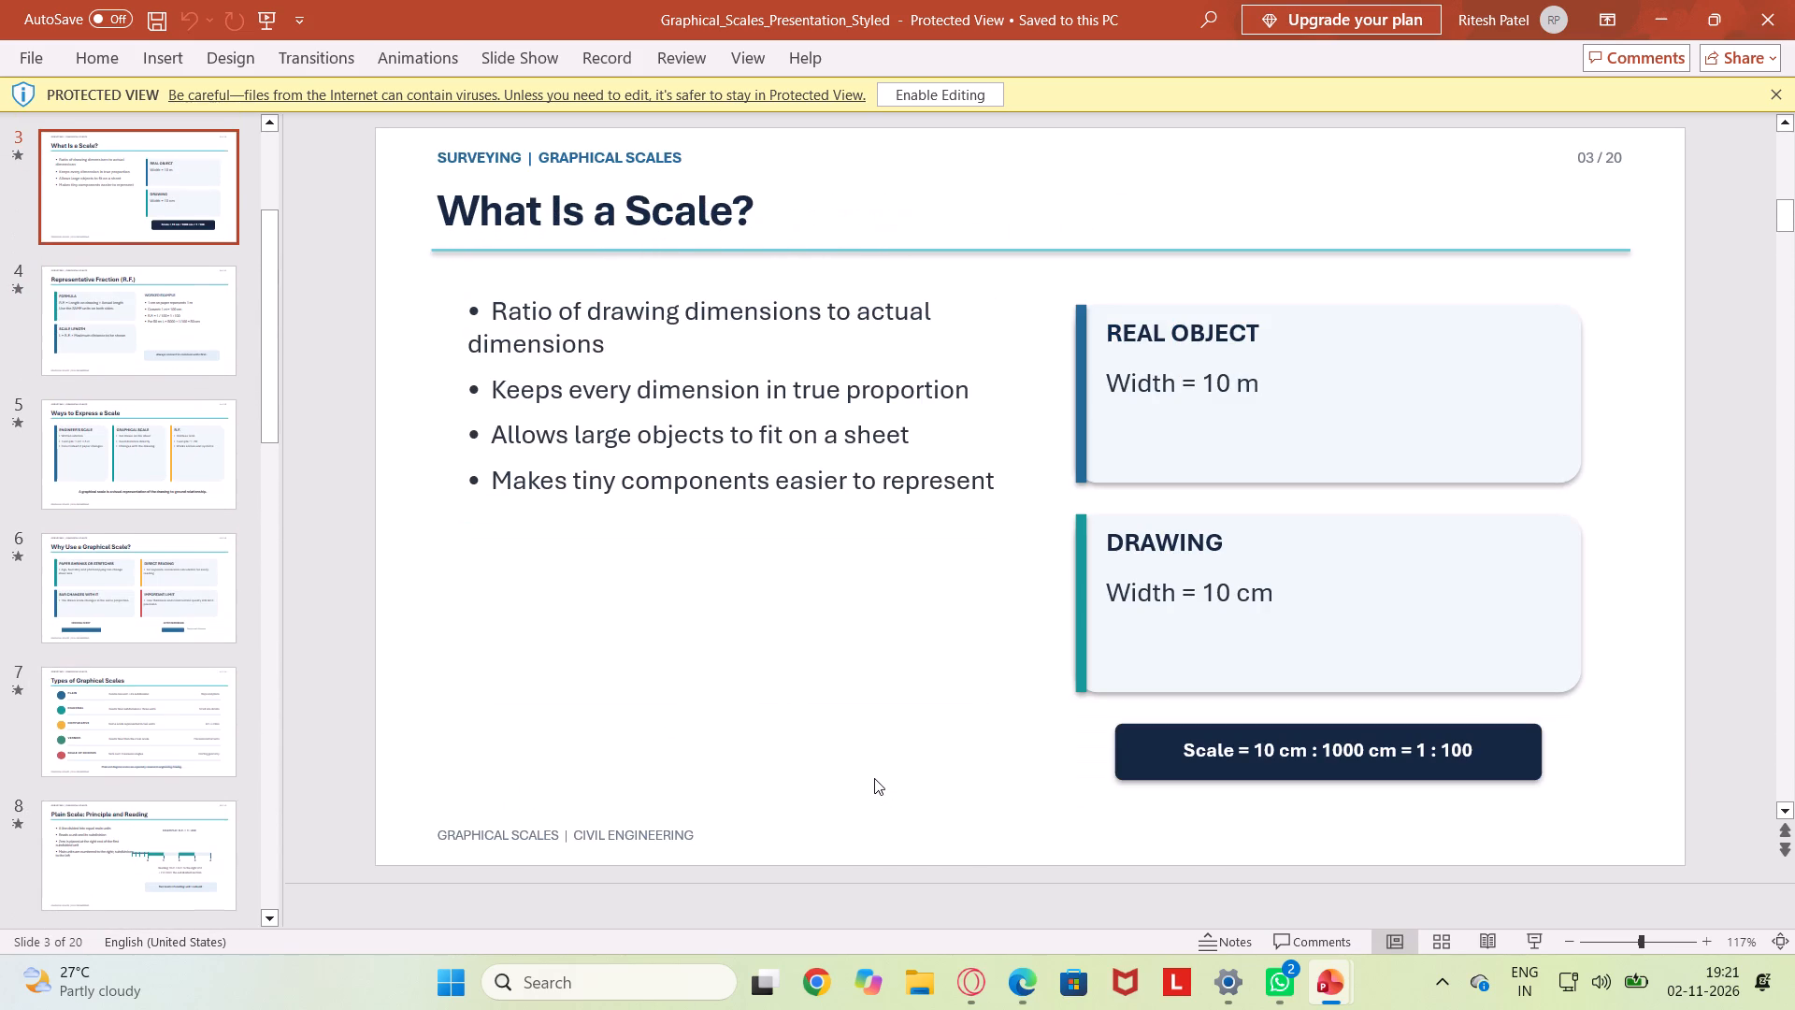
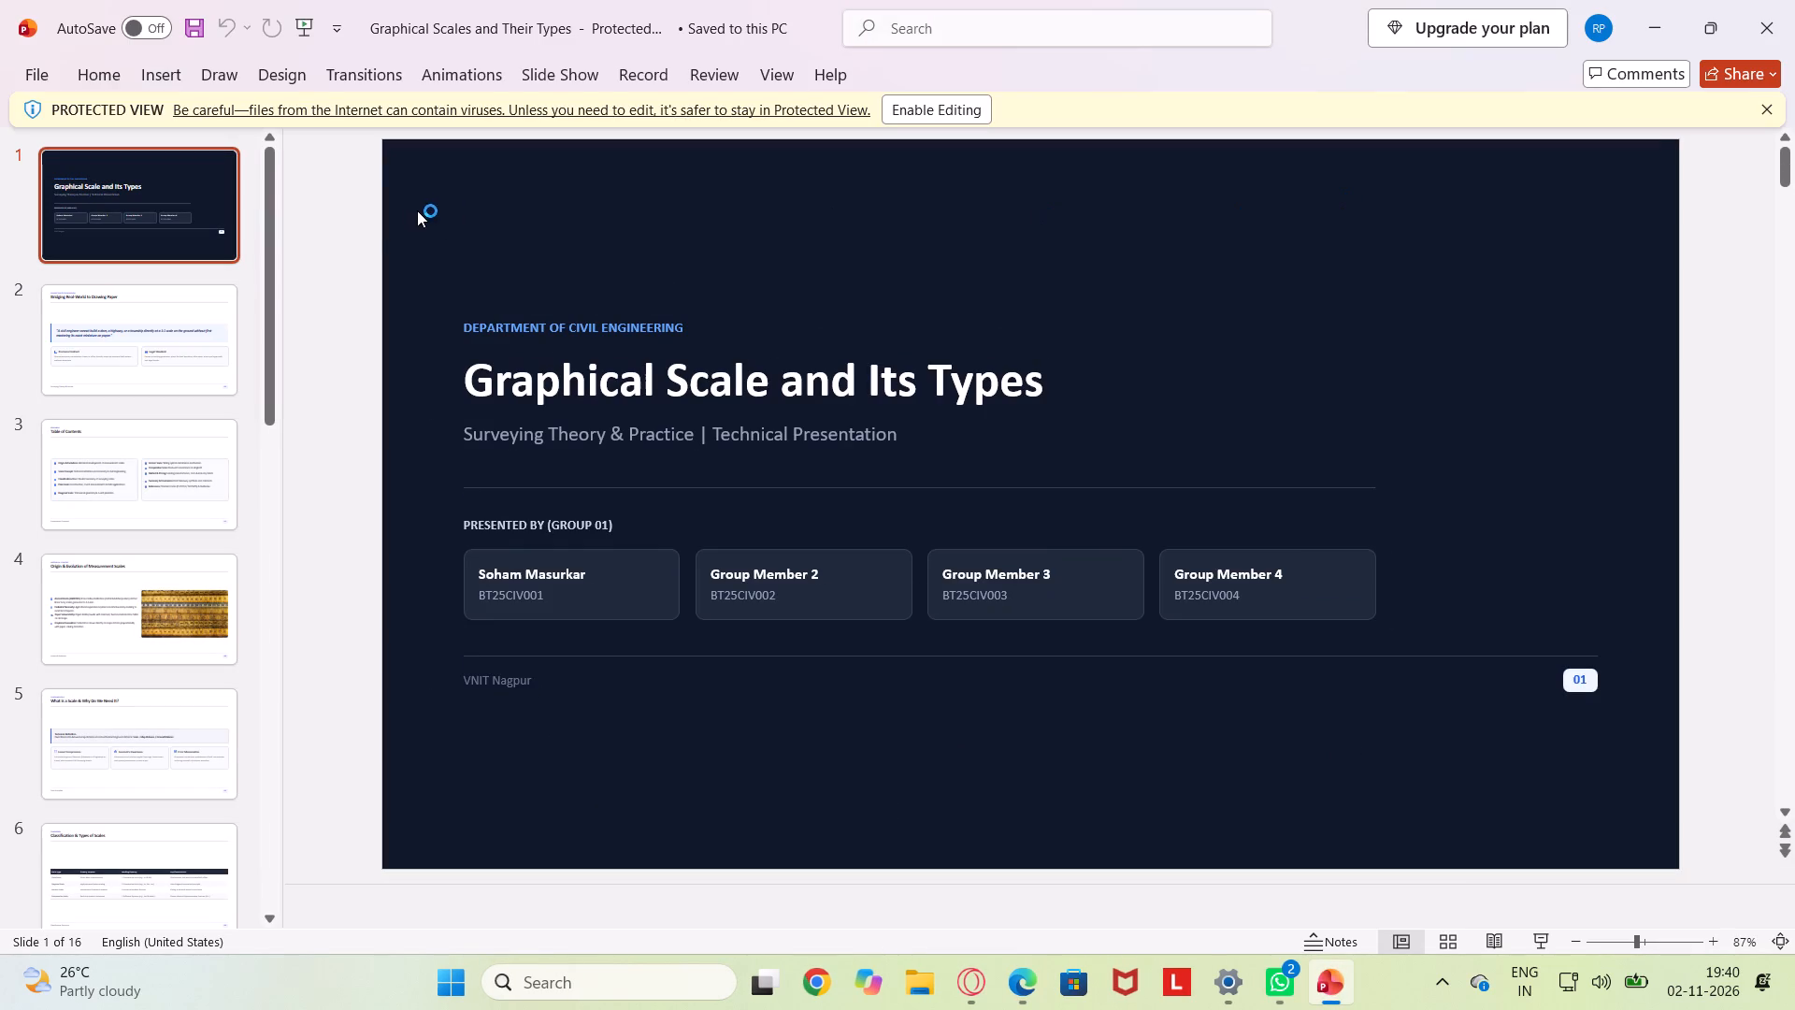
# Review slides 2 to 7 of the exported deck, checking the content, table and the Plain Scale slide's diagram area.
pyautogui.click(140, 345)
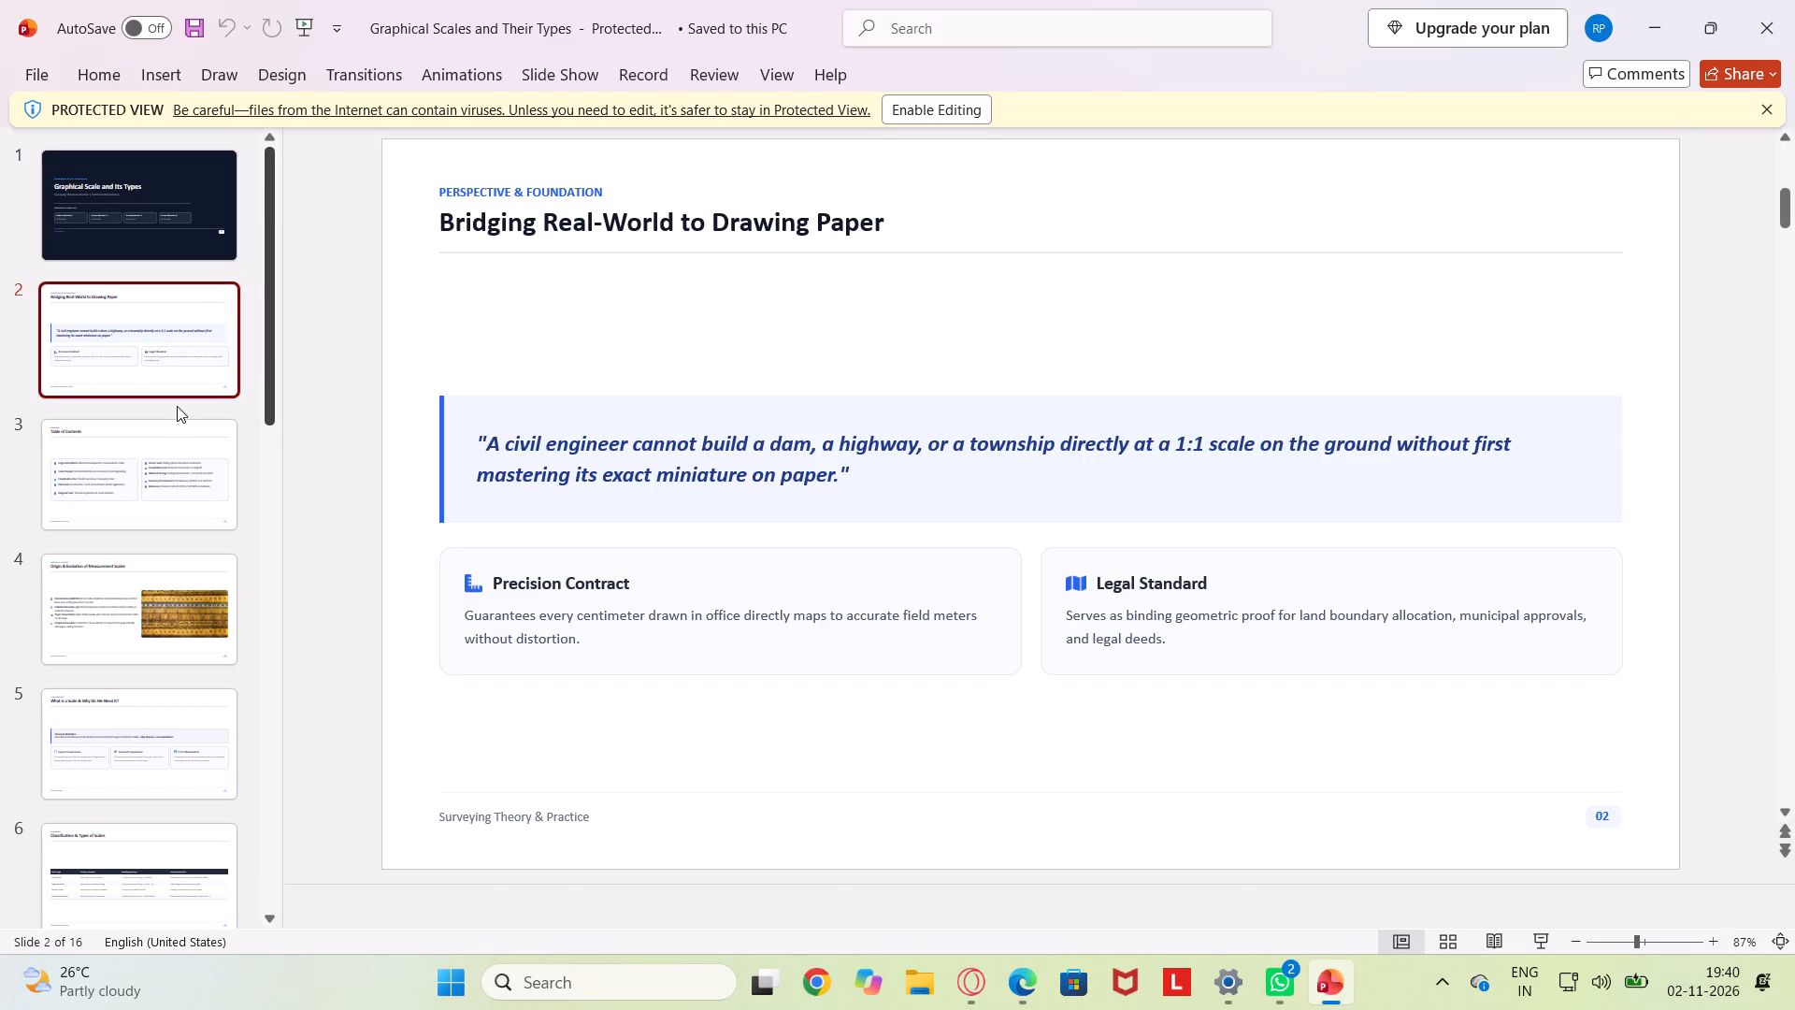
pyautogui.click(170, 465)
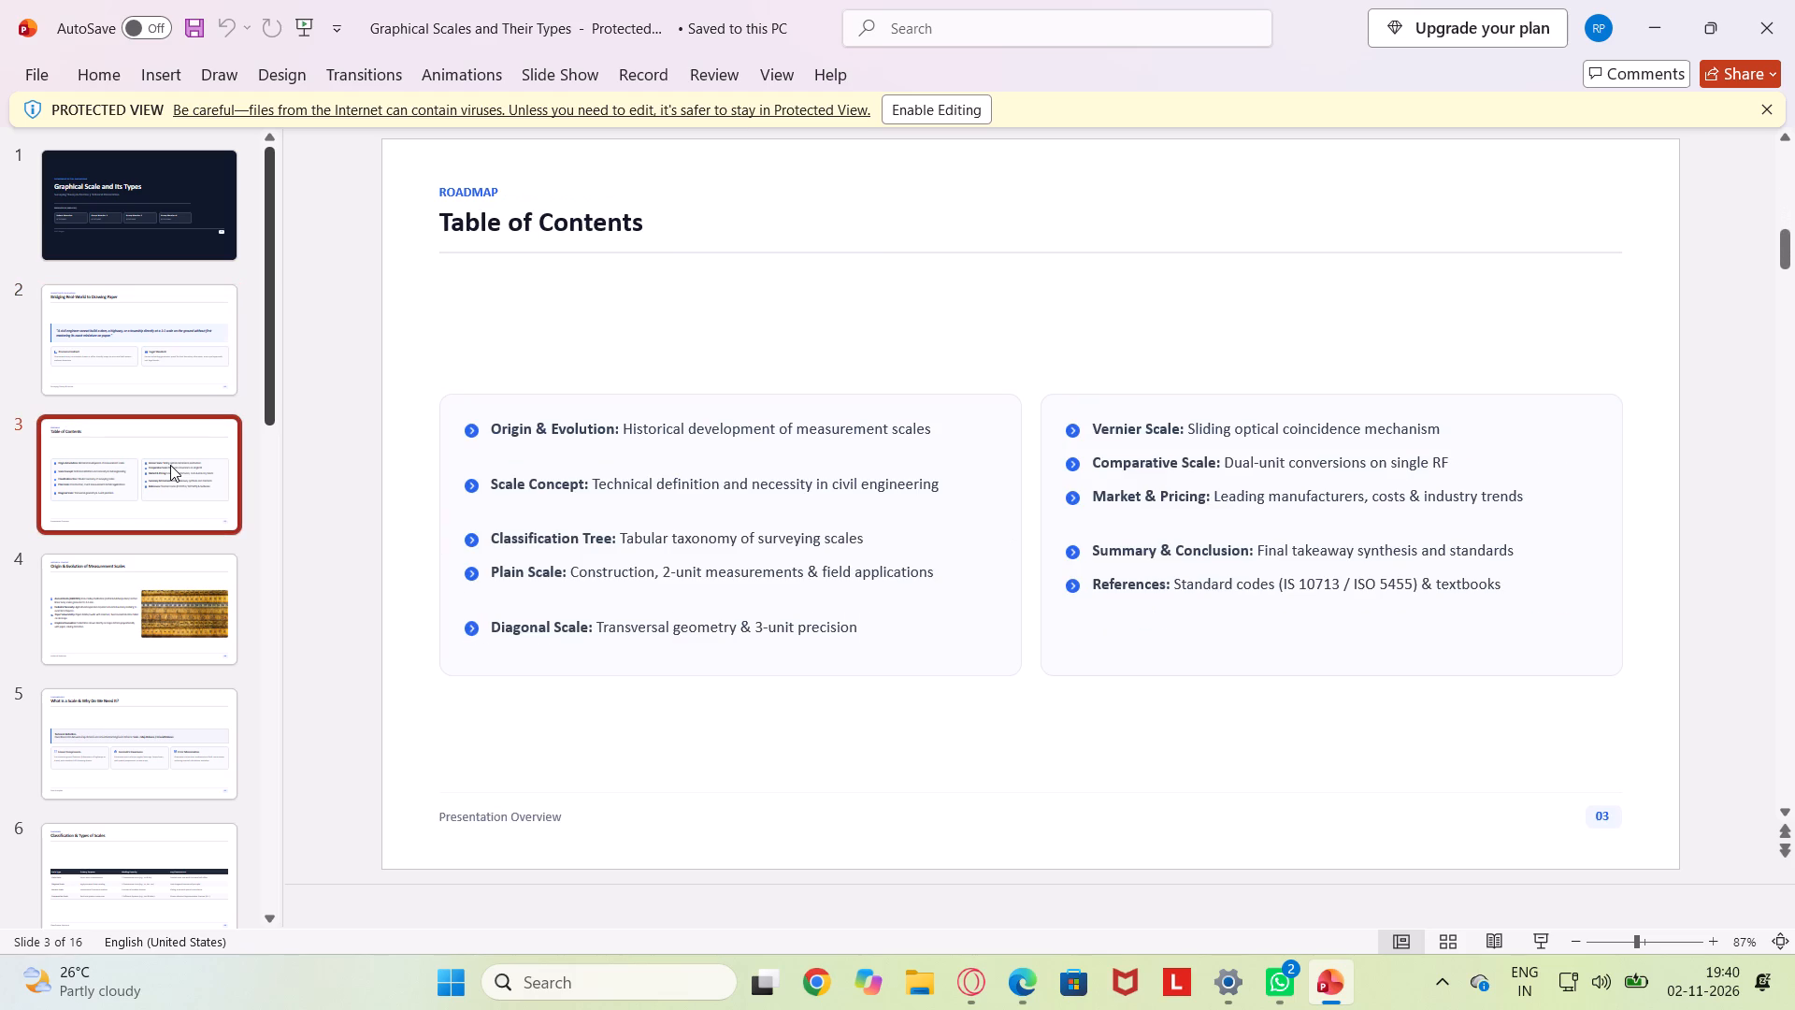
pyautogui.click(189, 657)
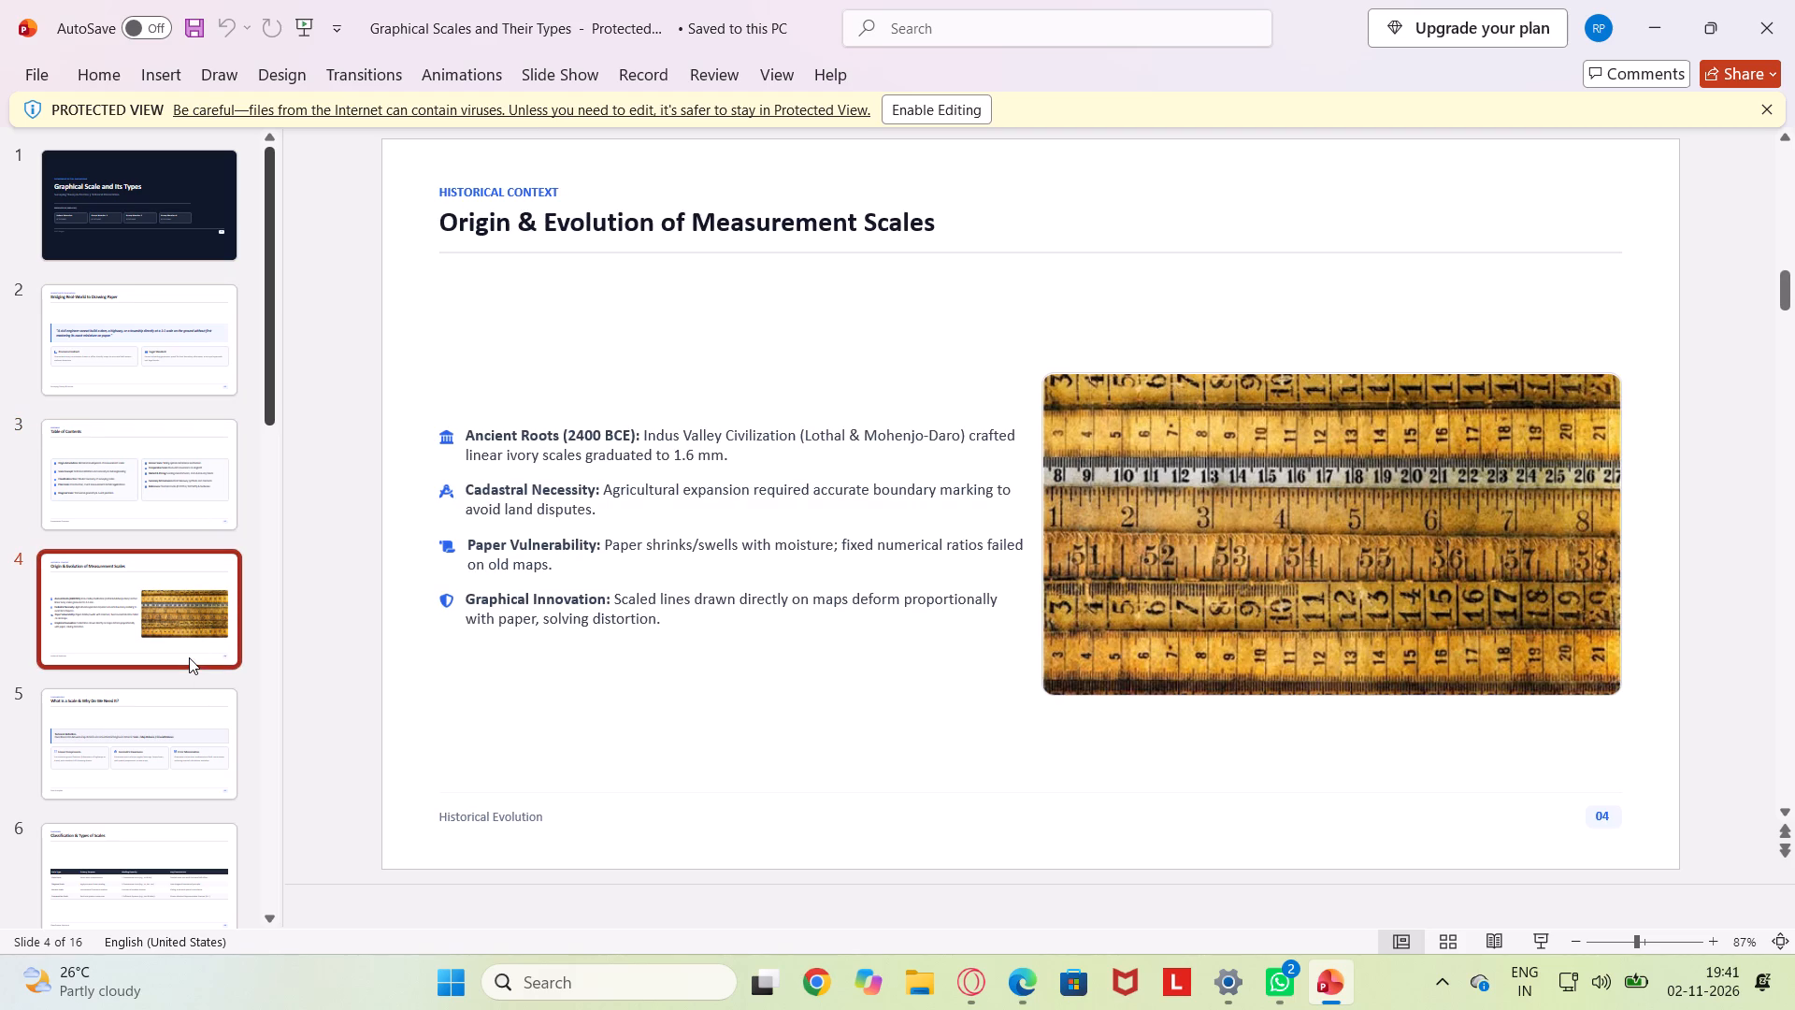
pyautogui.click(157, 729)
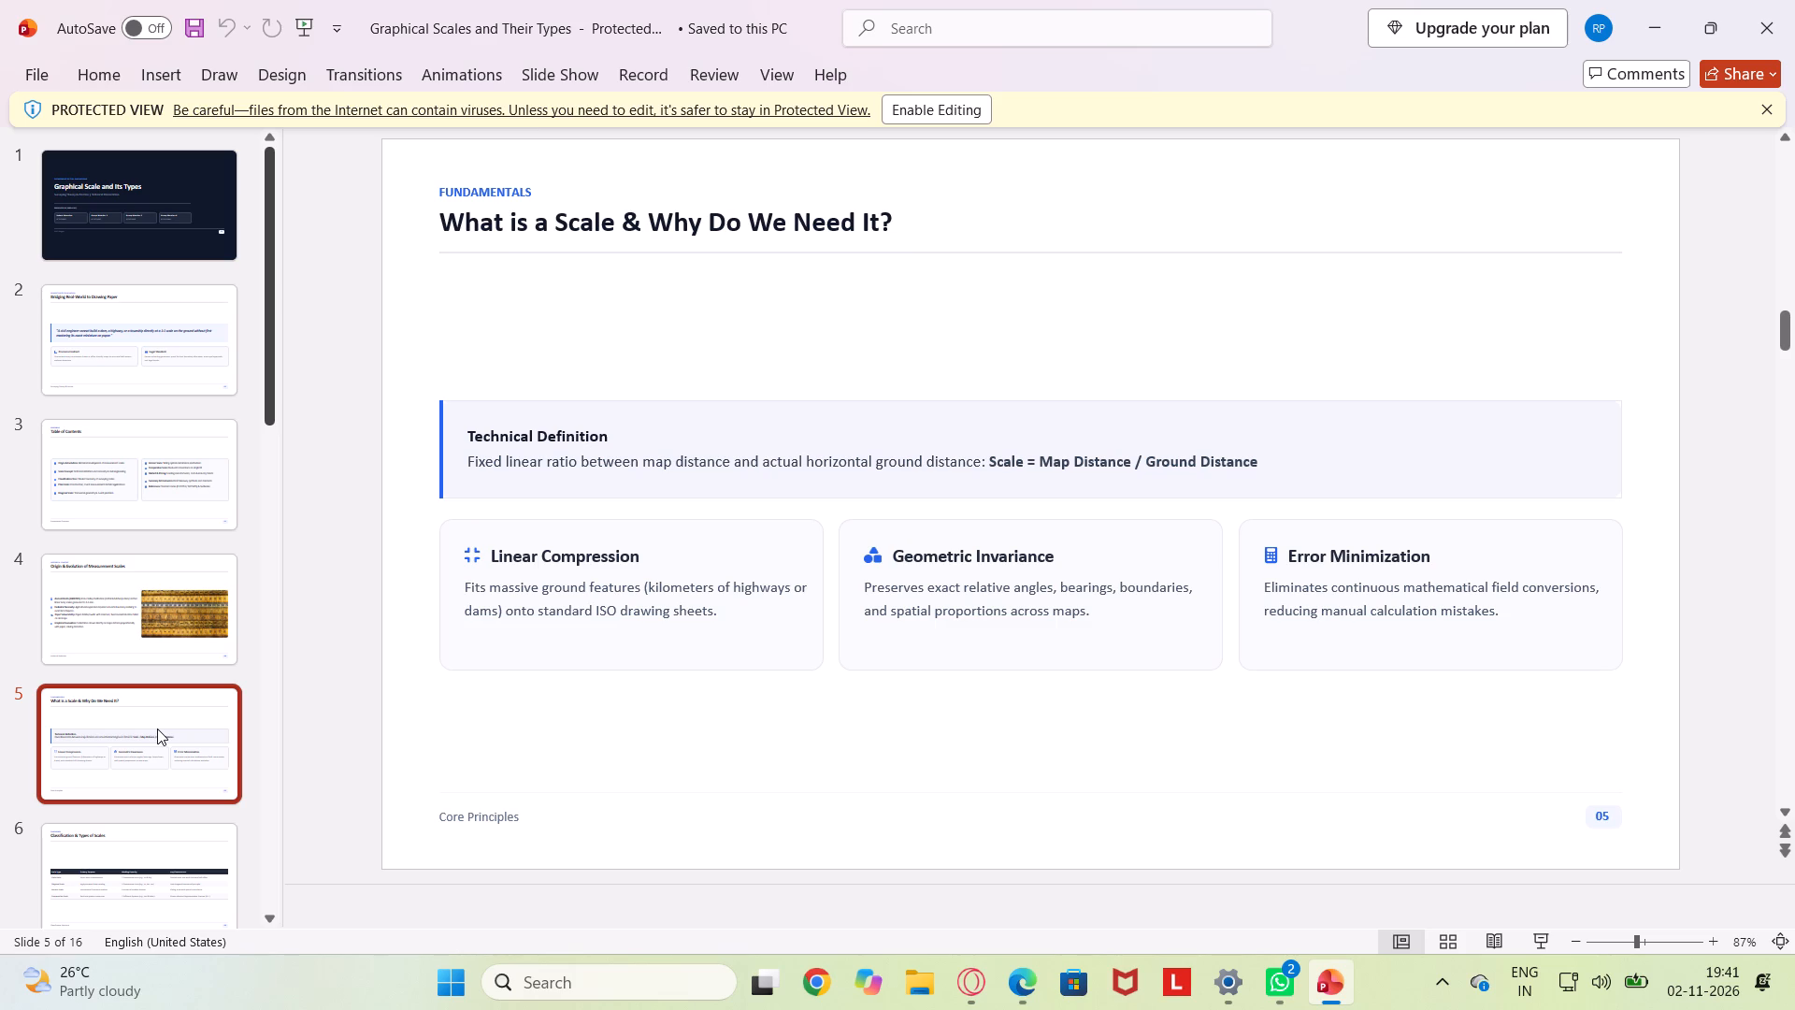
pyautogui.click(152, 837)
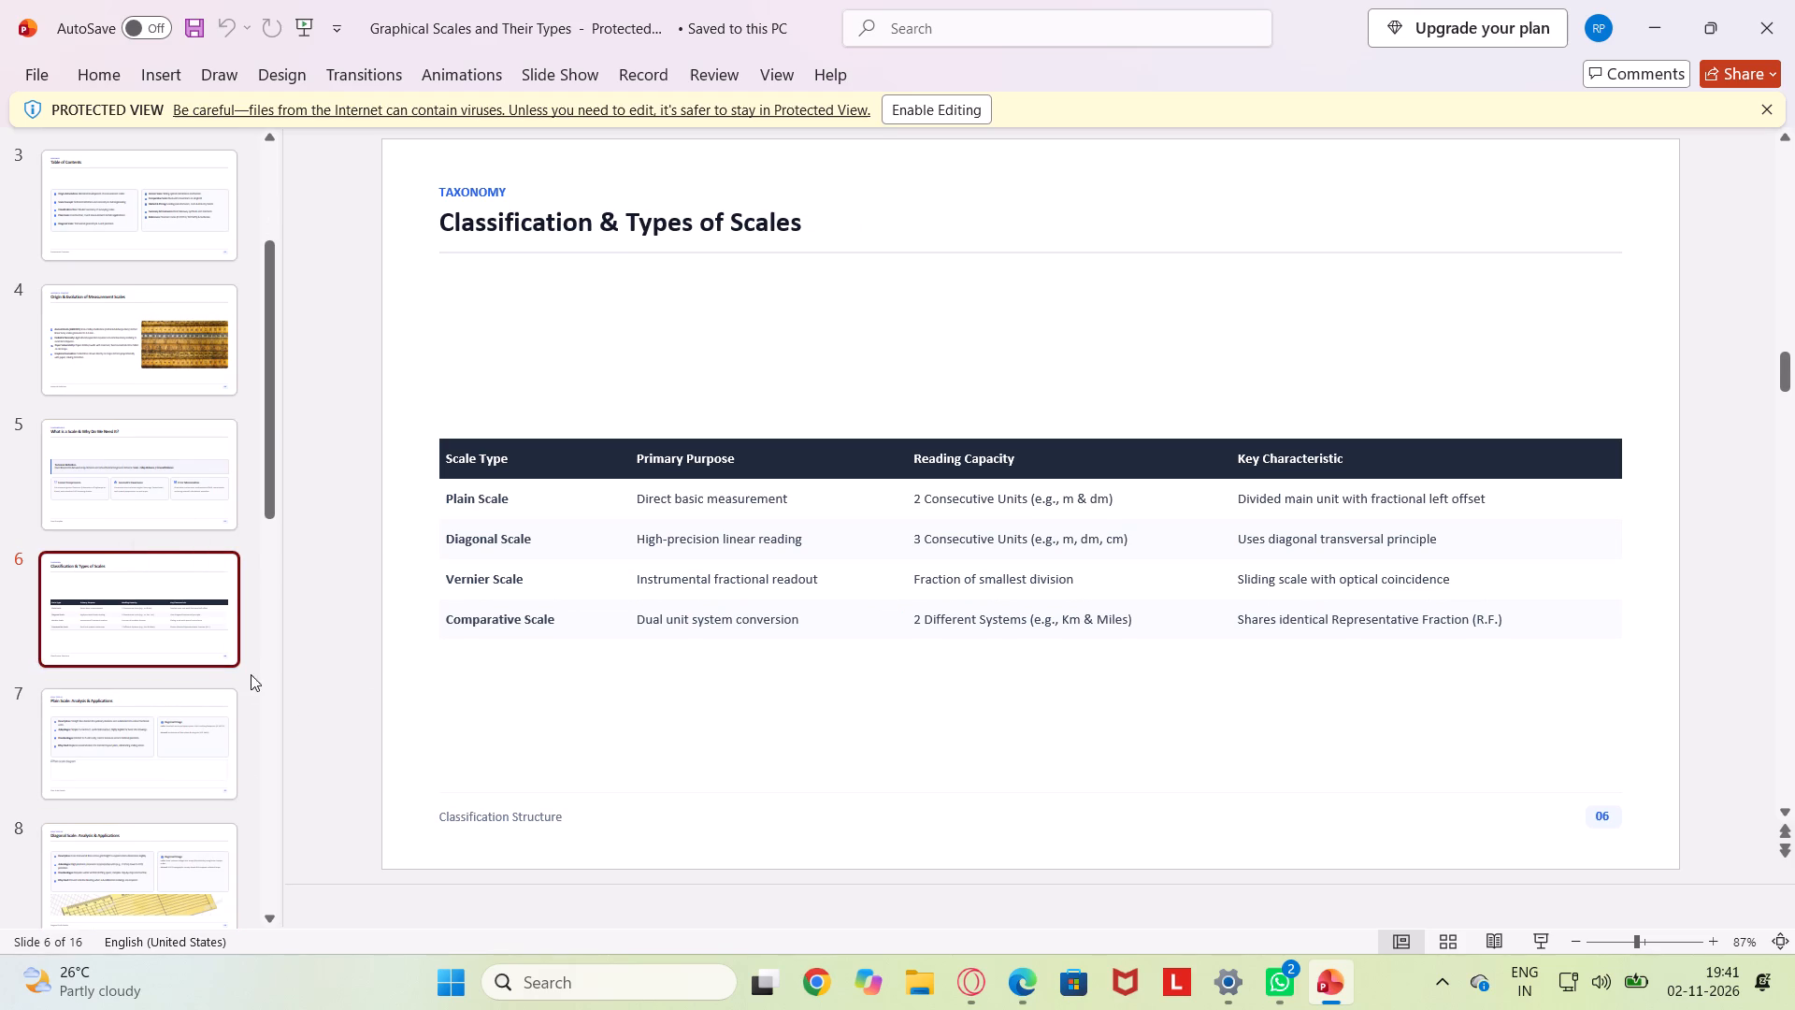
pyautogui.click(136, 768)
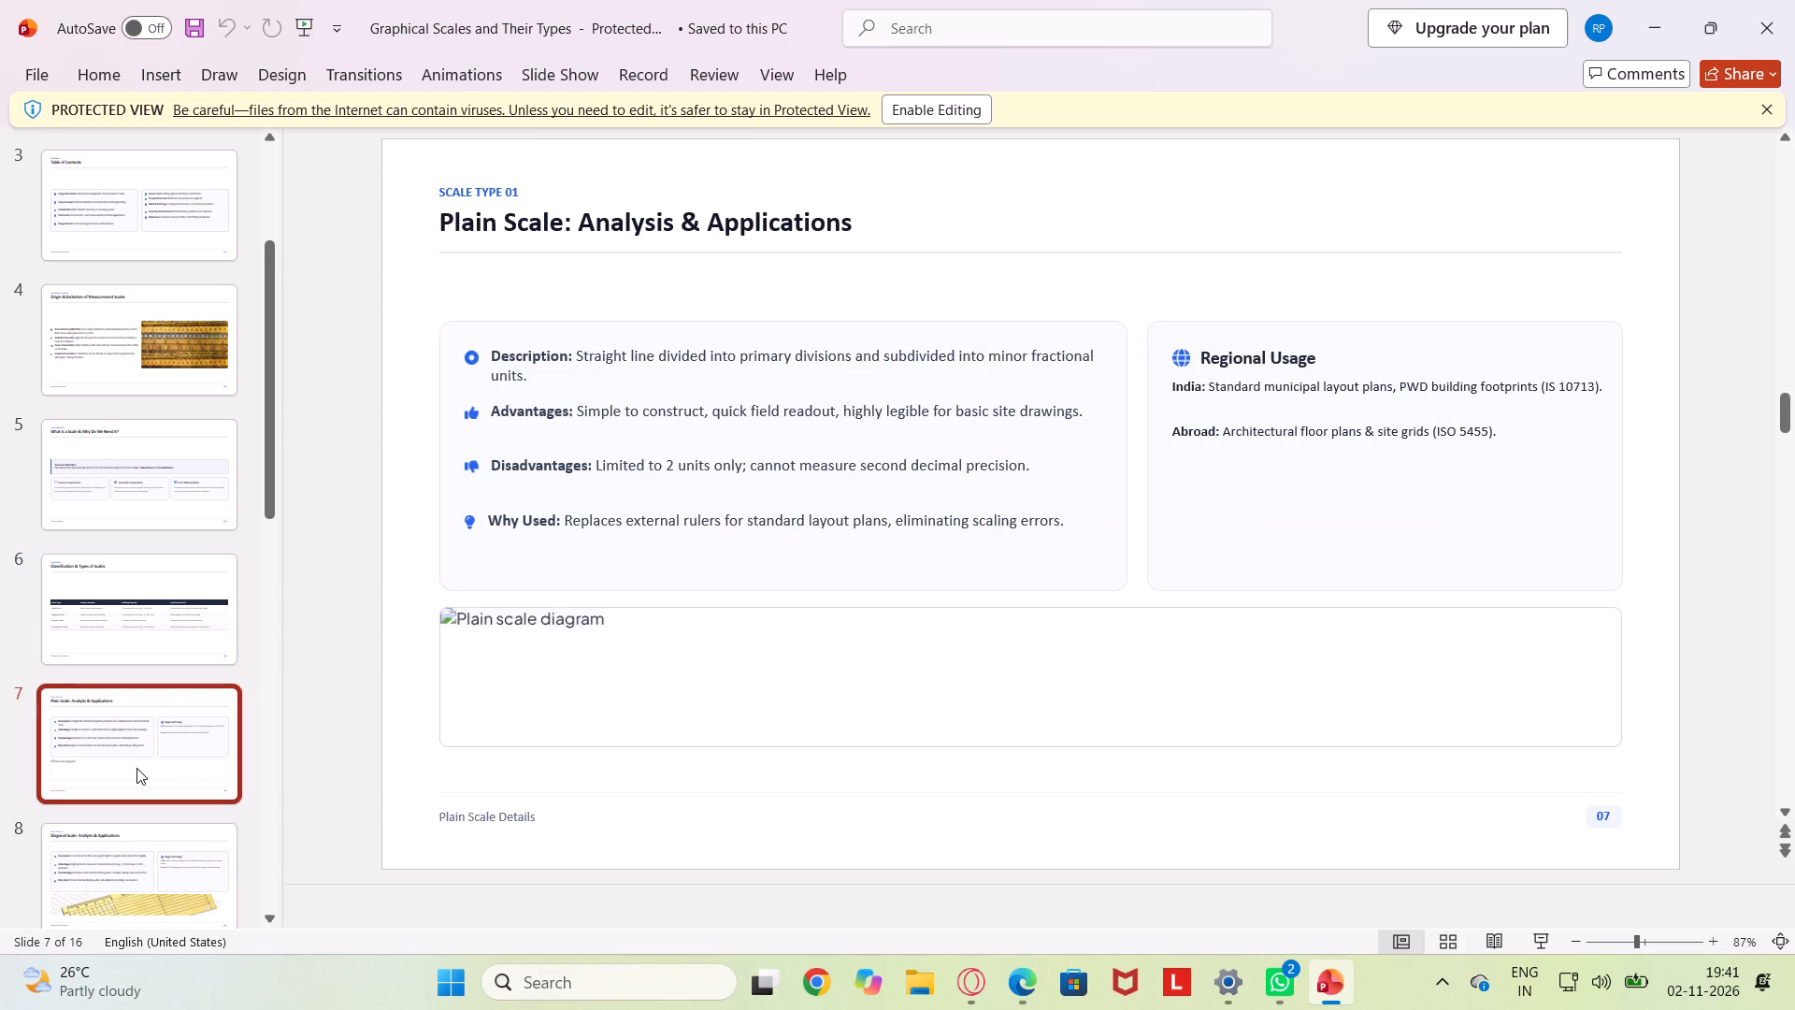
pyautogui.click(745, 647)
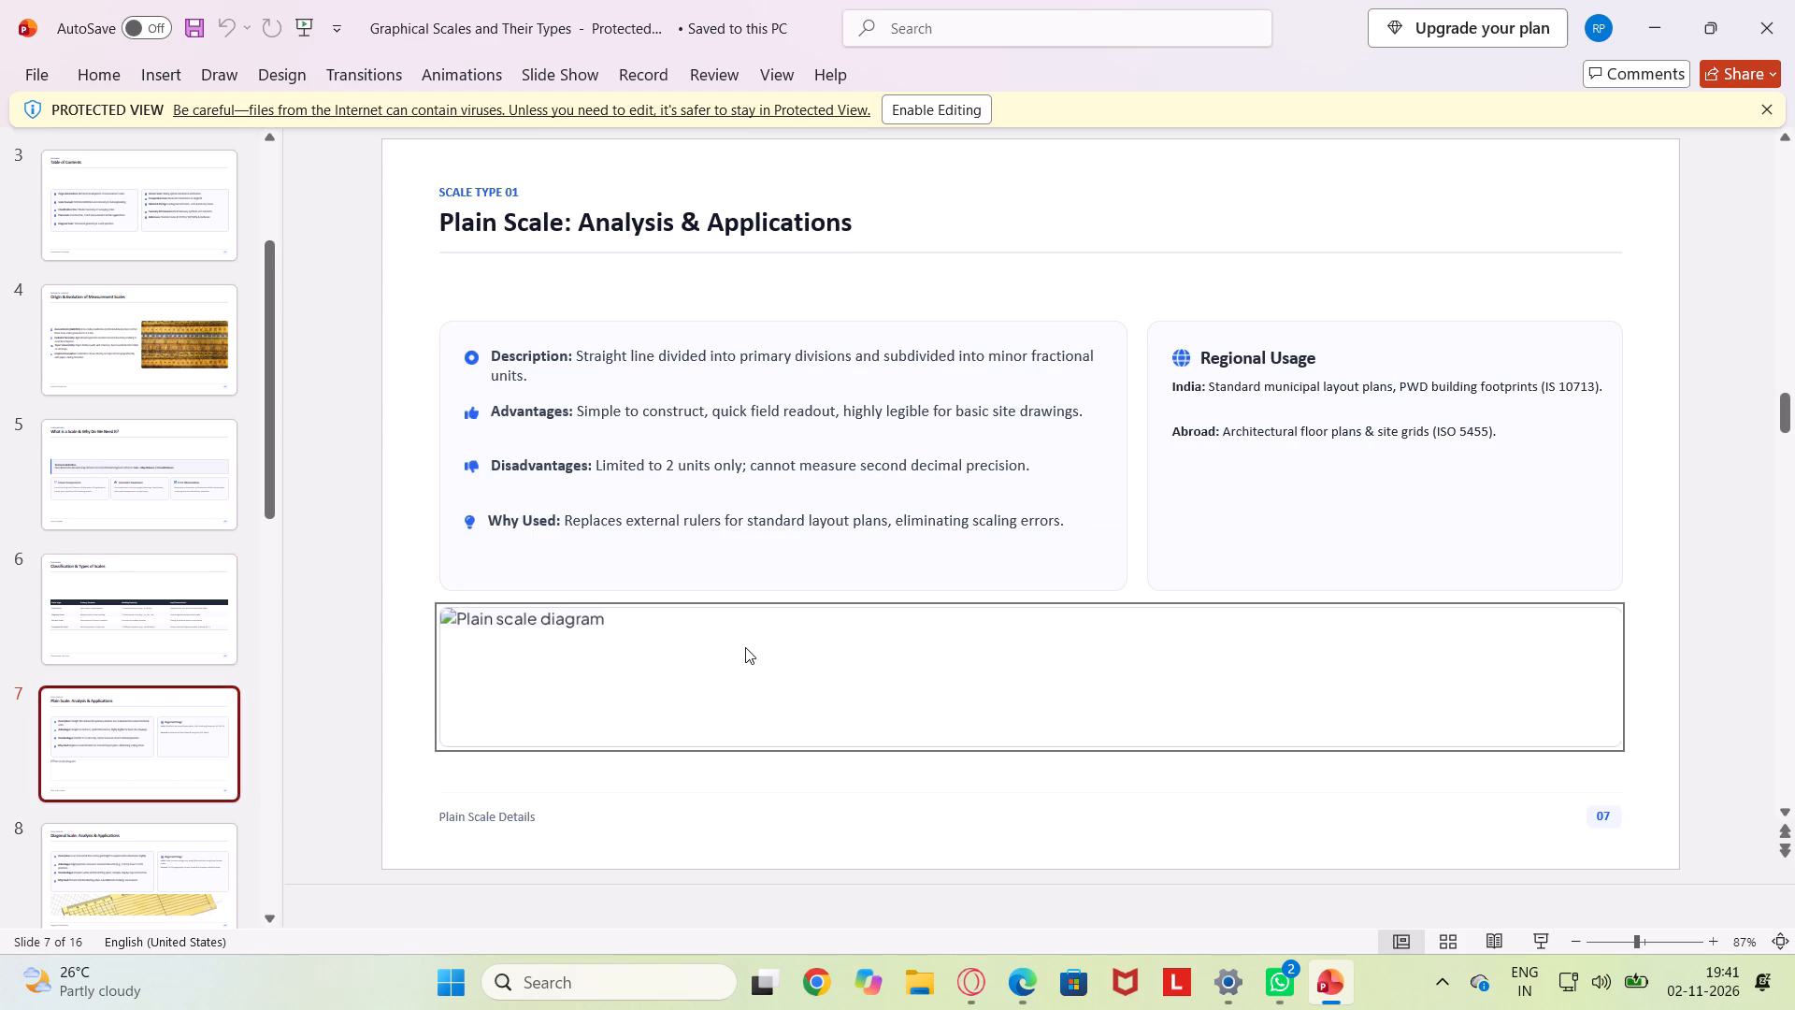
pyautogui.click(381, 677)
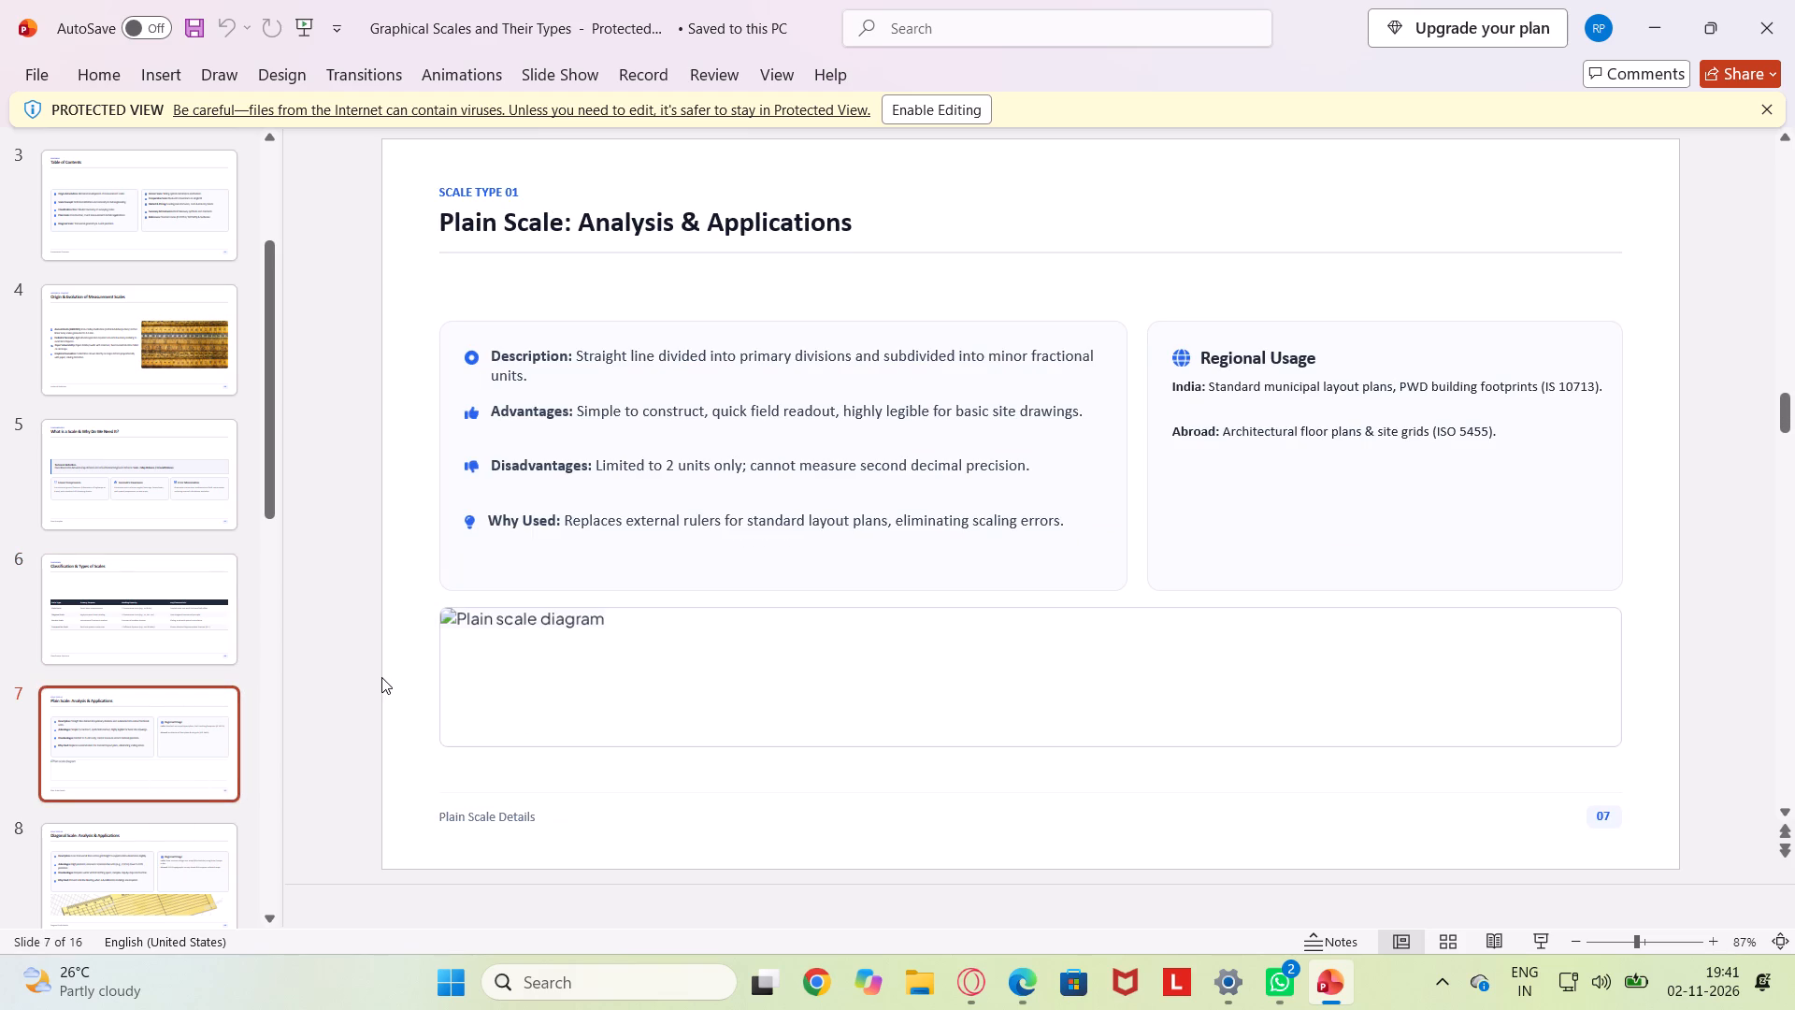
# Review slides 8 to 16, covering the remaining scale types, market pricing, summary, conclusion, references, closing and image sources.
pyautogui.click(139, 887)
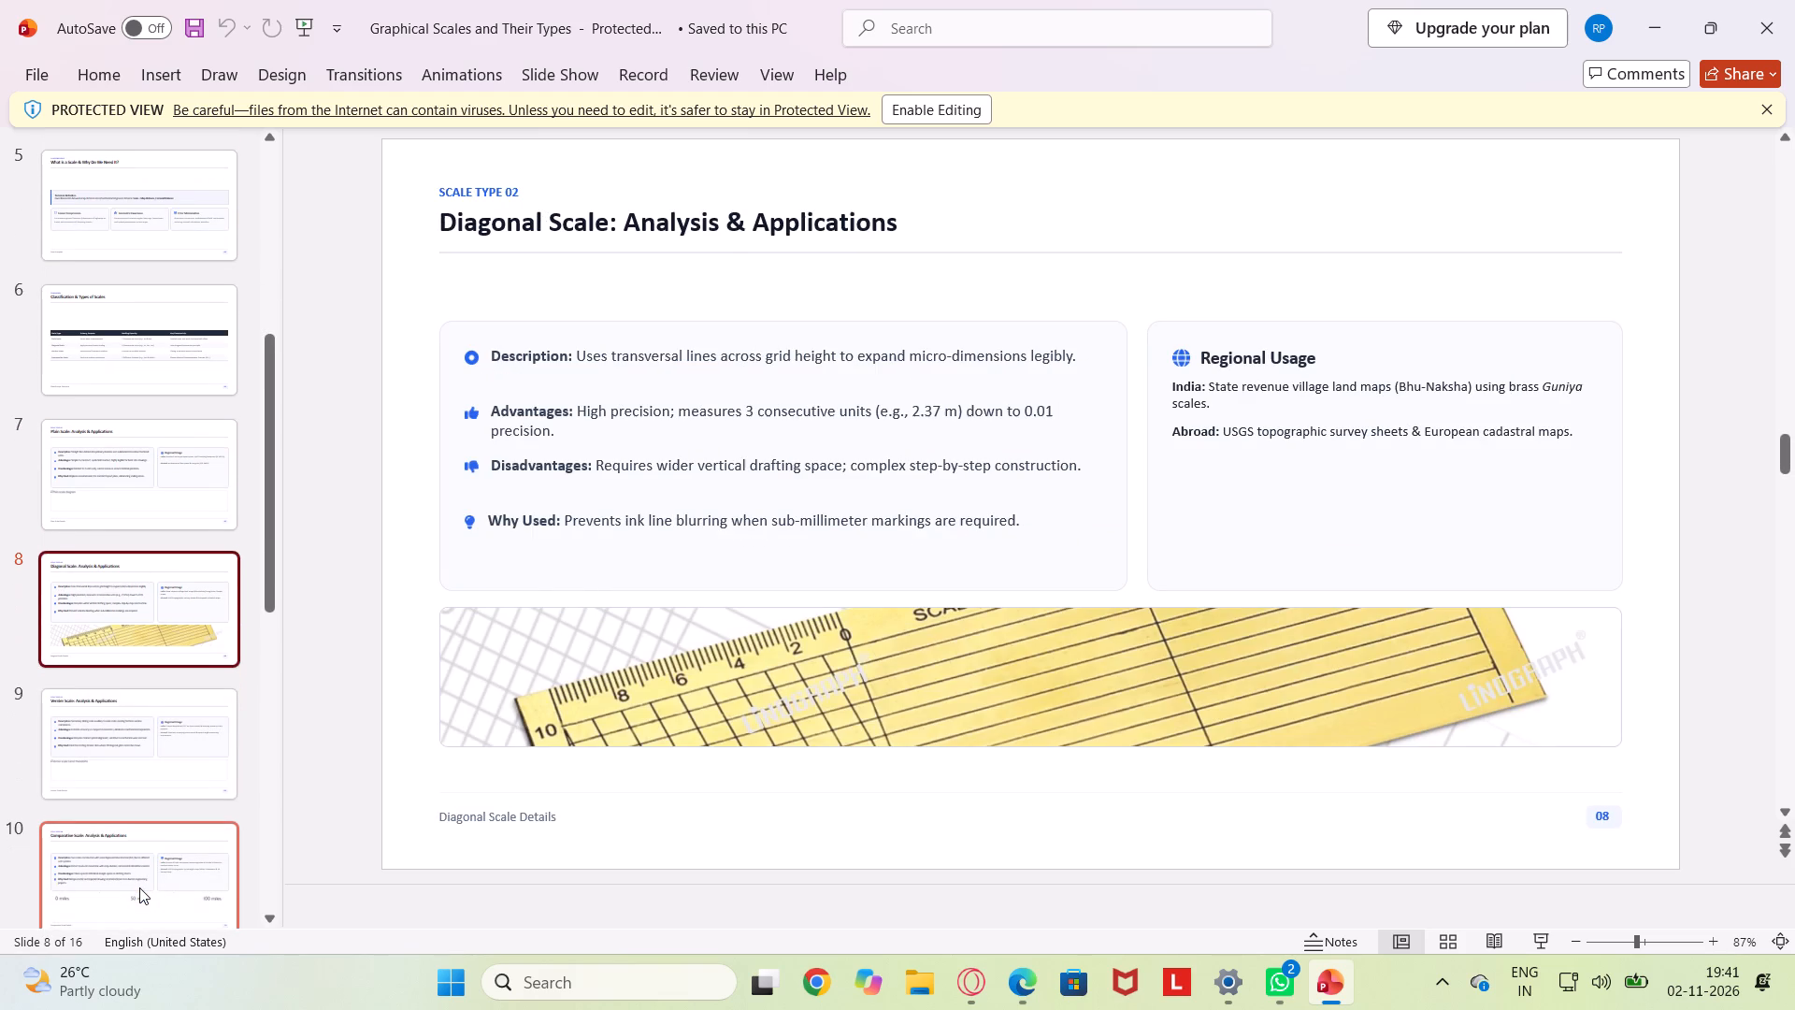
pyautogui.click(181, 746)
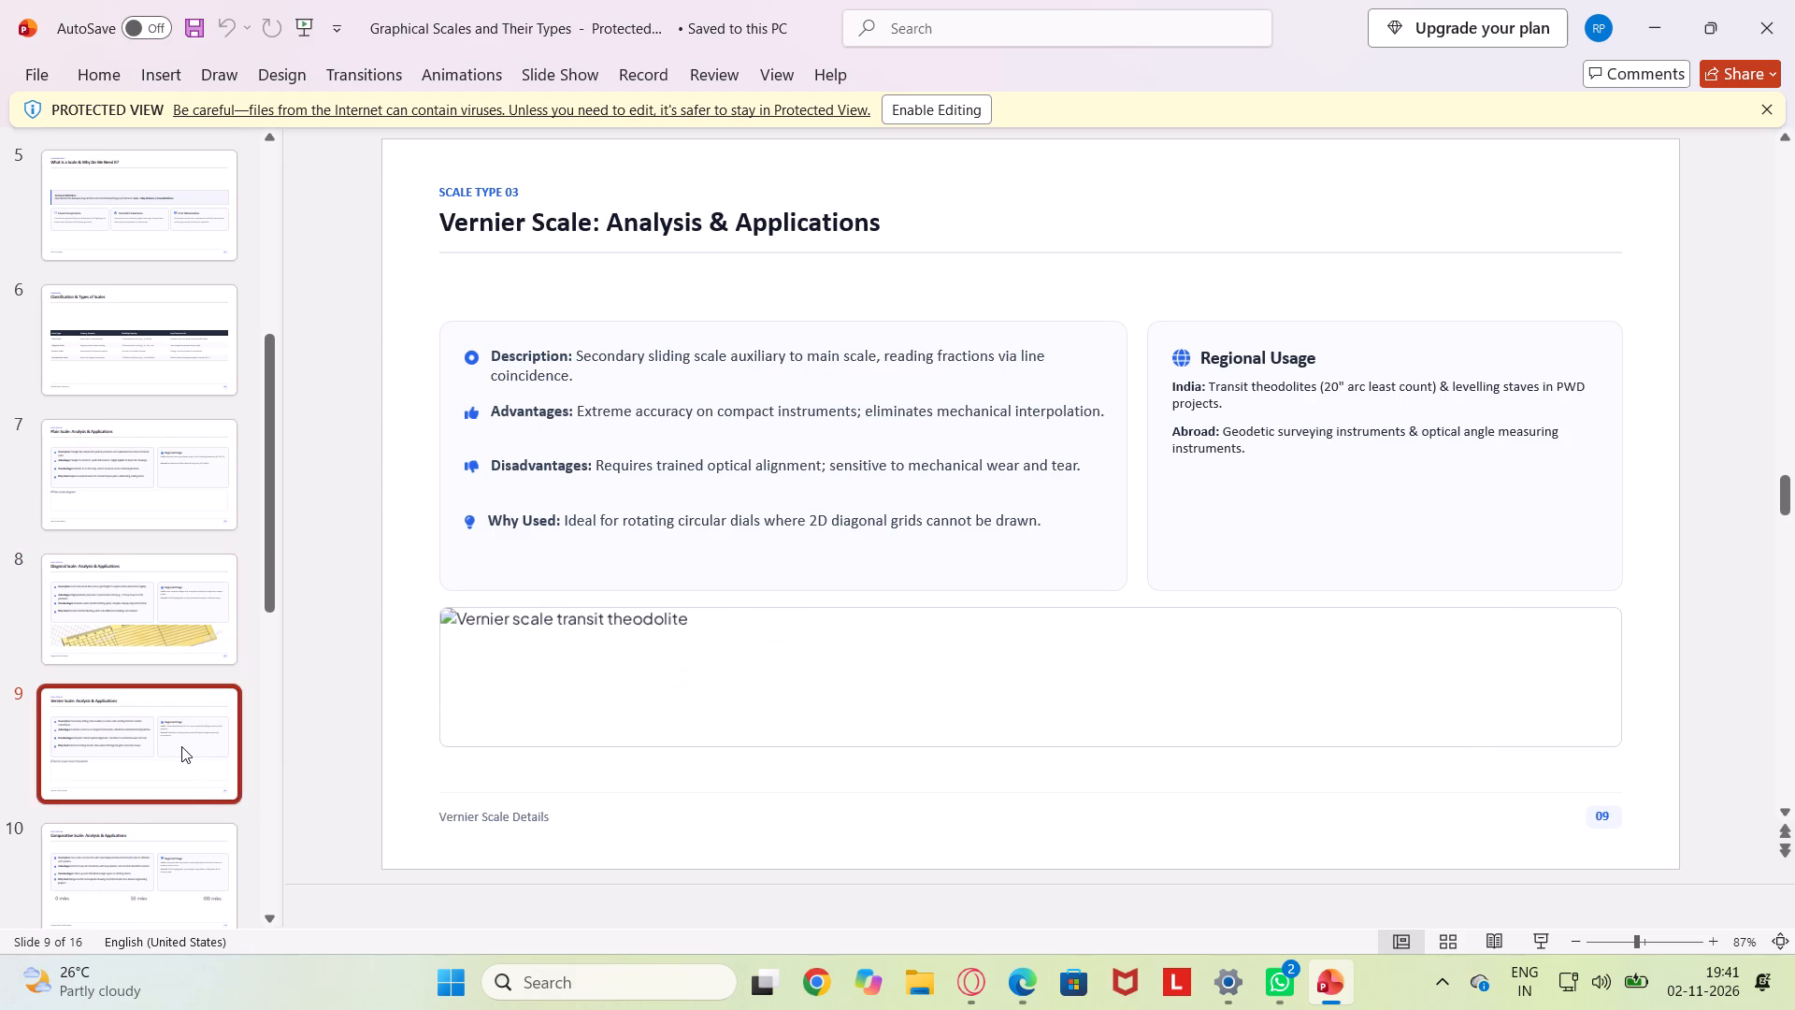
pyautogui.click(183, 829)
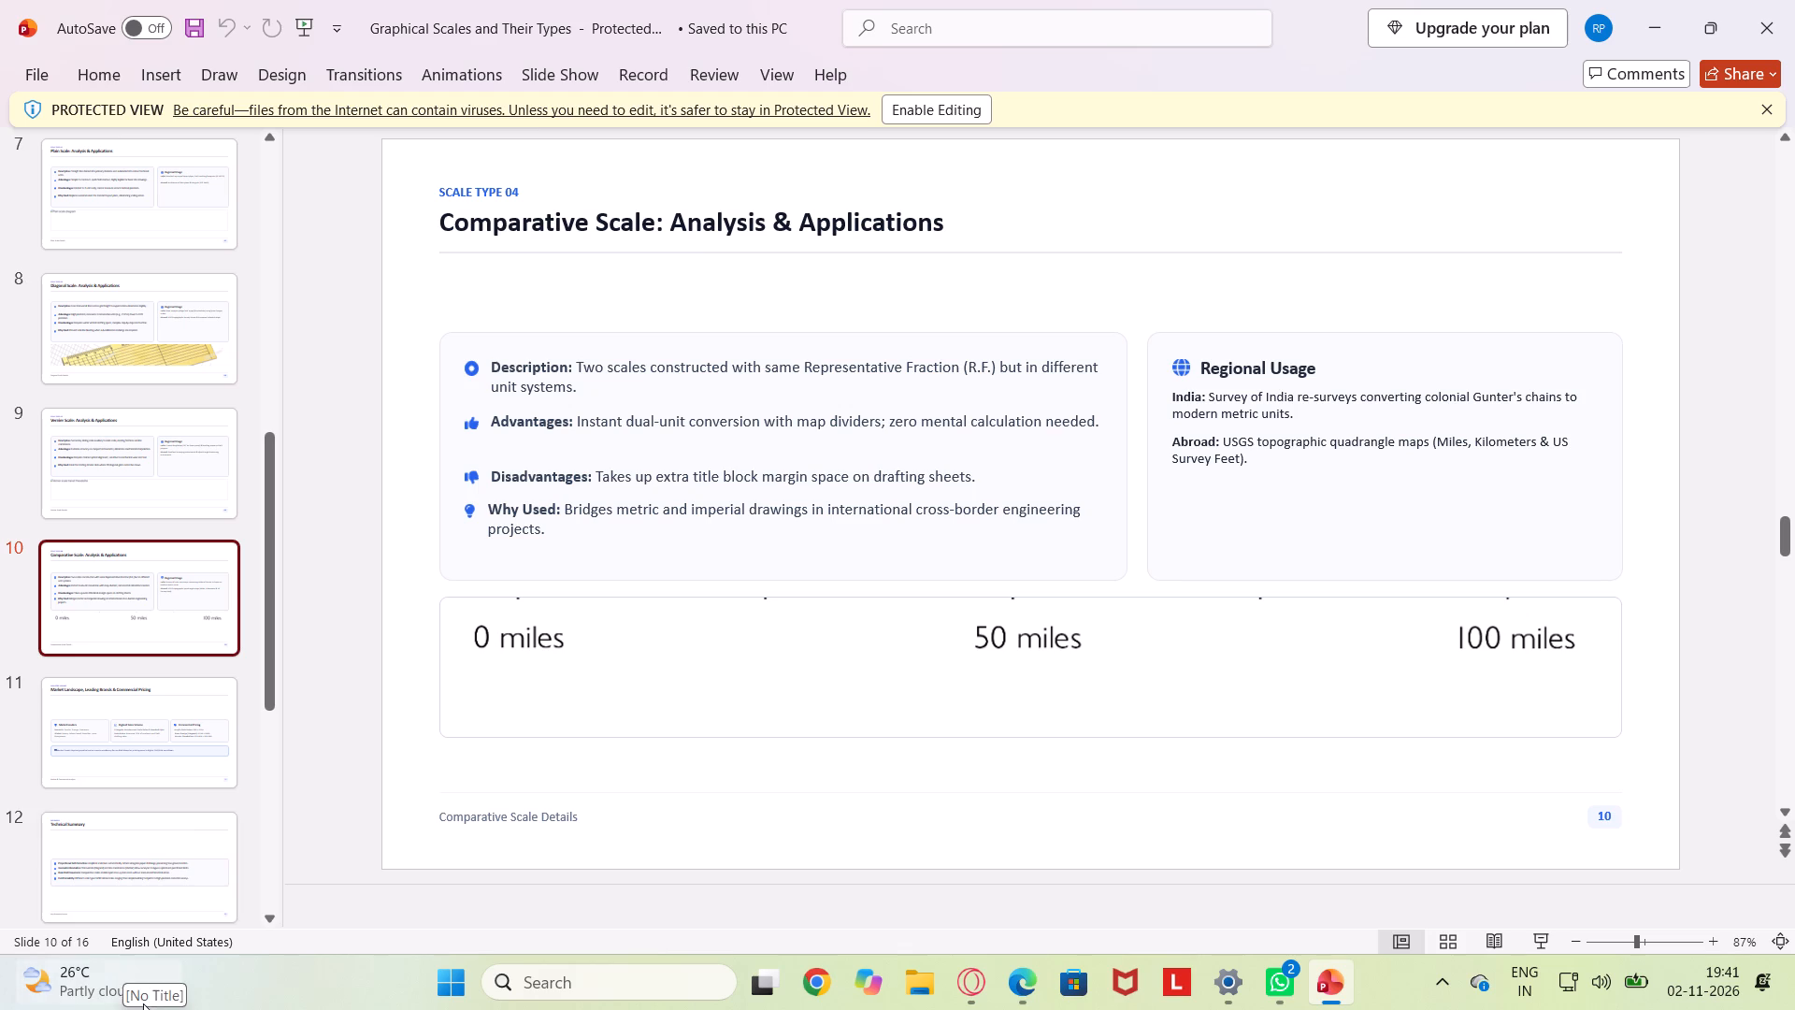
pyautogui.click(100, 743)
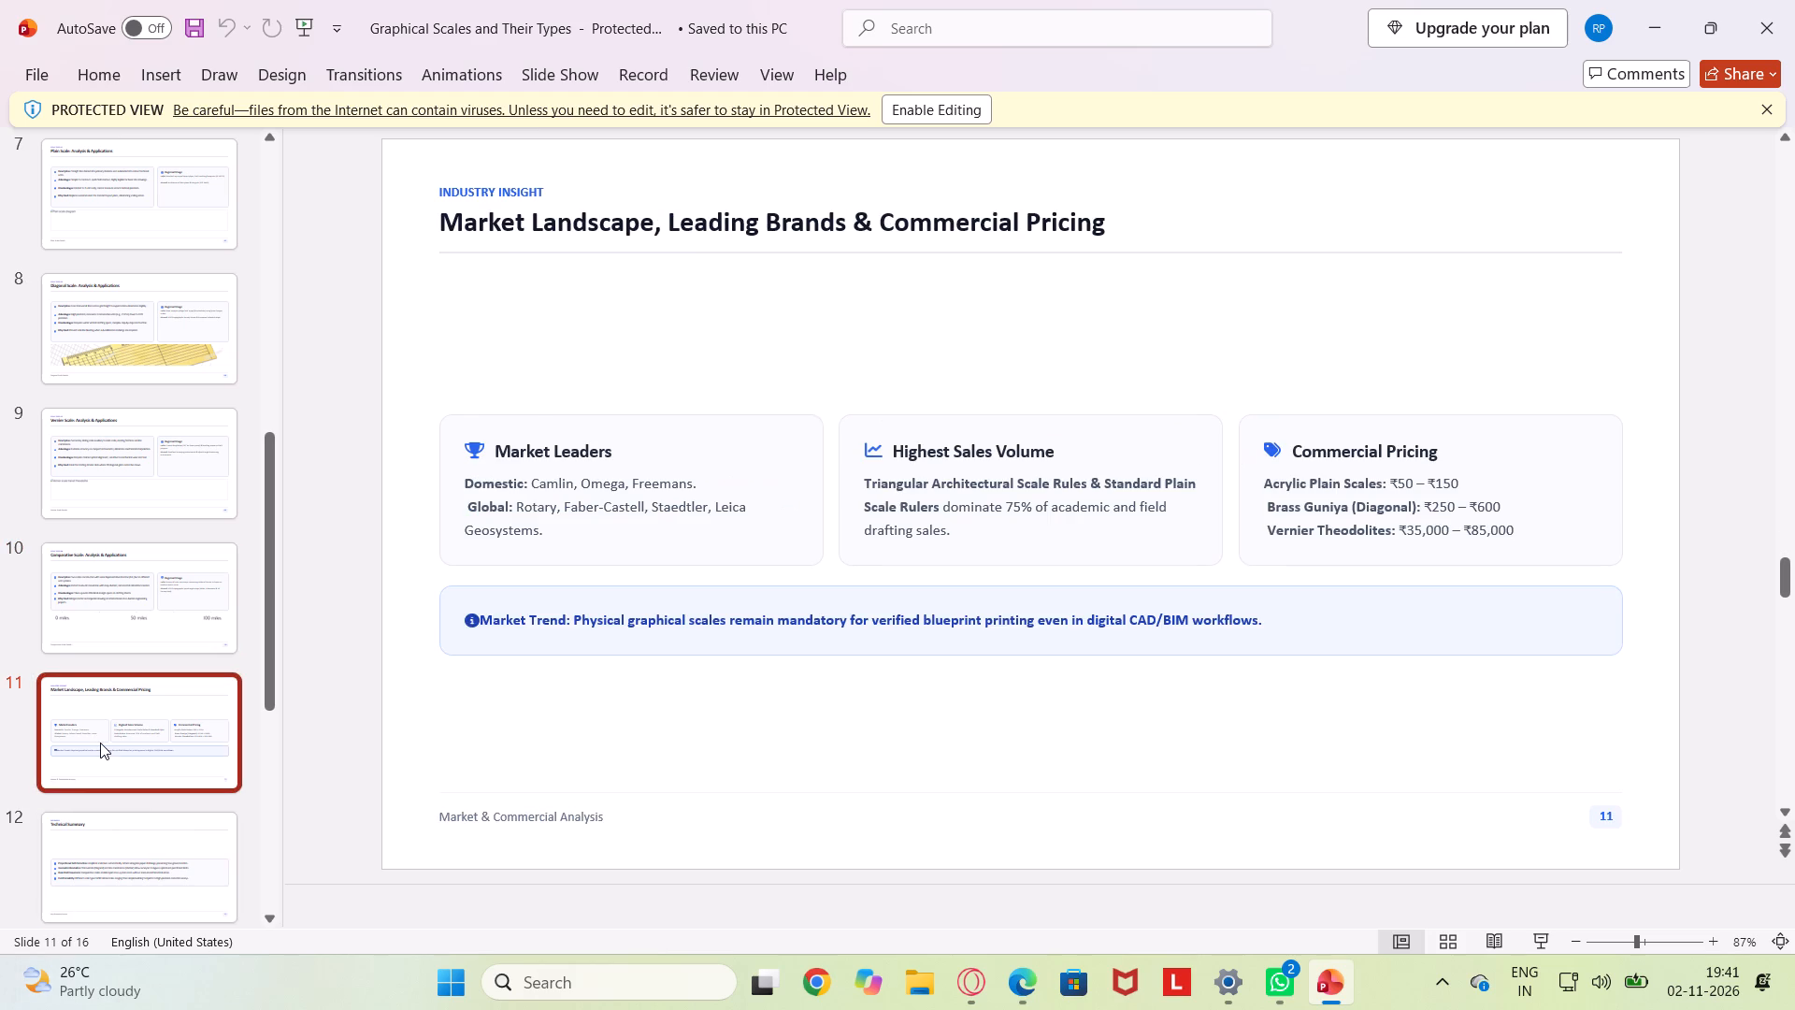
pyautogui.click(118, 828)
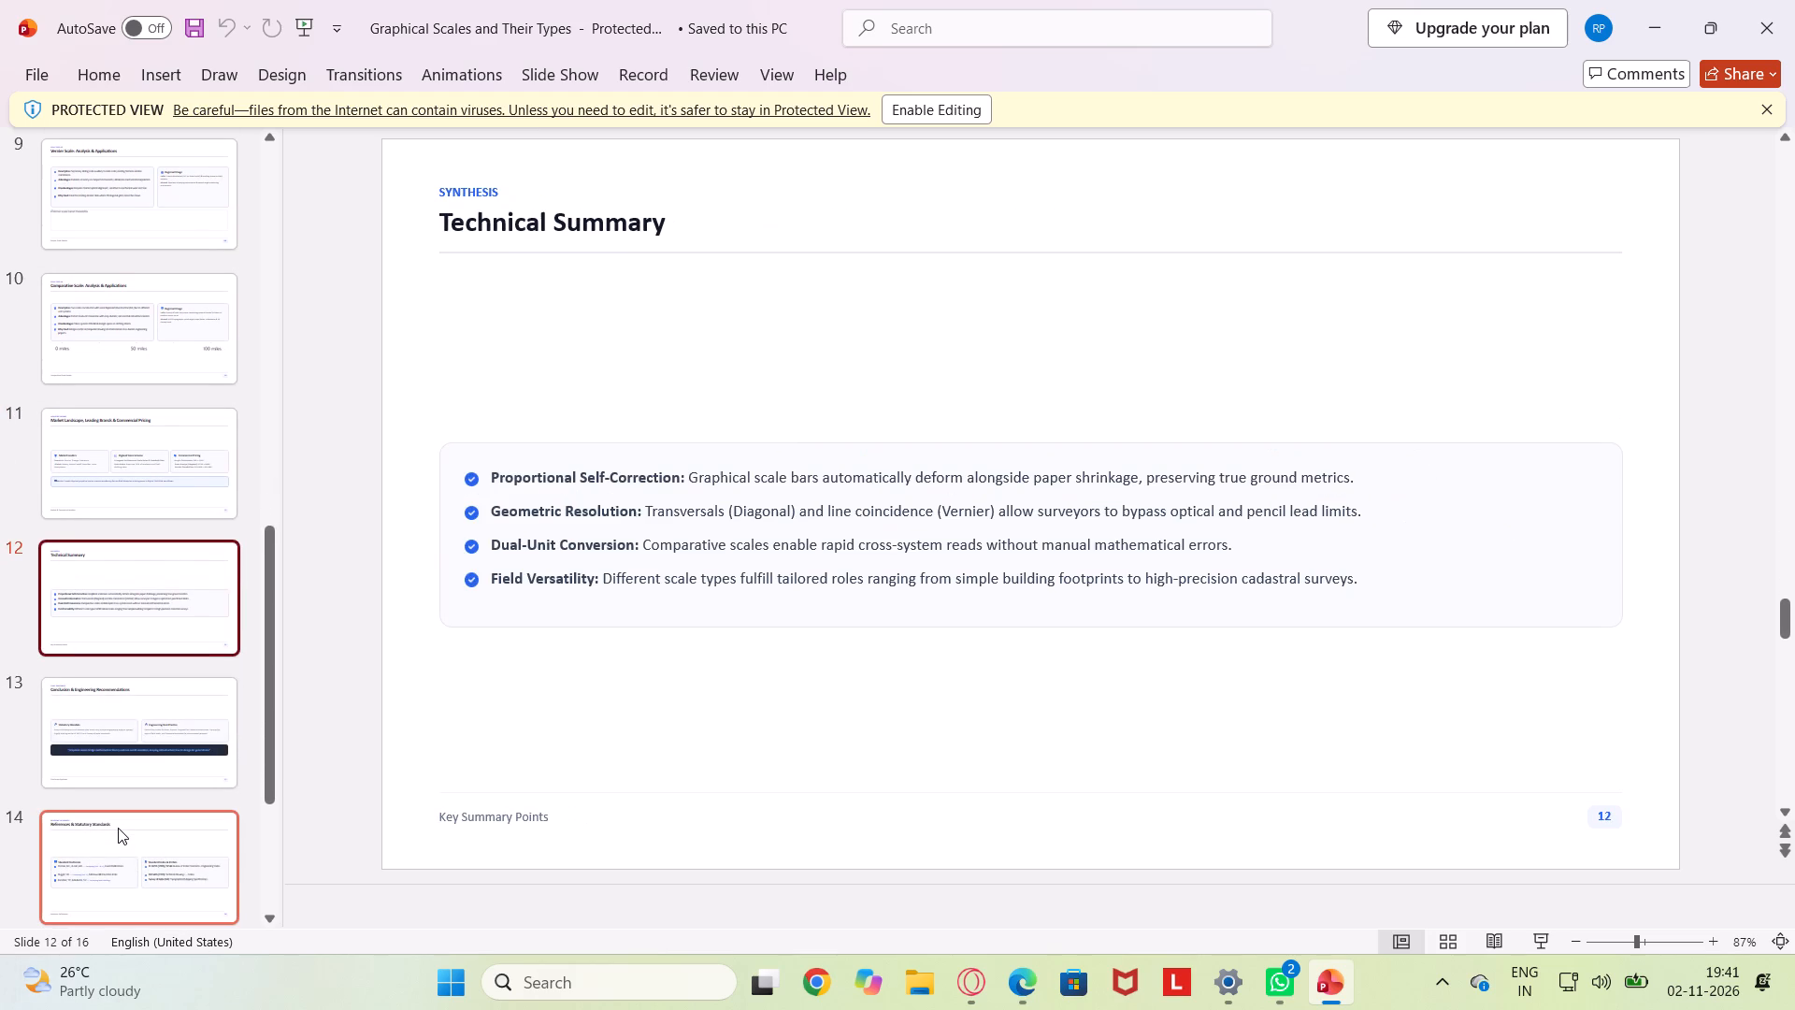
pyautogui.click(224, 713)
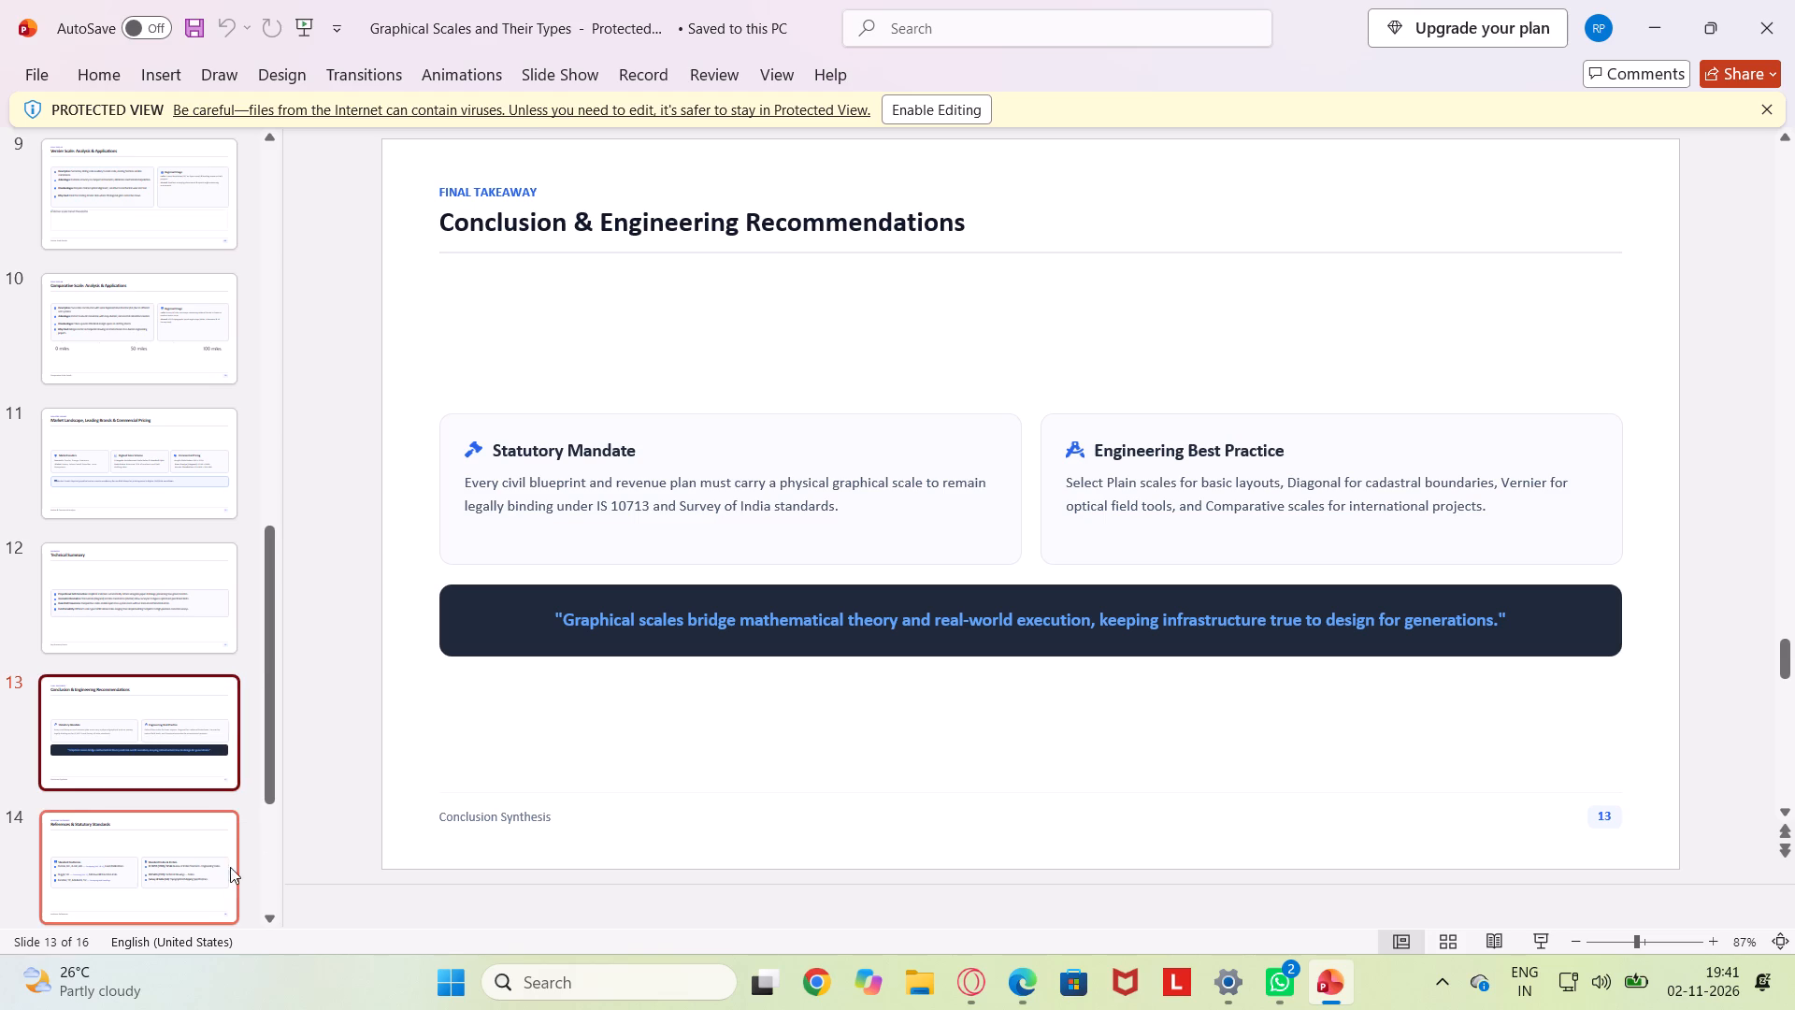
pyautogui.click(191, 865)
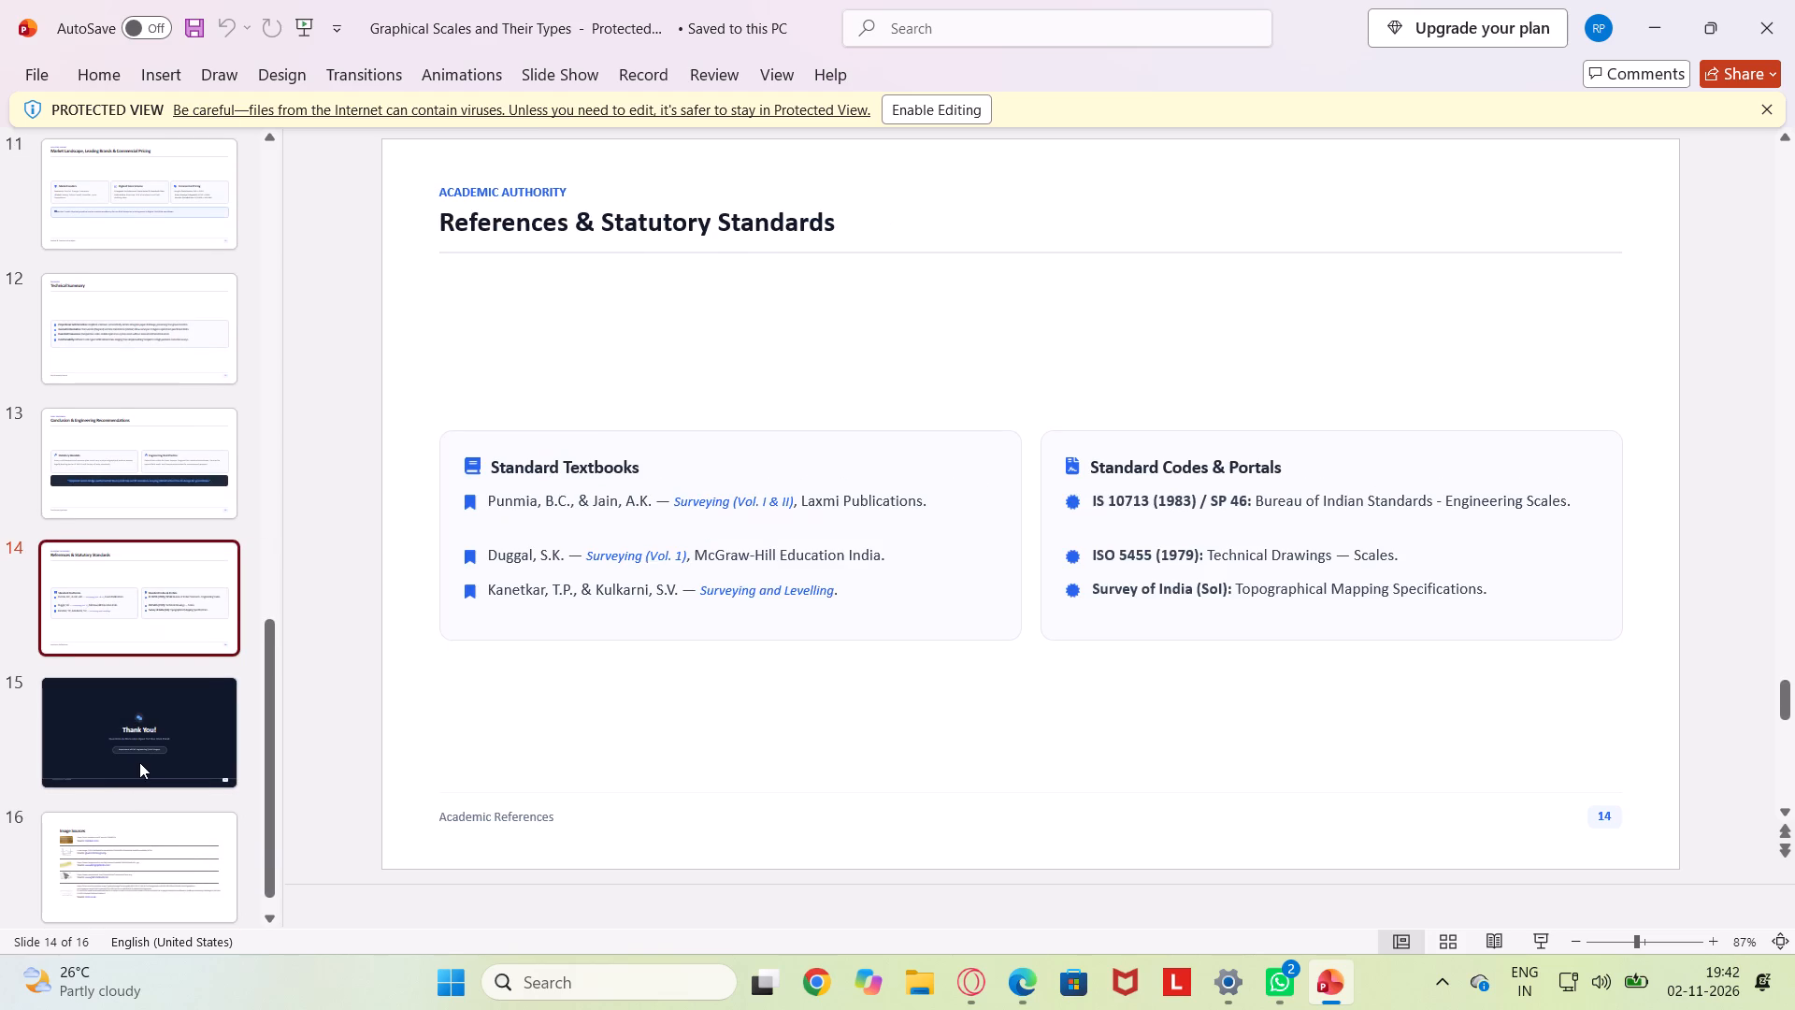
pyautogui.click(139, 762)
pyautogui.click(139, 832)
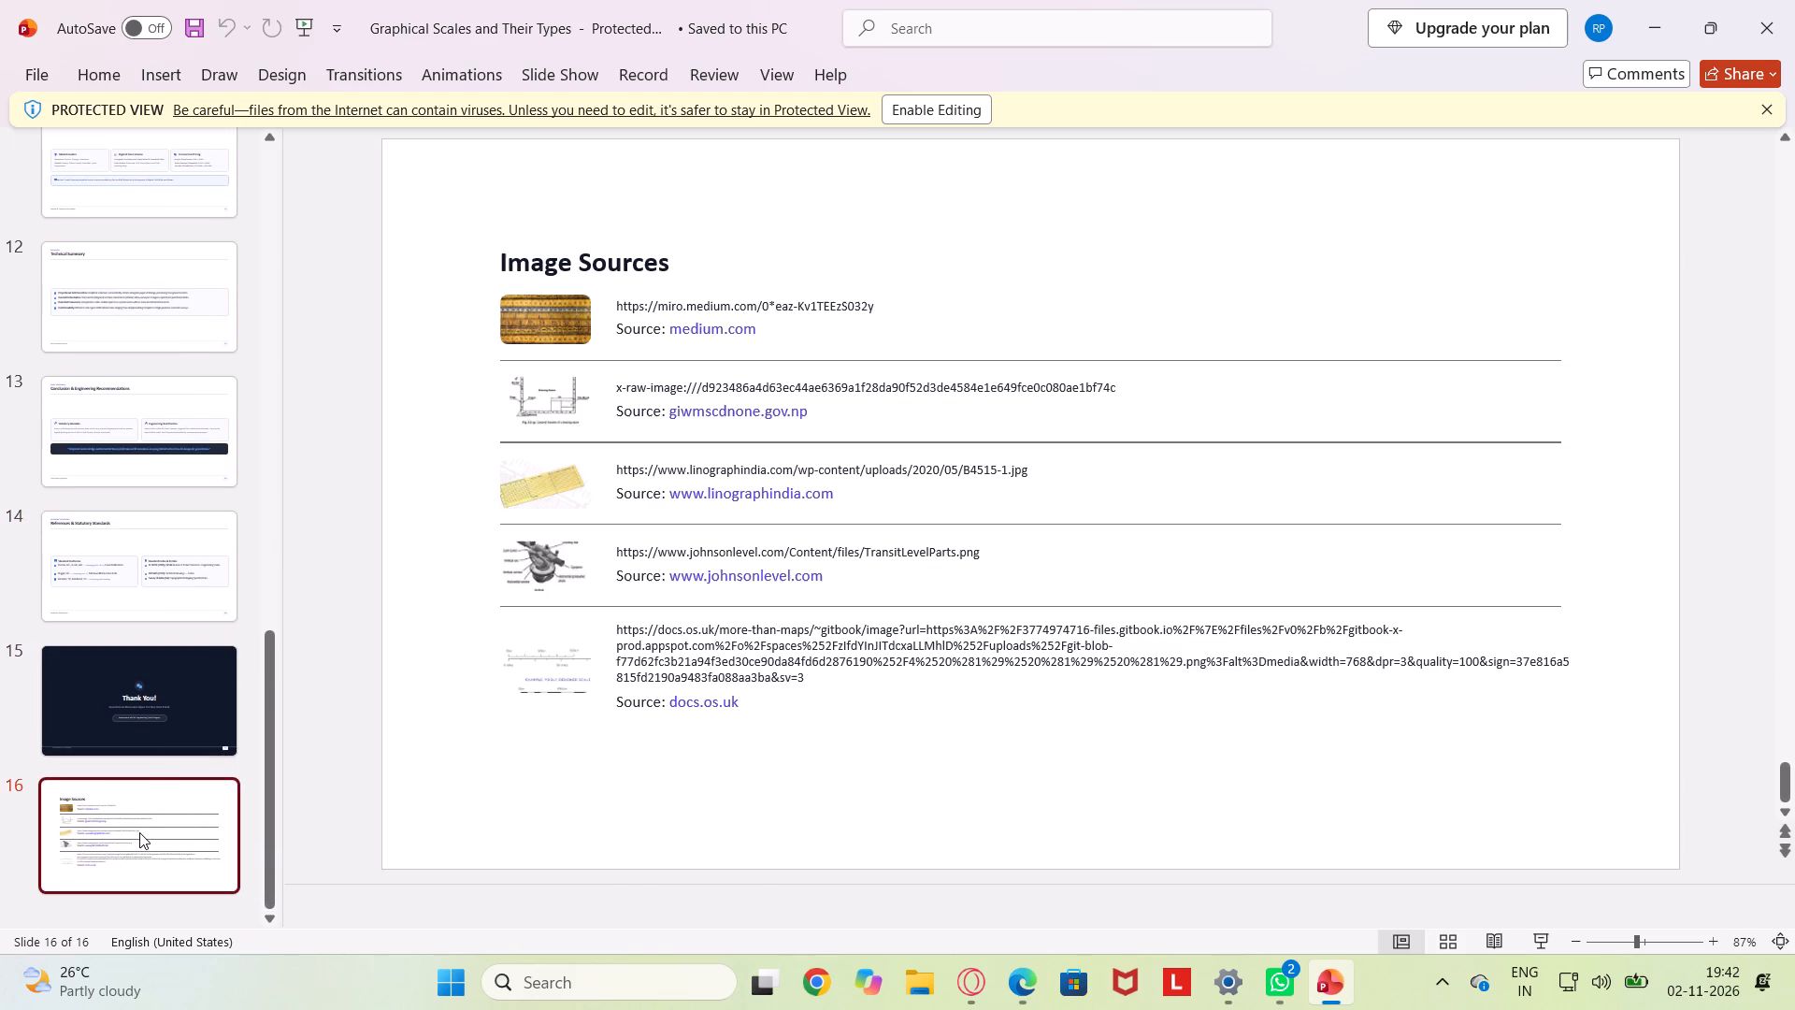
# Re-examine slides 1 to 6, from the title slide through the Classification & Types of Scales table.
pyautogui.scroll(9, 171, 470)
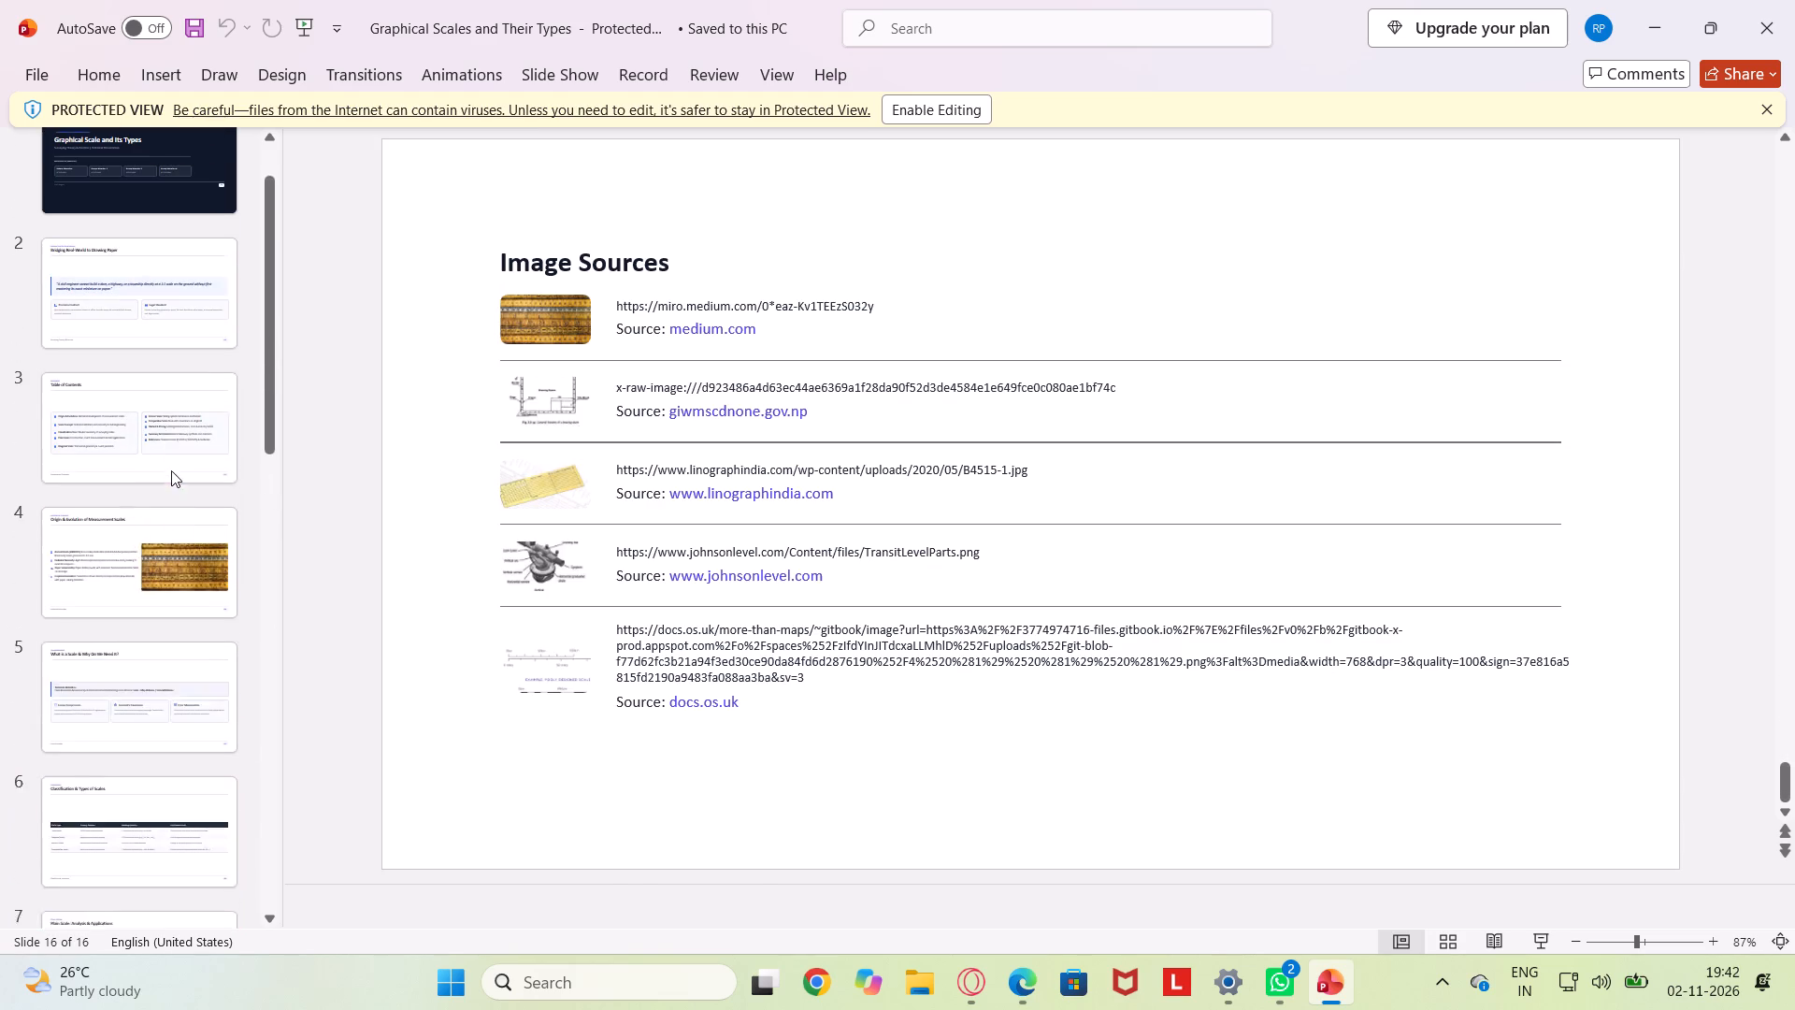
pyautogui.click(127, 222)
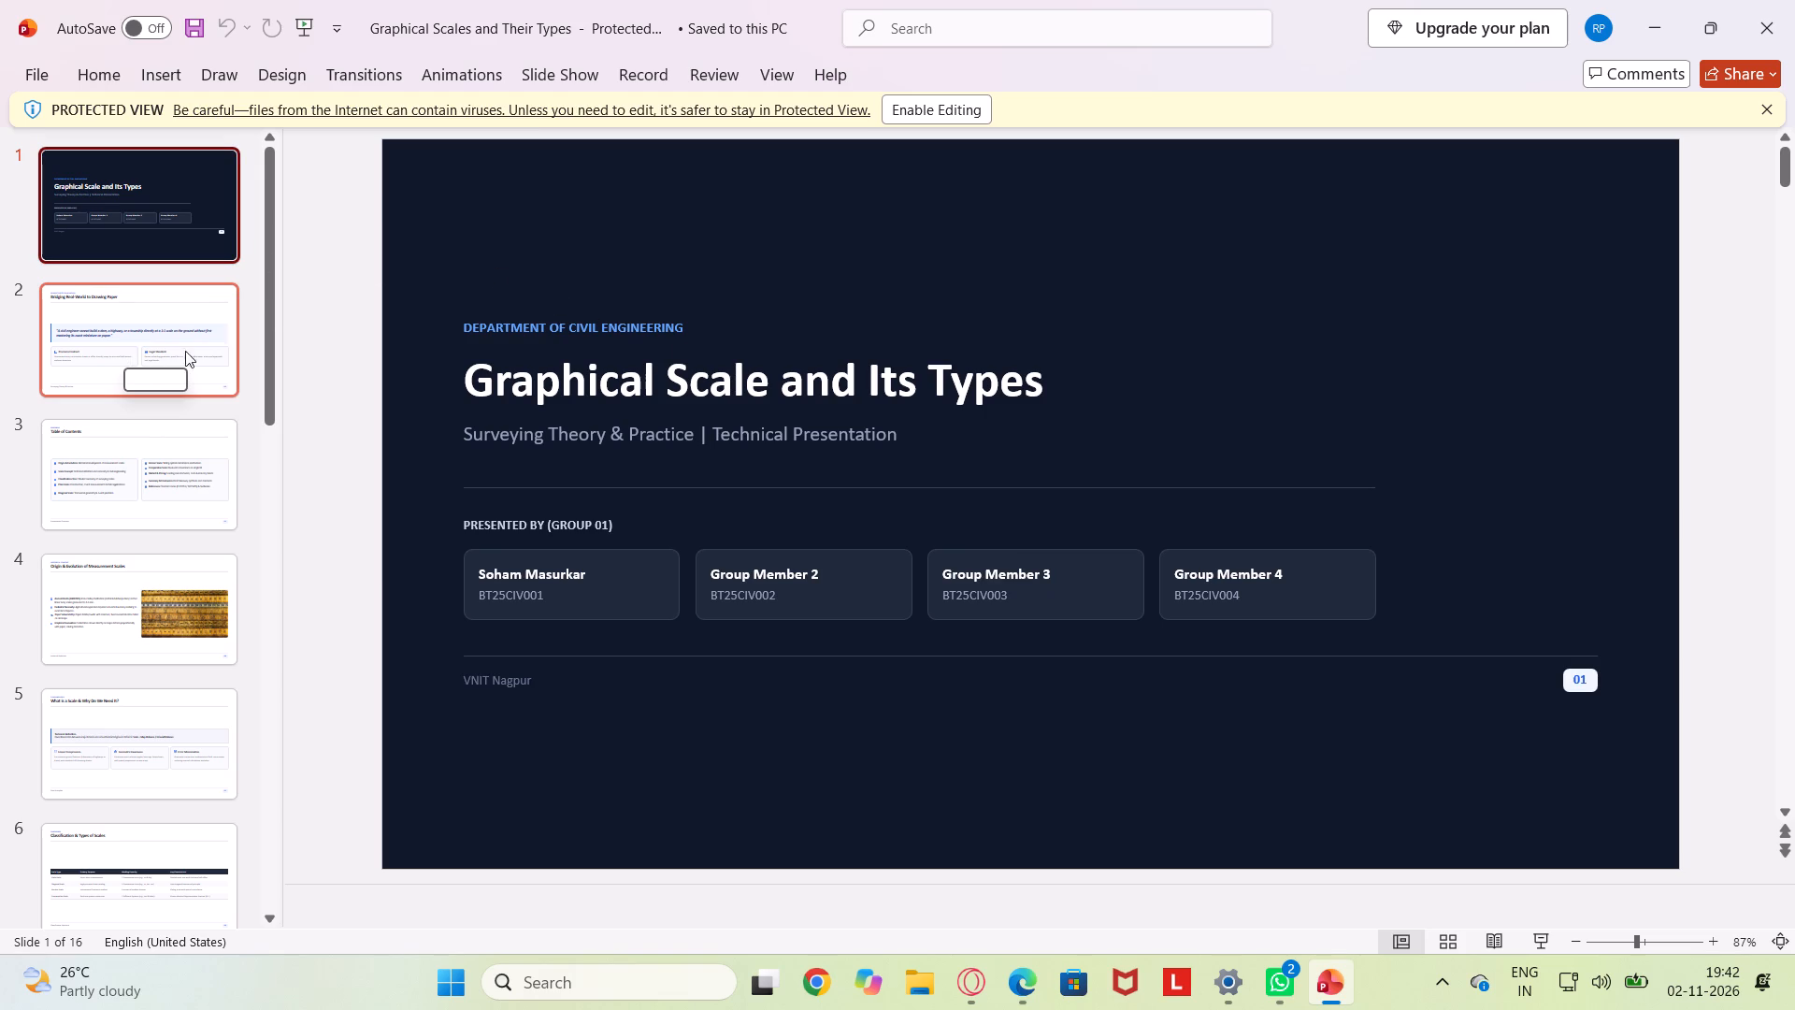
pyautogui.click(172, 322)
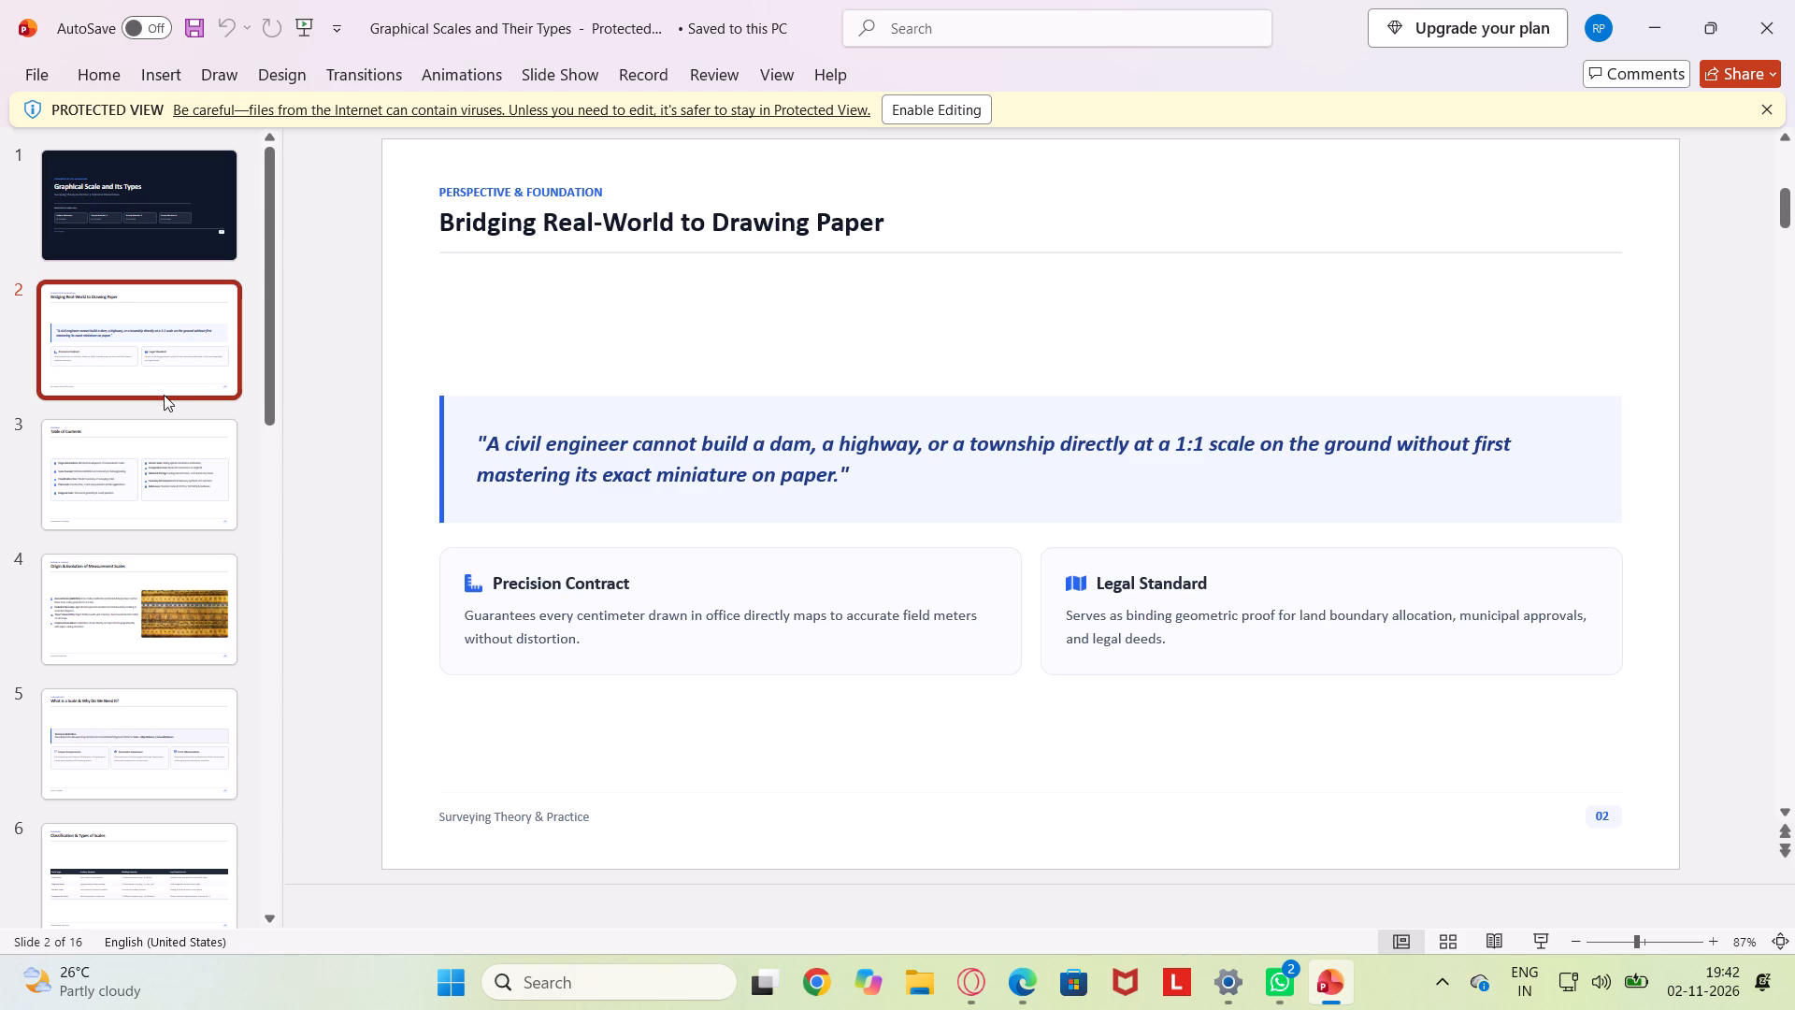
pyautogui.click(159, 463)
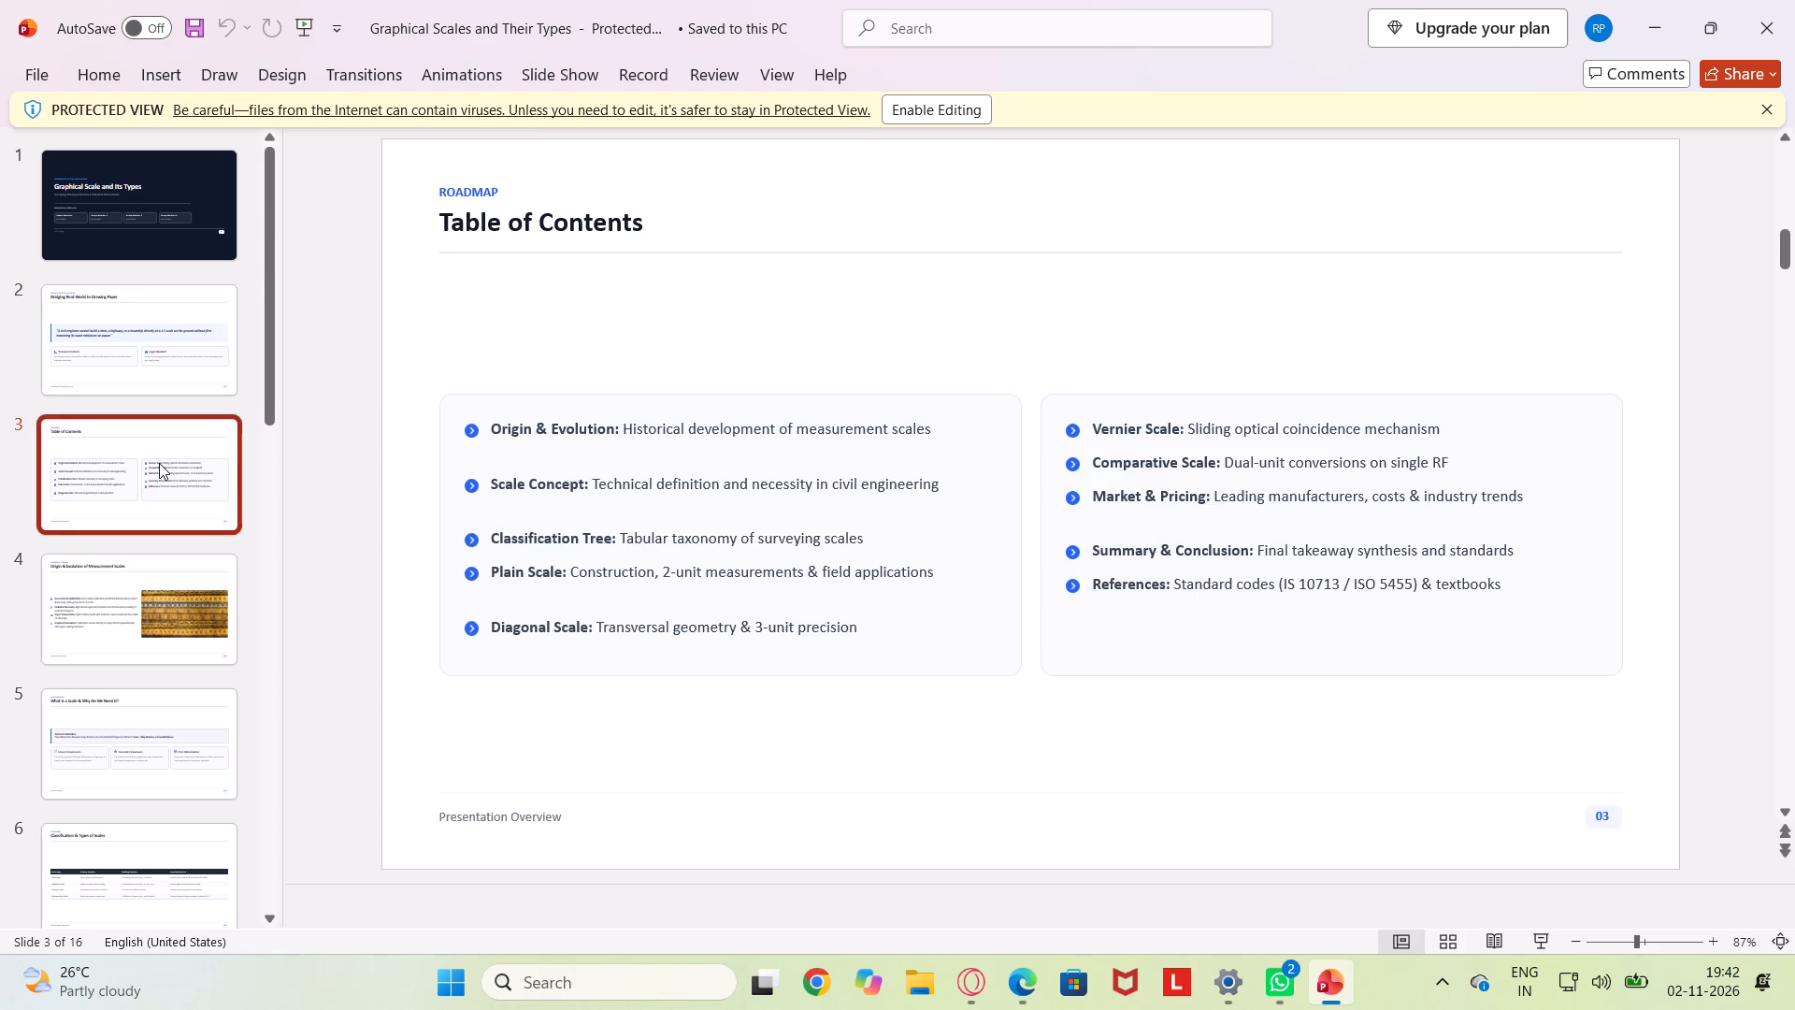
pyautogui.click(132, 626)
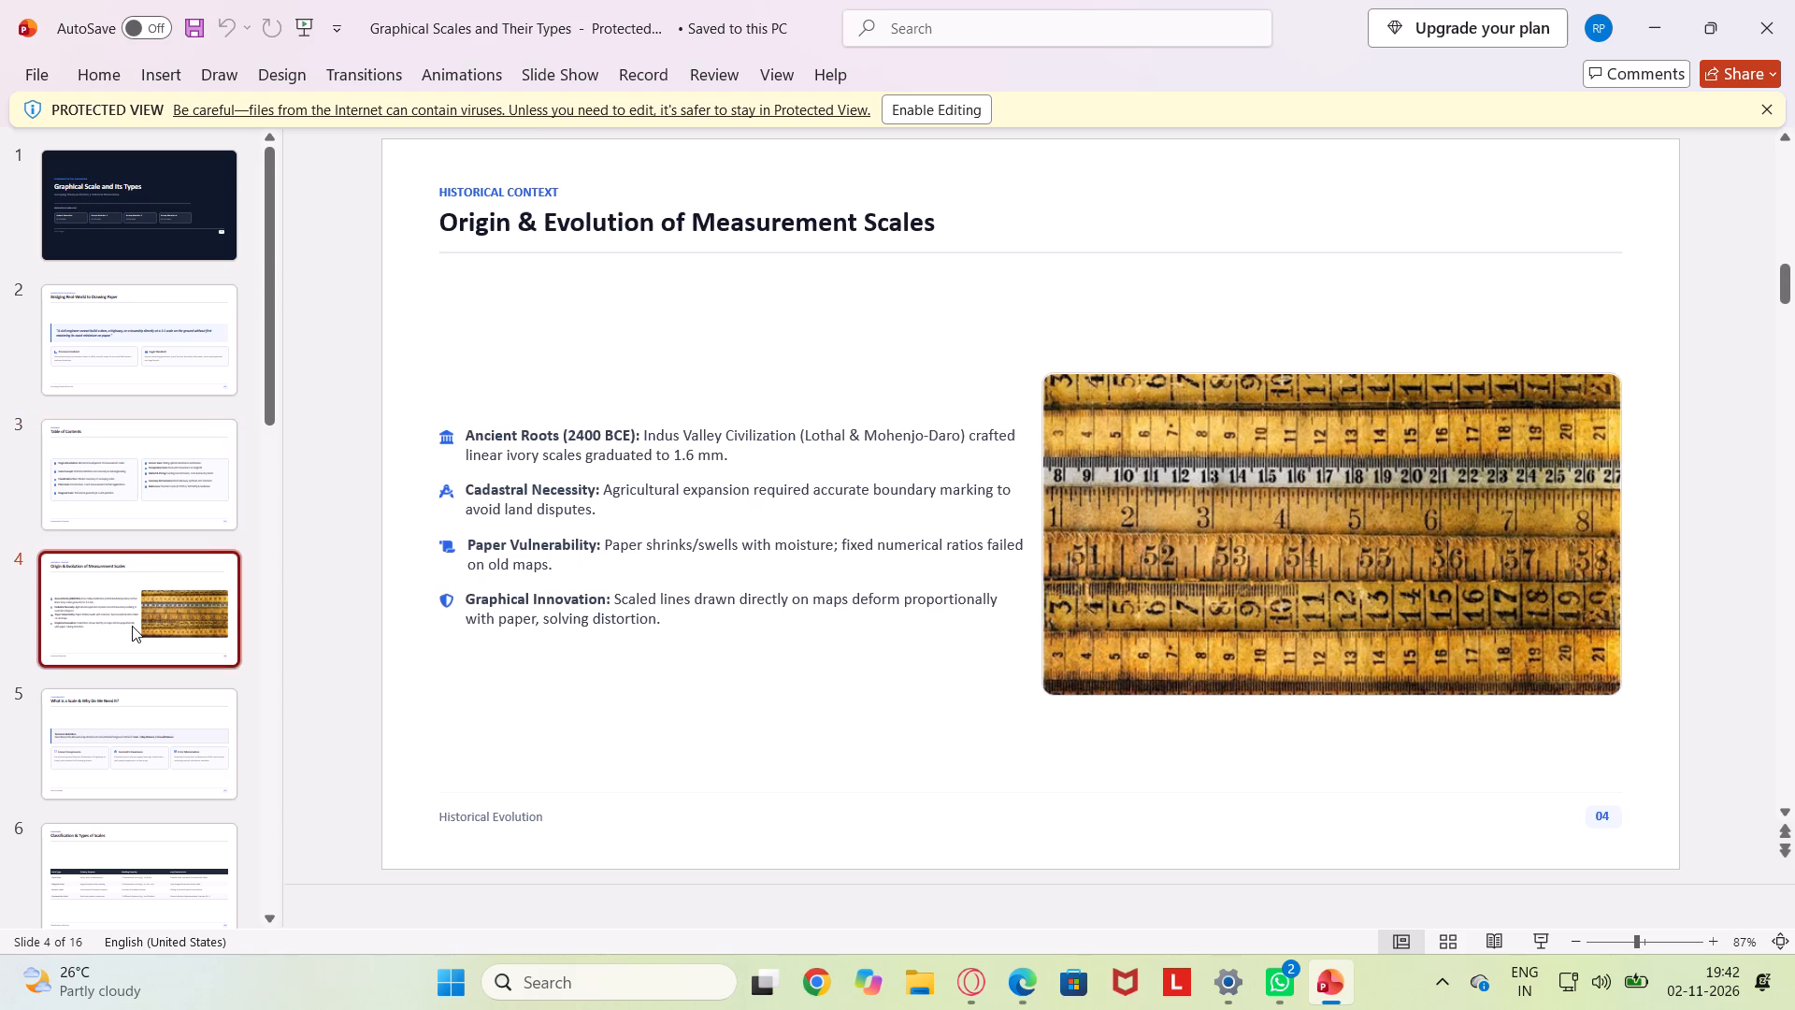
pyautogui.click(129, 700)
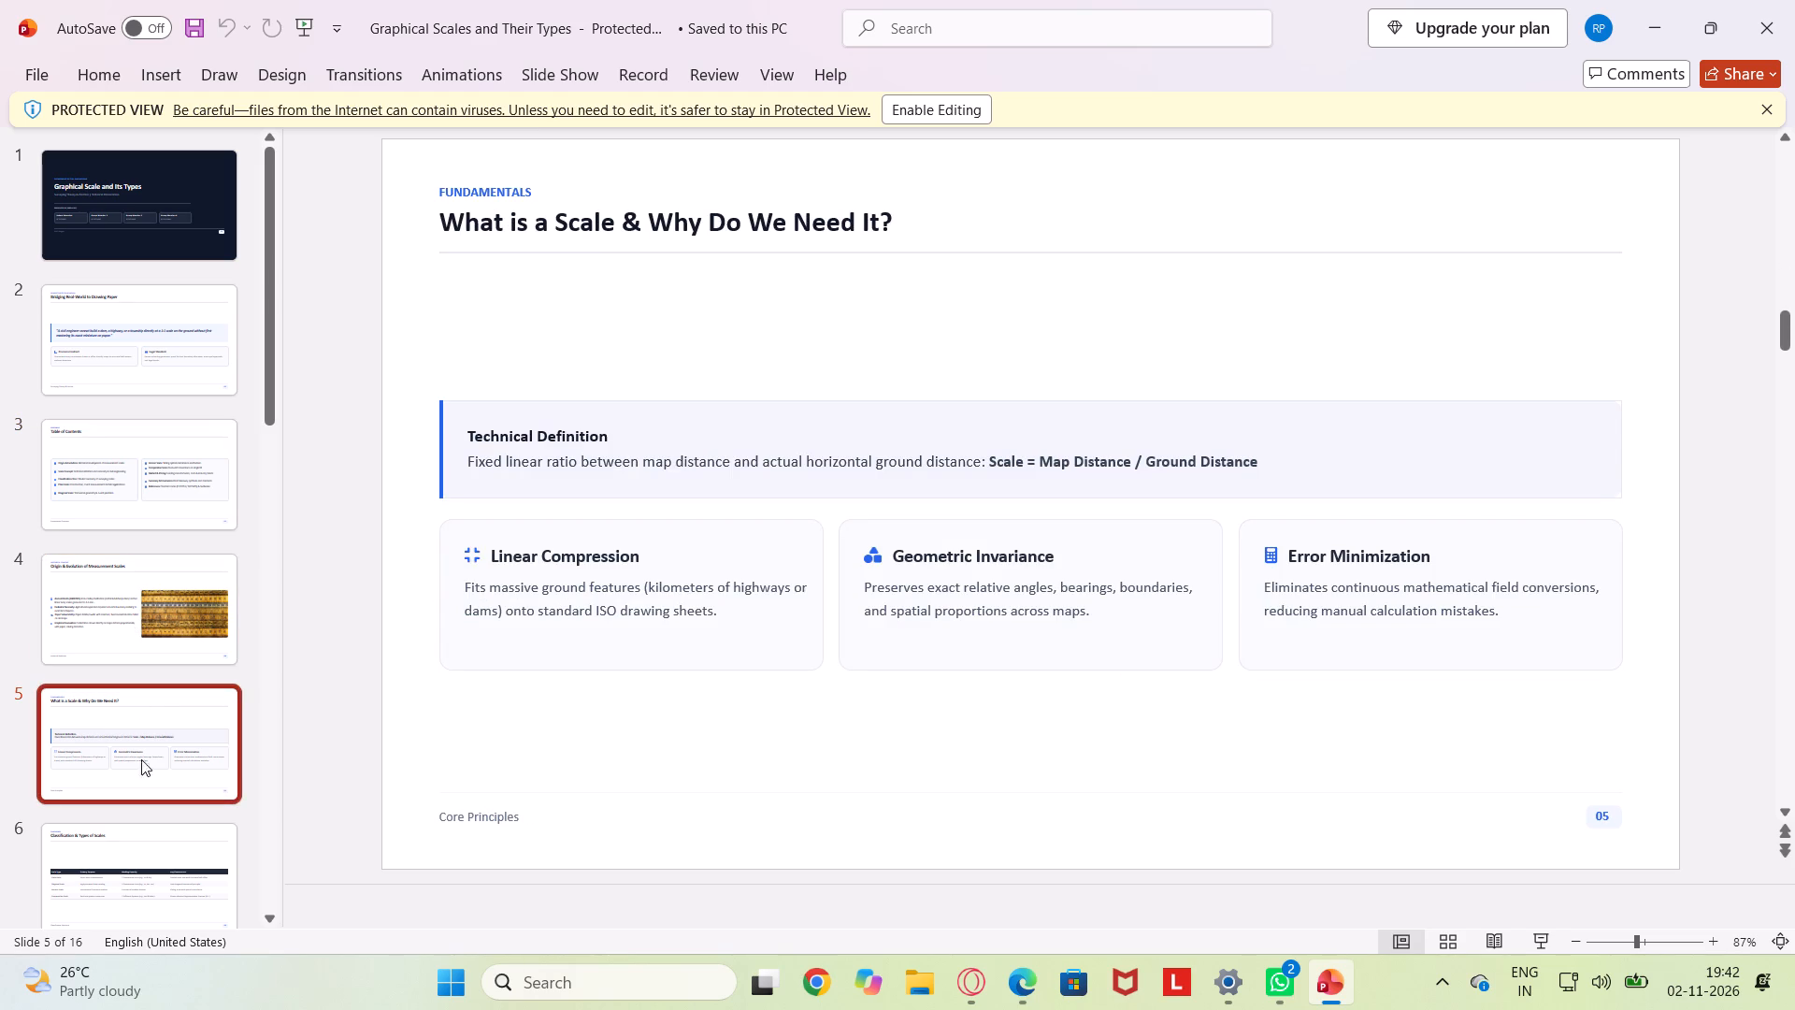
pyautogui.moveTo(270, 388); pyautogui.dragTo(292, 505)
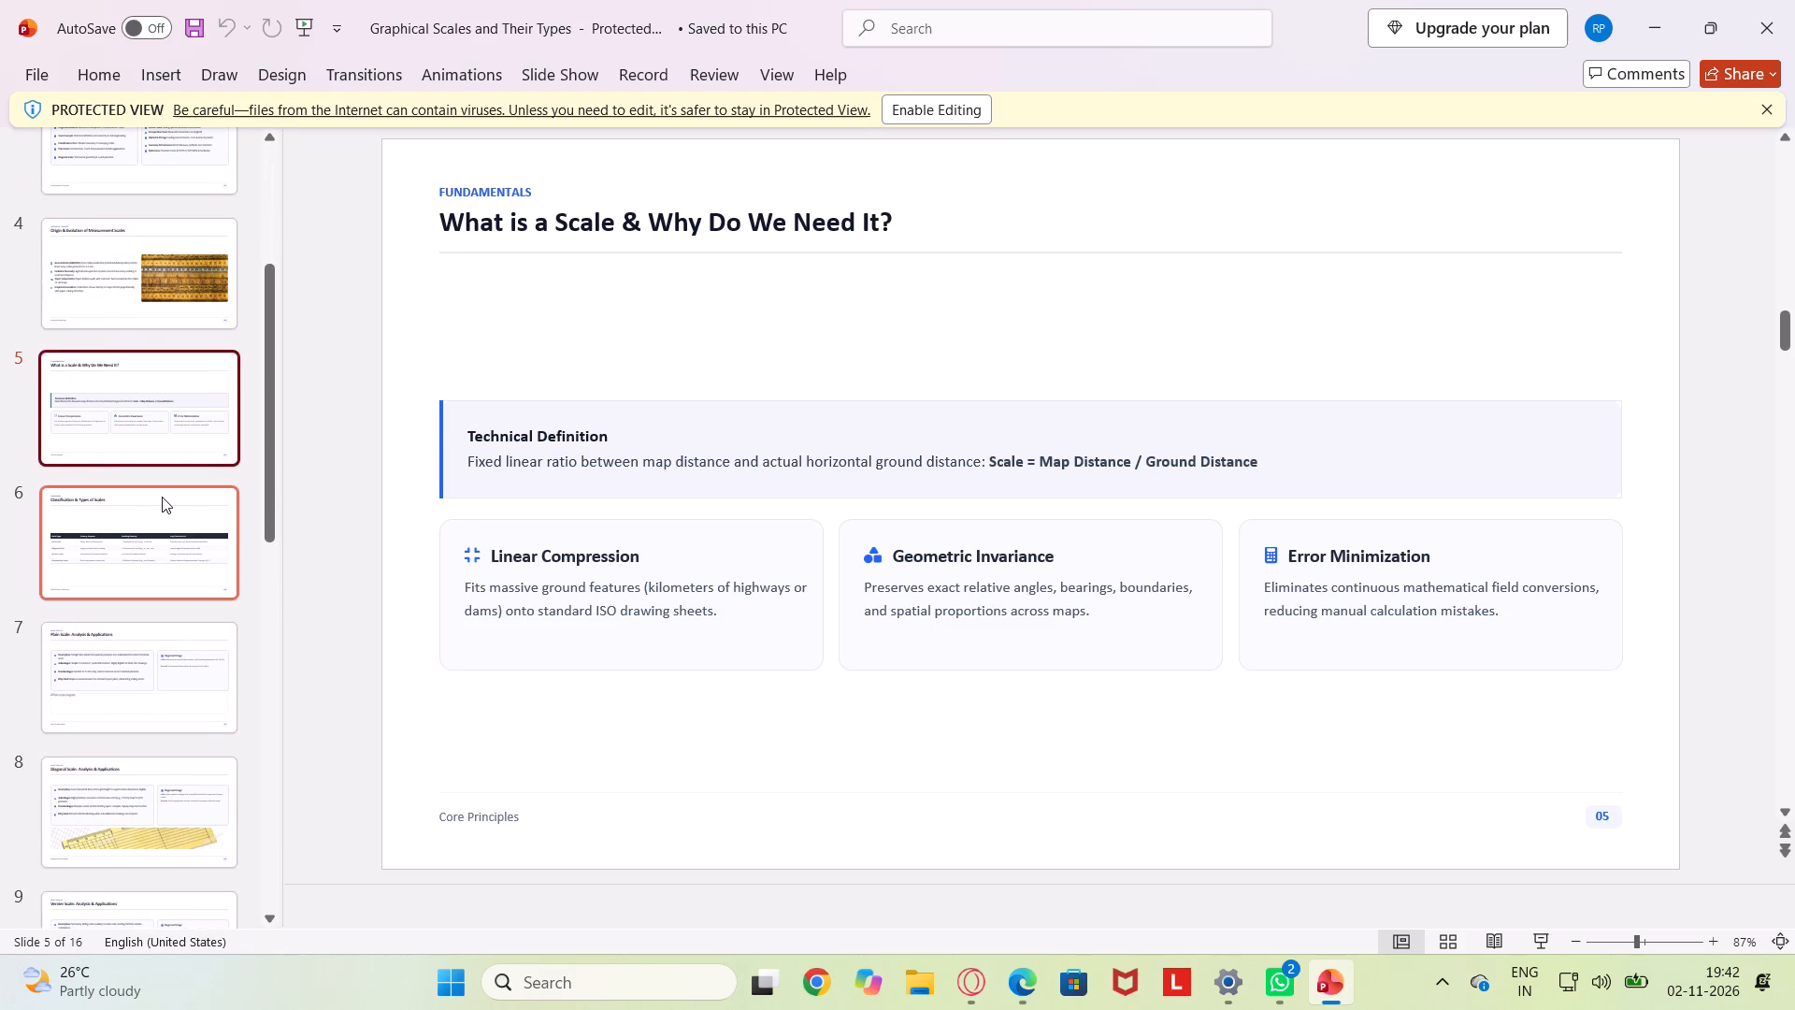
pyautogui.click(162, 497)
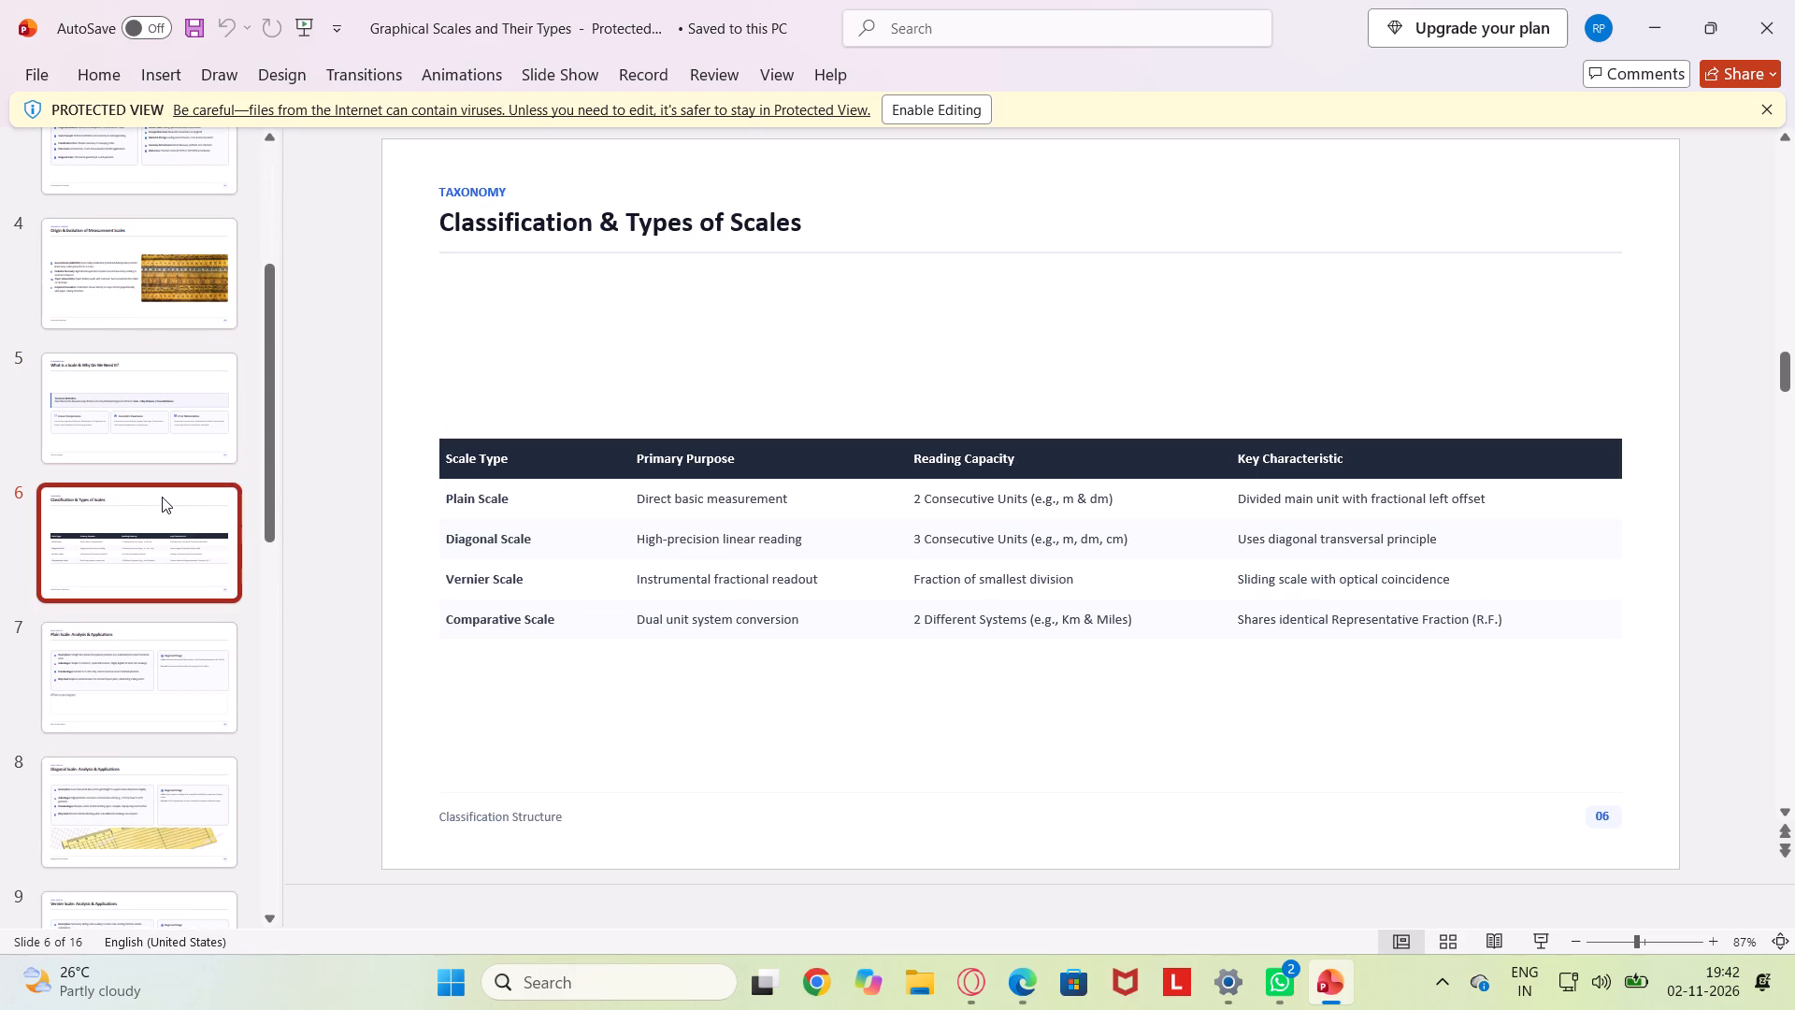
# Re-examine slides 7 to 15, covering the four scale types, market pricing, summary, conclusion, references and closing slide.
pyautogui.press('Right')
pyautogui.press('Right')
pyautogui.press('Down')
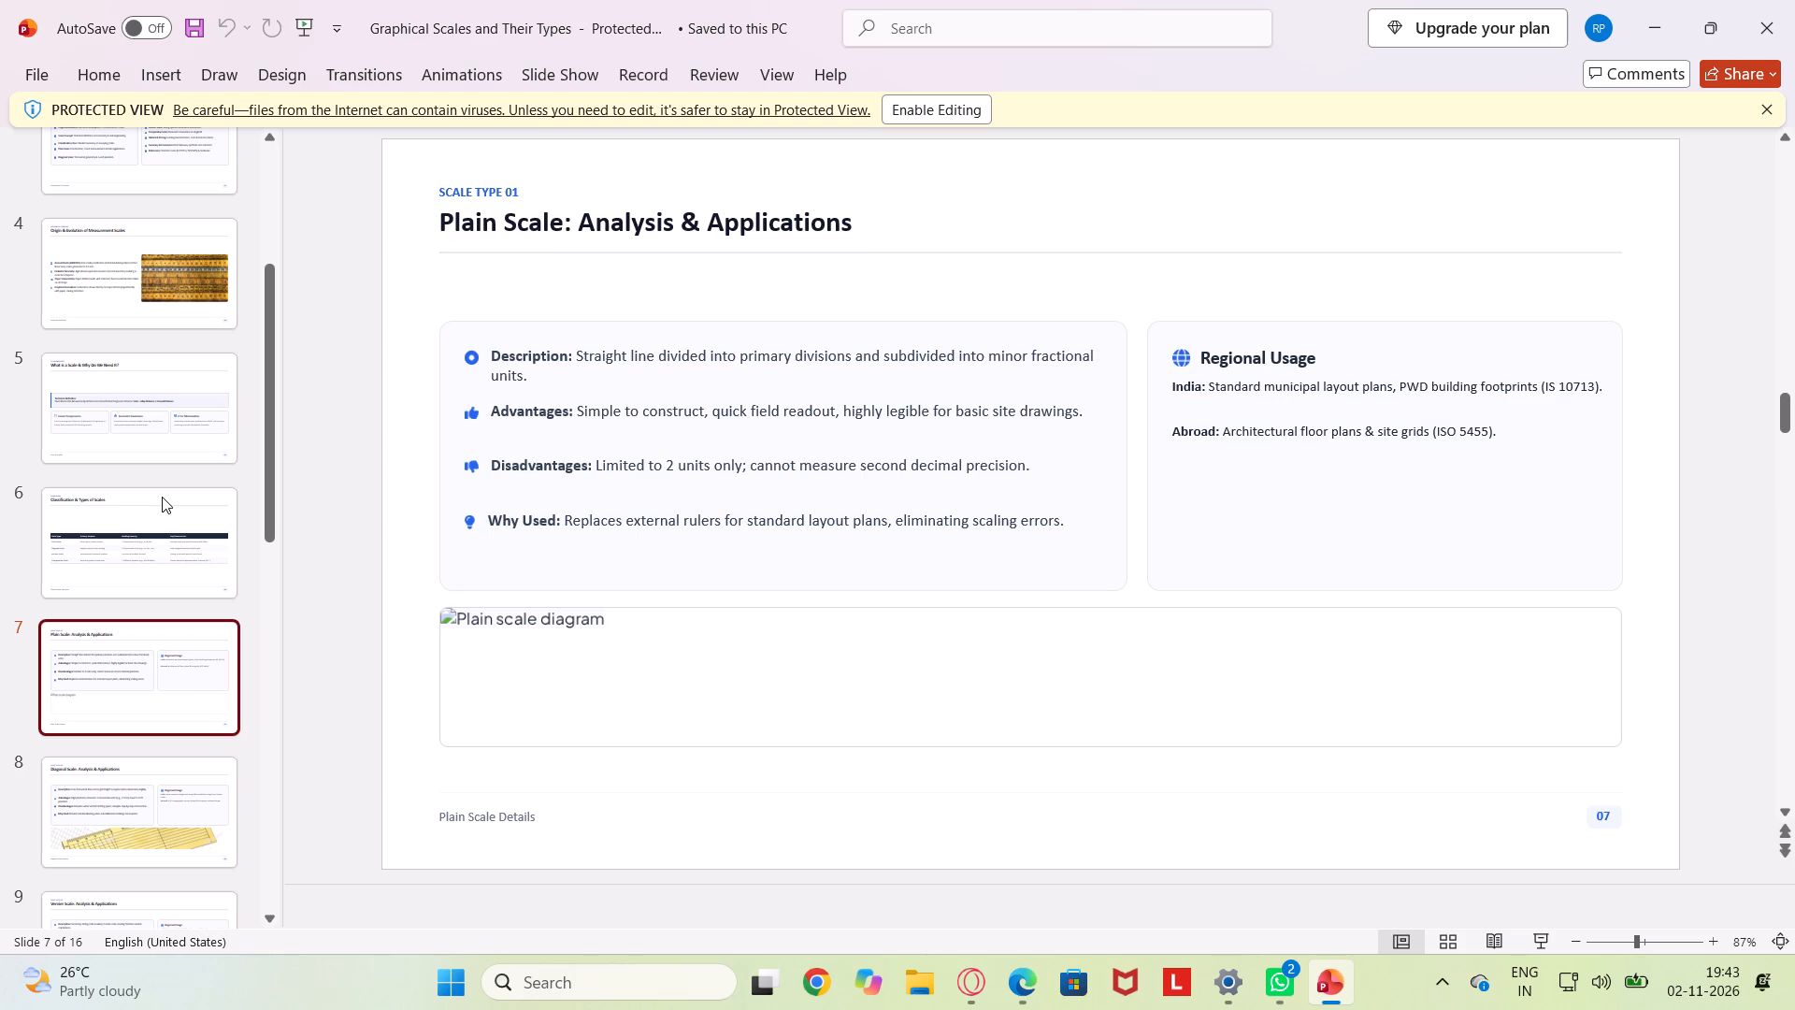
pyautogui.press('Down')
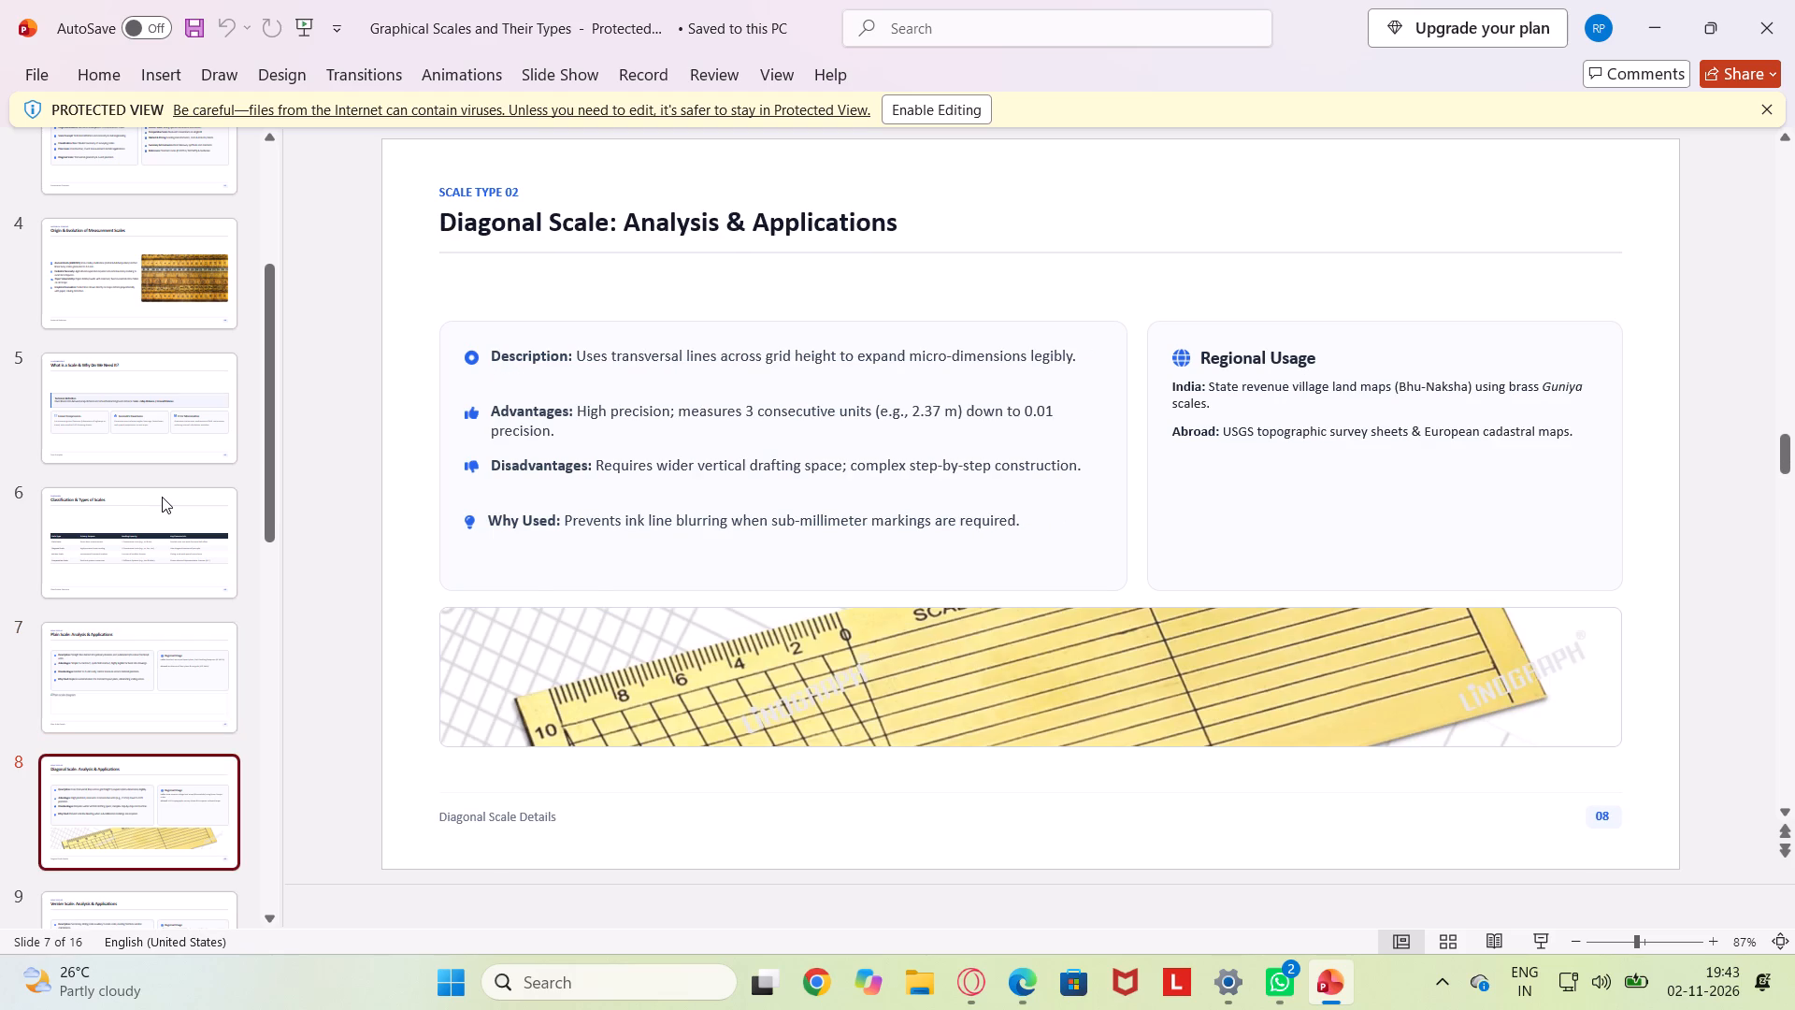
pyautogui.press('Down')
pyautogui.press('Down')
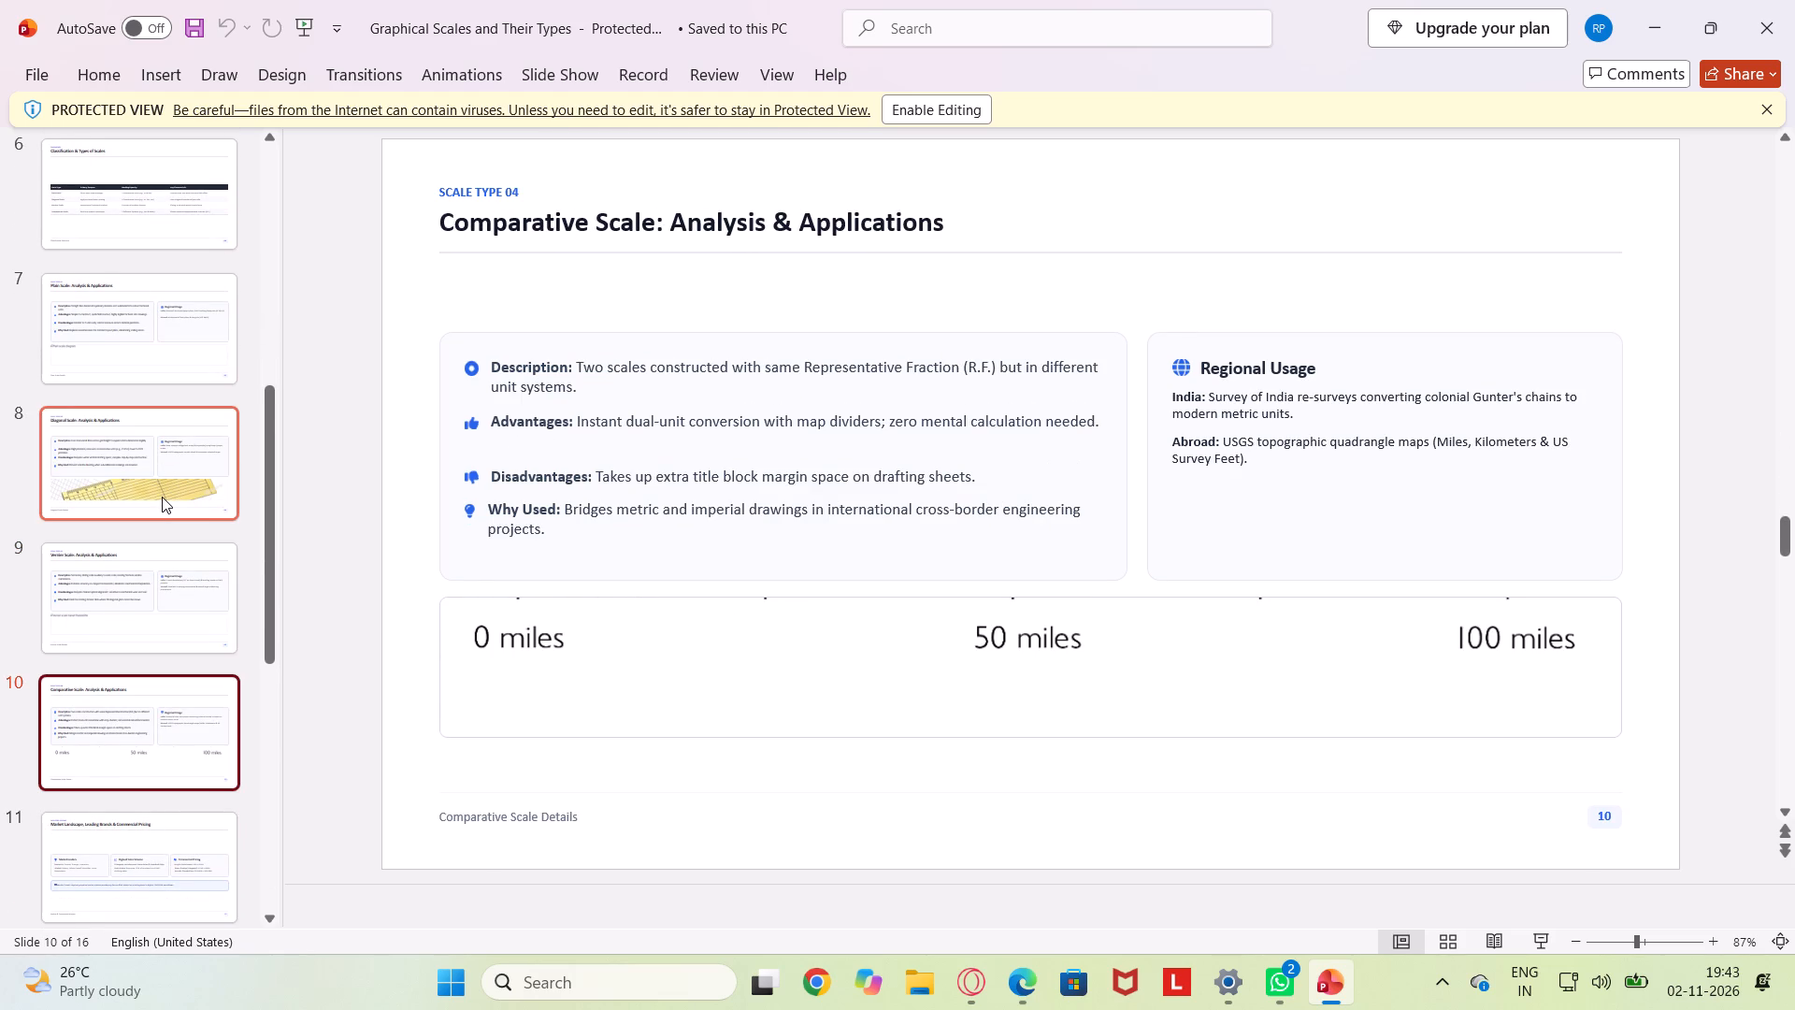
pyautogui.press('Down')
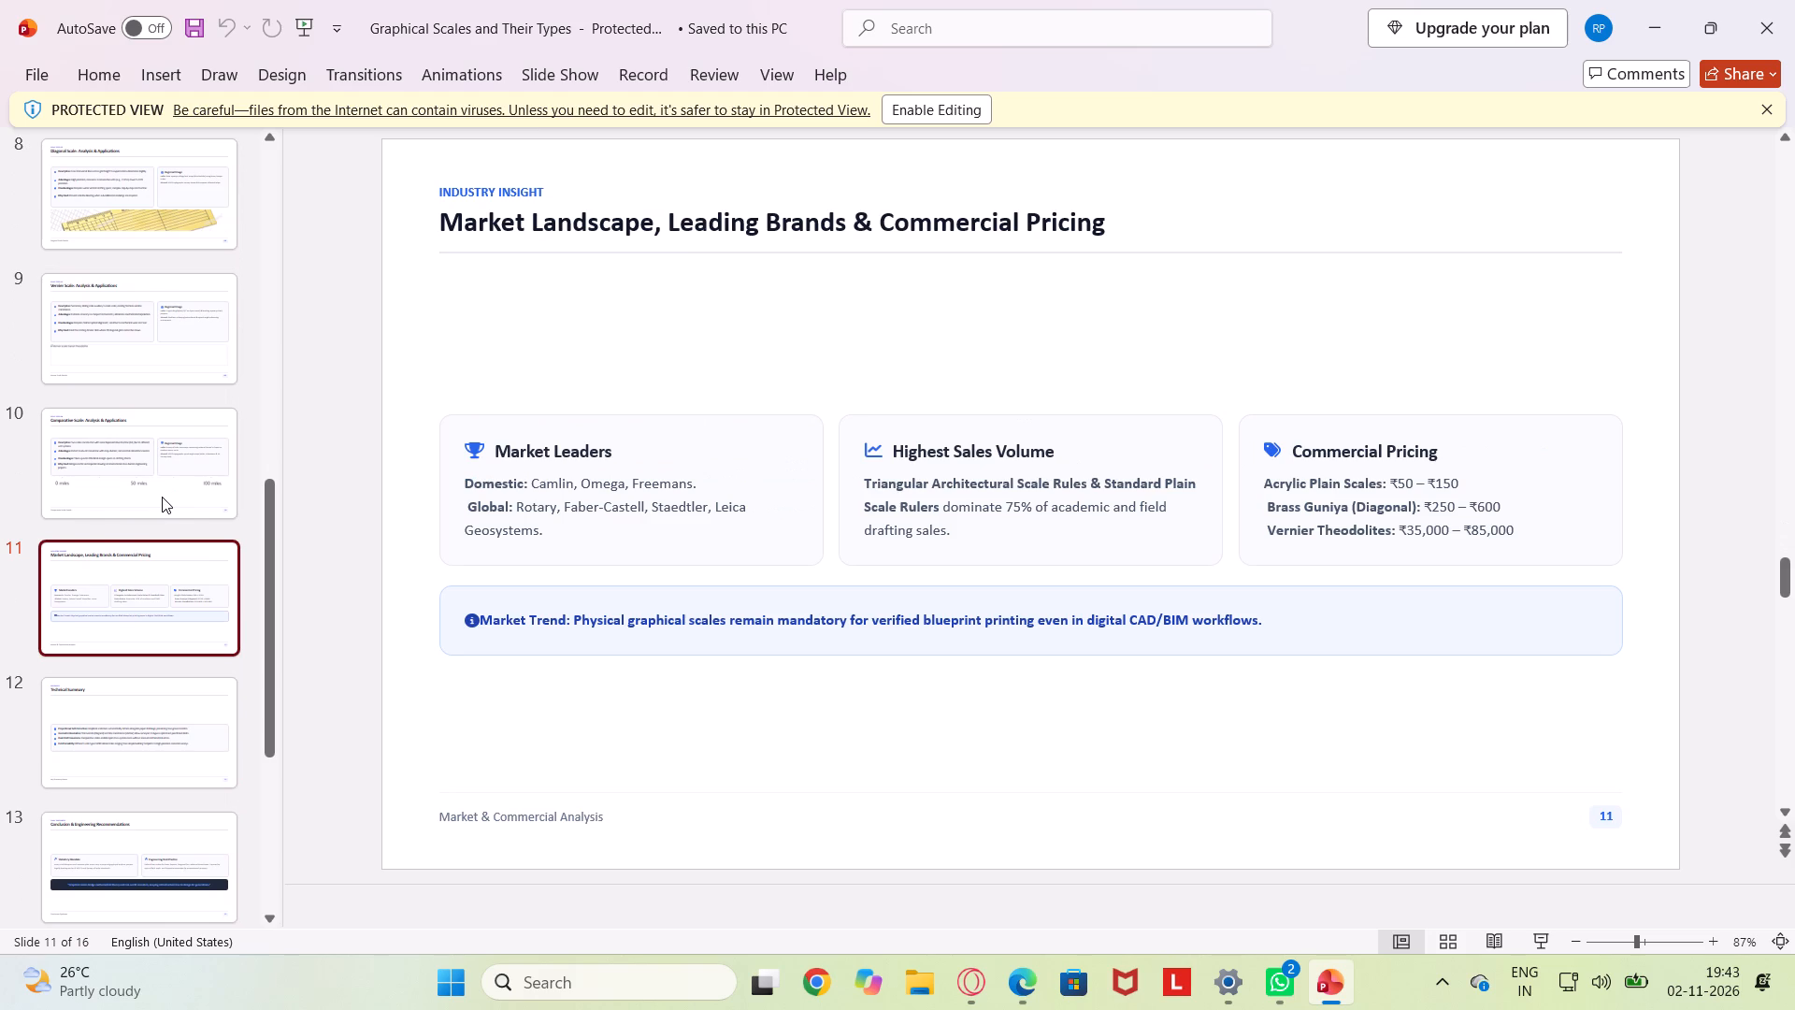
pyautogui.press('Down')
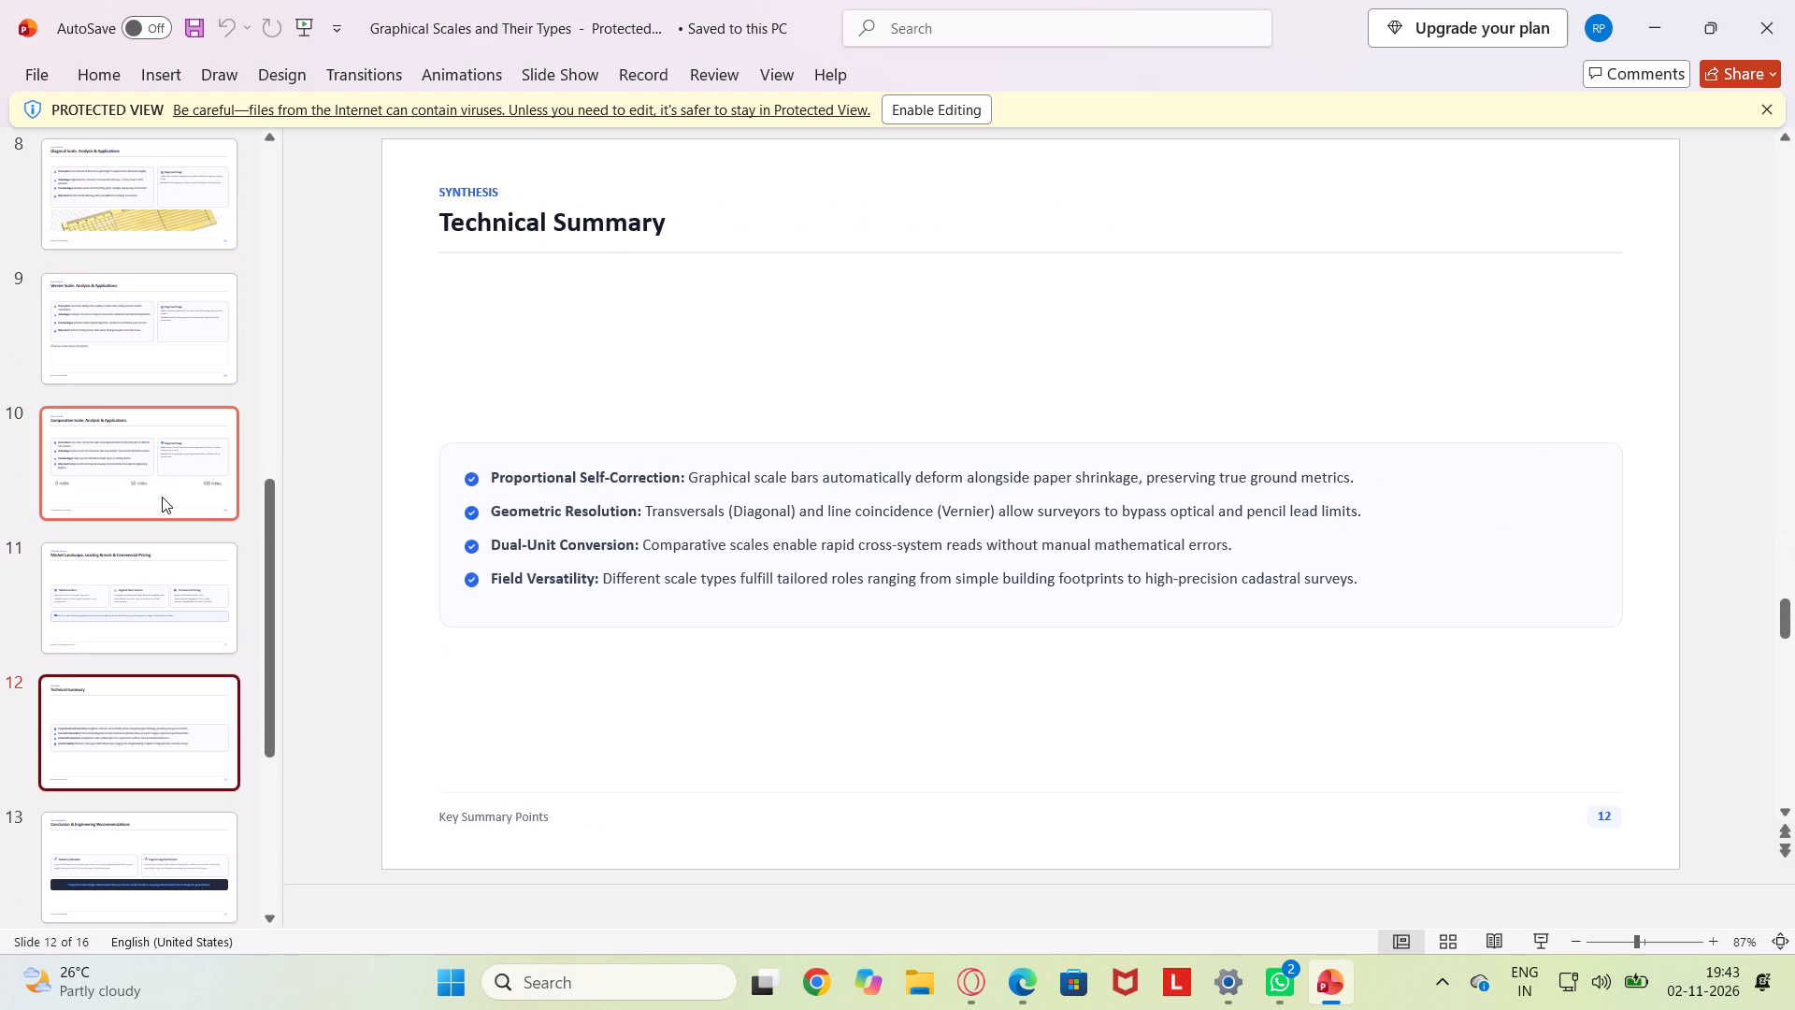
pyautogui.press('Down')
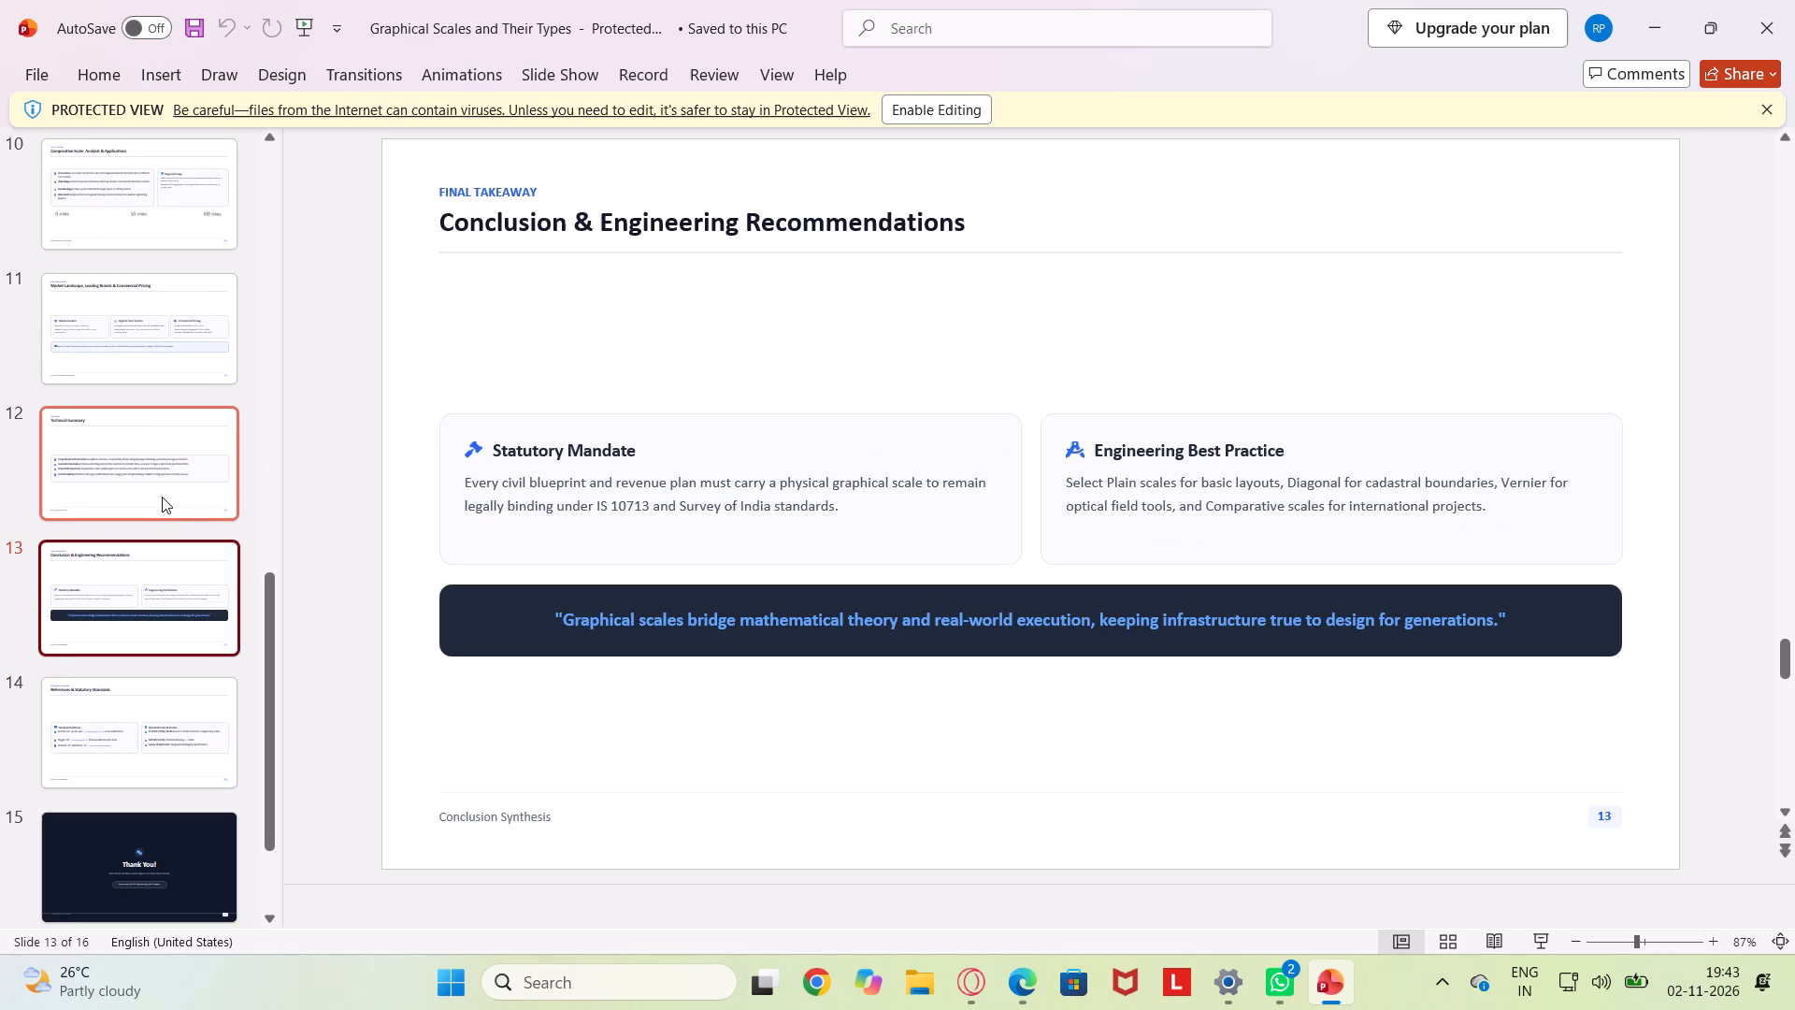
pyautogui.press('Down')
pyautogui.press('Up')
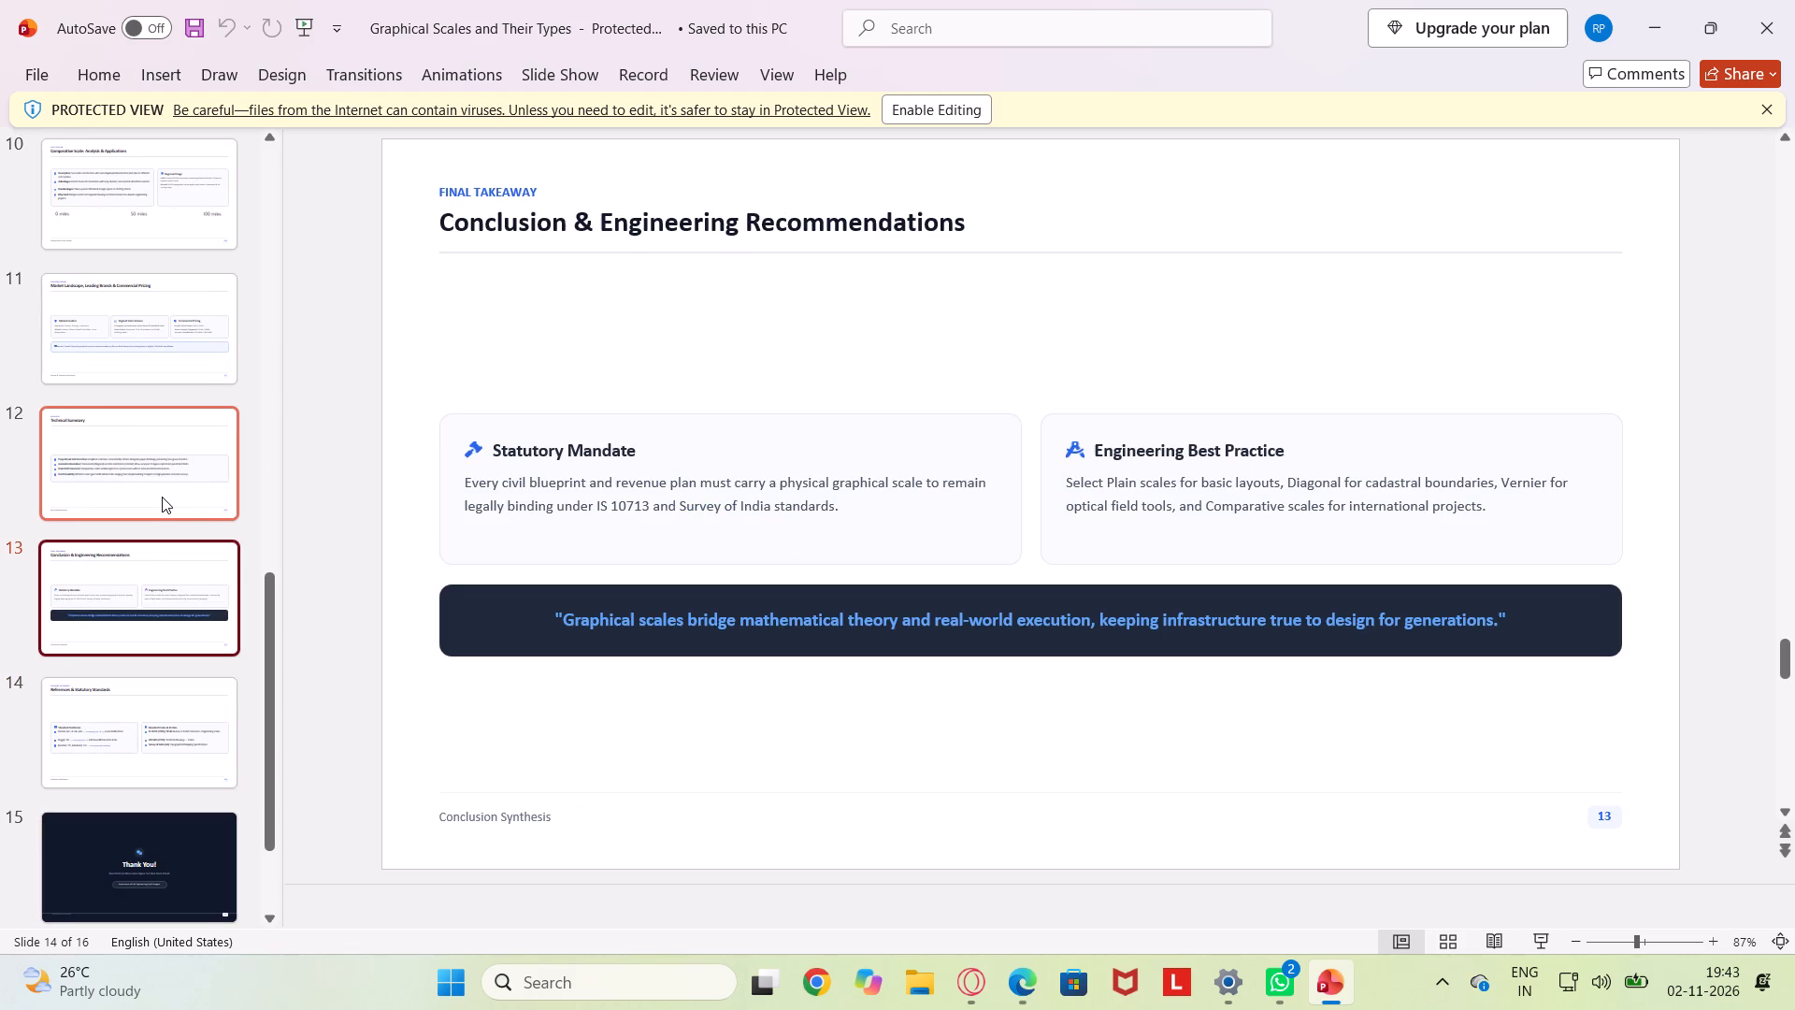
pyautogui.press('Down')
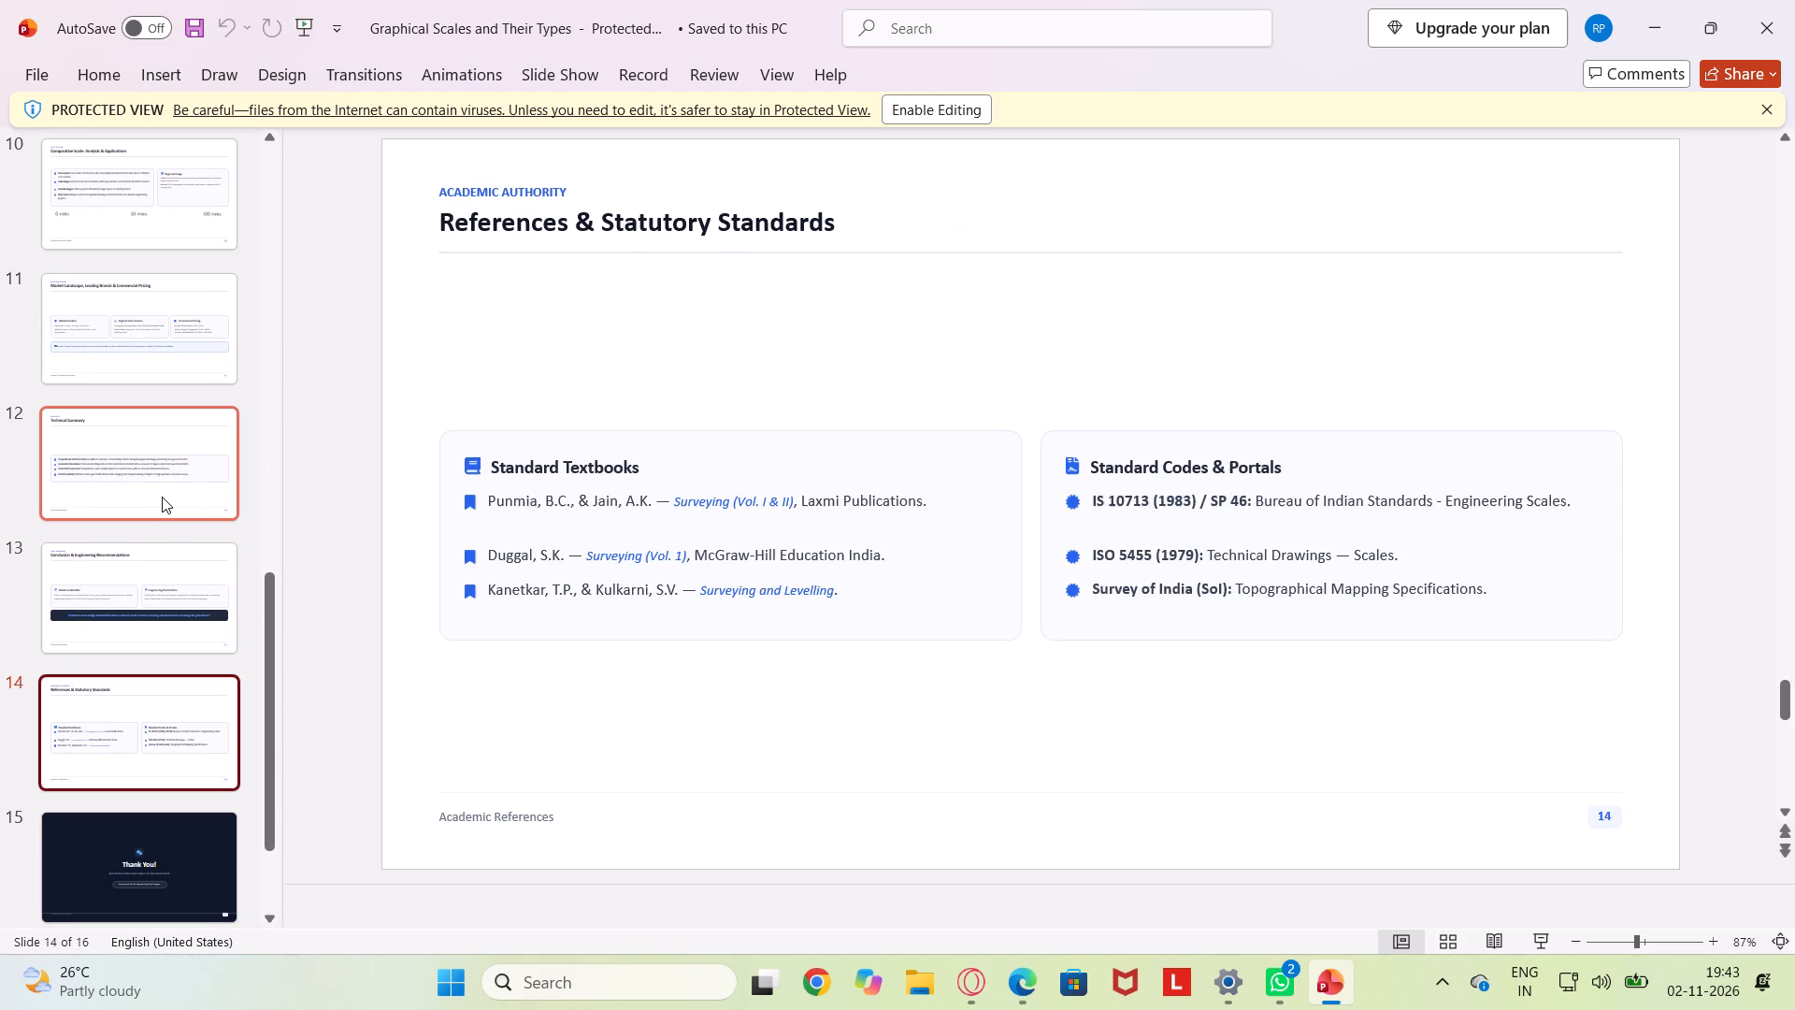
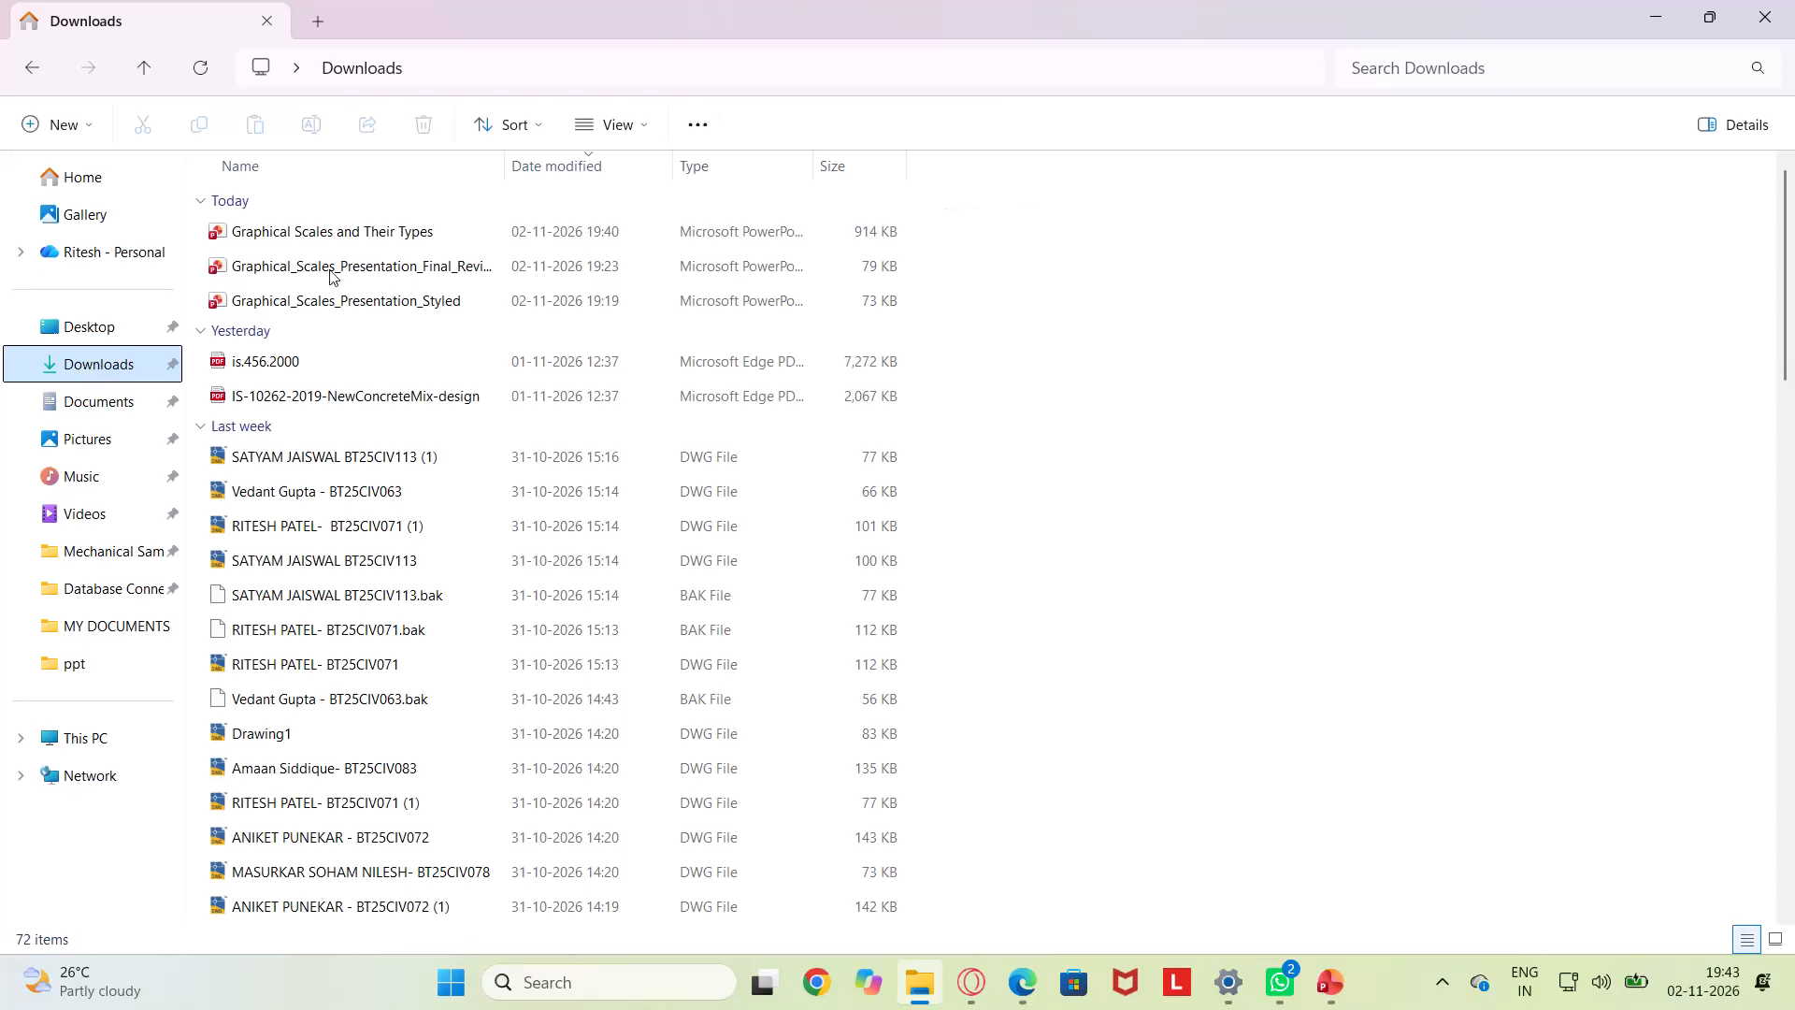
# Select the Graphical Scales and Their Types presentation in File Explorer's Downloads folder.
pyautogui.click(461, 220)
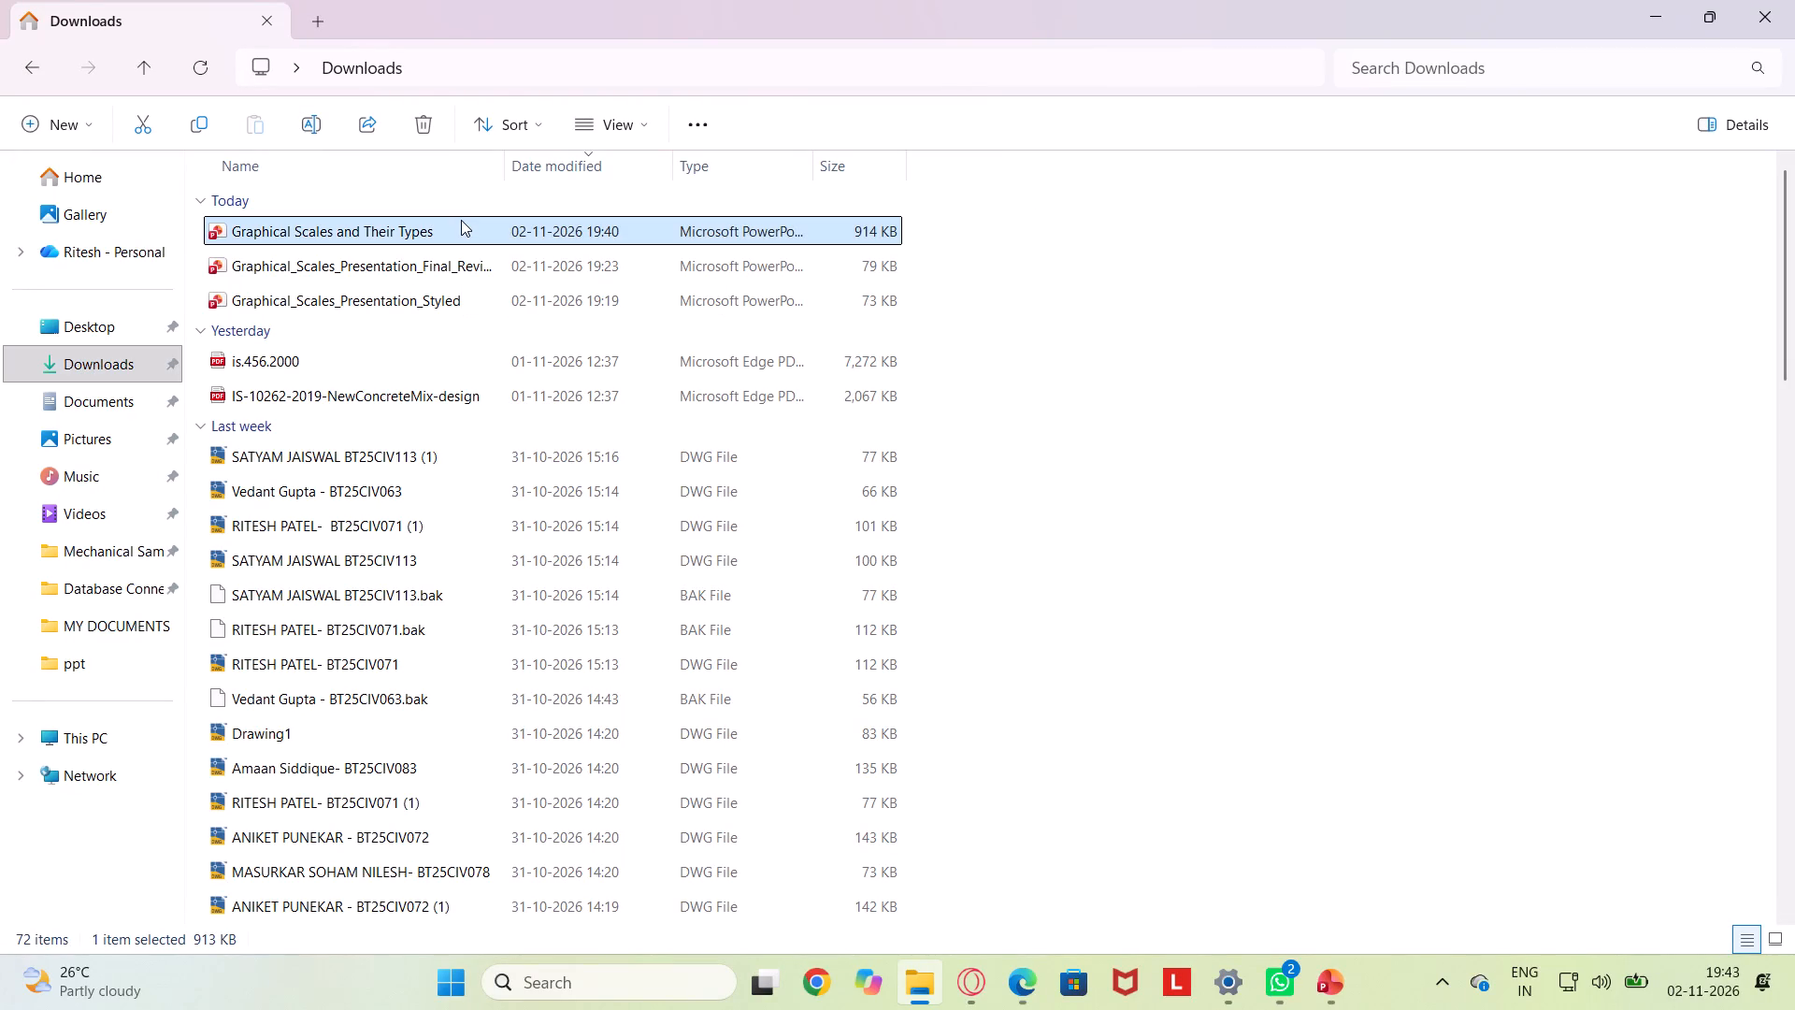
pyautogui.click(481, 237)
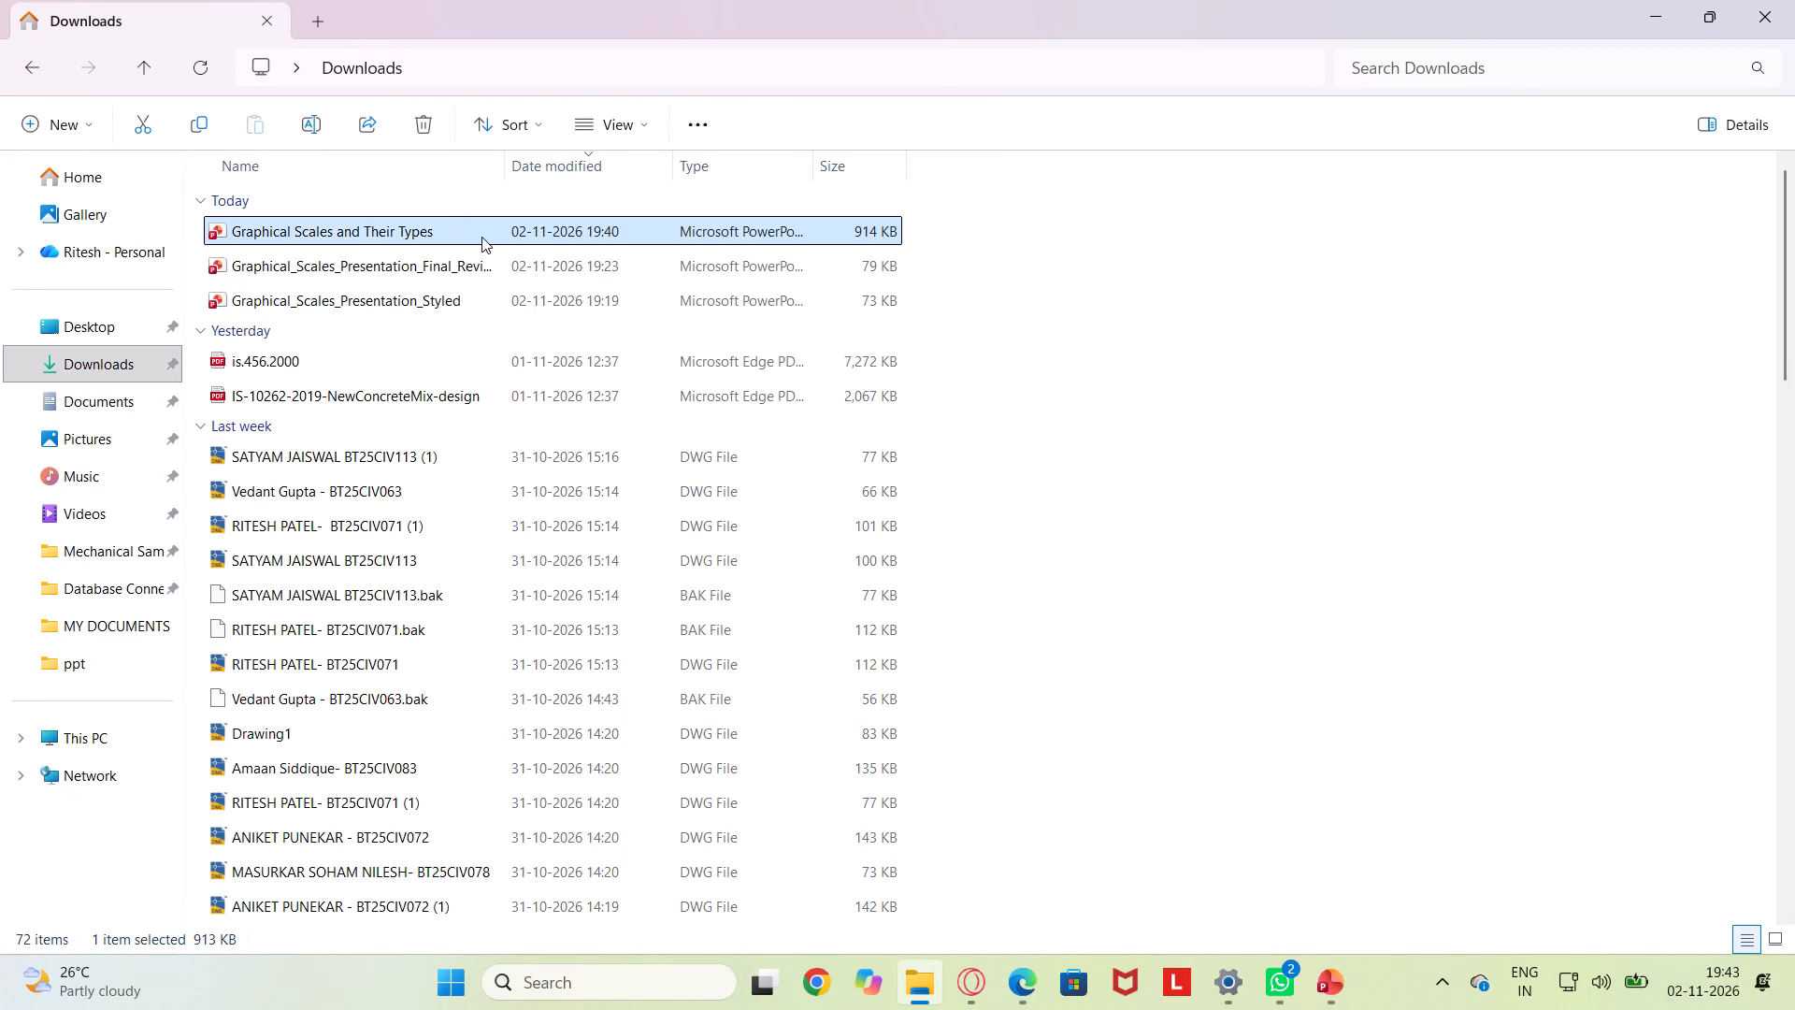
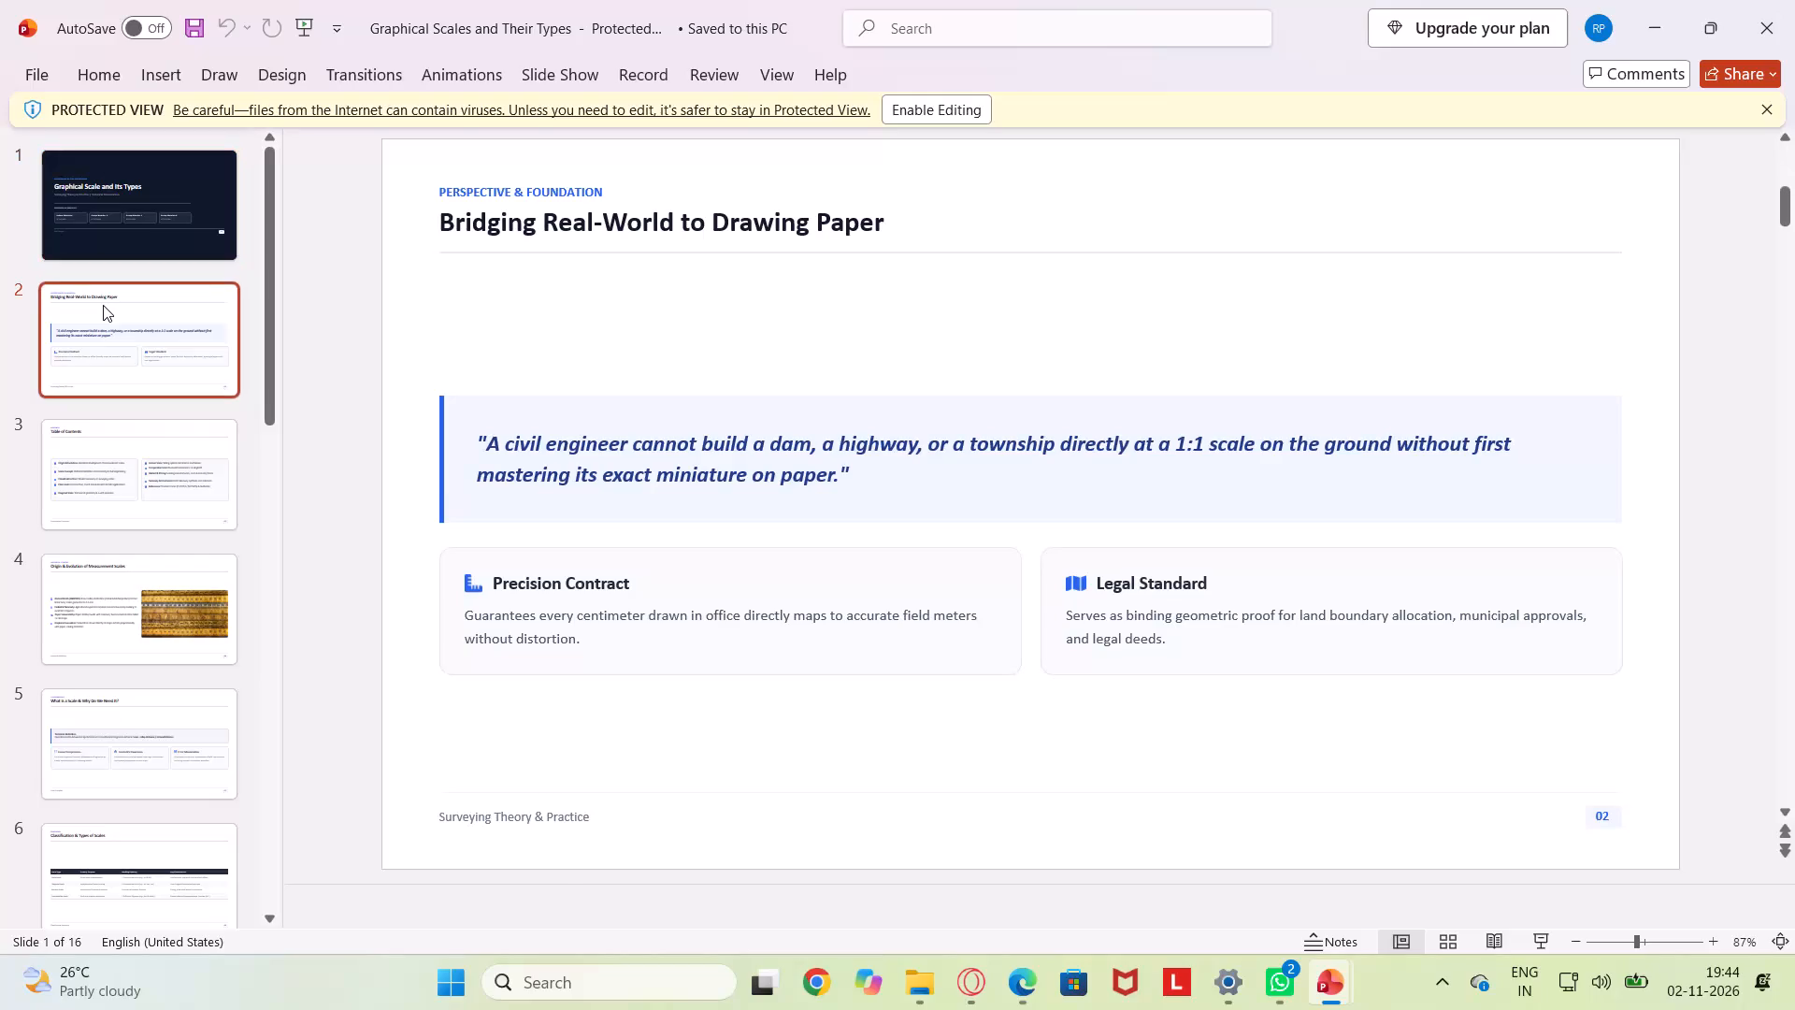
# In PowerPoint, review the Graphical Scales and Their Types slides in order, from Bridging Real-World to Drawing Paper through to the Thank You slide.
pyautogui.press('Right')
pyautogui.press('Right')
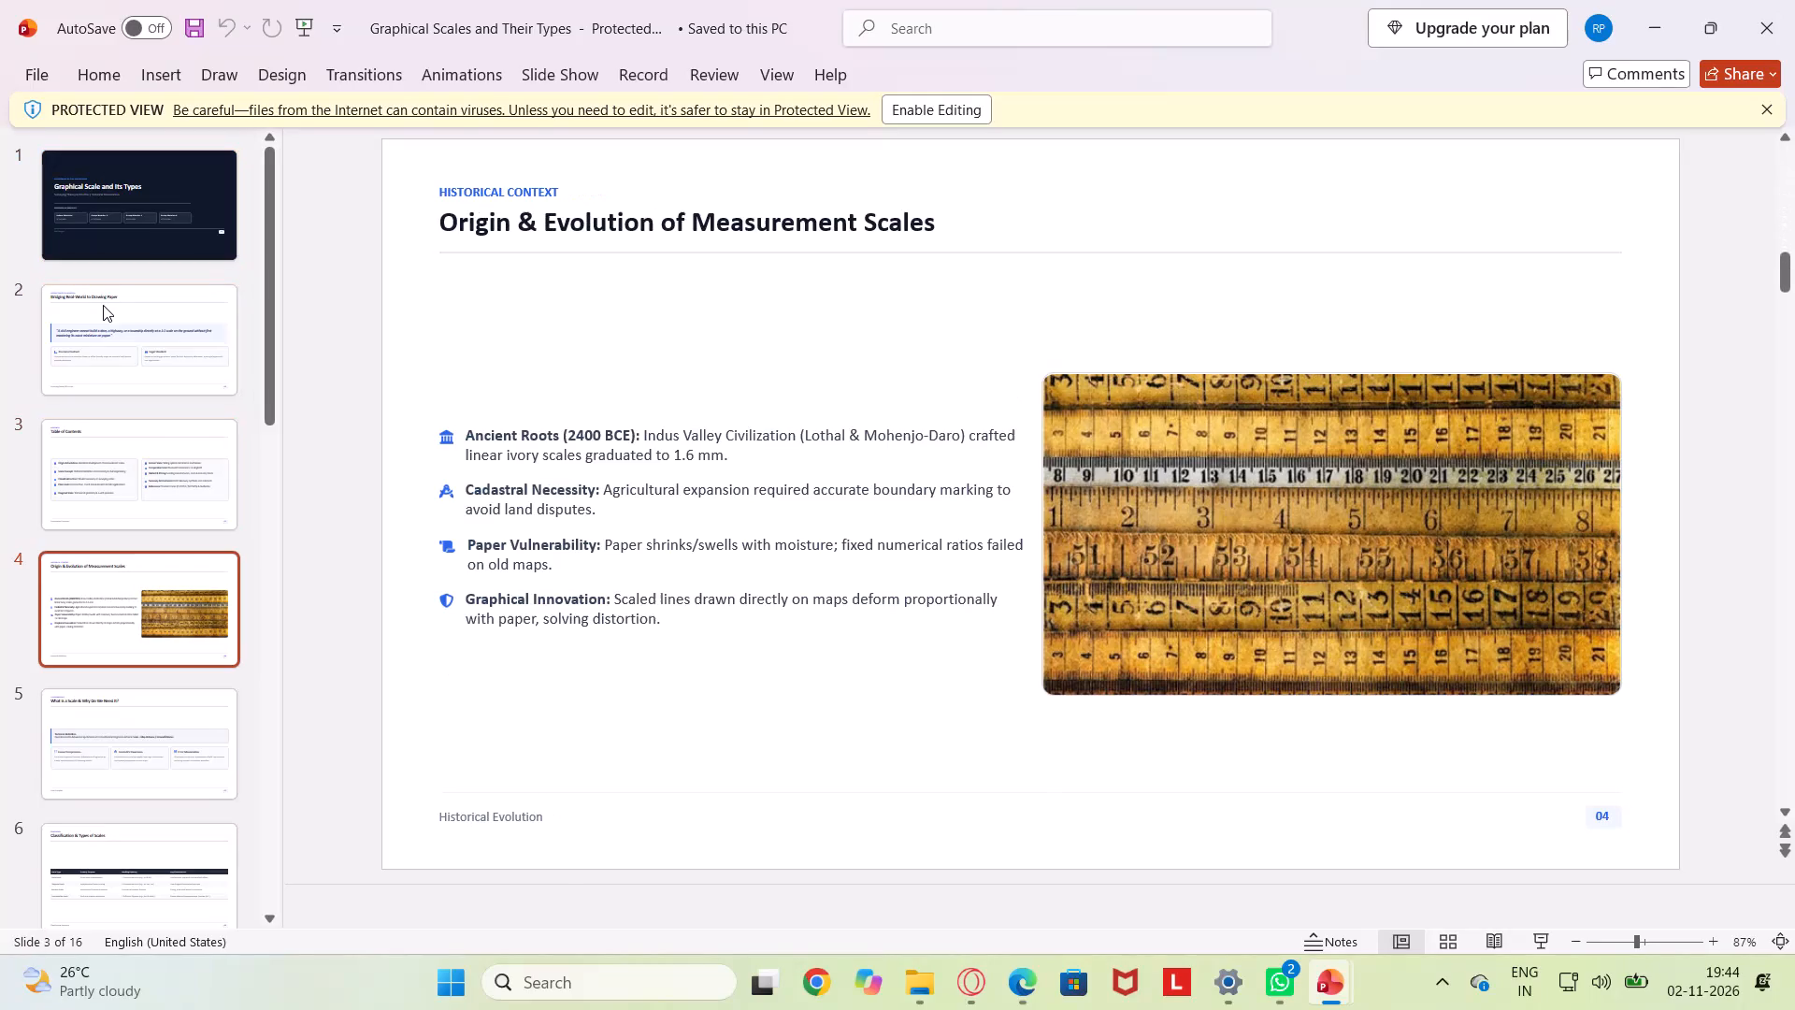
pyautogui.press('Right')
pyautogui.press('Right')
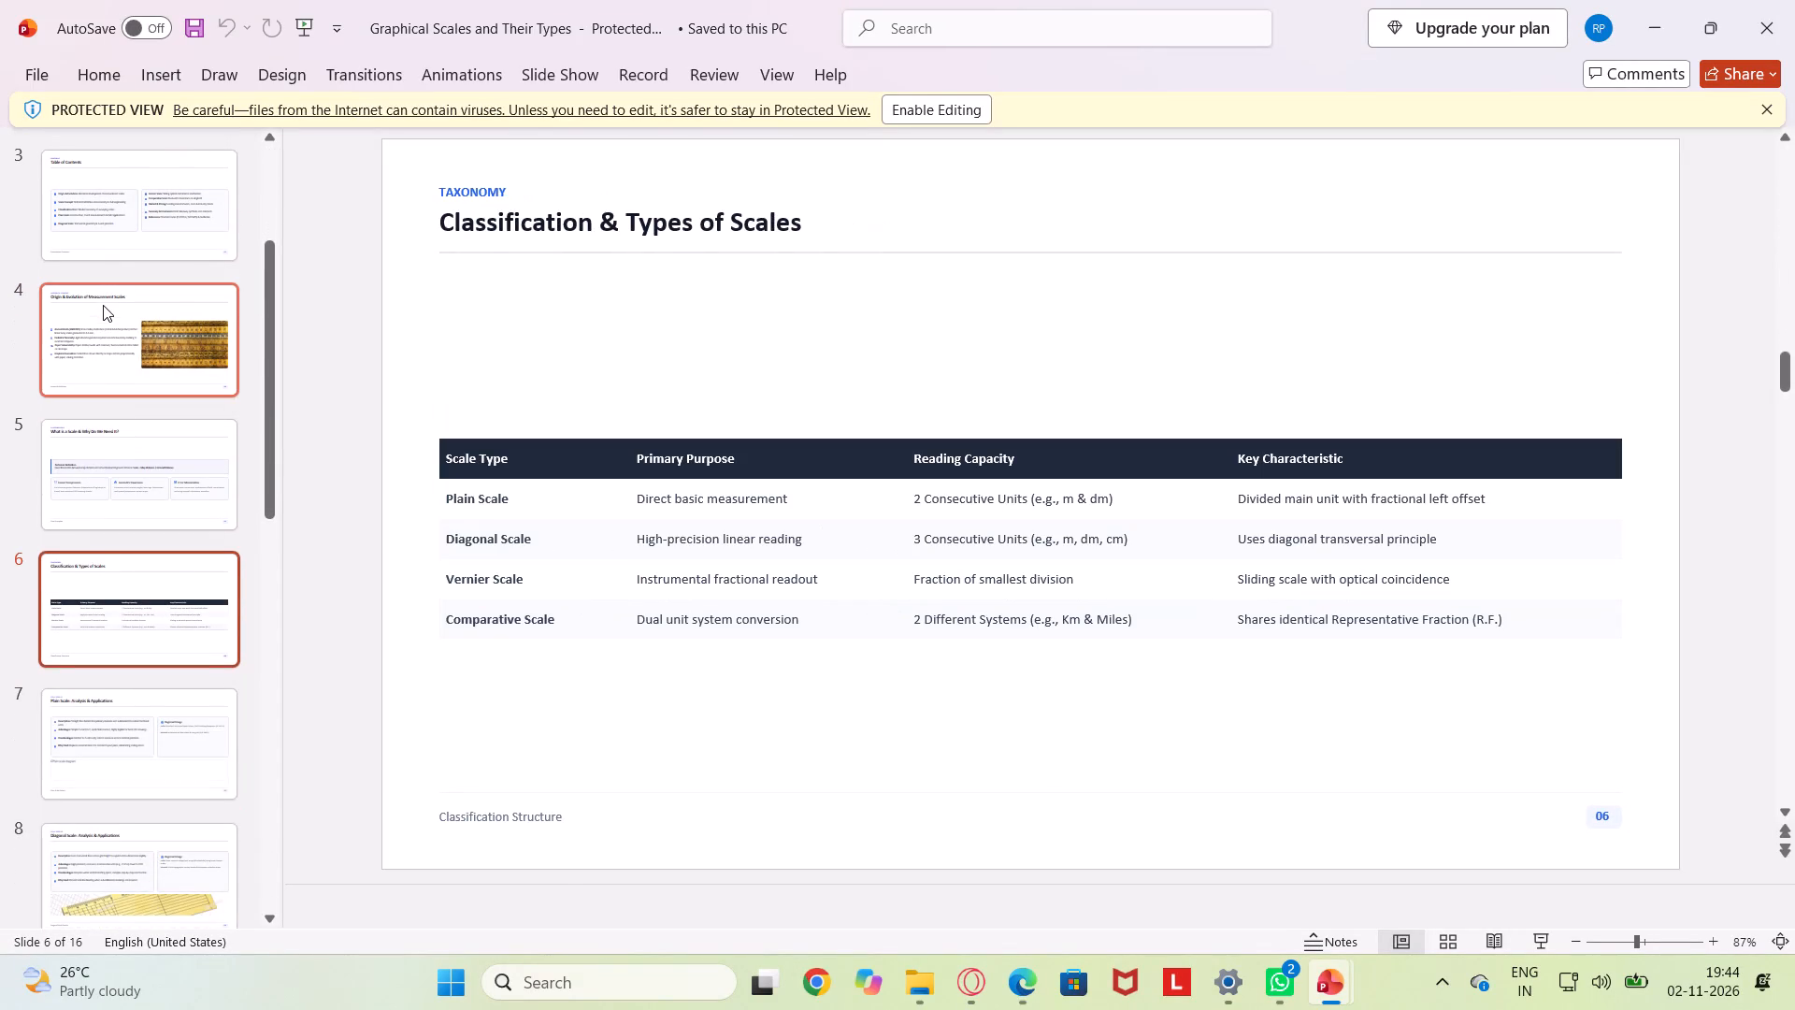
pyautogui.press('Right')
pyautogui.press('Right')
pyautogui.press('Right')
pyautogui.press('Right')
pyautogui.press('Right')
pyautogui.press('Right')
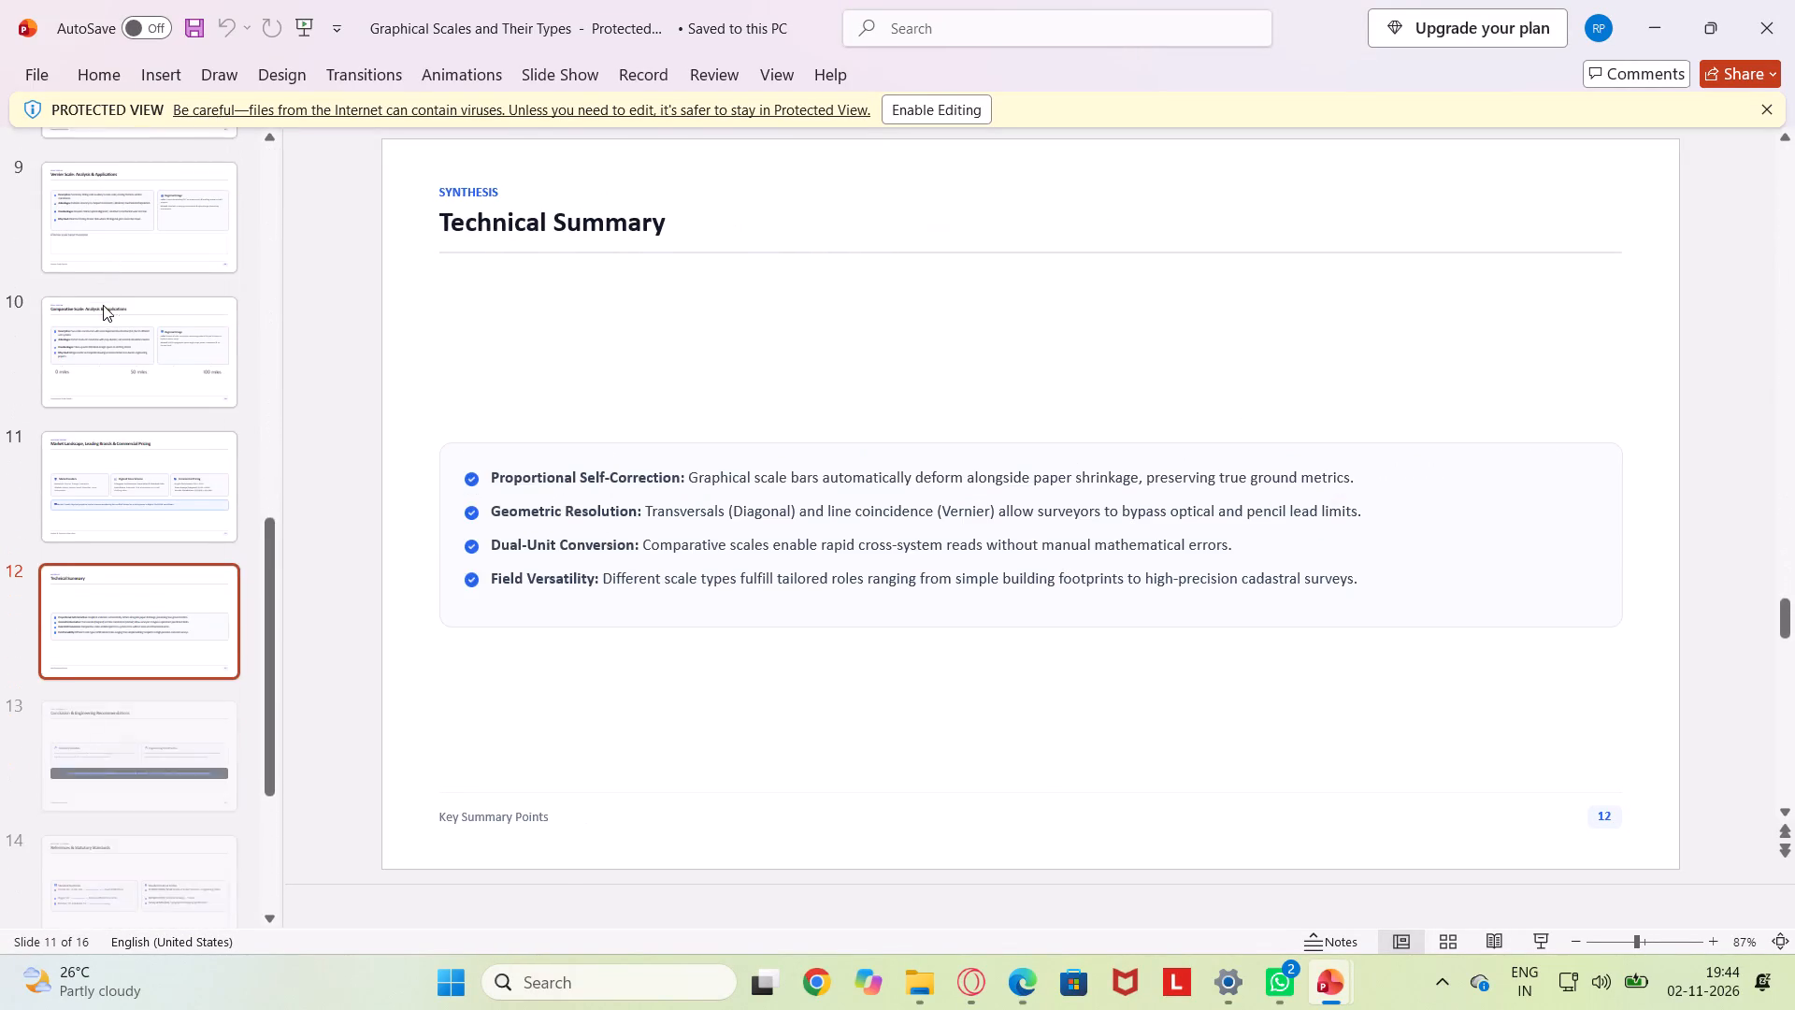
pyautogui.press('Right')
pyautogui.press('Right')
pyautogui.press('Right')
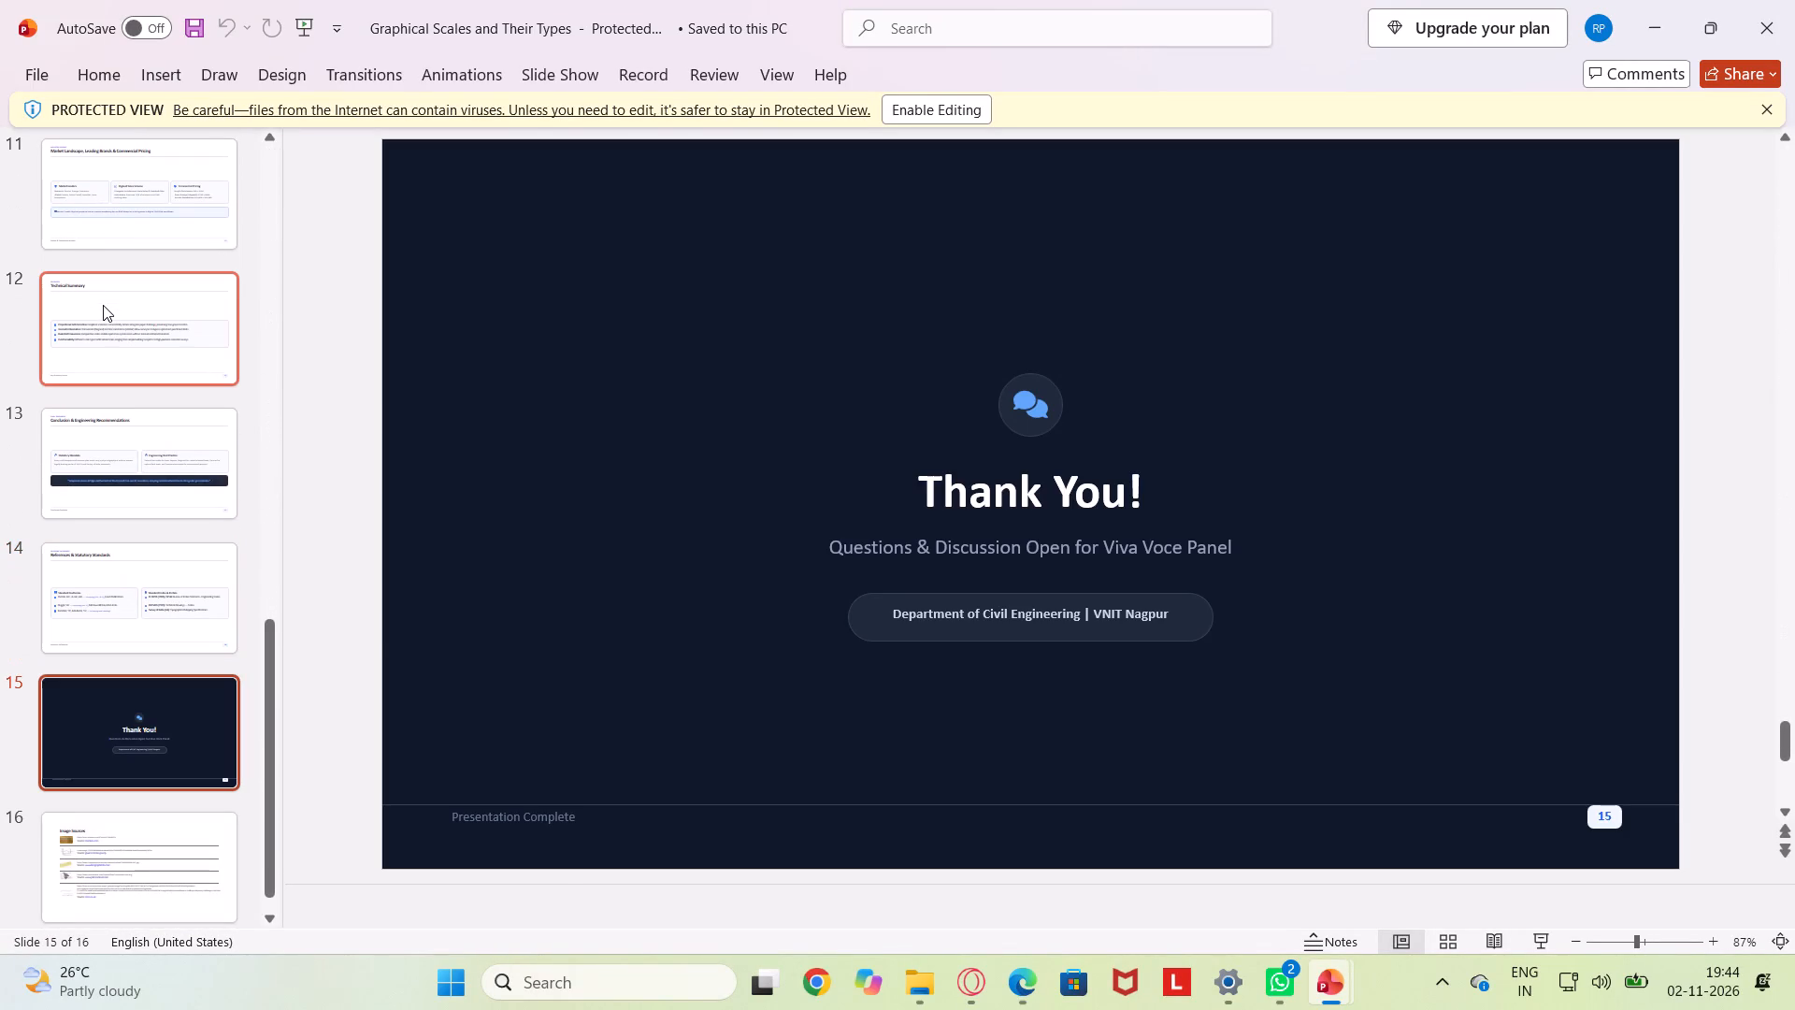
# Go back through the slides from References & Statutory Standards to the title slide, examining the content and images of each.
pyautogui.press('Left')
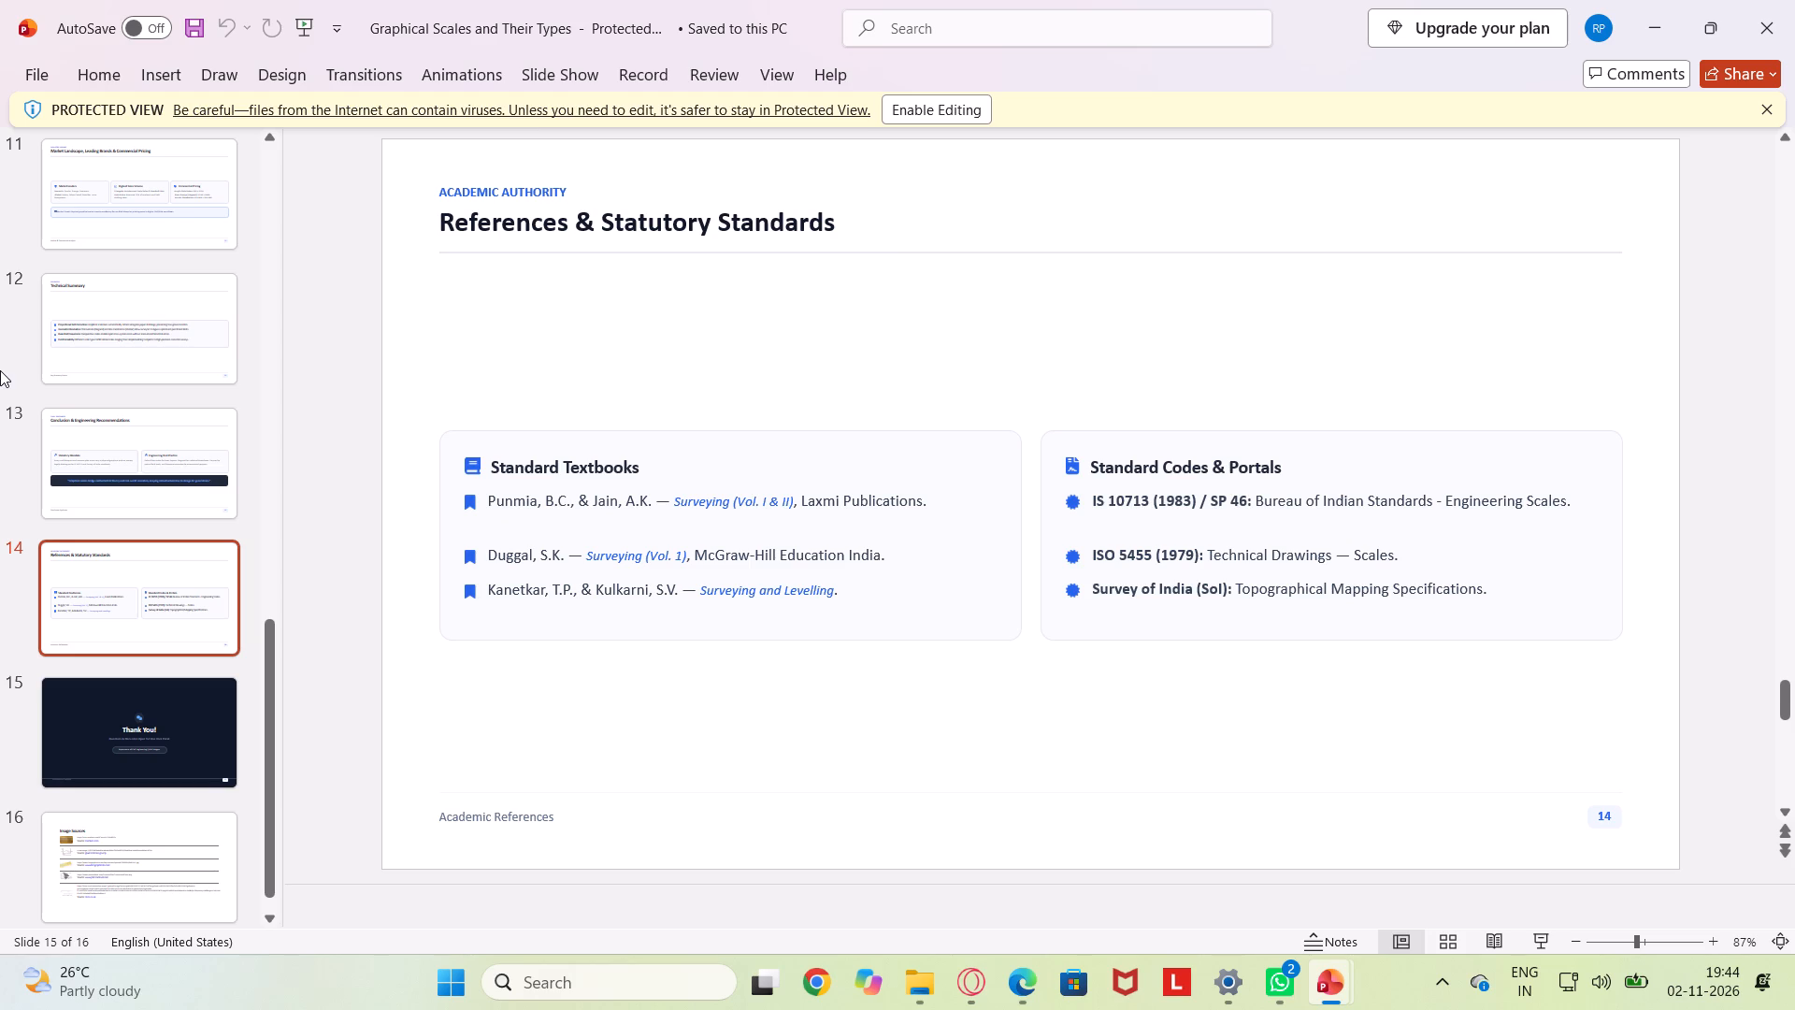
pyautogui.press('Left')
pyautogui.press('Left')
pyautogui.press('Left')
pyautogui.press('Left')
pyautogui.press('Left')
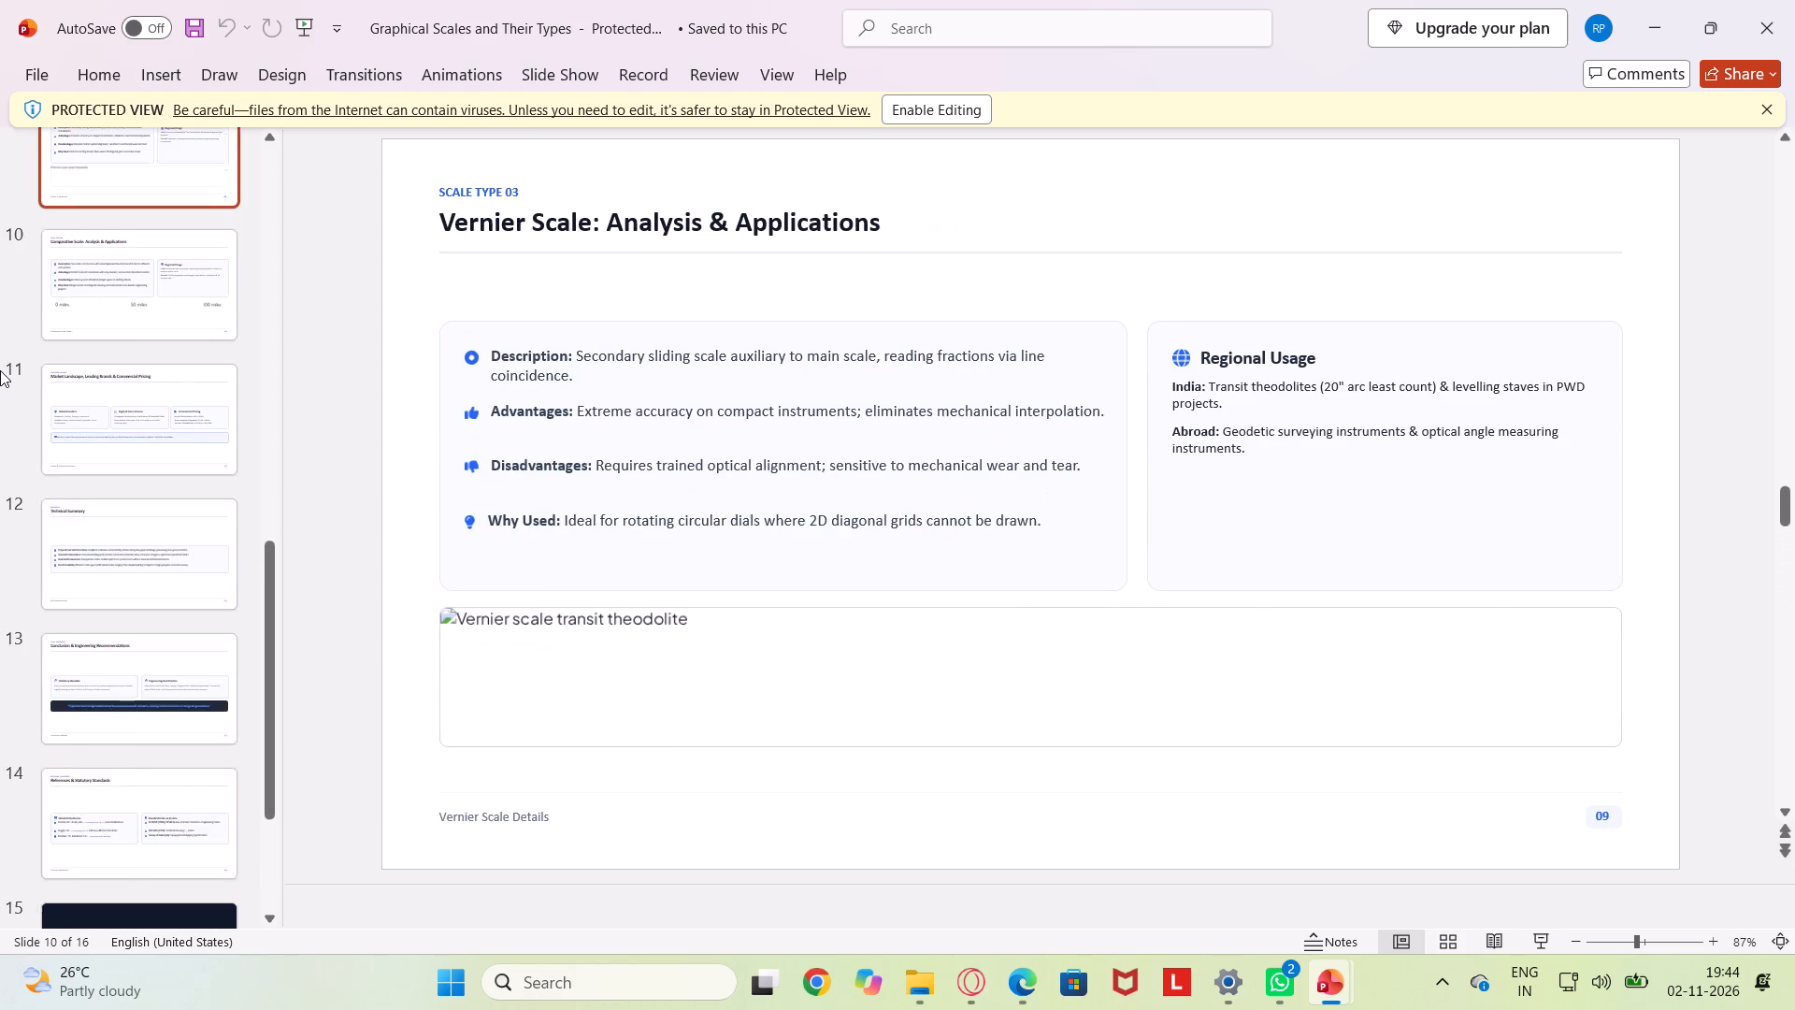
pyautogui.press('Left')
pyautogui.press('Left')
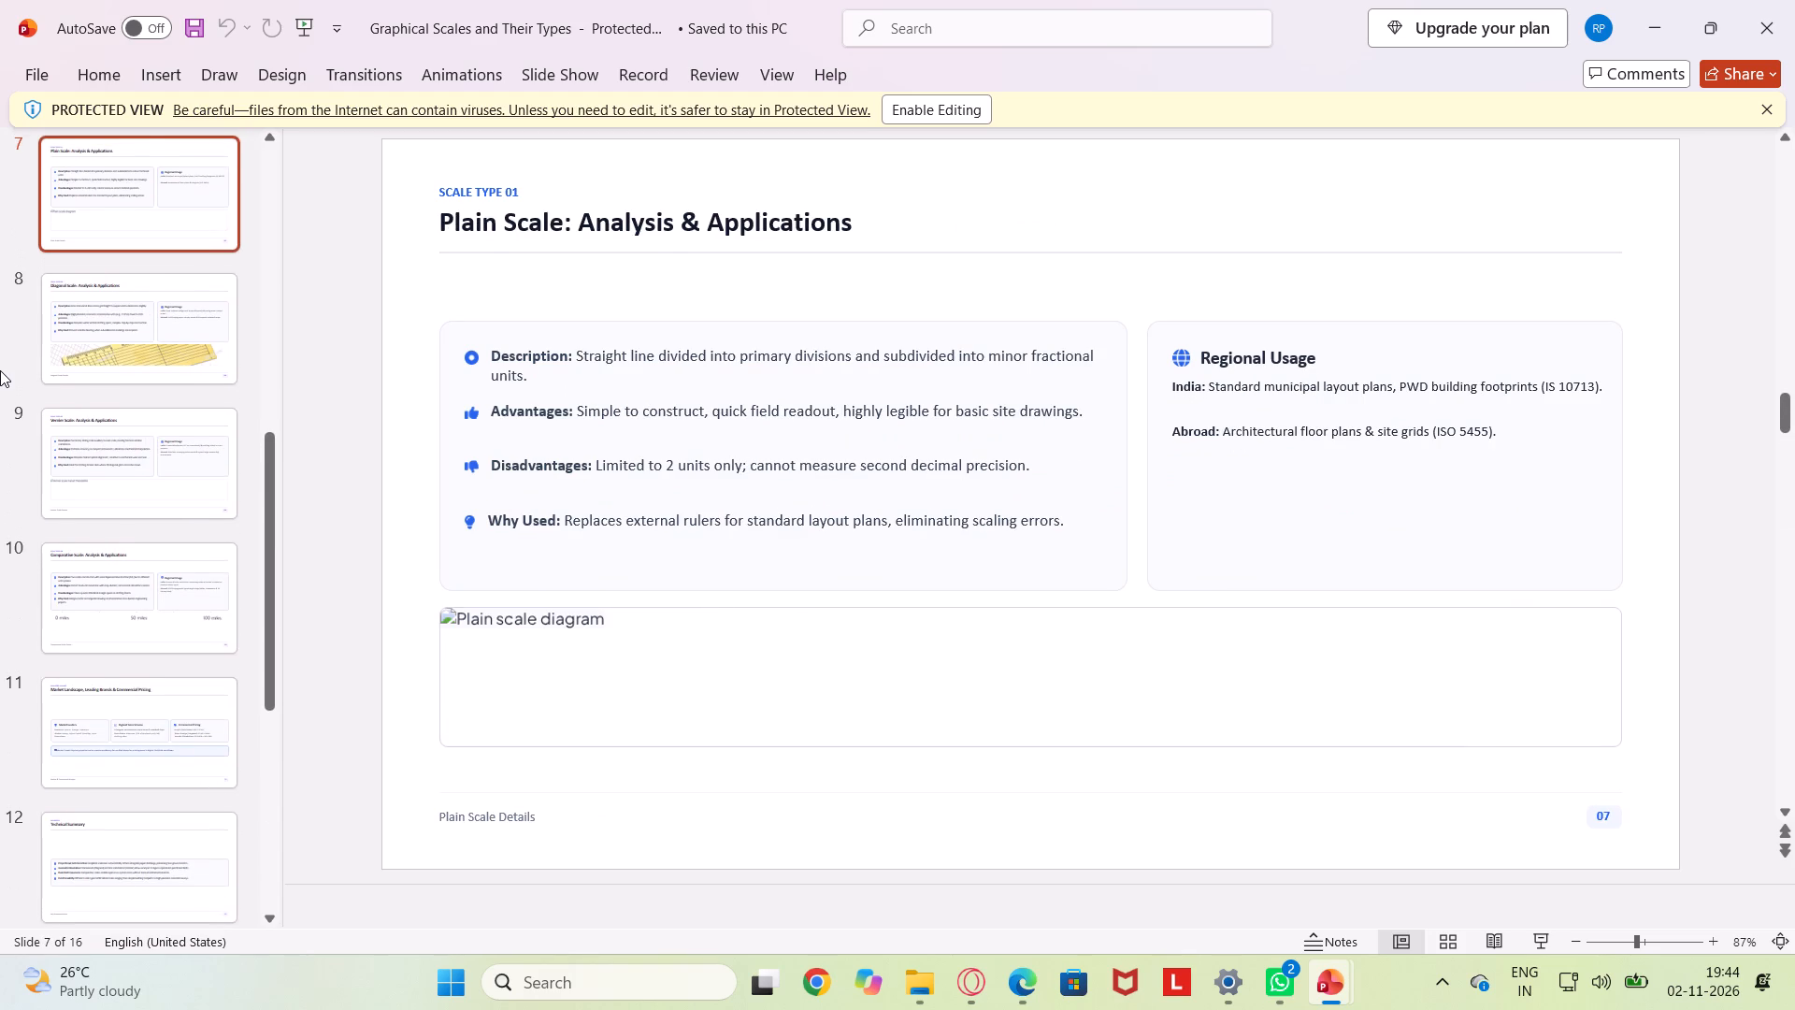
pyautogui.press('Left')
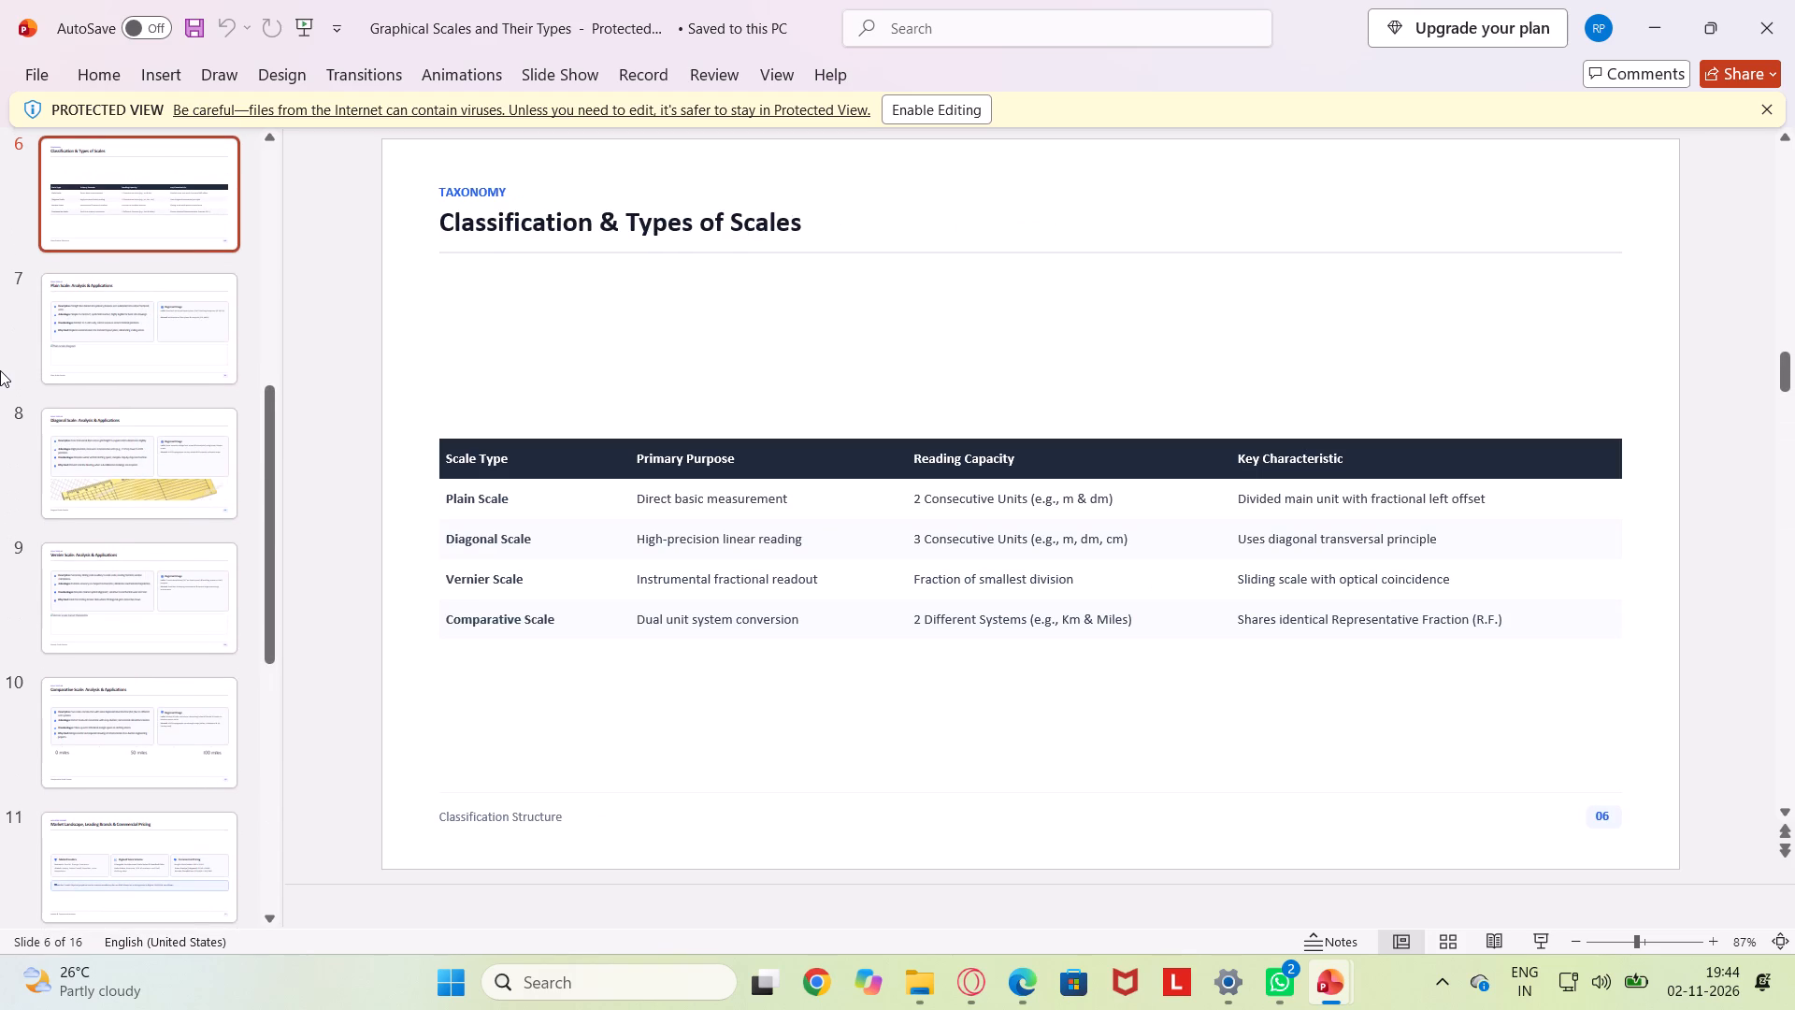
pyautogui.press('Left')
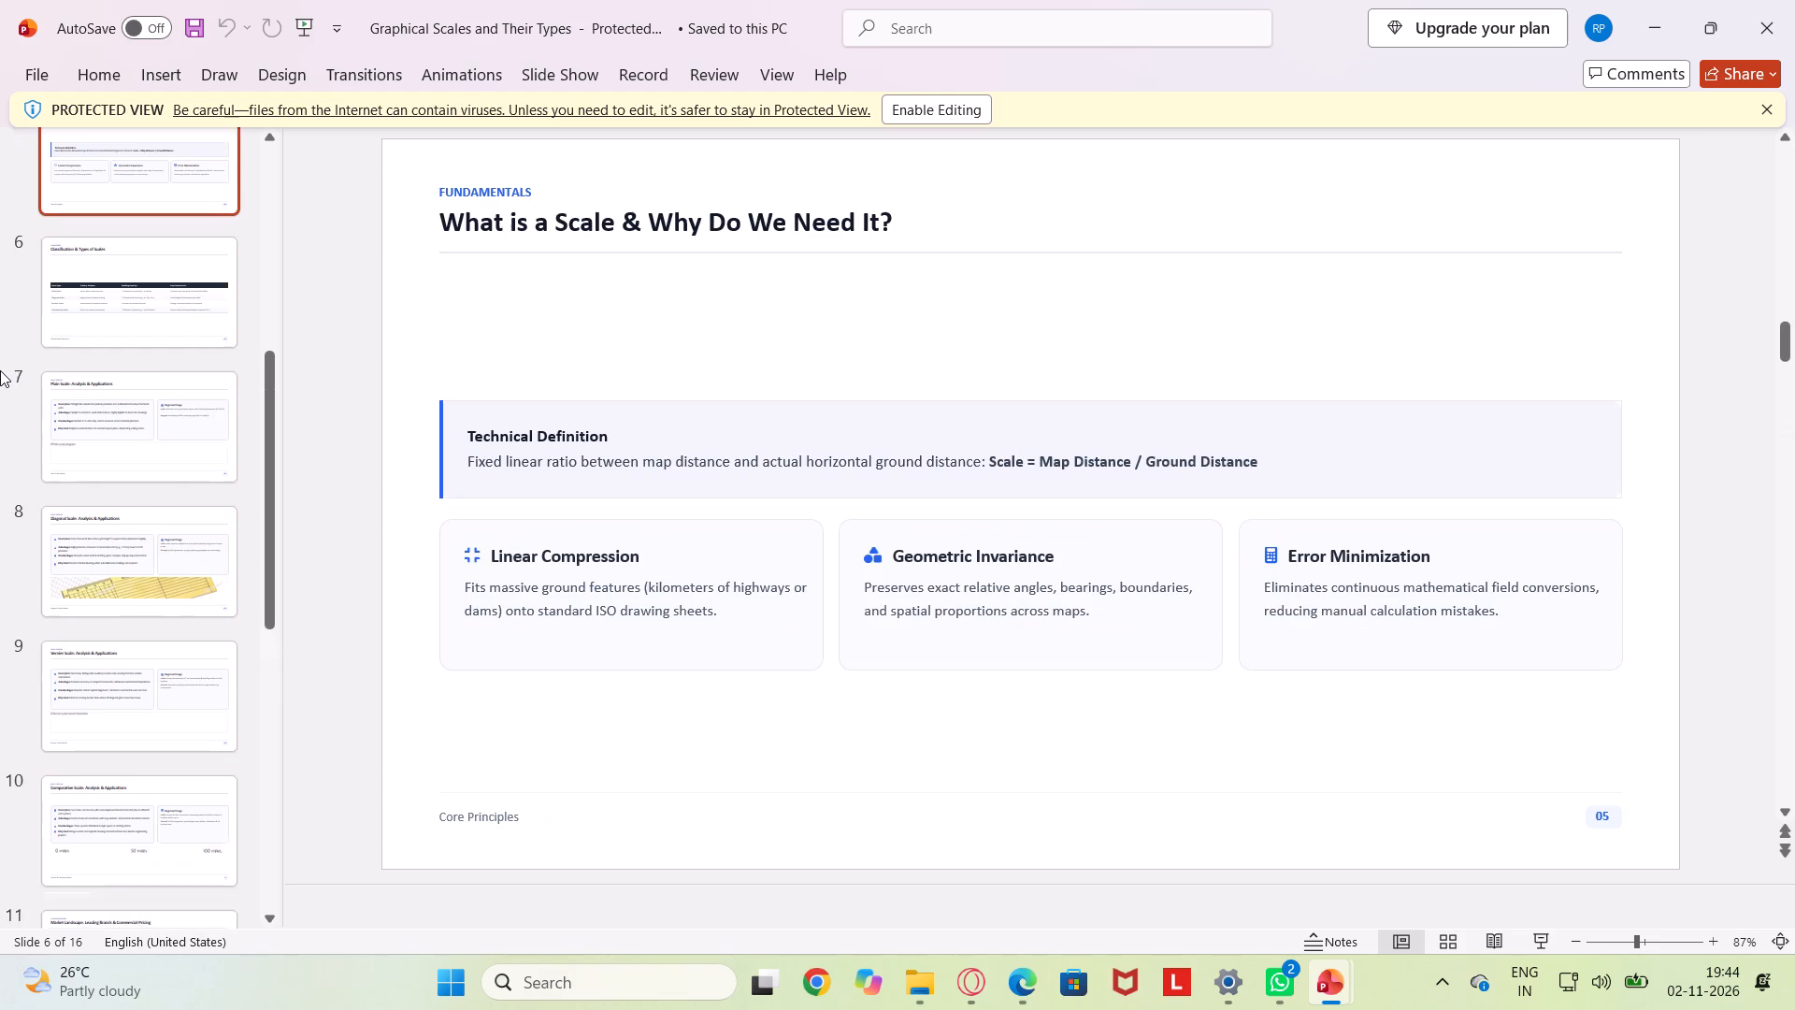
pyautogui.press('Left')
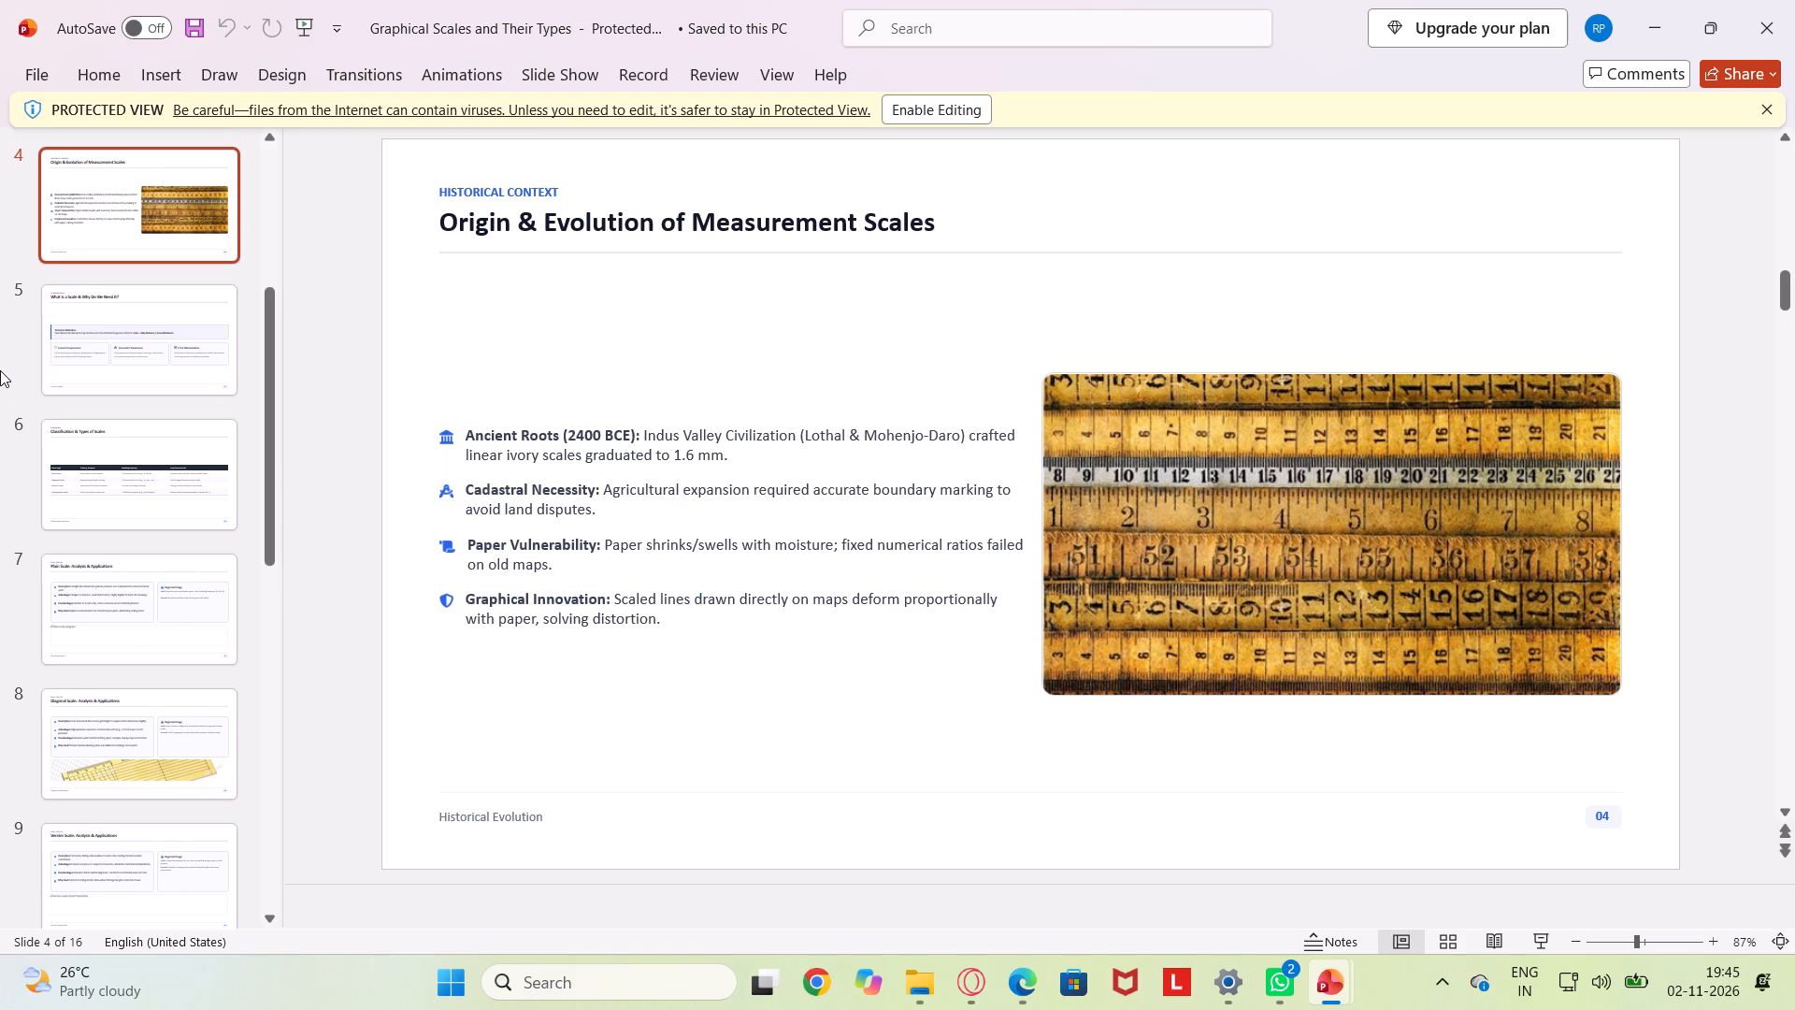
pyautogui.press('Left')
pyautogui.press('Left')
pyautogui.press('Left')
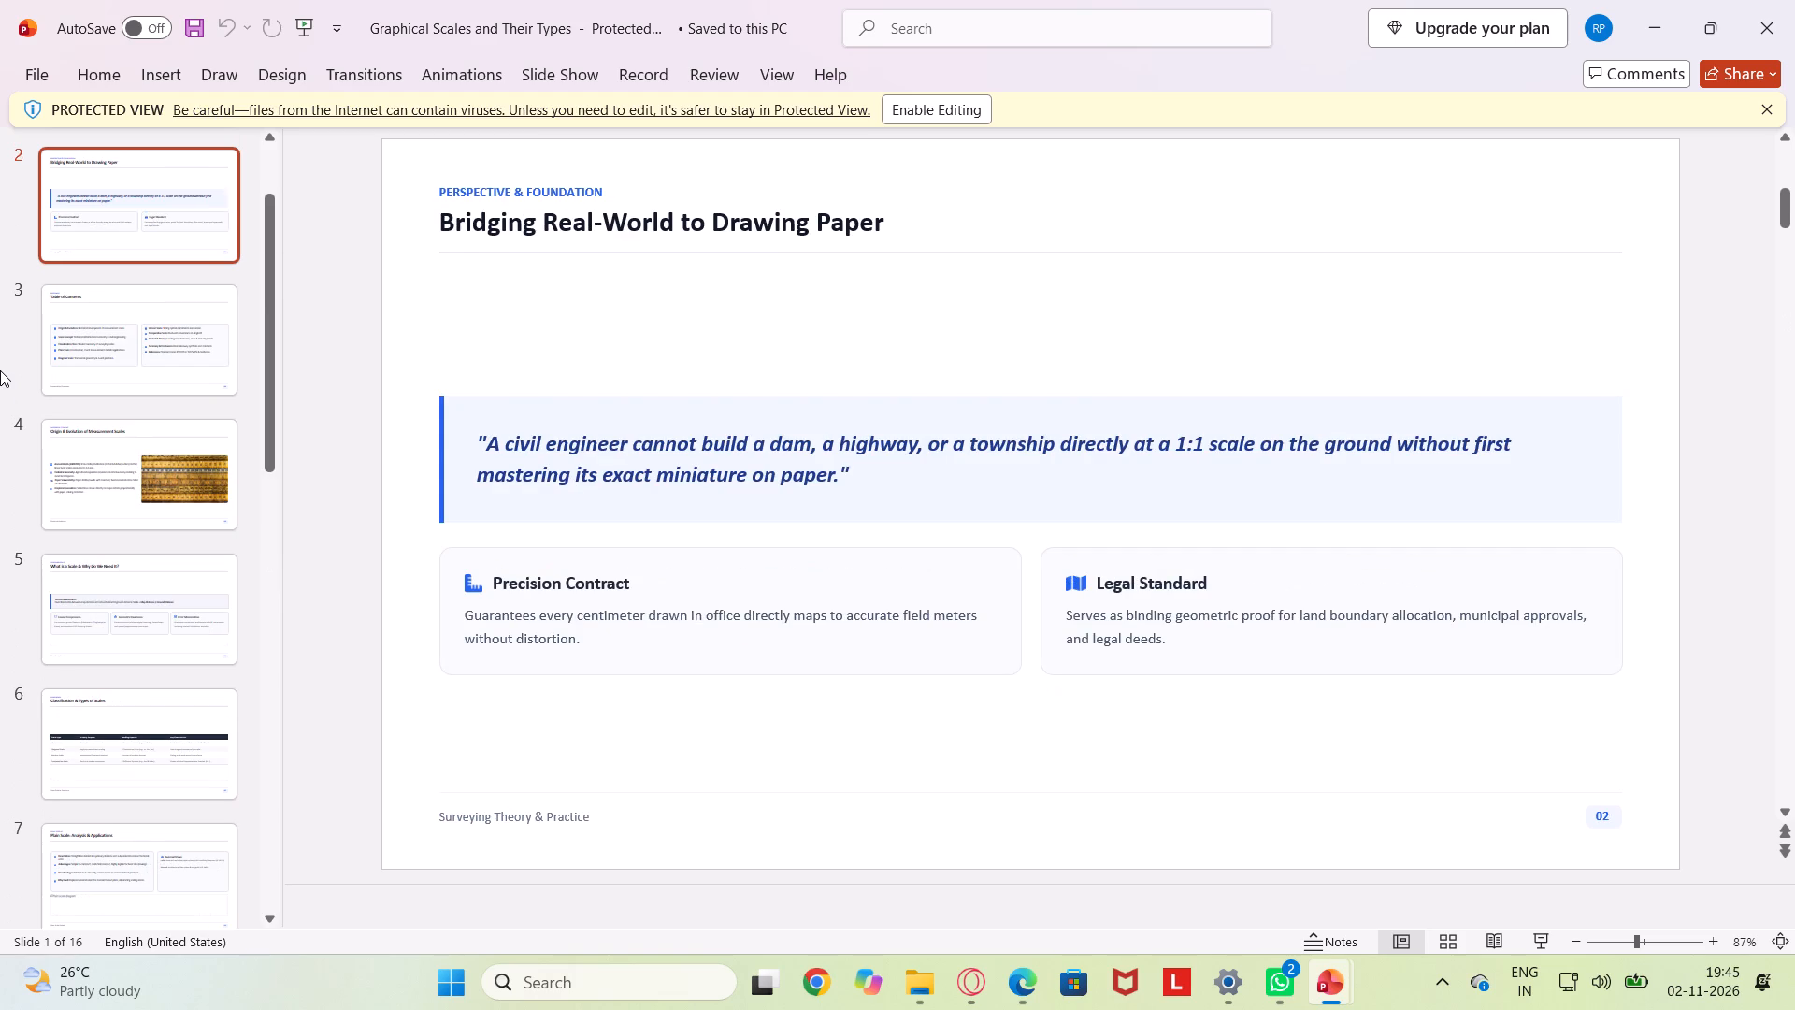
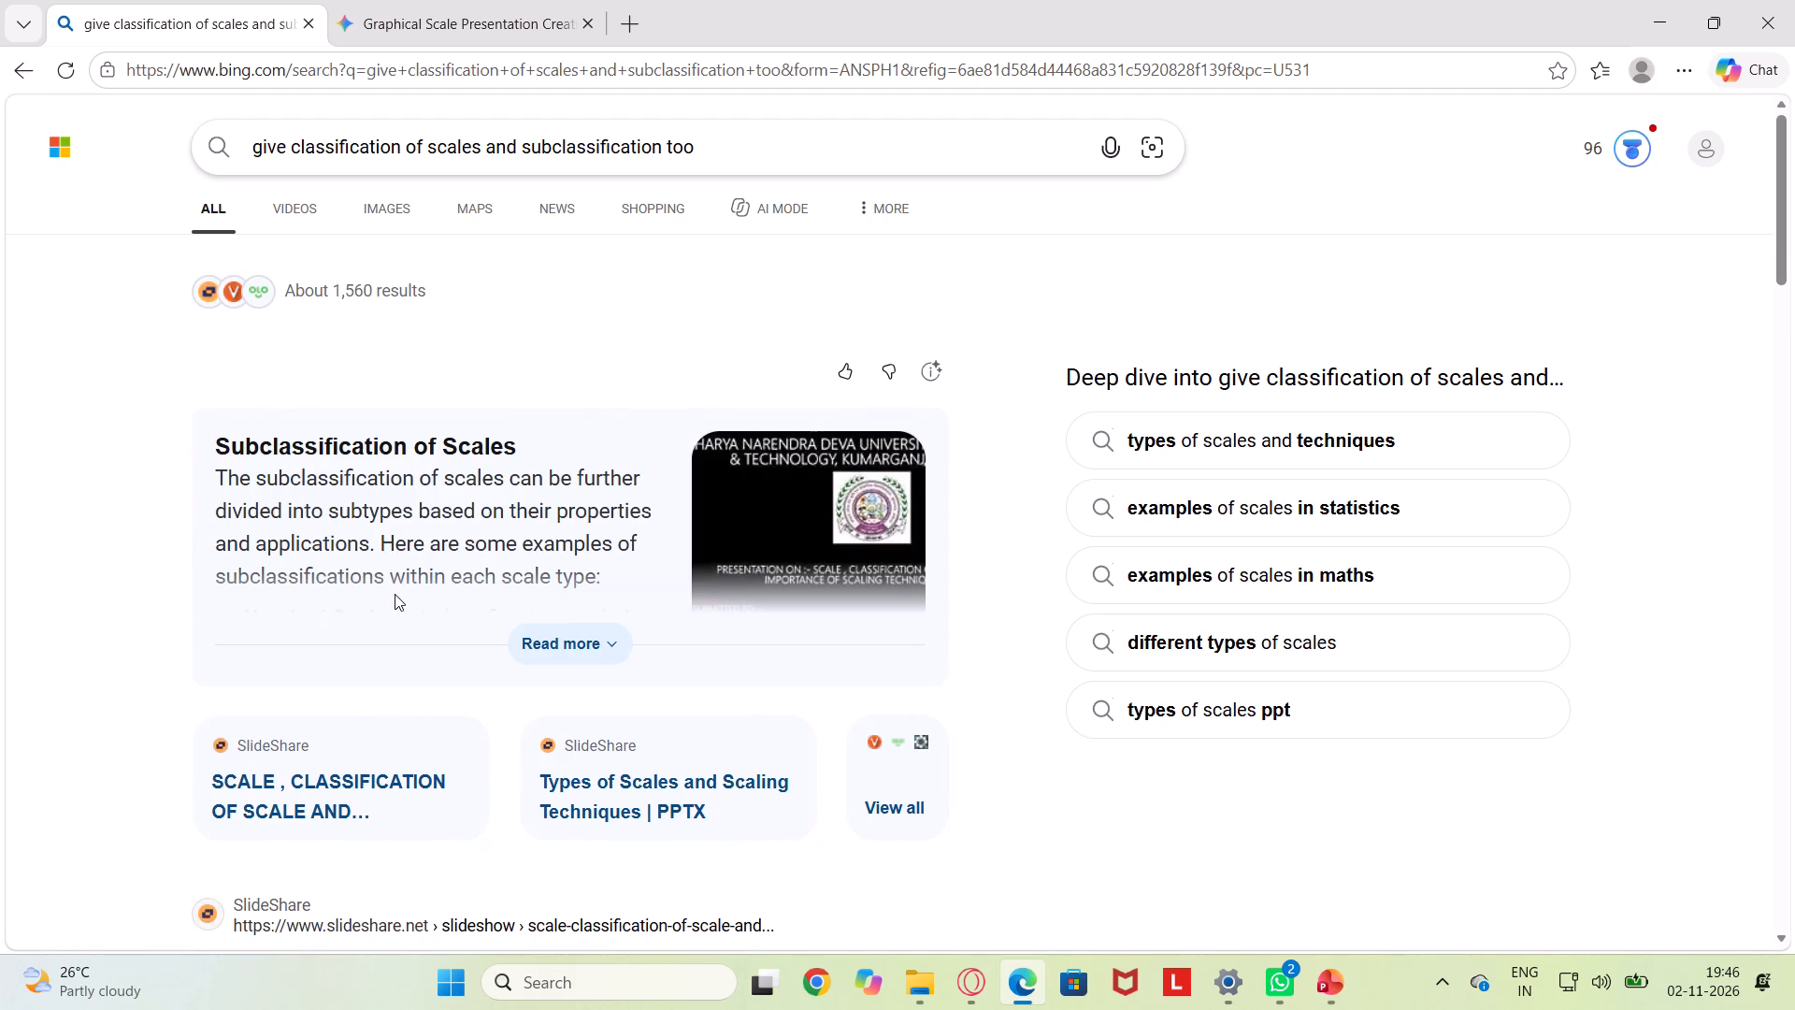
pyautogui.click(578, 641)
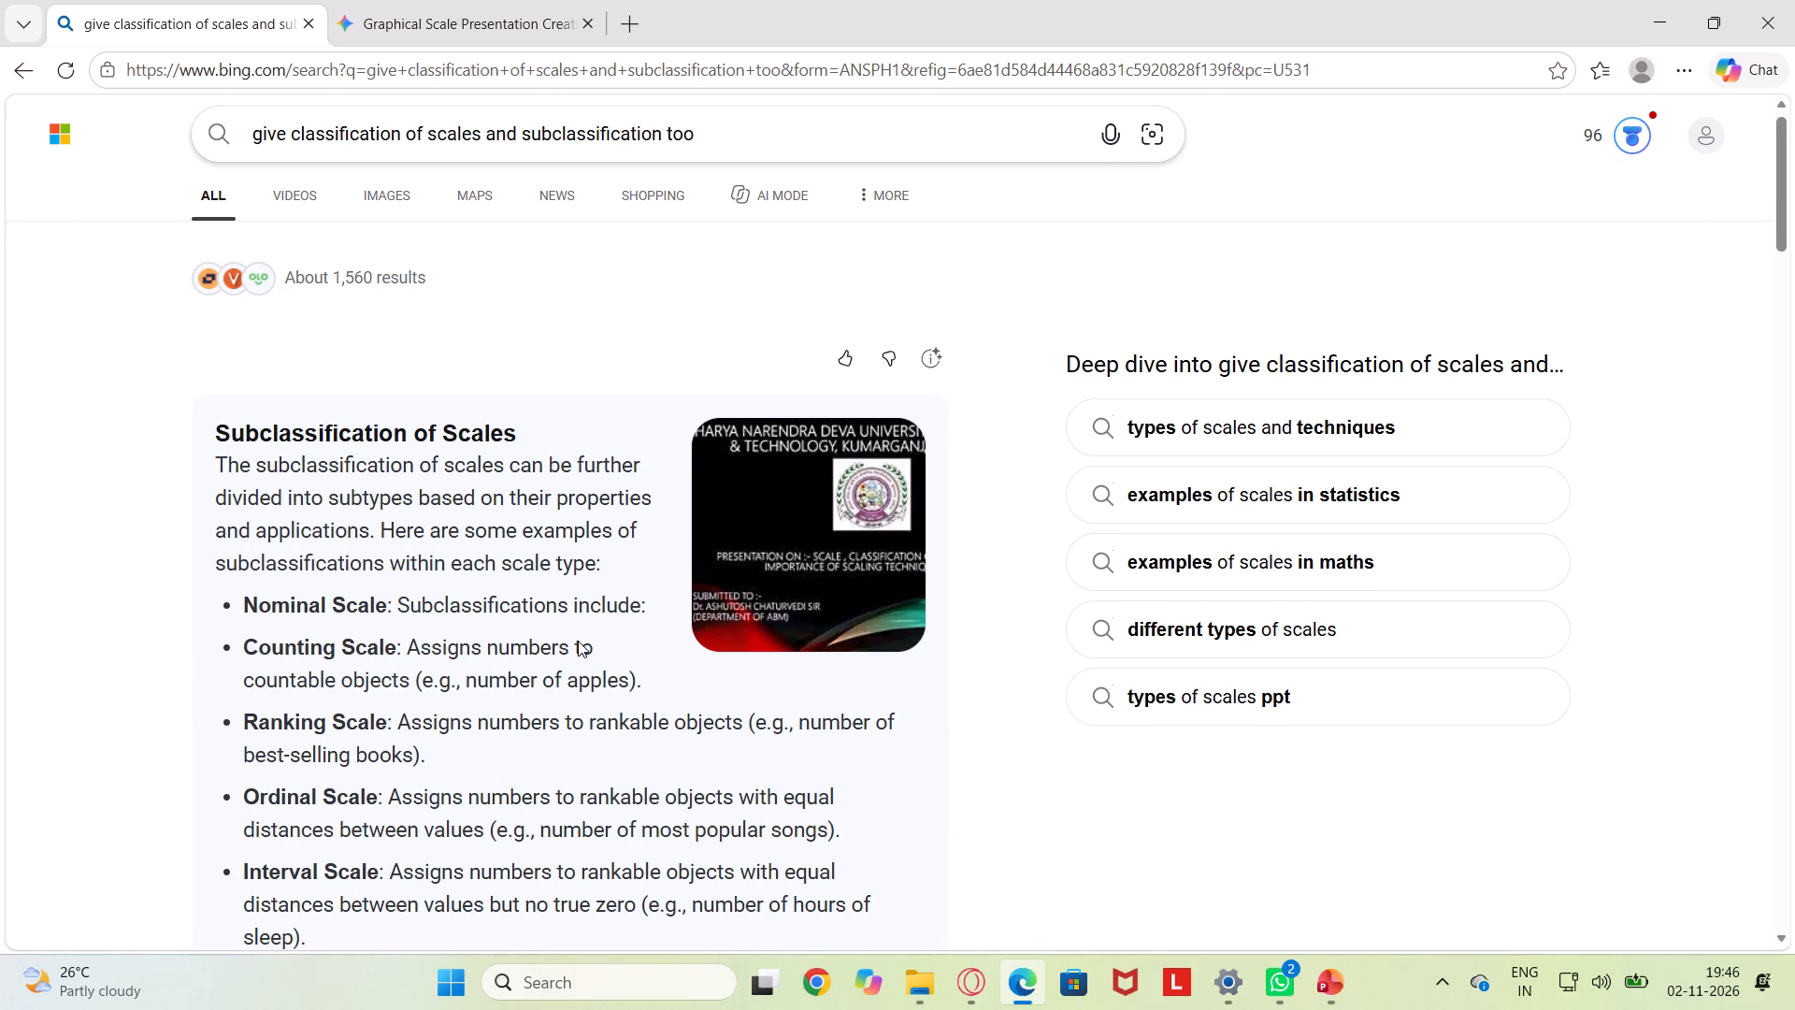
pyautogui.scroll(-2, 578, 641)
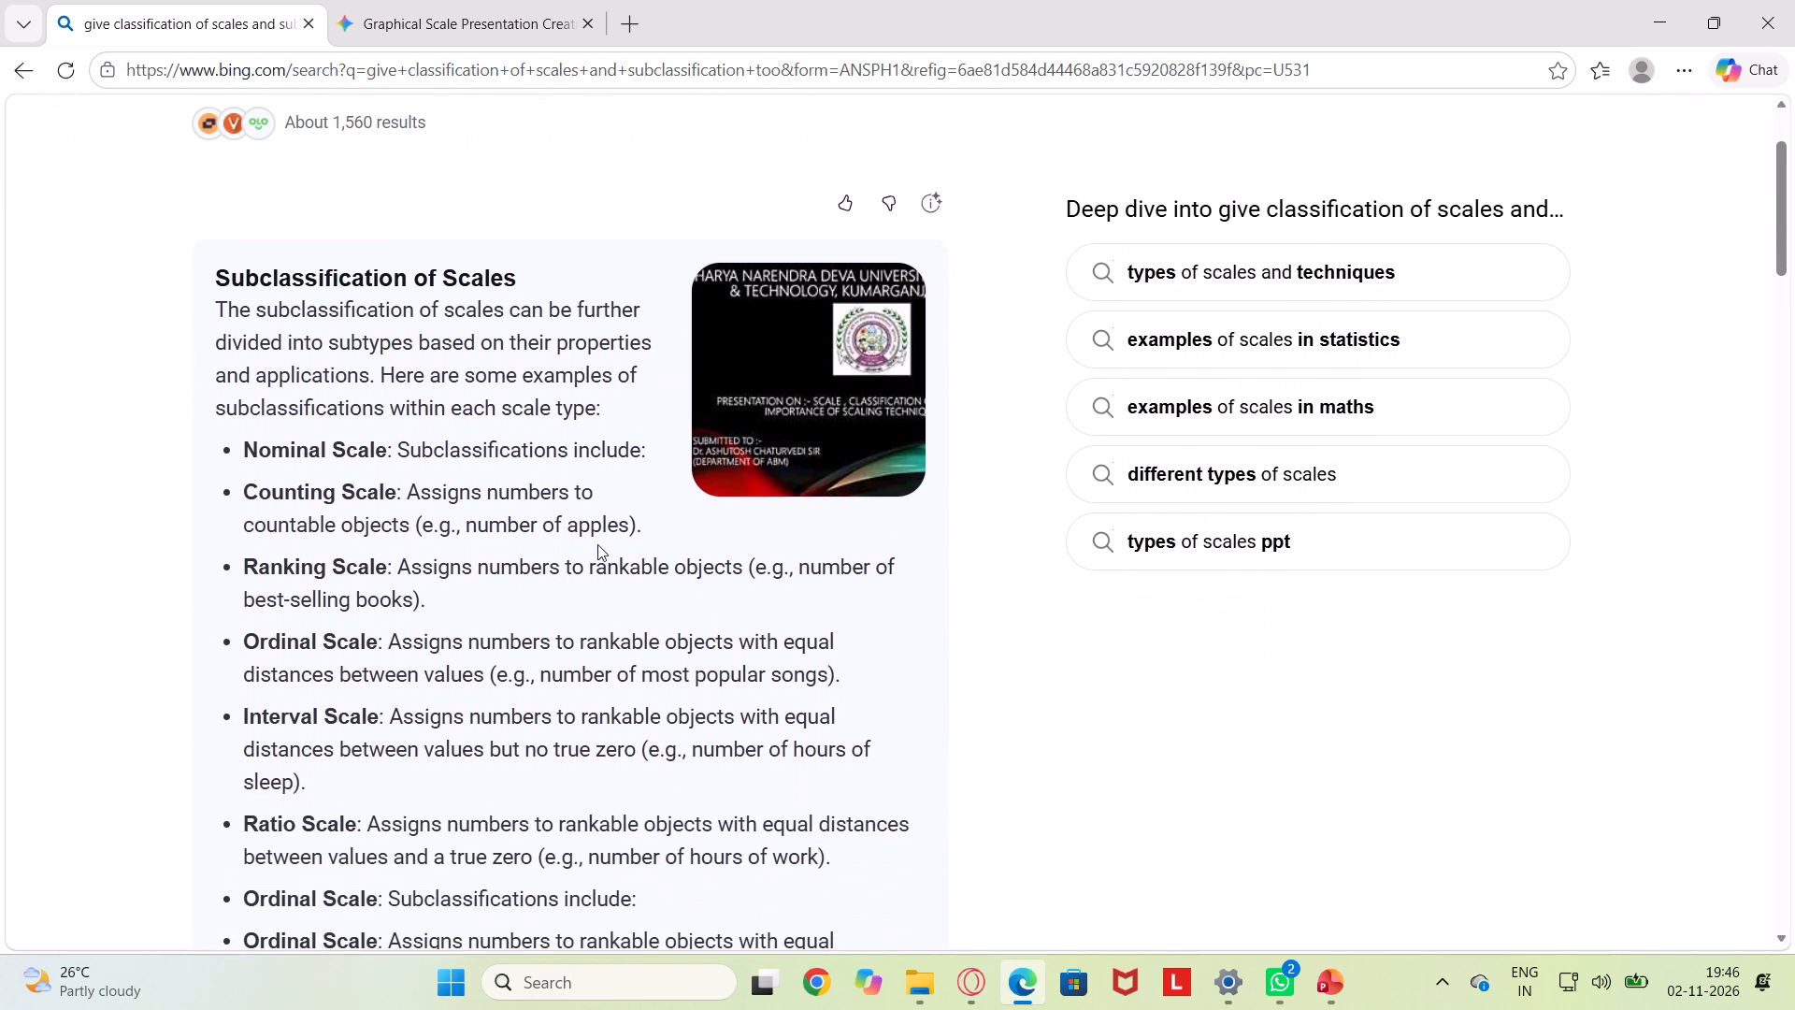
pyautogui.scroll(-3, 597, 544)
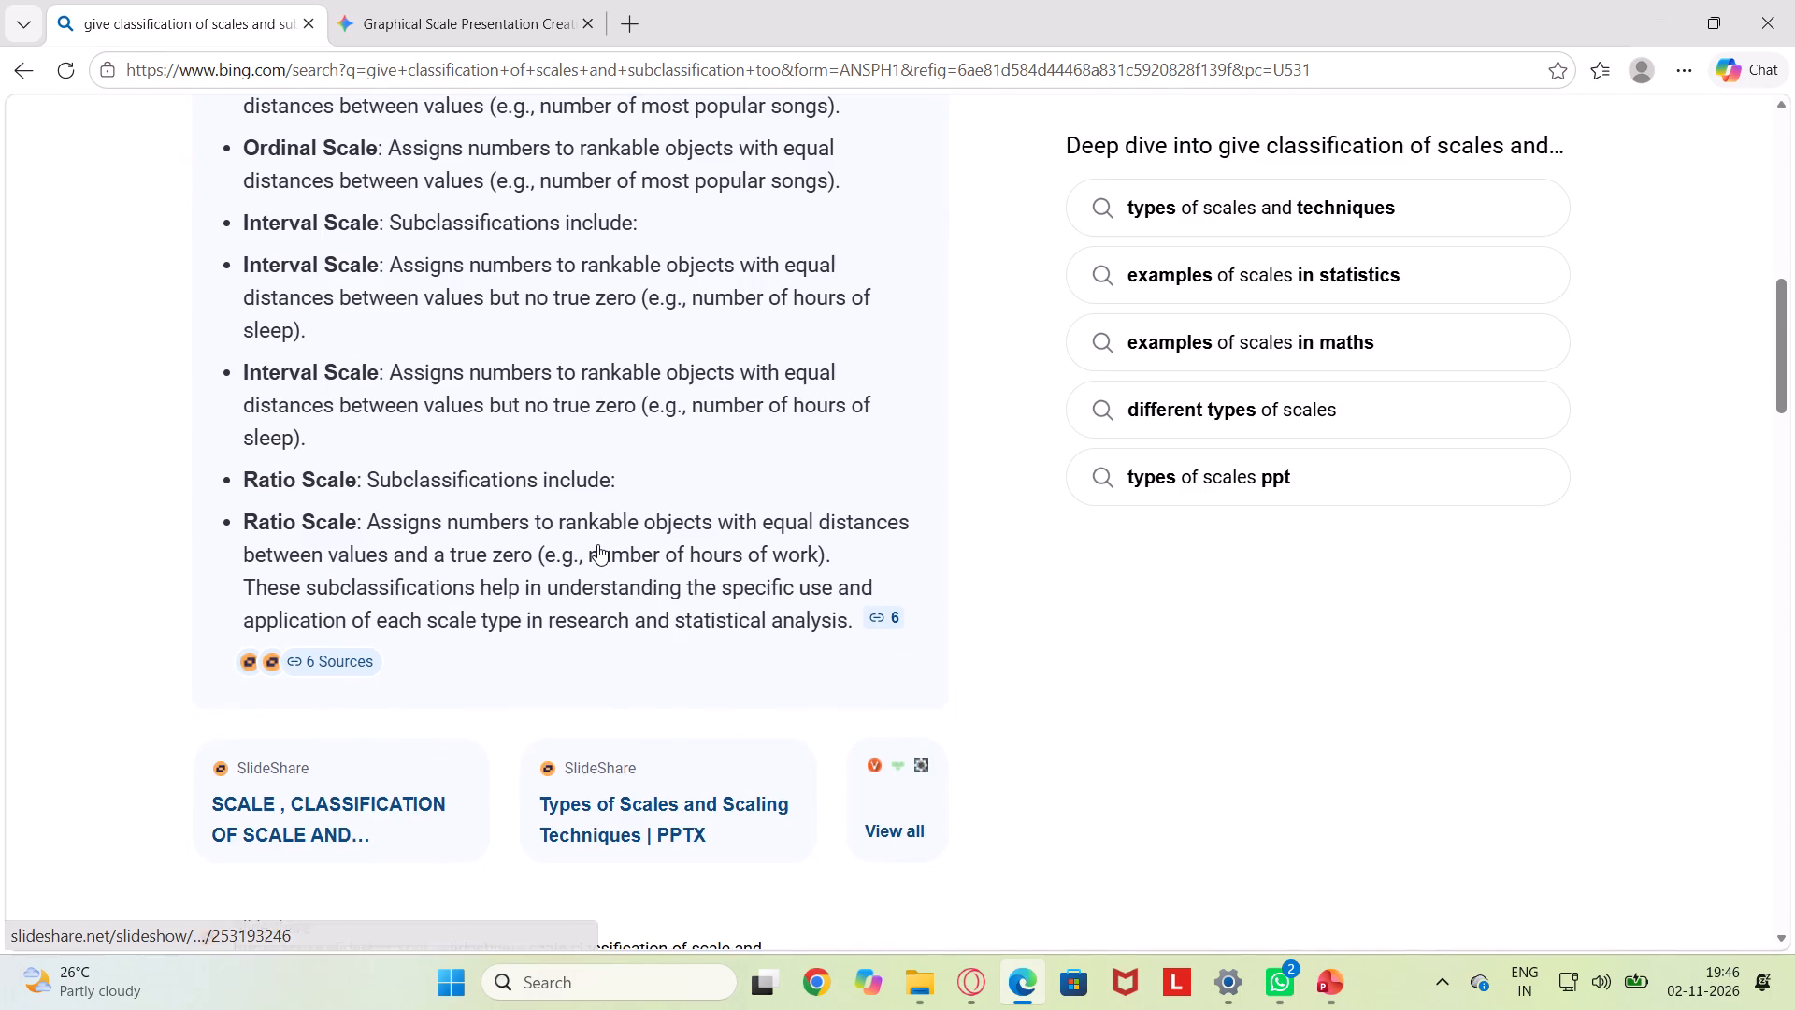
pyautogui.scroll(-1, 597, 544)
pyautogui.click(682, 308)
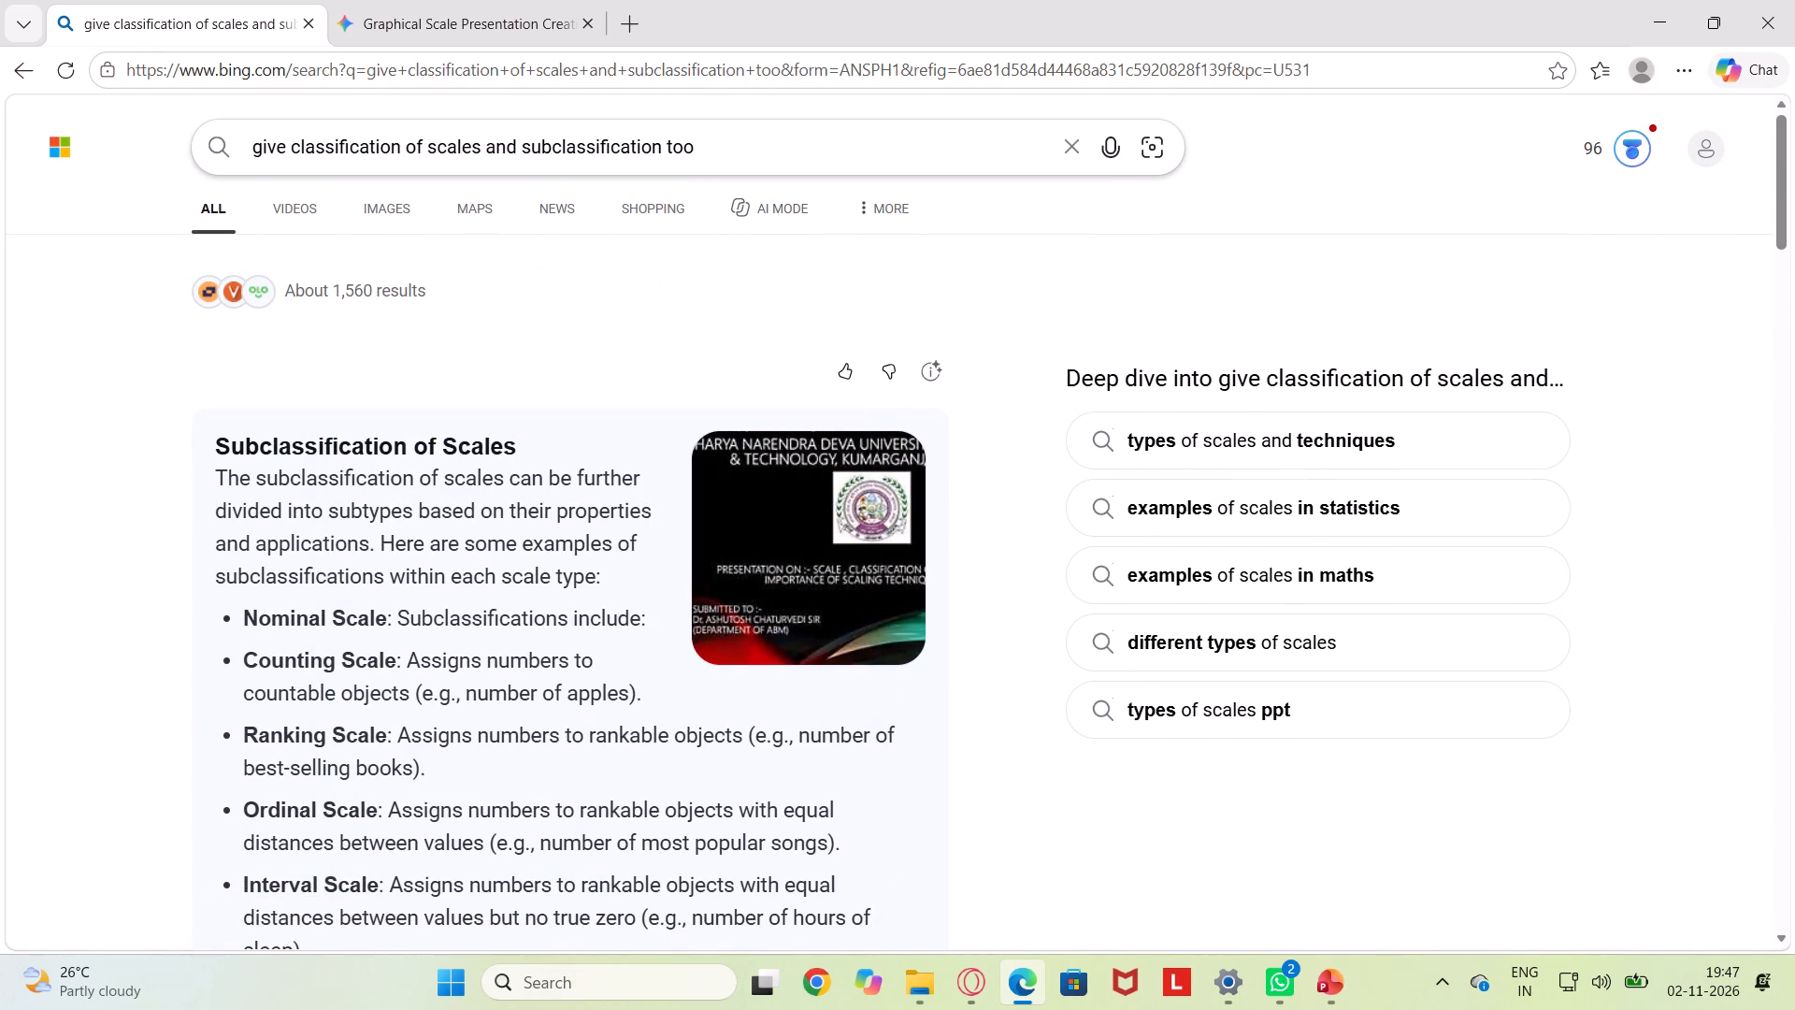
# Extend the search query with "in engineering surveying" and rerun the search.
pyautogui.click(776, 147)
pyautogui.press('space')
pyautogui.write('in engineering surveying')
pyautogui.press('Return')
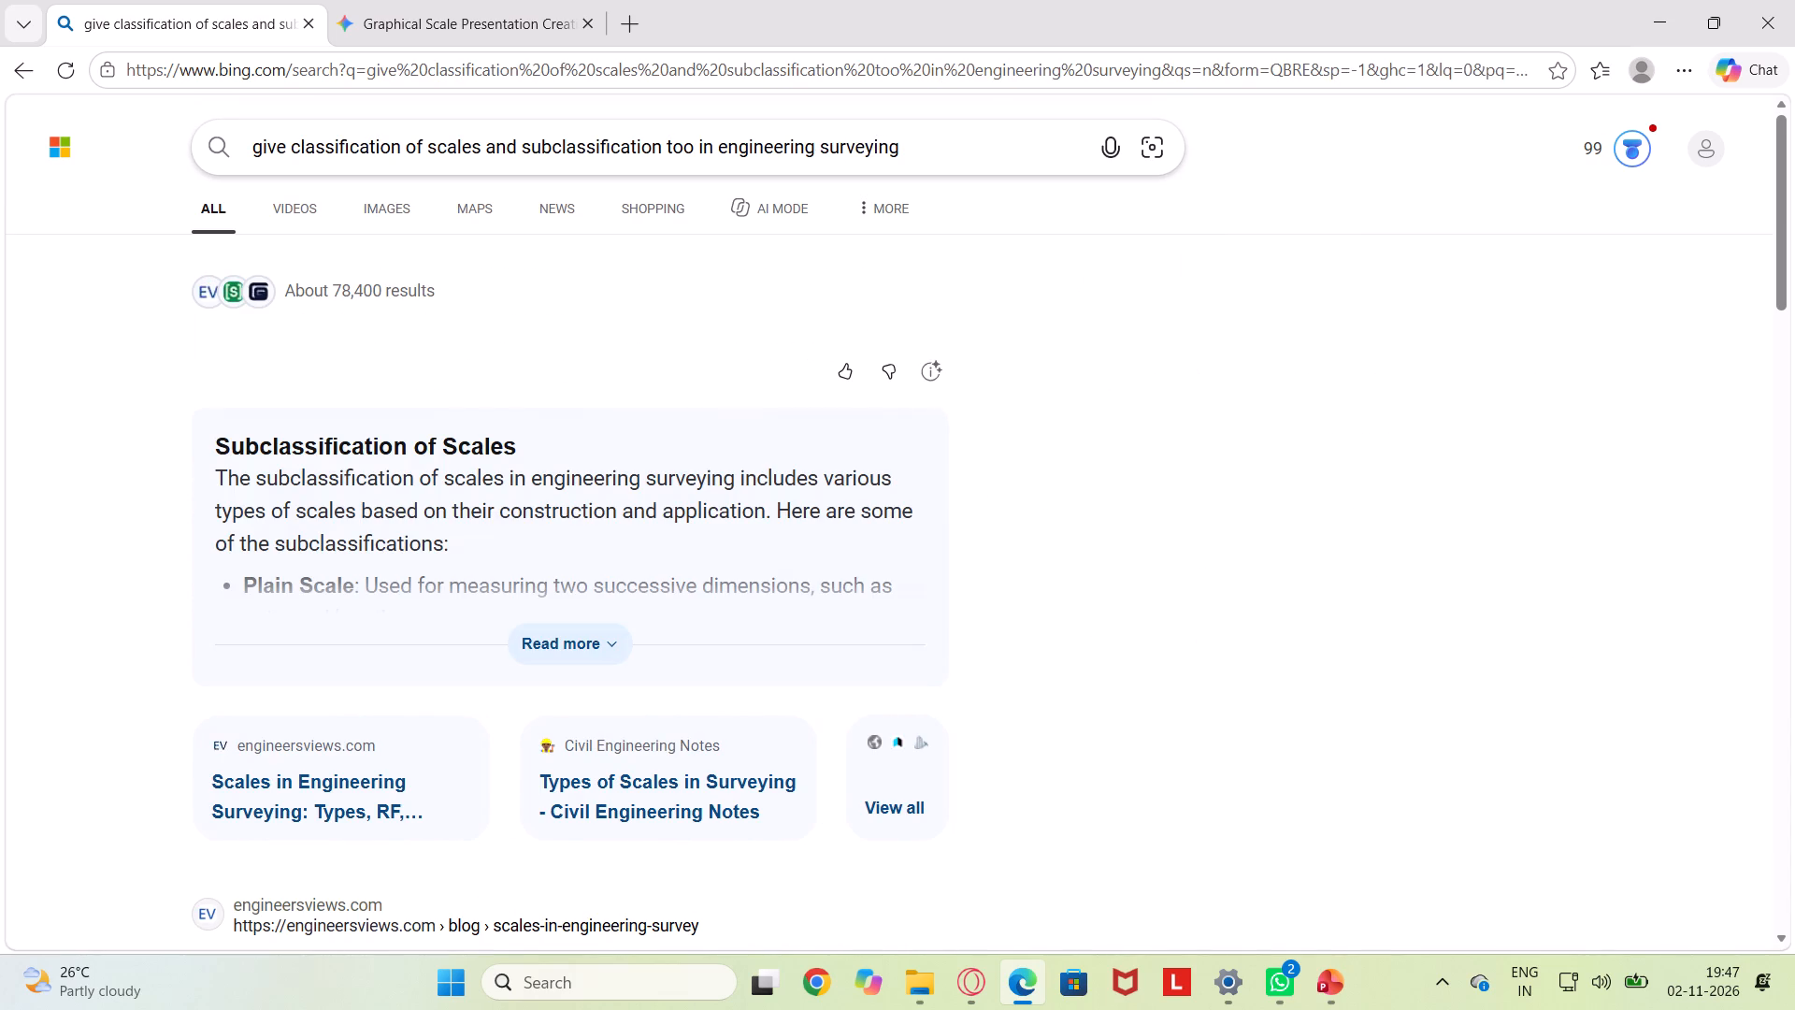
# Read the full summary of scale subclassifications in engineering surveying, look through the results, and go on to the second results page.
pyautogui.click(601, 645)
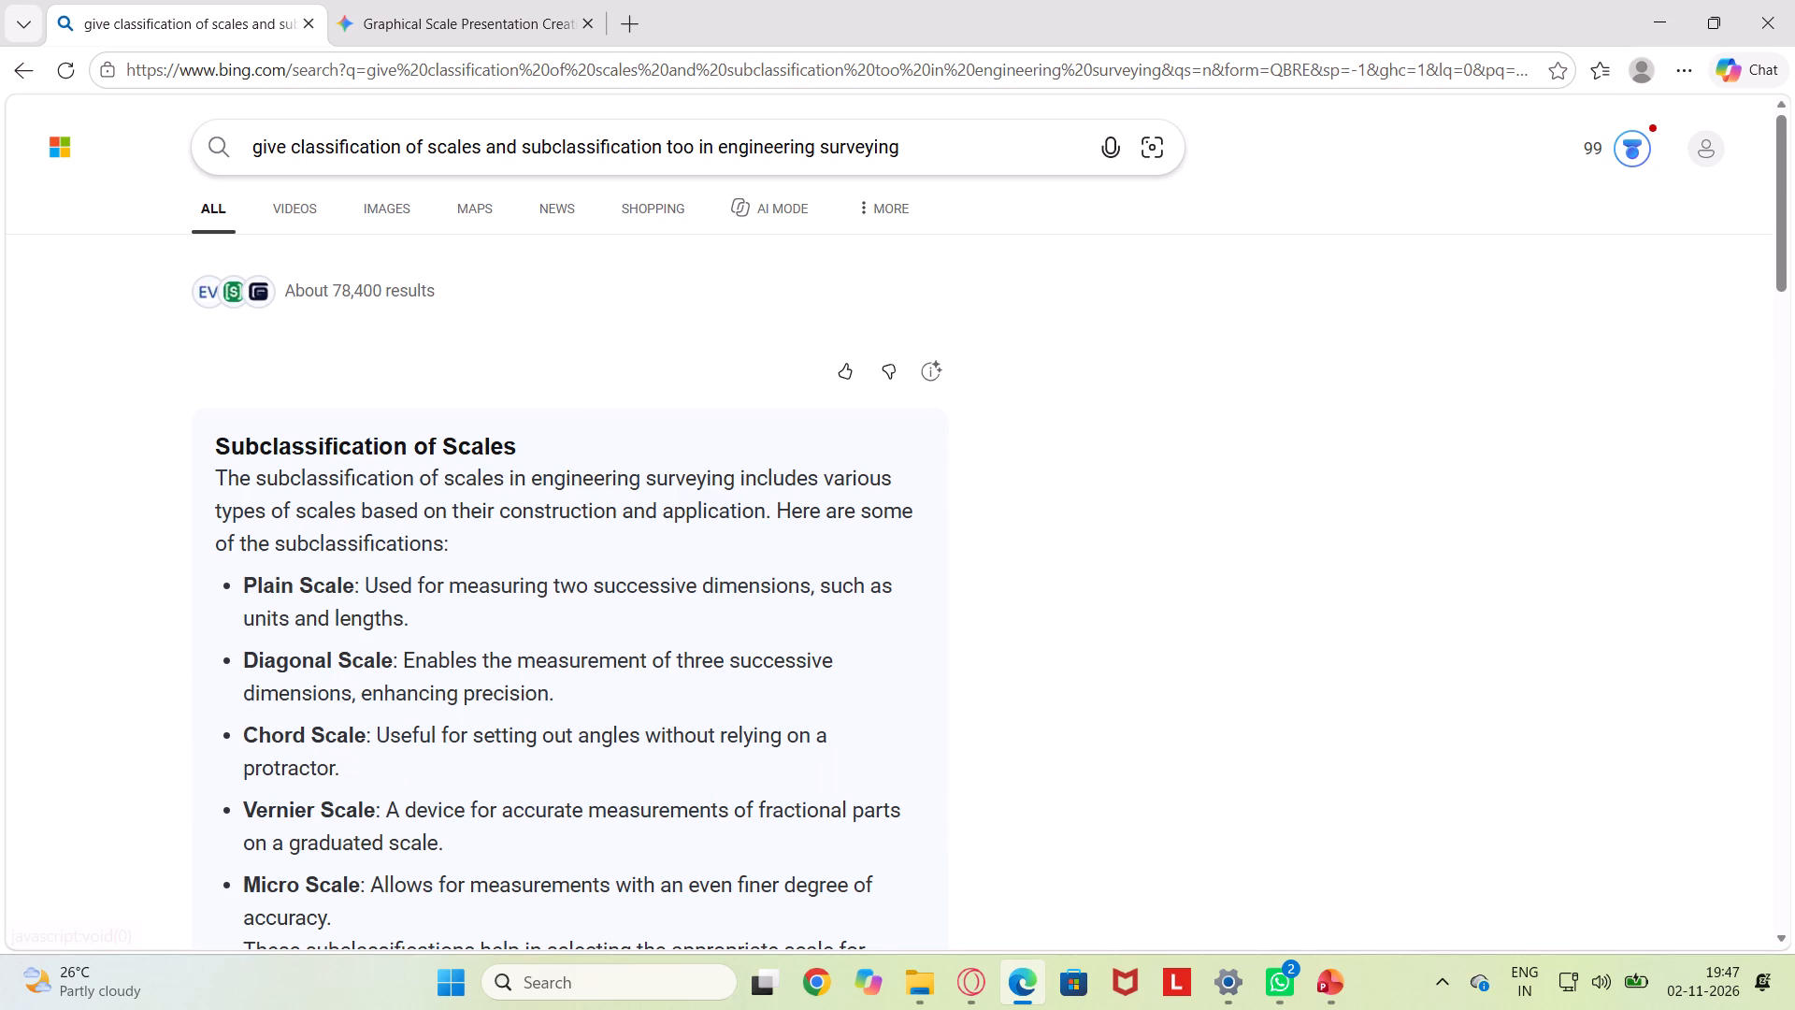
pyautogui.scroll(-2, 497, 636)
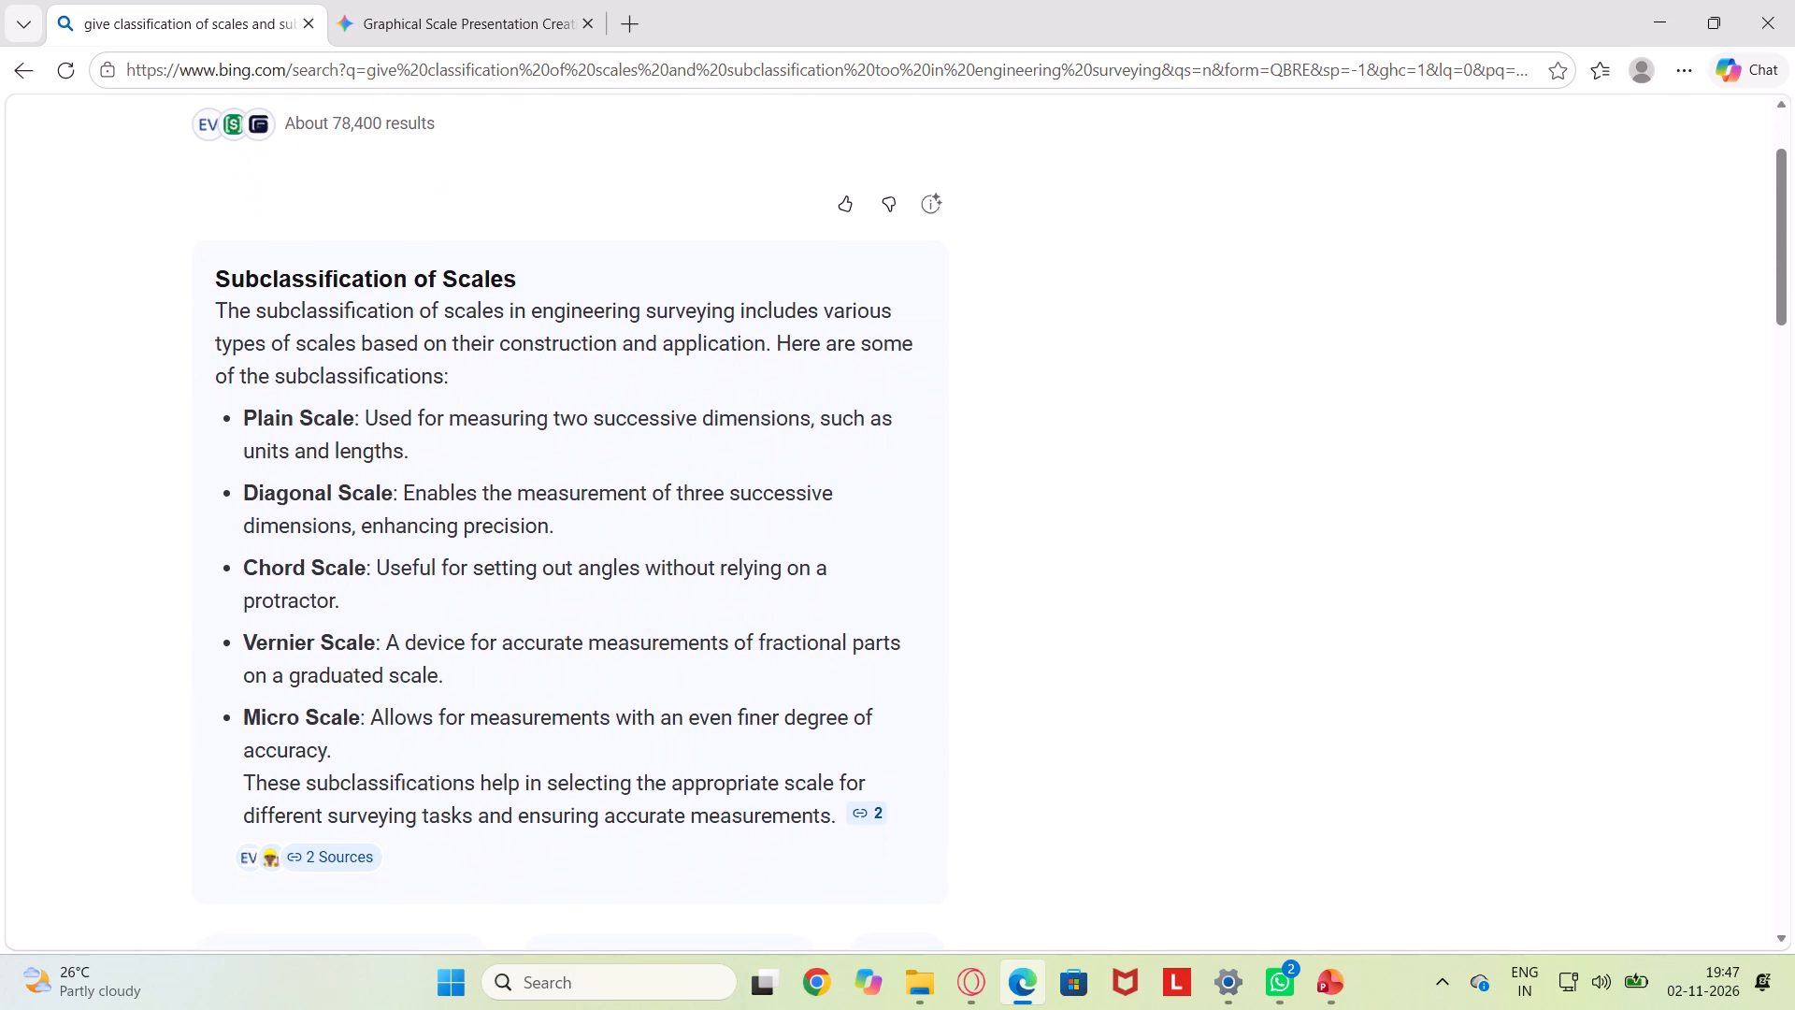
pyautogui.scroll(-2, 399, 521)
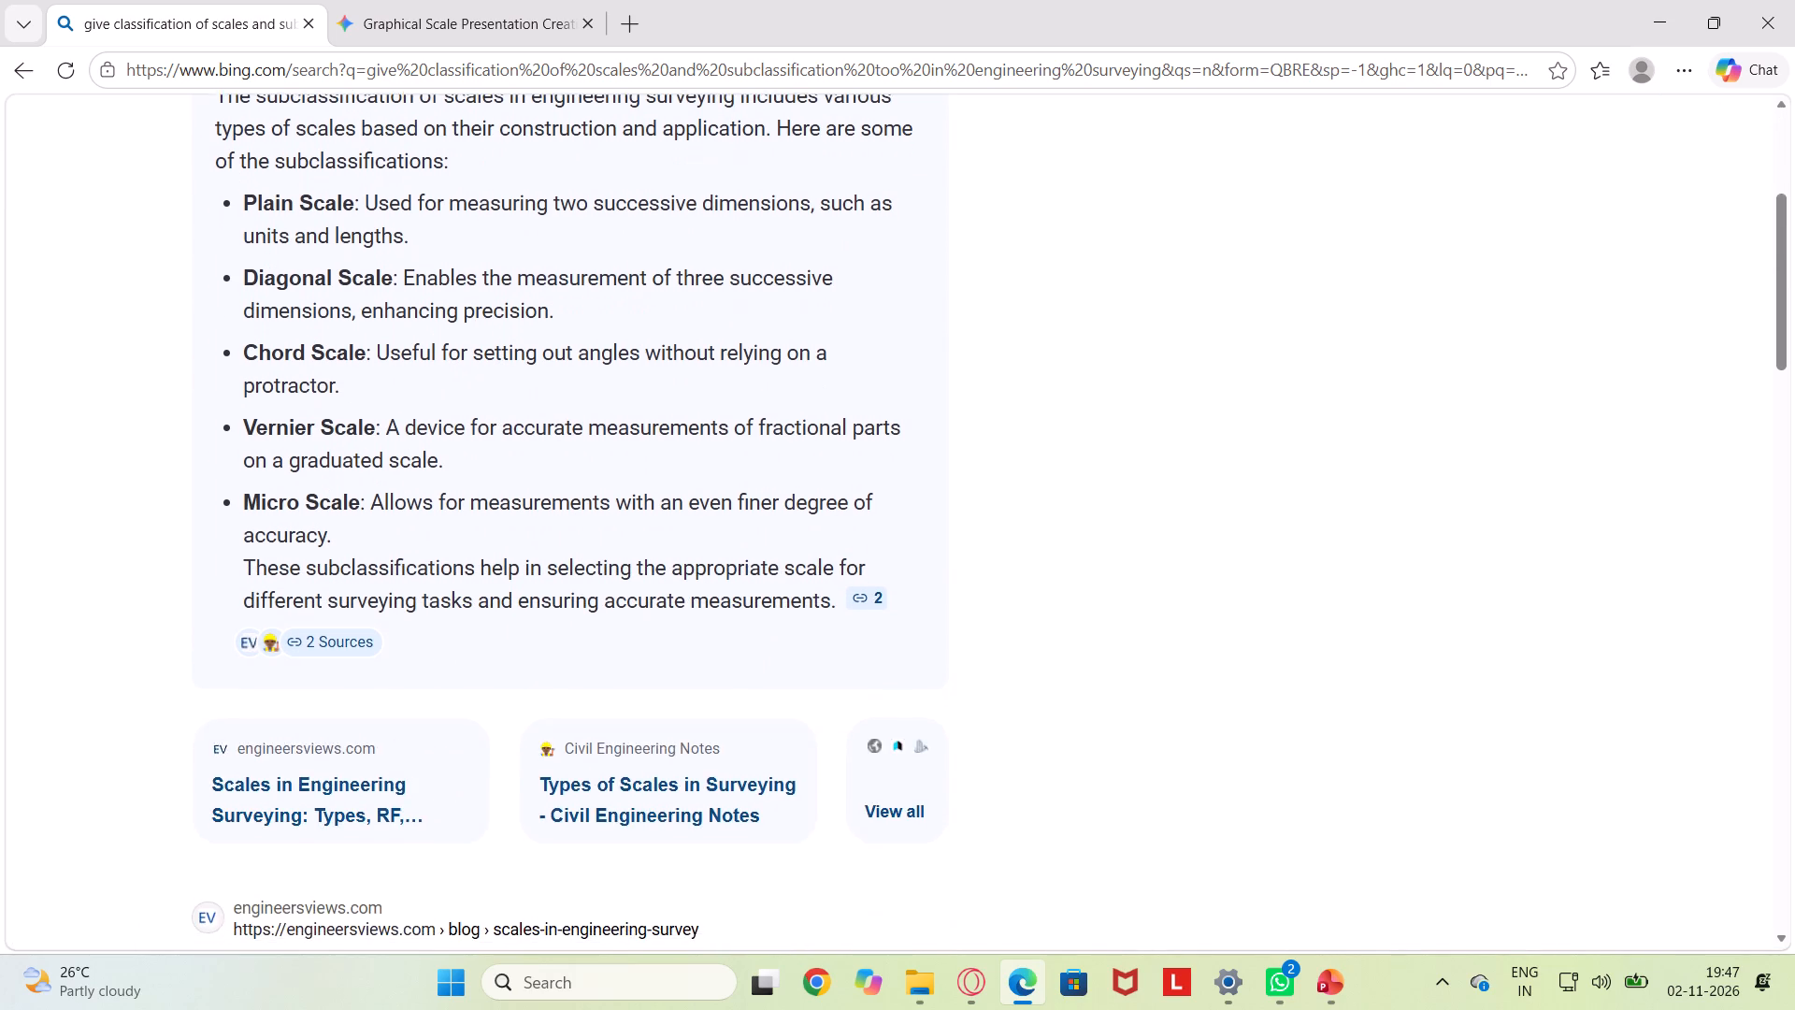
pyautogui.scroll(-4, 399, 521)
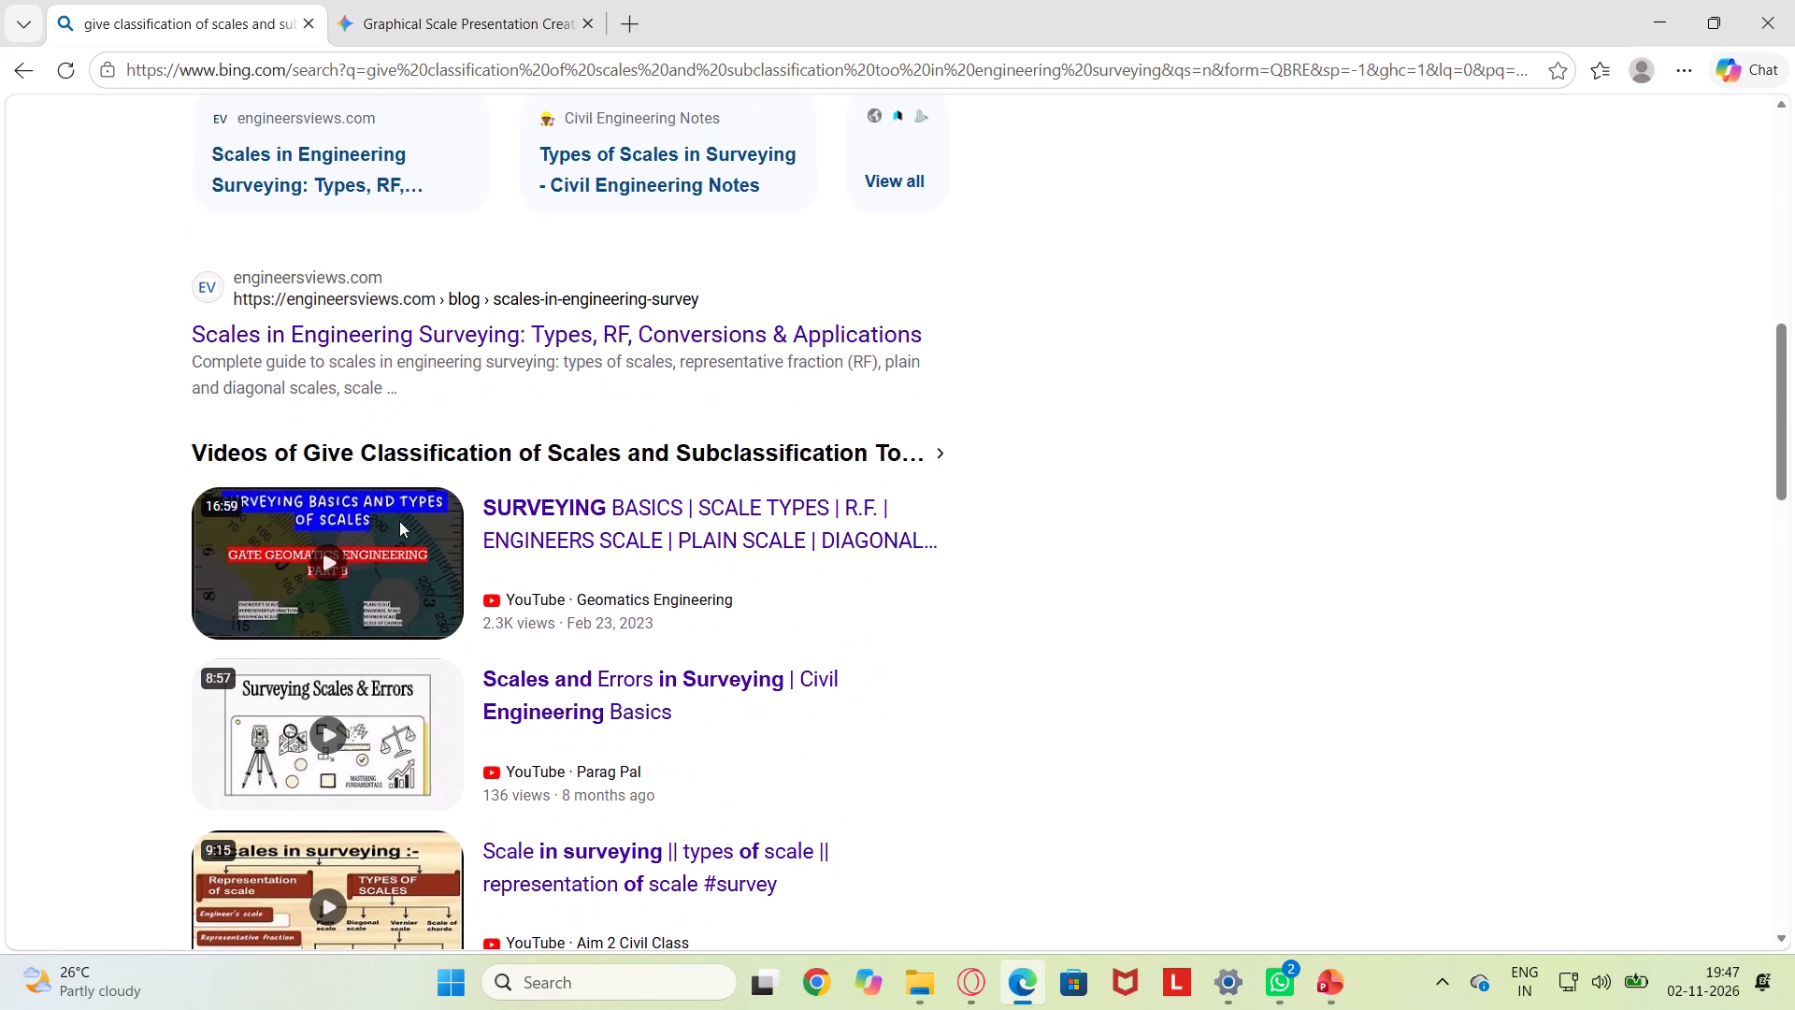
pyautogui.scroll(-2, 399, 521)
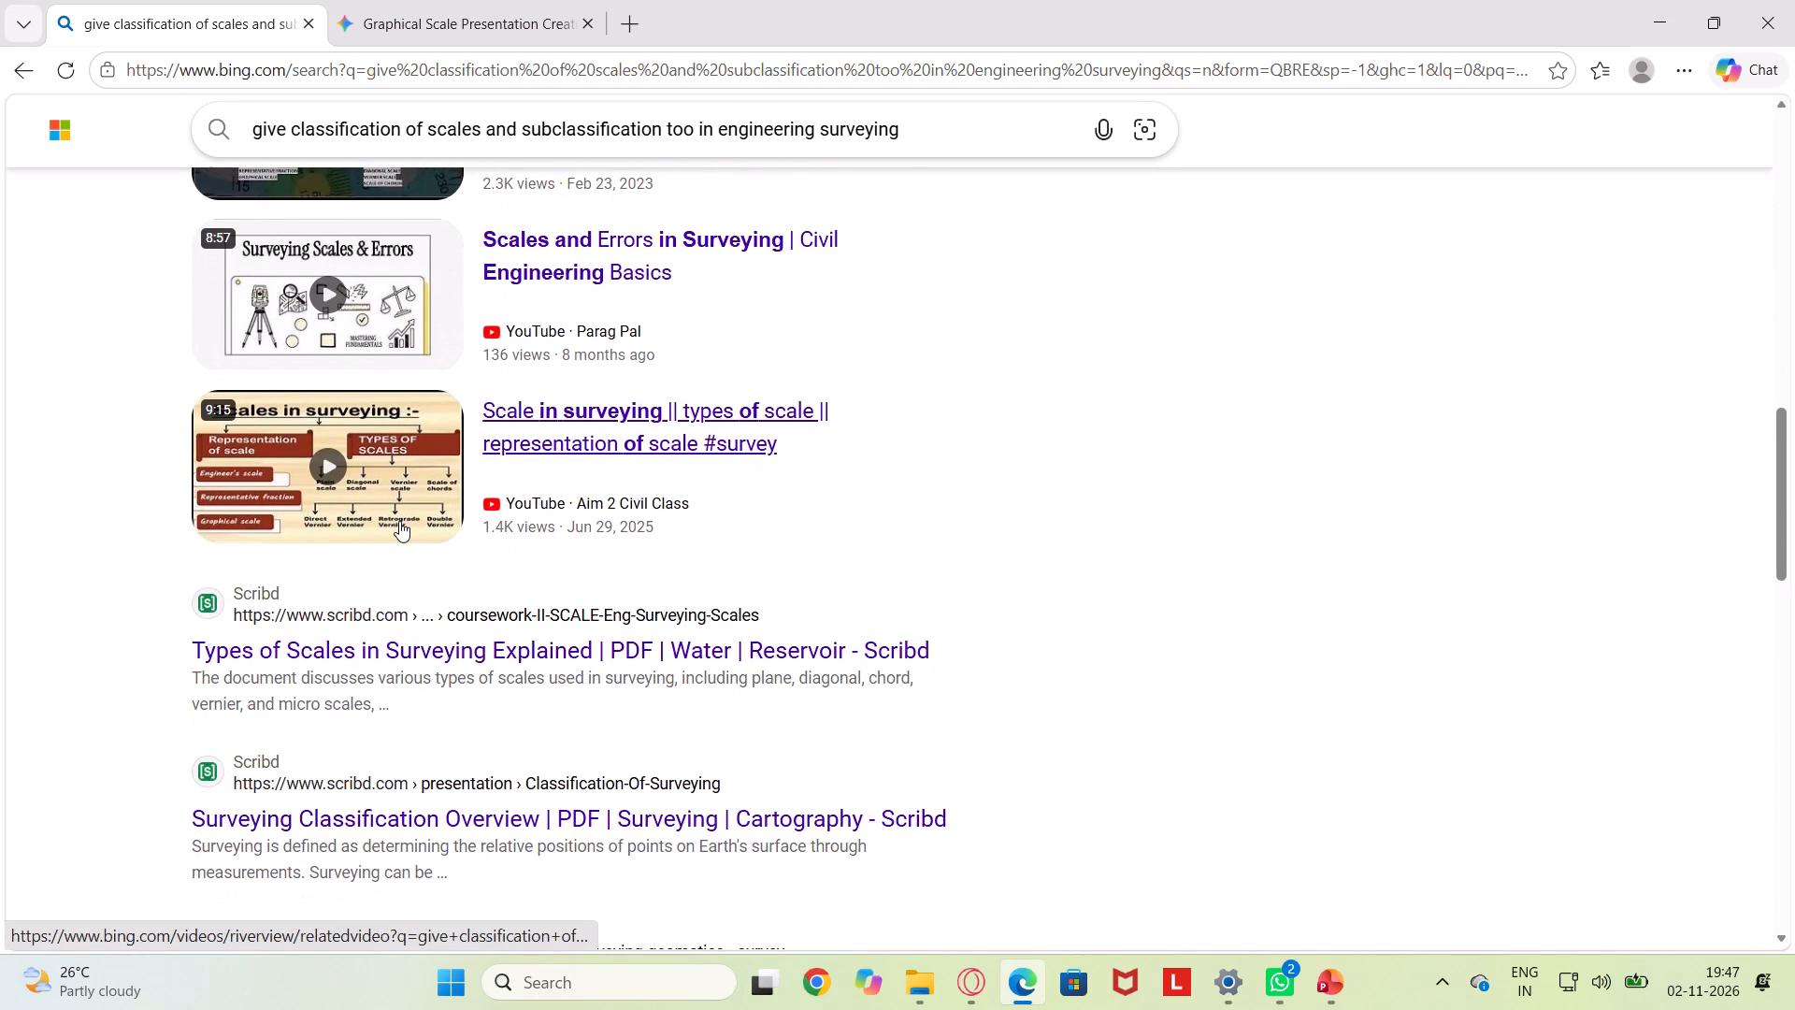
pyautogui.scroll(7, 390, 625)
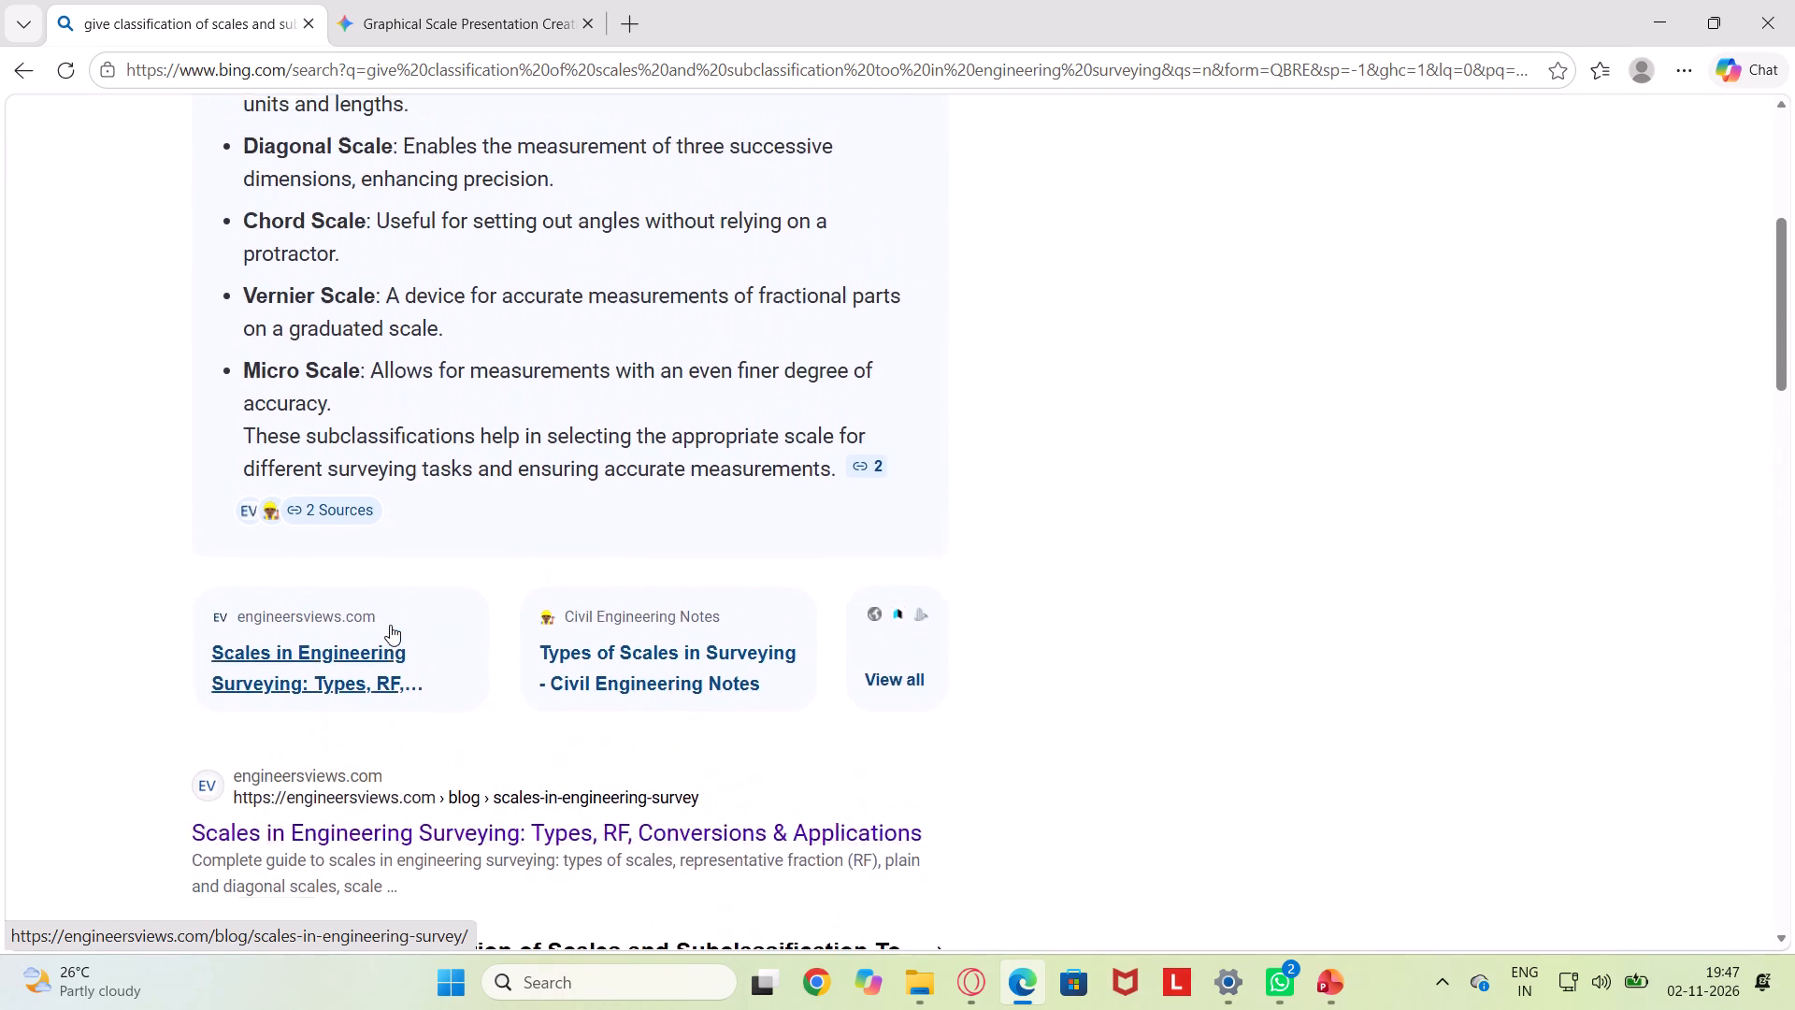
pyautogui.scroll(1, 390, 625)
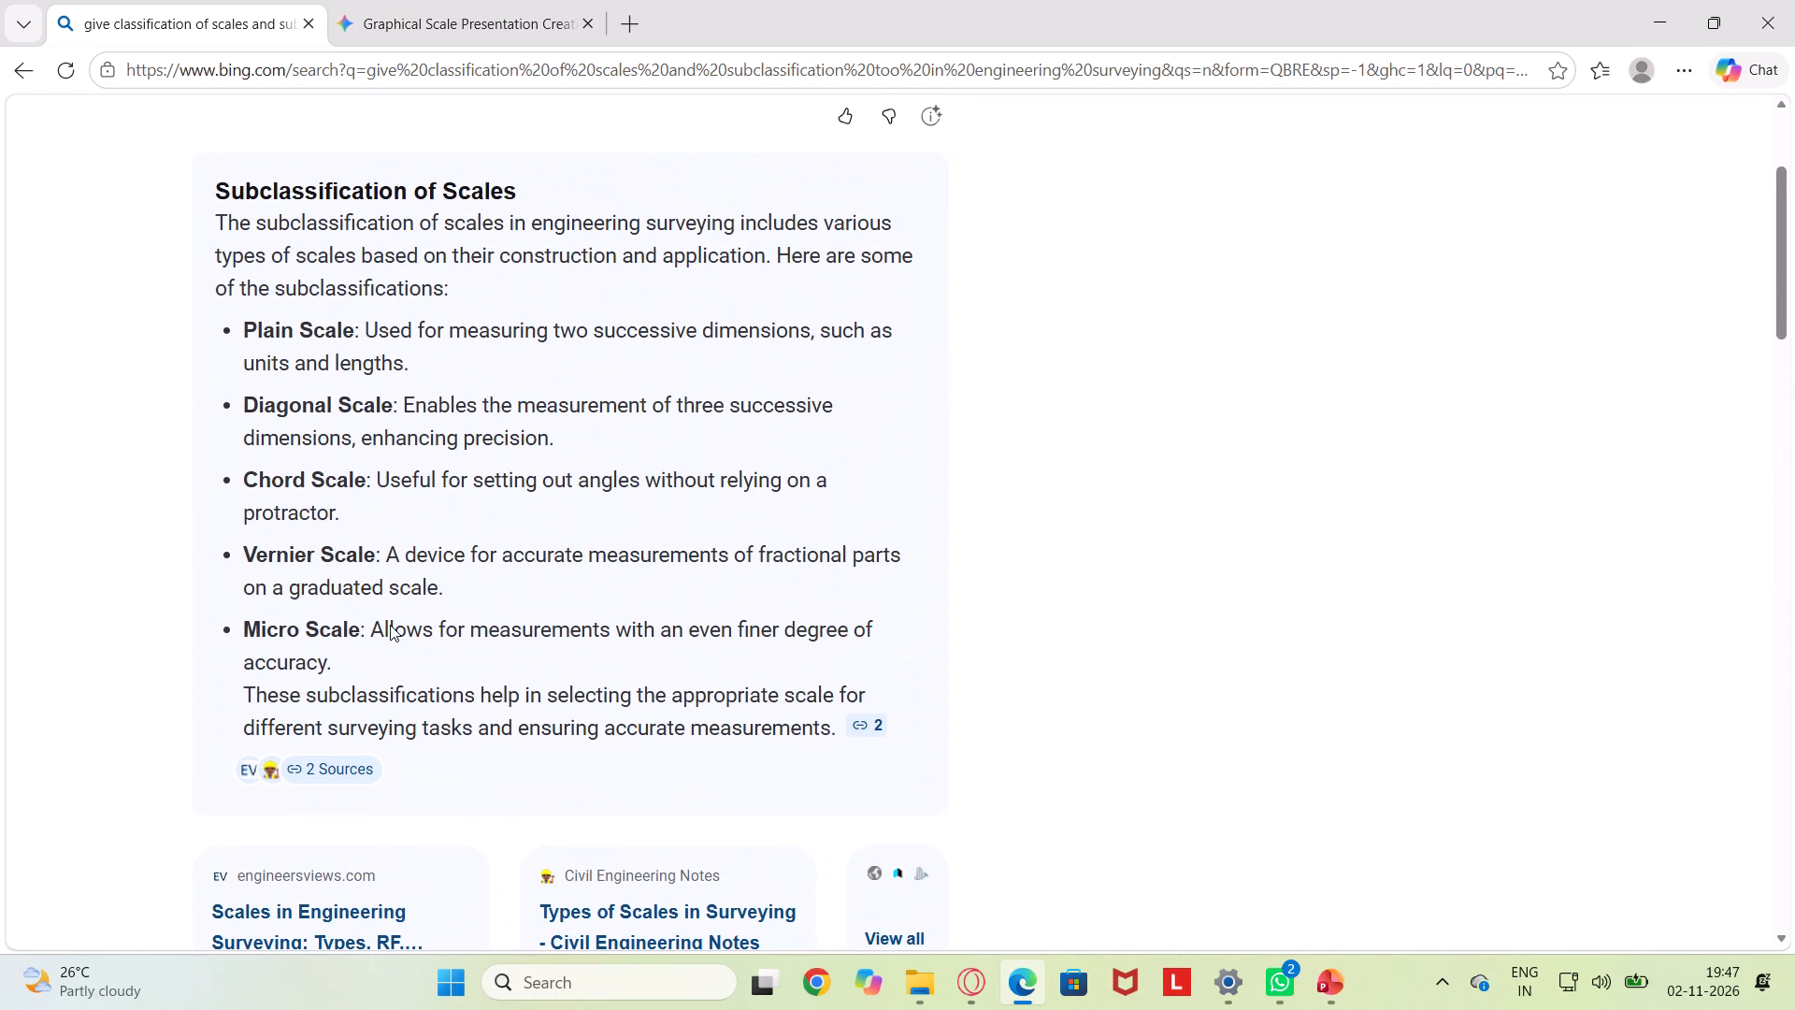
pyautogui.scroll(1, 390, 625)
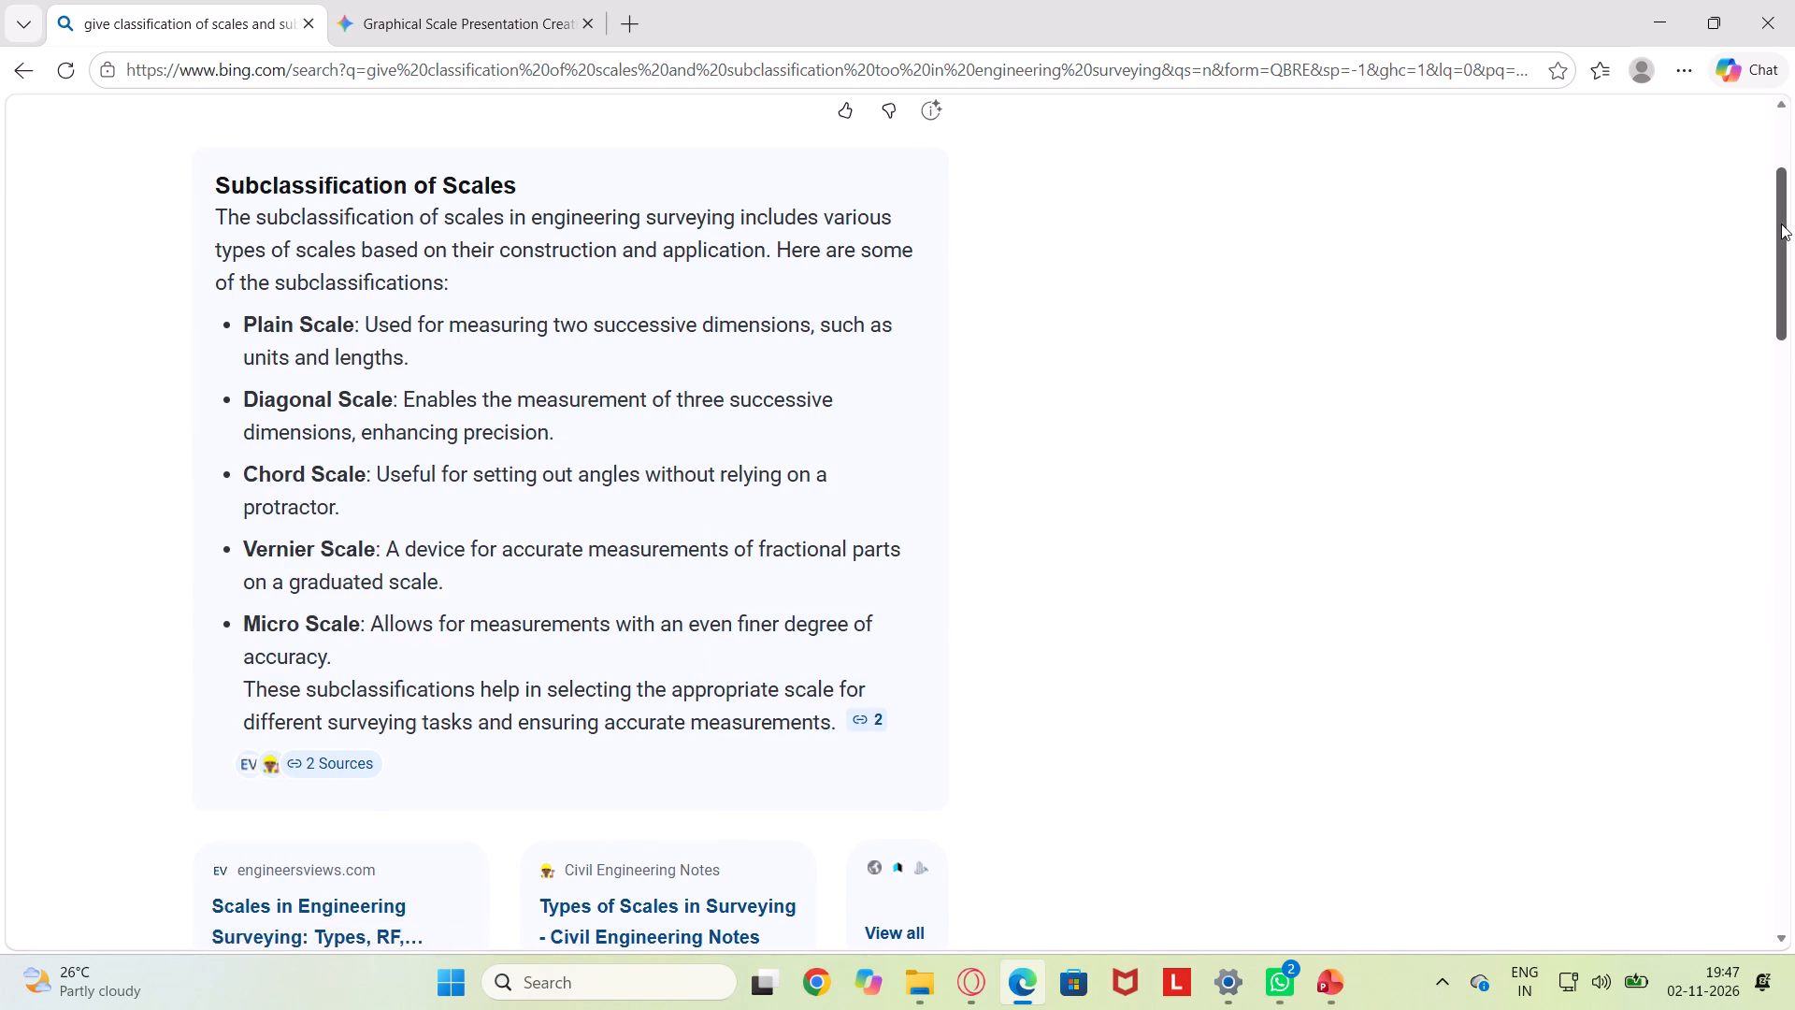
pyautogui.moveTo(1781, 224); pyautogui.dragTo(1767, 519)
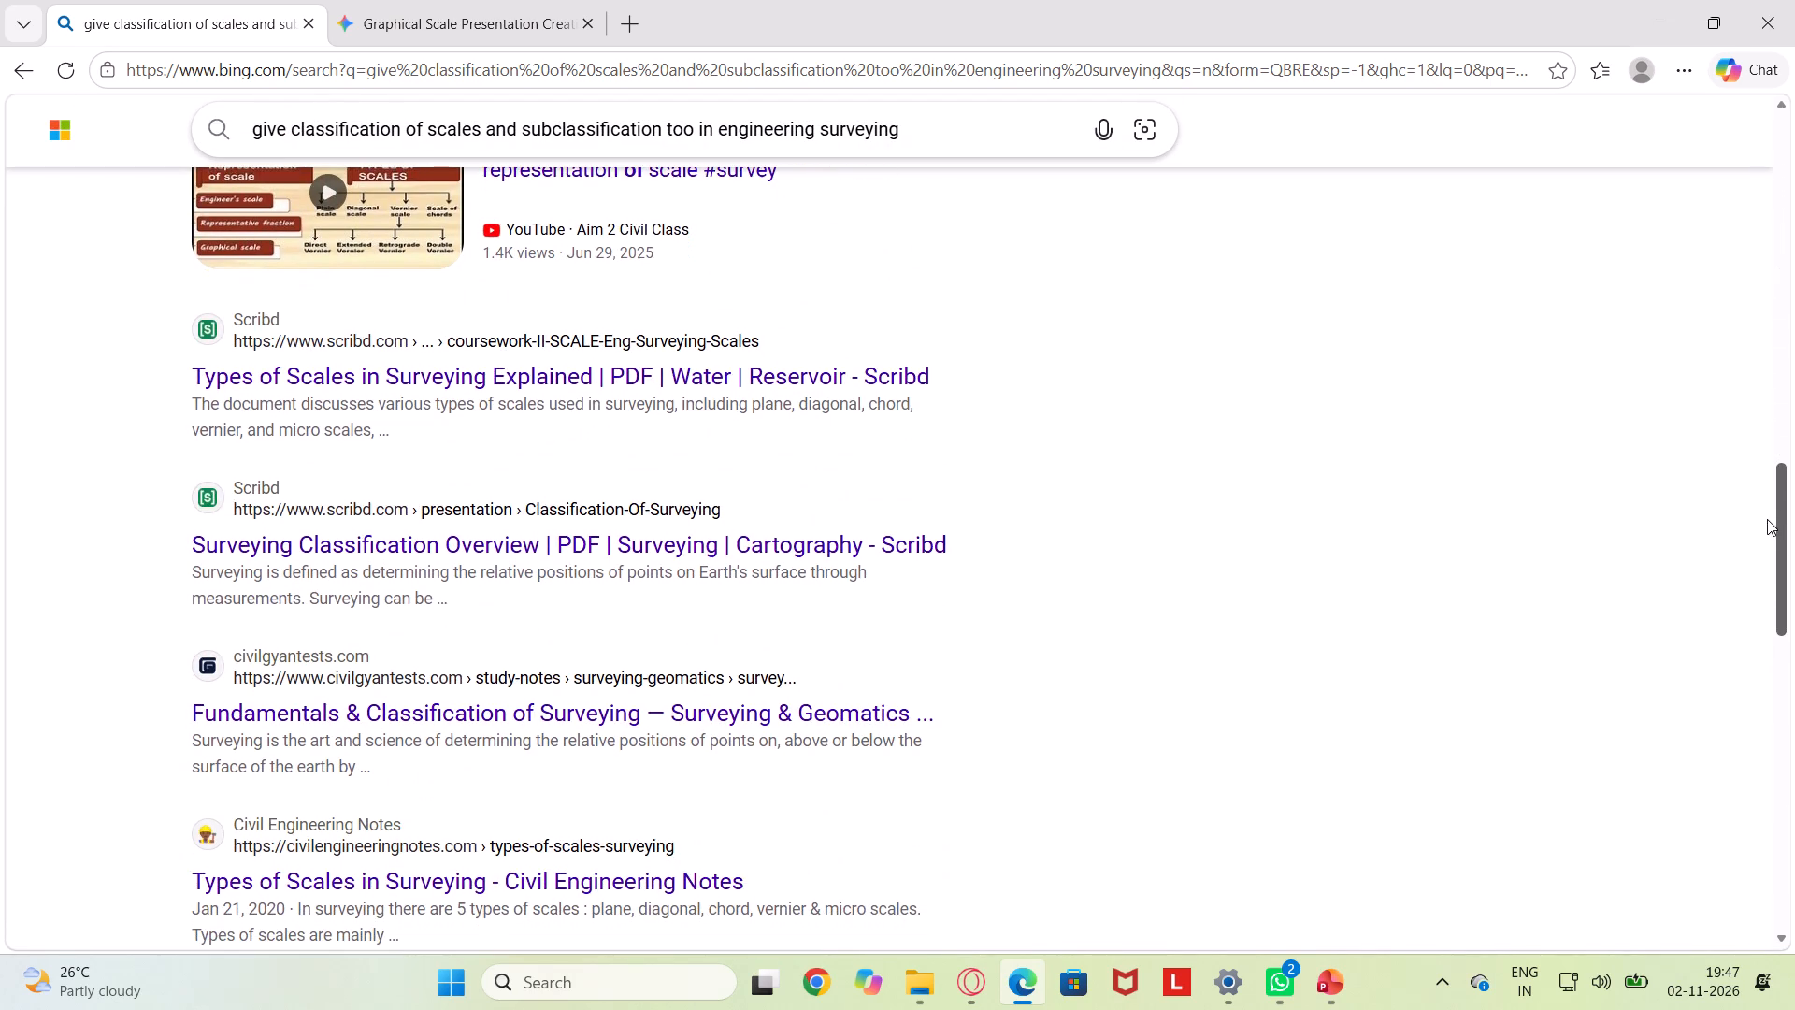
pyautogui.moveTo(1767, 519); pyautogui.dragTo(1788, 656)
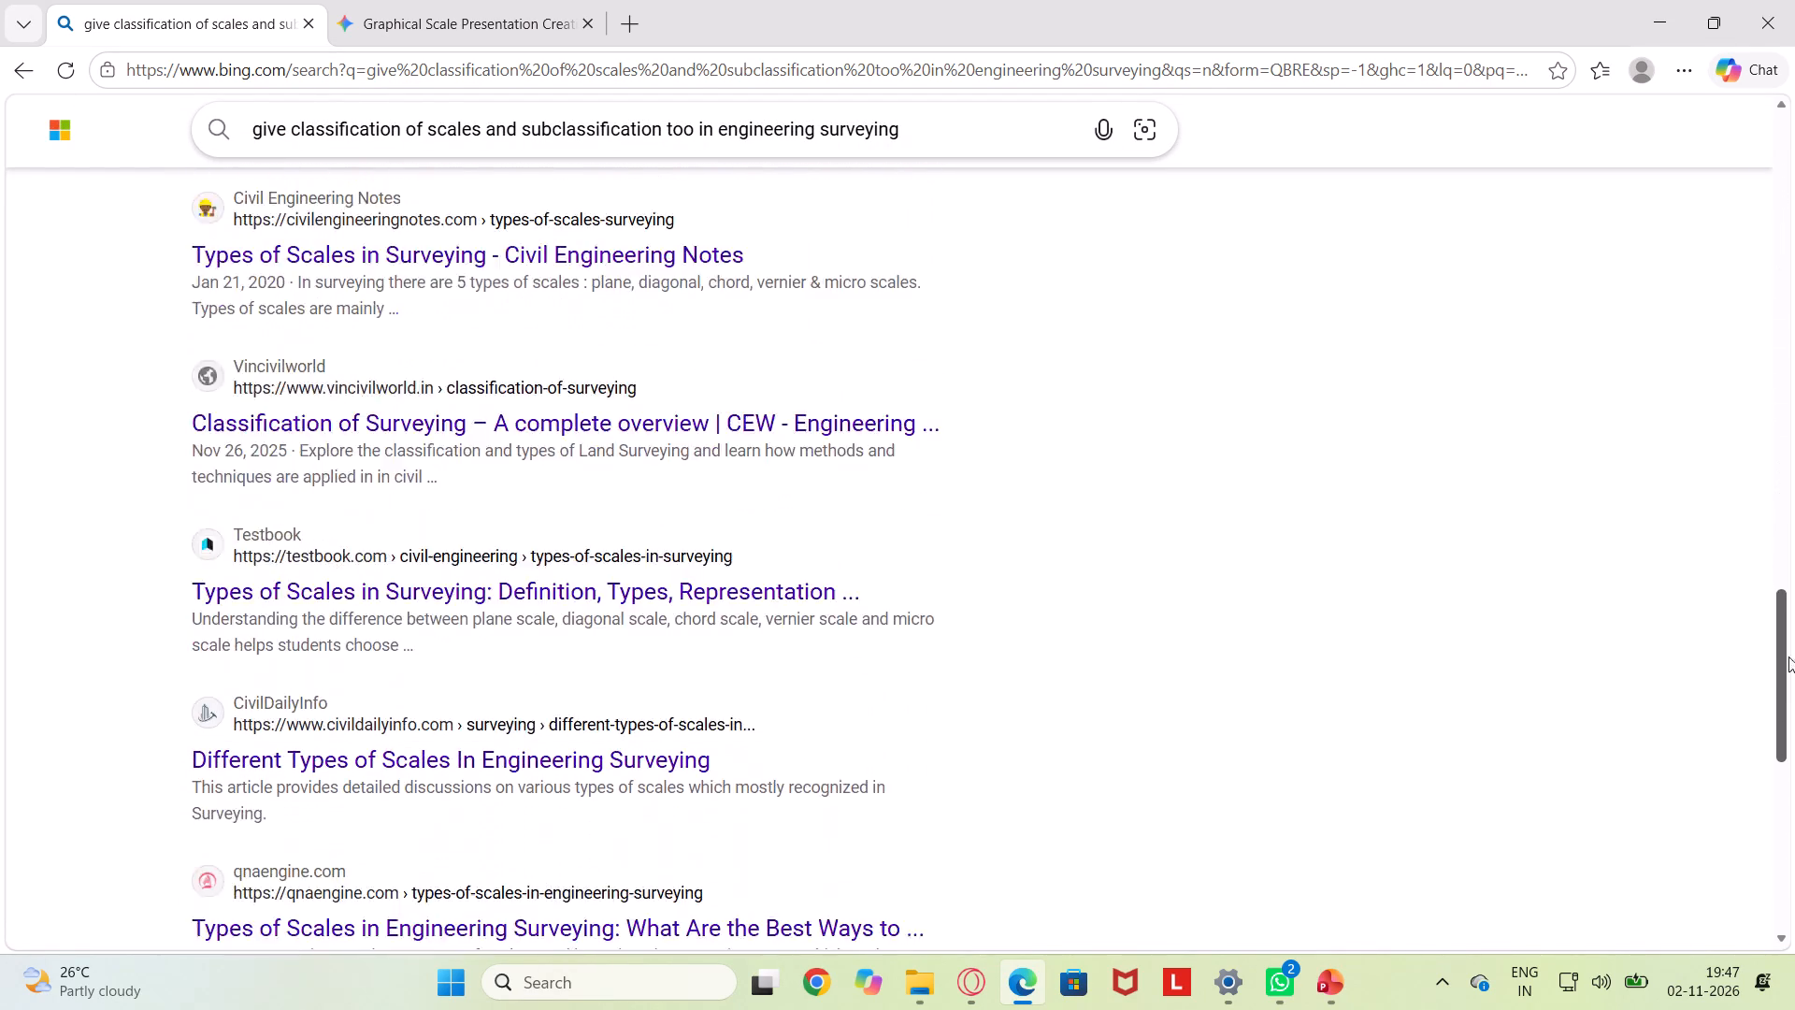
pyautogui.moveTo(1788, 656); pyautogui.dragTo(1794, 695)
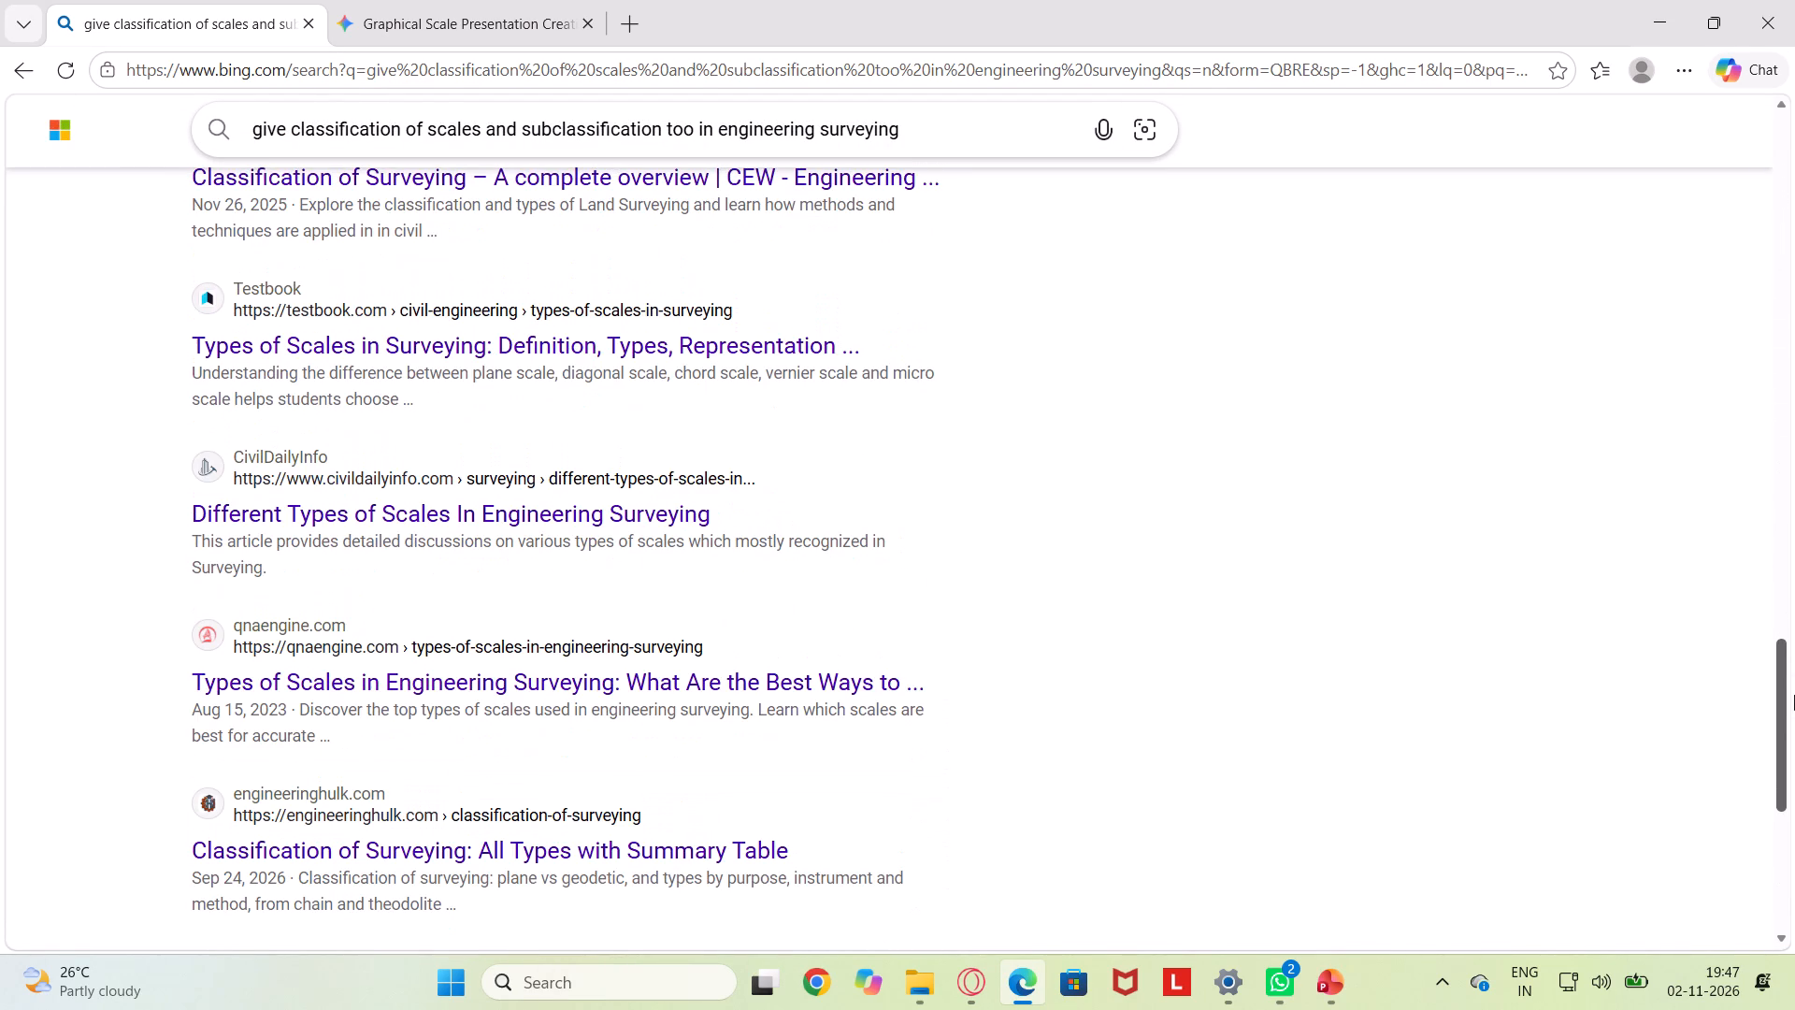
pyautogui.moveTo(1794, 695); pyautogui.dragTo(1788, 846)
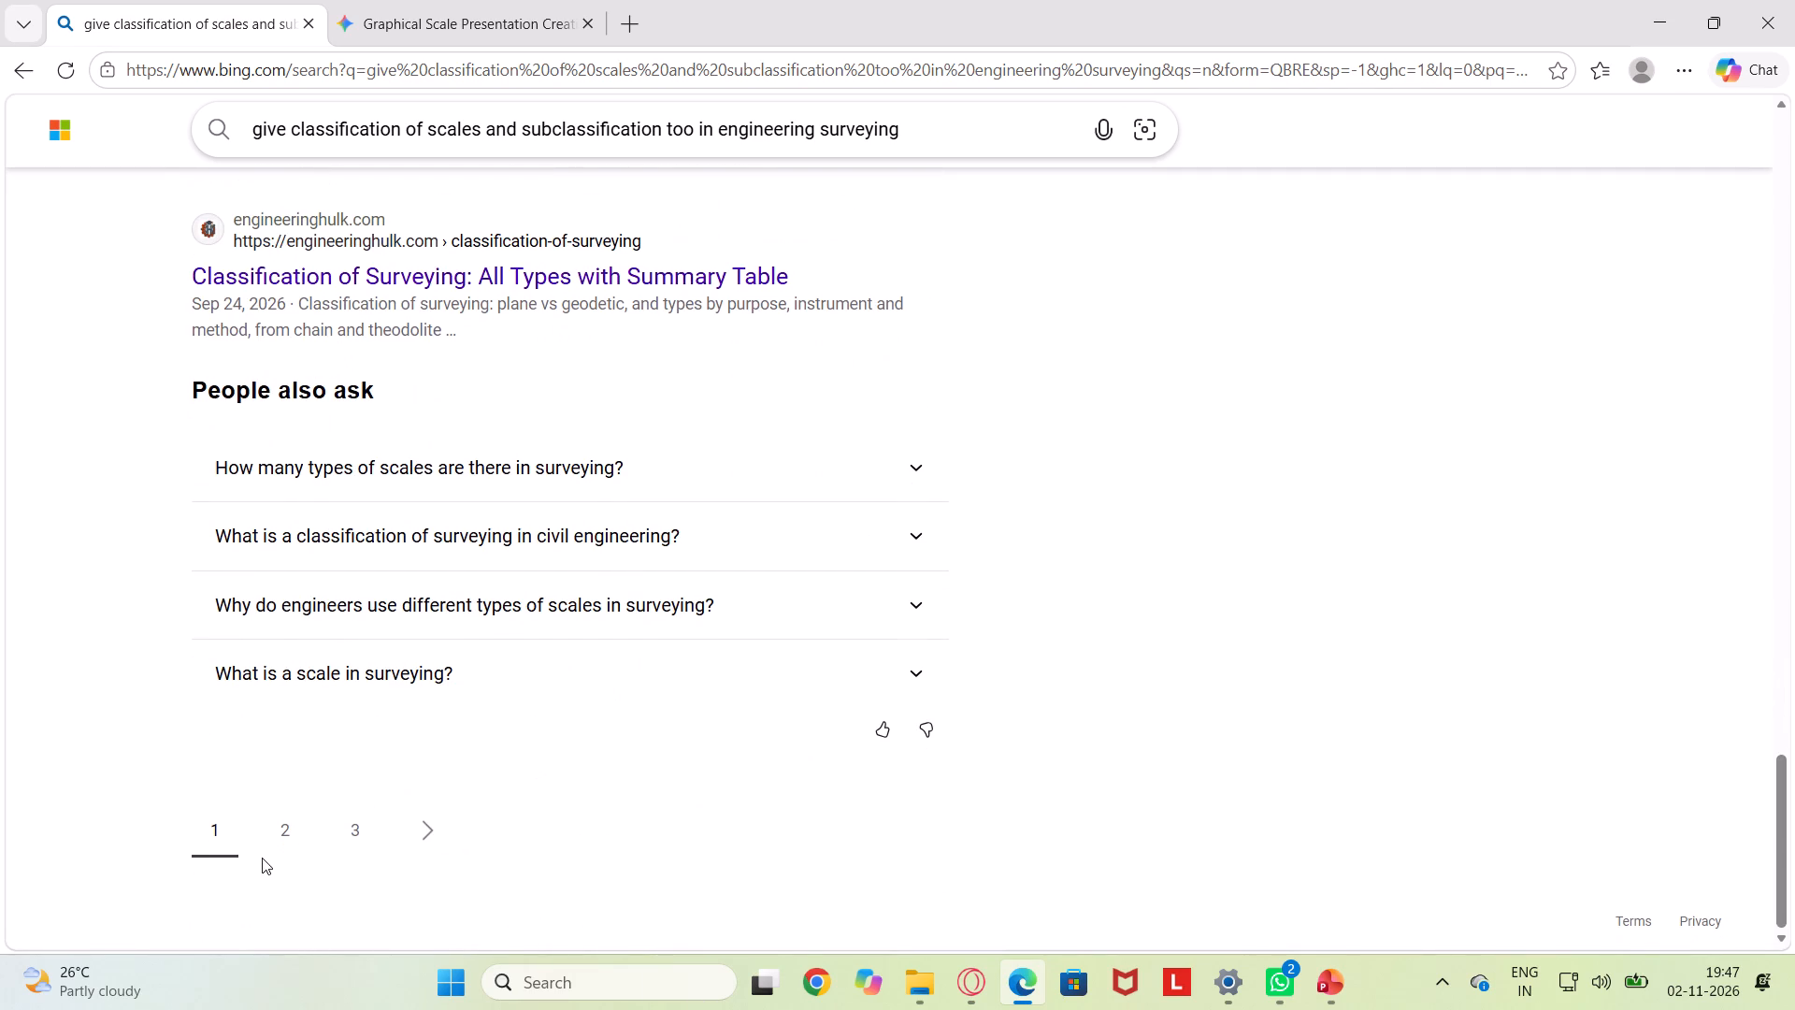
pyautogui.click(273, 846)
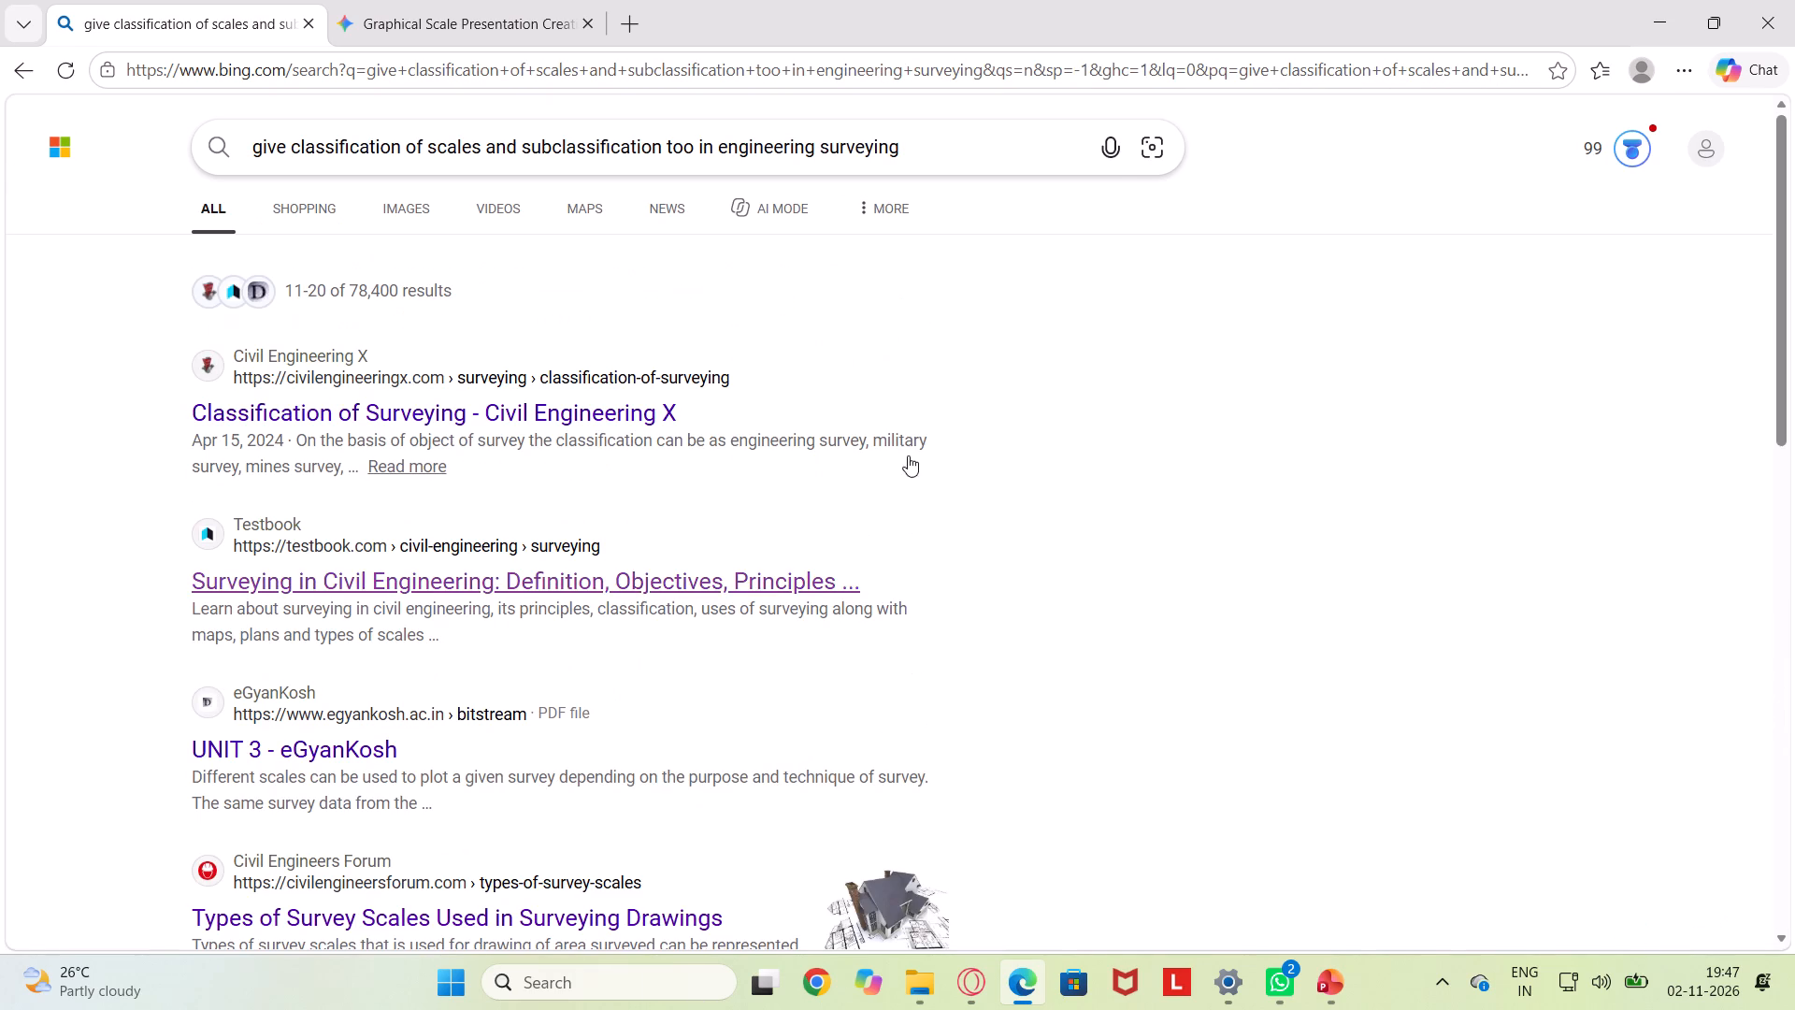
# Search by voice for the exact classifications of scales and any graphical scale subclassifications, allowing microphone access while visiting the site.
pyautogui.click(1111, 149)
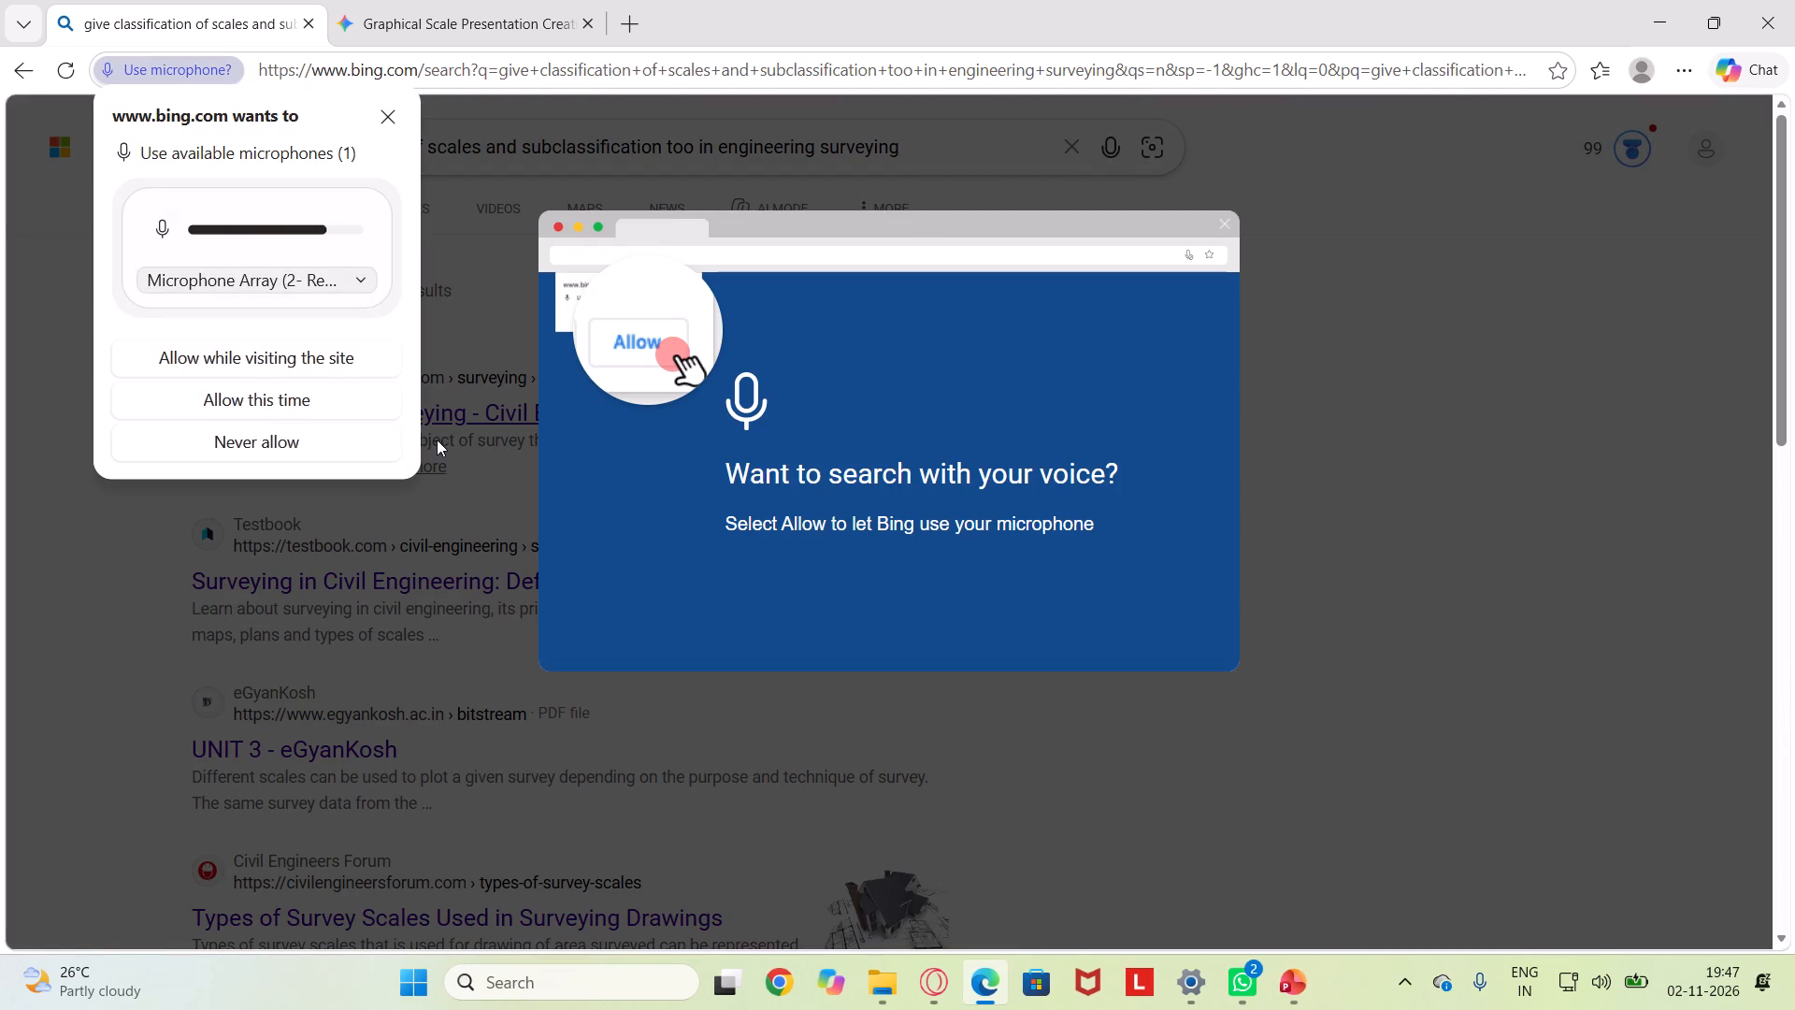
pyautogui.click(356, 363)
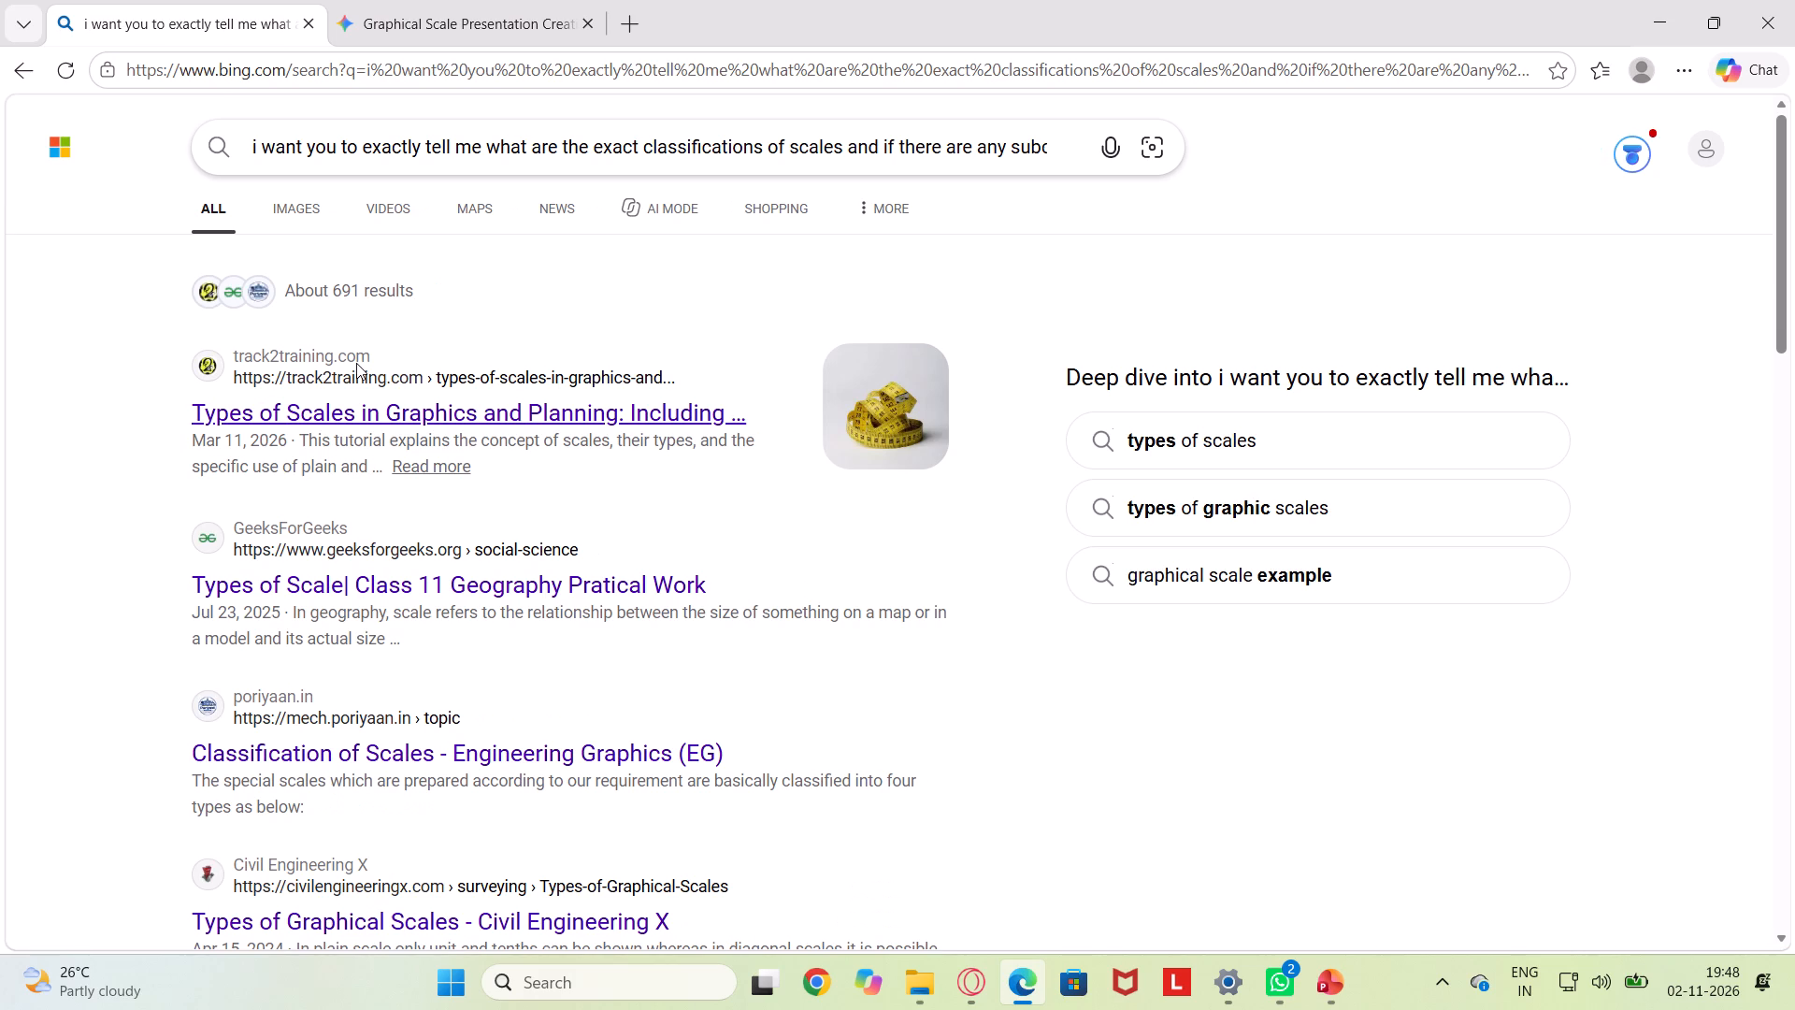
# Add "for engineering surveying" to the end of the voice-entered query and rerun the search.
pyautogui.click(991, 149)
pyautogui.press('Down')
pyautogui.press('Down')
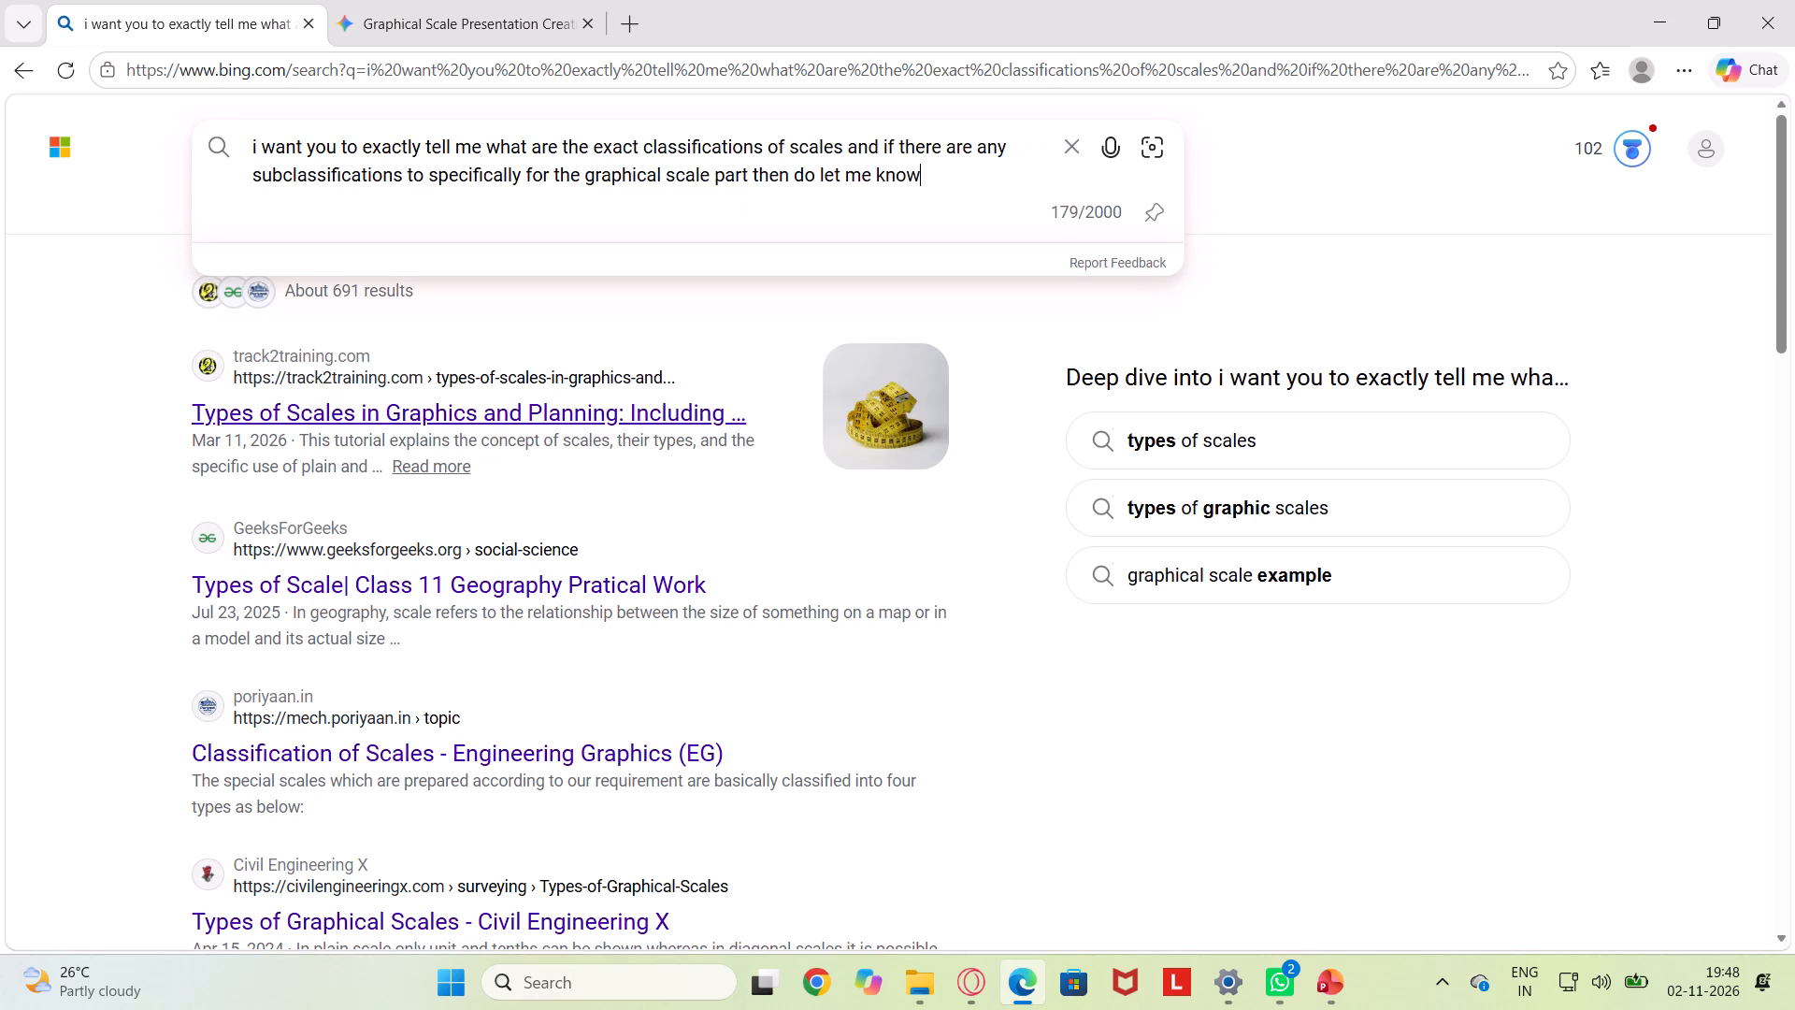
pyautogui.press('space')
pyautogui.write('for engineering surveying')
pyautogui.press('Return')
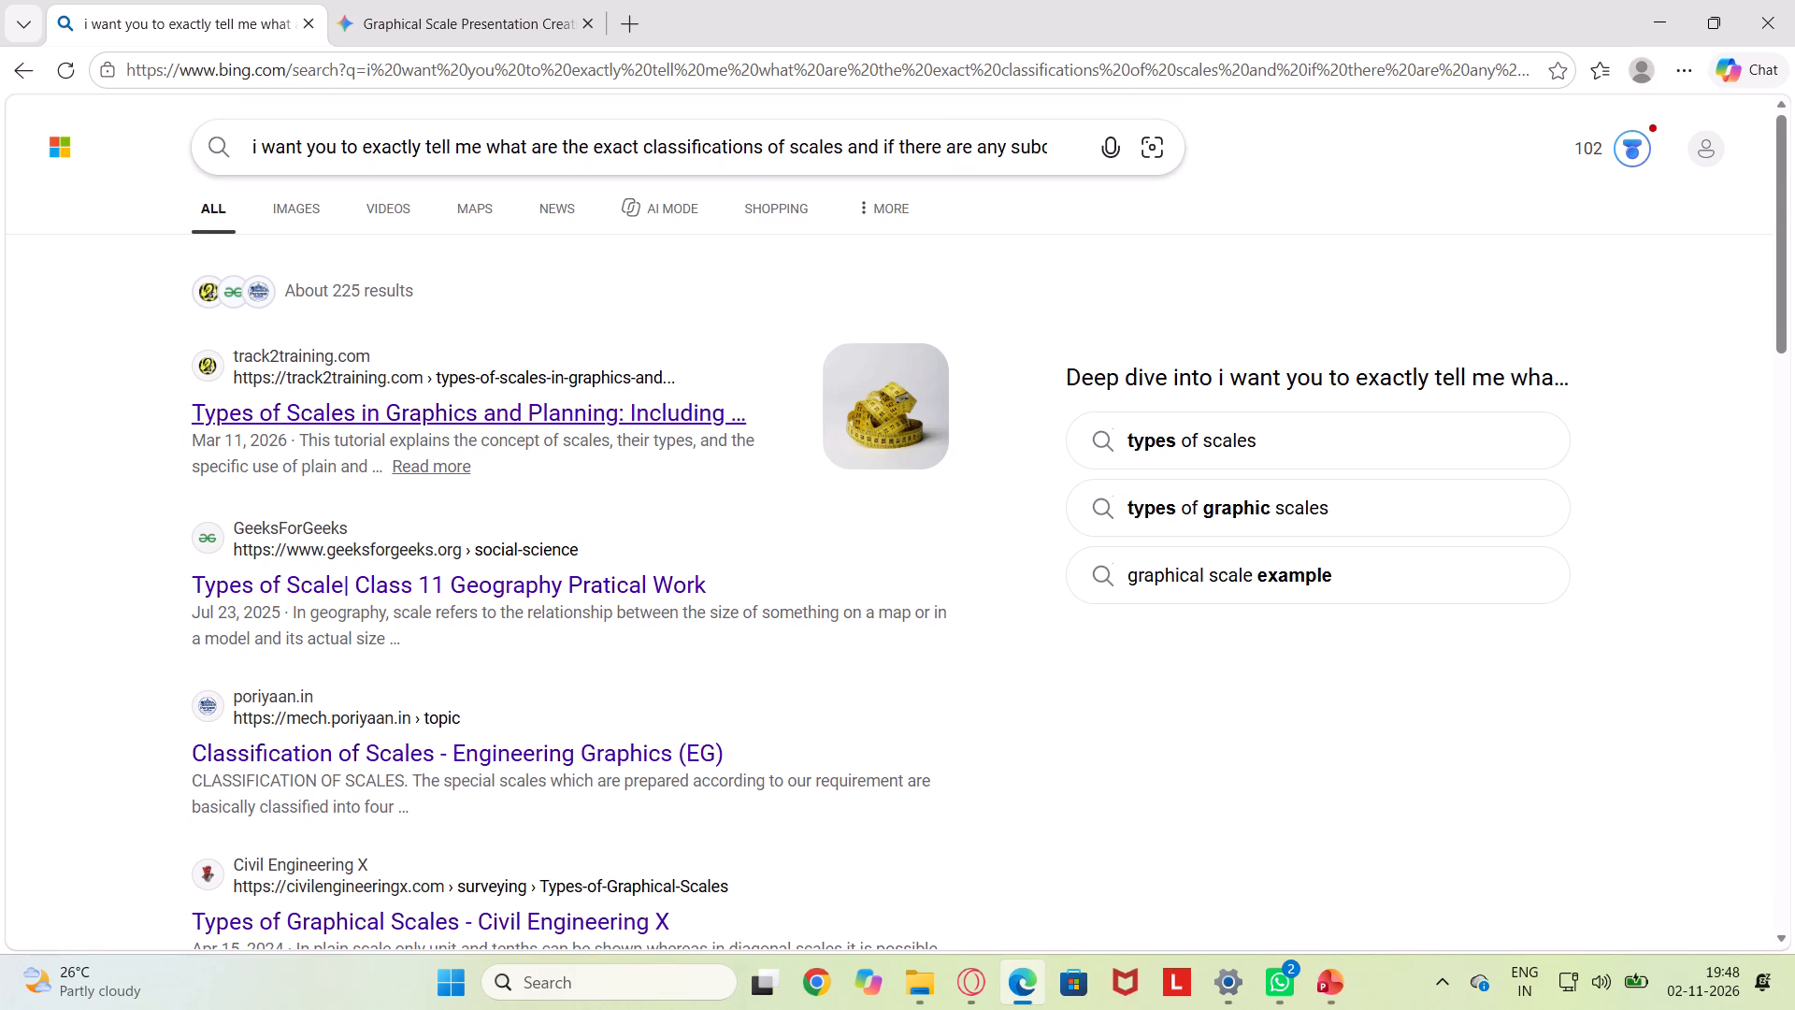
# Open the Track2Training article on types of scales in graphics and planning and read its introduction up to the meaning of scale.
pyautogui.click(553, 422)
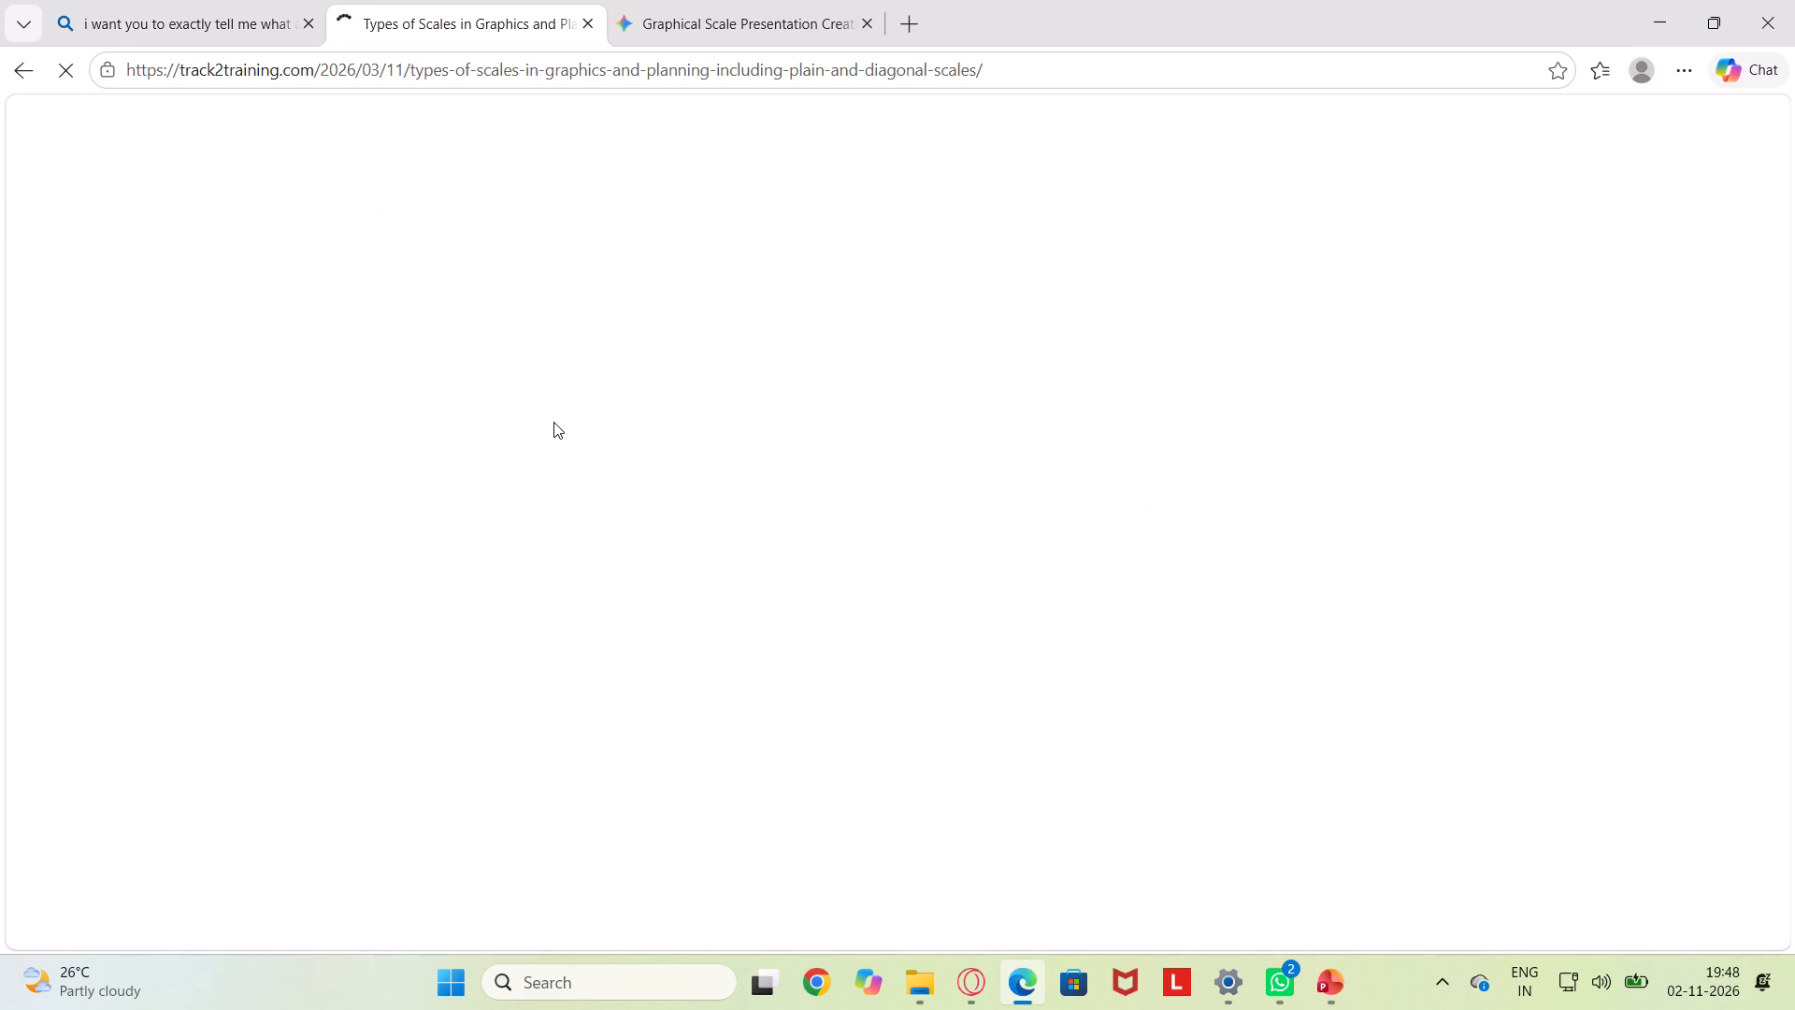
pyautogui.scroll(-2, 719, 373)
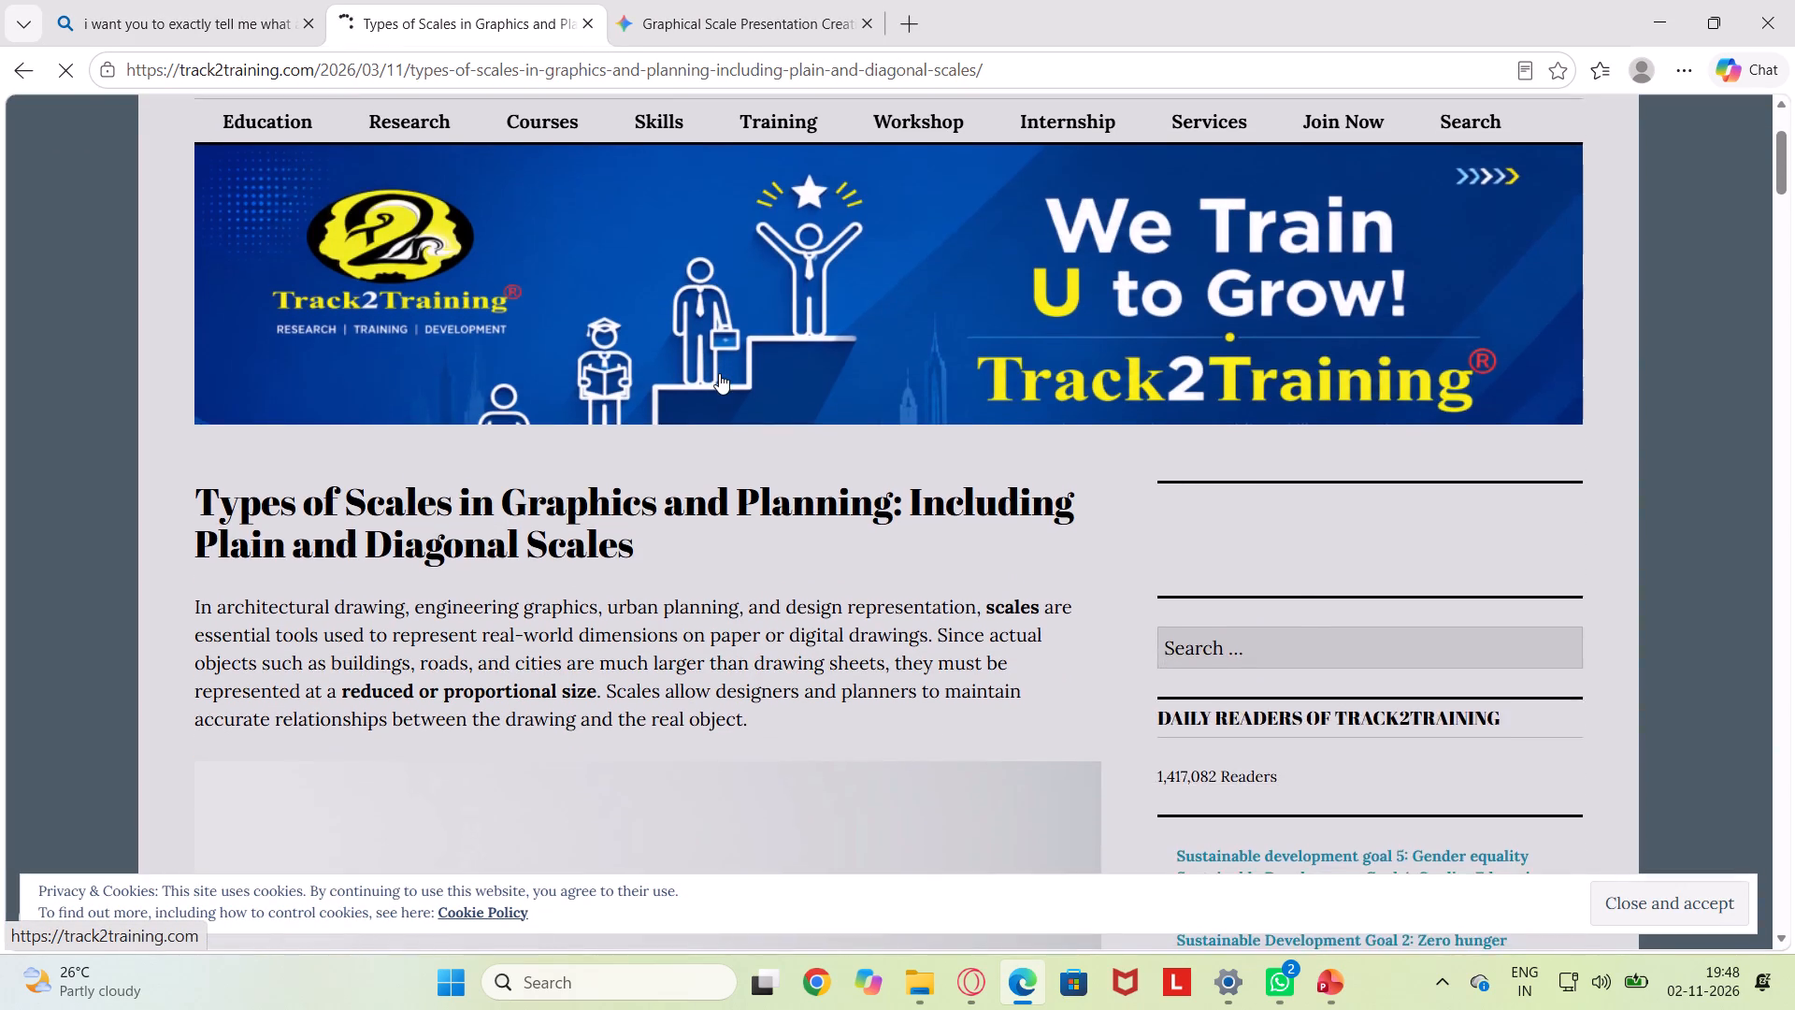
pyautogui.scroll(-5, 719, 373)
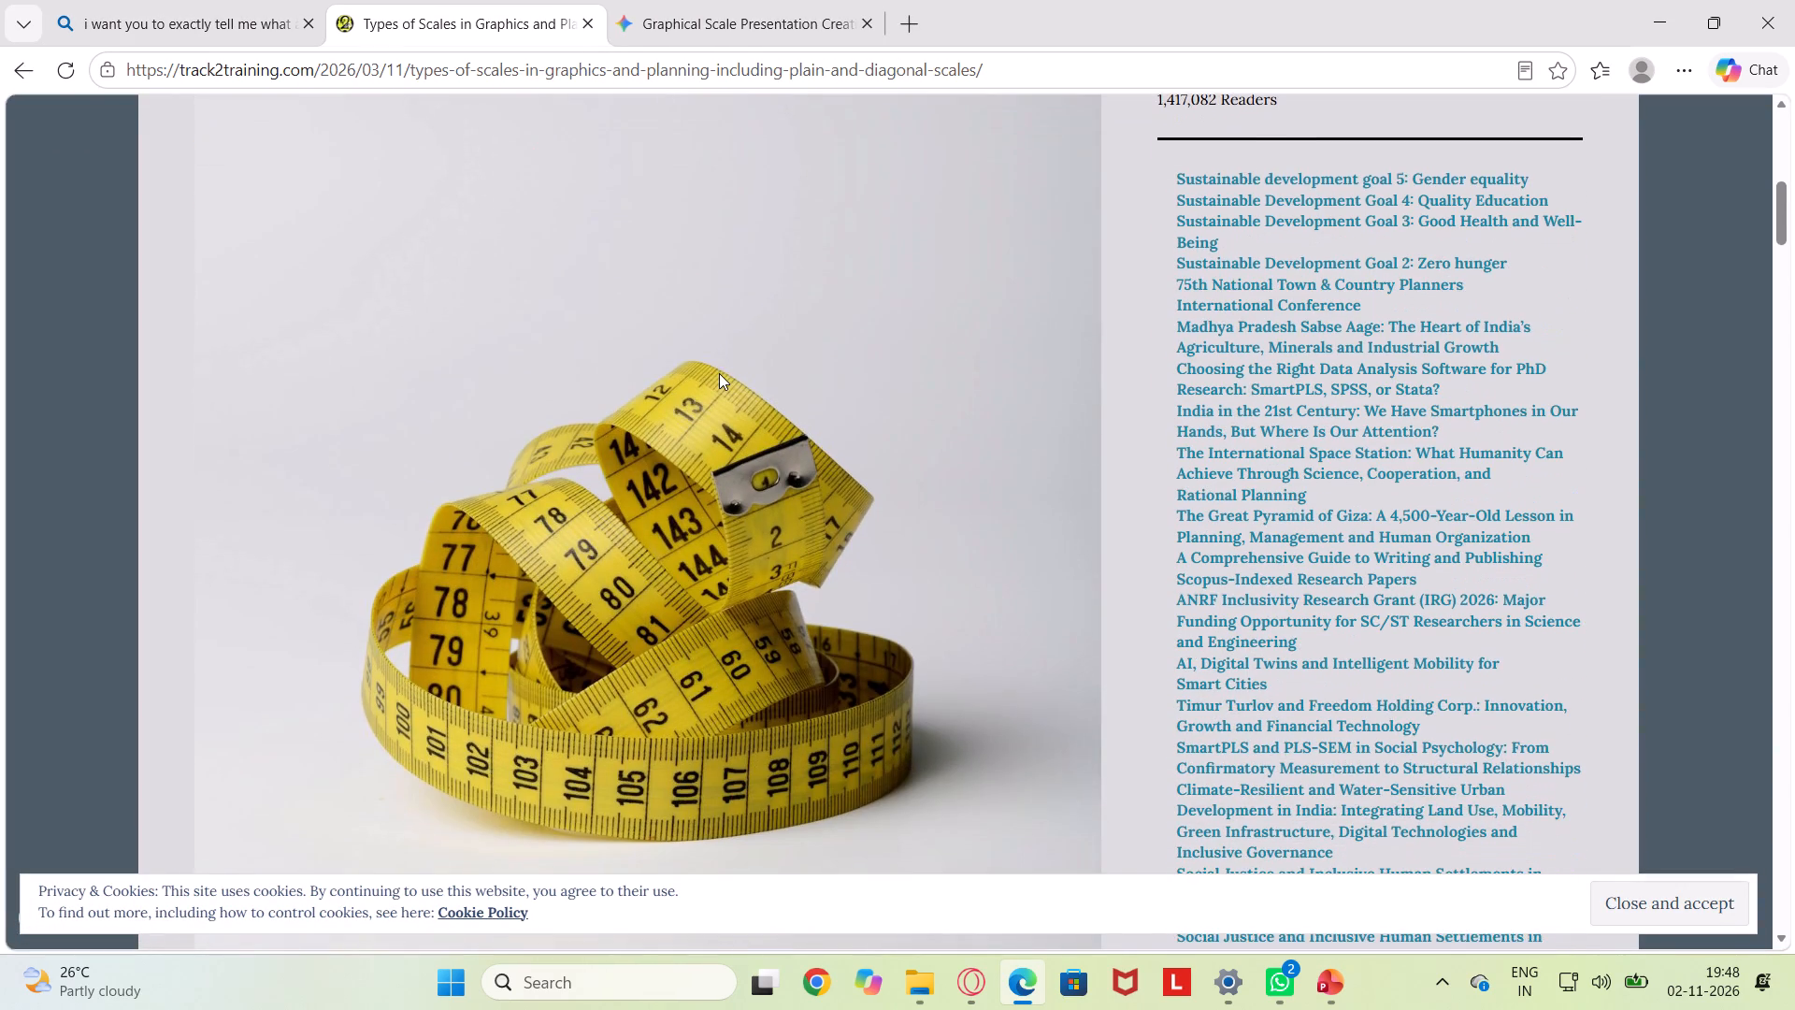
pyautogui.scroll(-6, 719, 373)
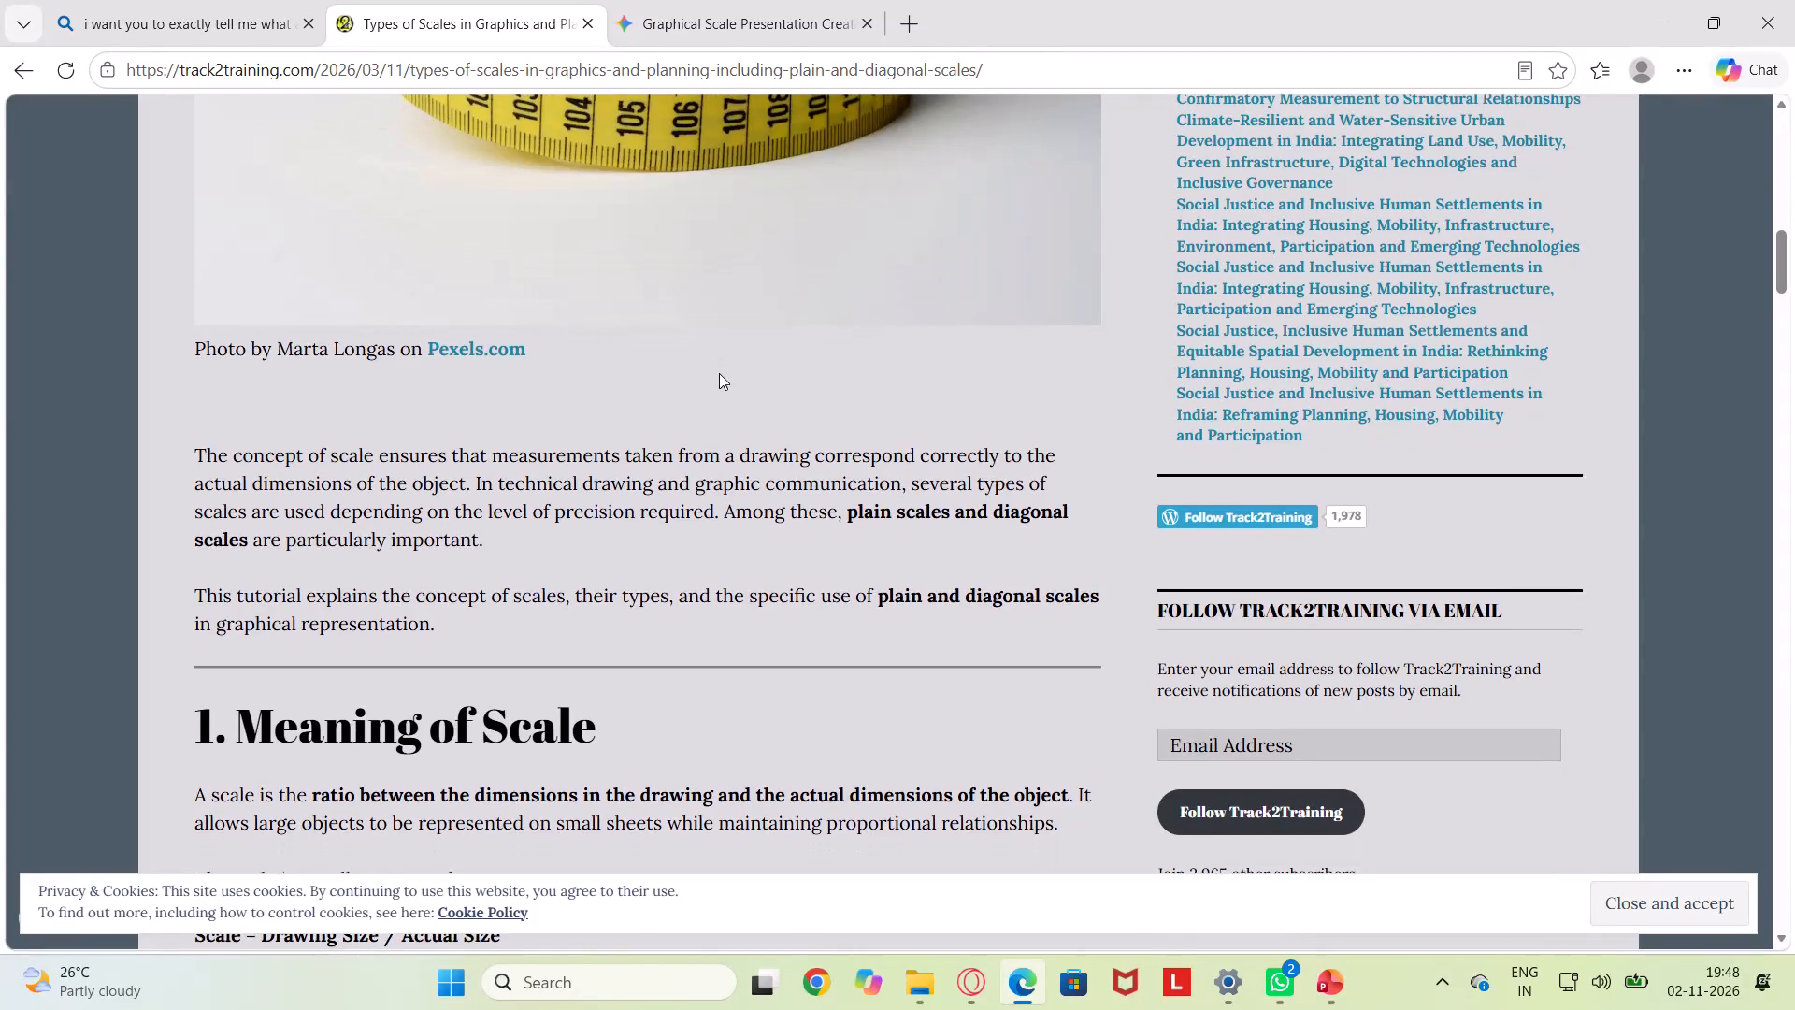
pyautogui.scroll(-1, 719, 373)
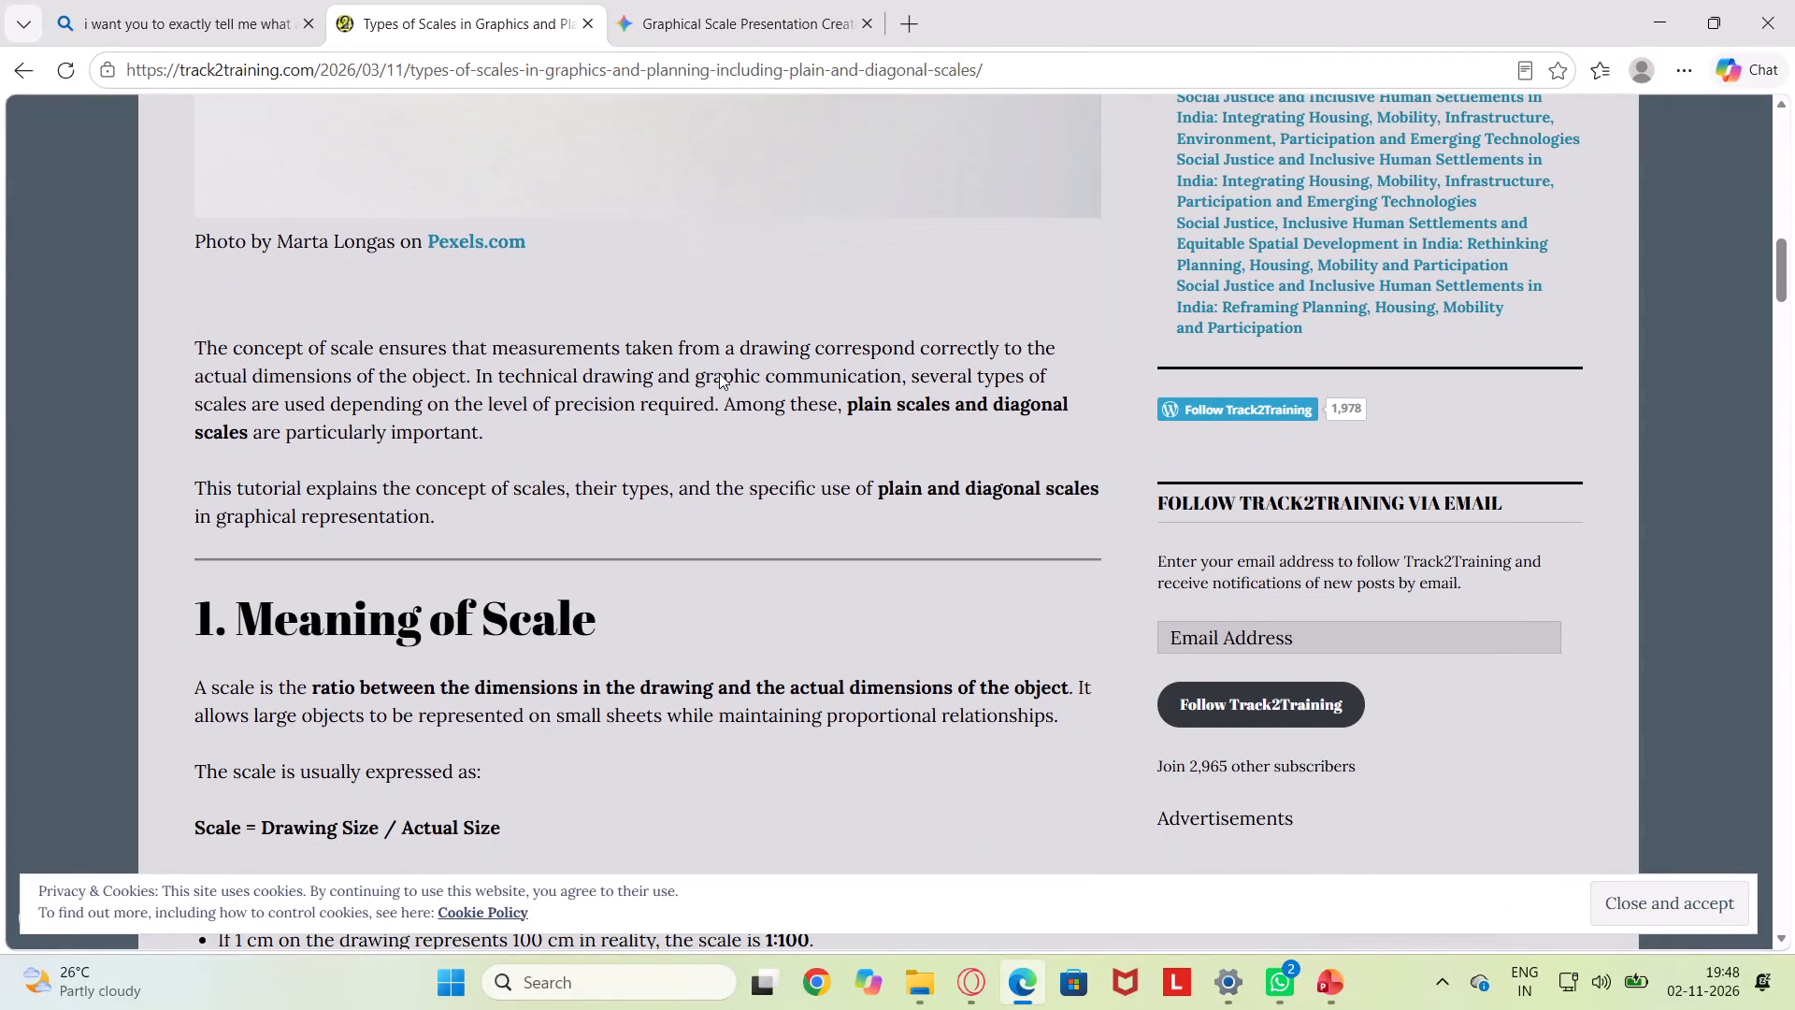
pyautogui.scroll(-1, 719, 373)
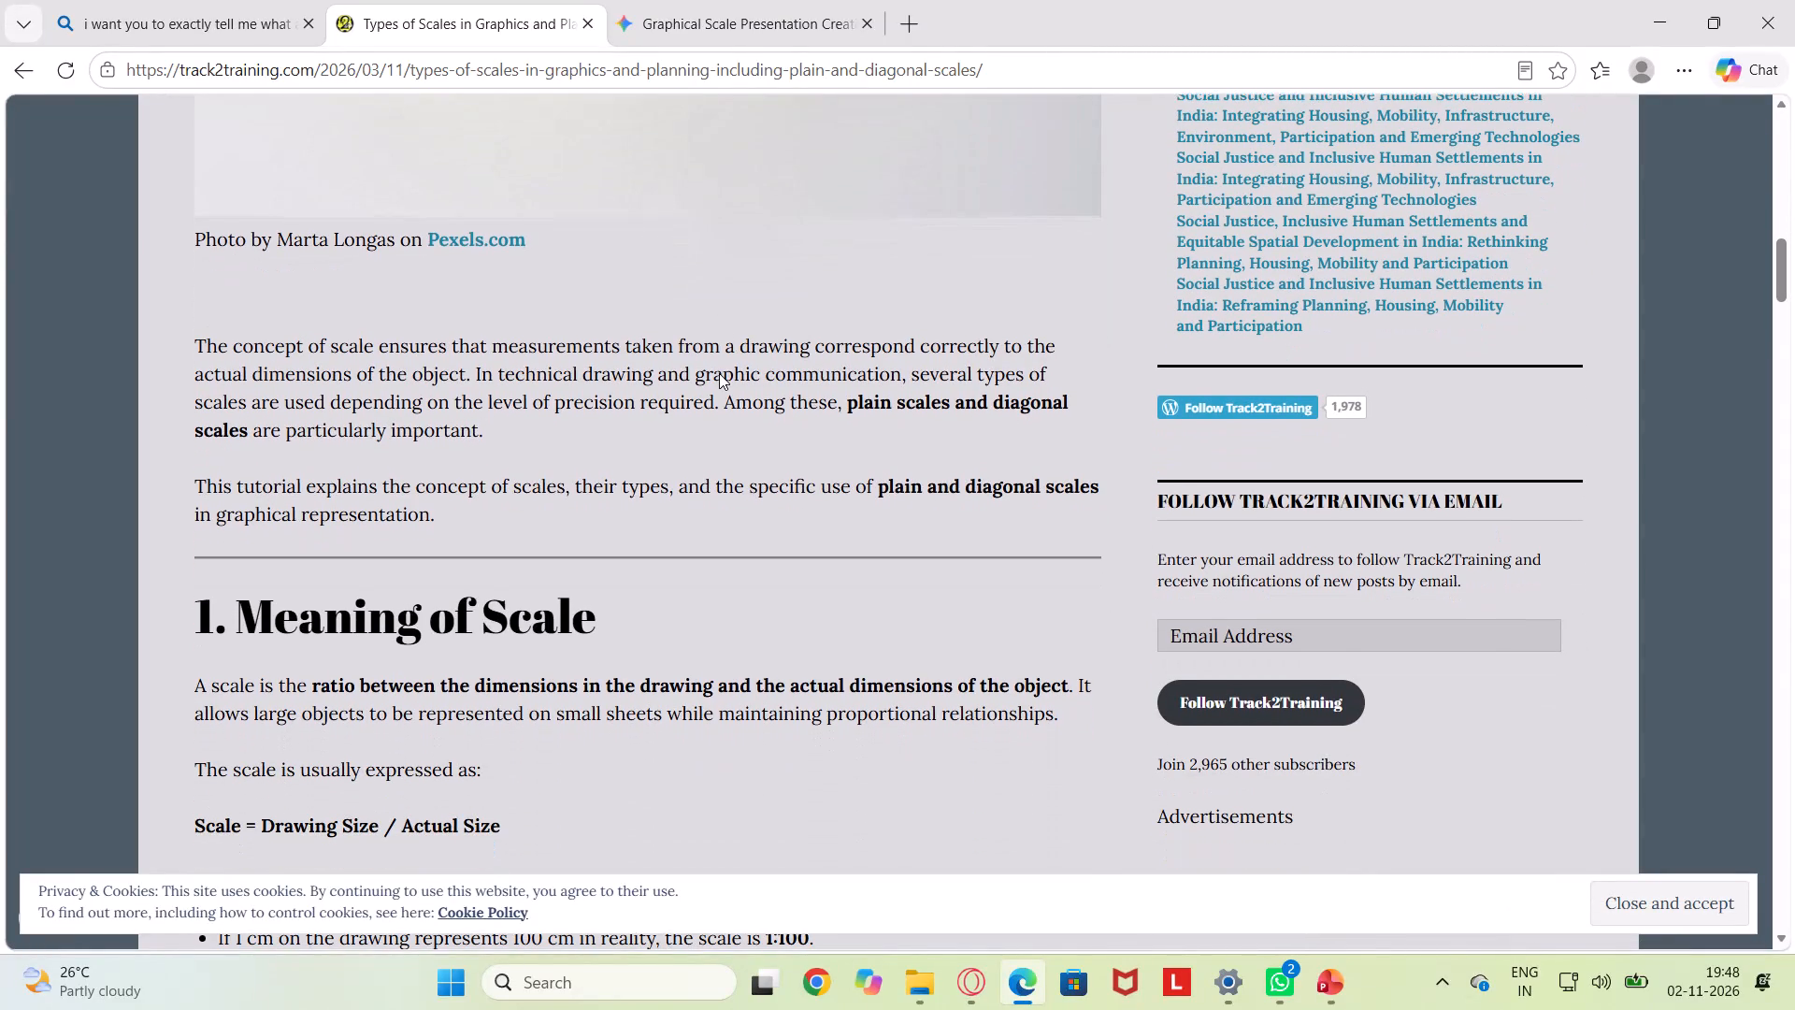
pyautogui.scroll(-1, 719, 373)
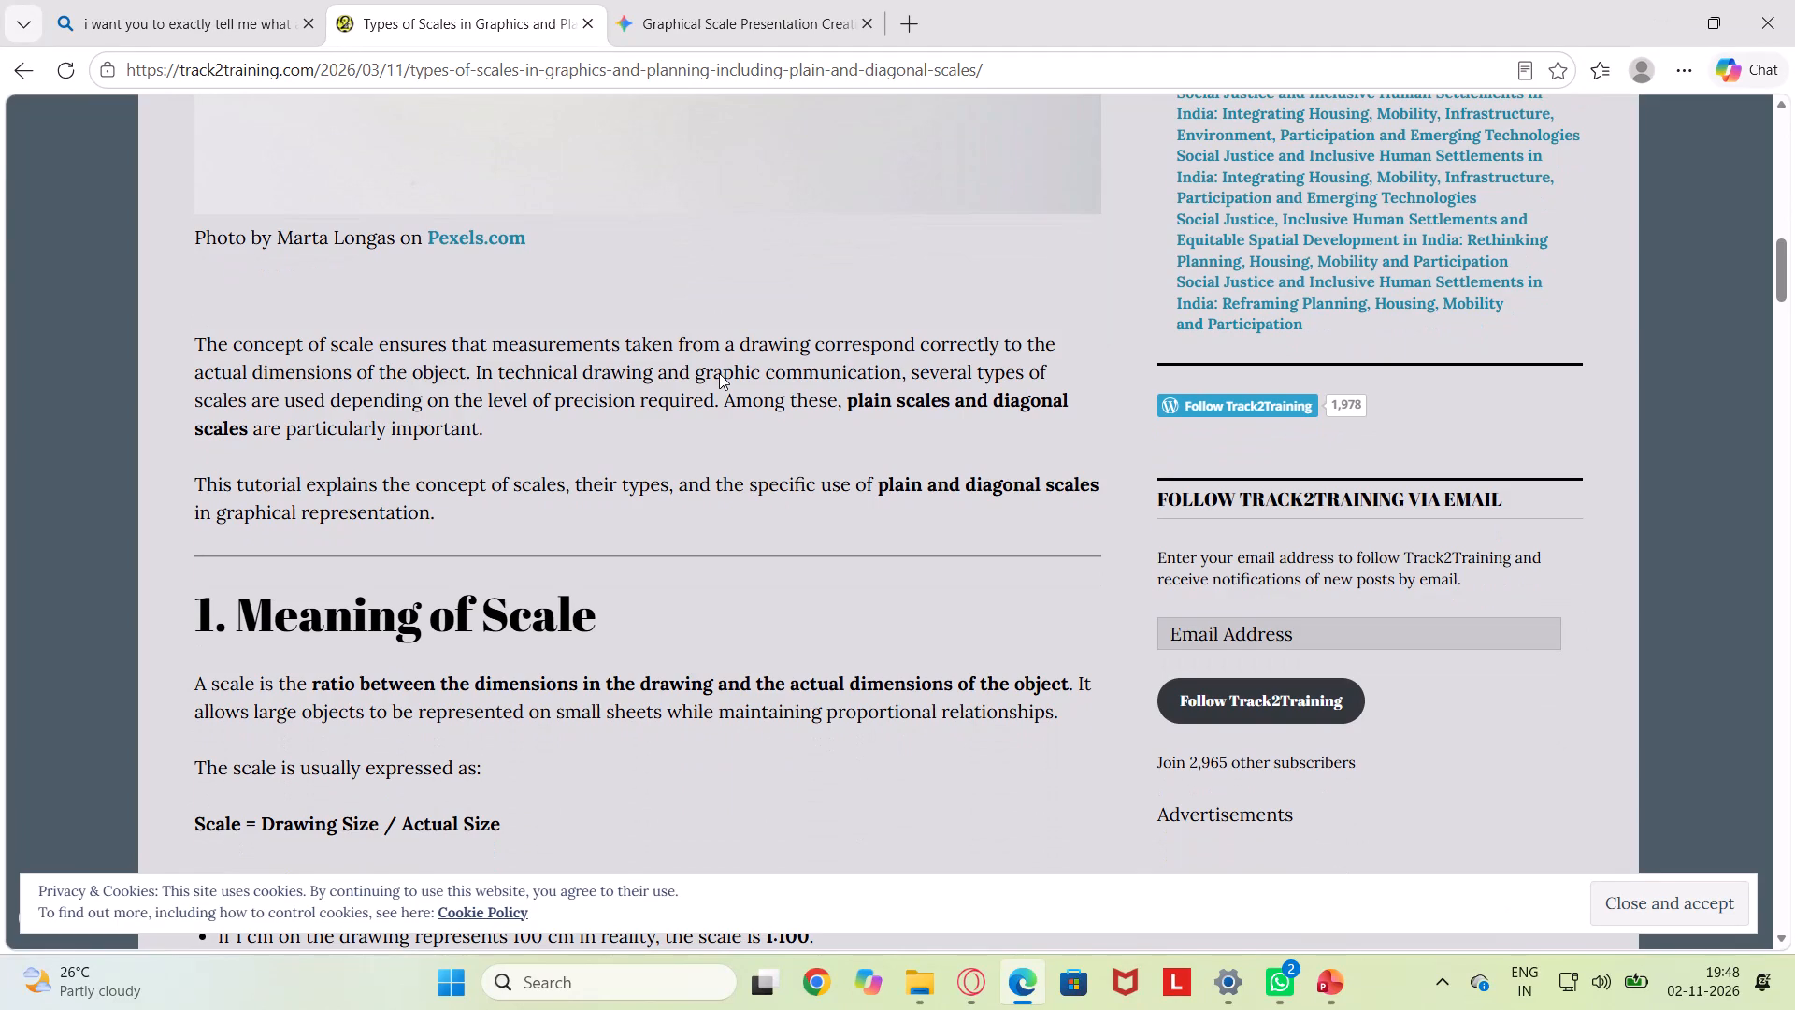
pyautogui.scroll(-2, 719, 373)
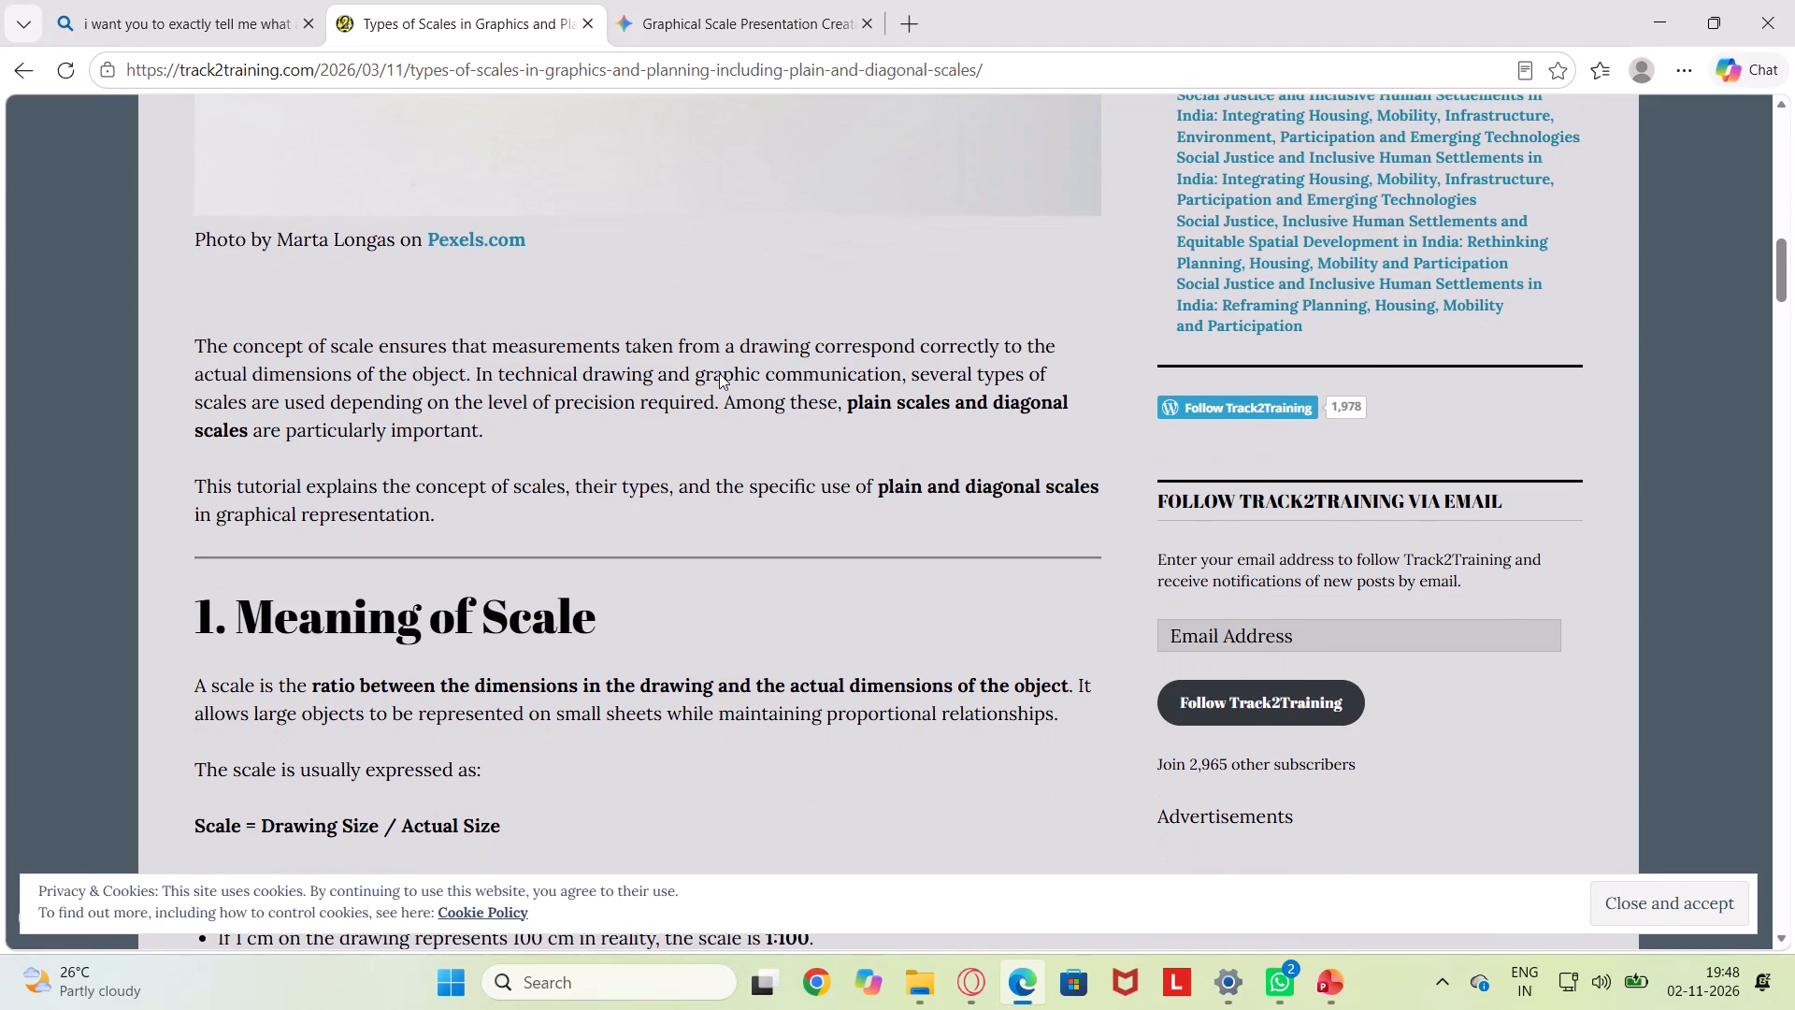
pyautogui.scroll(-1, 719, 373)
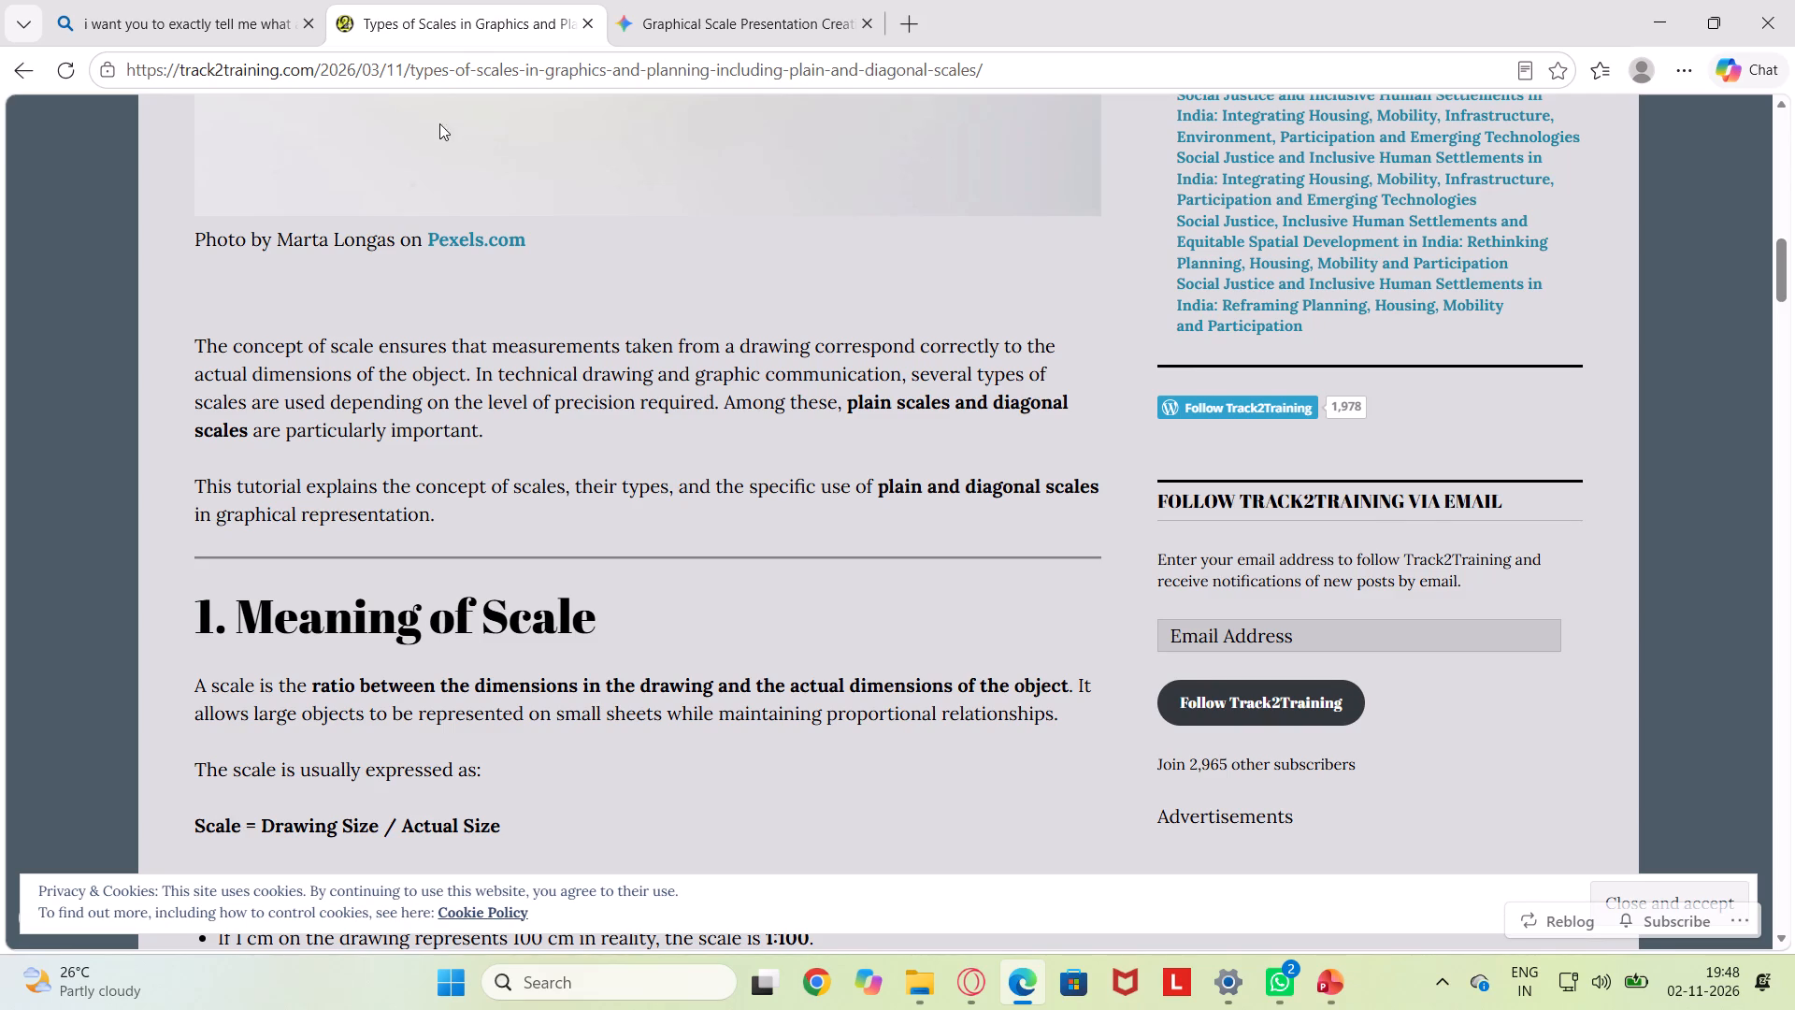
# Read the article's sections on the meaning and classification of scales, plain scales and diagonal scales, dismissing the subscription prompt.
pyautogui.scroll(-5, 482, 509)
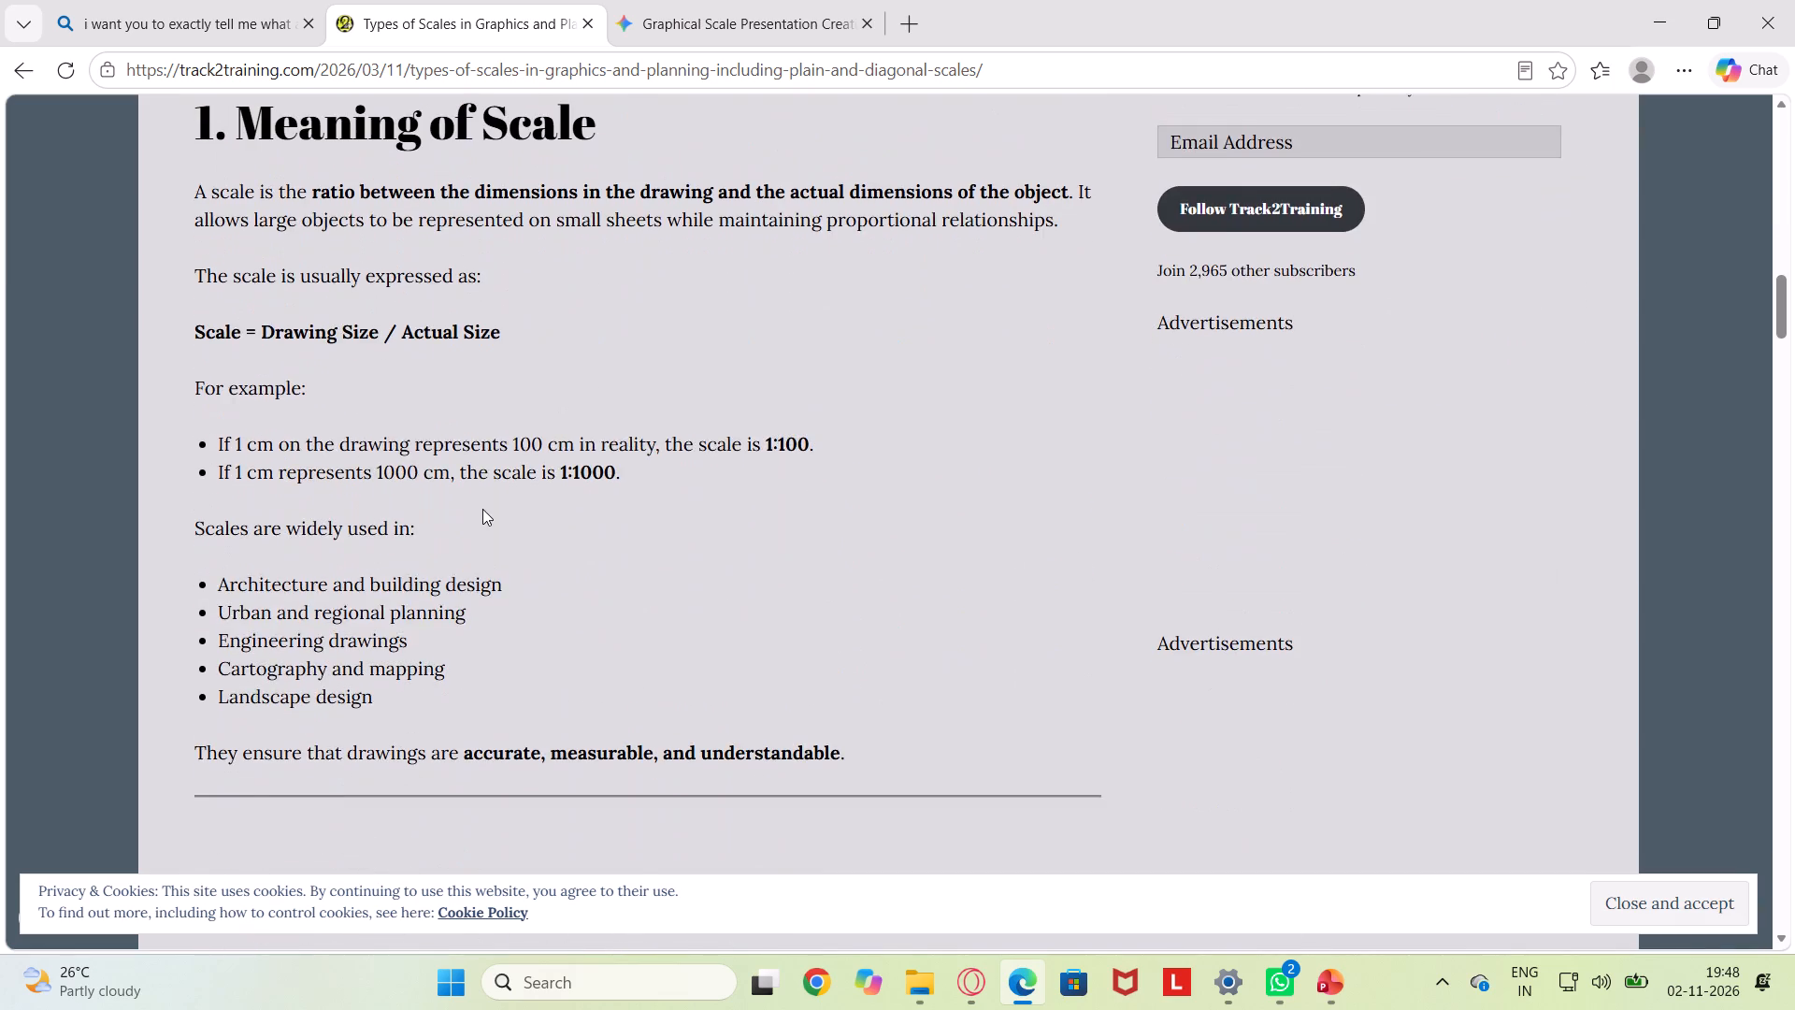
pyautogui.scroll(-3, 482, 509)
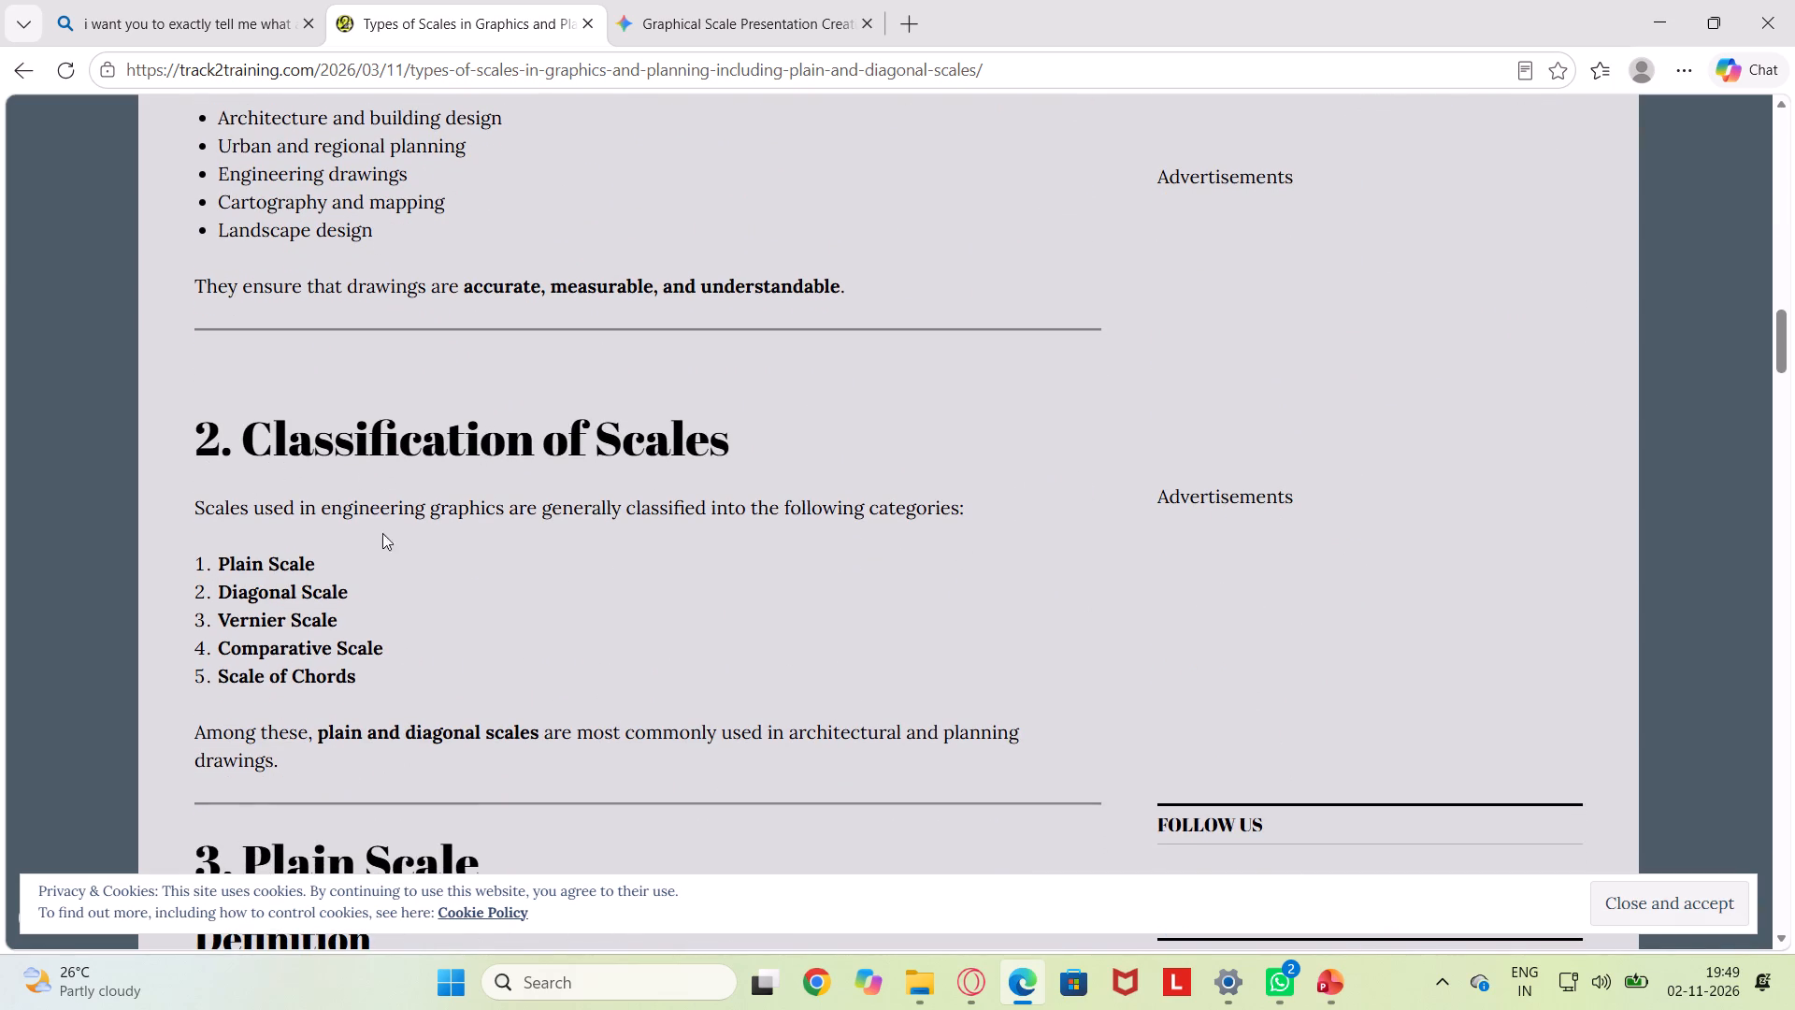
pyautogui.scroll(-5, 270, 547)
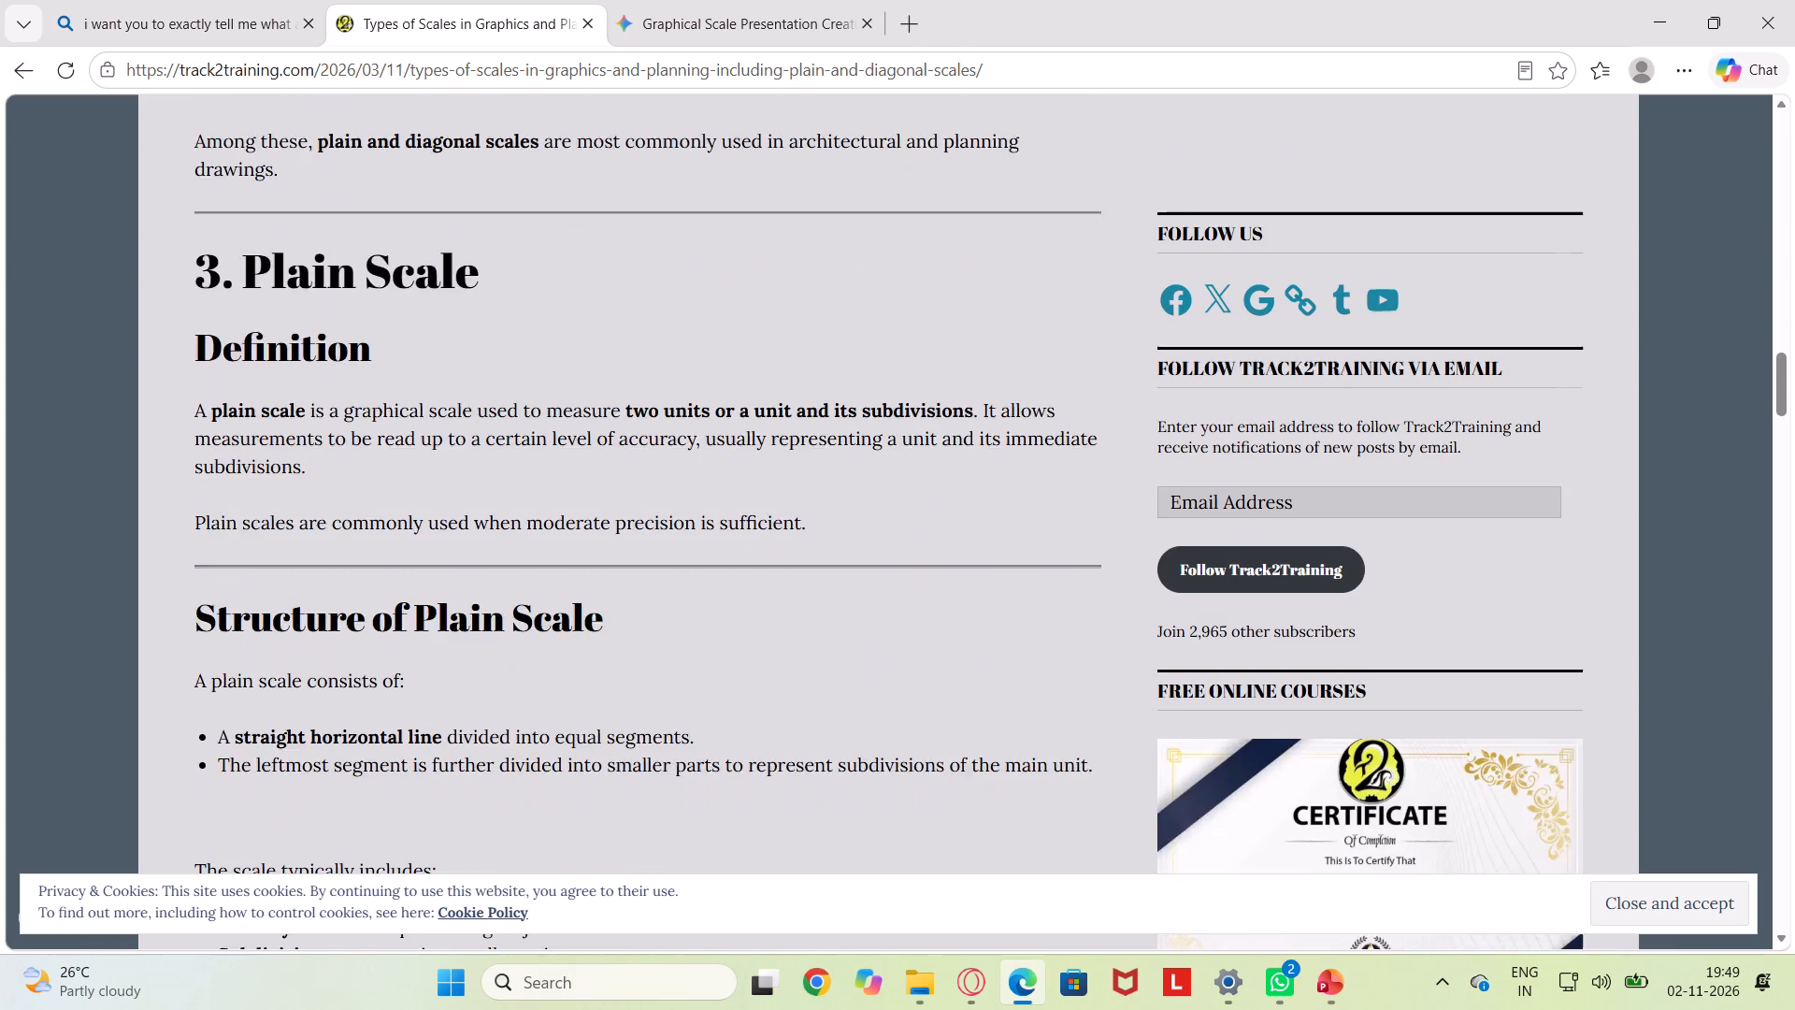
pyautogui.scroll(-6, 270, 547)
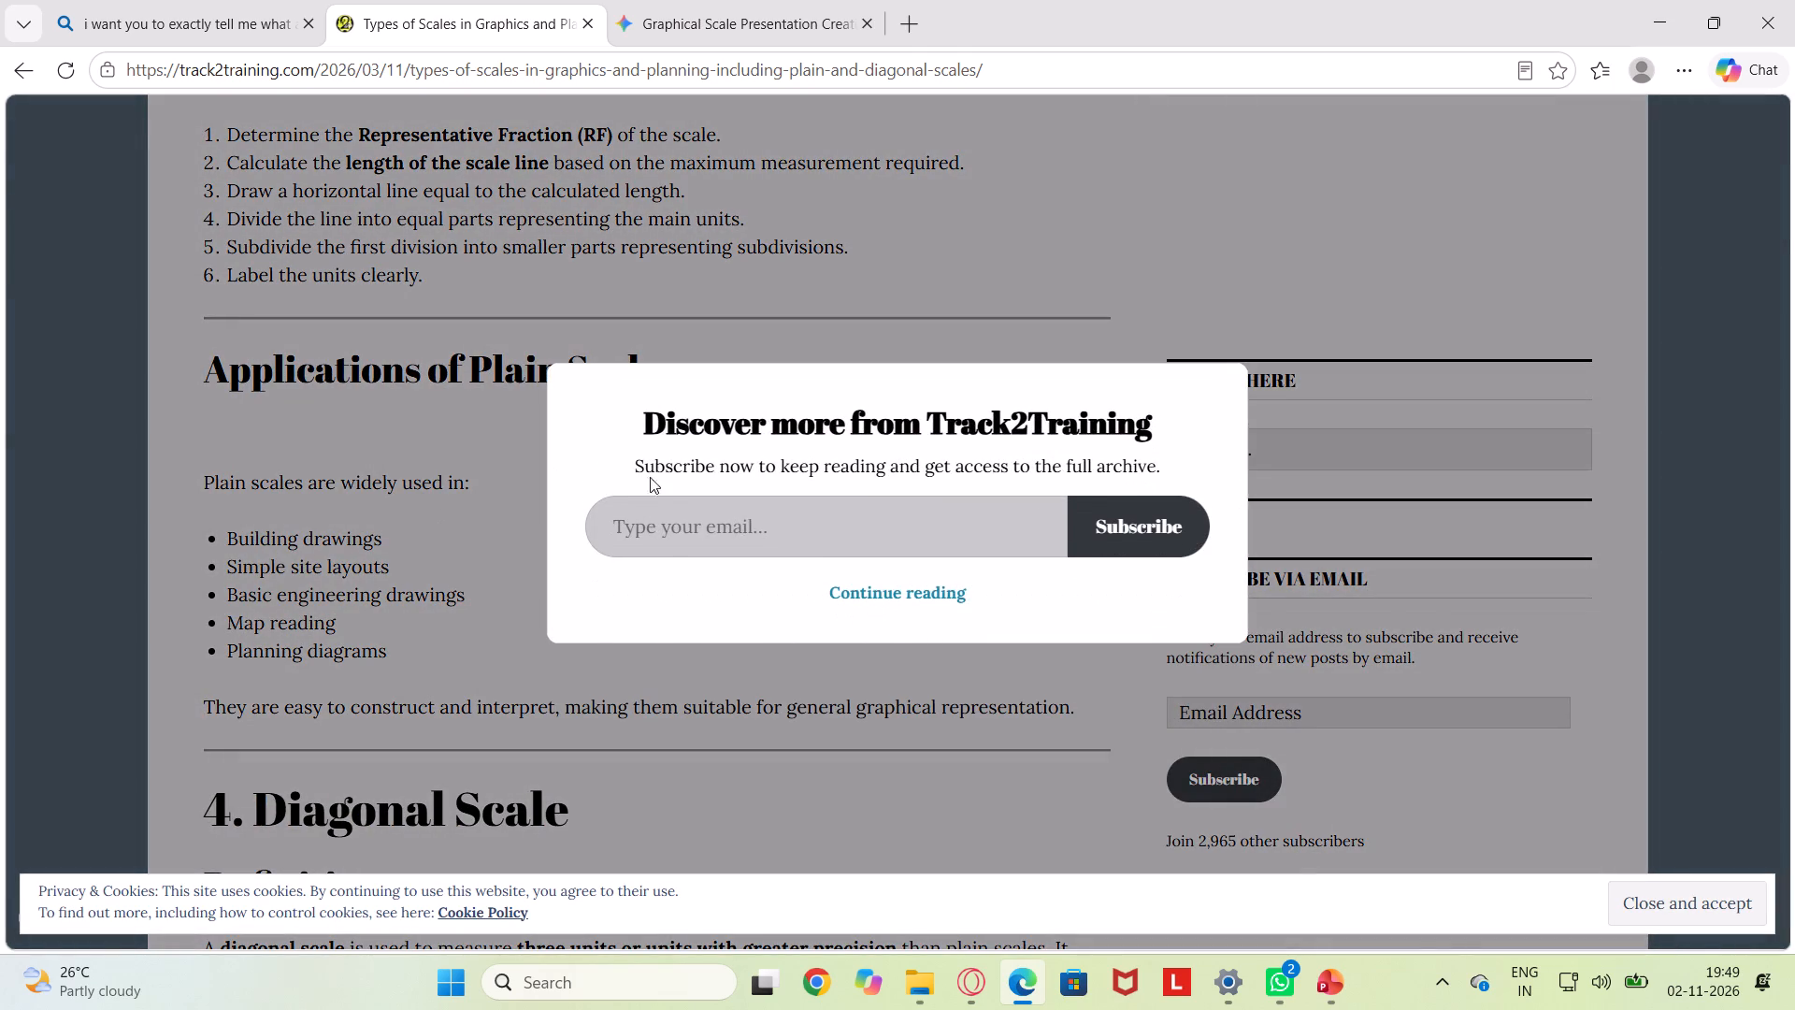
pyautogui.click(874, 595)
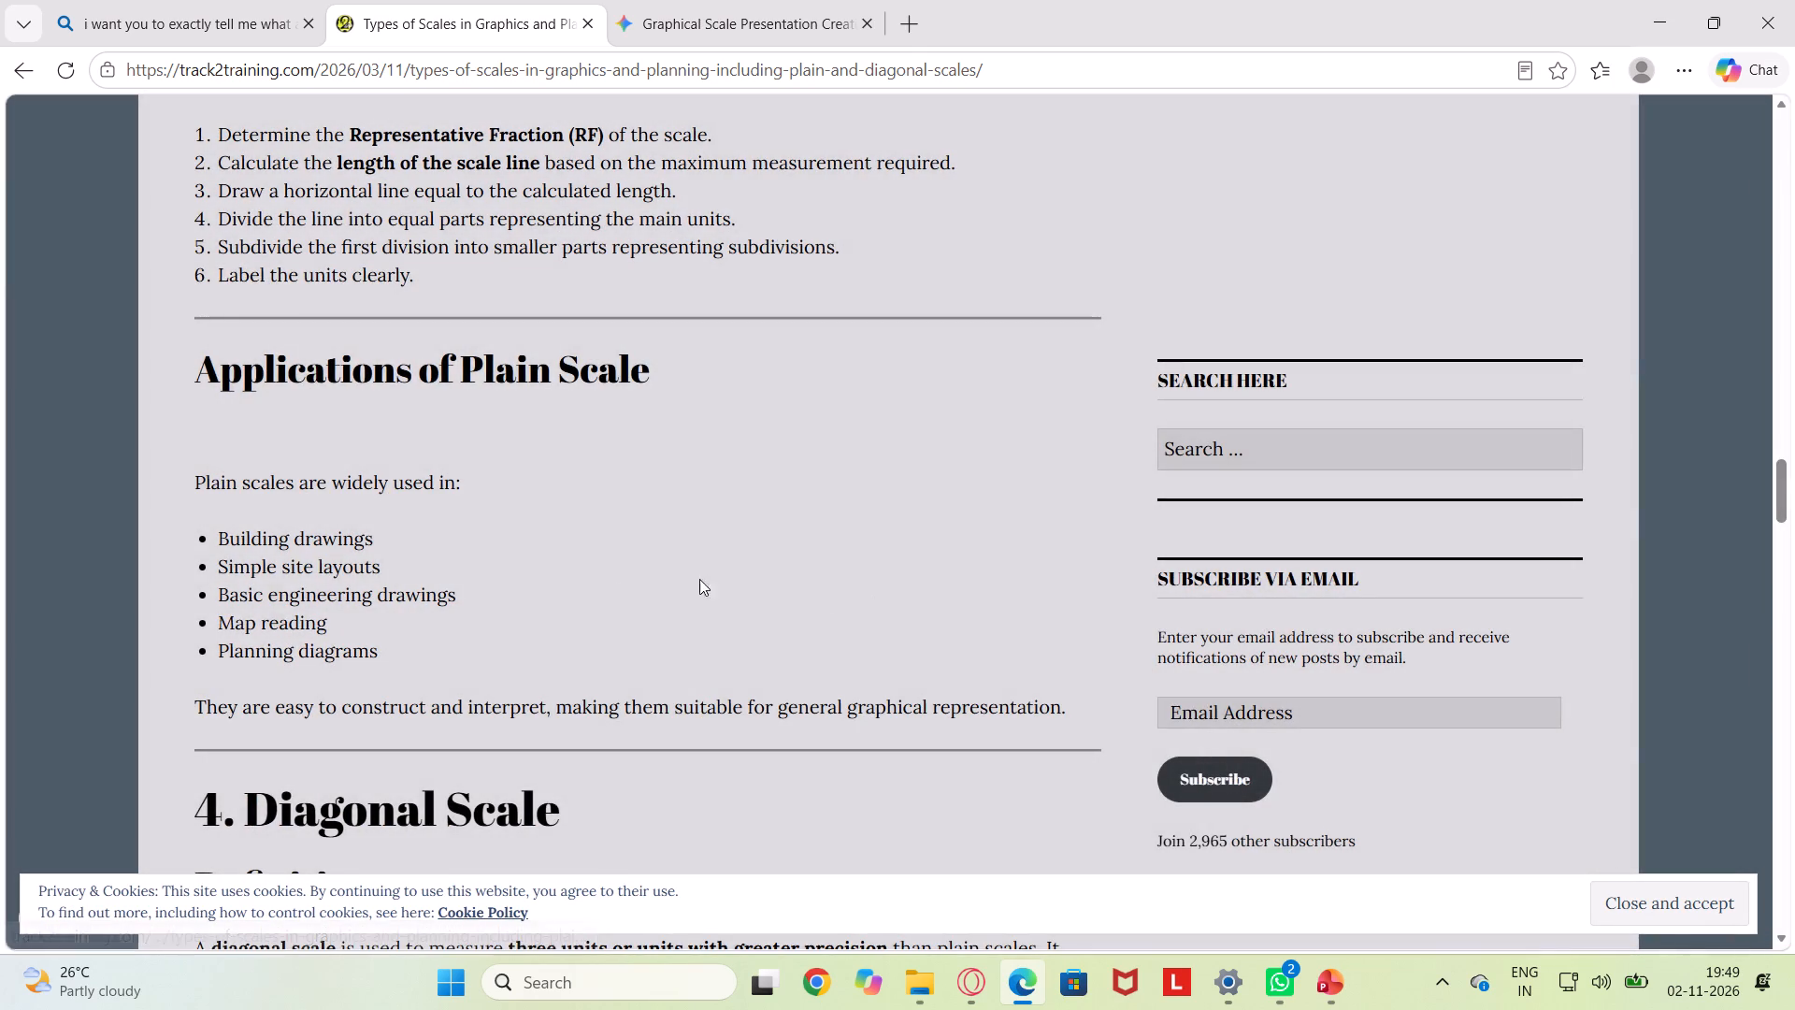
pyautogui.scroll(-8, 580, 588)
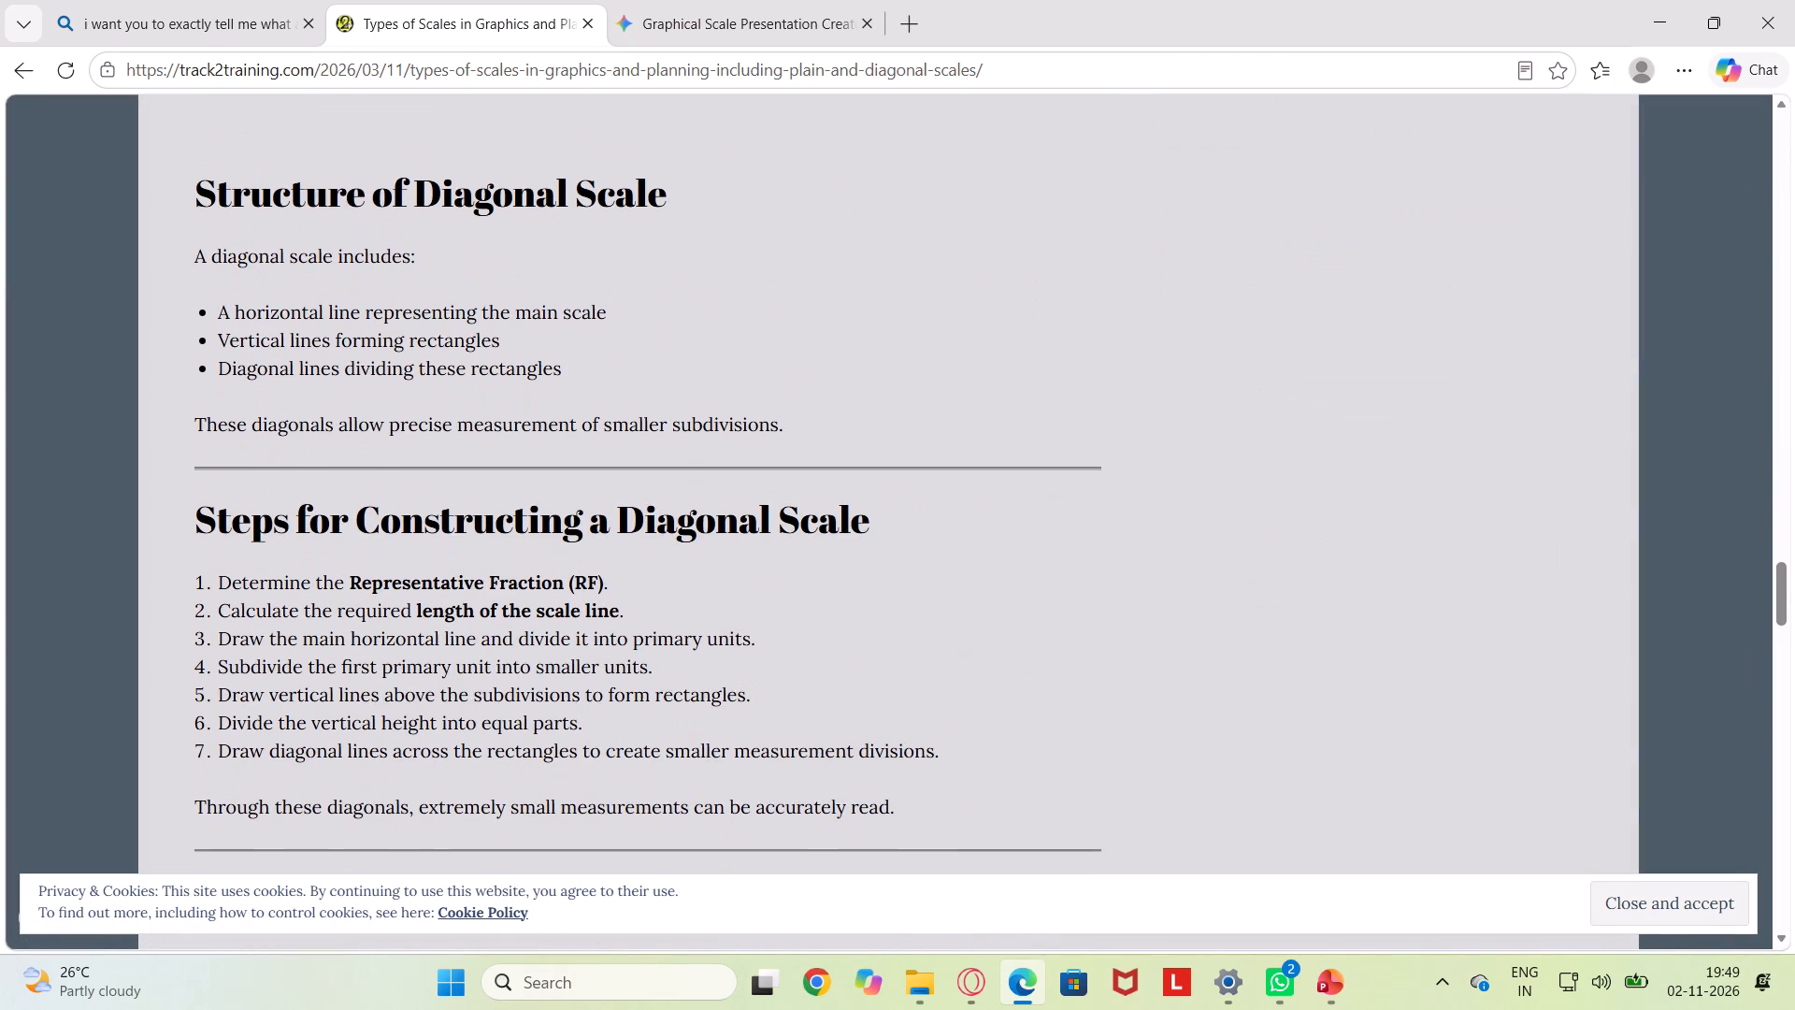
# Reread the article from its beginning through the meaning of scale, and return to the search results.
pyautogui.scroll(11, 580, 588)
pyautogui.scroll(10, 580, 588)
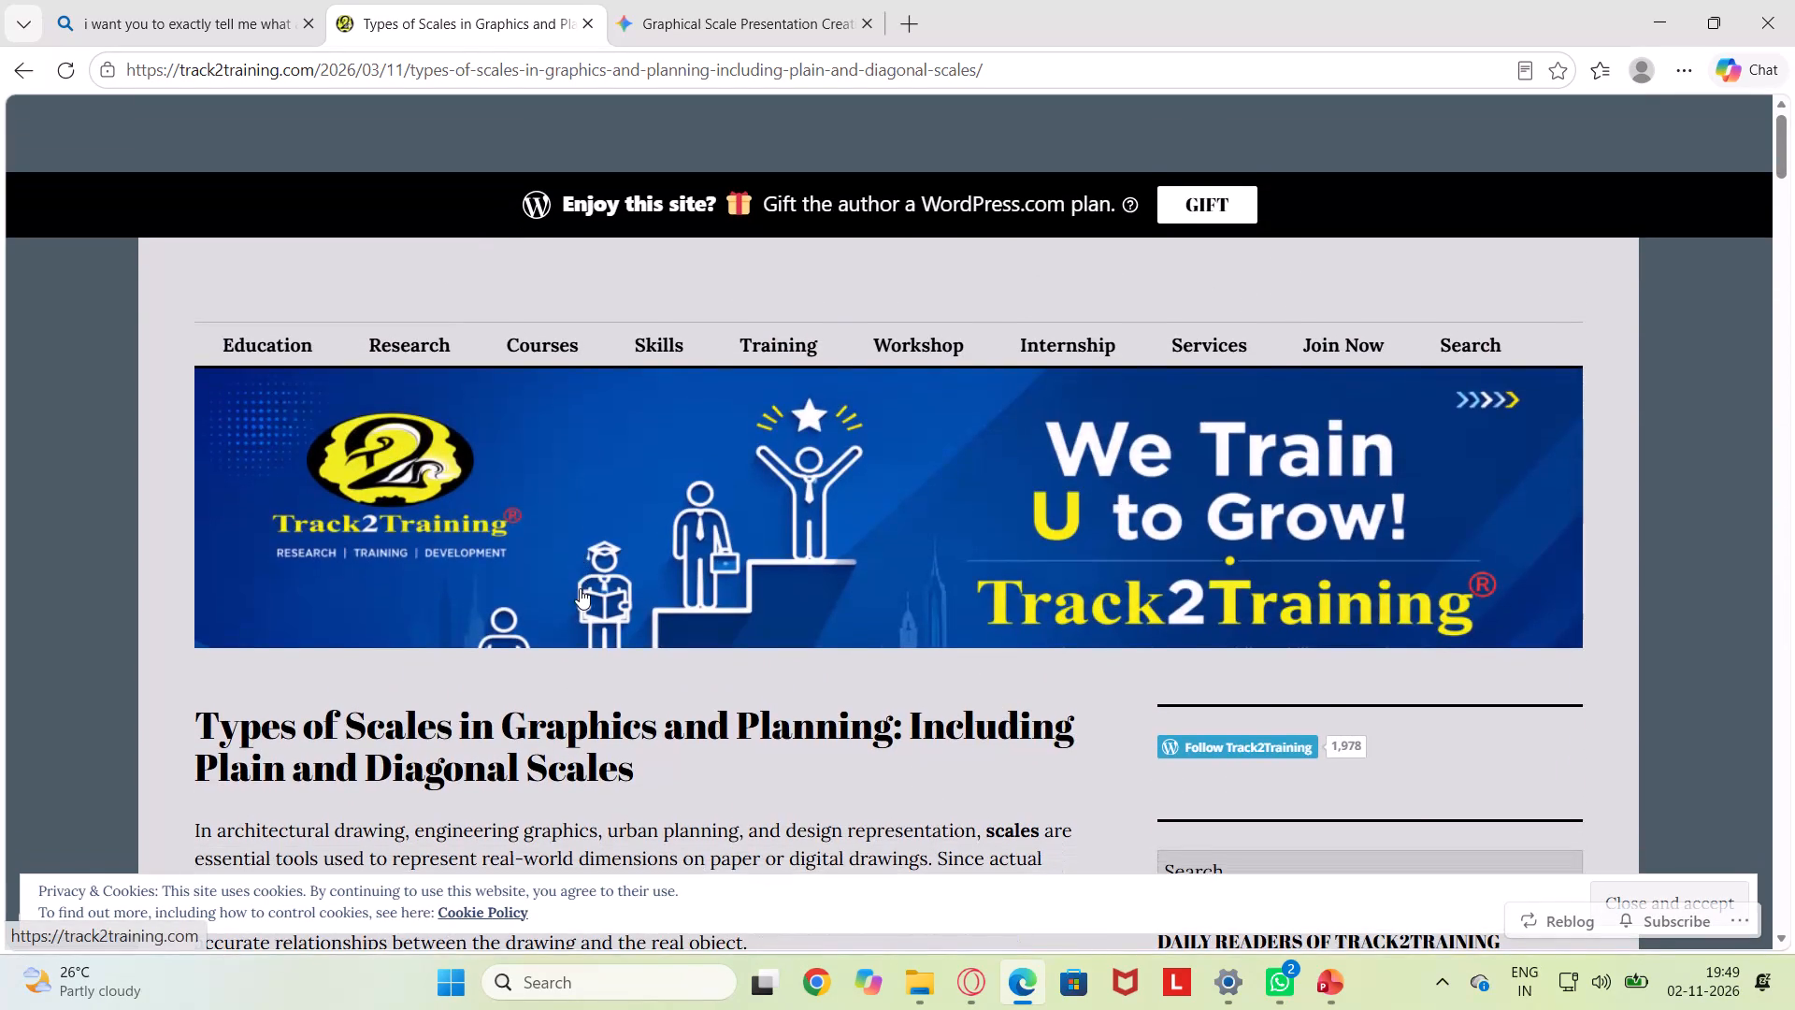
pyautogui.scroll(-1, 580, 588)
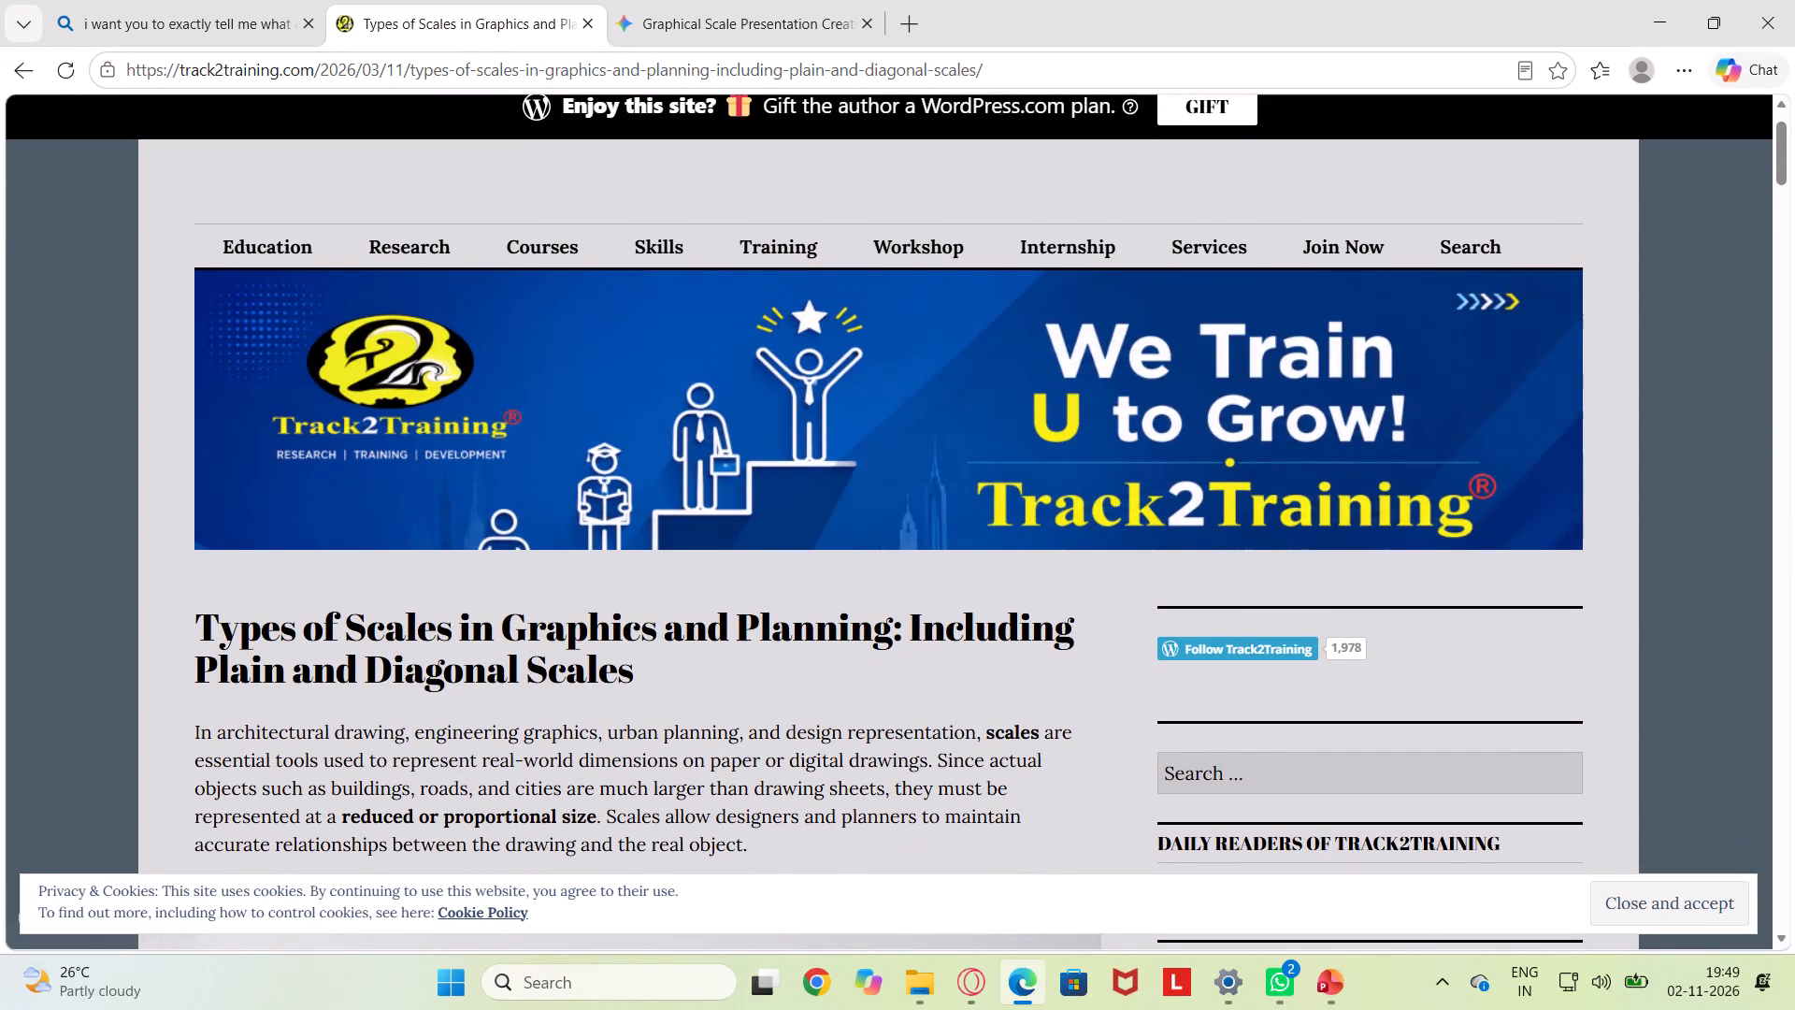
pyautogui.scroll(-4, 690, 645)
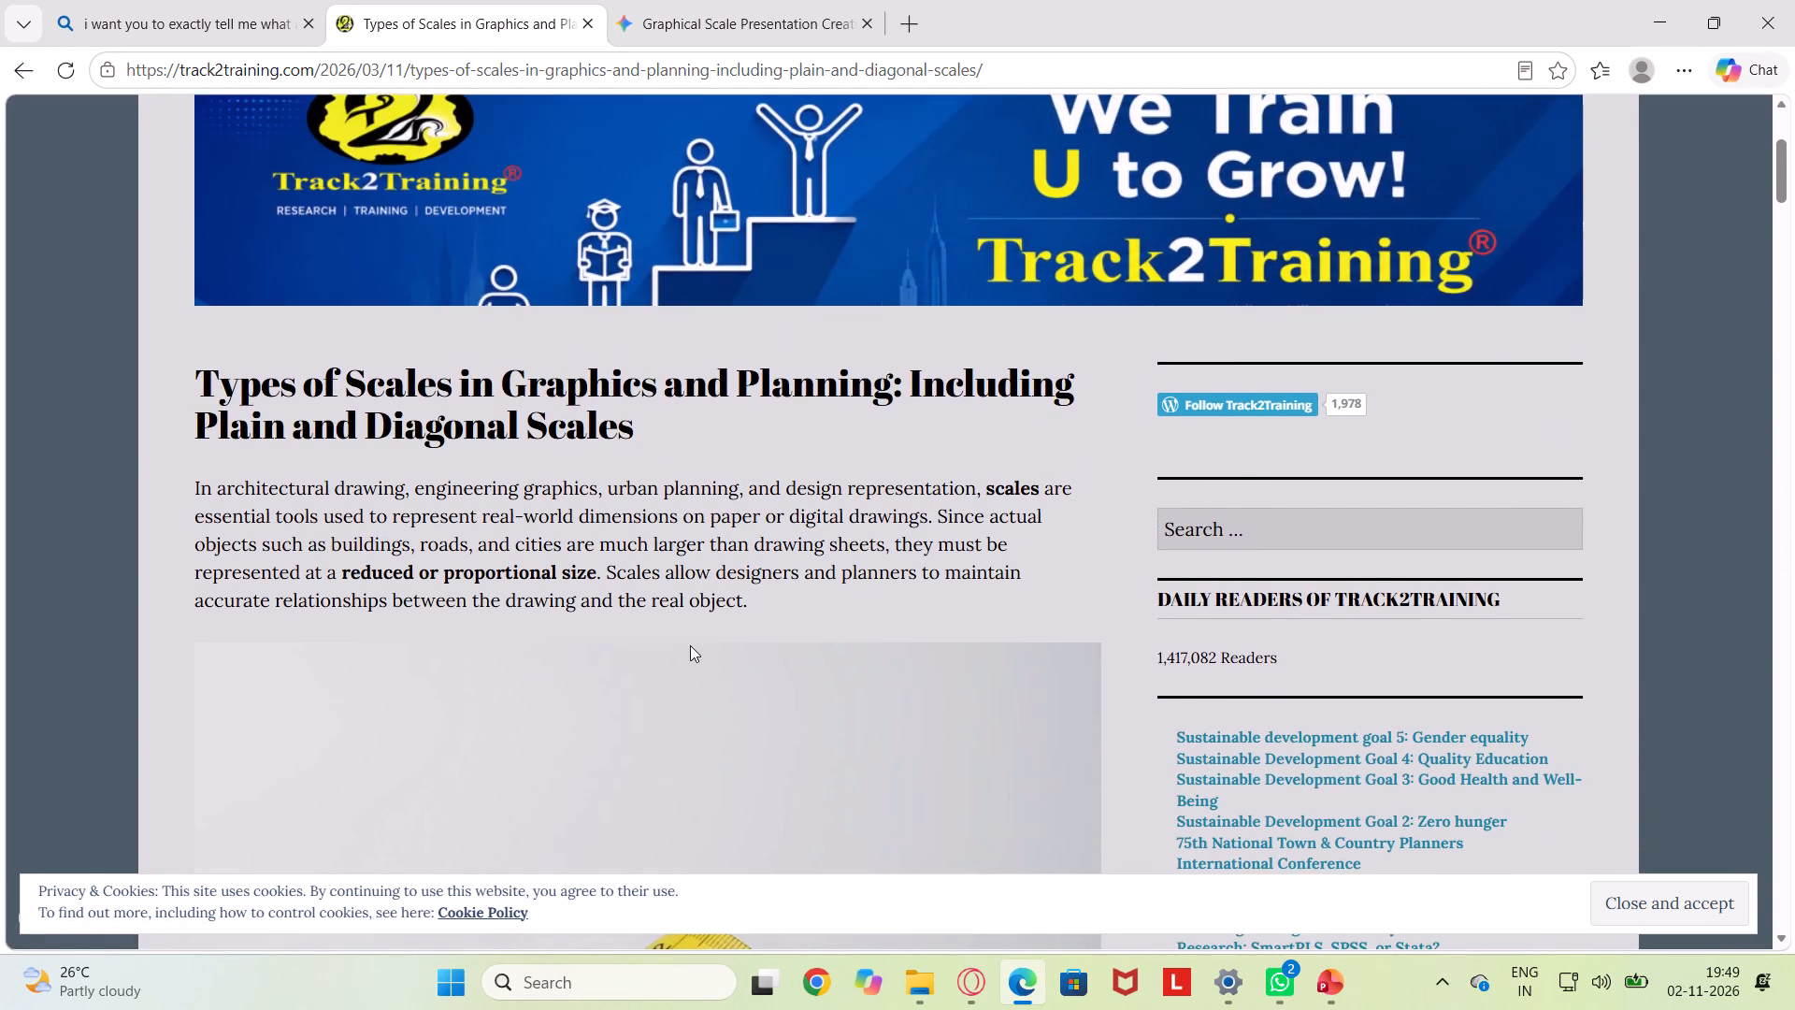
pyautogui.scroll(-5, 690, 645)
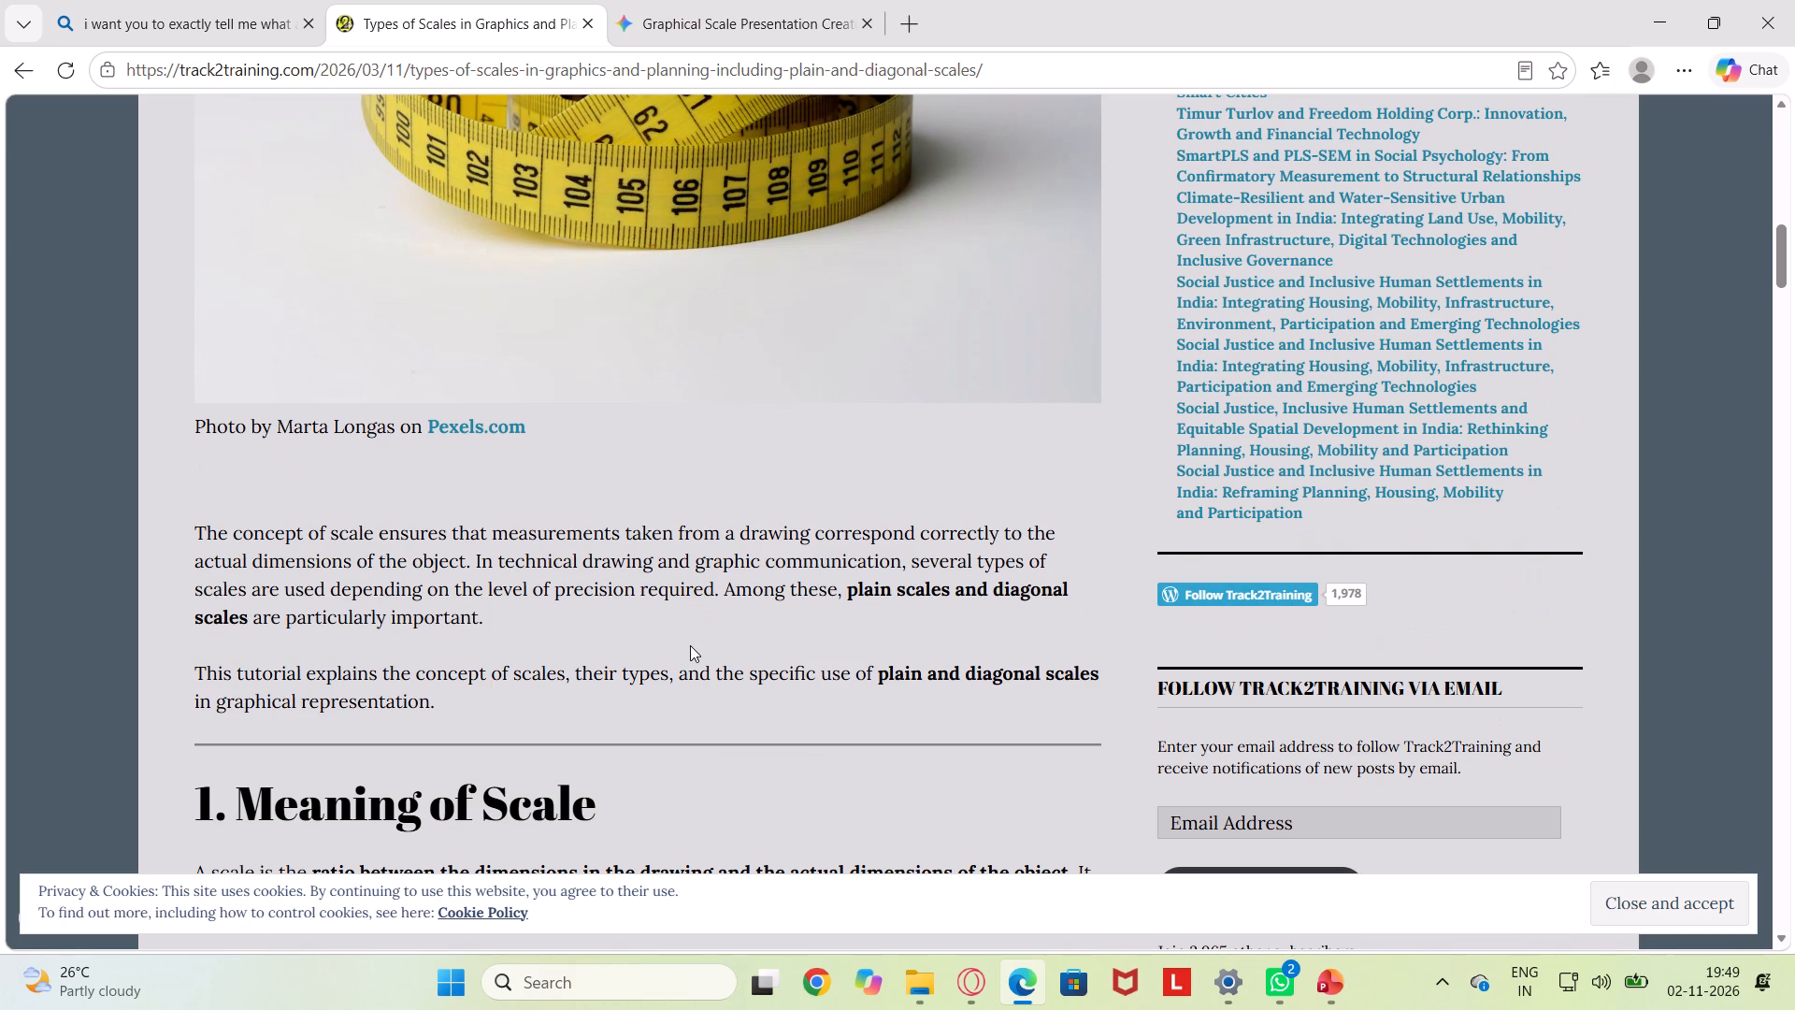
pyautogui.scroll(-3, 690, 645)
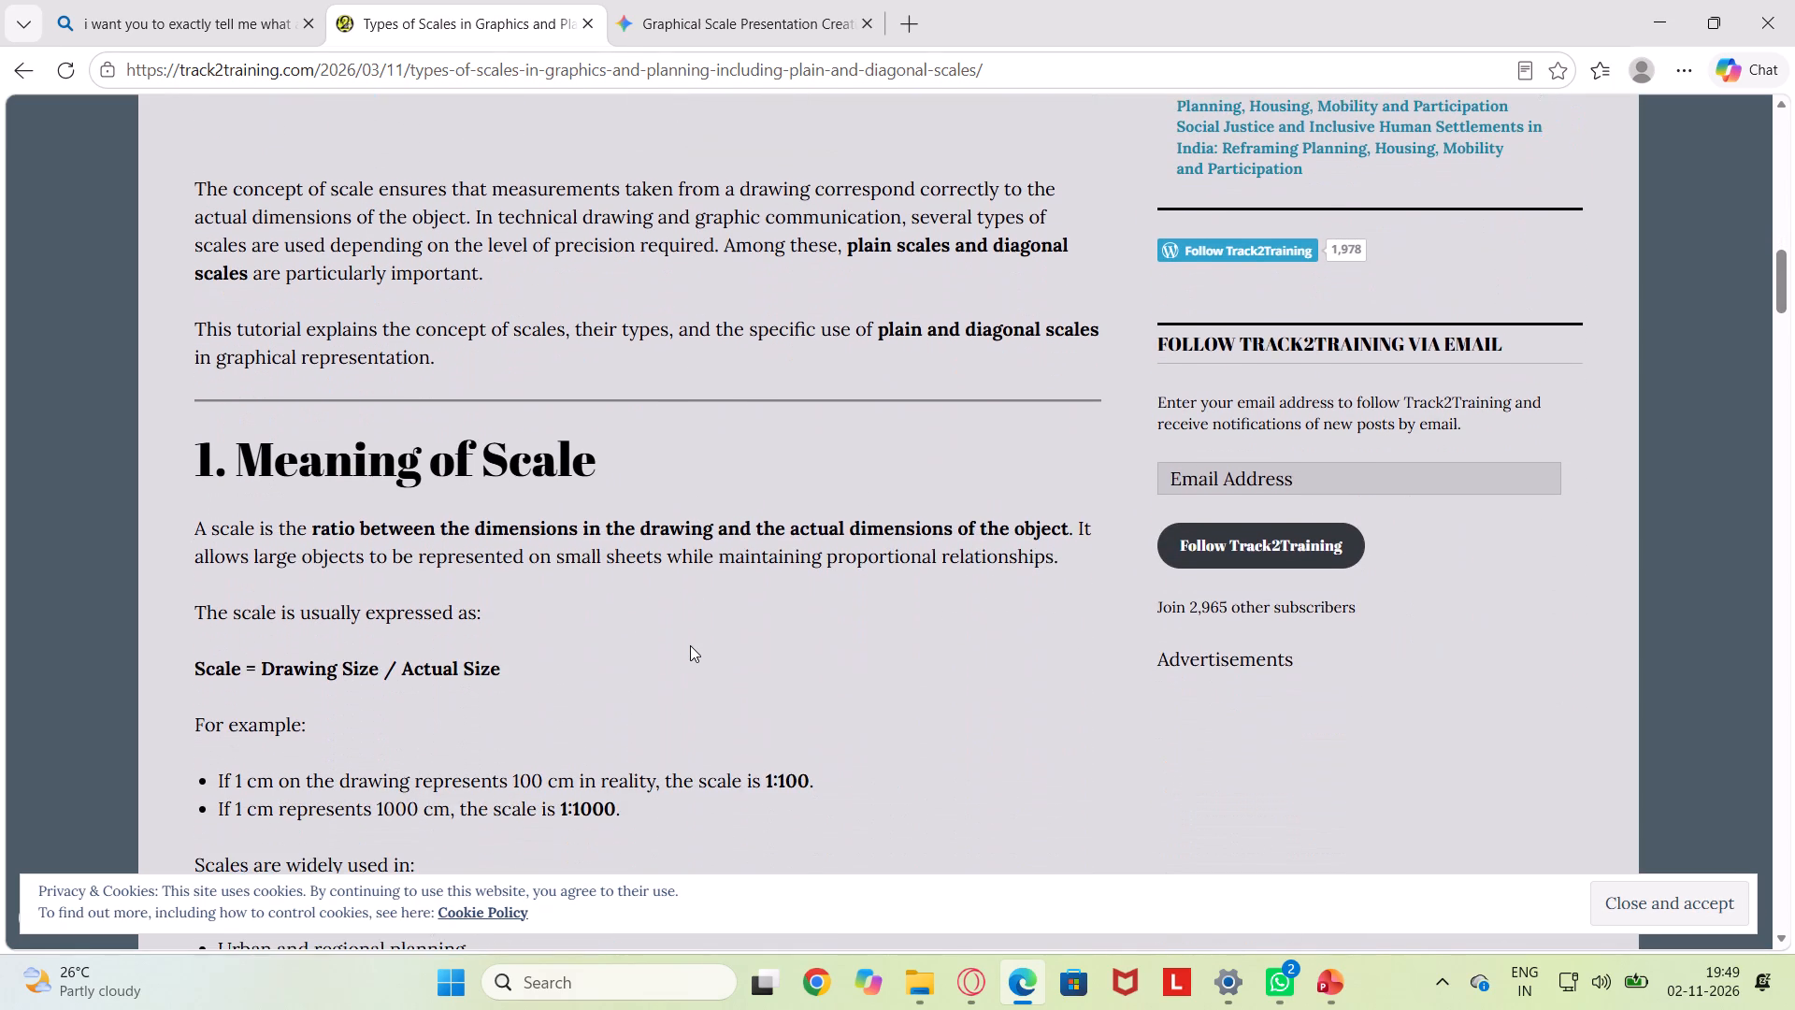
pyautogui.scroll(-1, 690, 645)
pyautogui.click(17, 80)
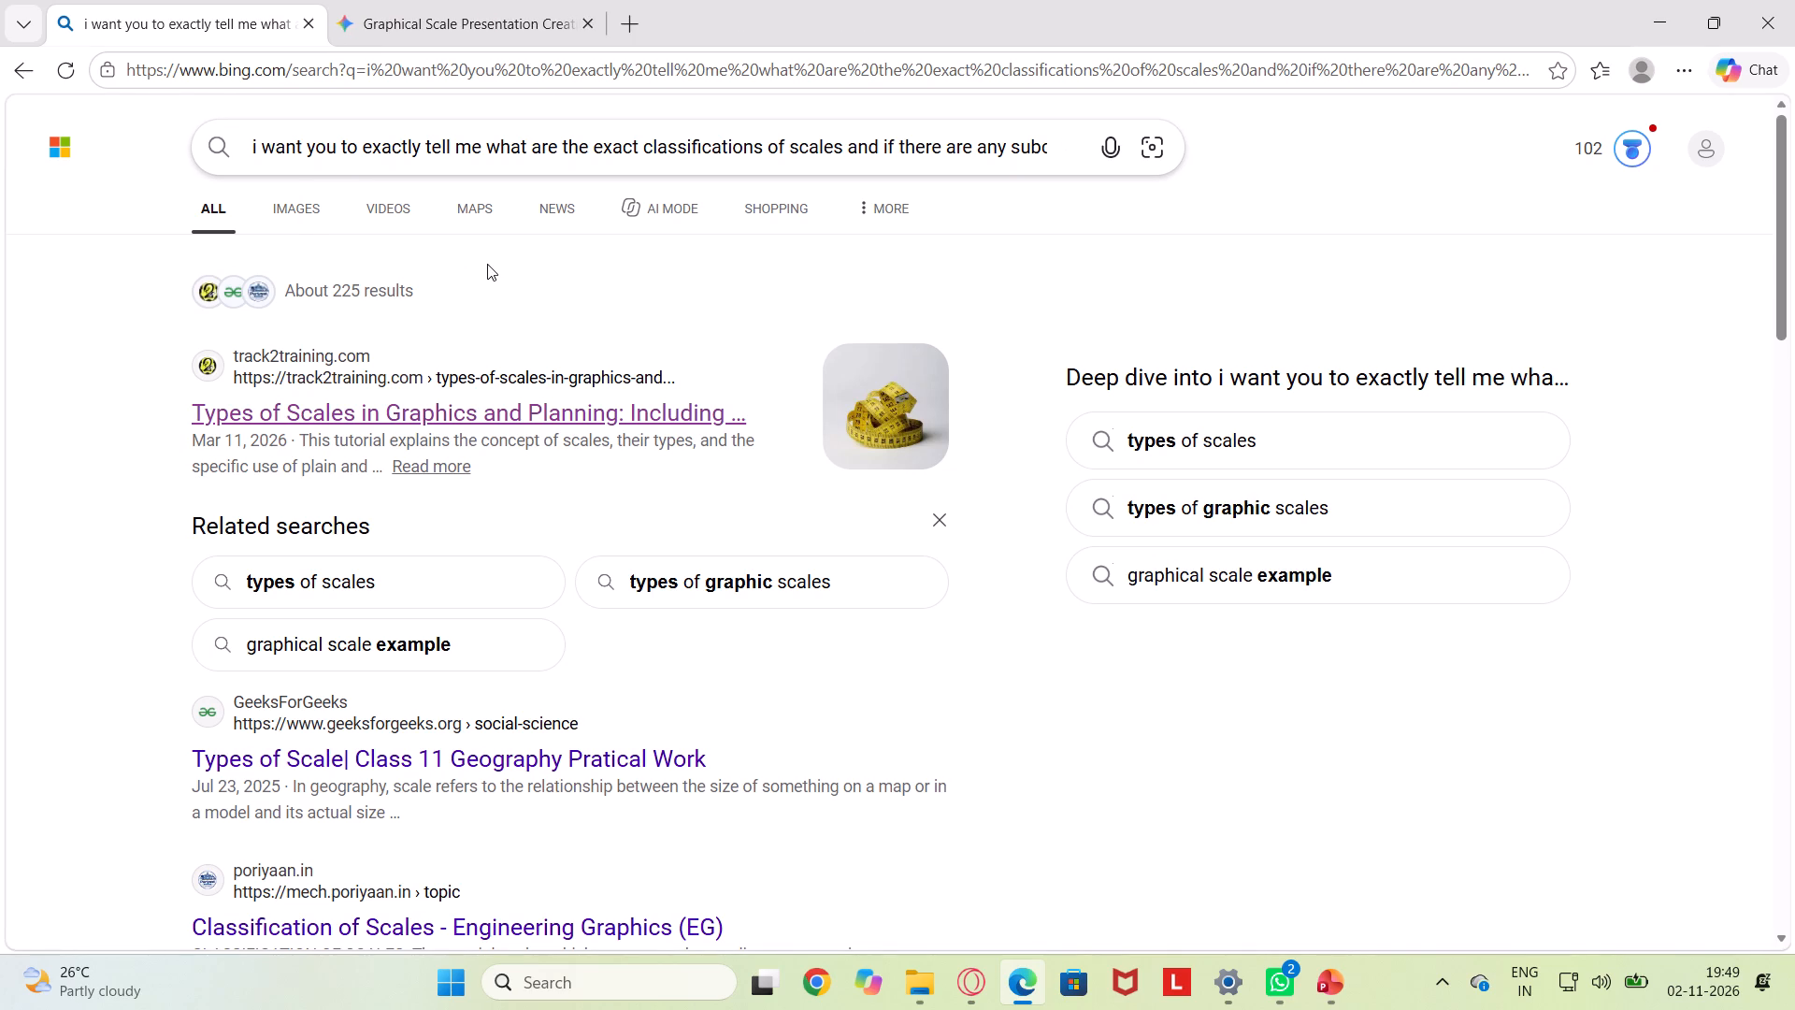
# Search in a new tab for "what are classification of scales in engineering surveying", using the suggested spelling correction.
pyautogui.click(643, 18)
pyautogui.write('what are classification of scales in e')
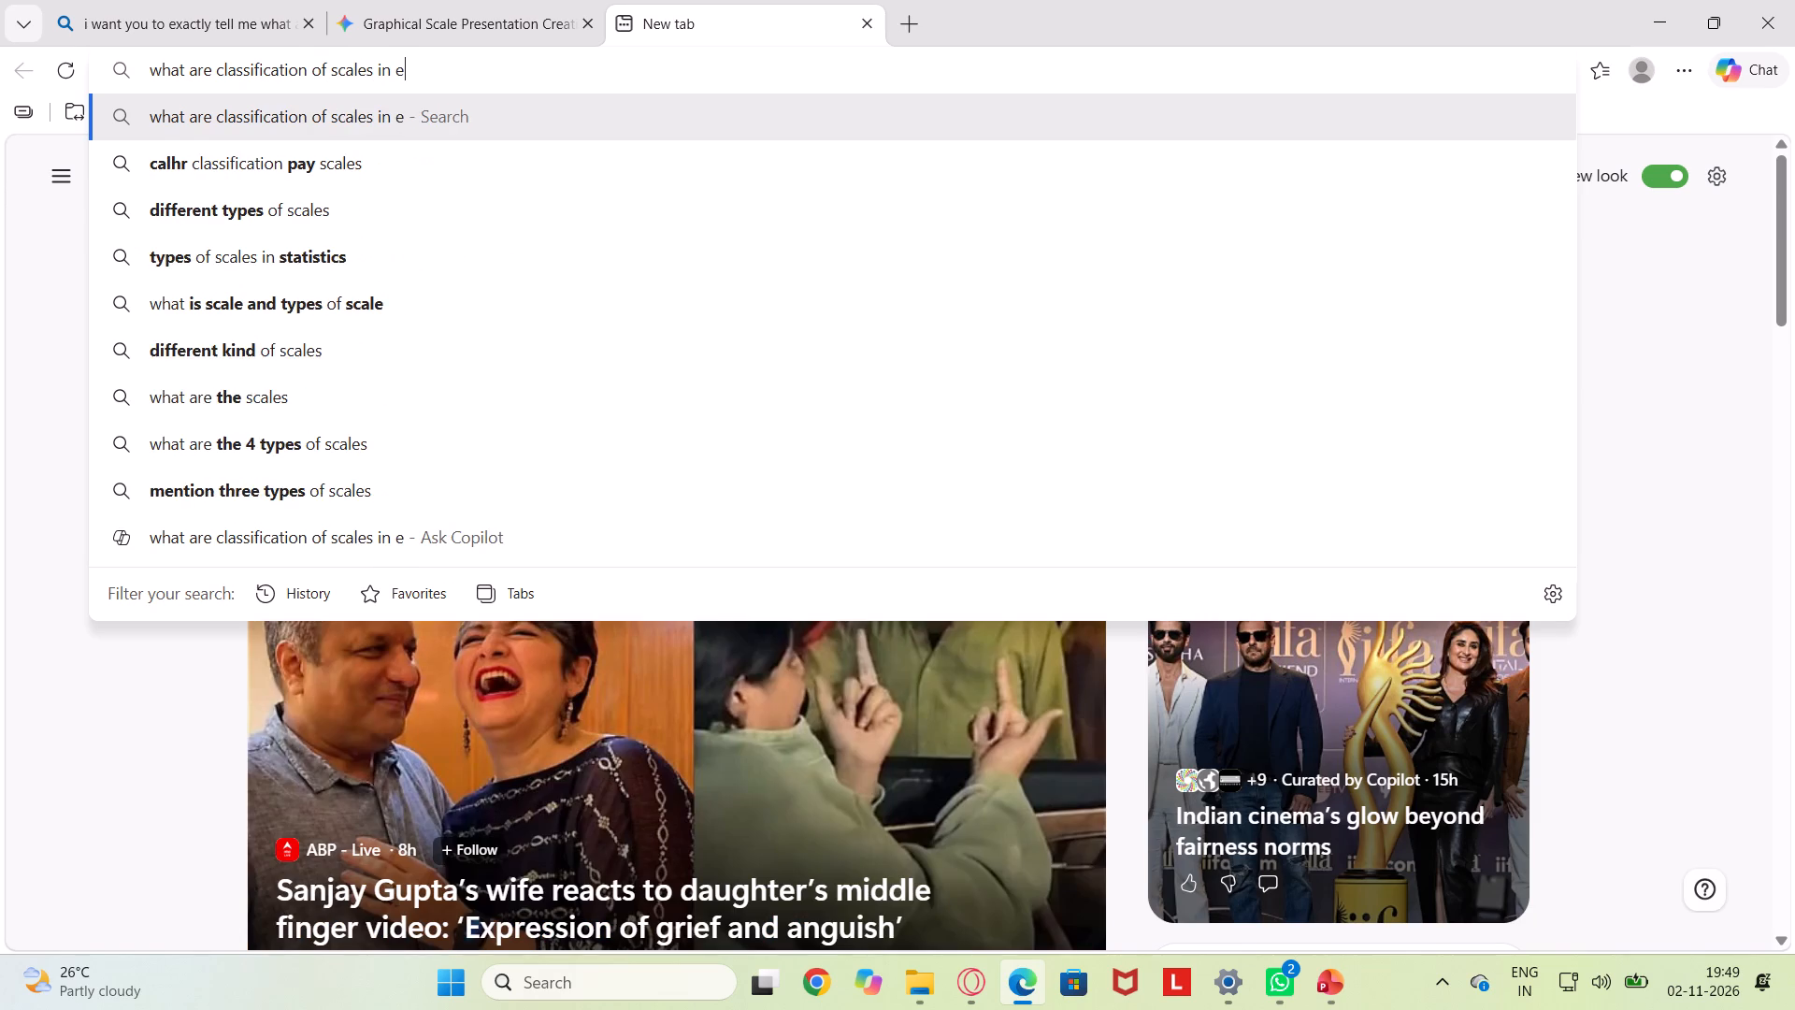
pyautogui.write('ngineering surveyong')
pyautogui.press('Return')
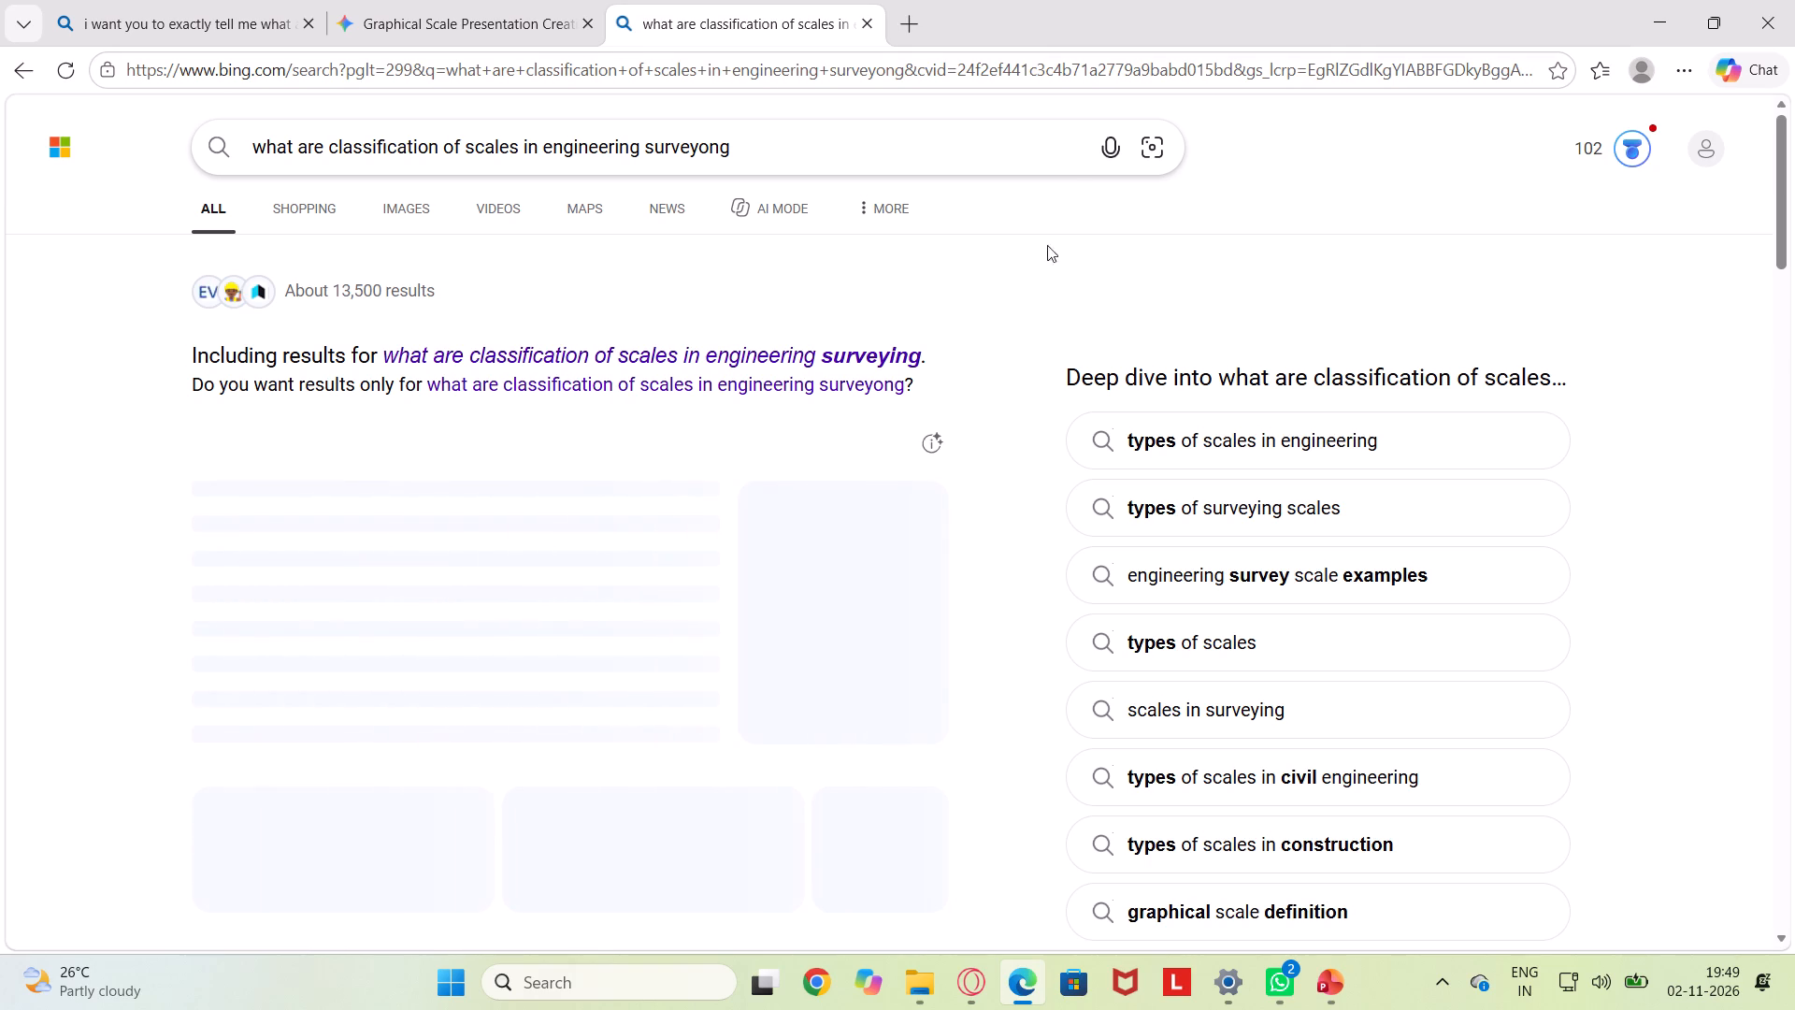
pyautogui.click(899, 366)
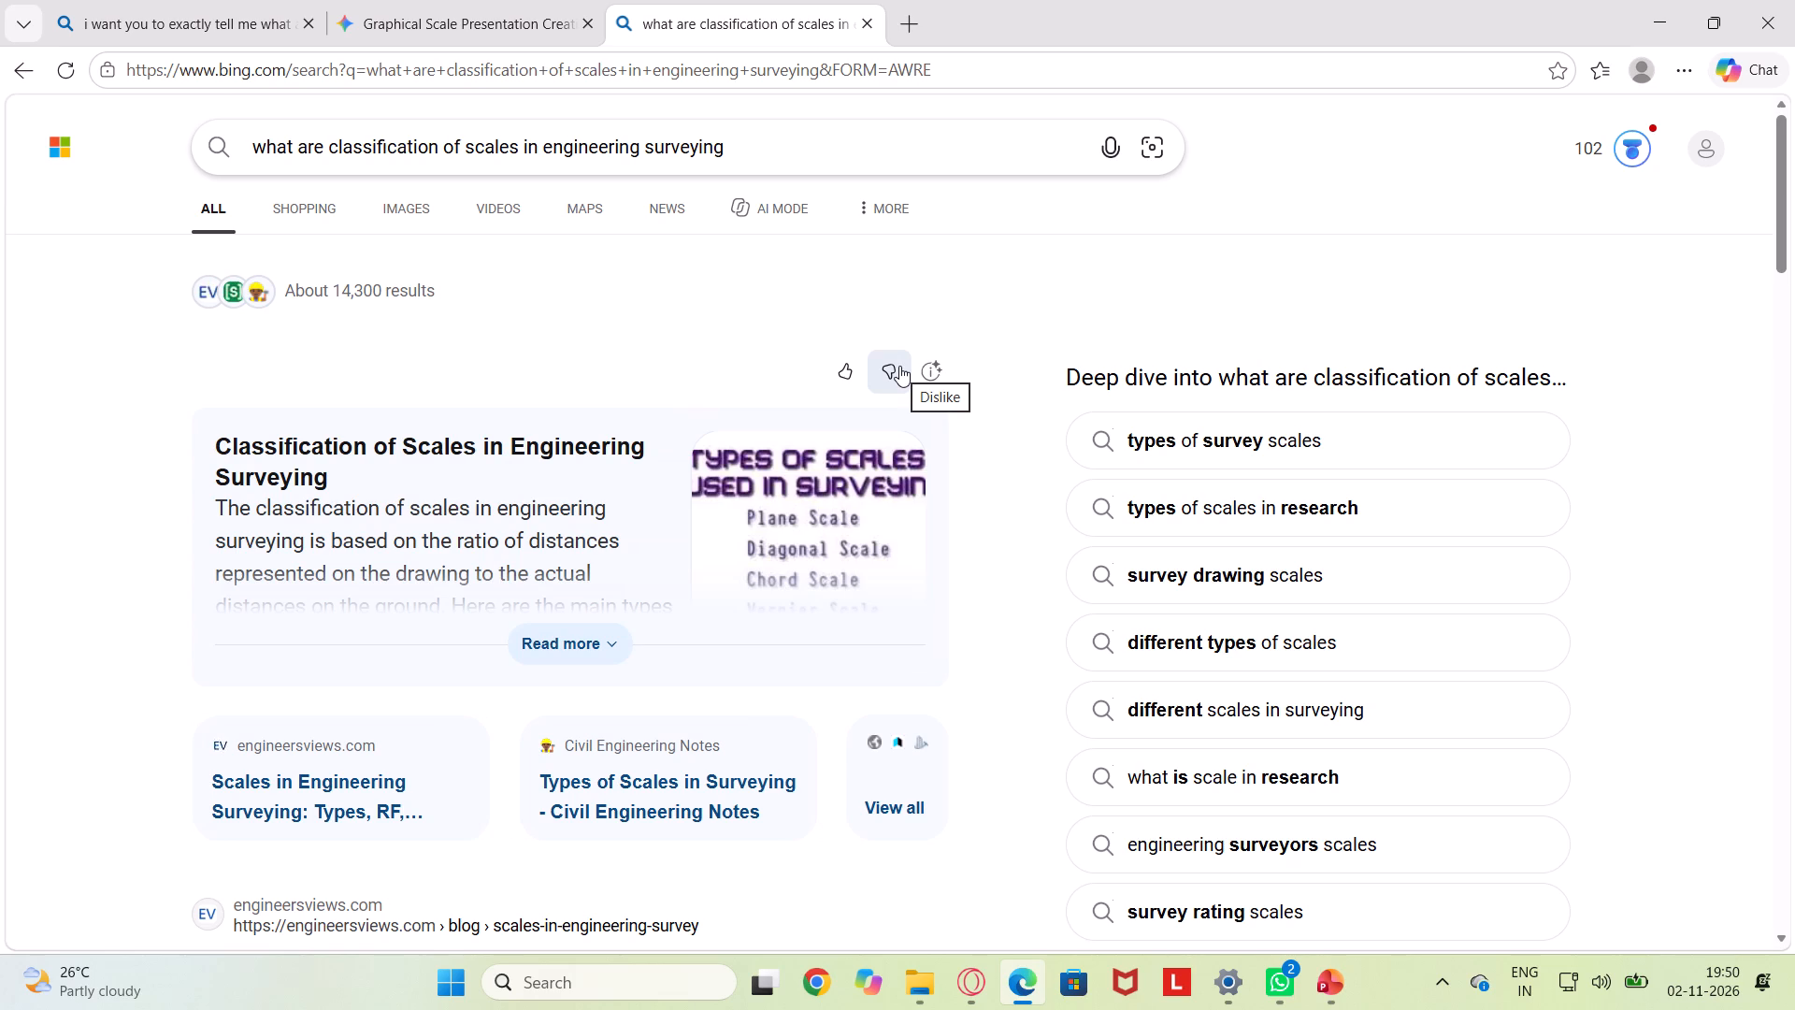
# Expand the summary on classification of scales in engineering surveying, and examine its list of scale types and the results below.
pyautogui.click(603, 639)
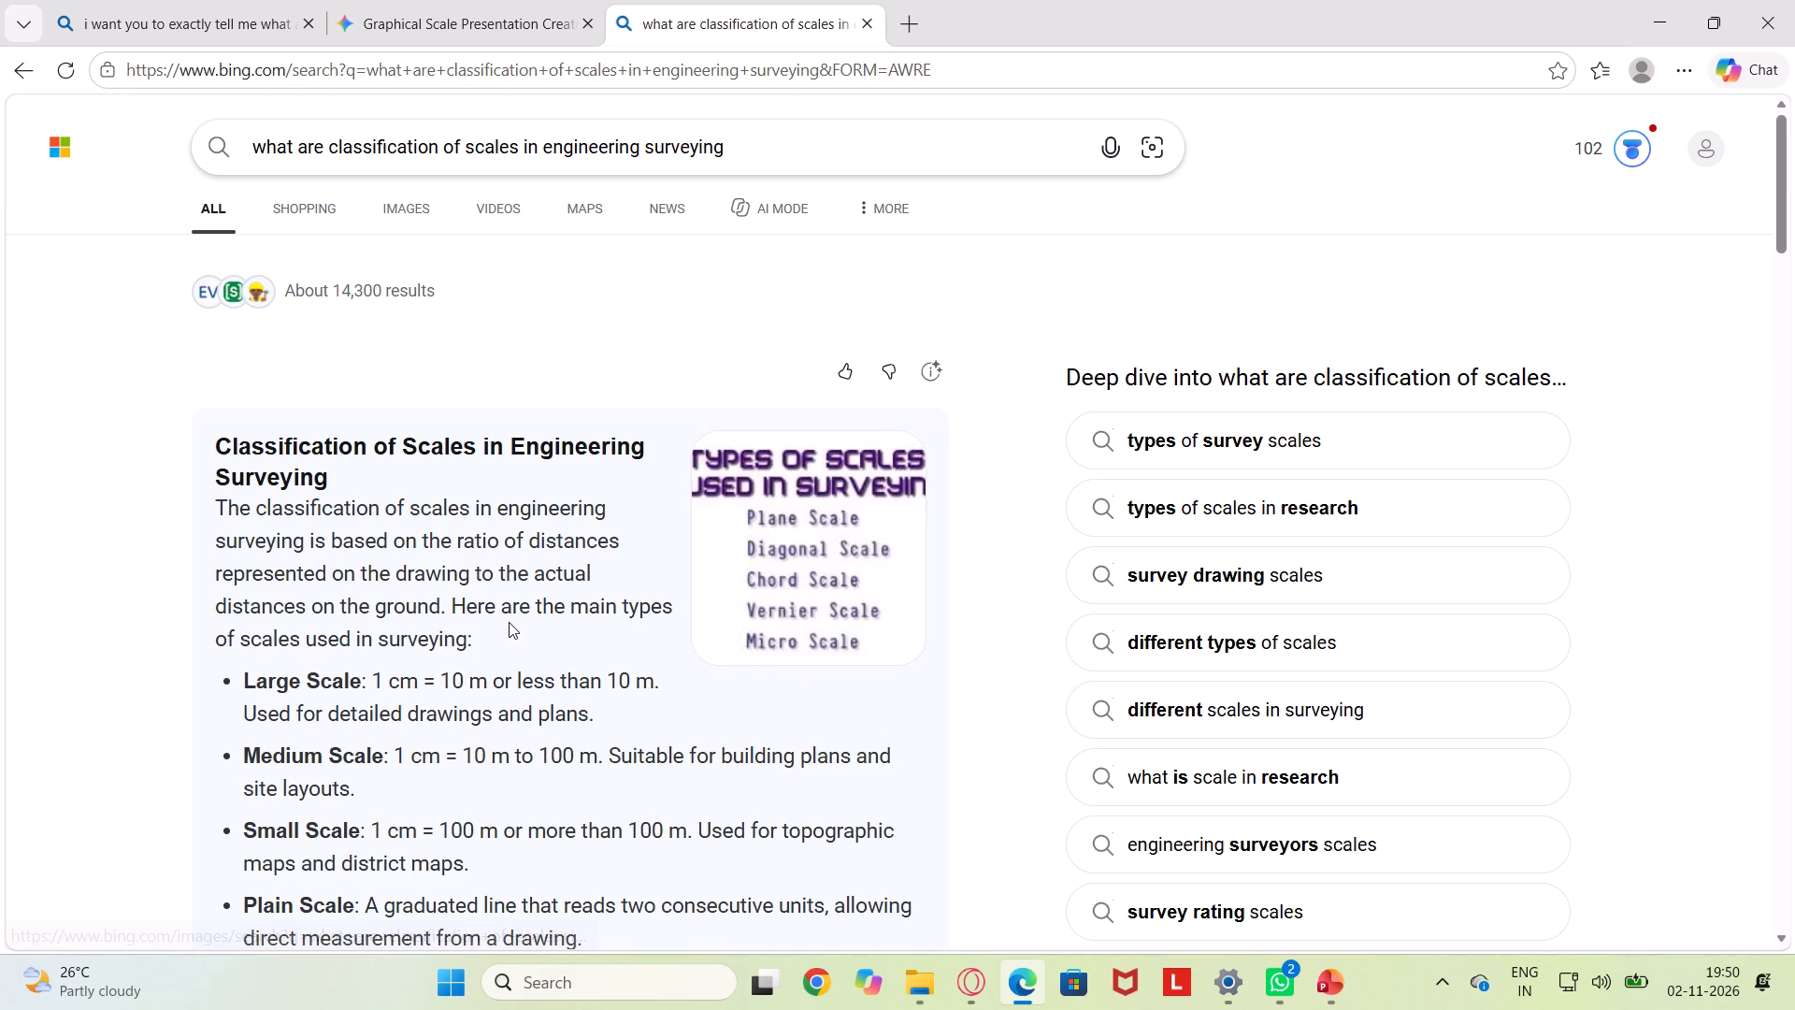
pyautogui.scroll(-2, 509, 622)
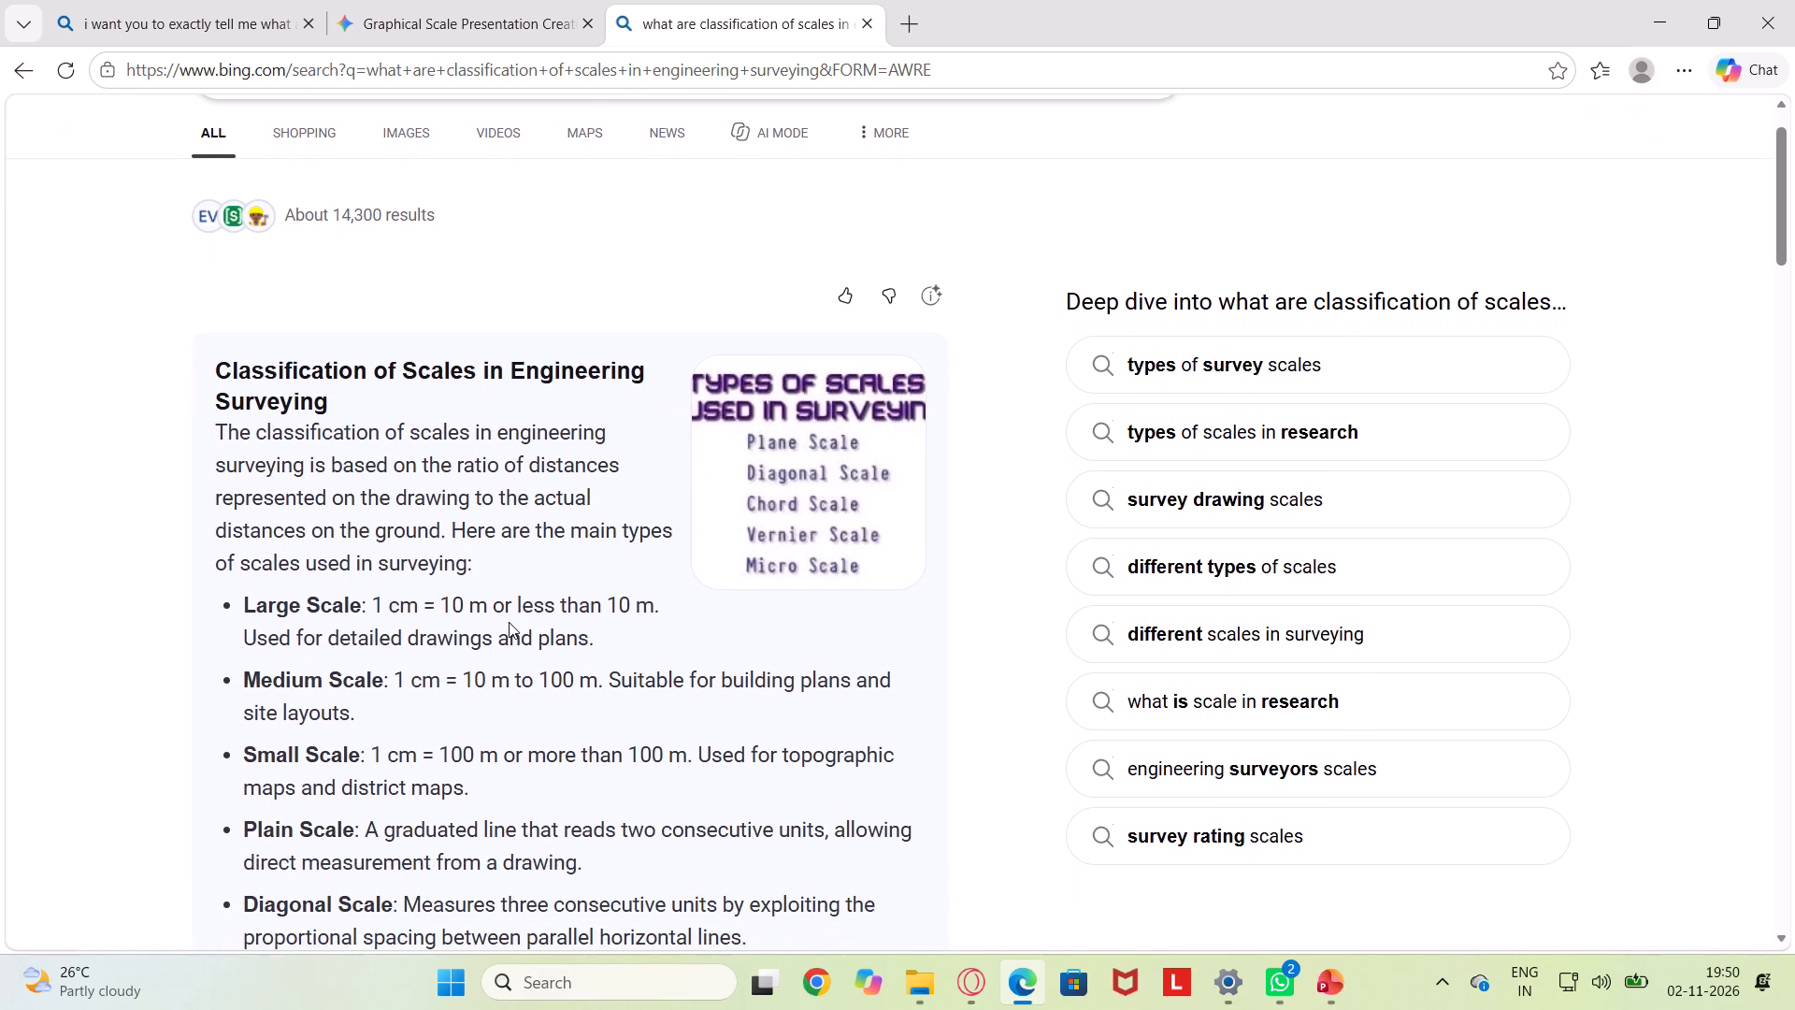
pyautogui.scroll(-3, 509, 622)
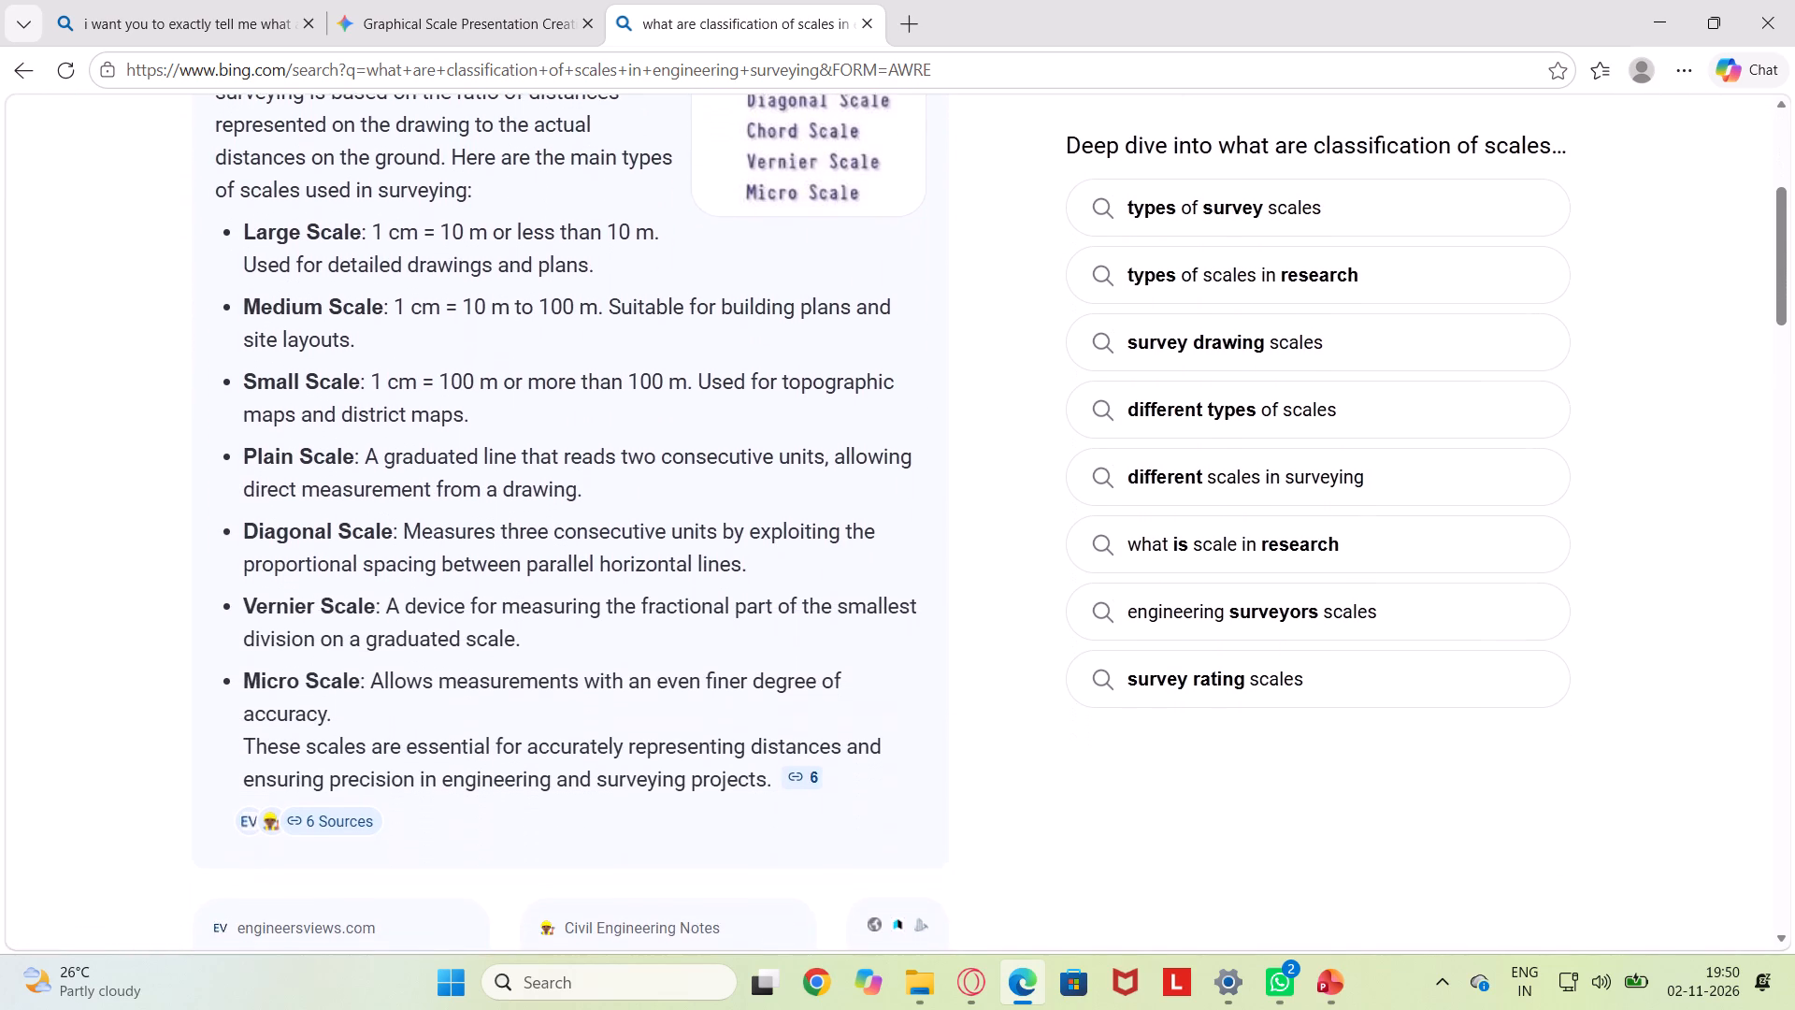
pyautogui.scroll(-1, 509, 622)
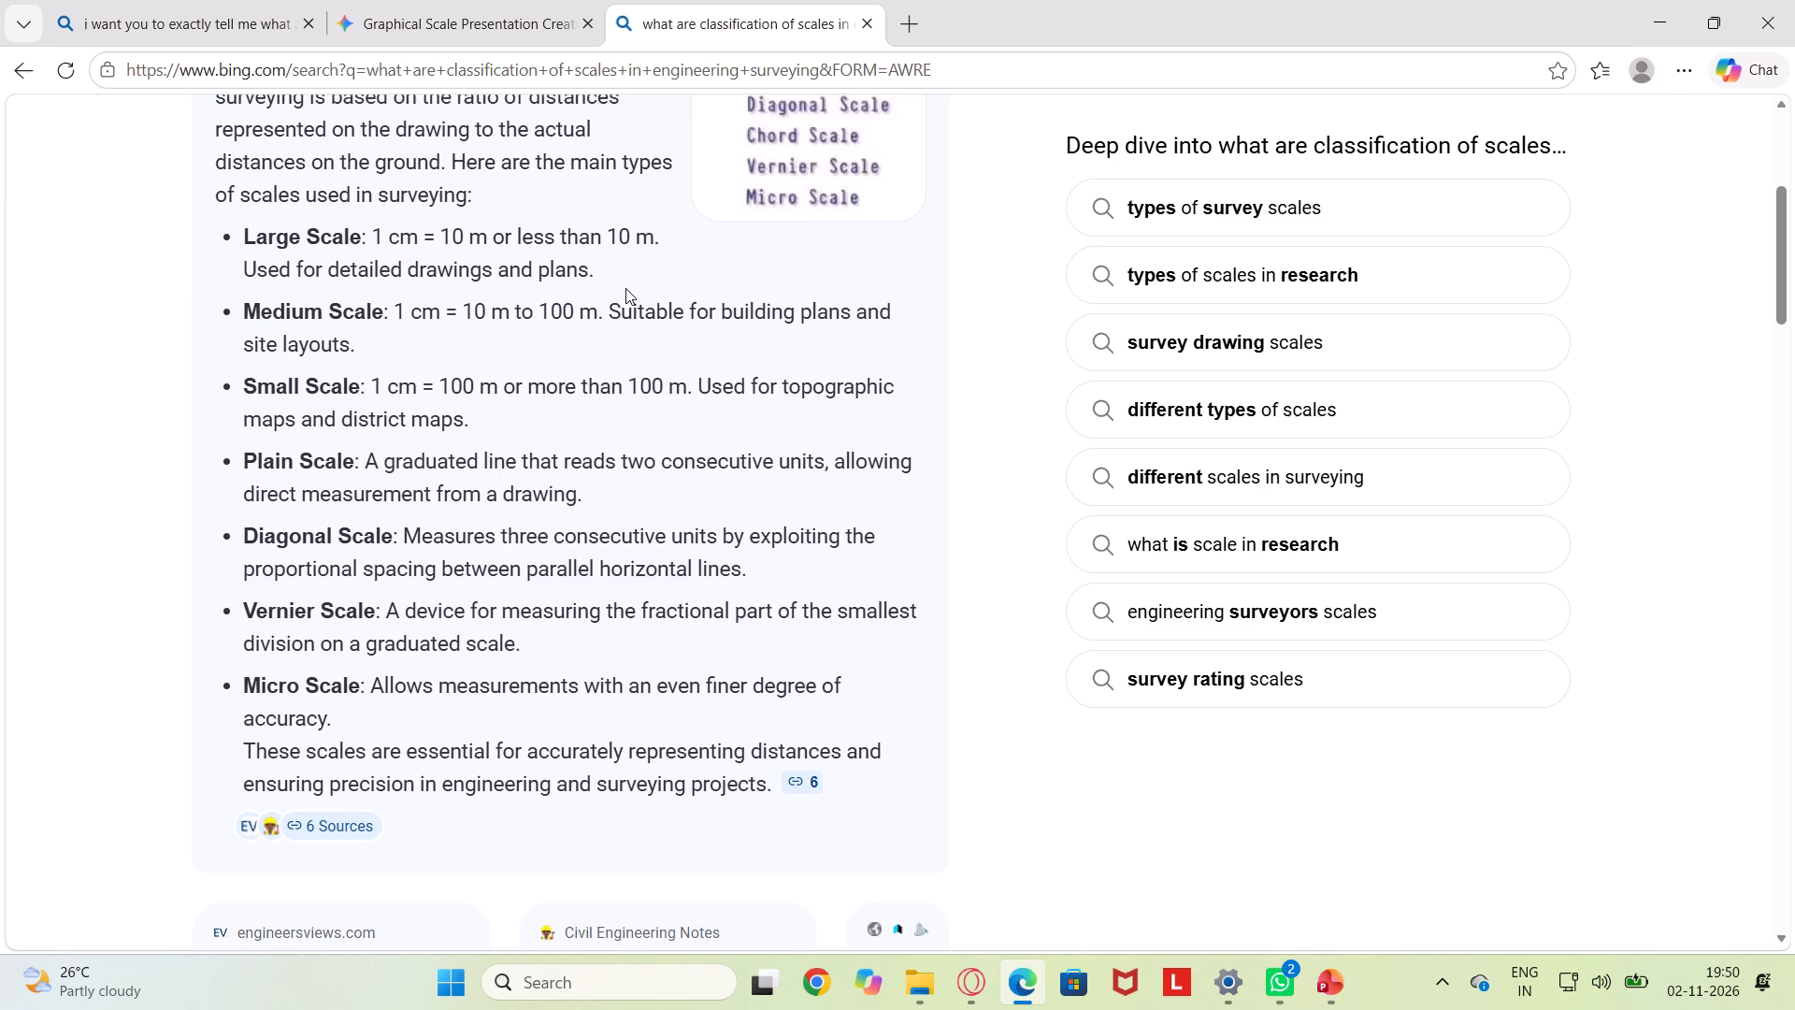
pyautogui.scroll(-4, 605, 278)
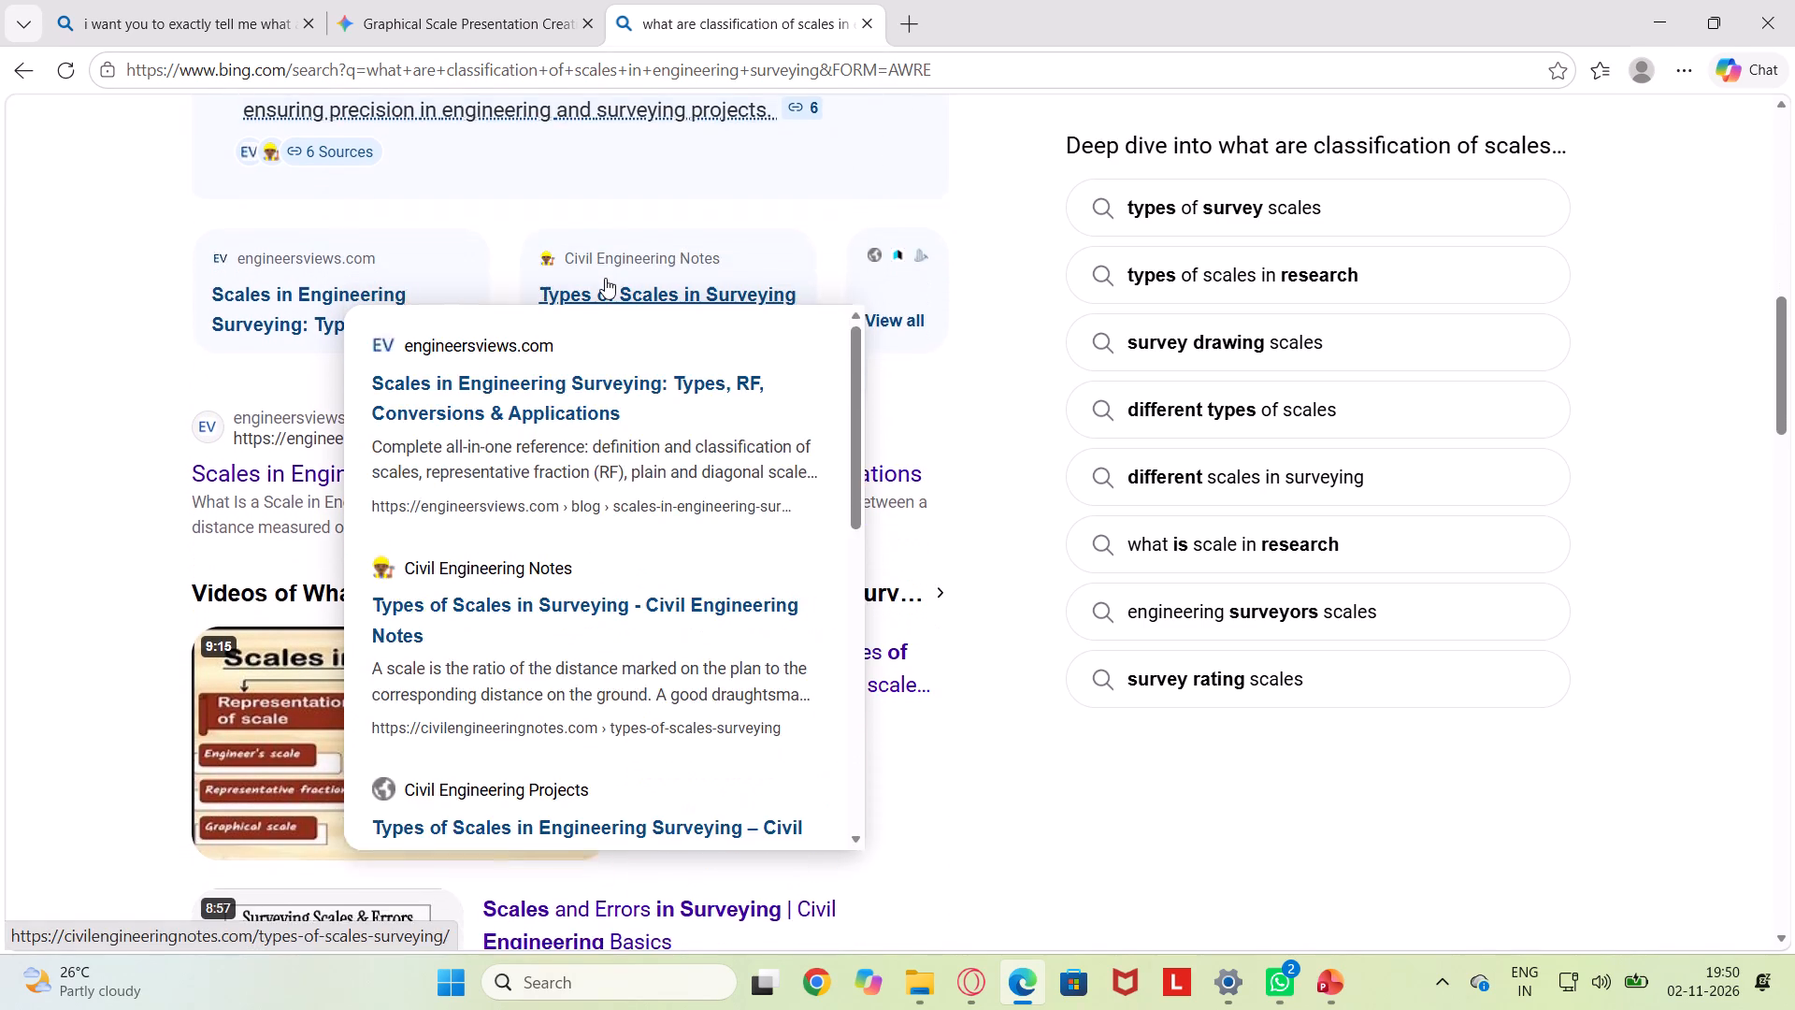
pyautogui.scroll(-2, 605, 278)
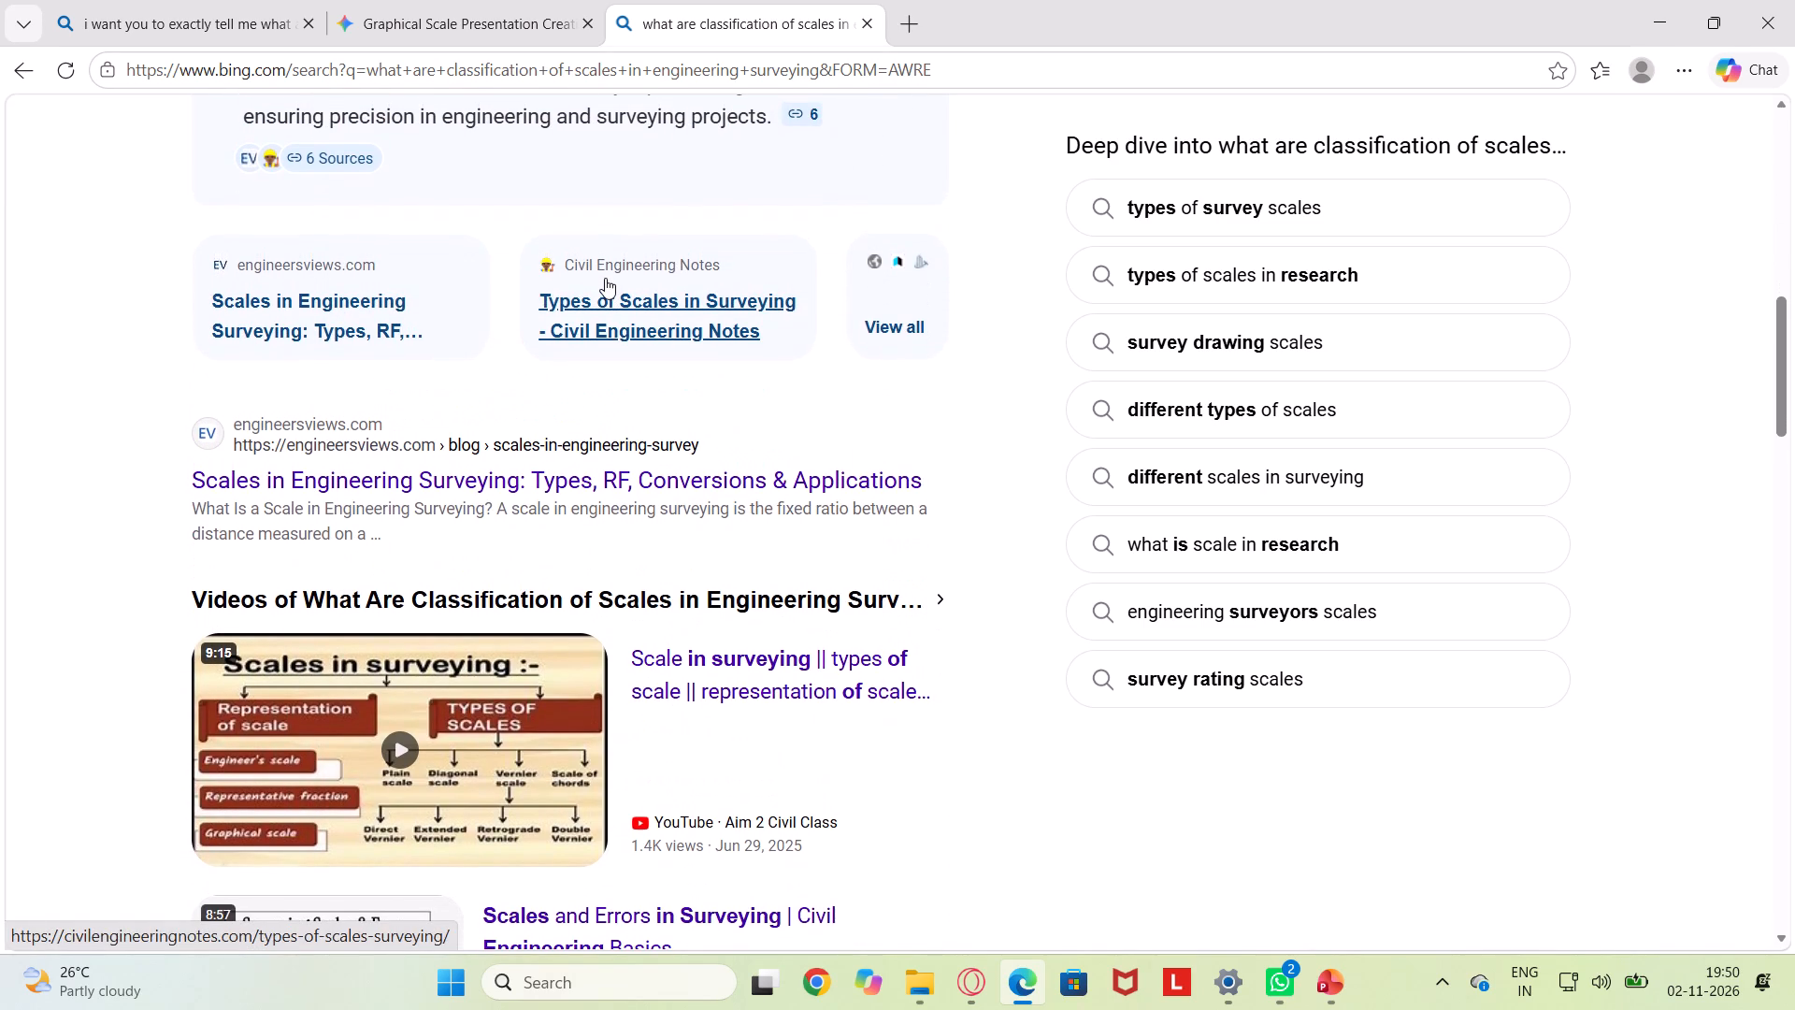
pyautogui.scroll(7, 605, 278)
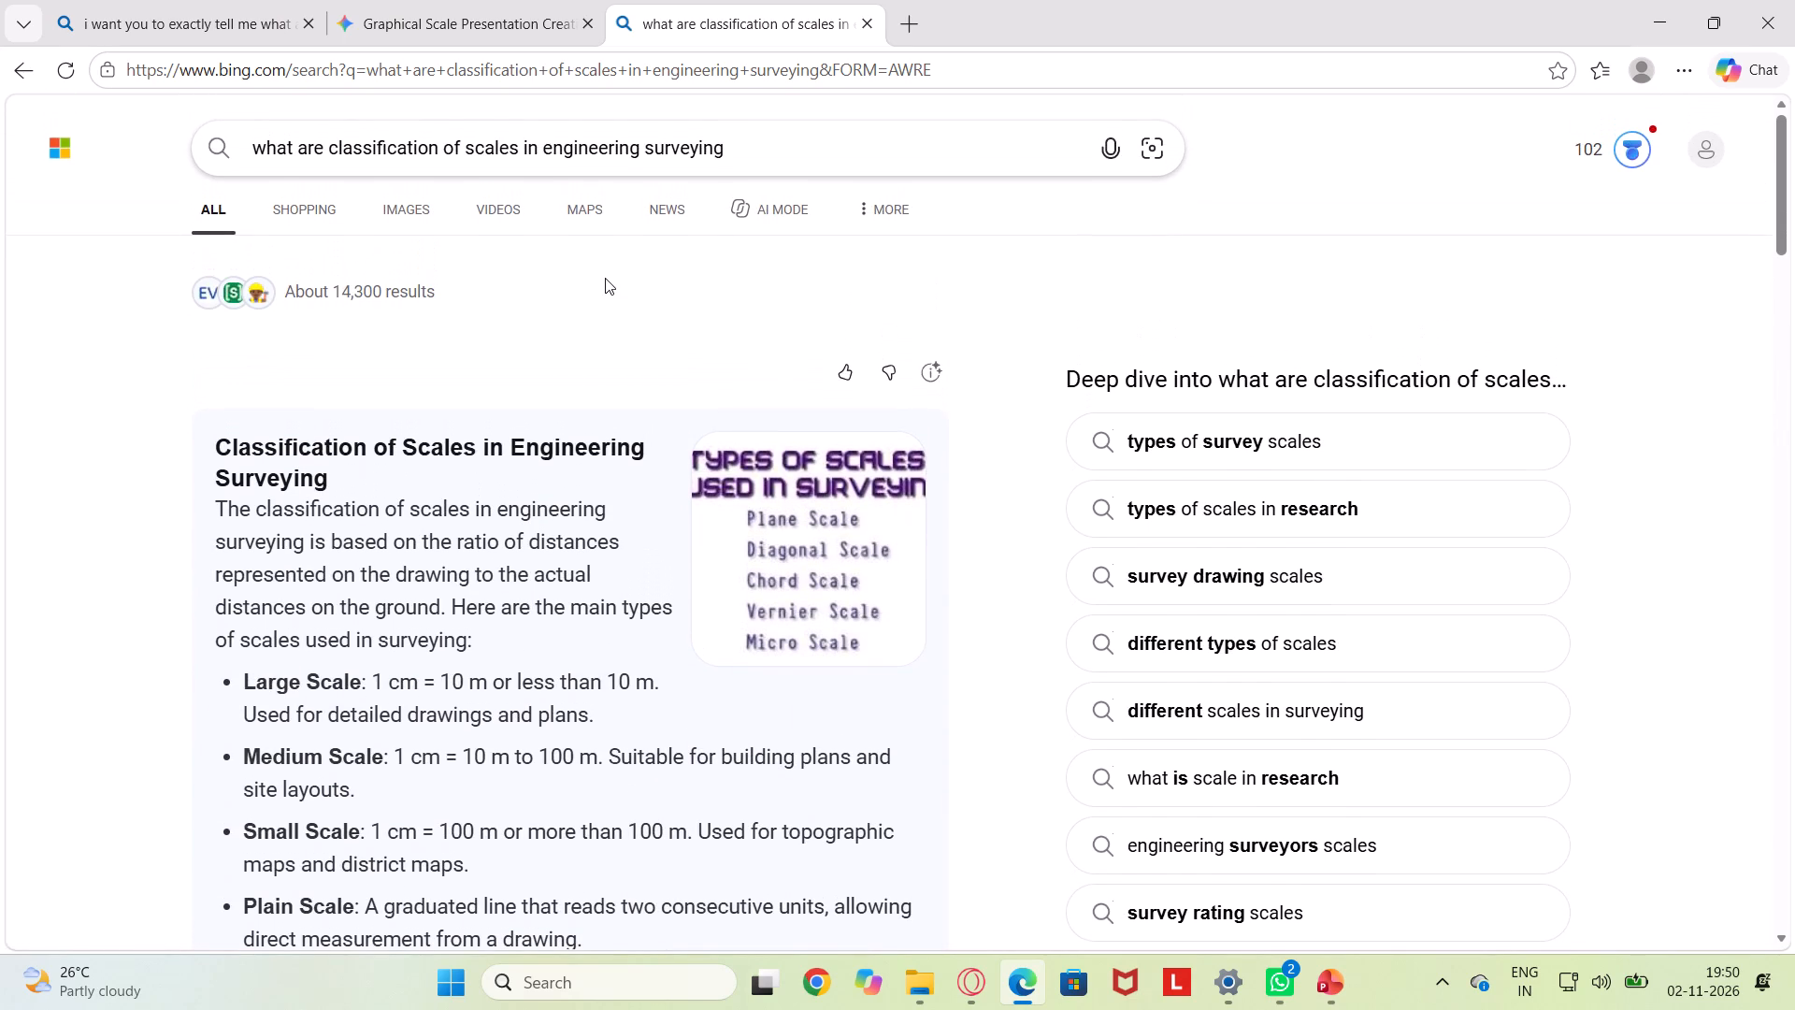
pyautogui.scroll(-2, 605, 278)
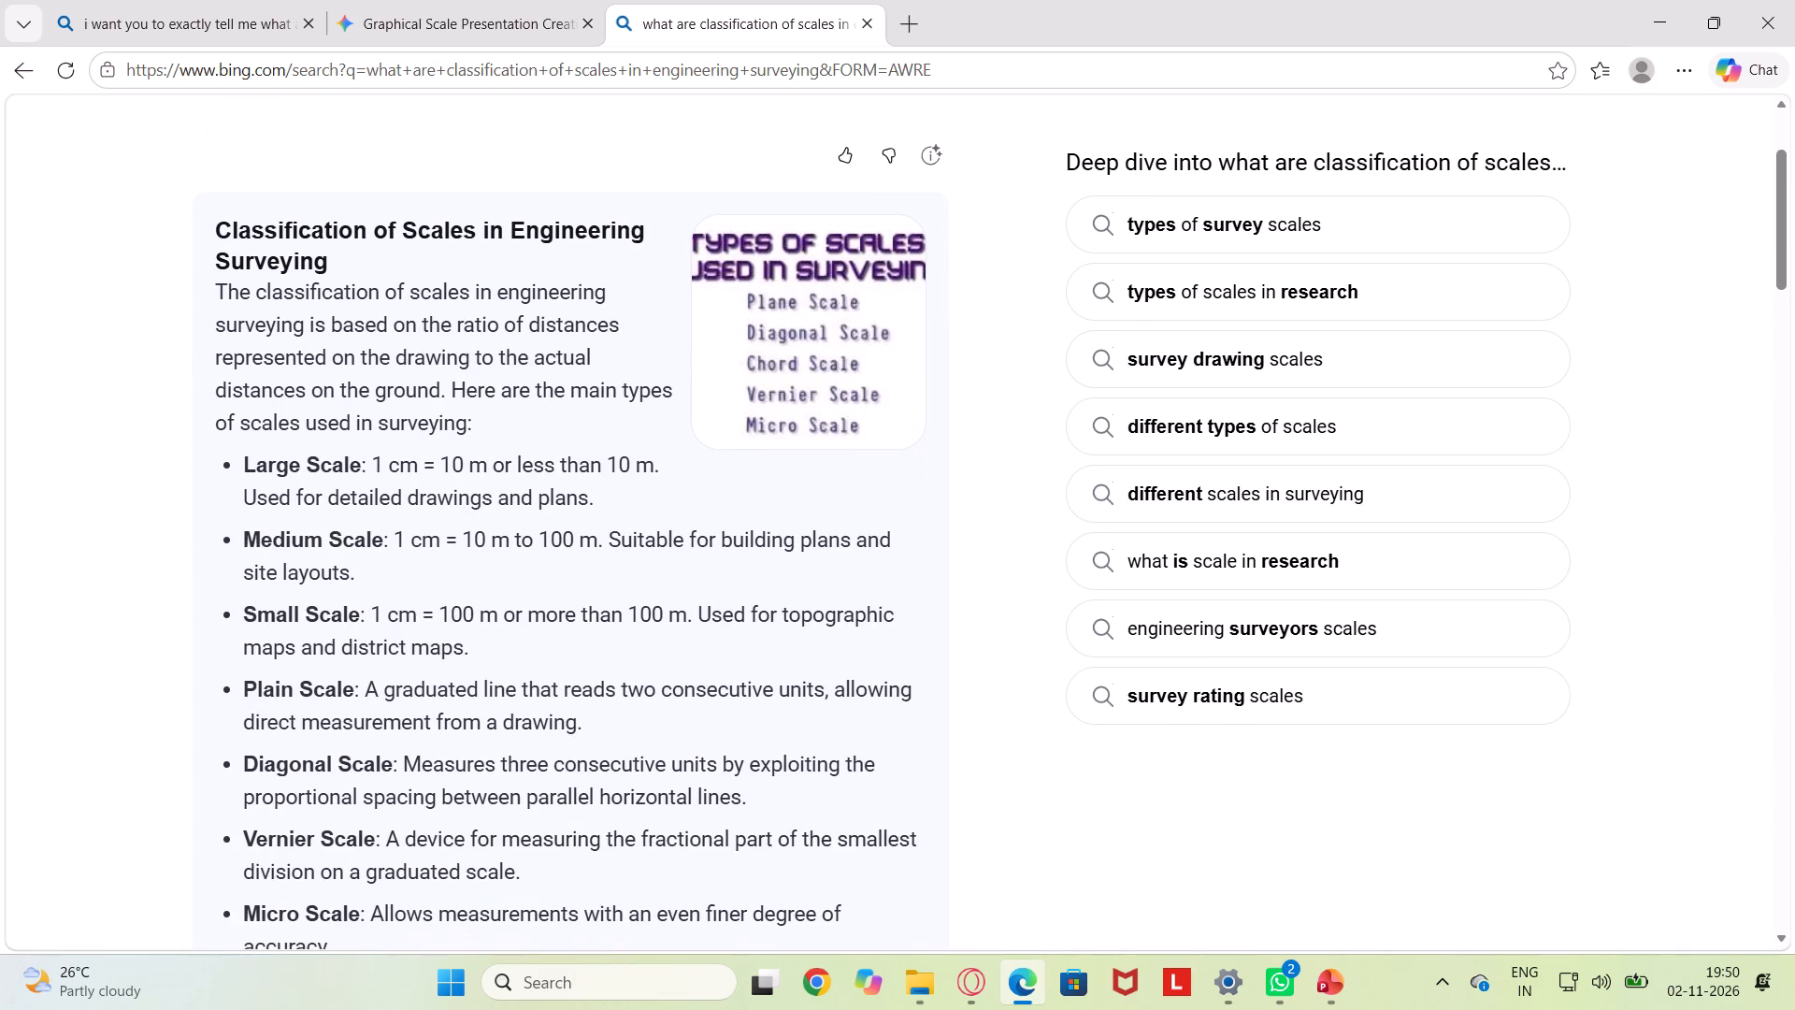
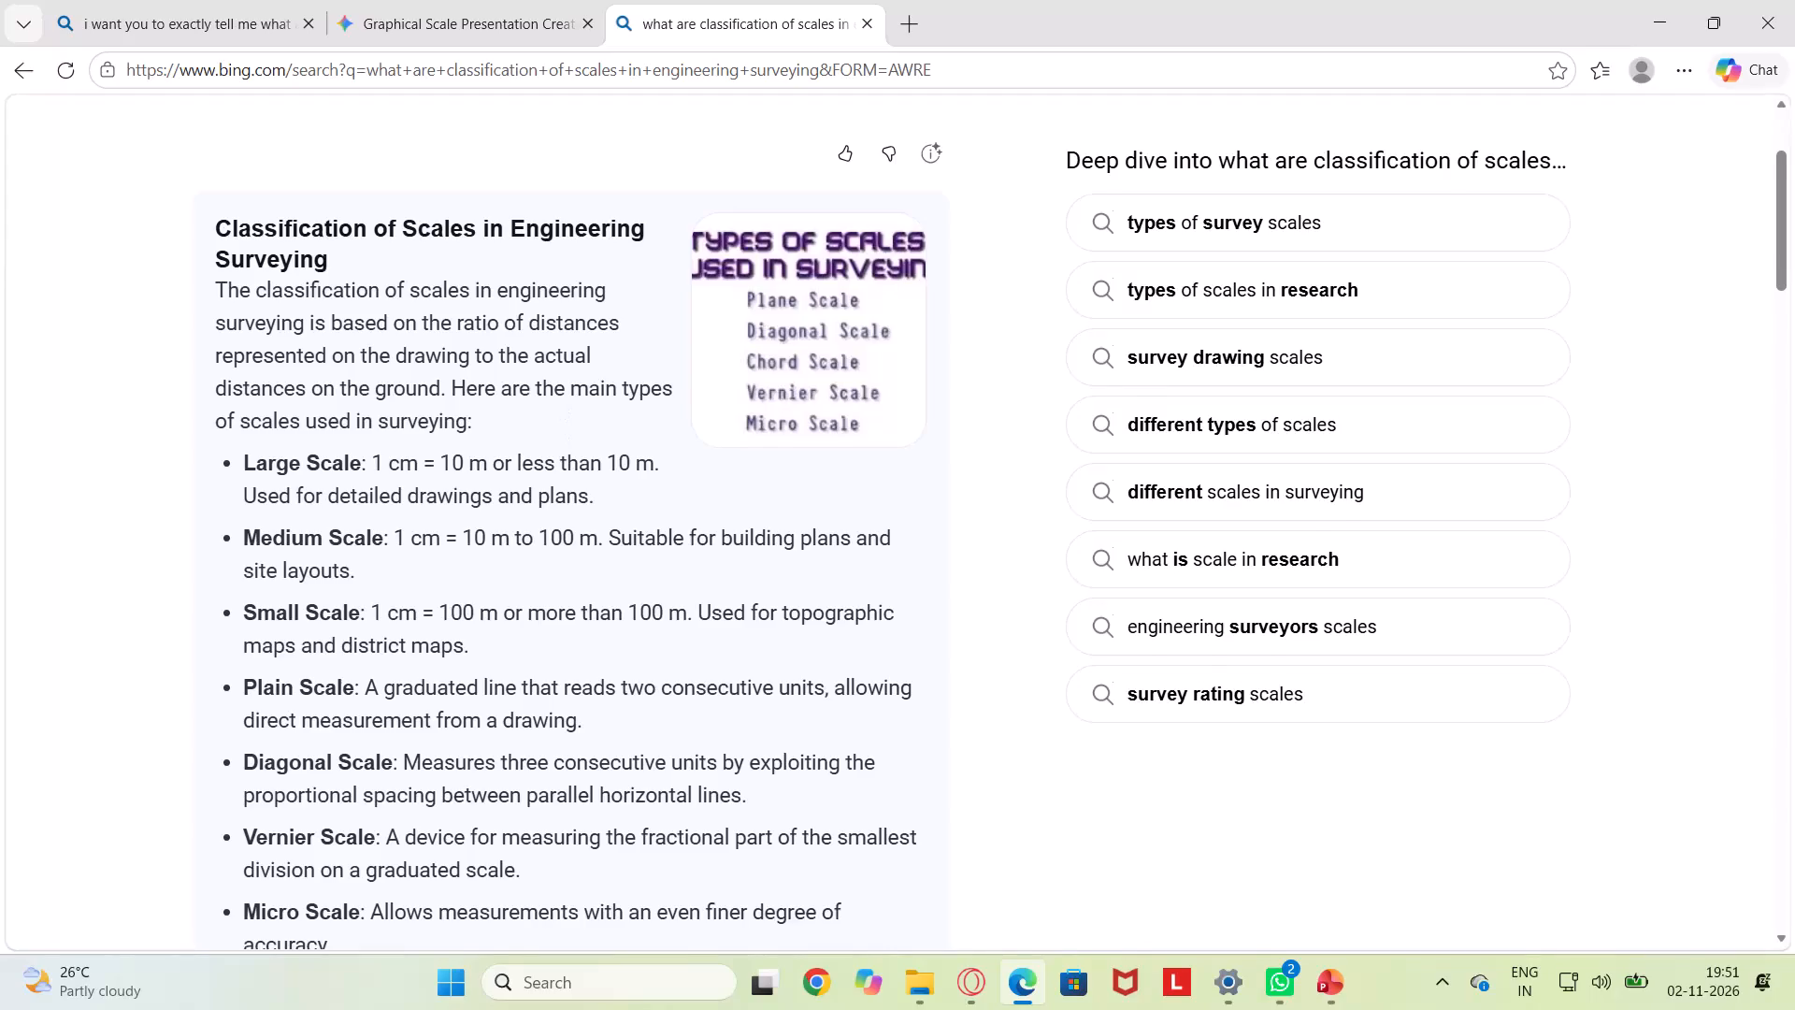
# Reread the summary of scale types in engineering surveying, from large scale to micro scale, and check its listed sources.
pyautogui.scroll(-6, 558, 397)
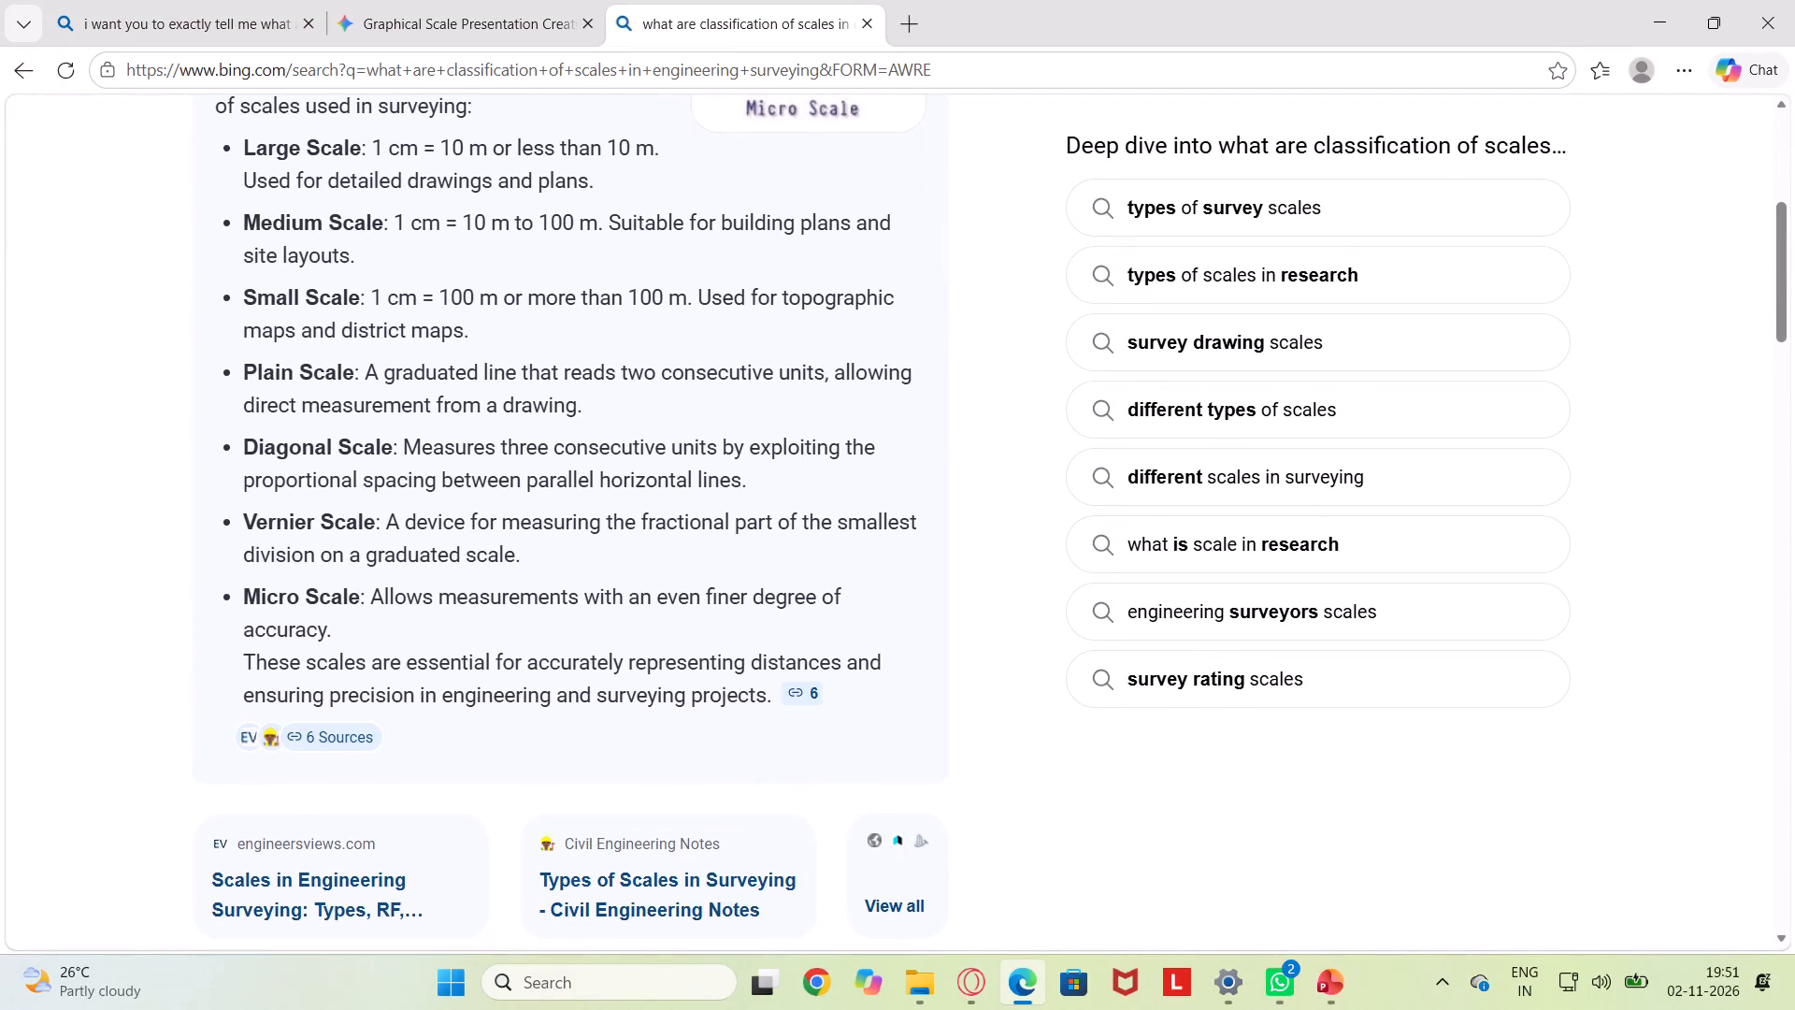
pyautogui.scroll(-2, 558, 397)
pyautogui.scroll(10, 558, 397)
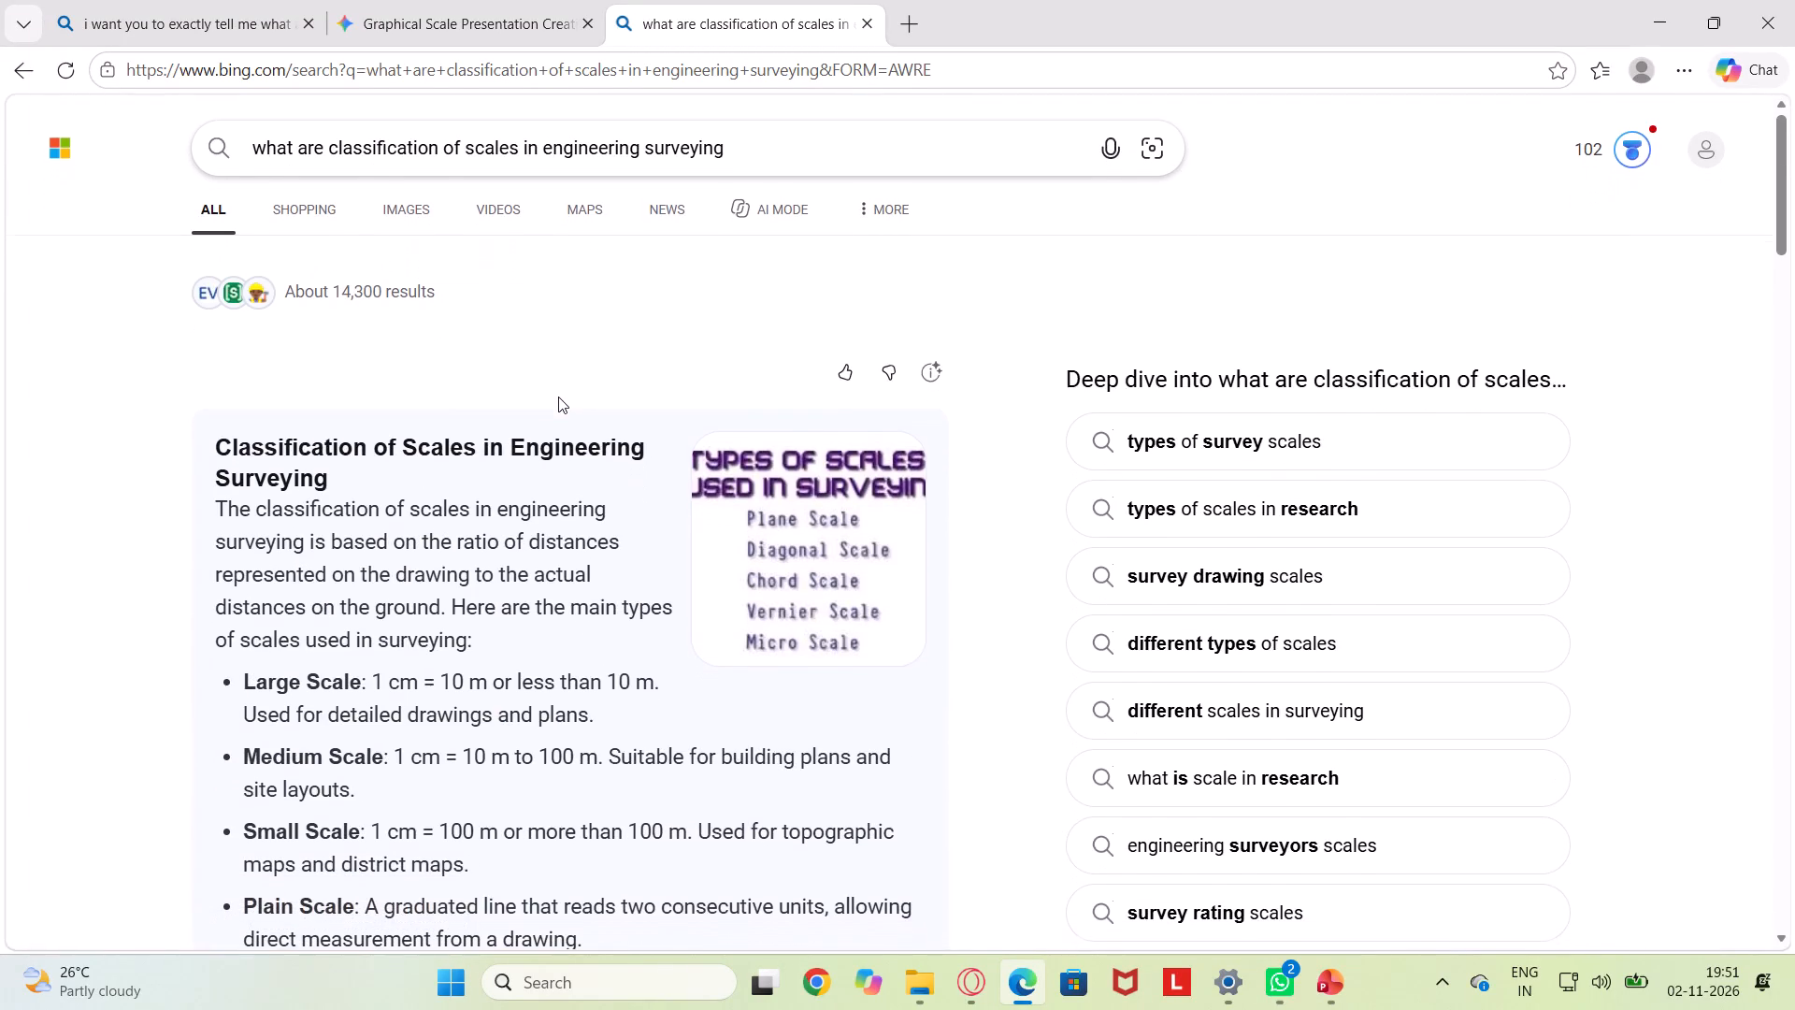
pyautogui.scroll(-2, 826, 498)
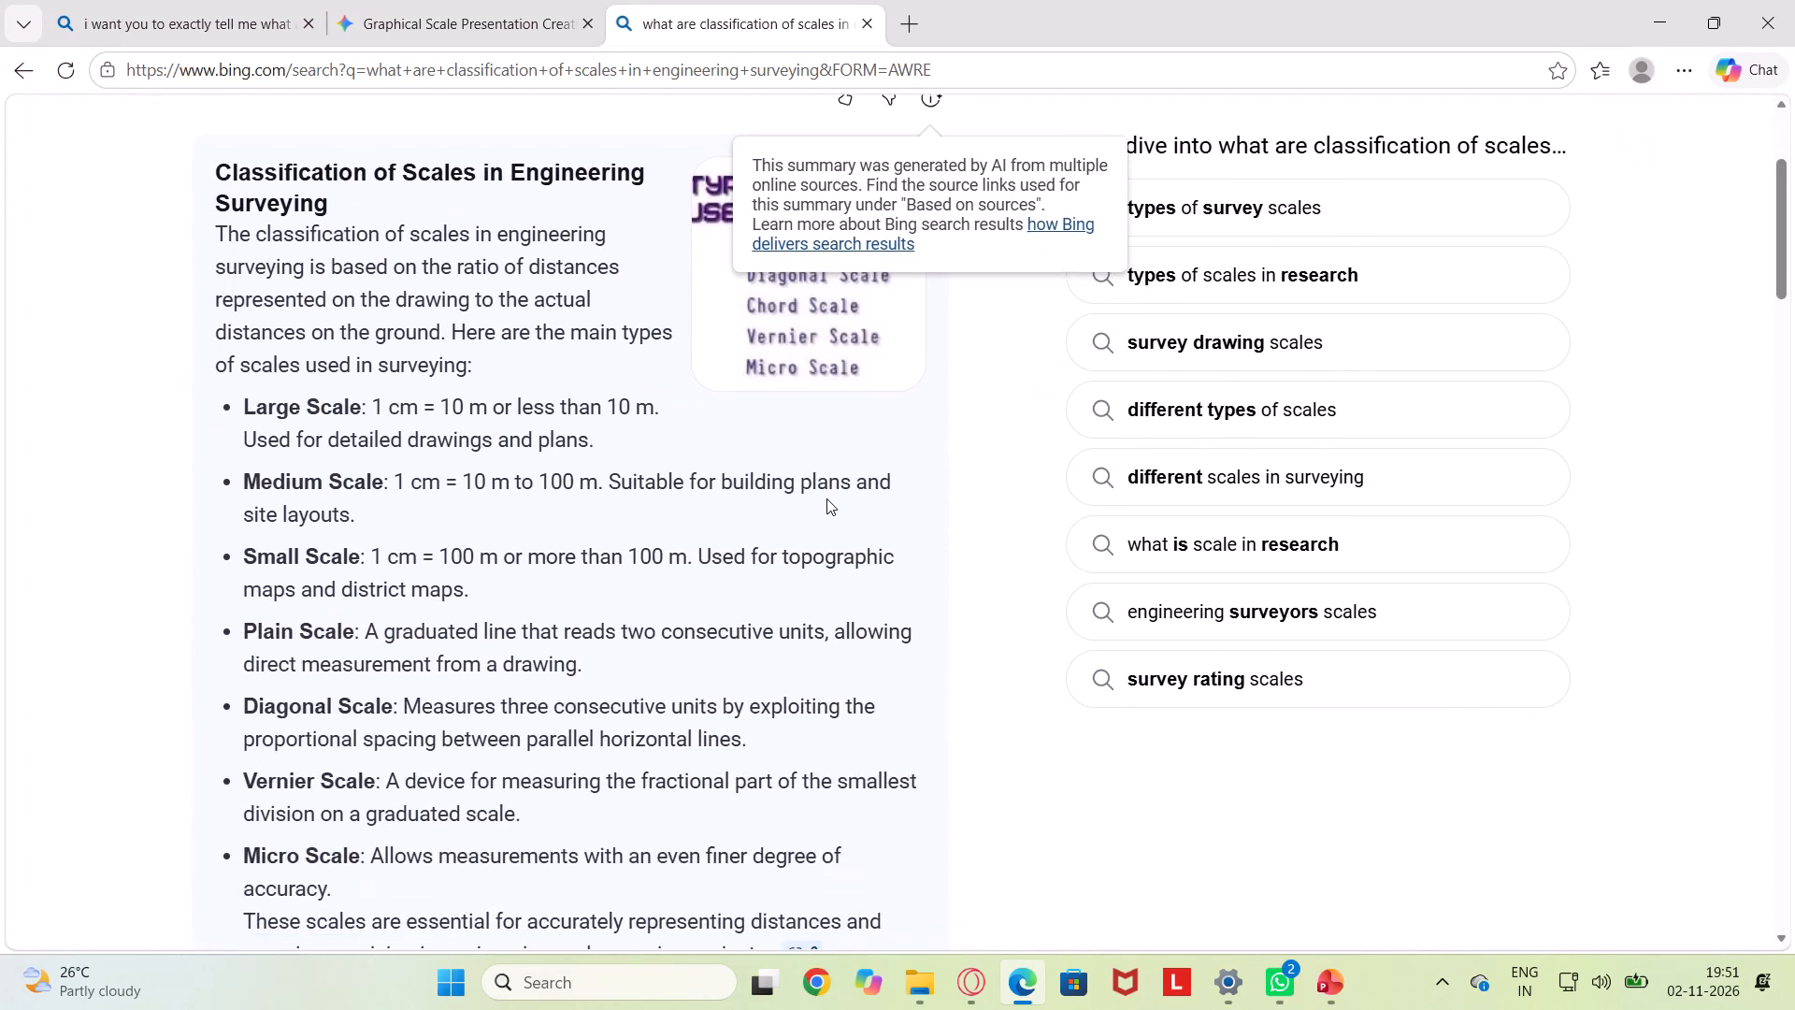
pyautogui.scroll(-4, 826, 498)
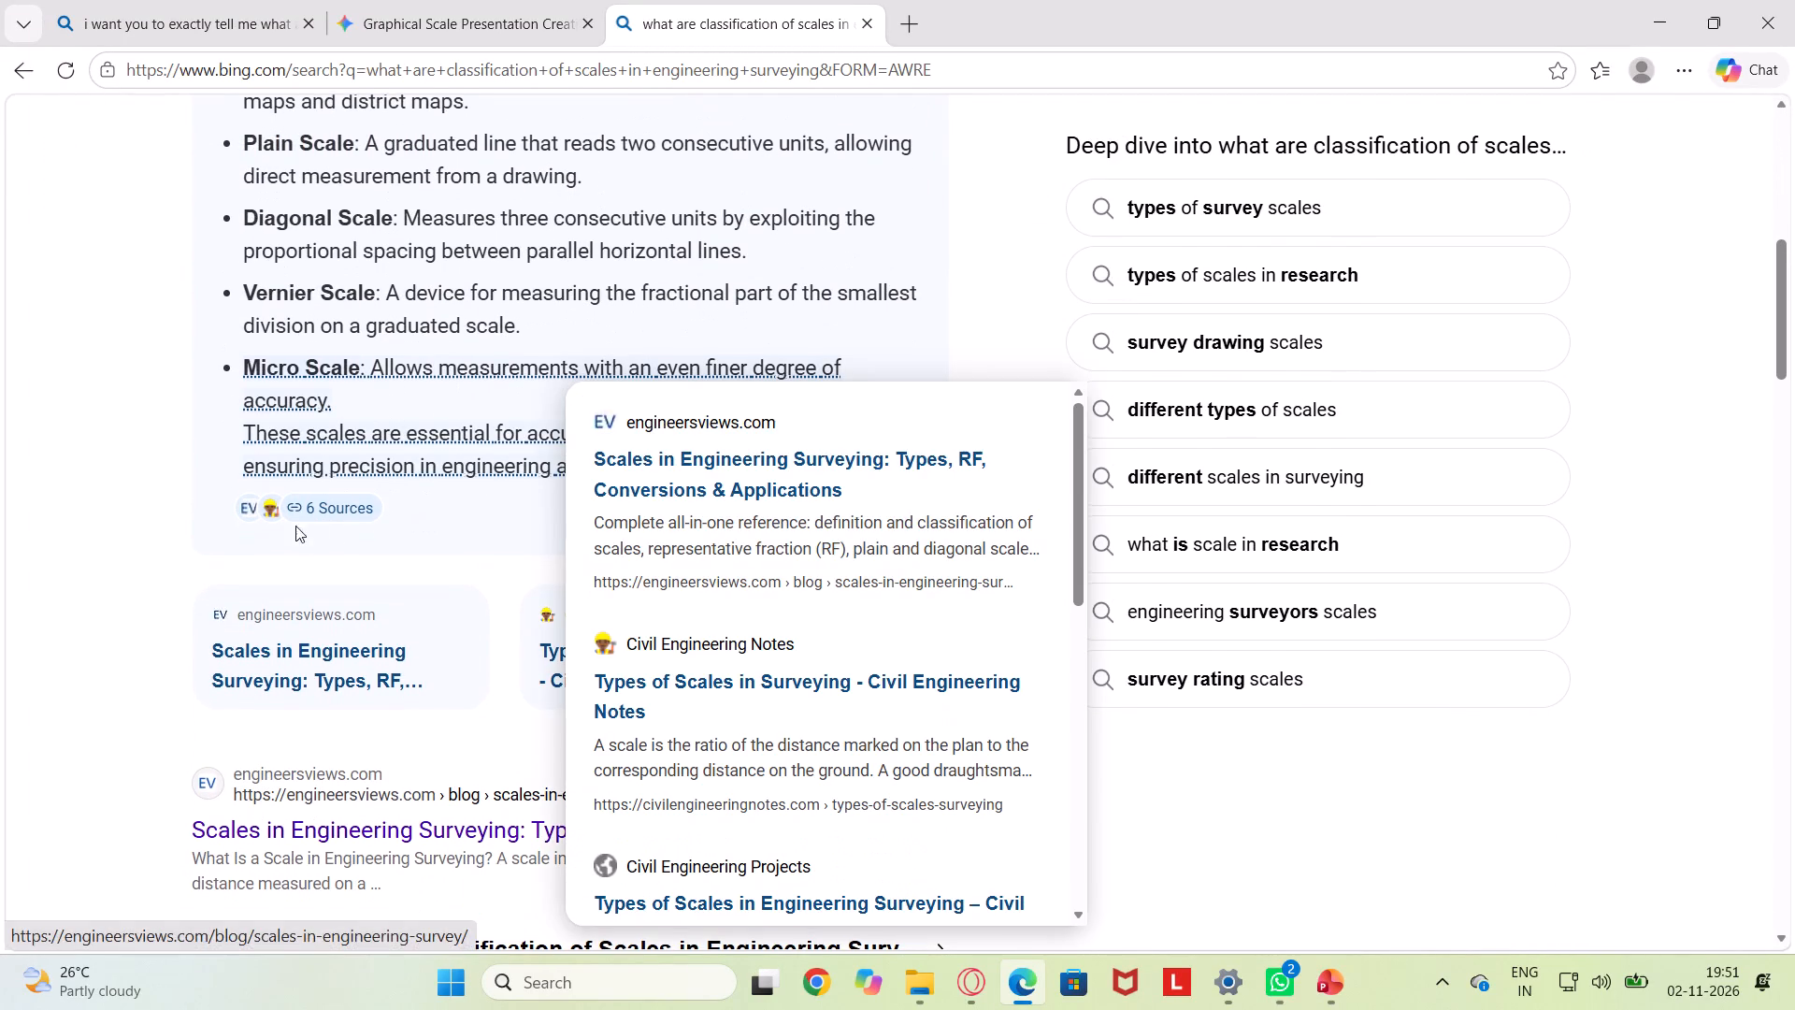
pyautogui.scroll(3, 968, 279)
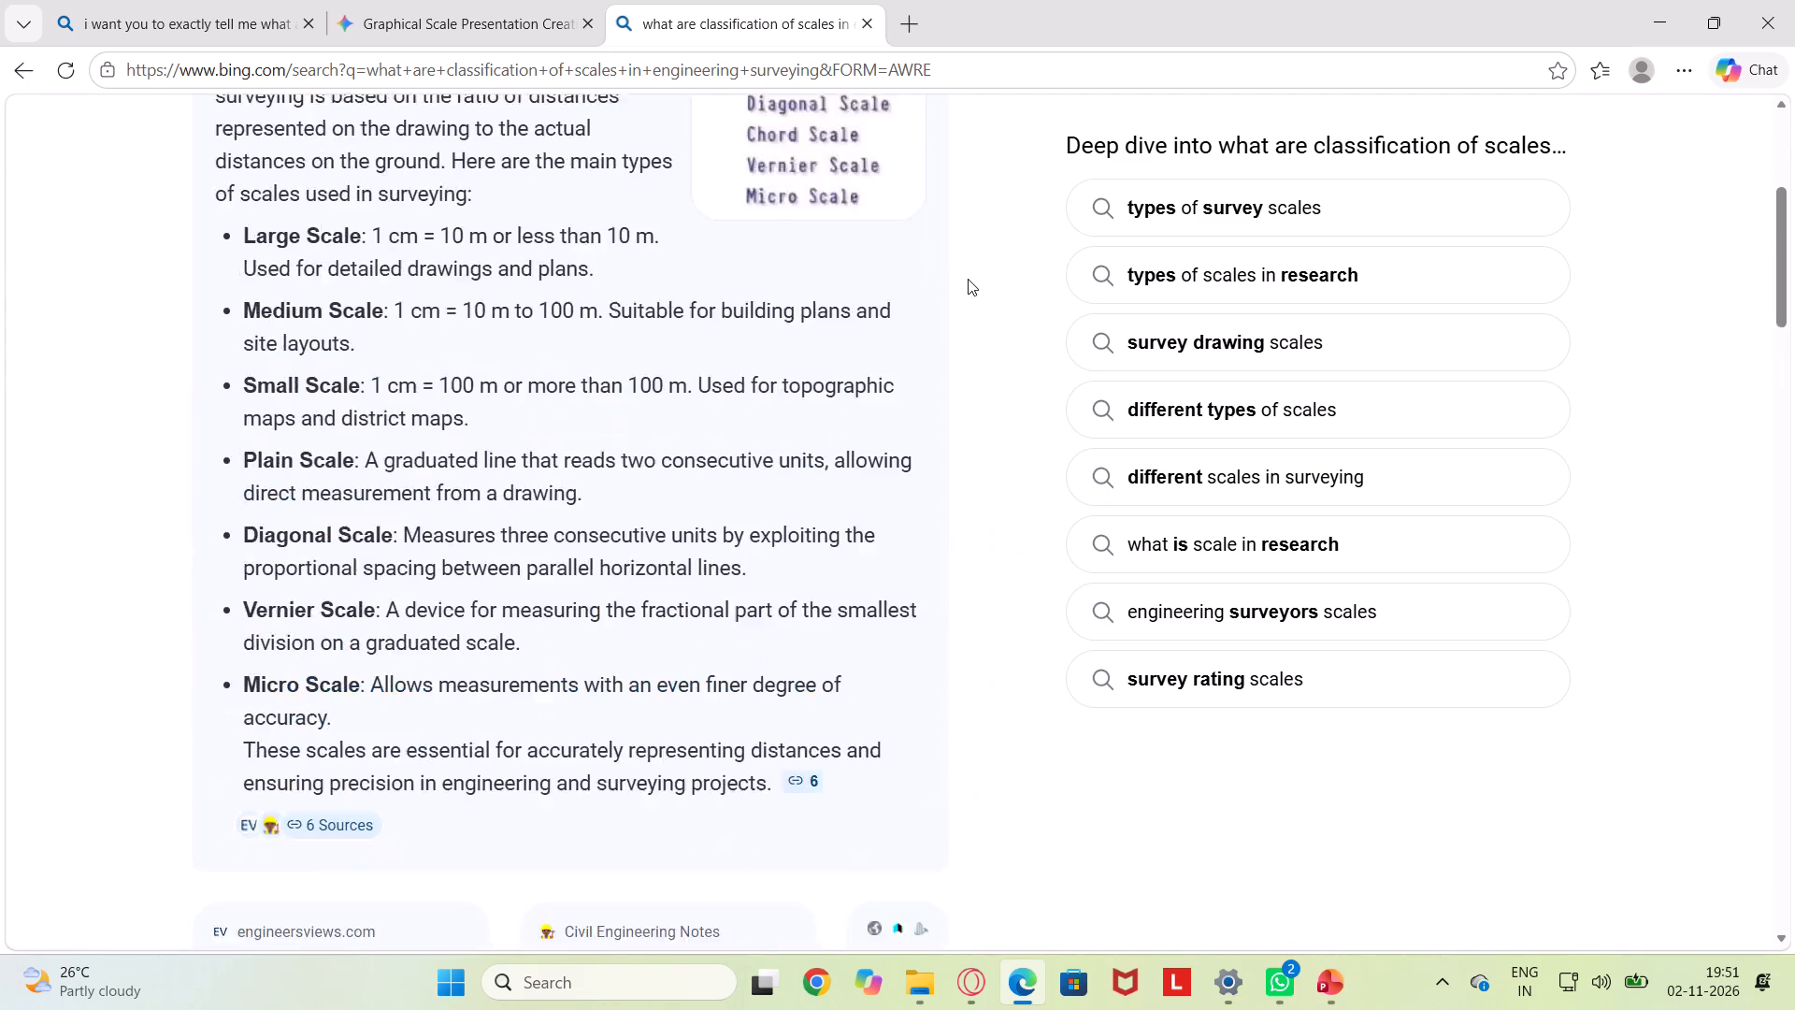
pyautogui.scroll(3, 968, 279)
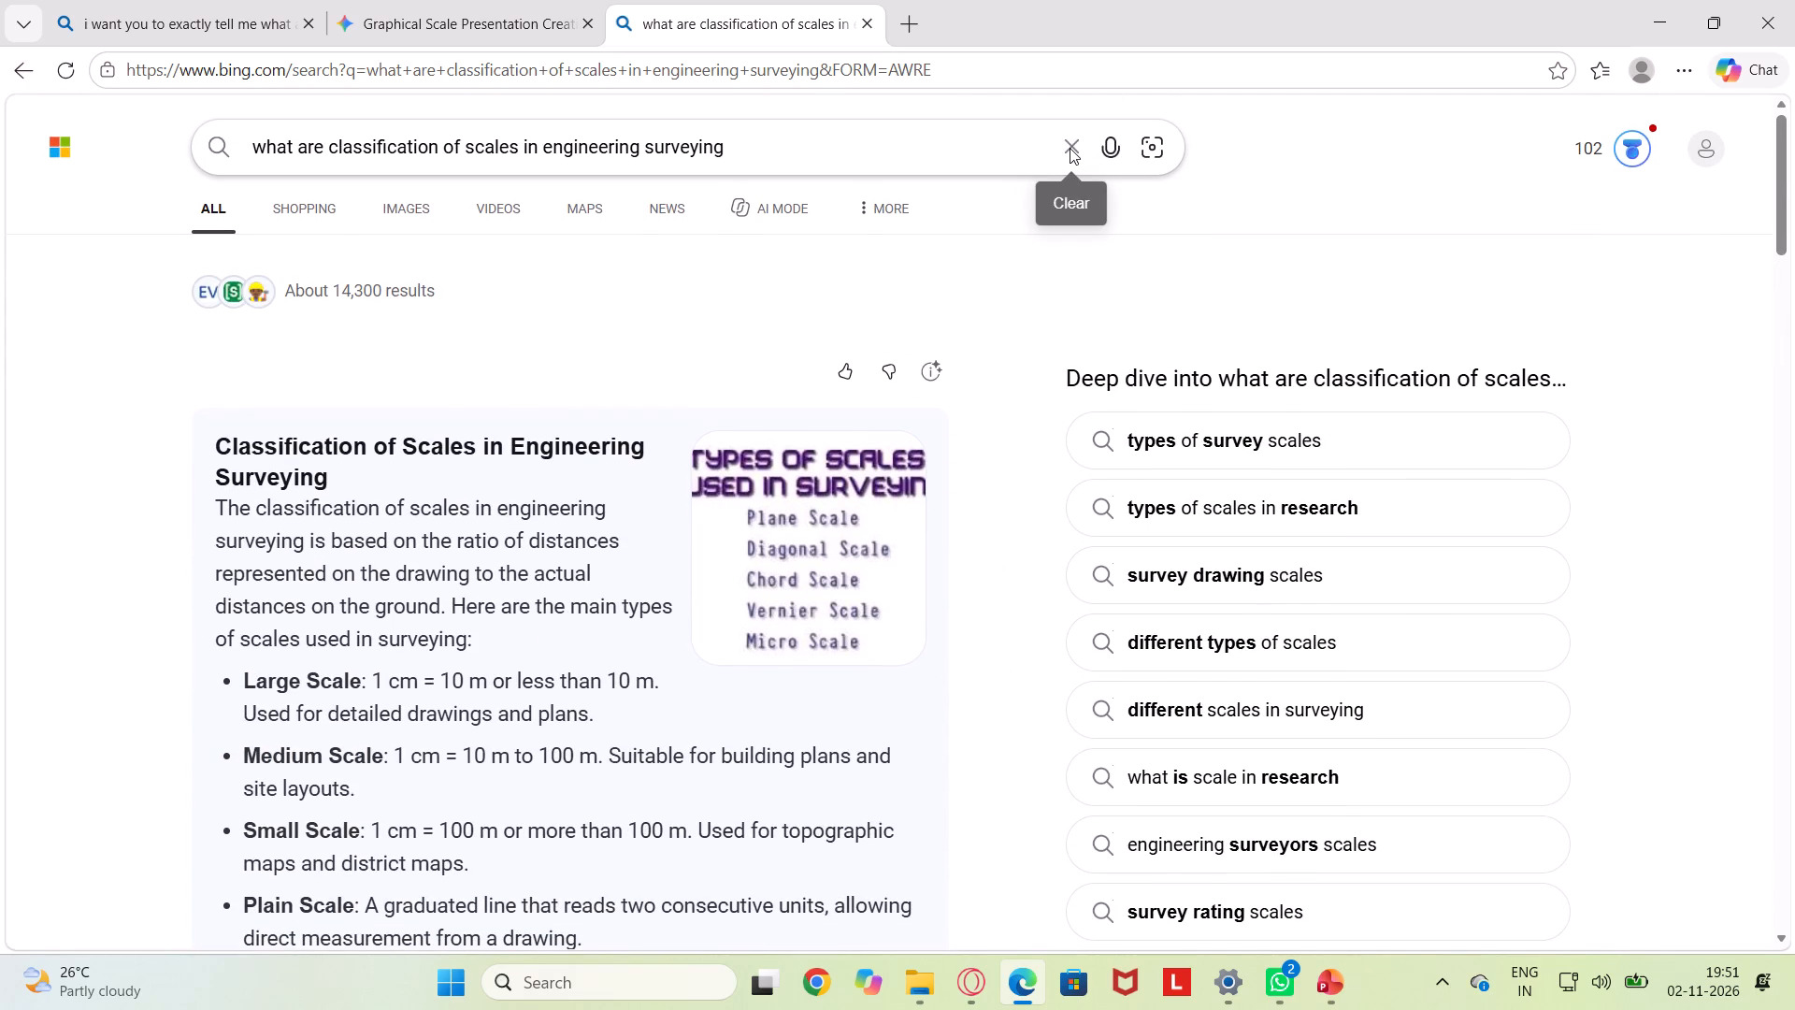
pyautogui.click(858, 150)
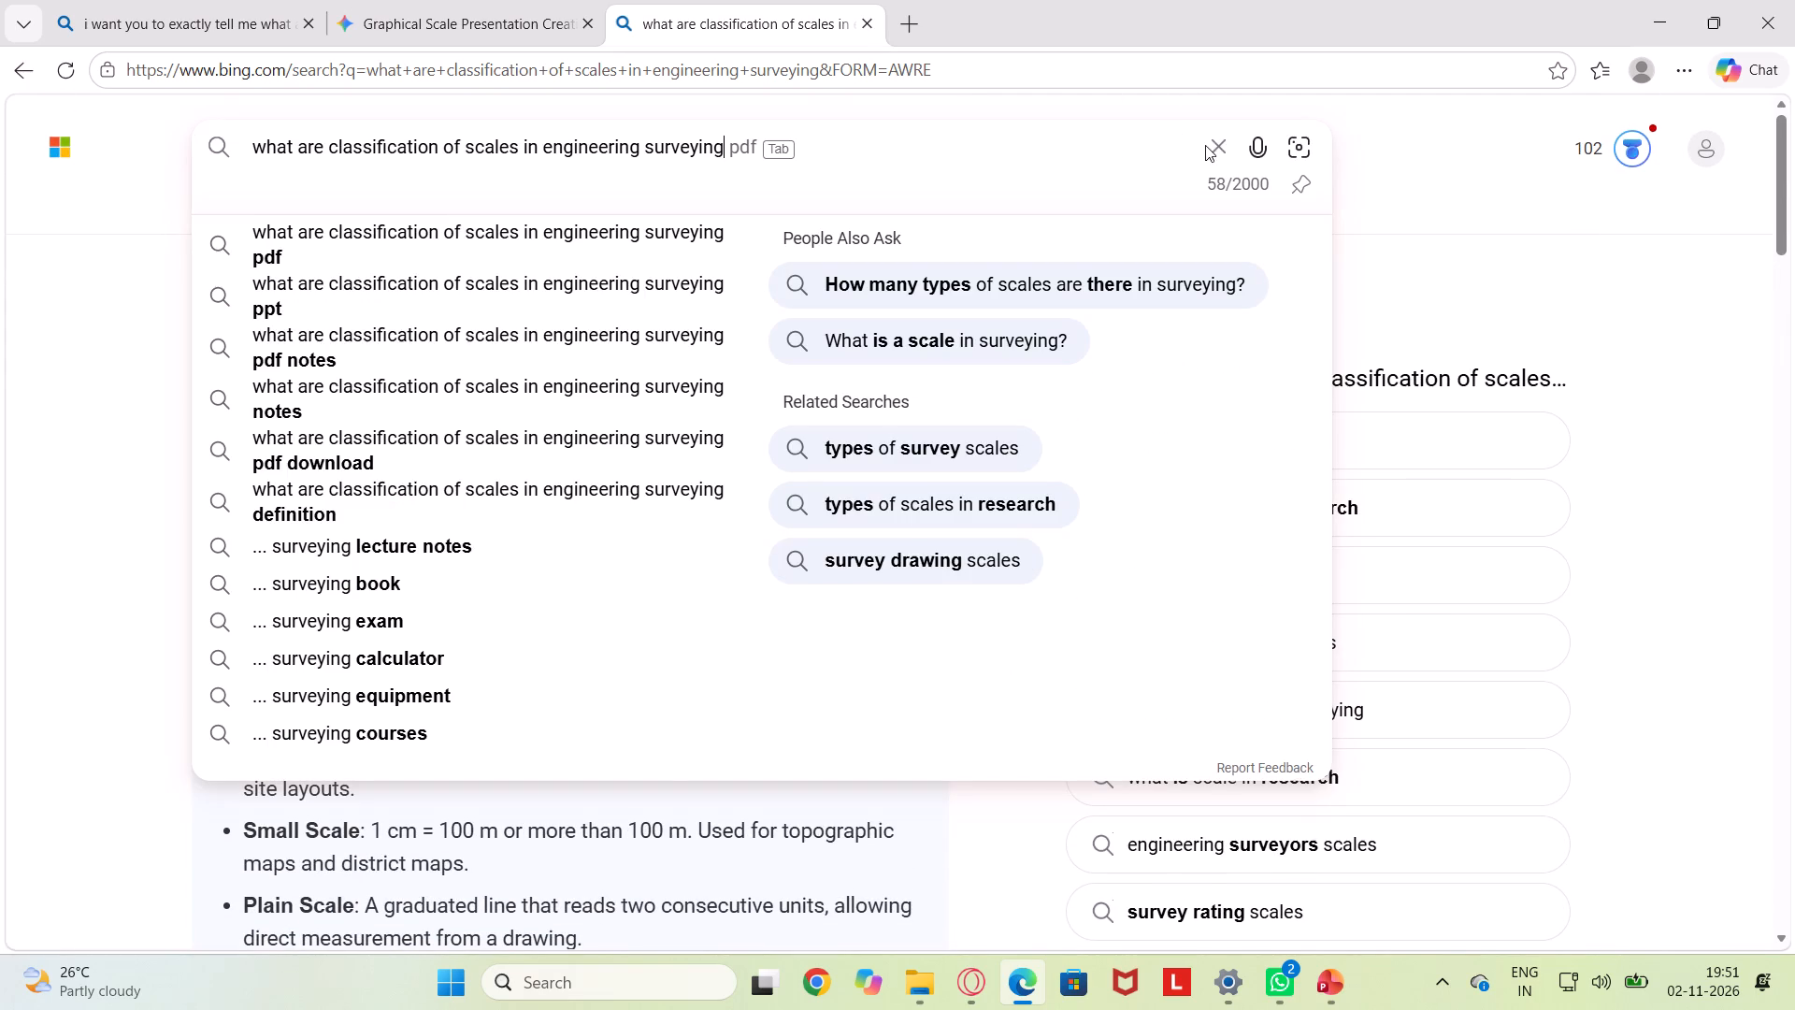
pyautogui.click(1221, 148)
pyautogui.write('what')
pyautogui.press('space')
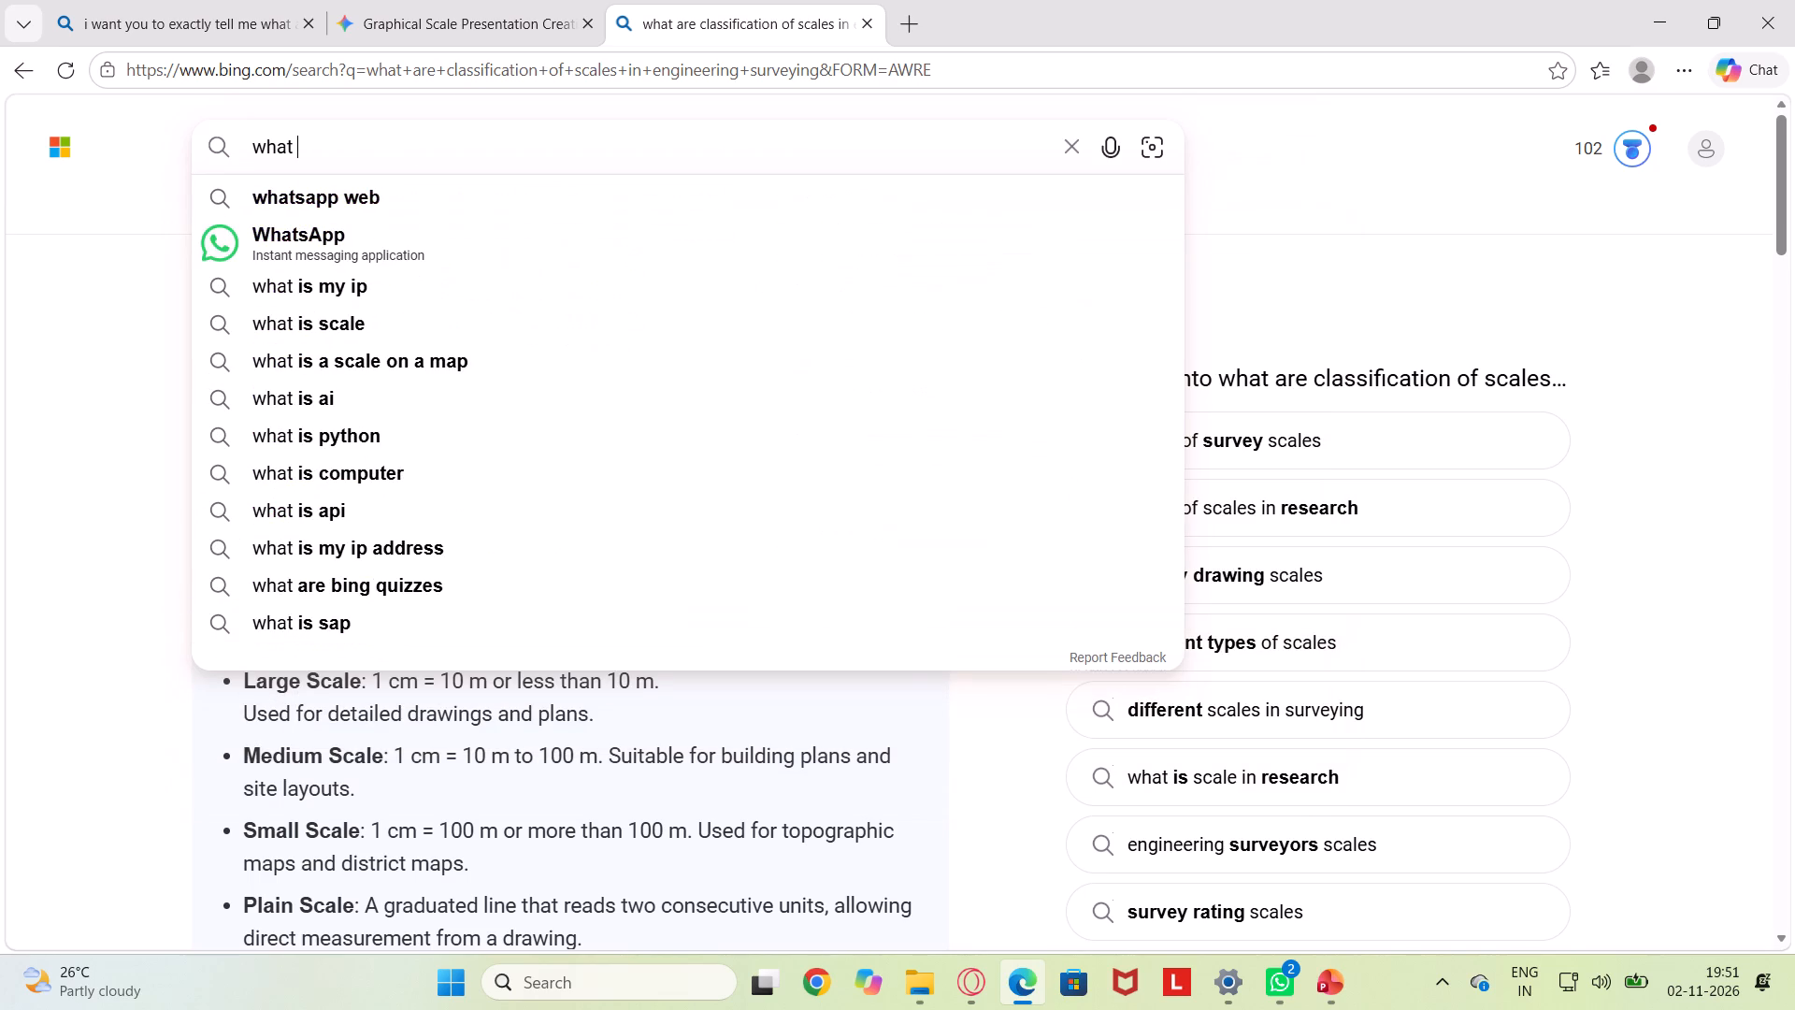
pyautogui.write('is a graphical scale and its clas')
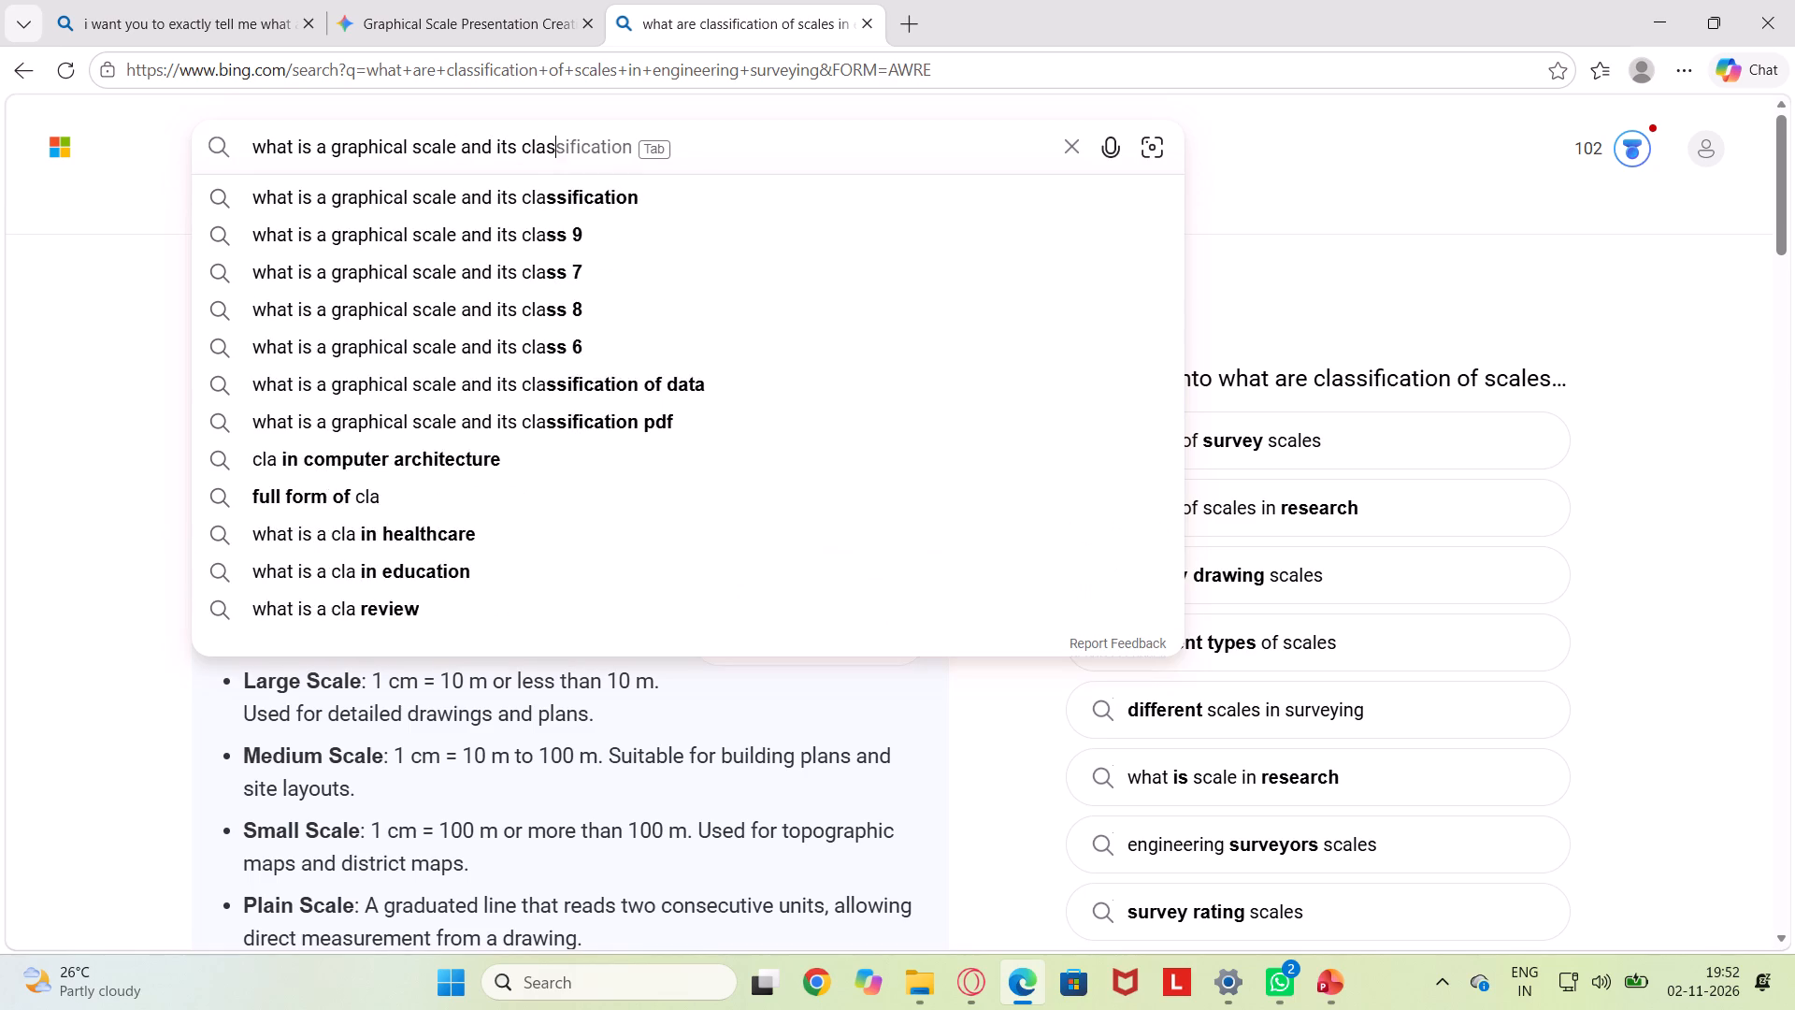
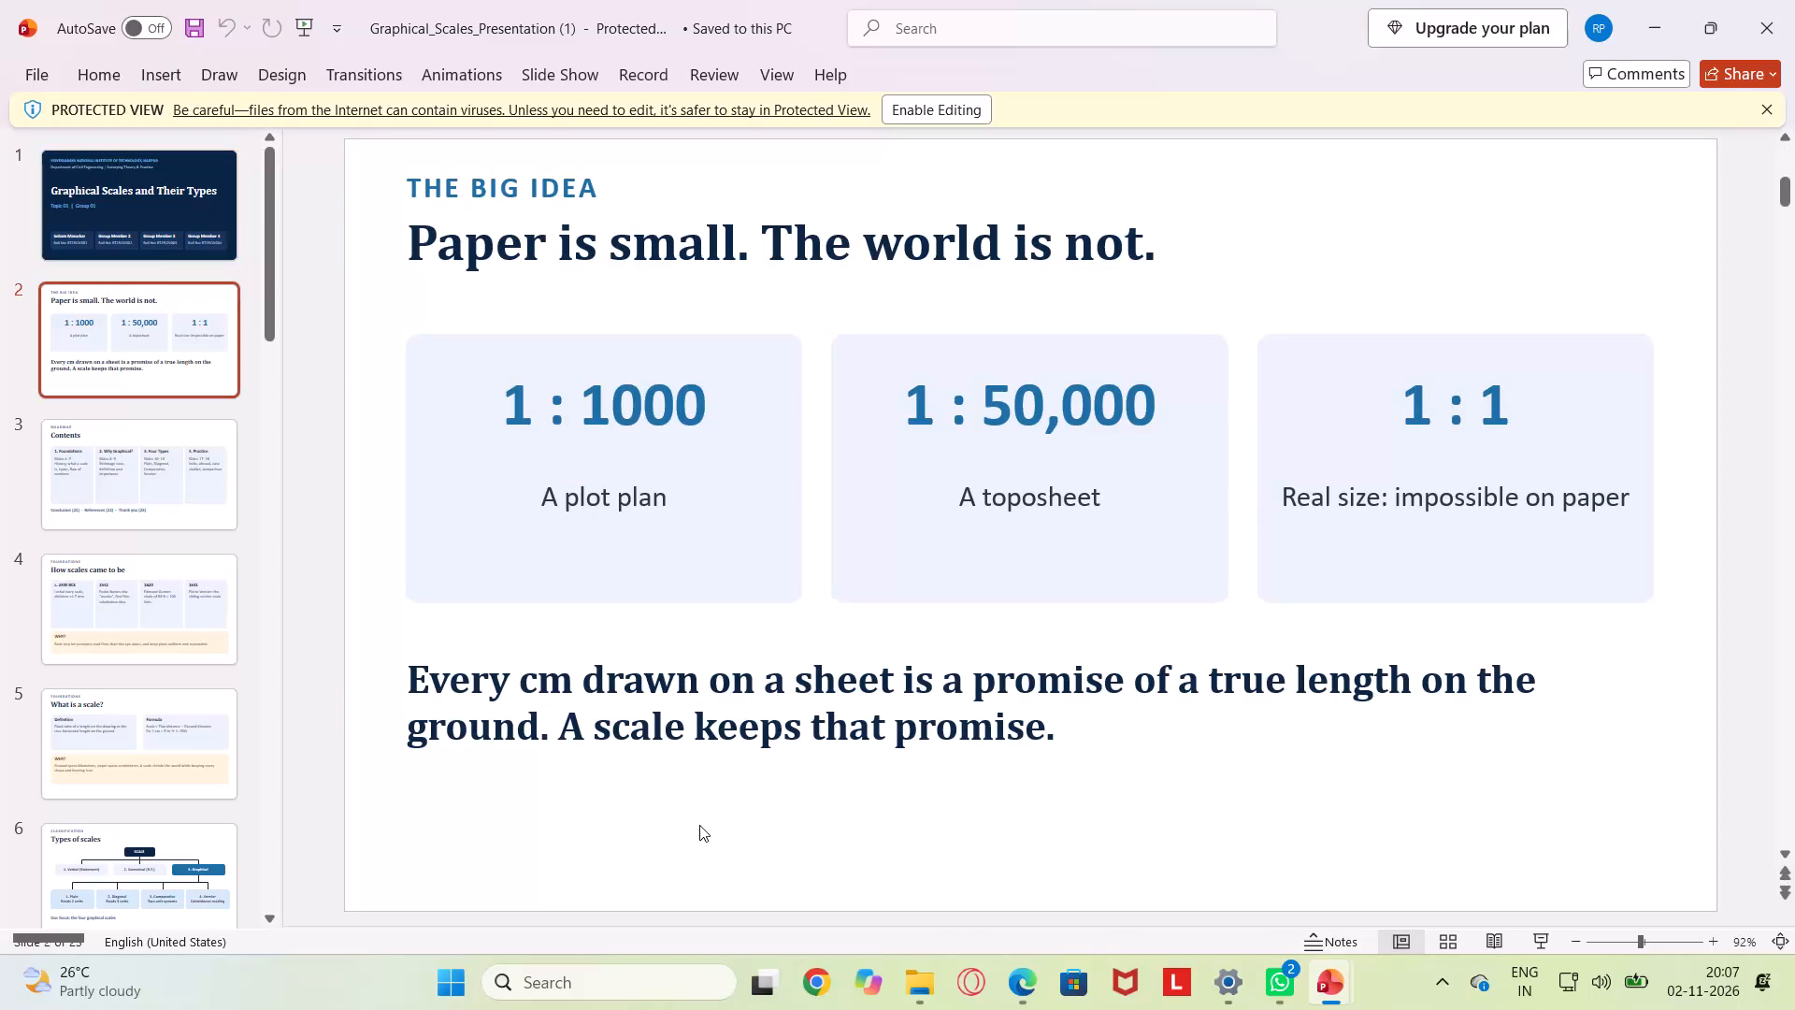
pyautogui.press('Right')
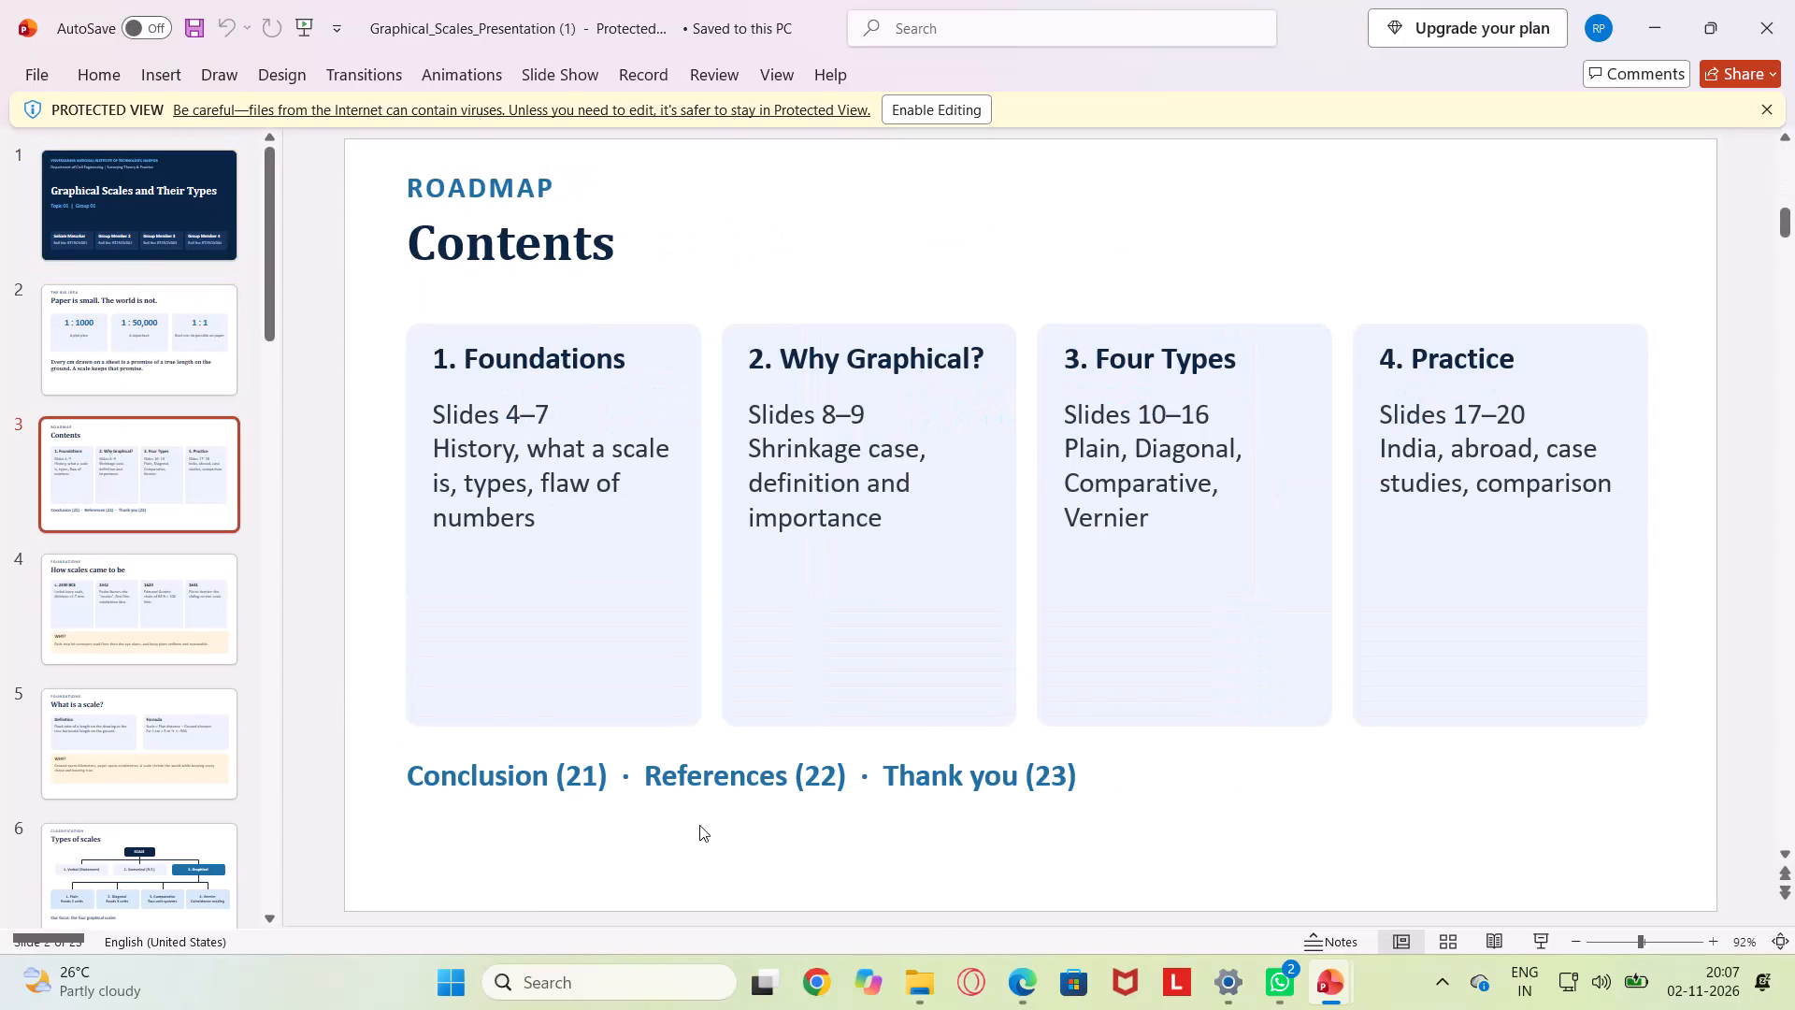
pyautogui.press('Left')
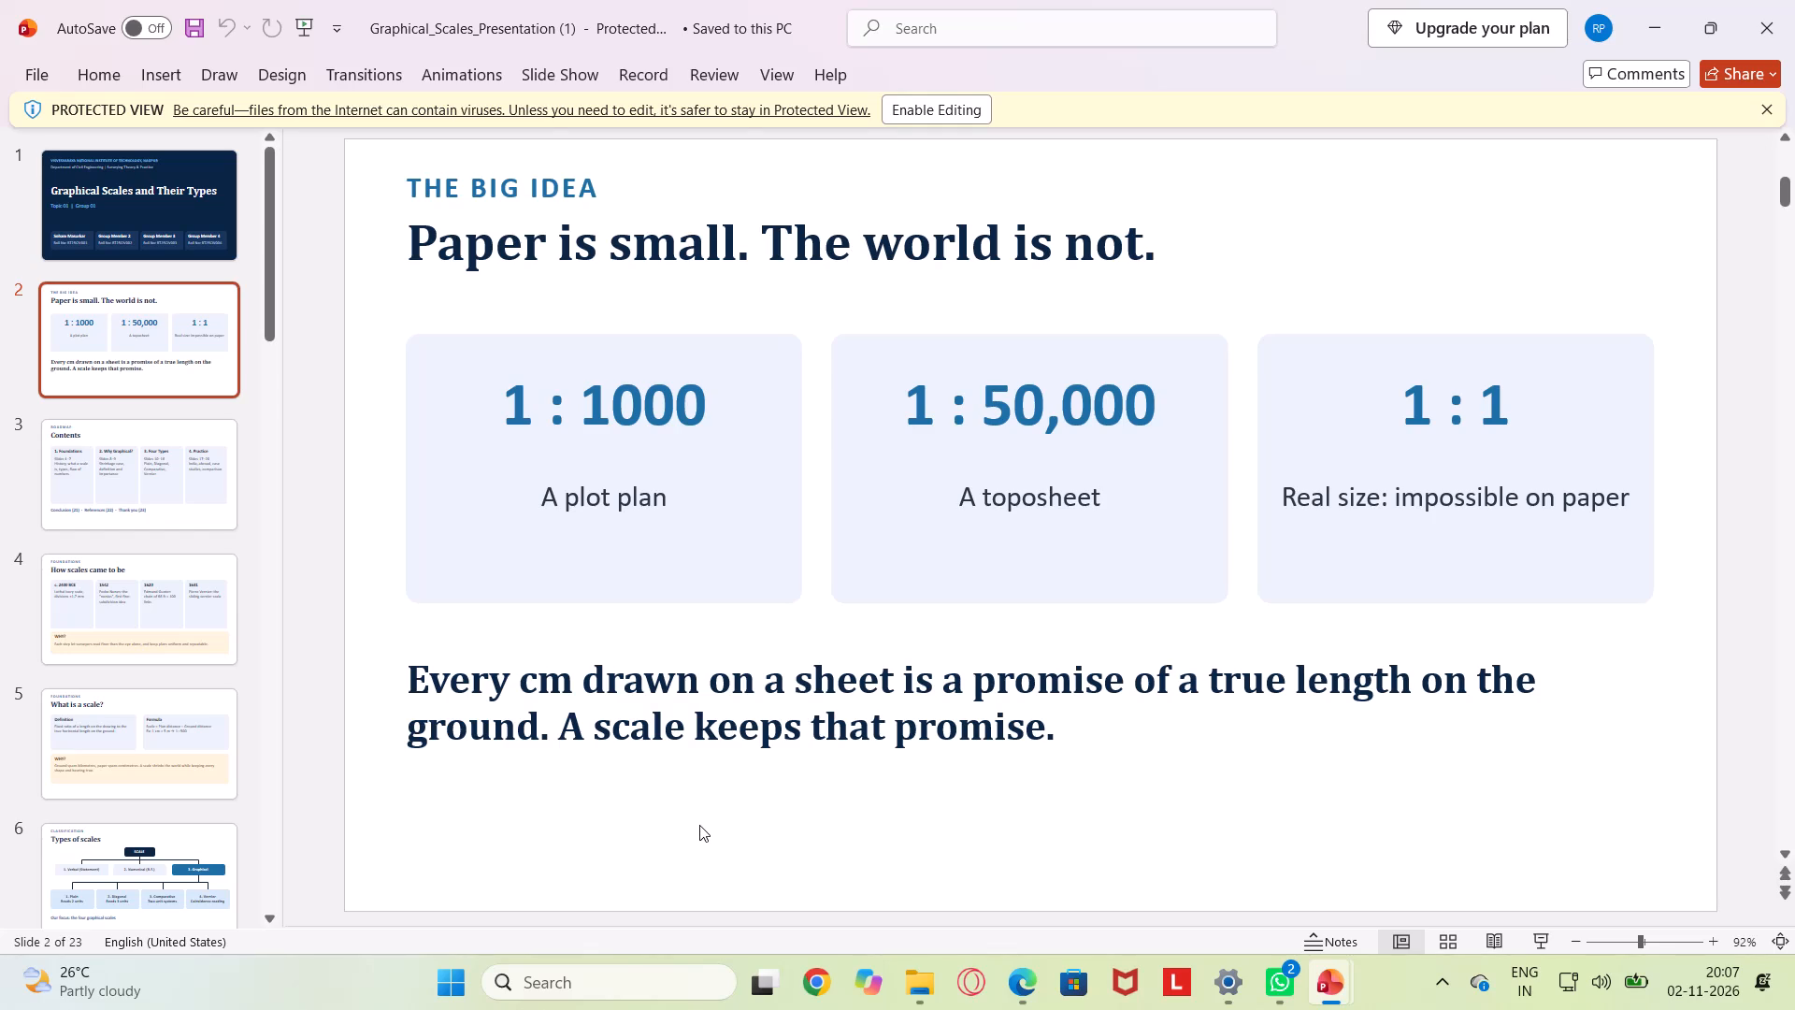
pyautogui.press('Right')
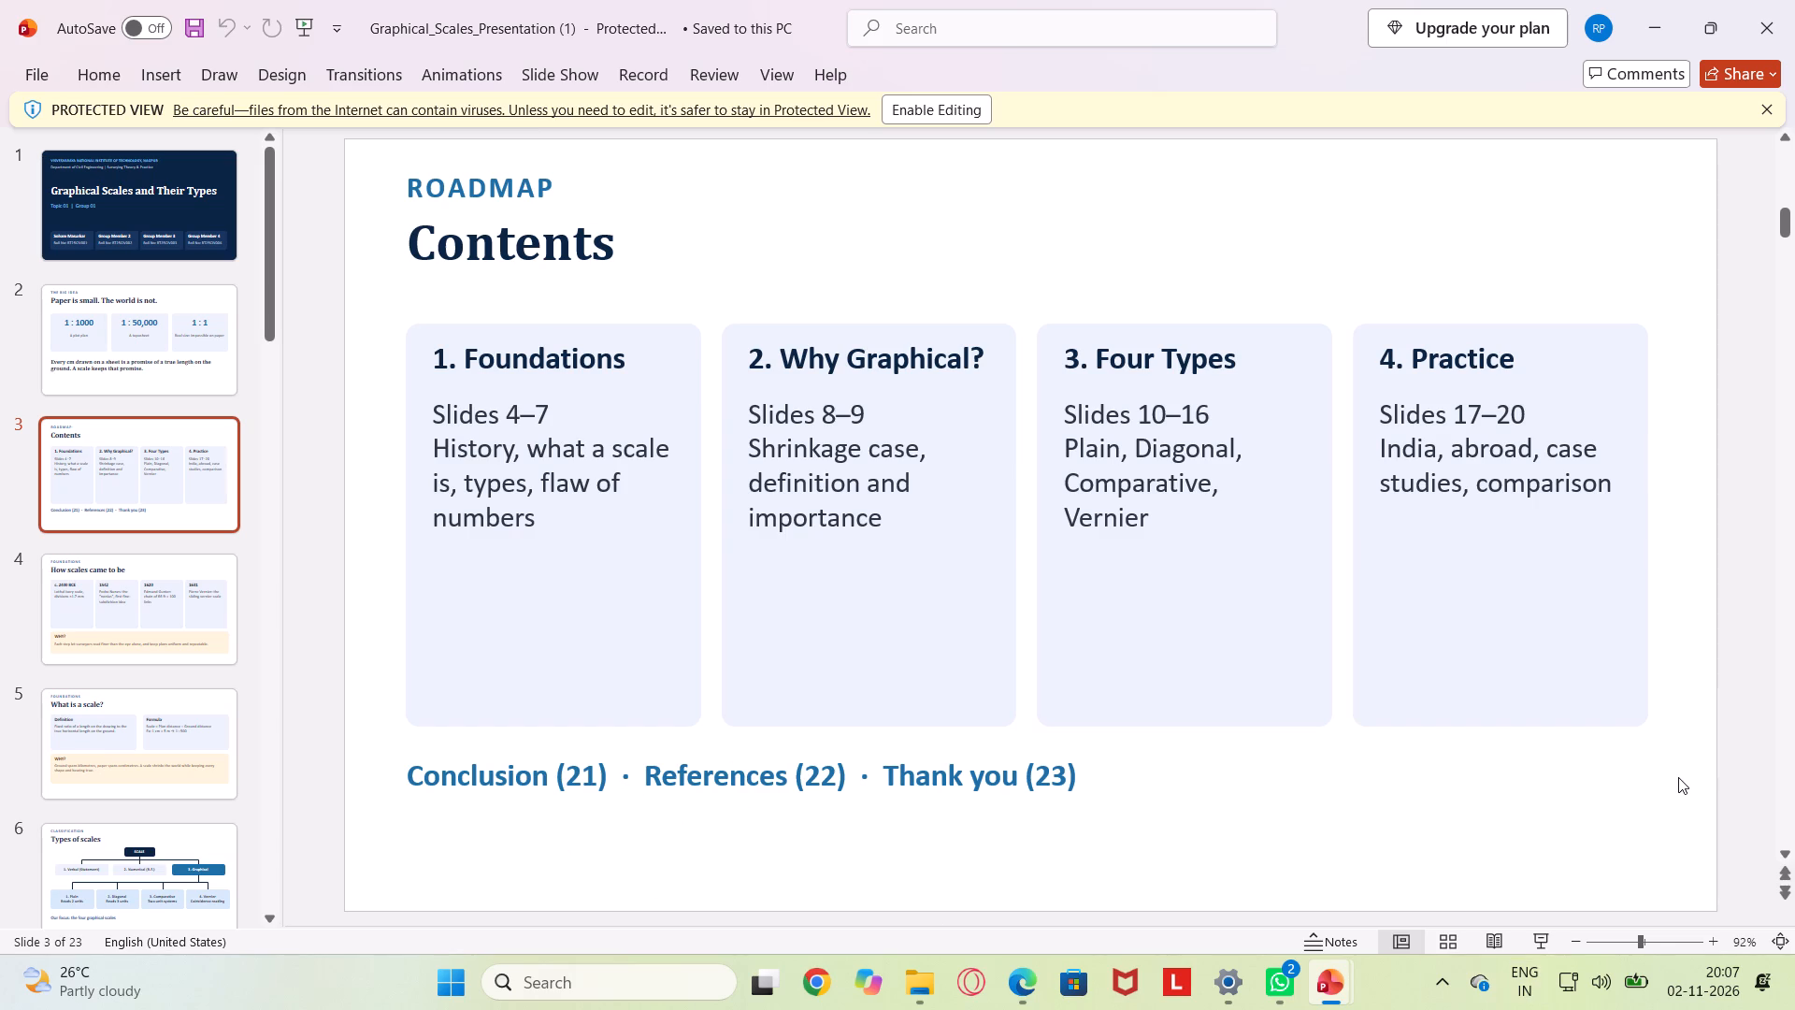
pyautogui.press('Right')
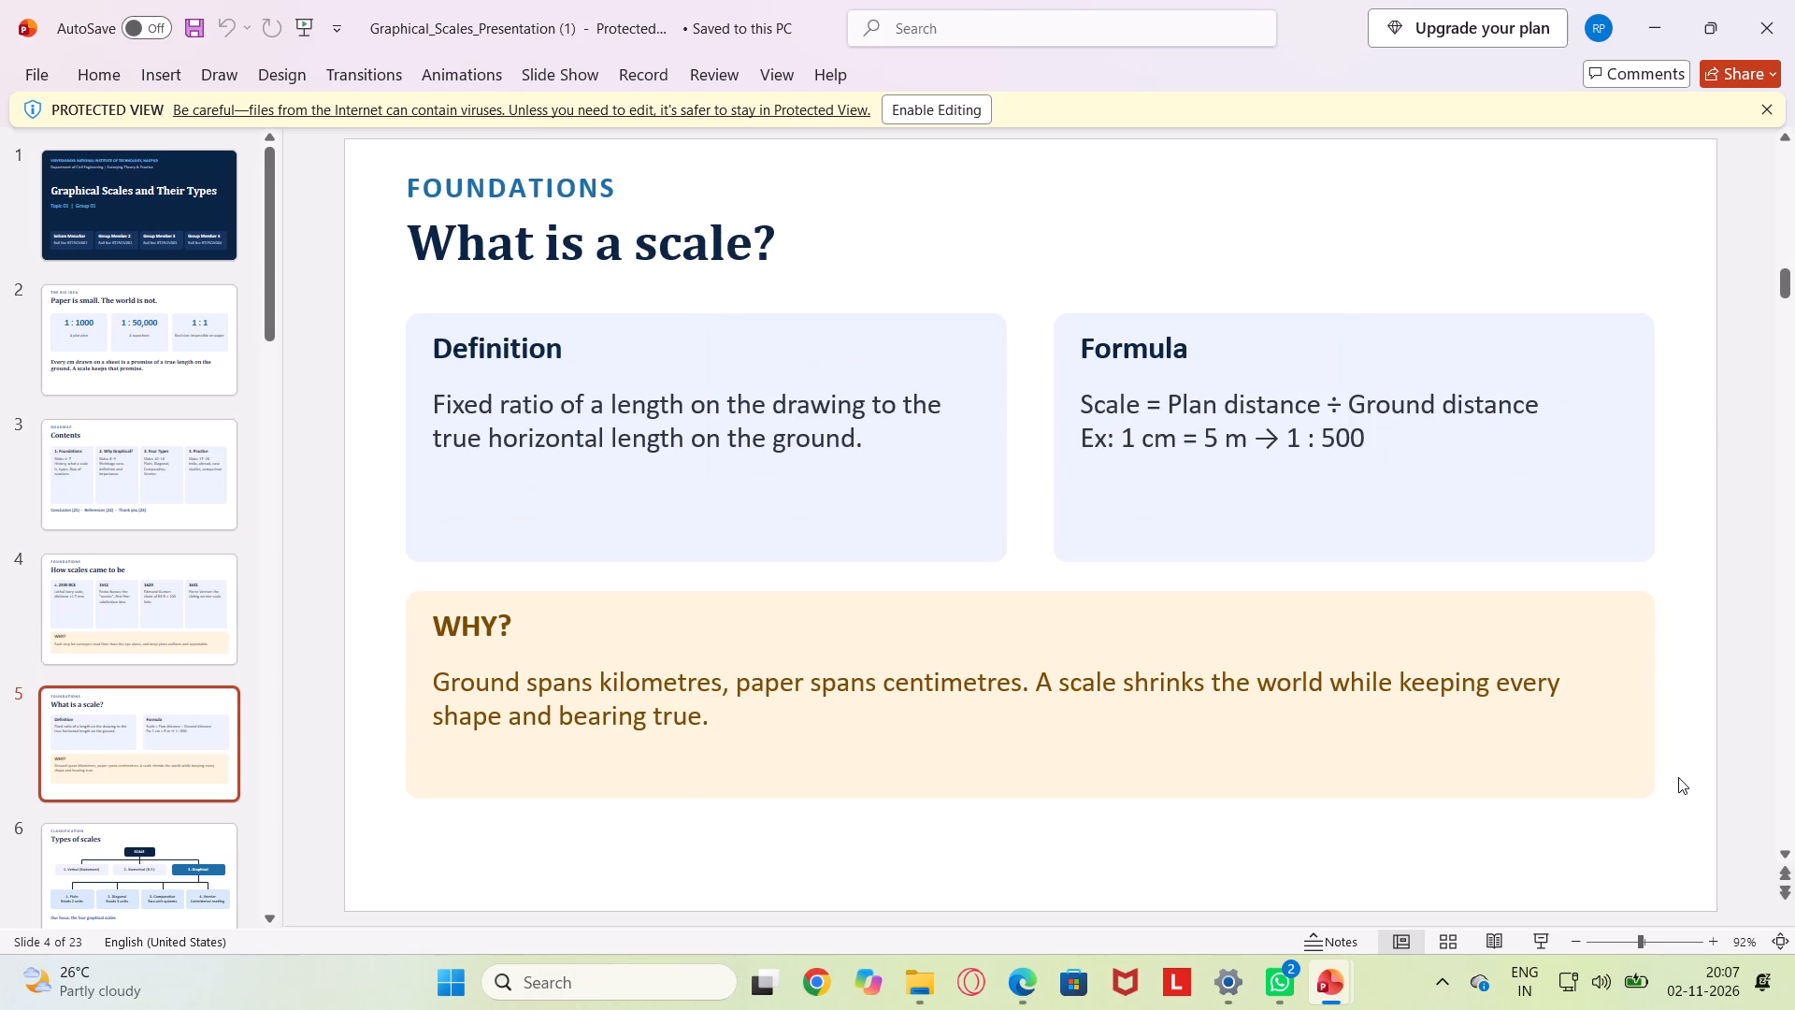
pyautogui.press('Left')
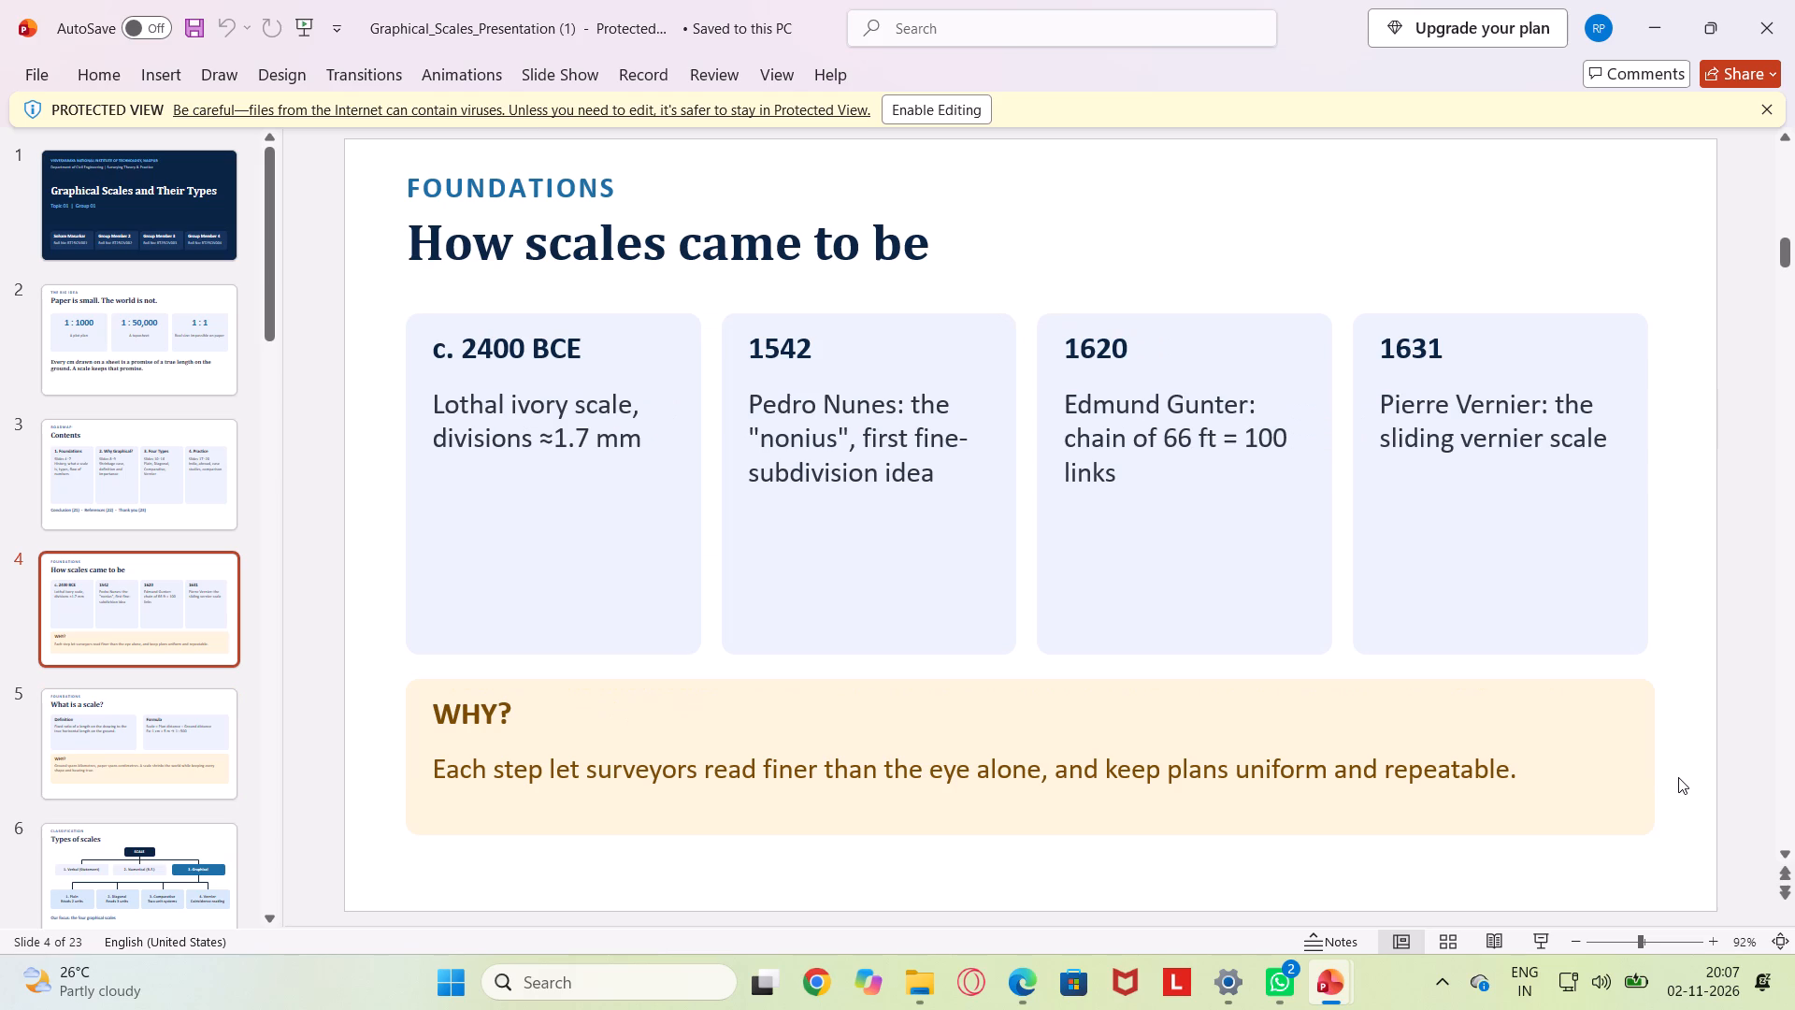
pyautogui.press('Right')
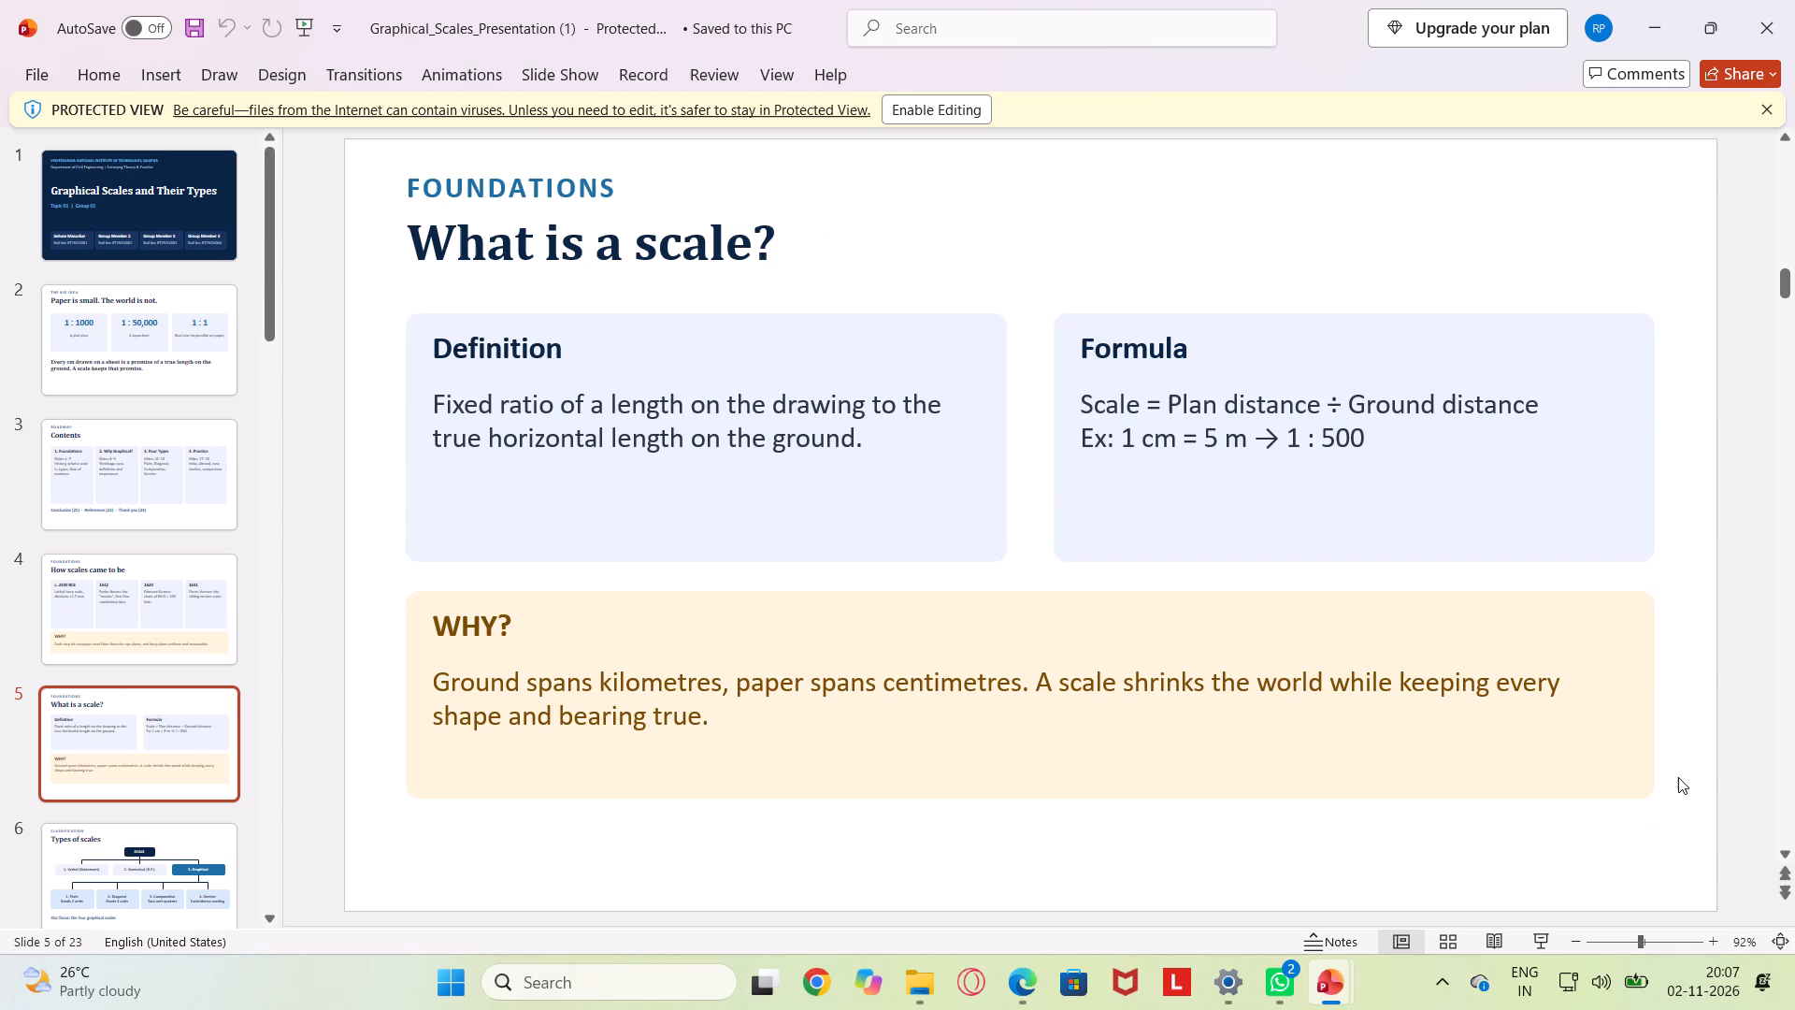
pyautogui.press('Right')
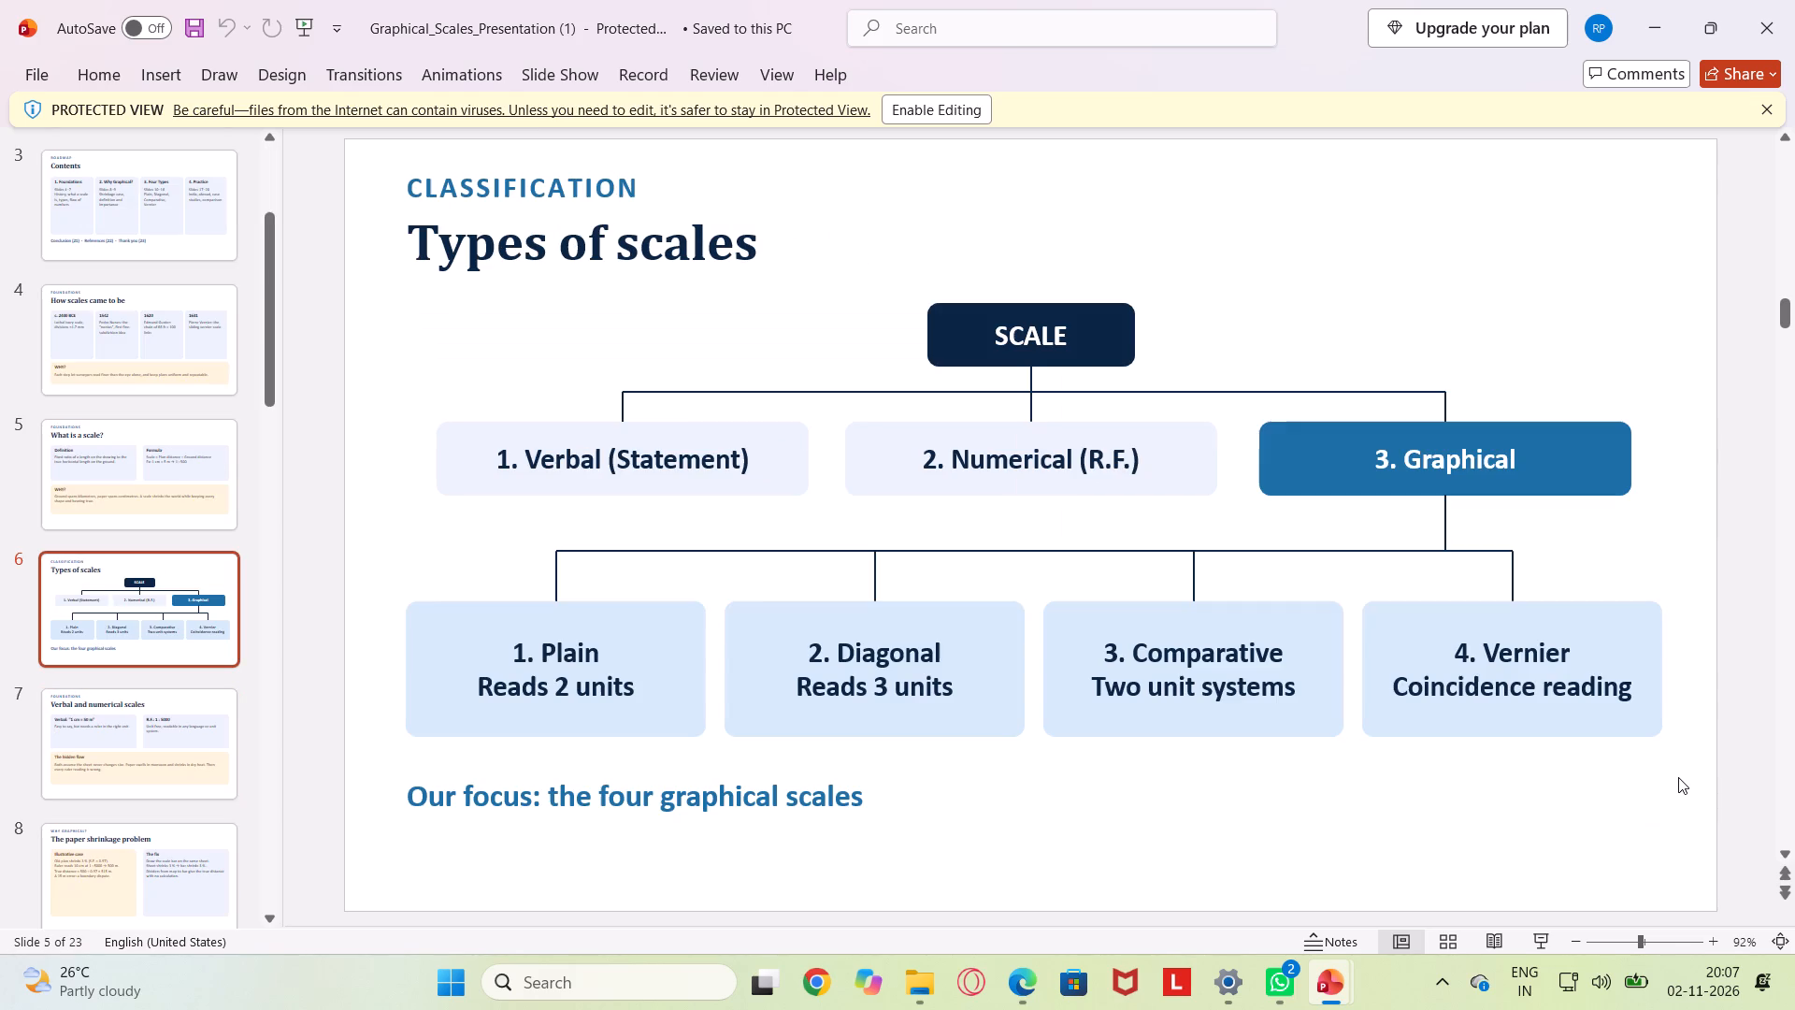
pyautogui.press('Left')
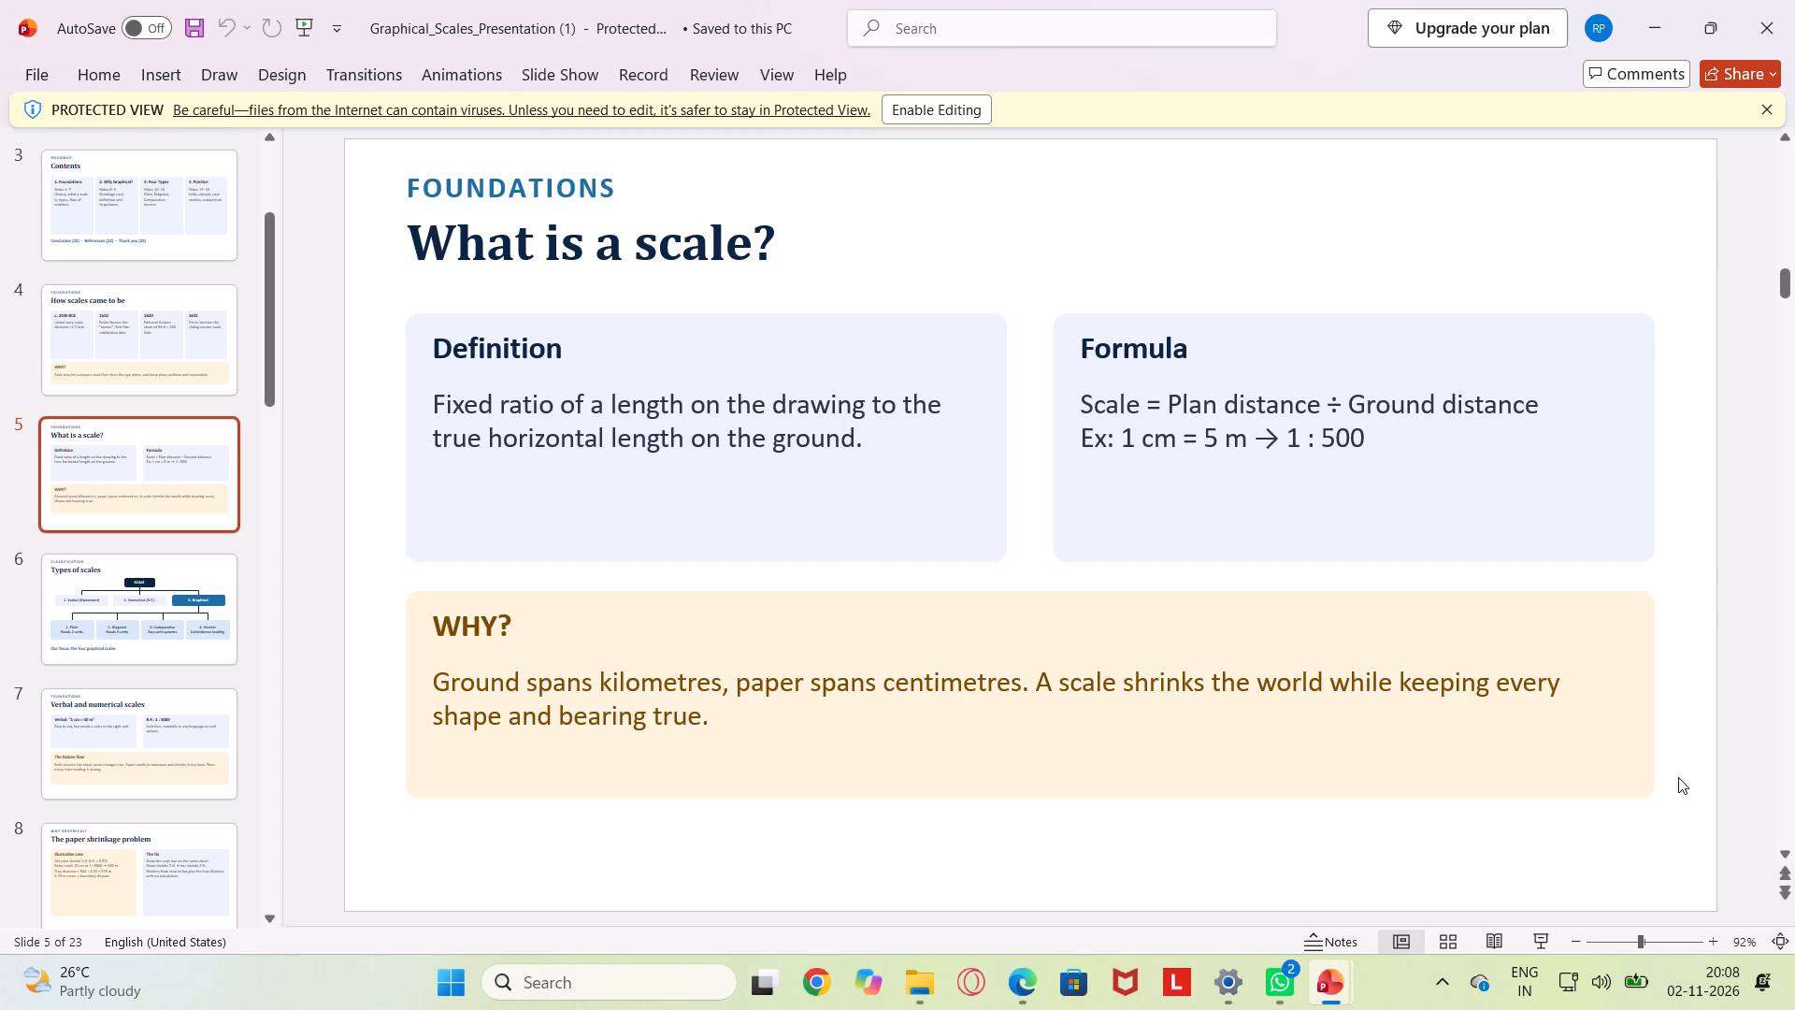
pyautogui.press('Right')
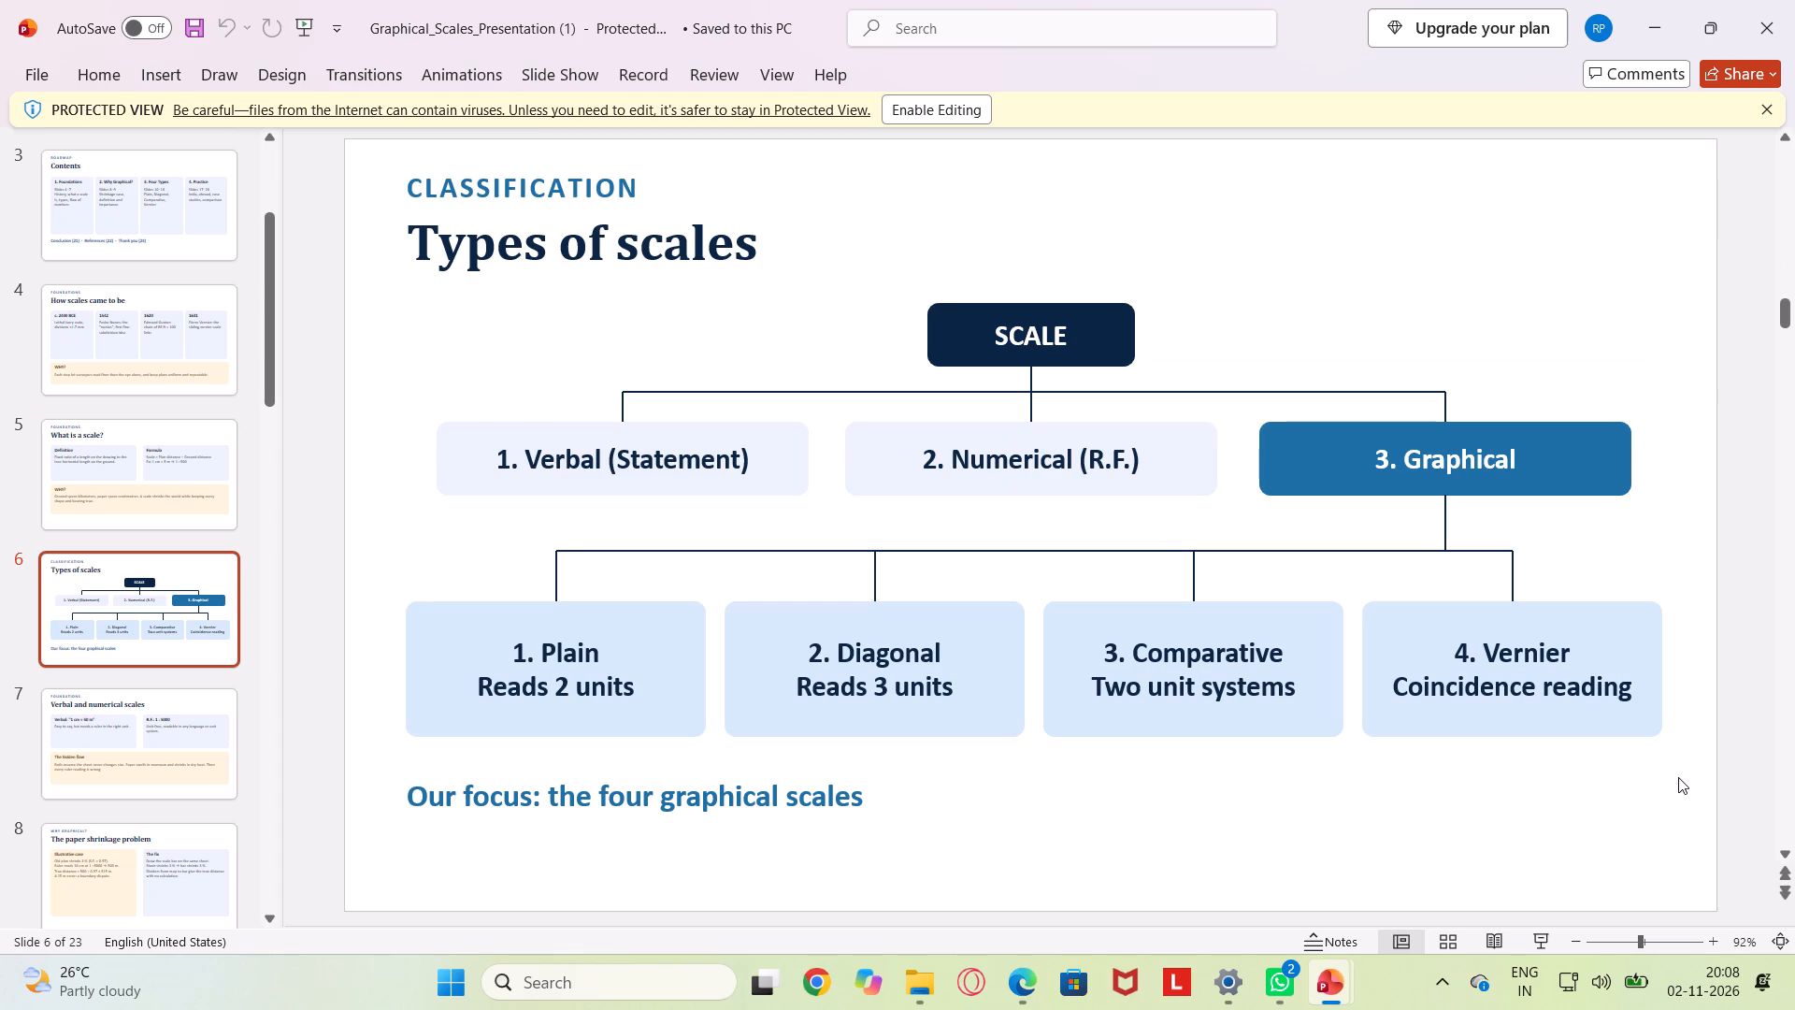
# Review the slides from Verbal and numerical scales through Diagonal scale: construction and reading, checking their explanations, procedures and diagrams.
pyautogui.press('Right')
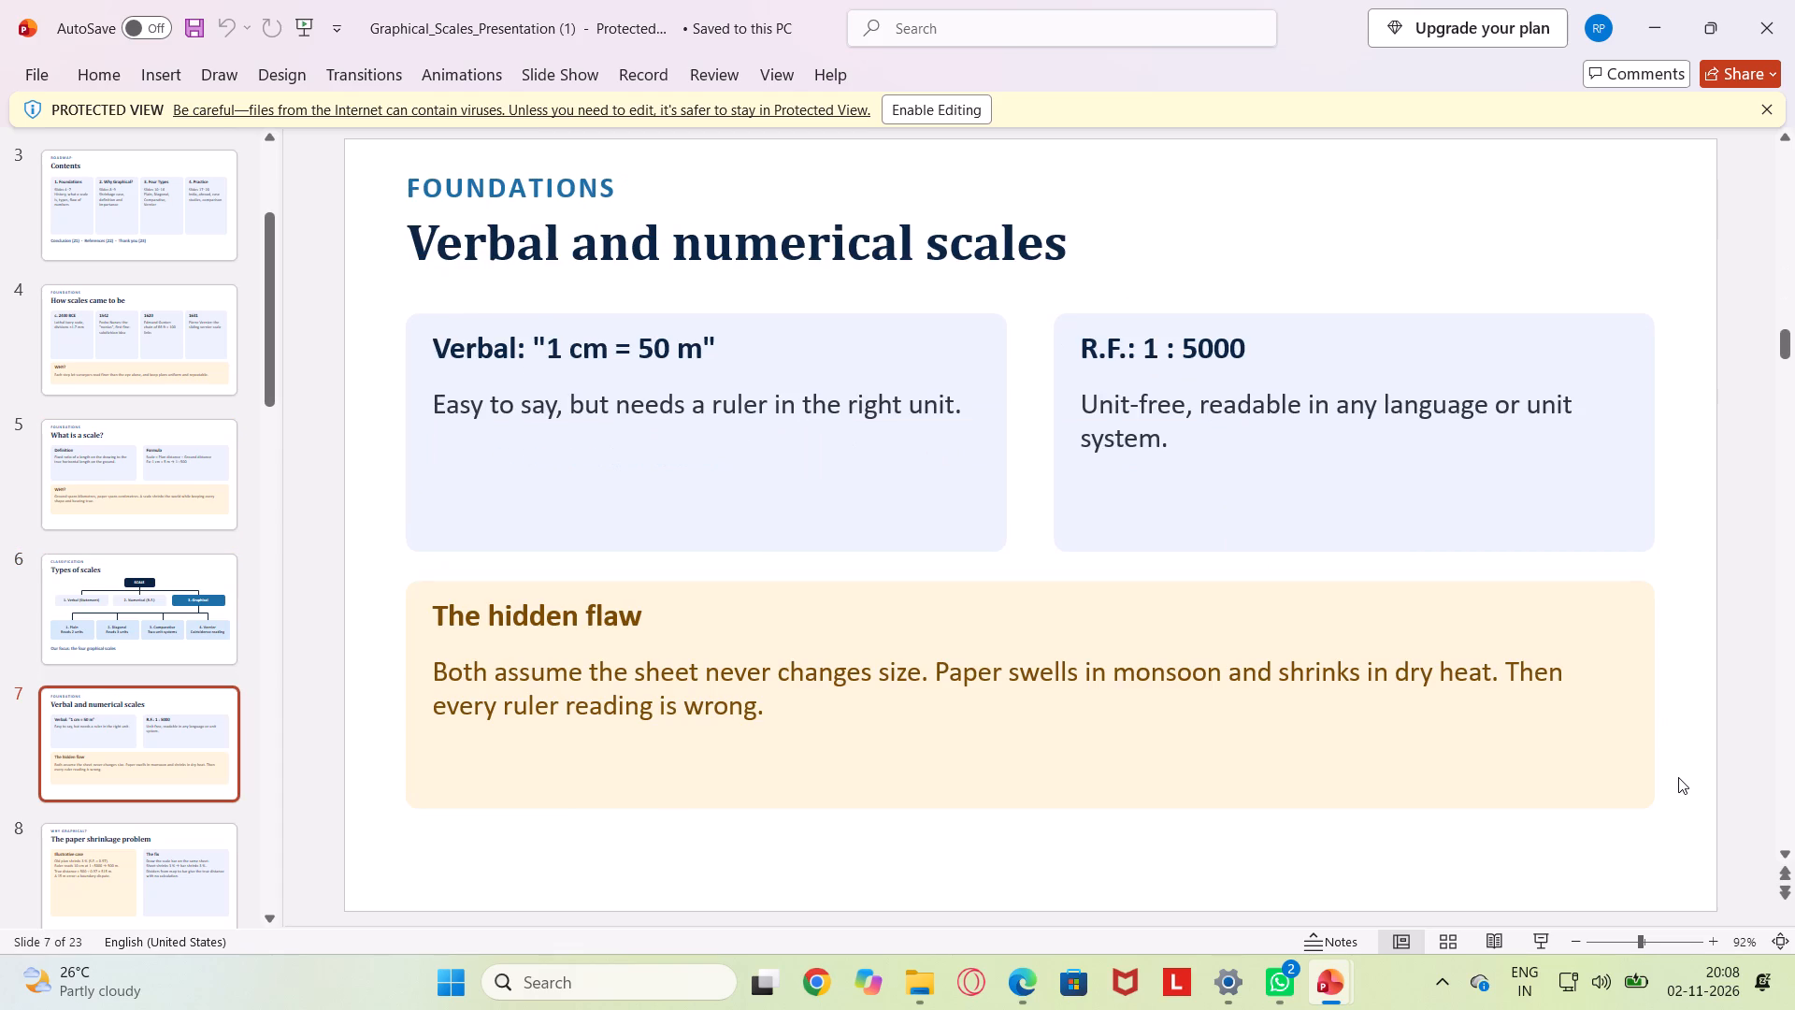
pyautogui.press('Right')
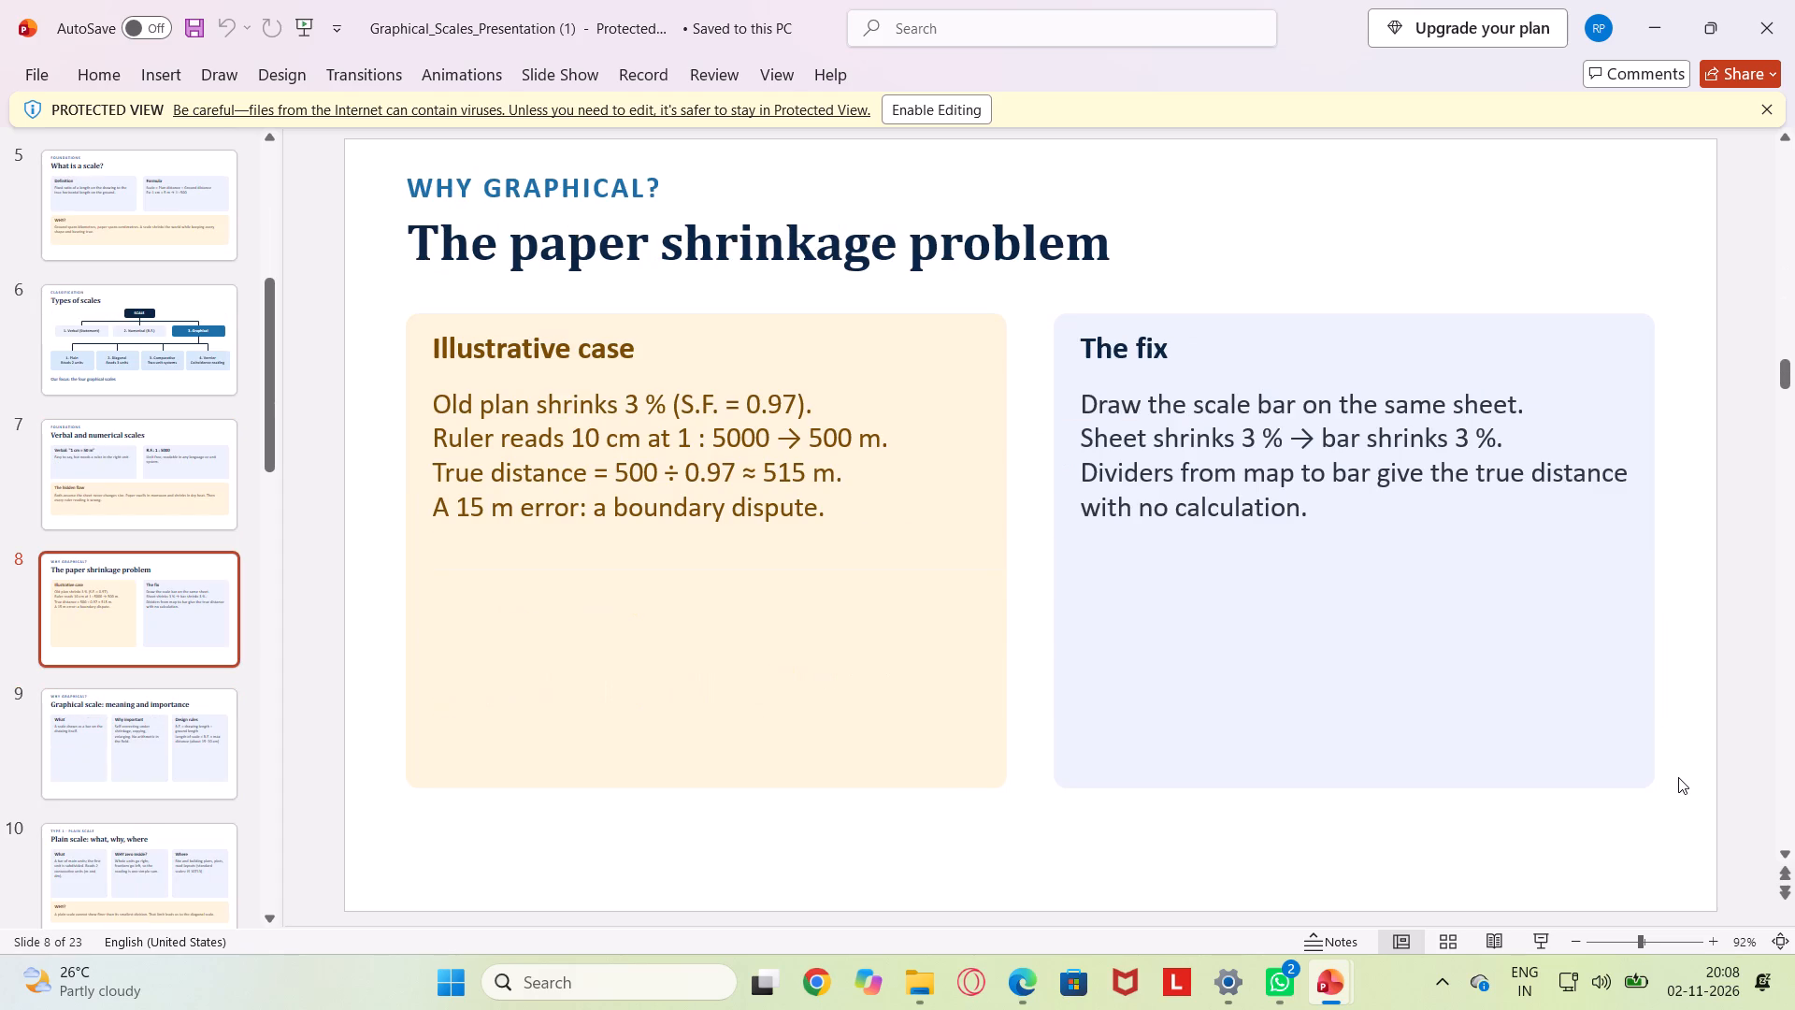
pyautogui.press('Right')
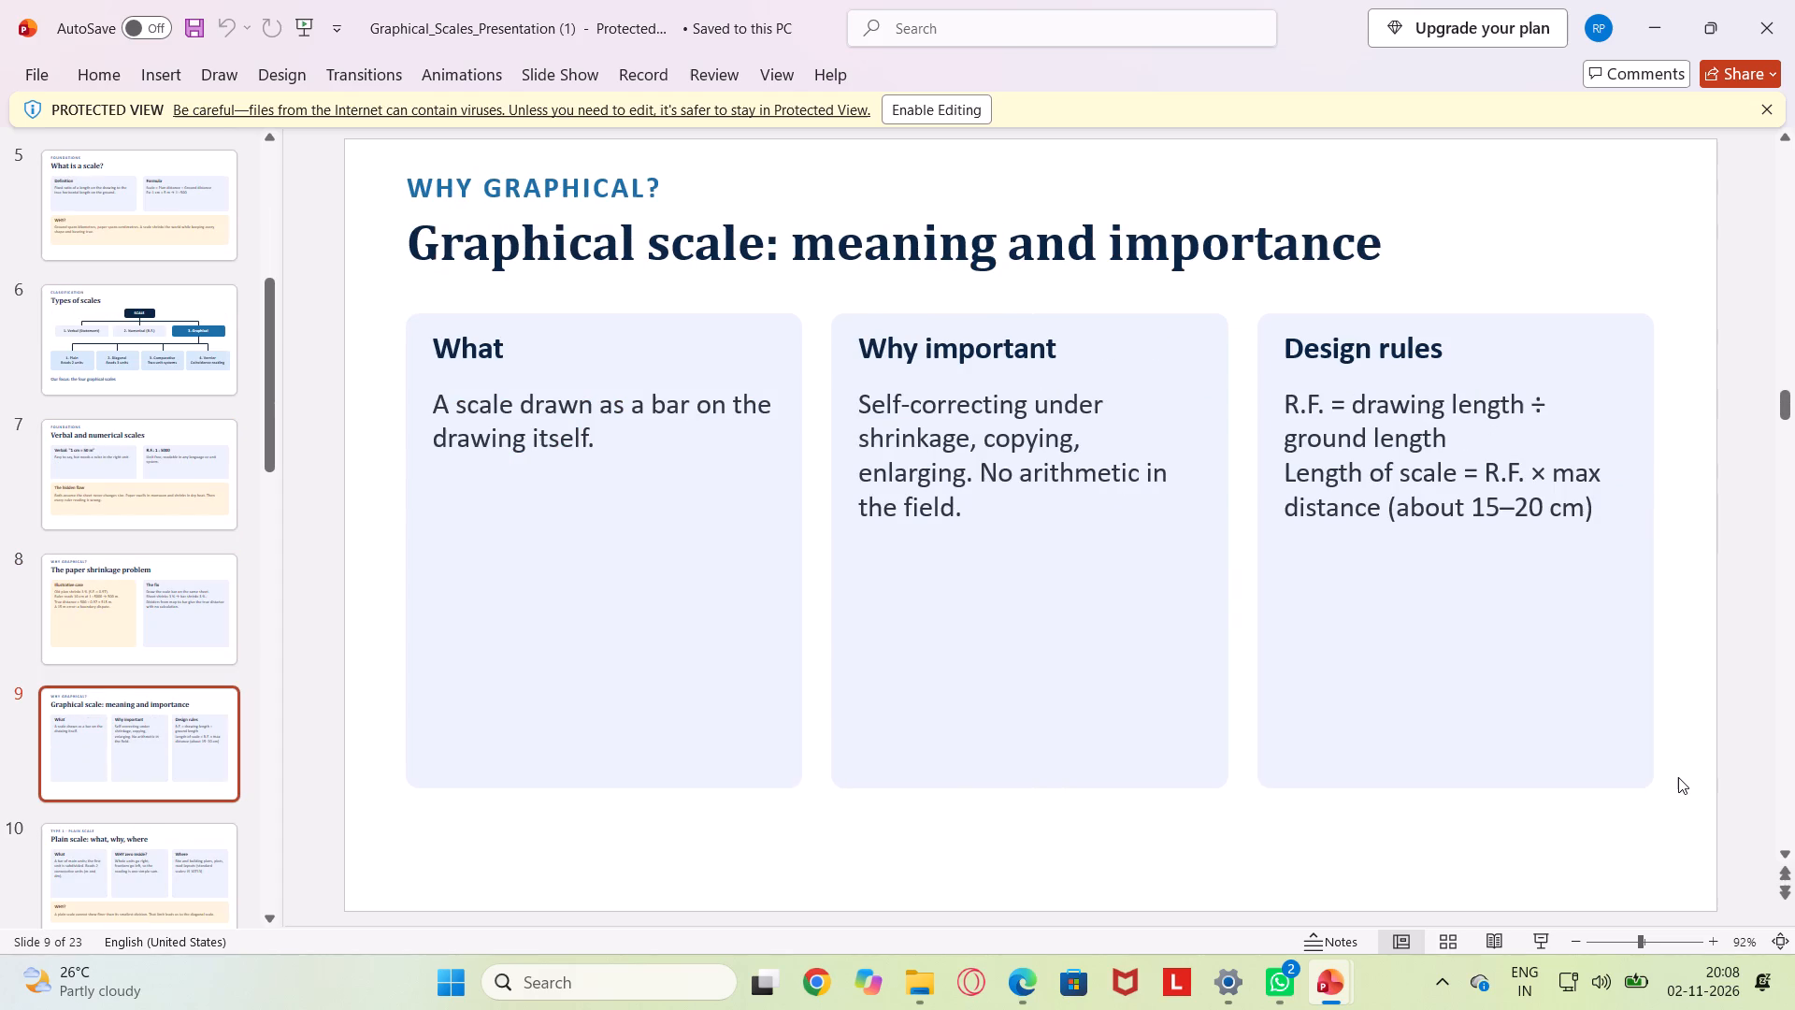
pyautogui.press('Left')
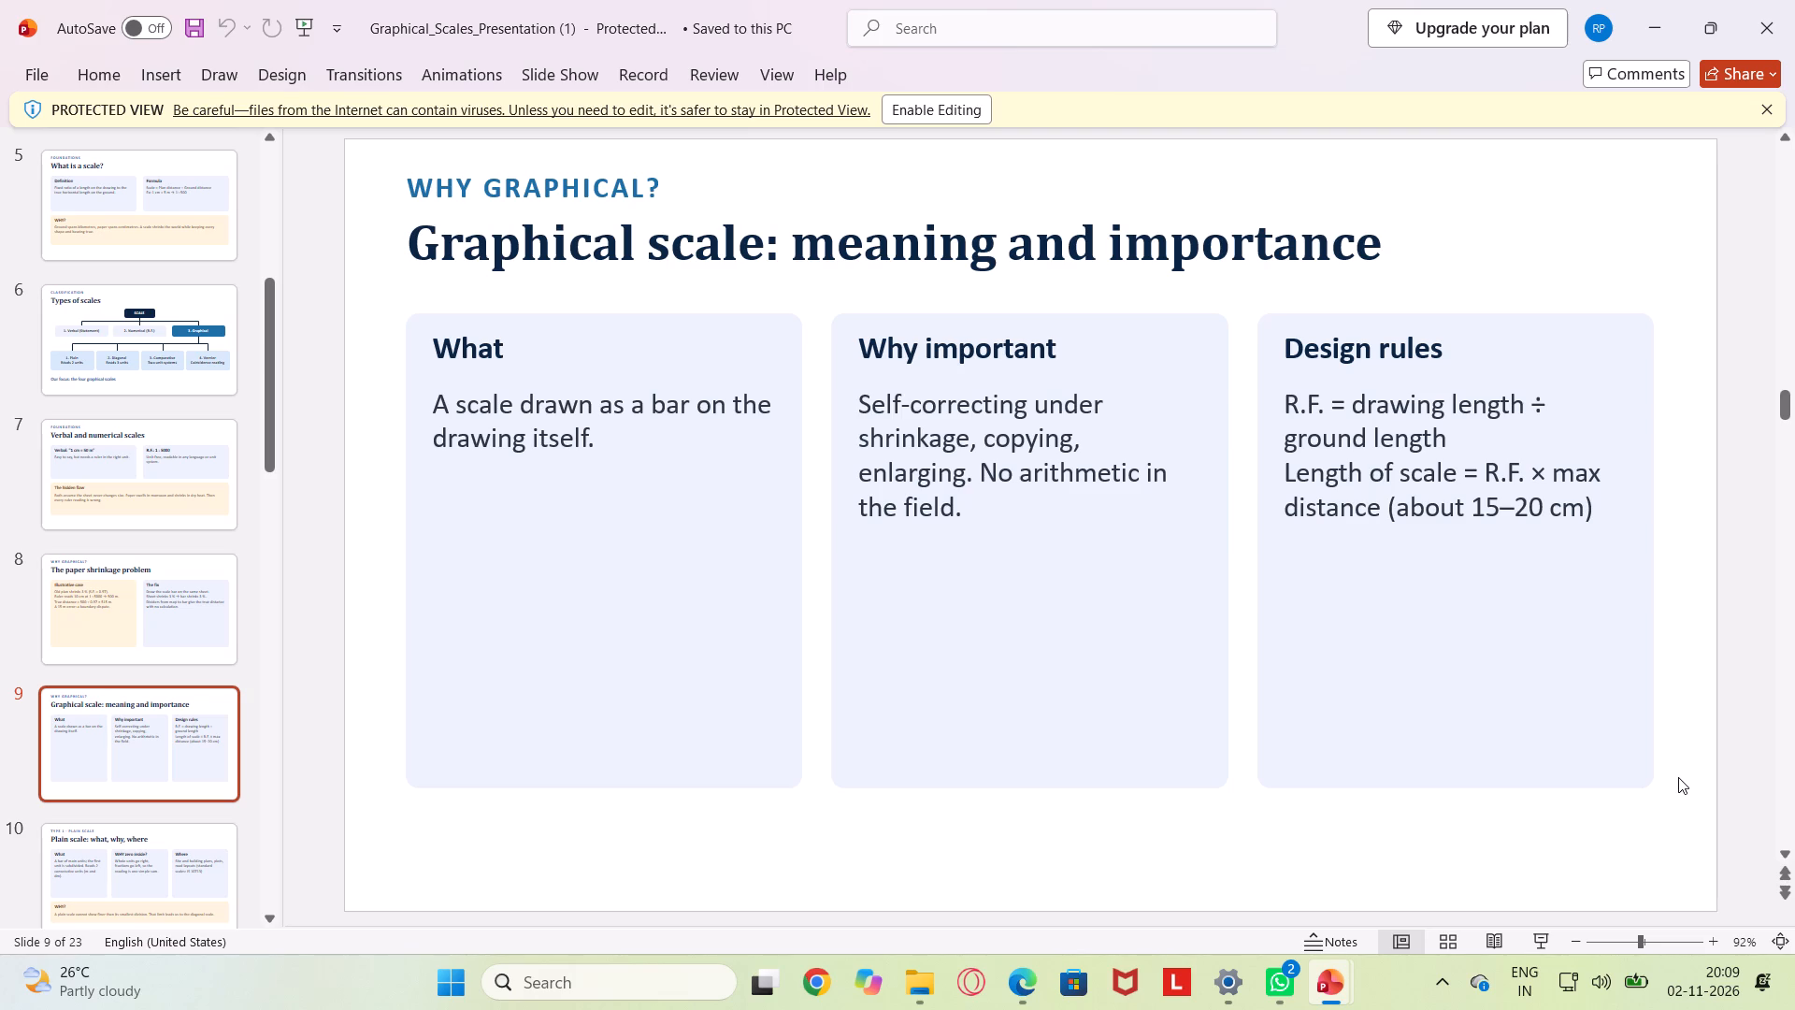
pyautogui.press('Right')
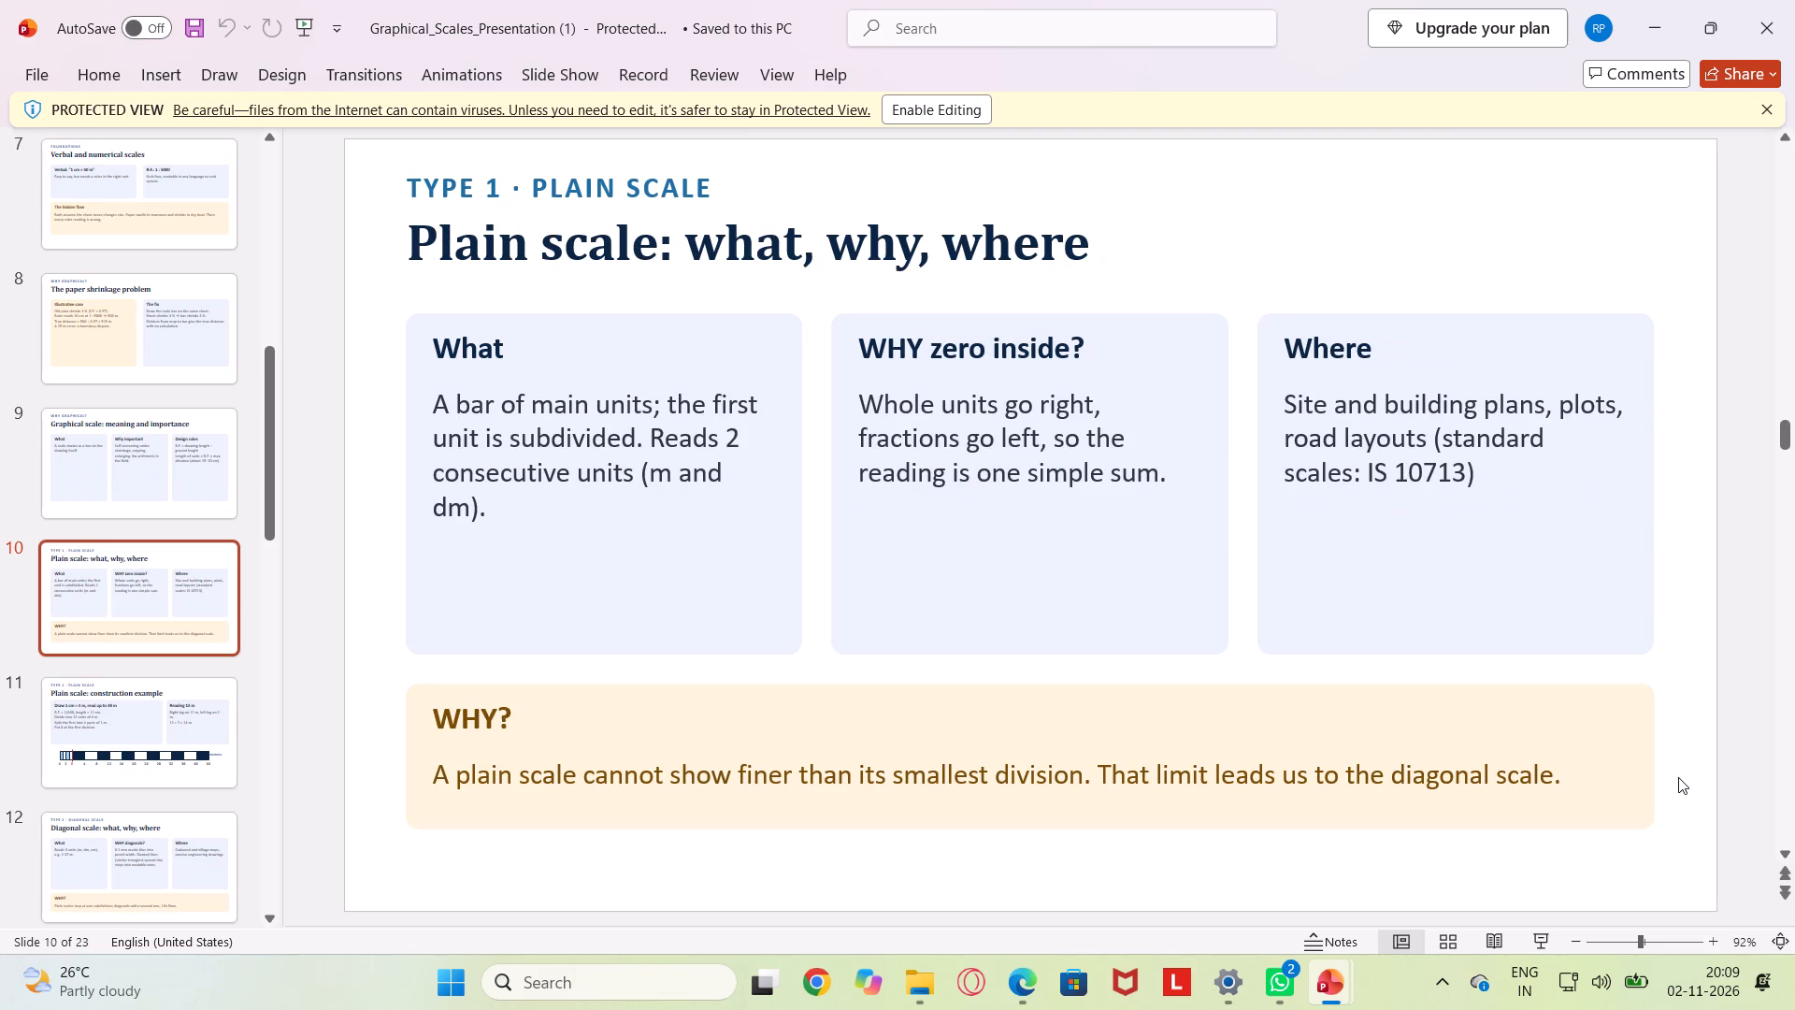
pyautogui.press('Right')
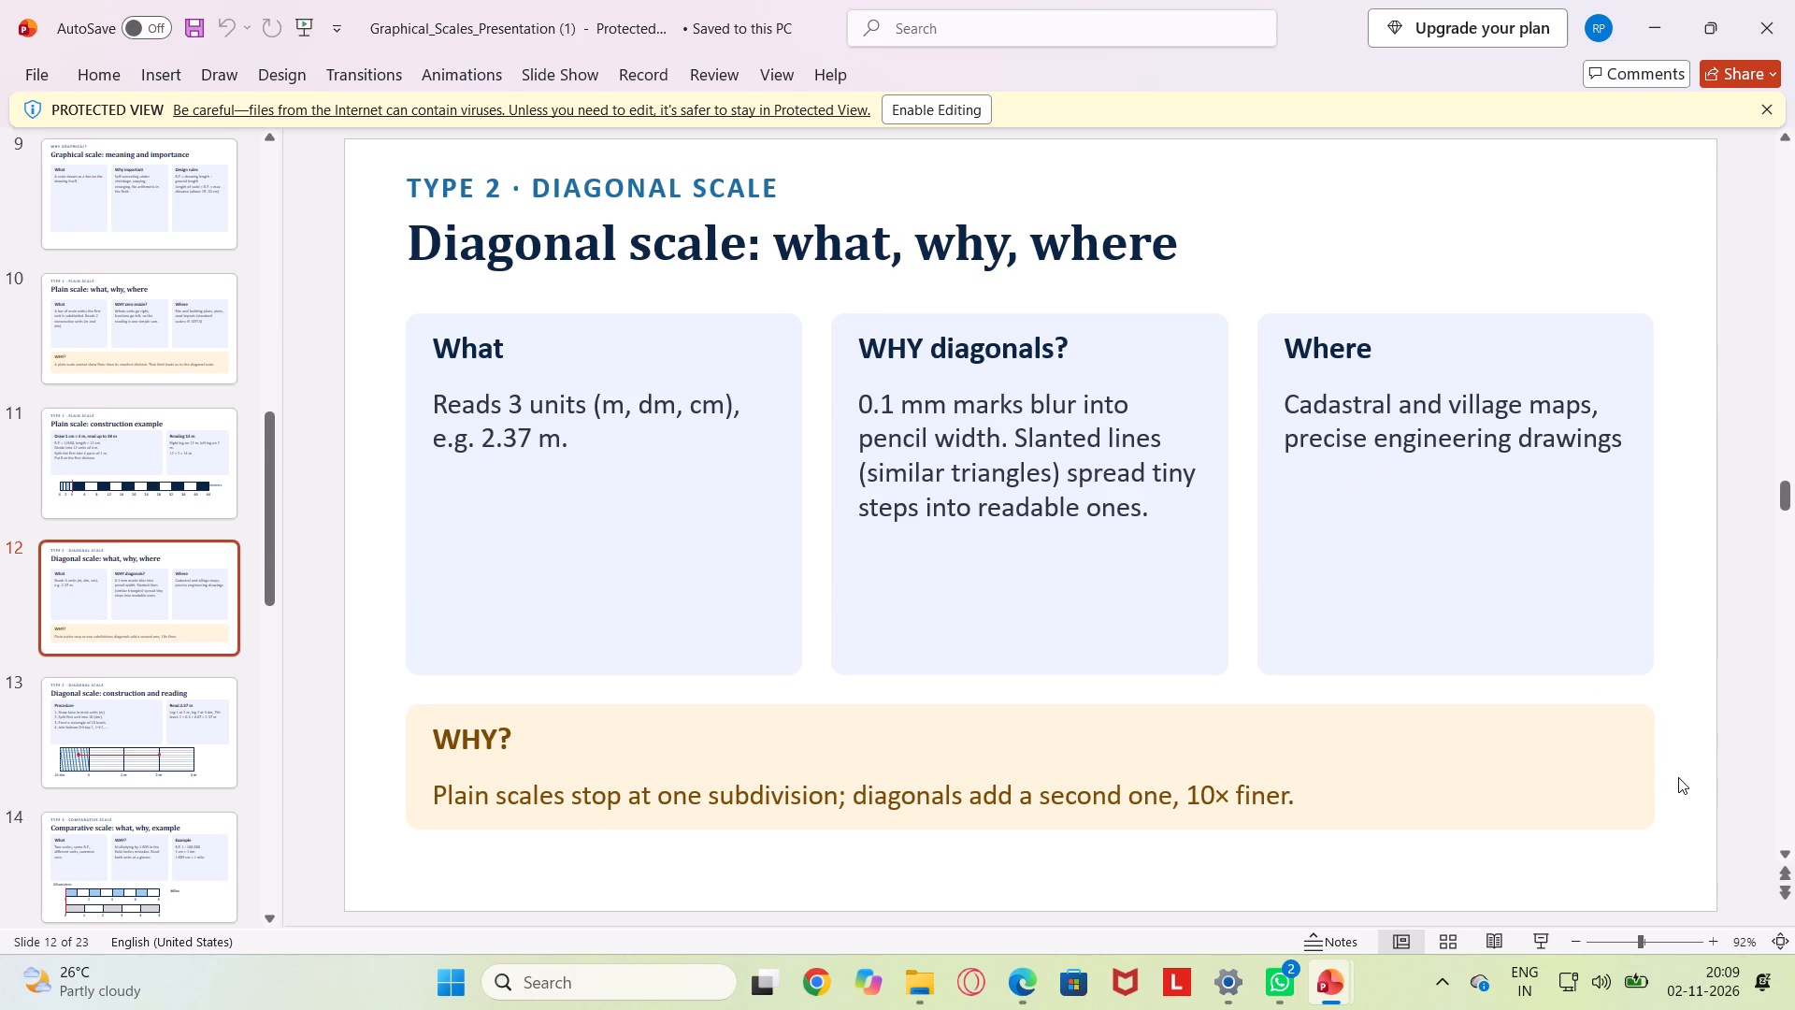
pyautogui.press('Left')
pyautogui.press('Right')
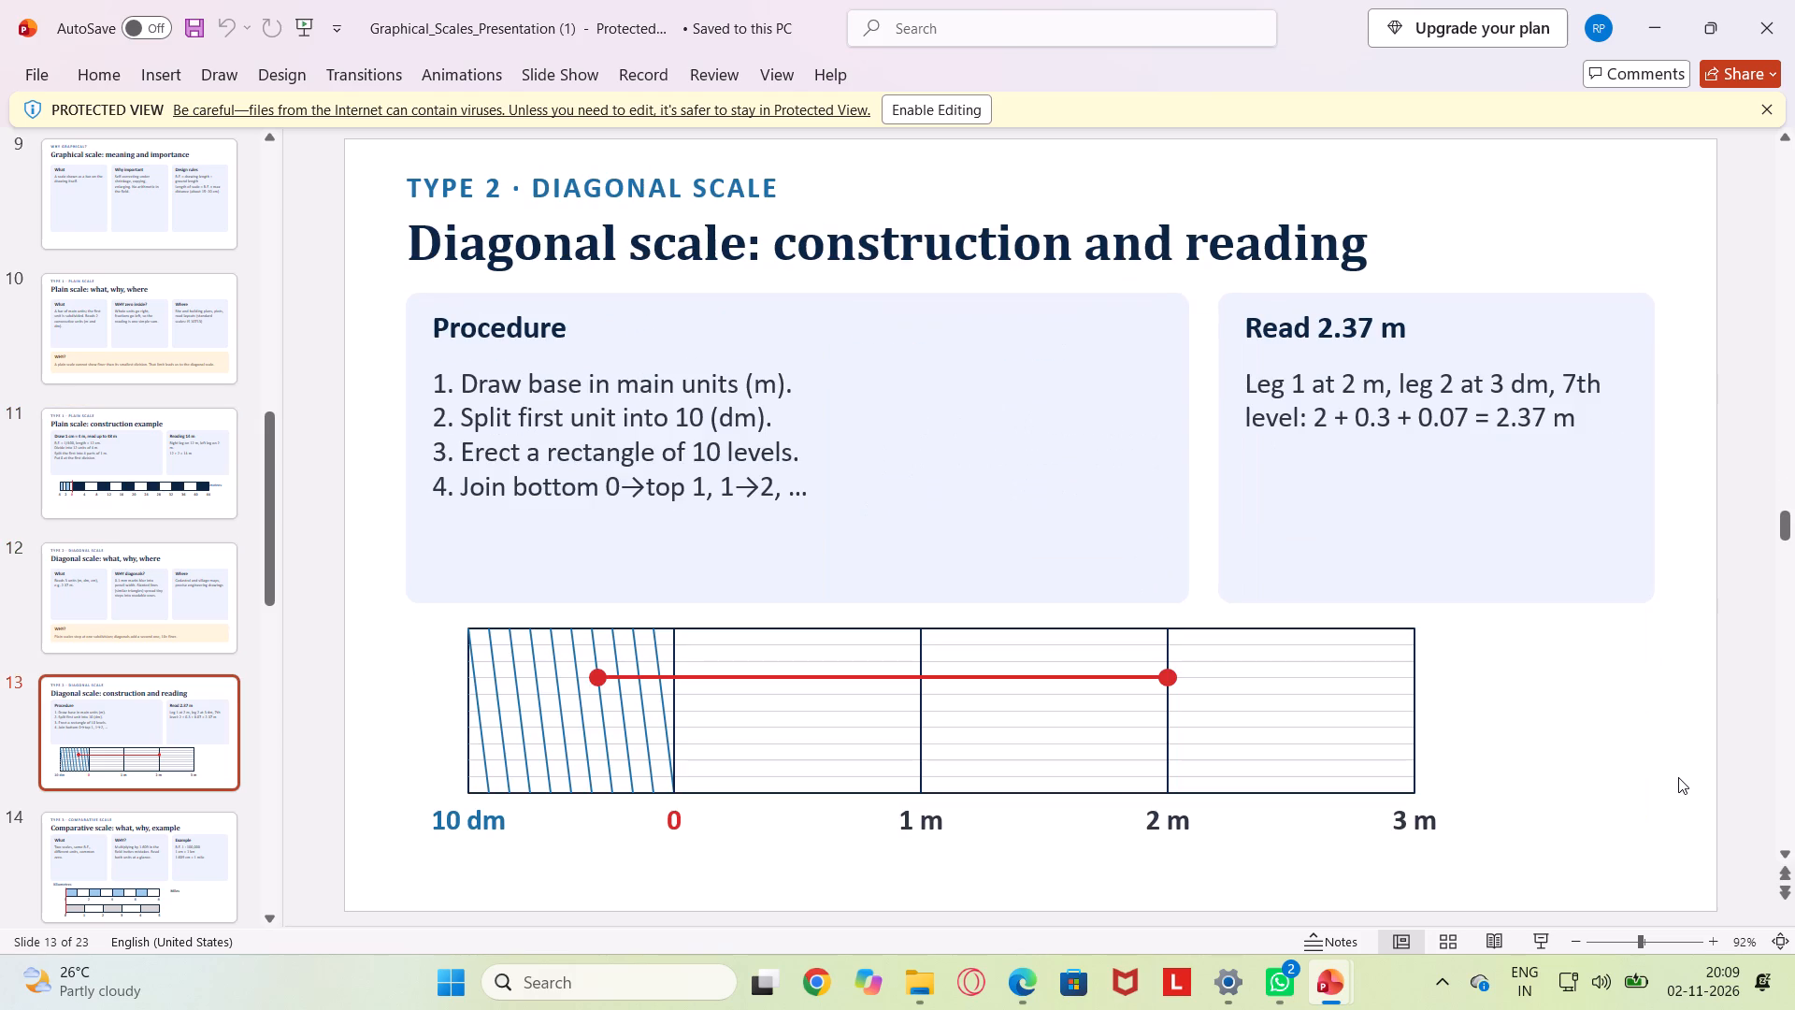
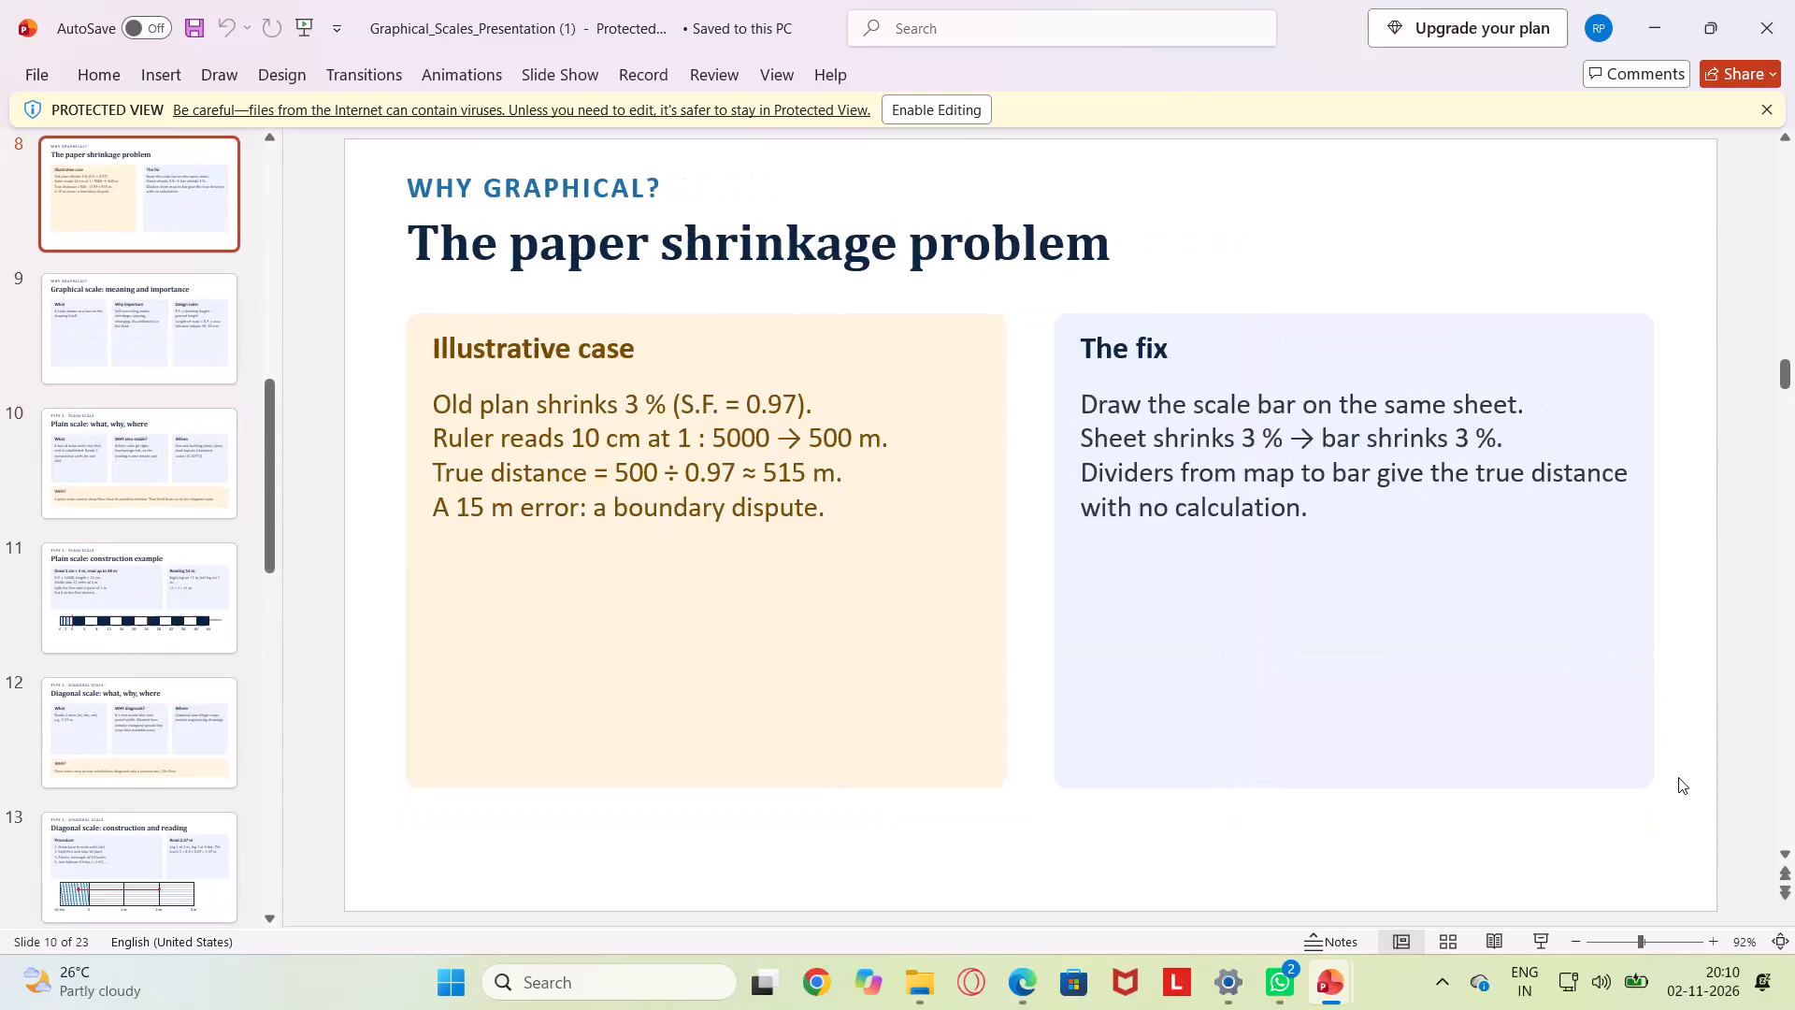
# Go back to the Contents slide and recheck the slides from What is a scale? through The paper shrinkage problem.
pyautogui.press('Left')
pyautogui.press('Left')
pyautogui.press('Left')
pyautogui.press('Left')
pyautogui.press('Left')
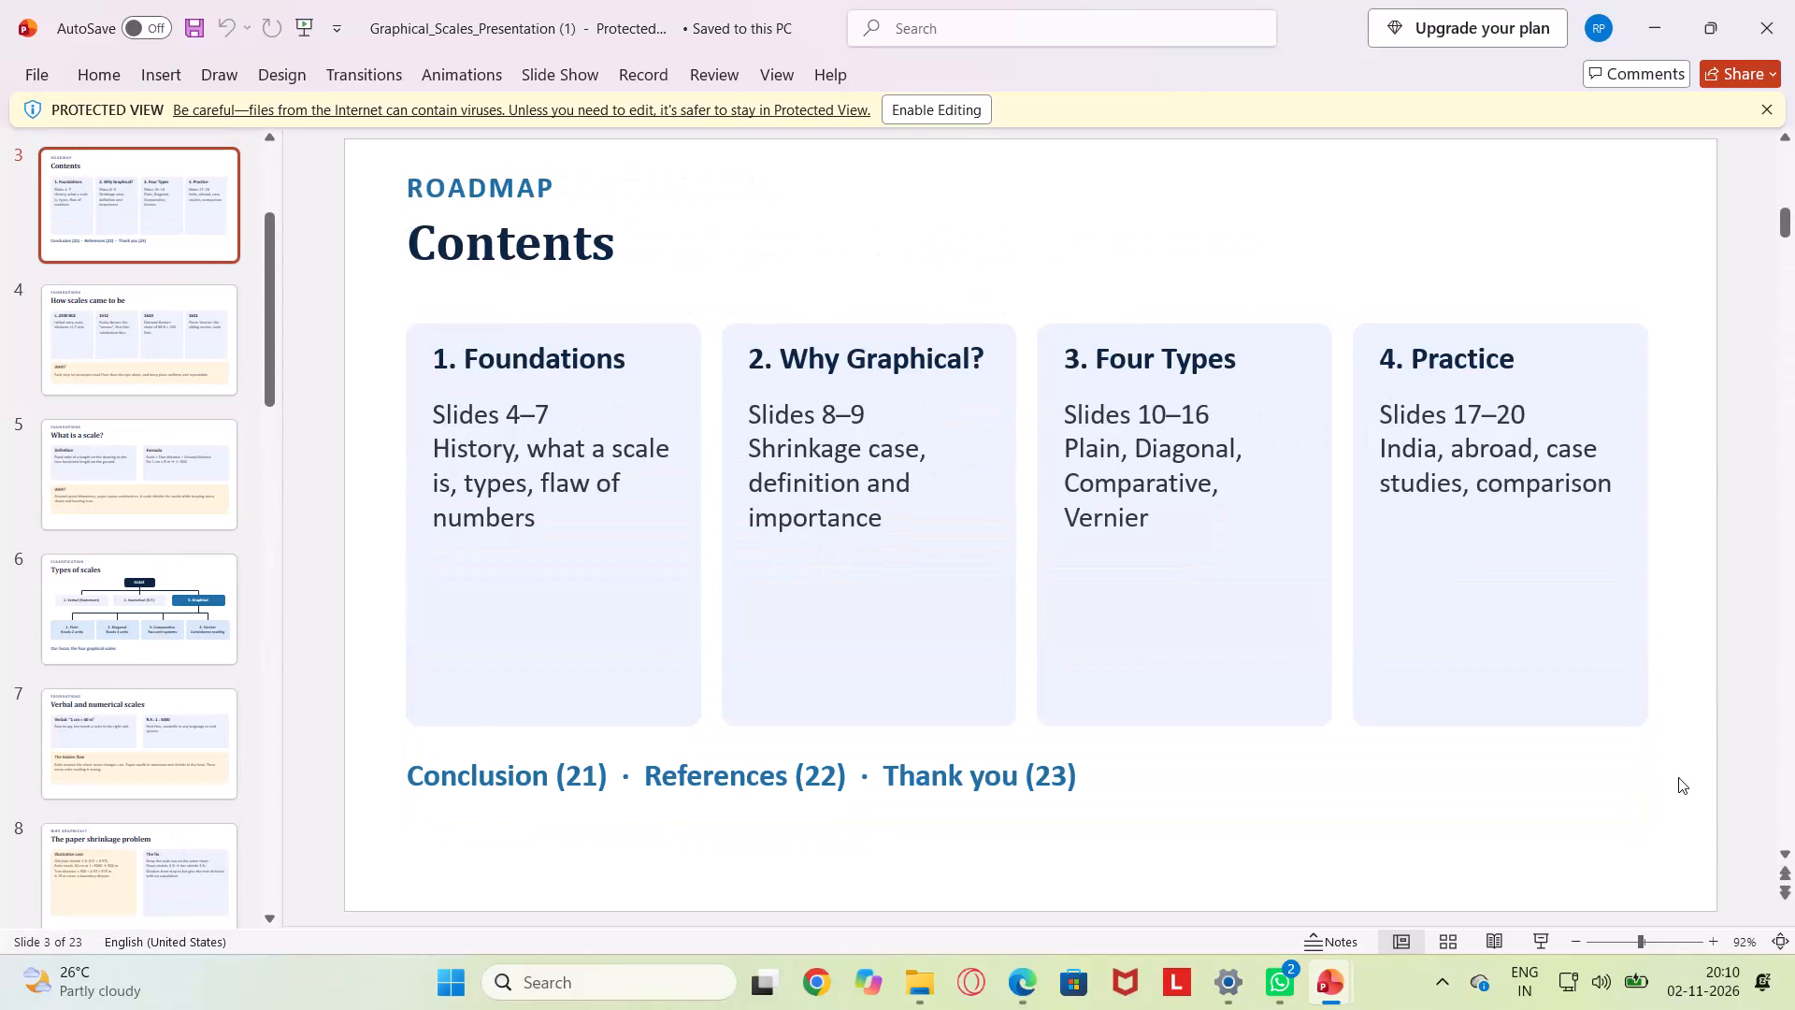
pyautogui.press('Right')
pyautogui.press('Right')
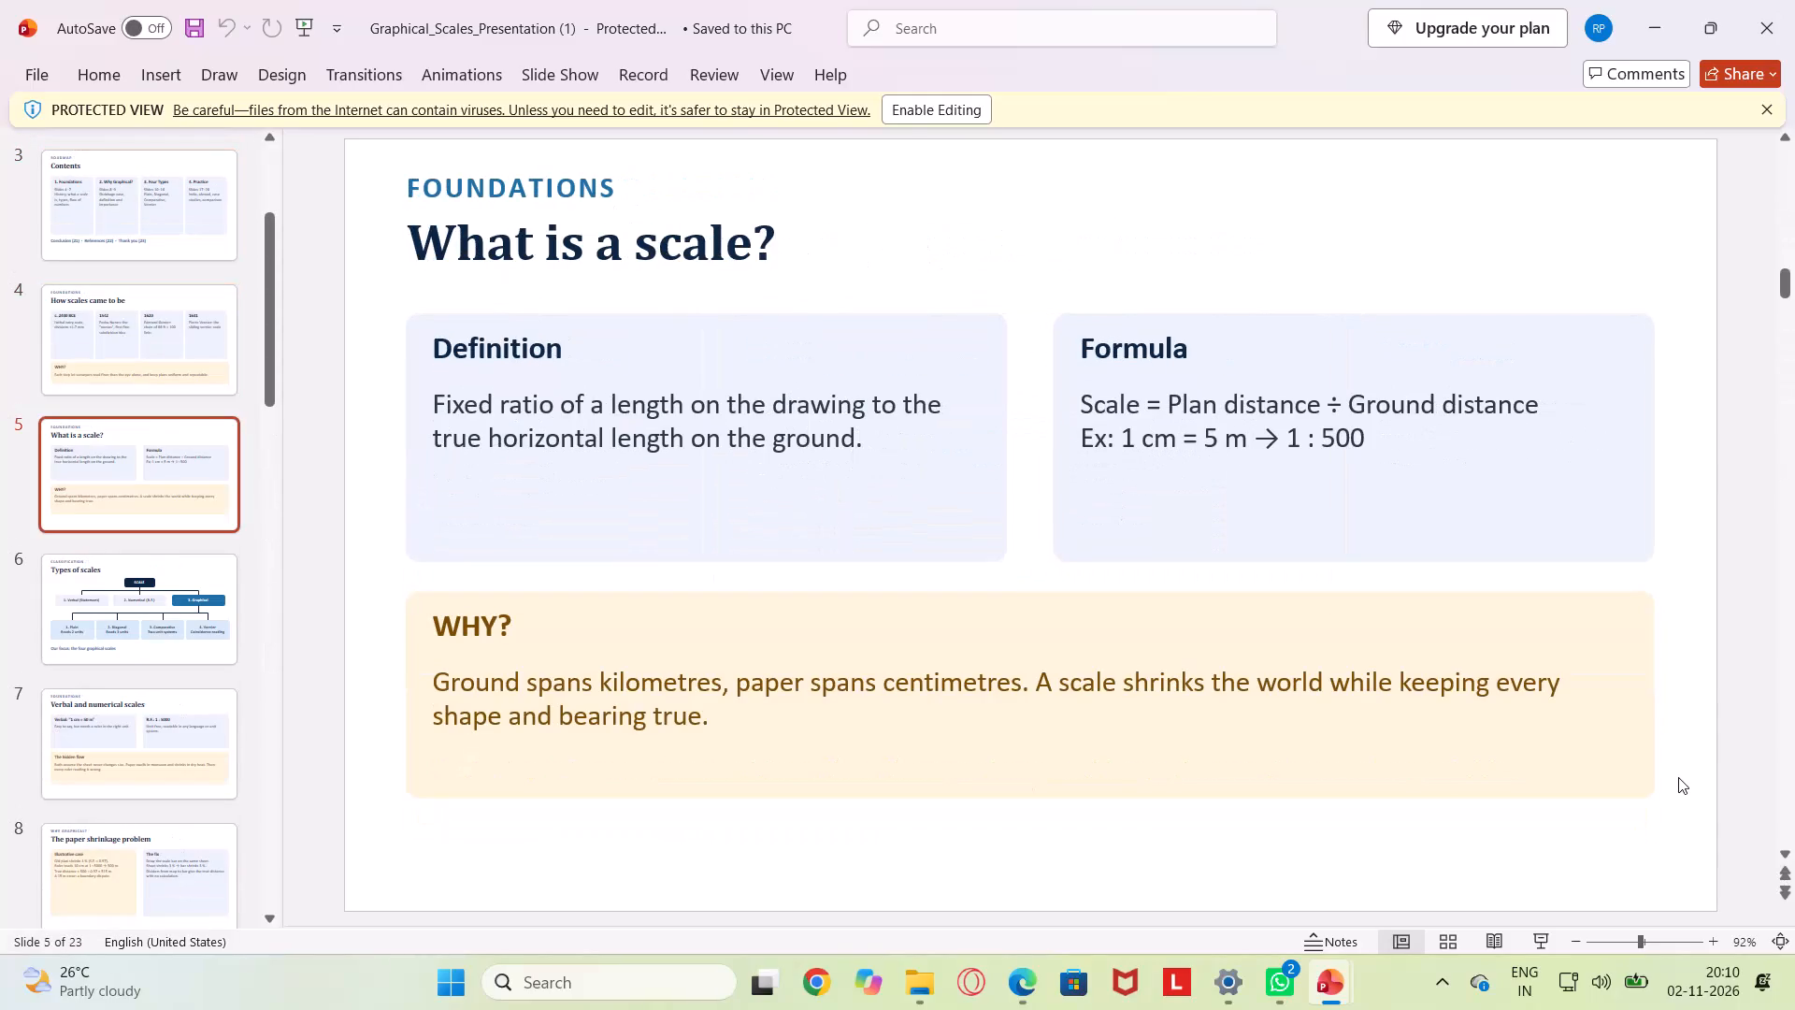
pyautogui.click(1678, 777)
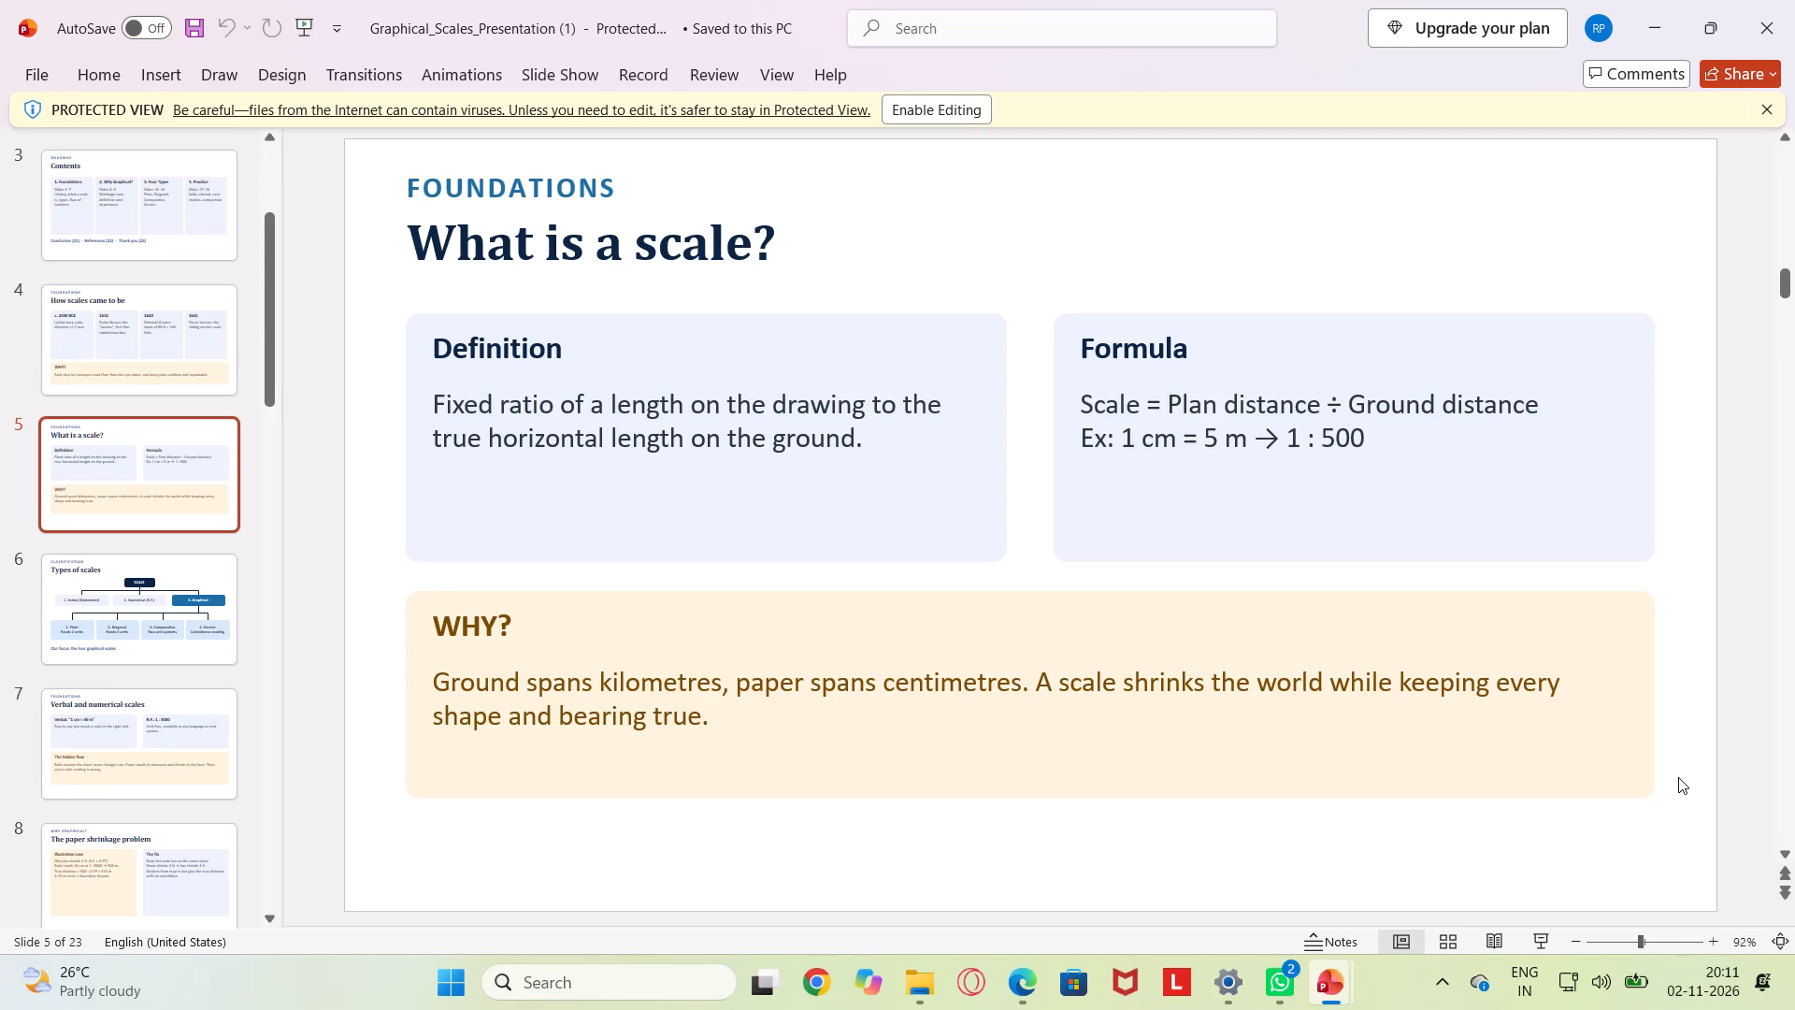
pyautogui.press('Right')
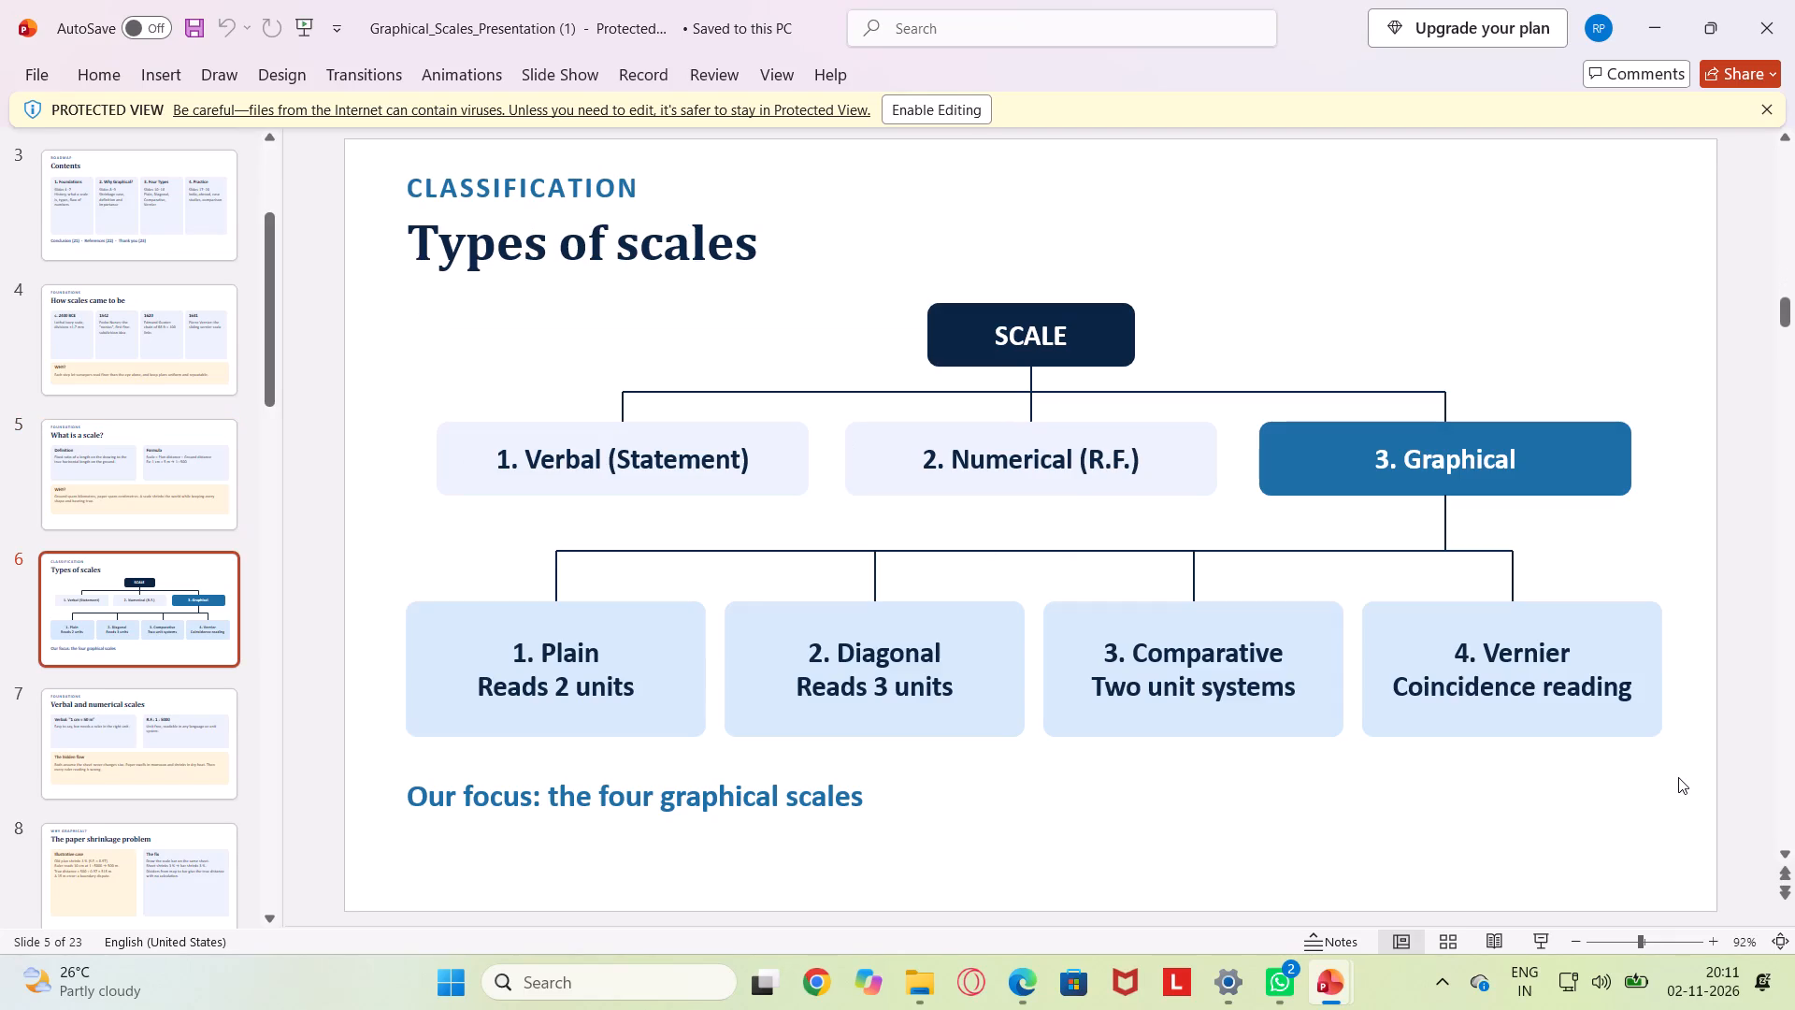
pyautogui.press('Left')
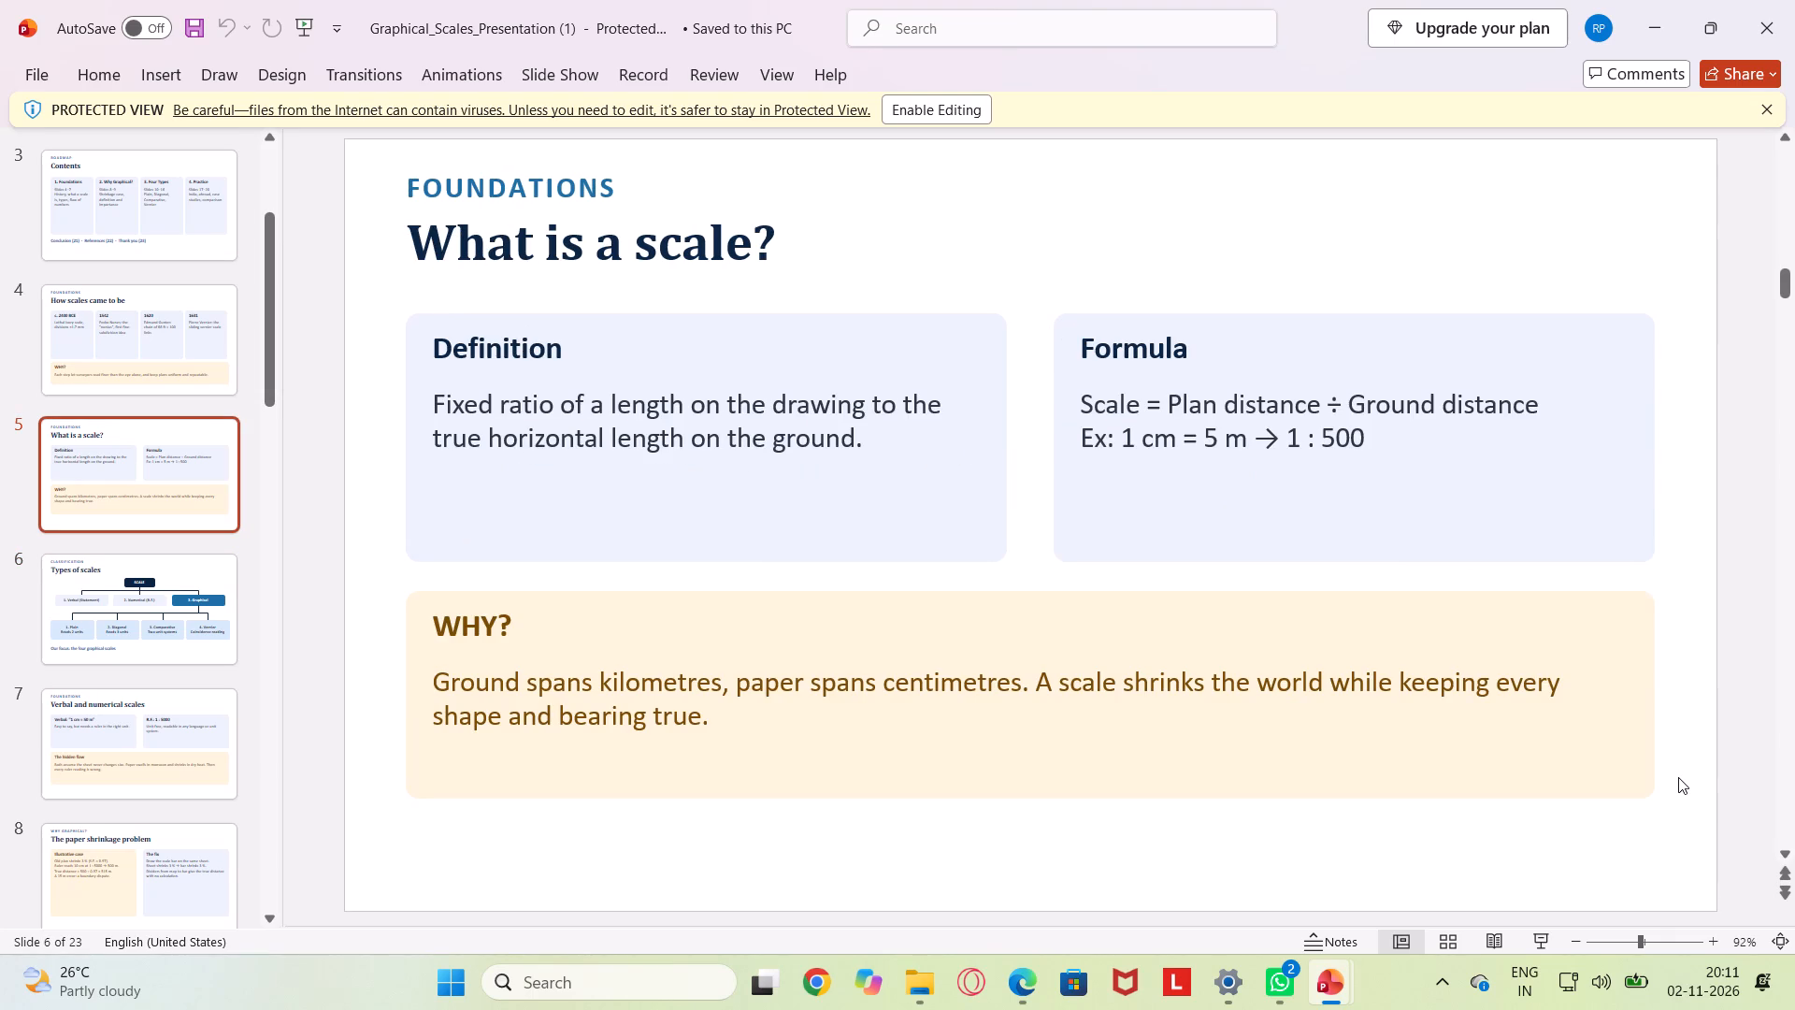
pyautogui.press('Right')
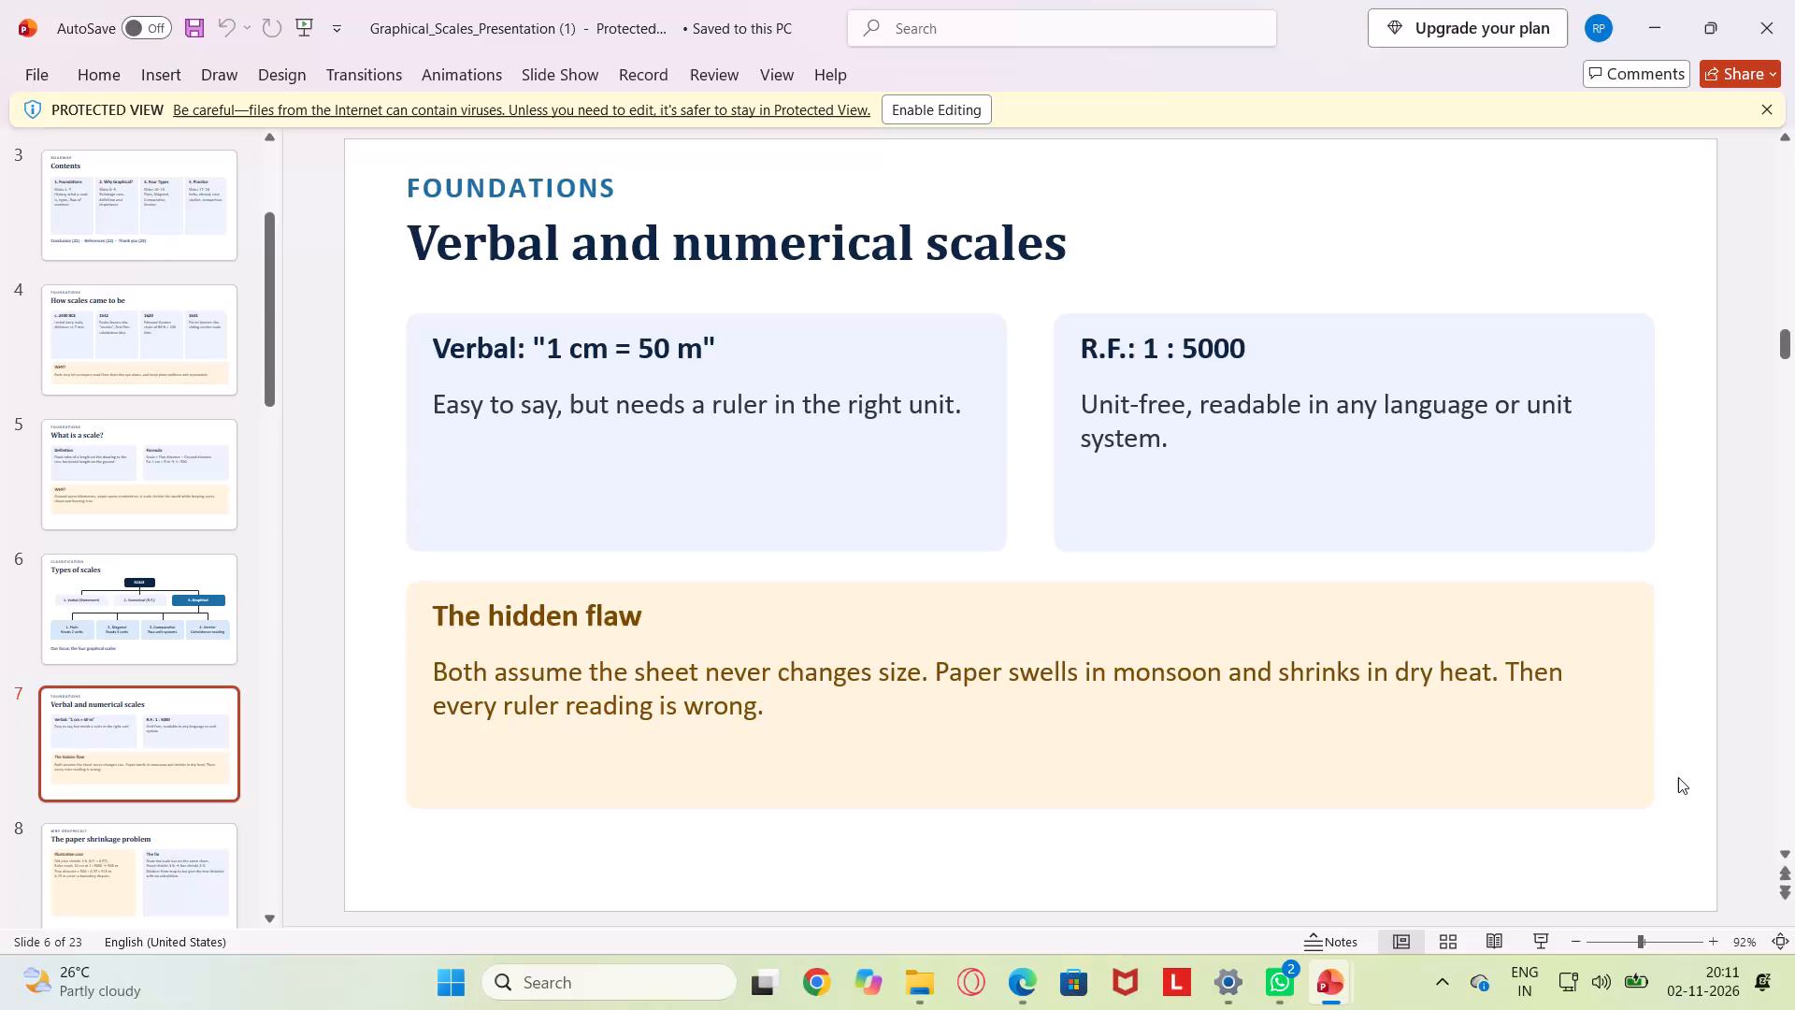
pyautogui.press('Right')
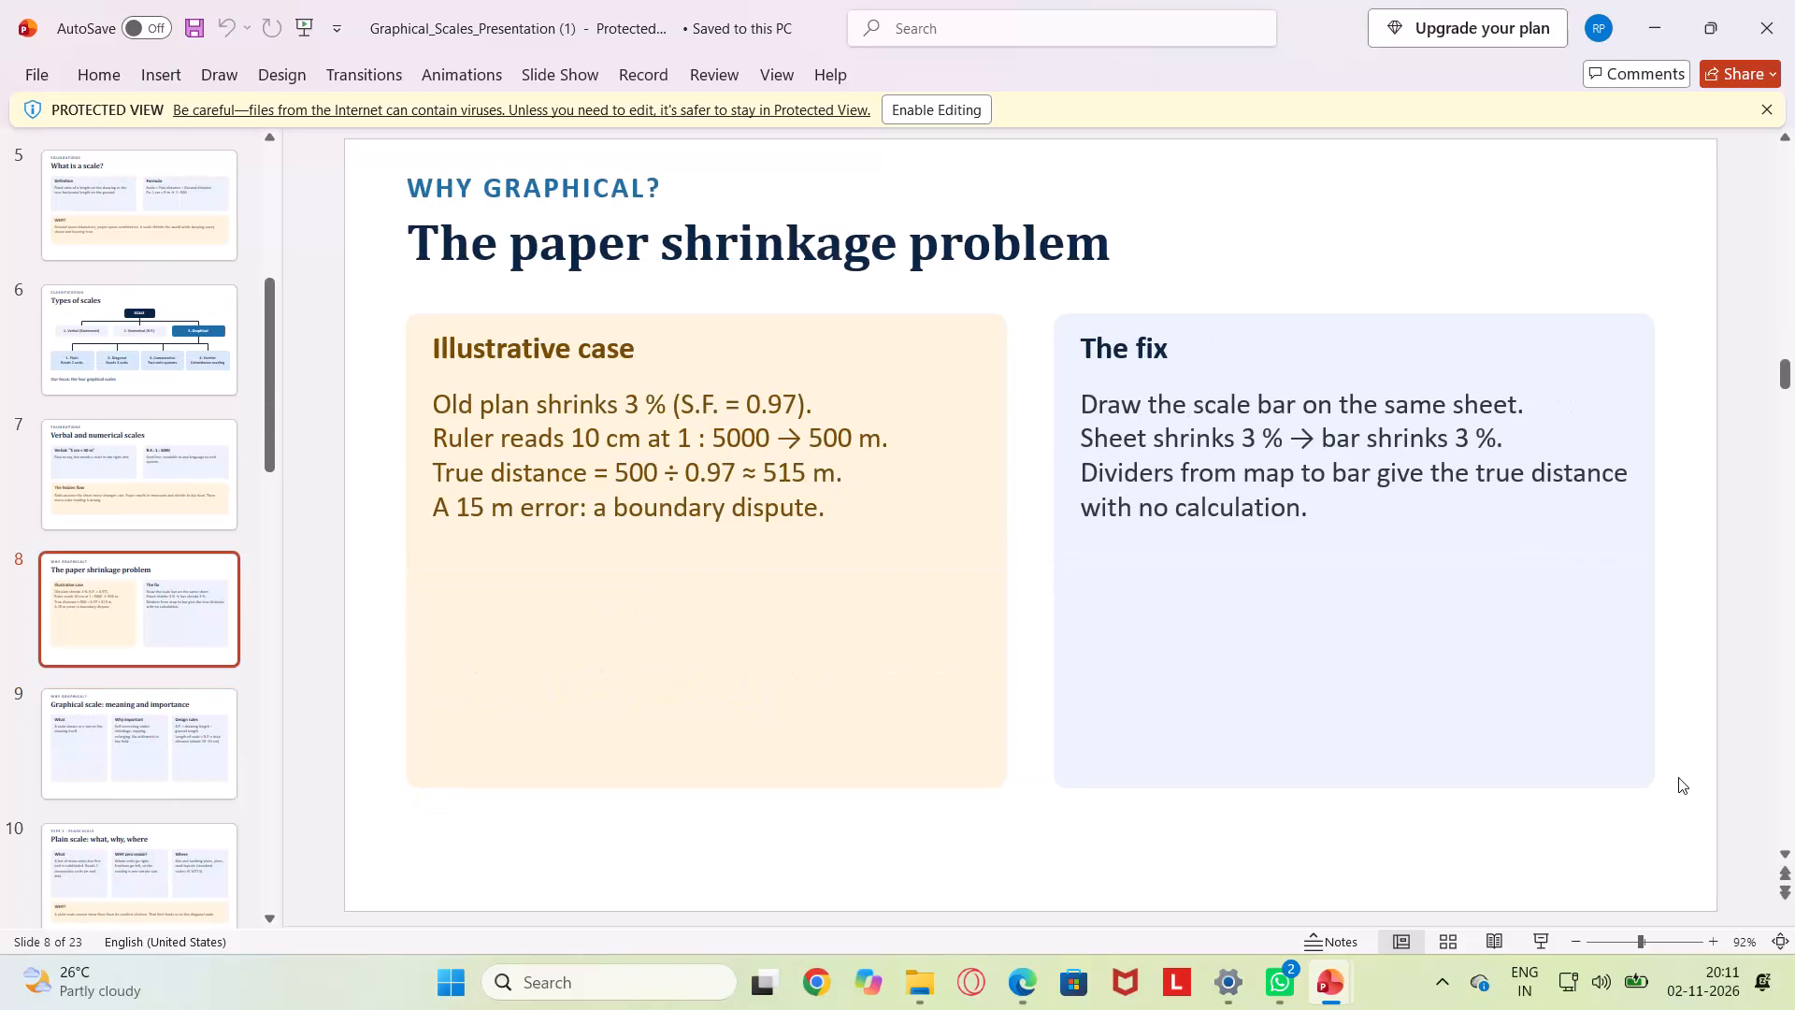
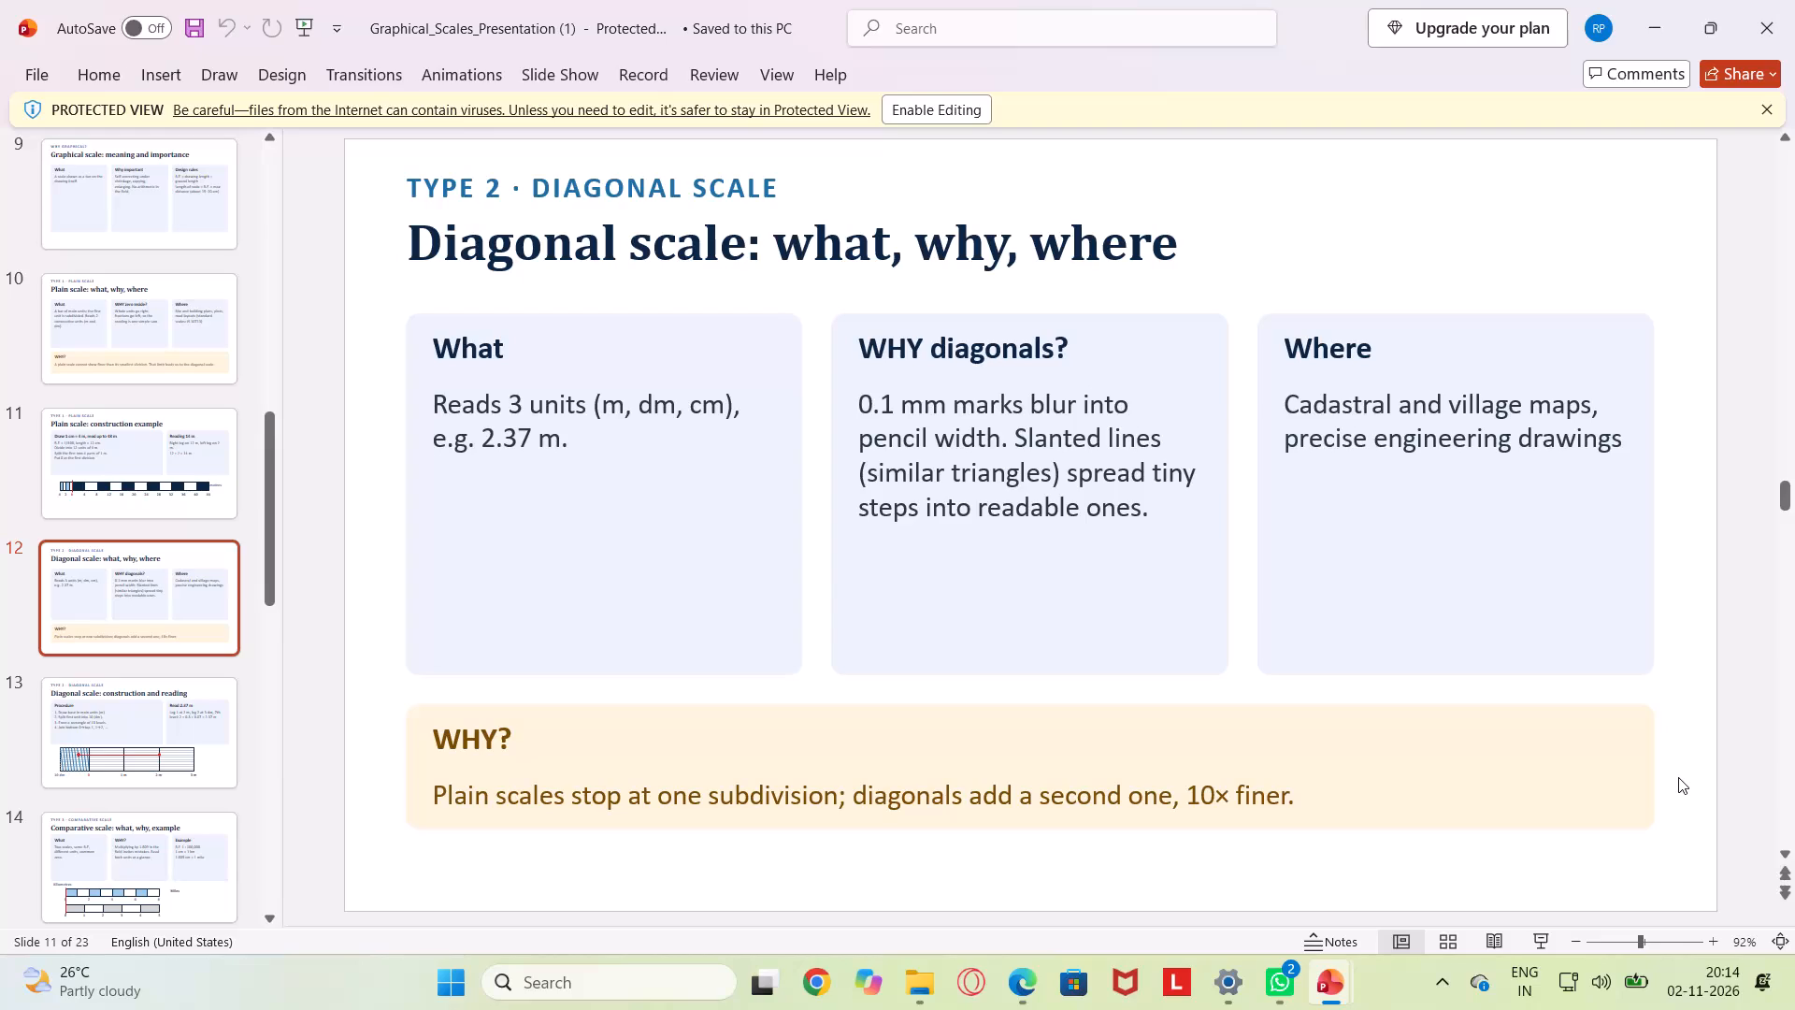
# Page back through the deck from the diagonal scale explanation to the title slide.
pyautogui.press('Left')
pyautogui.press('Left')
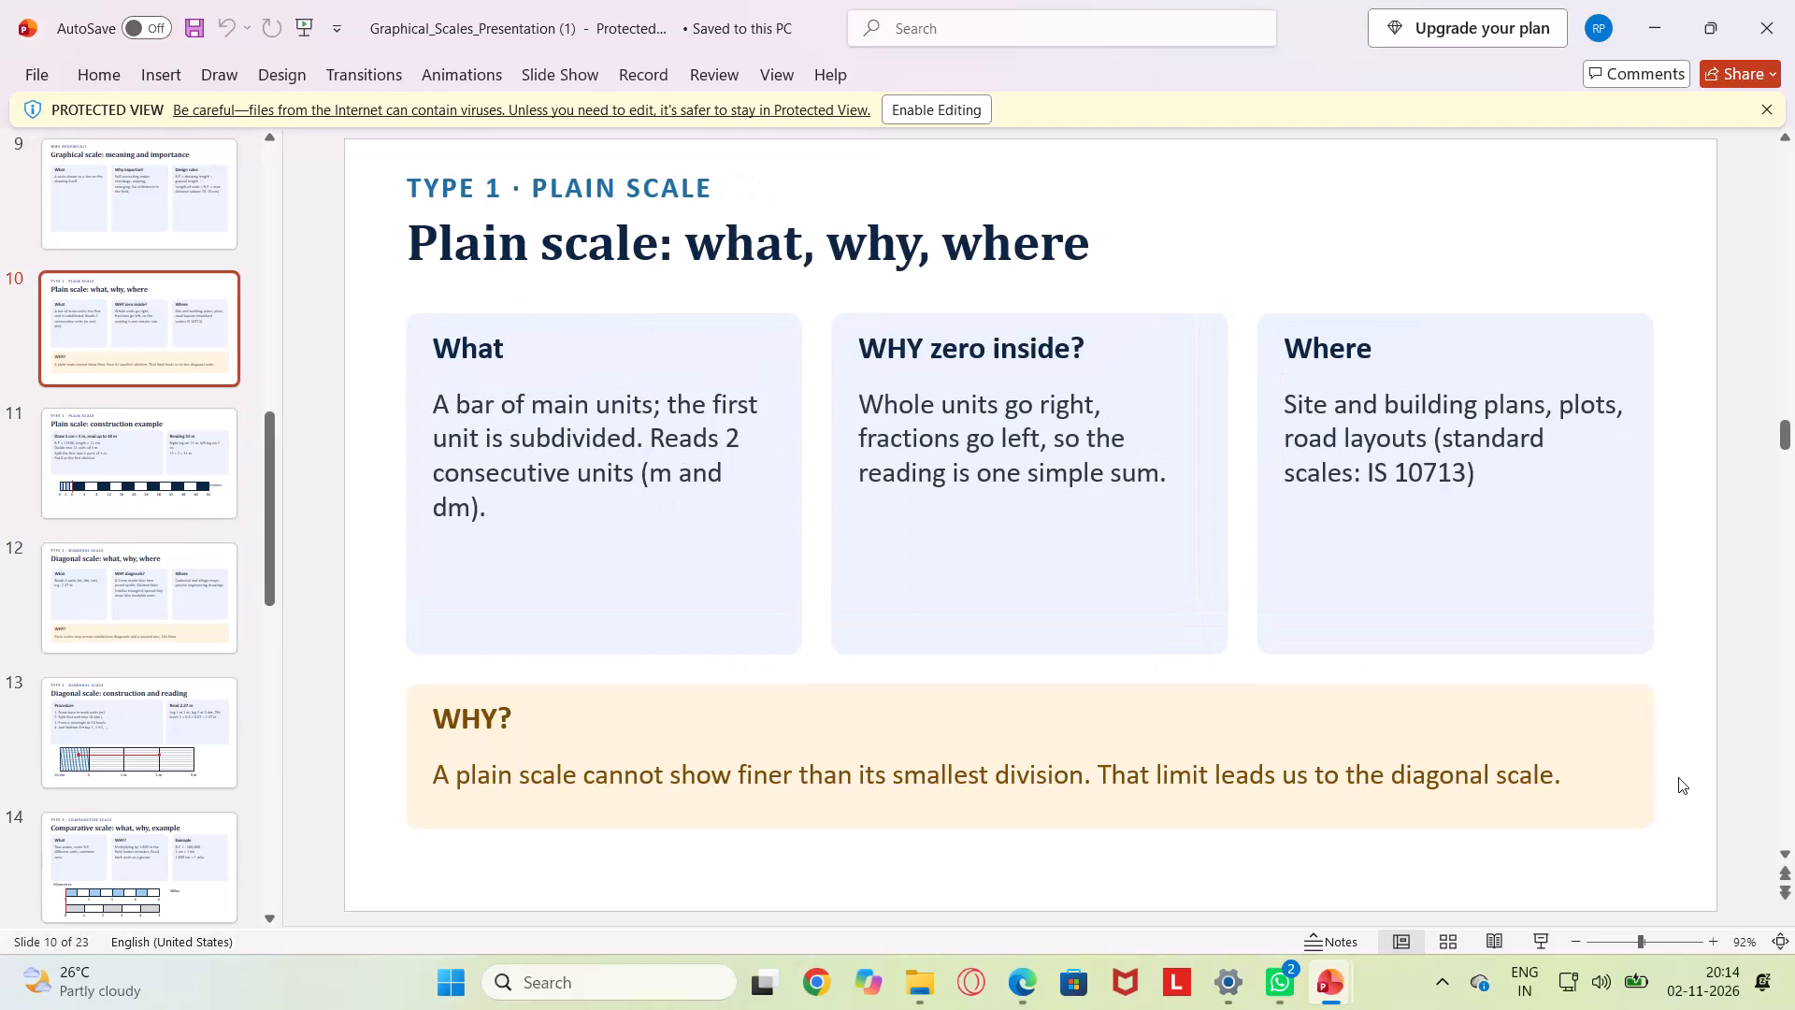
pyautogui.press('Left')
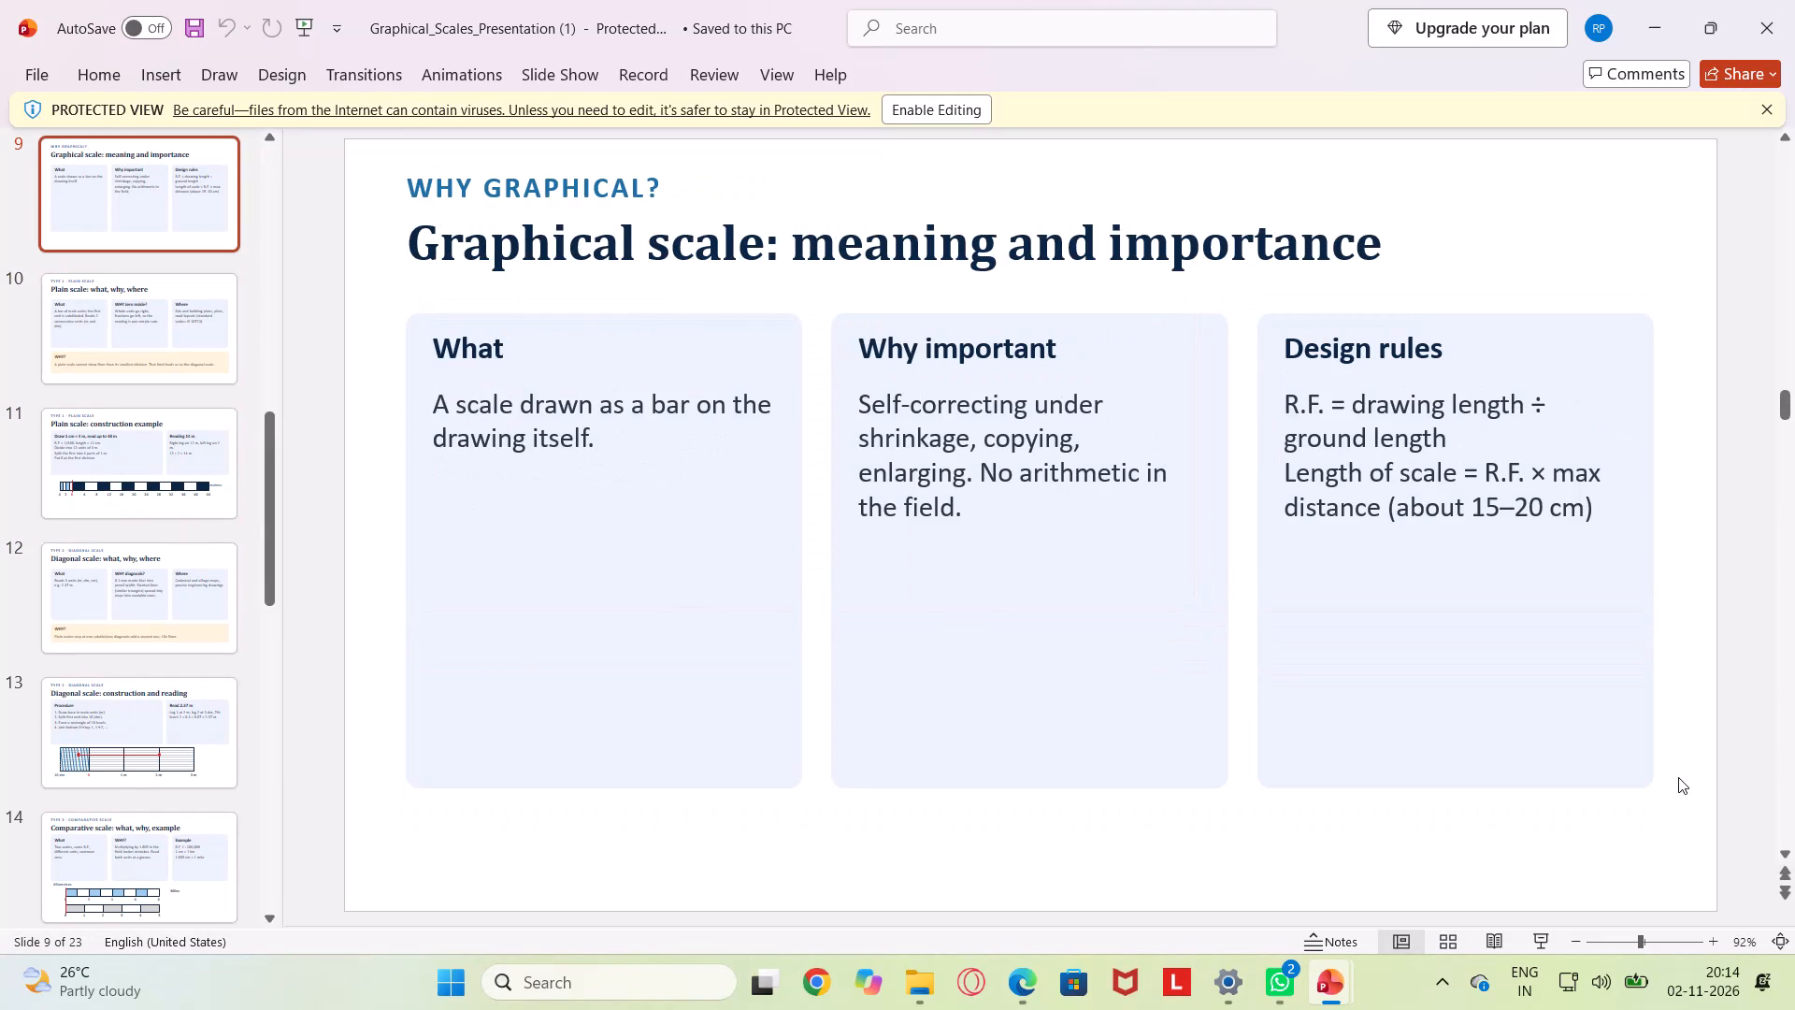
pyautogui.press('Left')
pyautogui.press('Left')
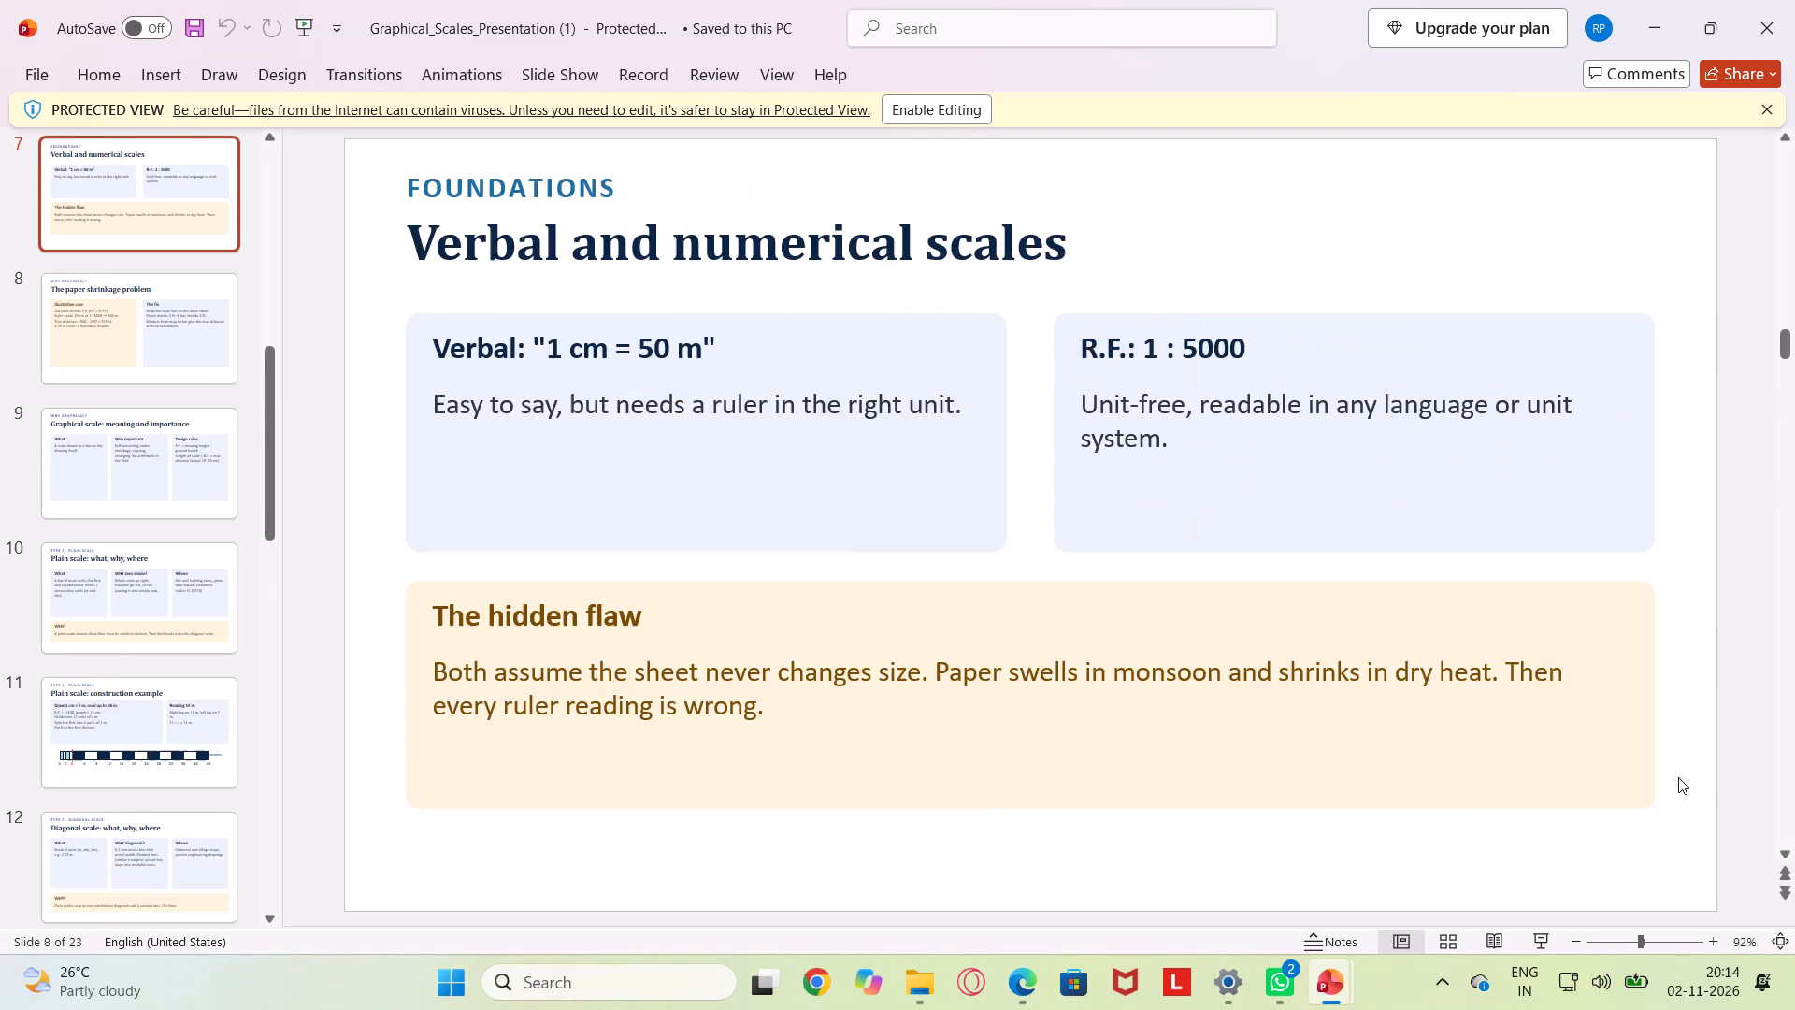
pyautogui.press('Left')
pyautogui.press('Left')
pyautogui.press('Left')
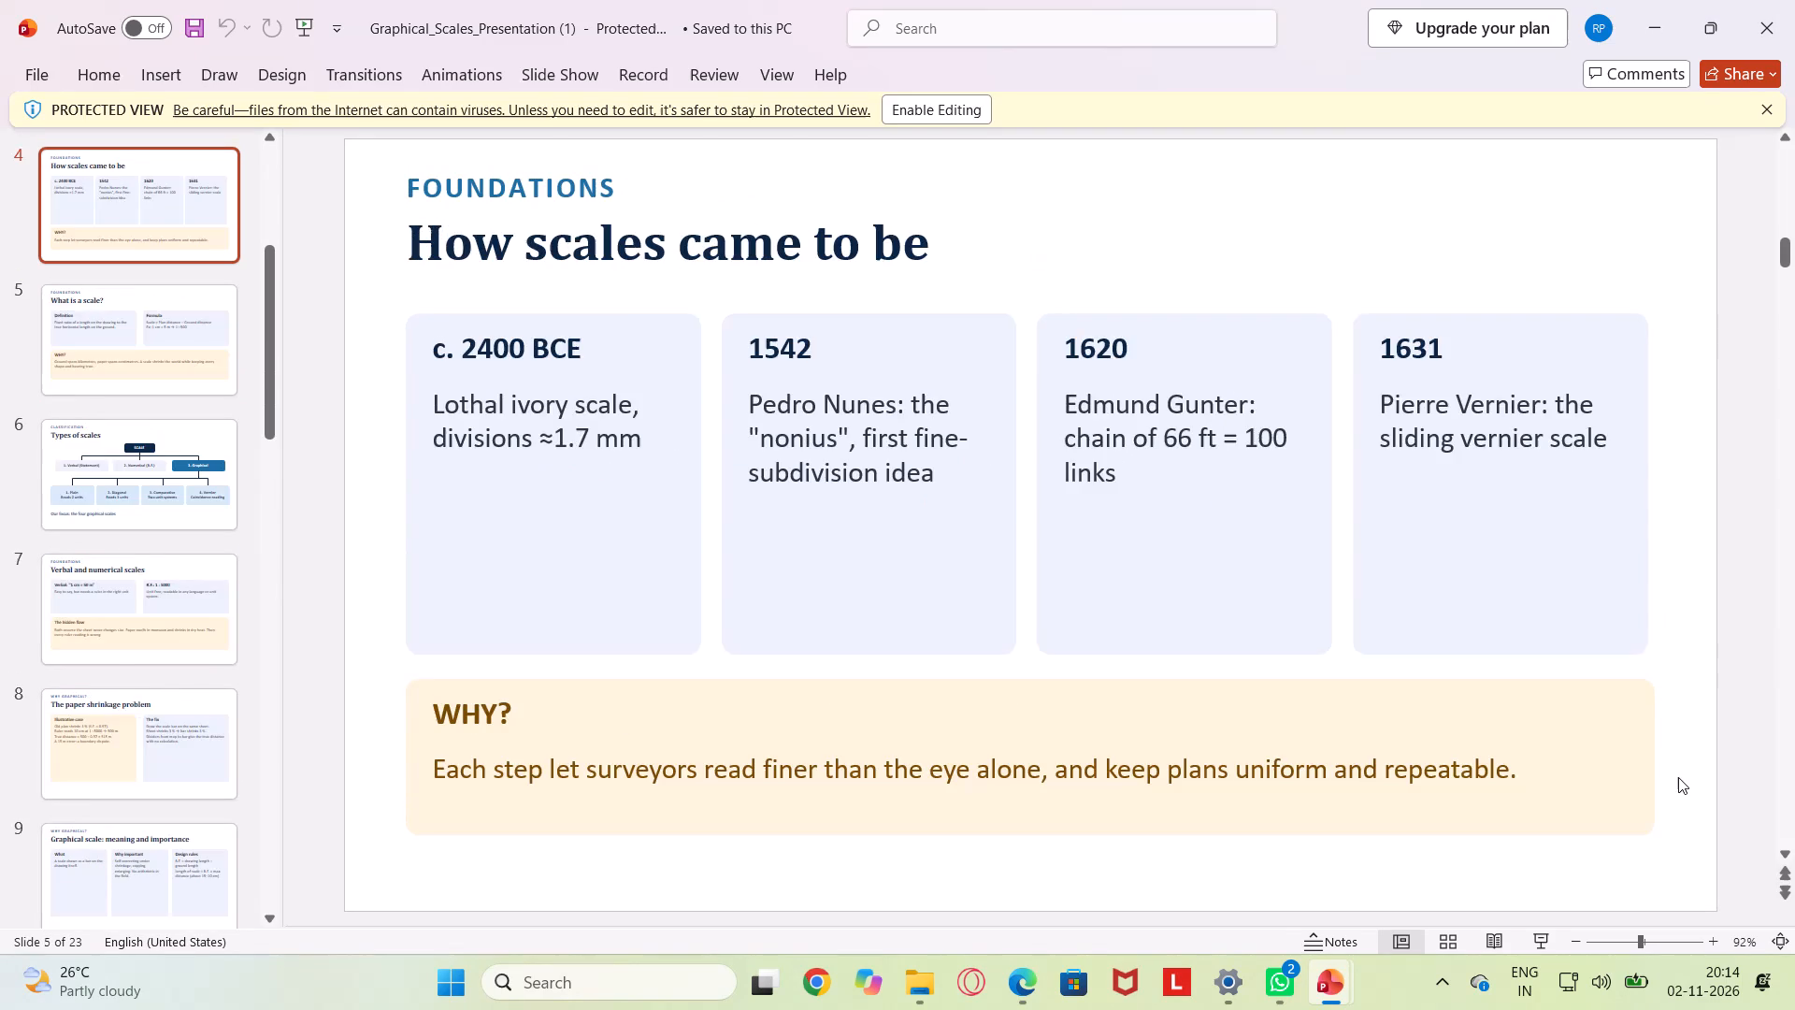
pyautogui.press('Left')
pyautogui.press('Left')
pyautogui.press('Left')
pyautogui.press('Left')
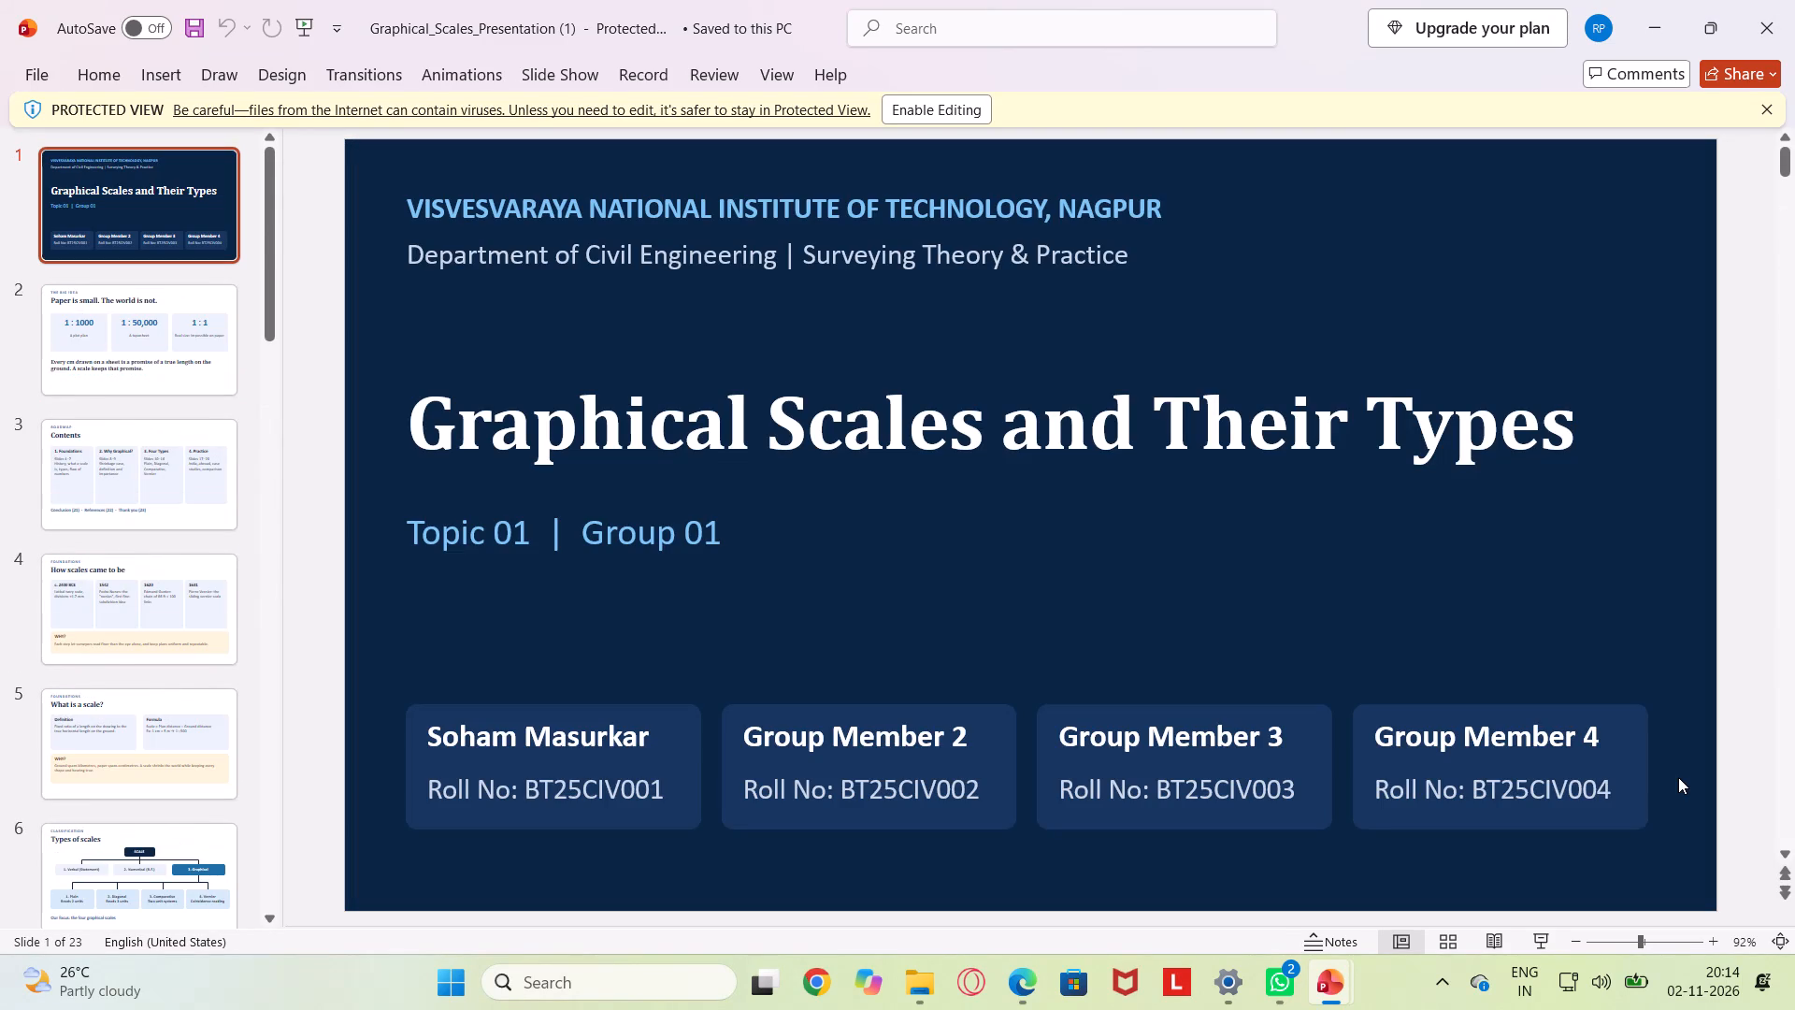
# Skim the whole deck forward from the title slide to the closing Thank You! slide.
pyautogui.press('Right')
pyautogui.press('Right')
pyautogui.press('Right')
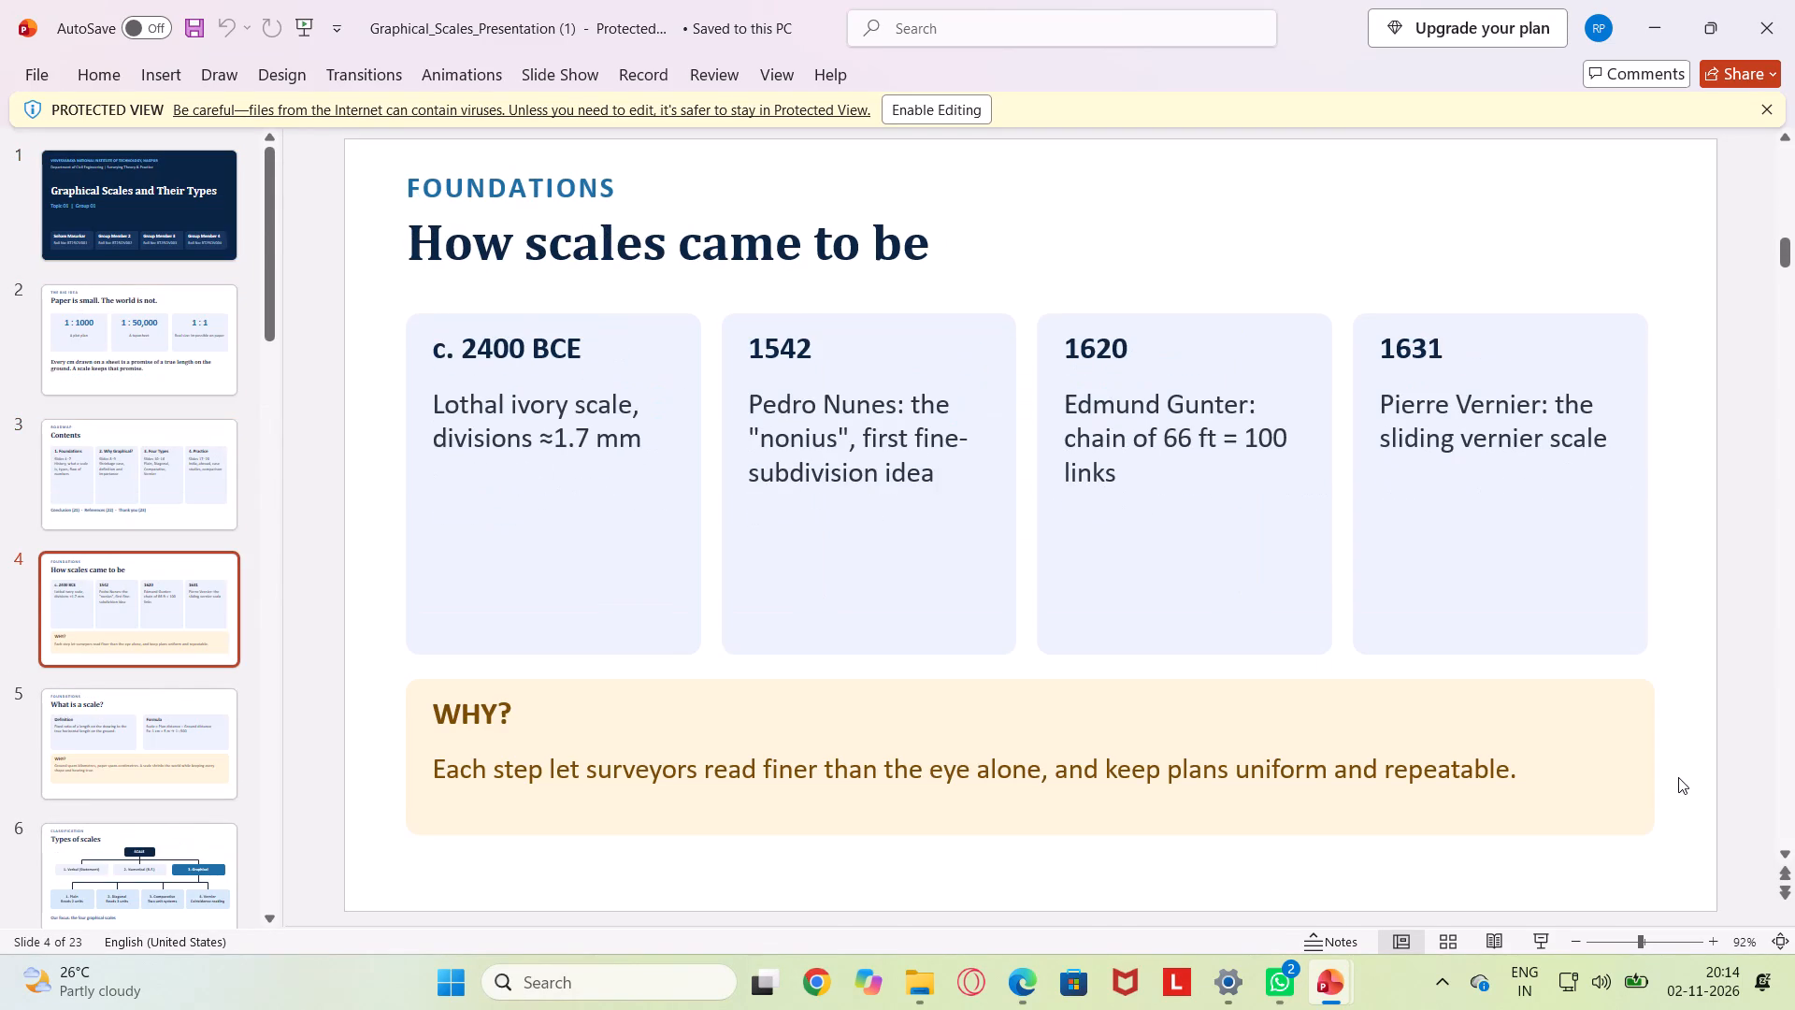
pyautogui.press('Down')
pyautogui.press('Down')
pyautogui.press('Down')
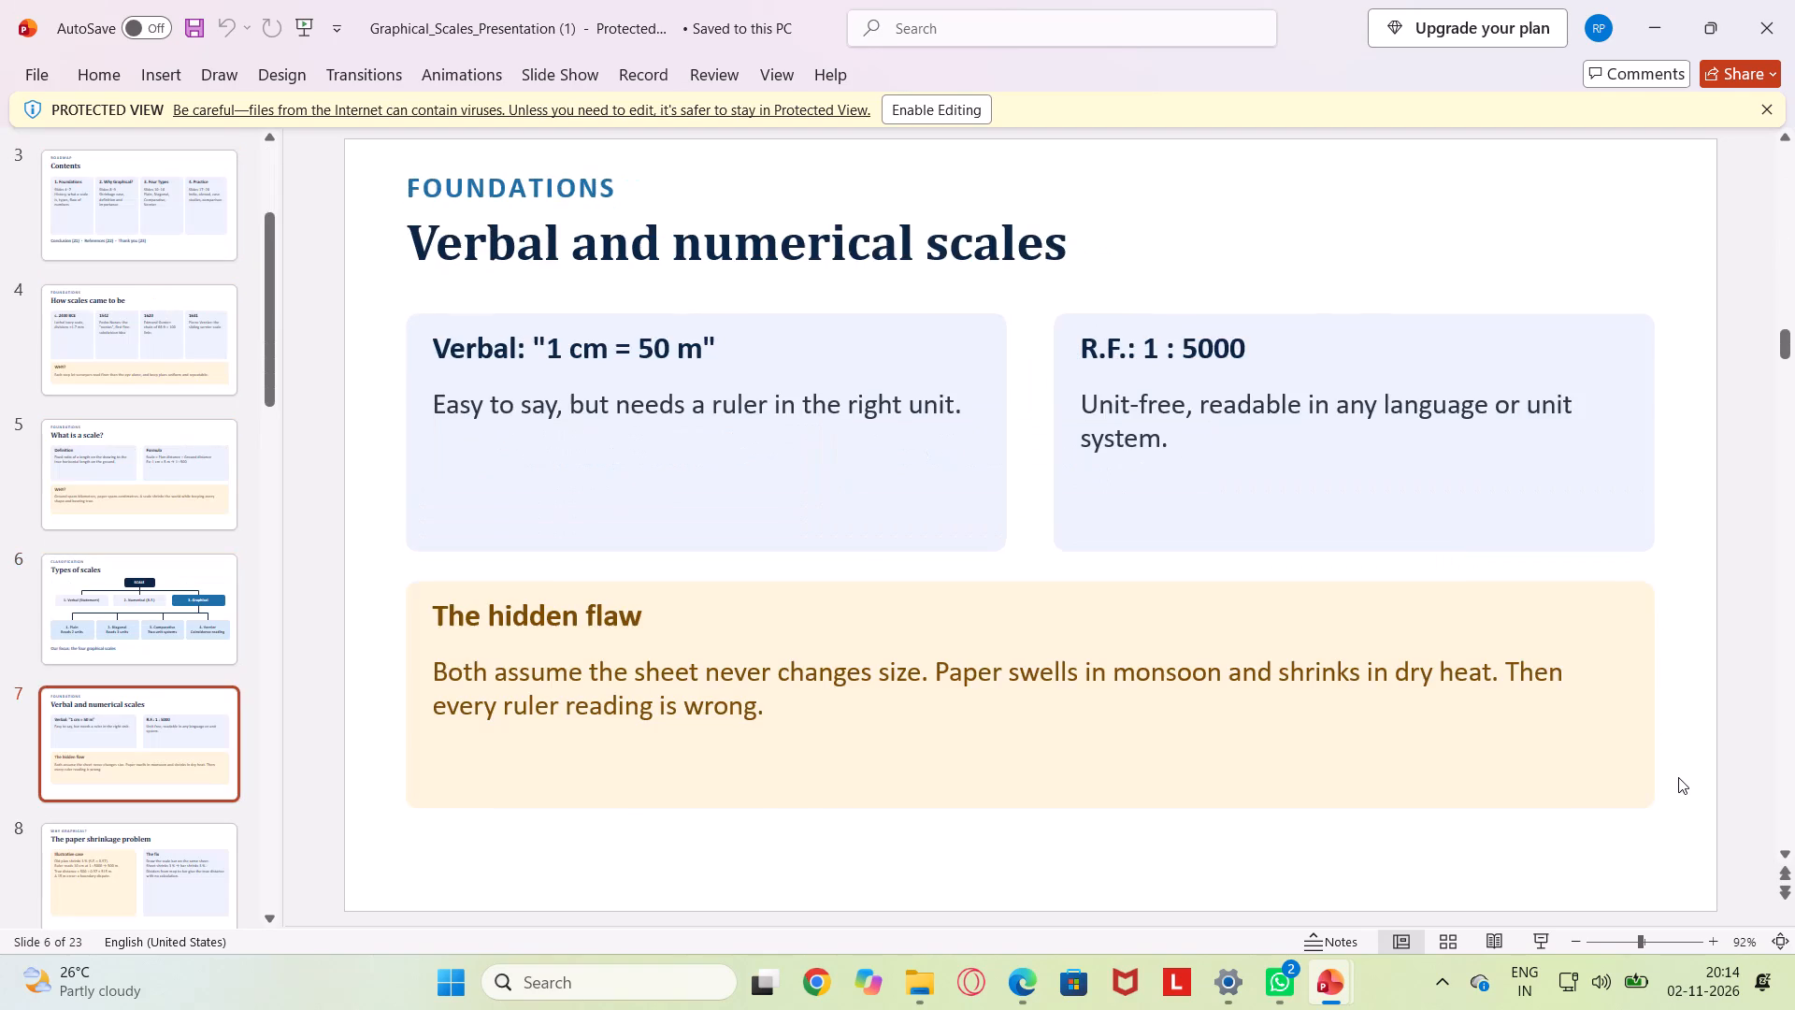
pyautogui.press('Down')
pyautogui.press('Down')
pyautogui.press('Down')
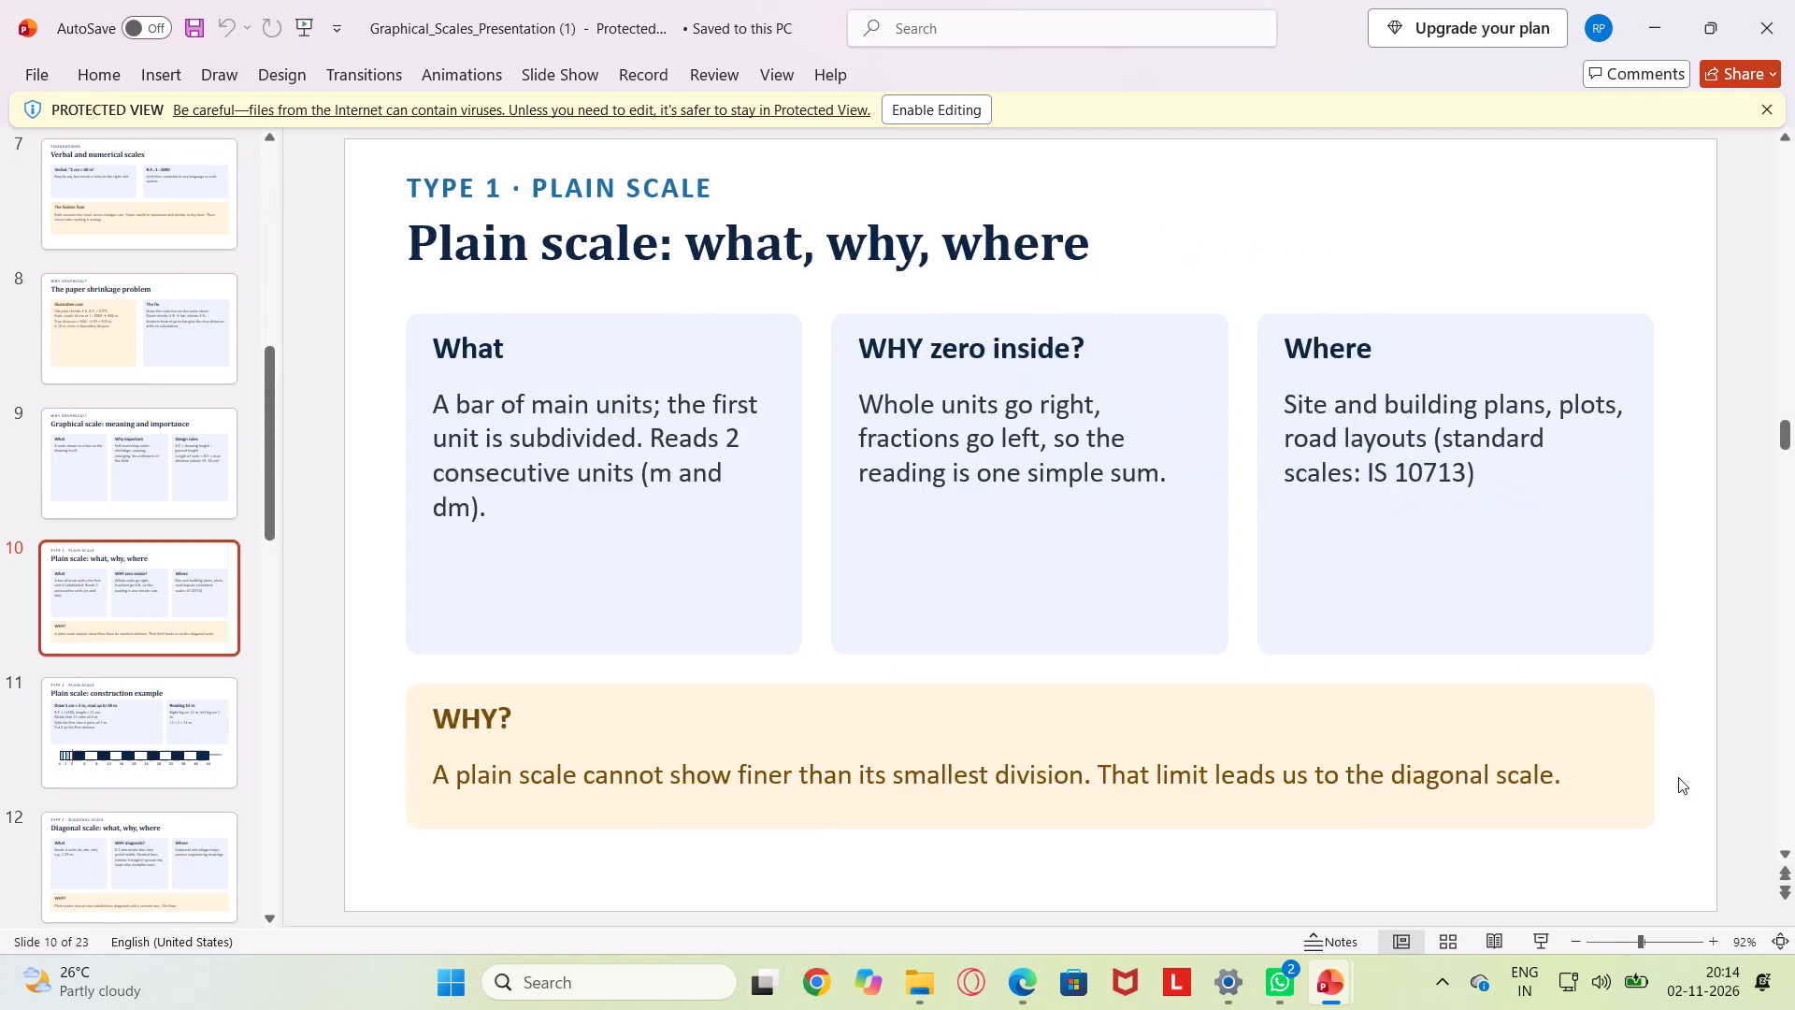
pyautogui.press('Down')
pyautogui.press('Down')
pyautogui.press('Down')
pyautogui.press('Down')
pyautogui.press('Down')
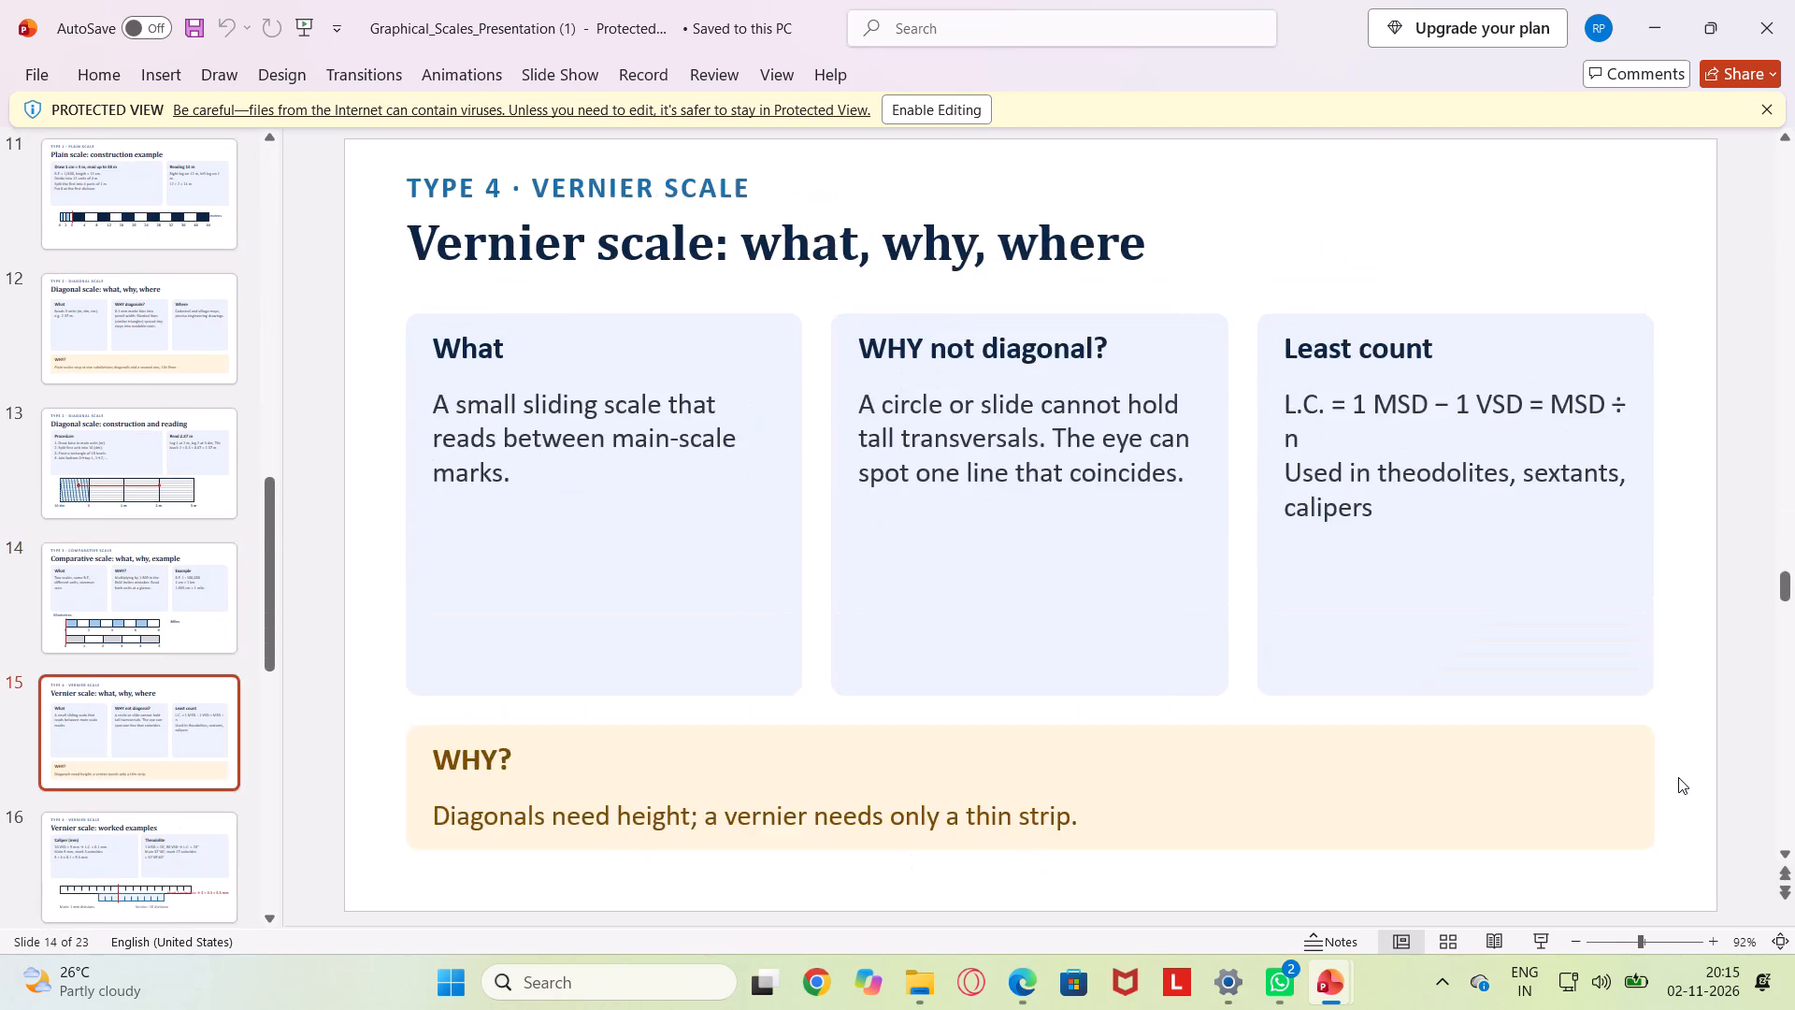
pyautogui.press('Down')
pyautogui.press('0')
pyautogui.press('Down')
pyautogui.press('Down')
pyautogui.press('Down')
pyautogui.press('Down')
pyautogui.press('Down')
pyautogui.press('Down')
pyautogui.press('Down')
pyautogui.press('Down')
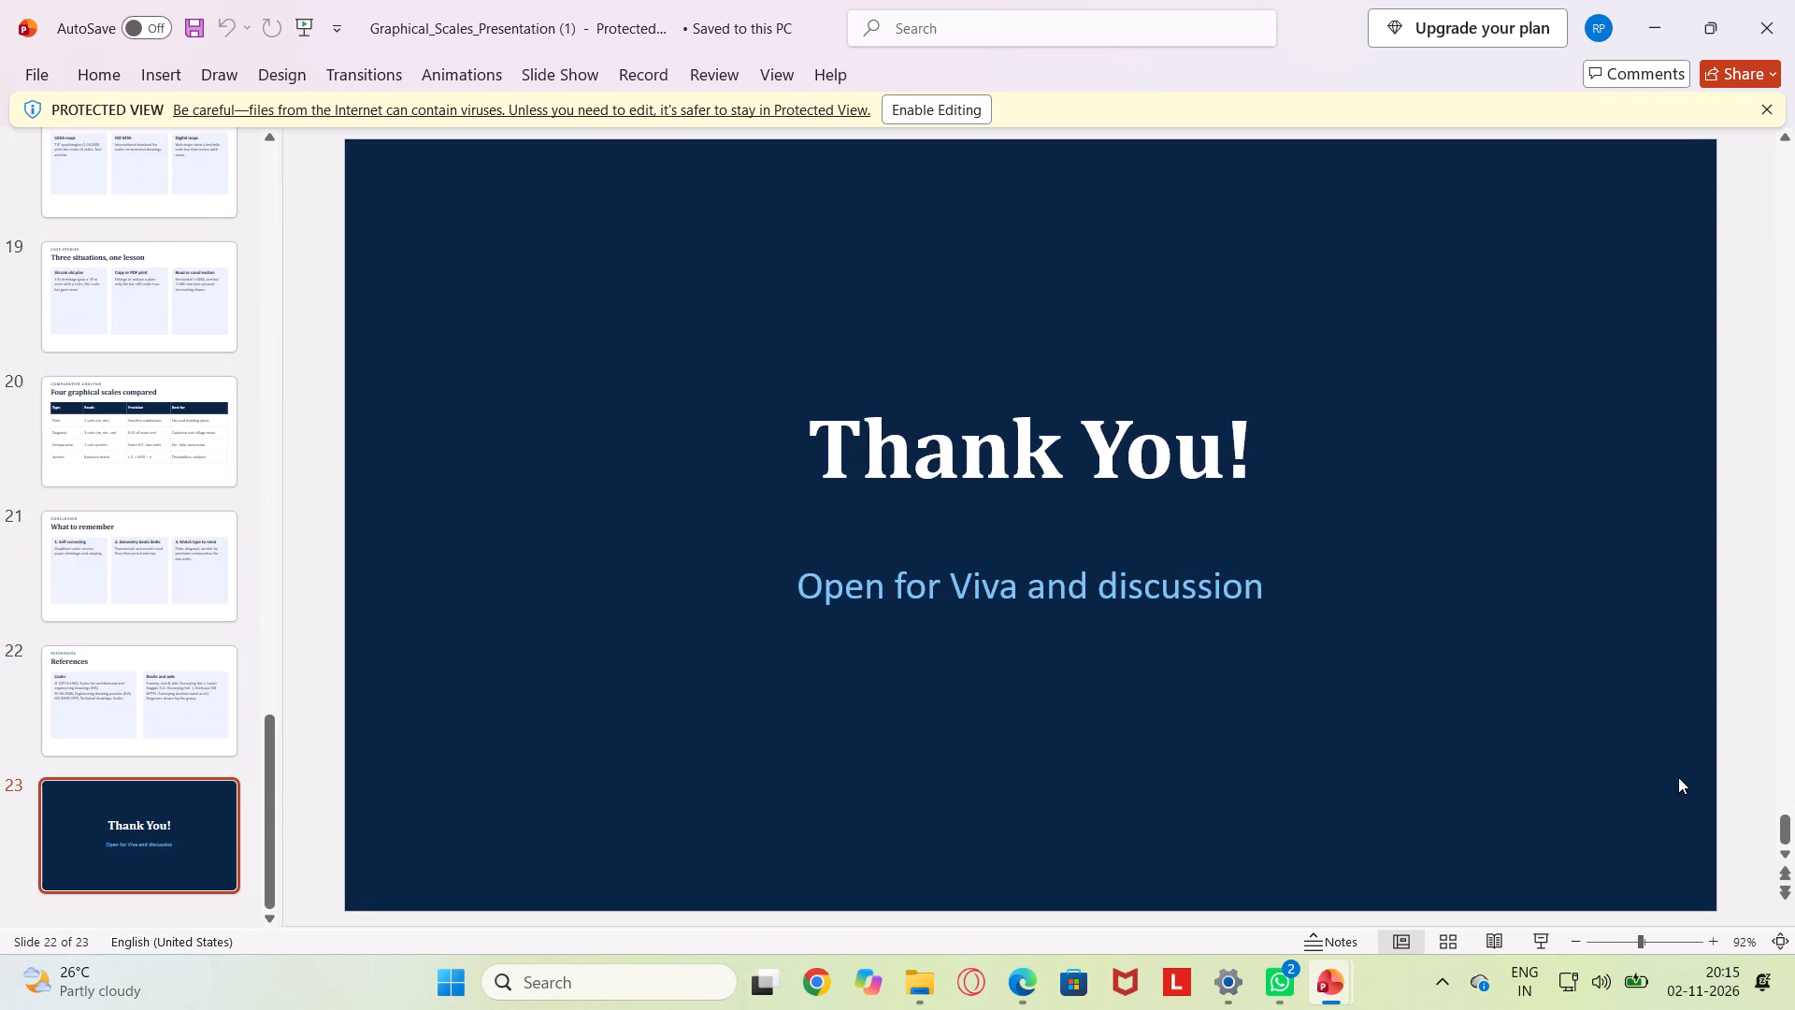
# Go back through the deck from the closing slide to the Contents slide.
pyautogui.press('Right')
pyautogui.press('Right')
pyautogui.press('Up')
pyautogui.press('Up')
pyautogui.press('Up')
pyautogui.press('Up')
pyautogui.press('Up')
pyautogui.press('Up')
pyautogui.press('Up')
pyautogui.press('Up')
pyautogui.press('Up')
pyautogui.press('Up')
pyautogui.press('Up')
pyautogui.press('Up')
pyautogui.press('Up')
pyautogui.press('Up')
pyautogui.press('Up')
pyautogui.press('Up')
pyautogui.press('Up')
pyautogui.press('Up')
pyautogui.press('Up')
pyautogui.press('Up')
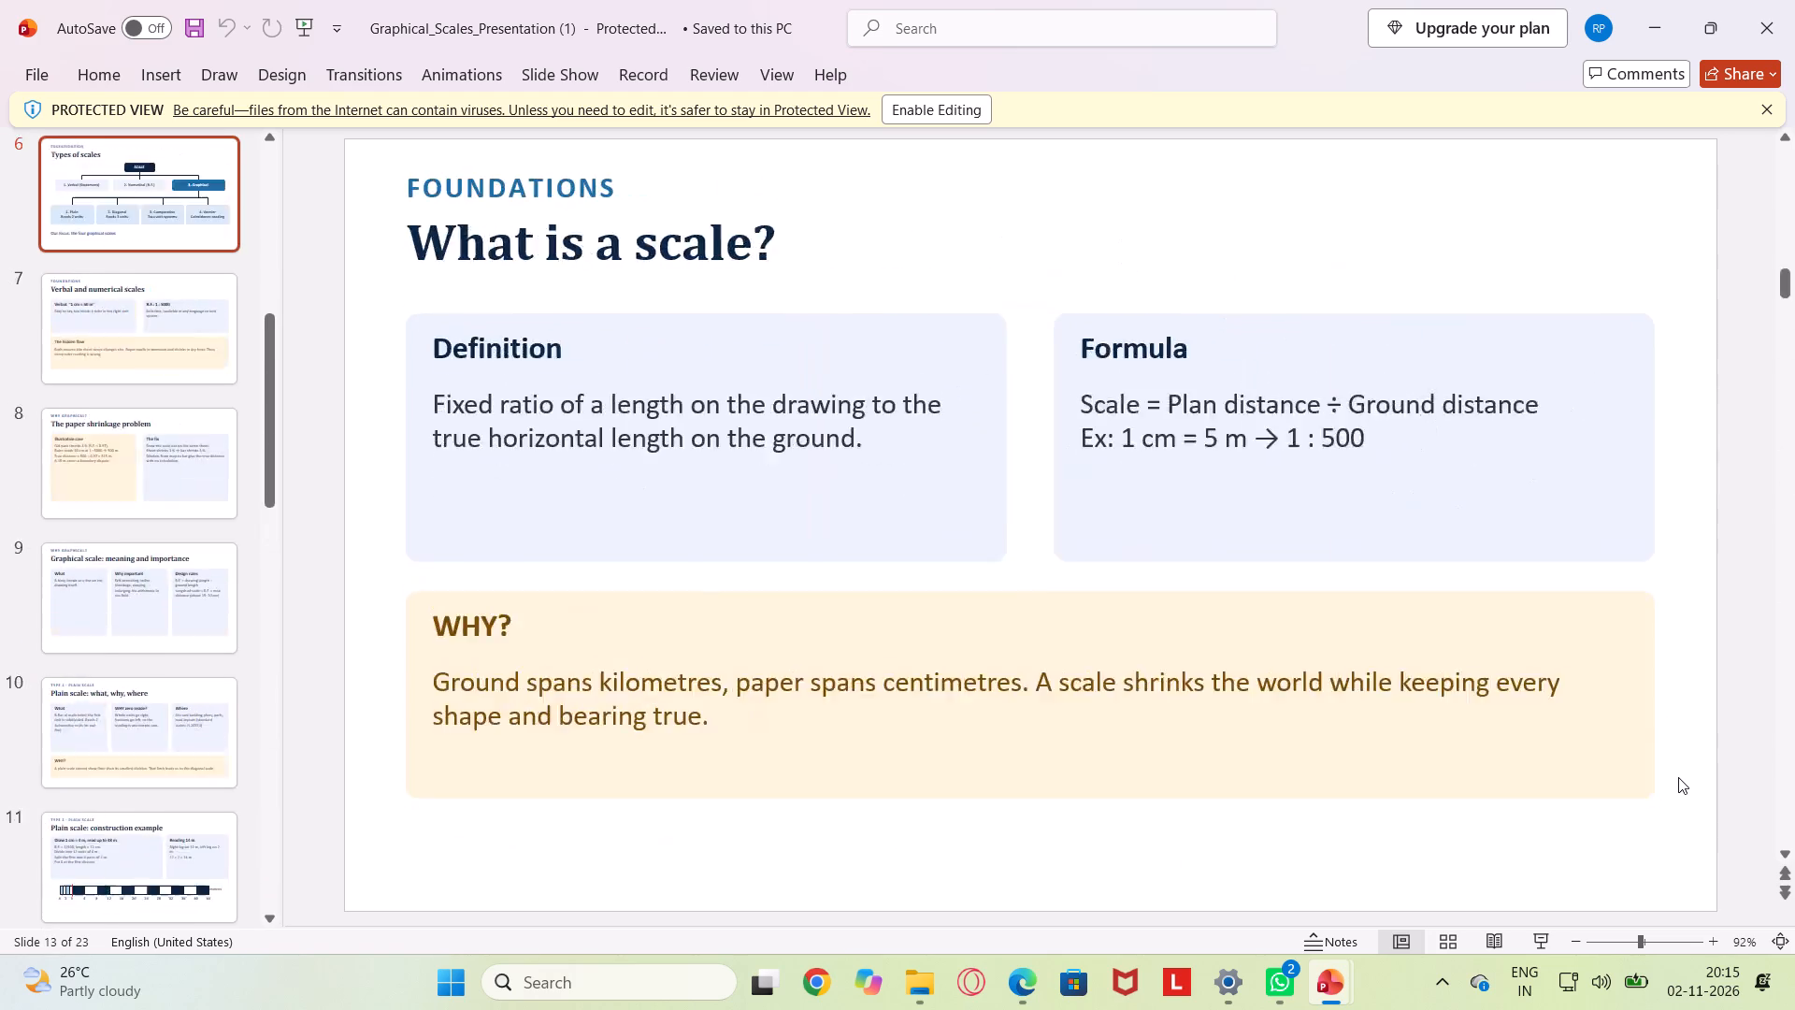
pyautogui.press('Down')
pyautogui.press('Down')
pyautogui.press('Down')
pyautogui.press('Up')
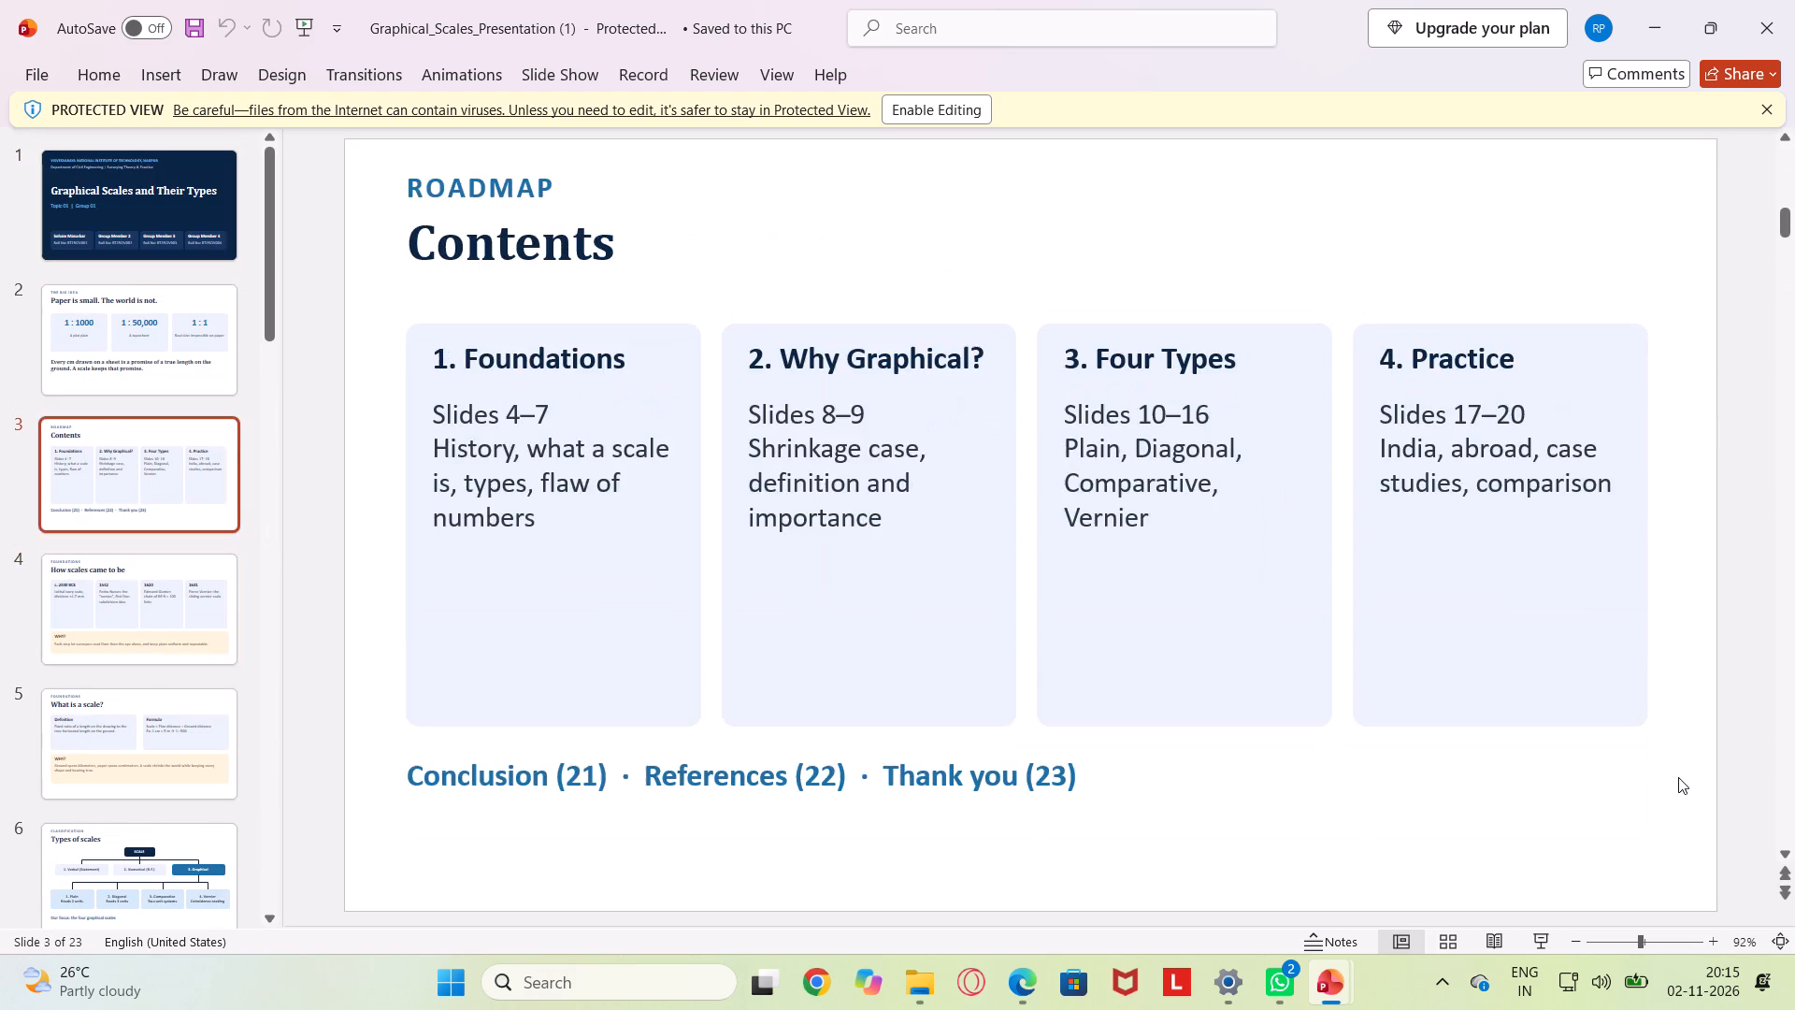
# Review the slides from How scales came to be through Plain scale: what, why, where.
pyautogui.press('Down')
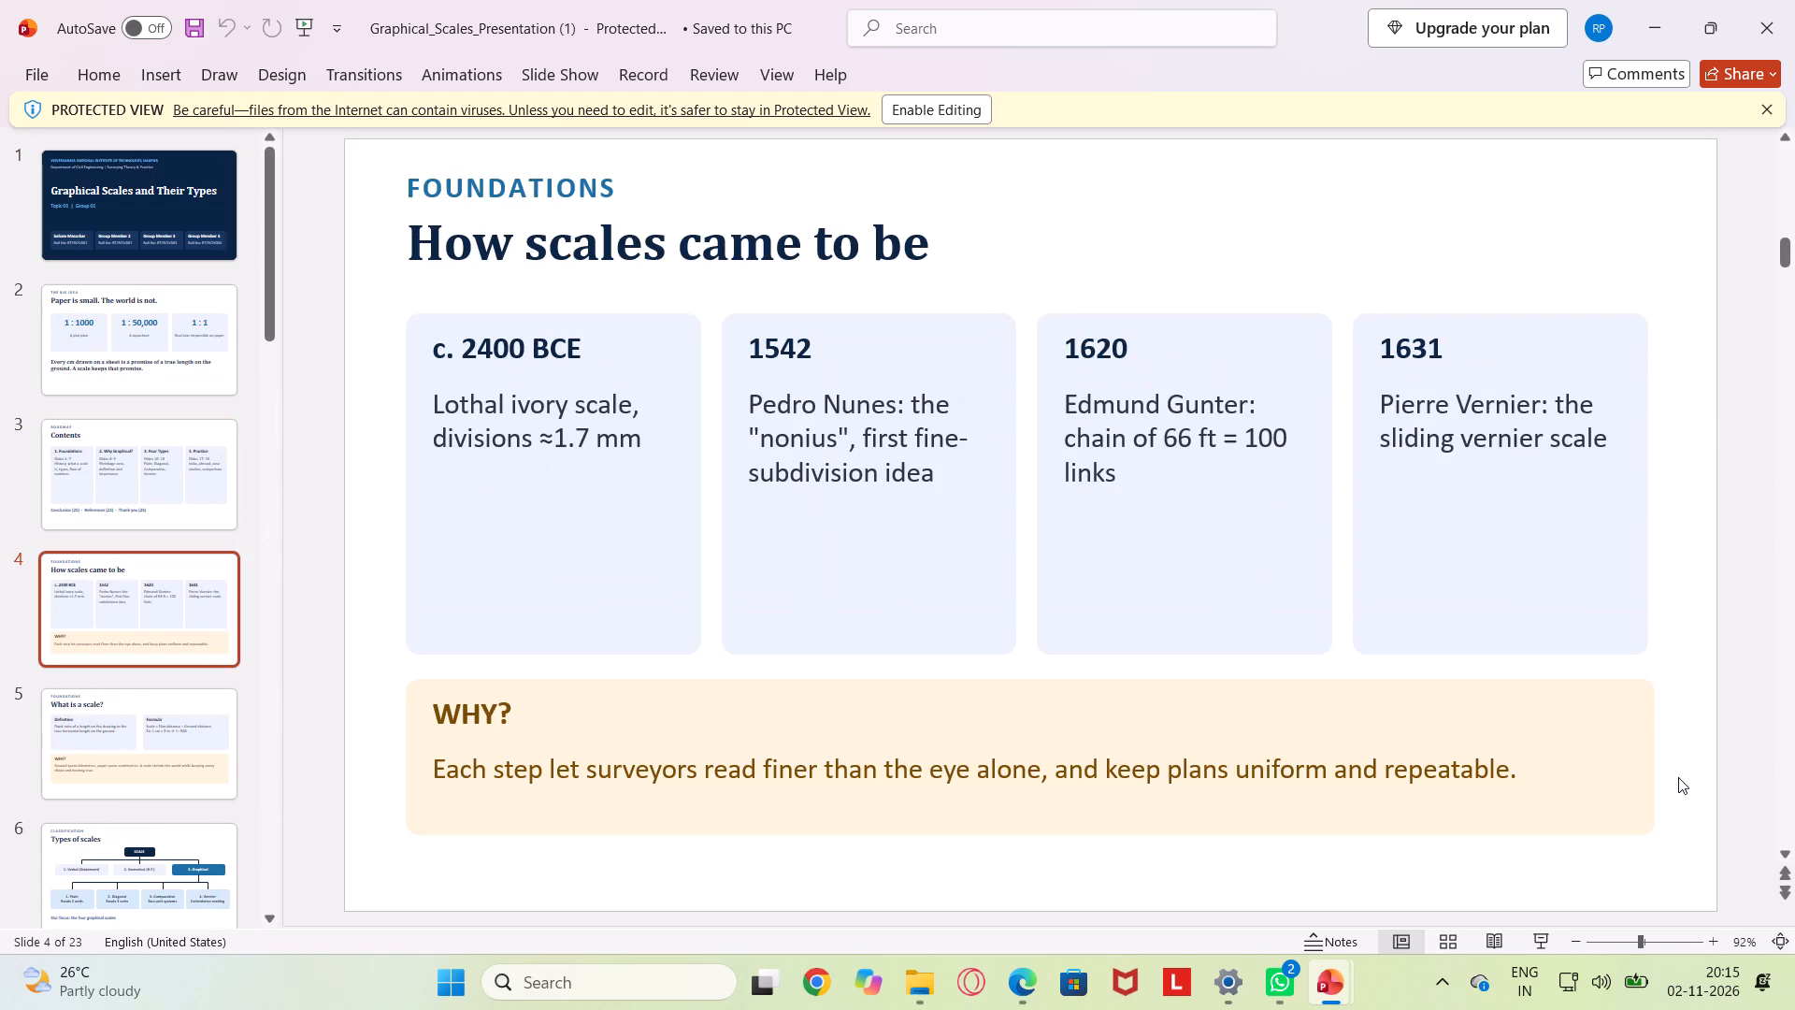
pyautogui.press('Down')
pyautogui.press('Down')
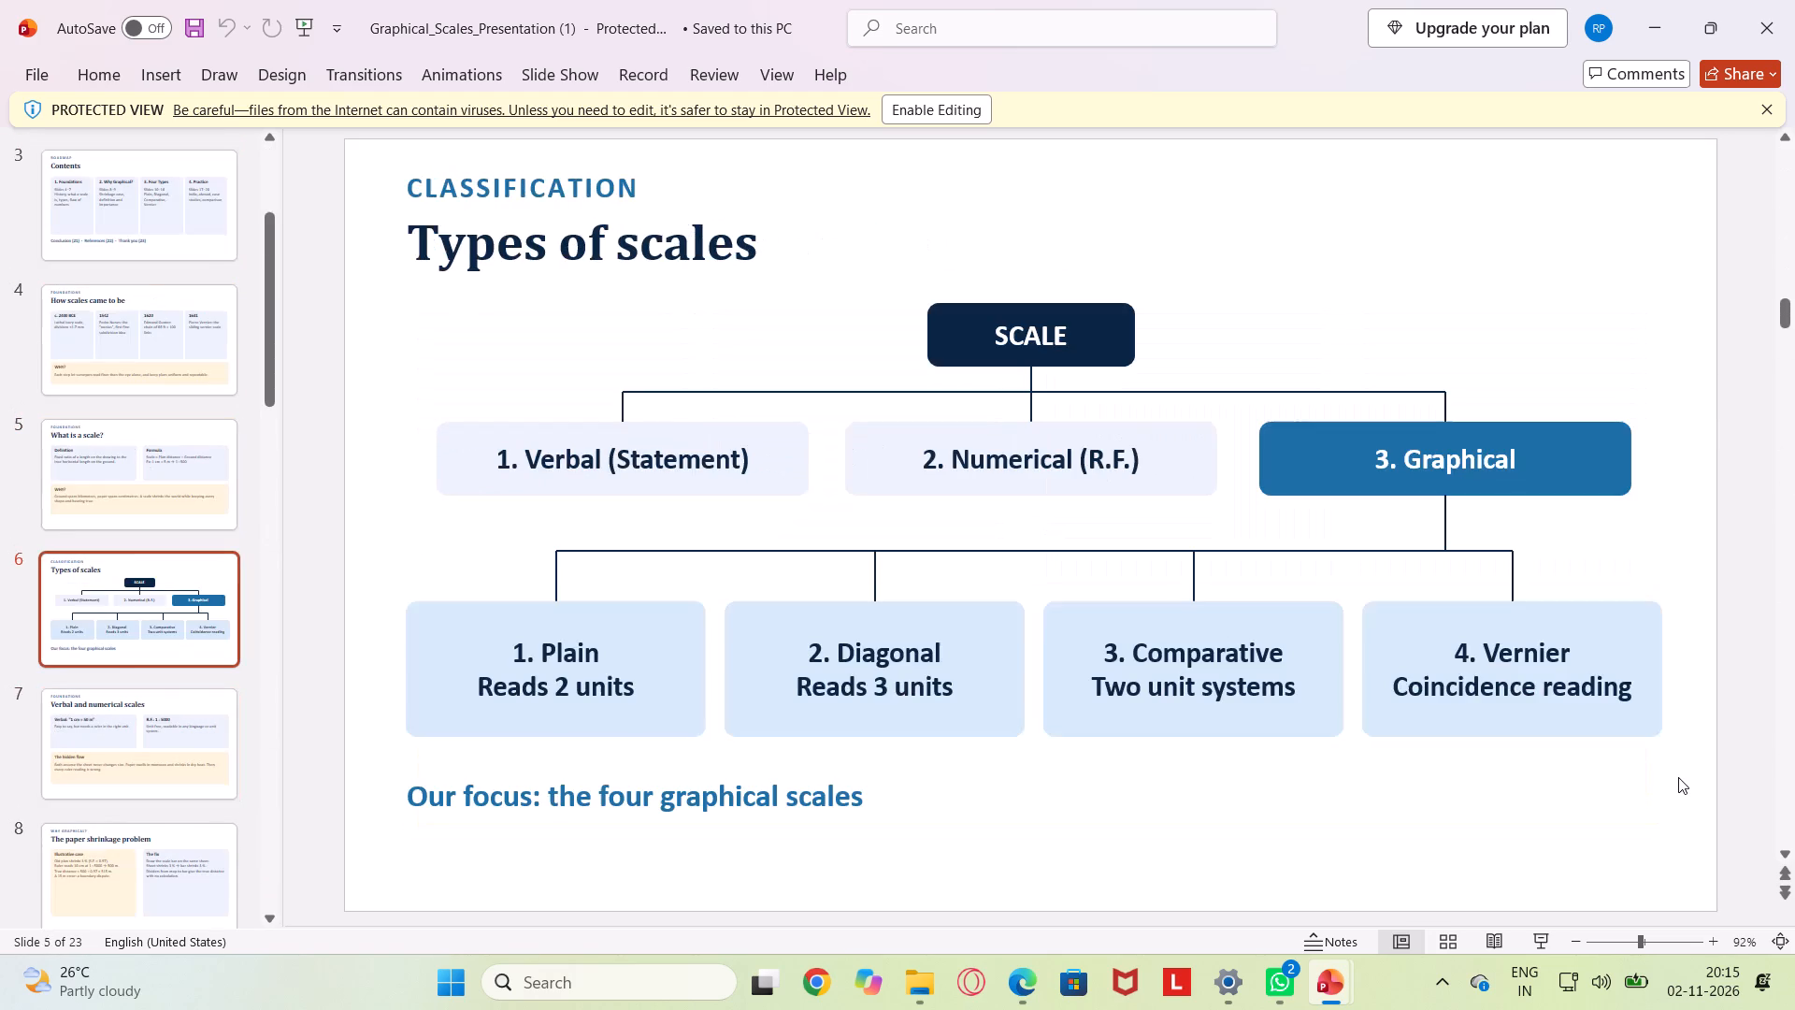
pyautogui.press('Down')
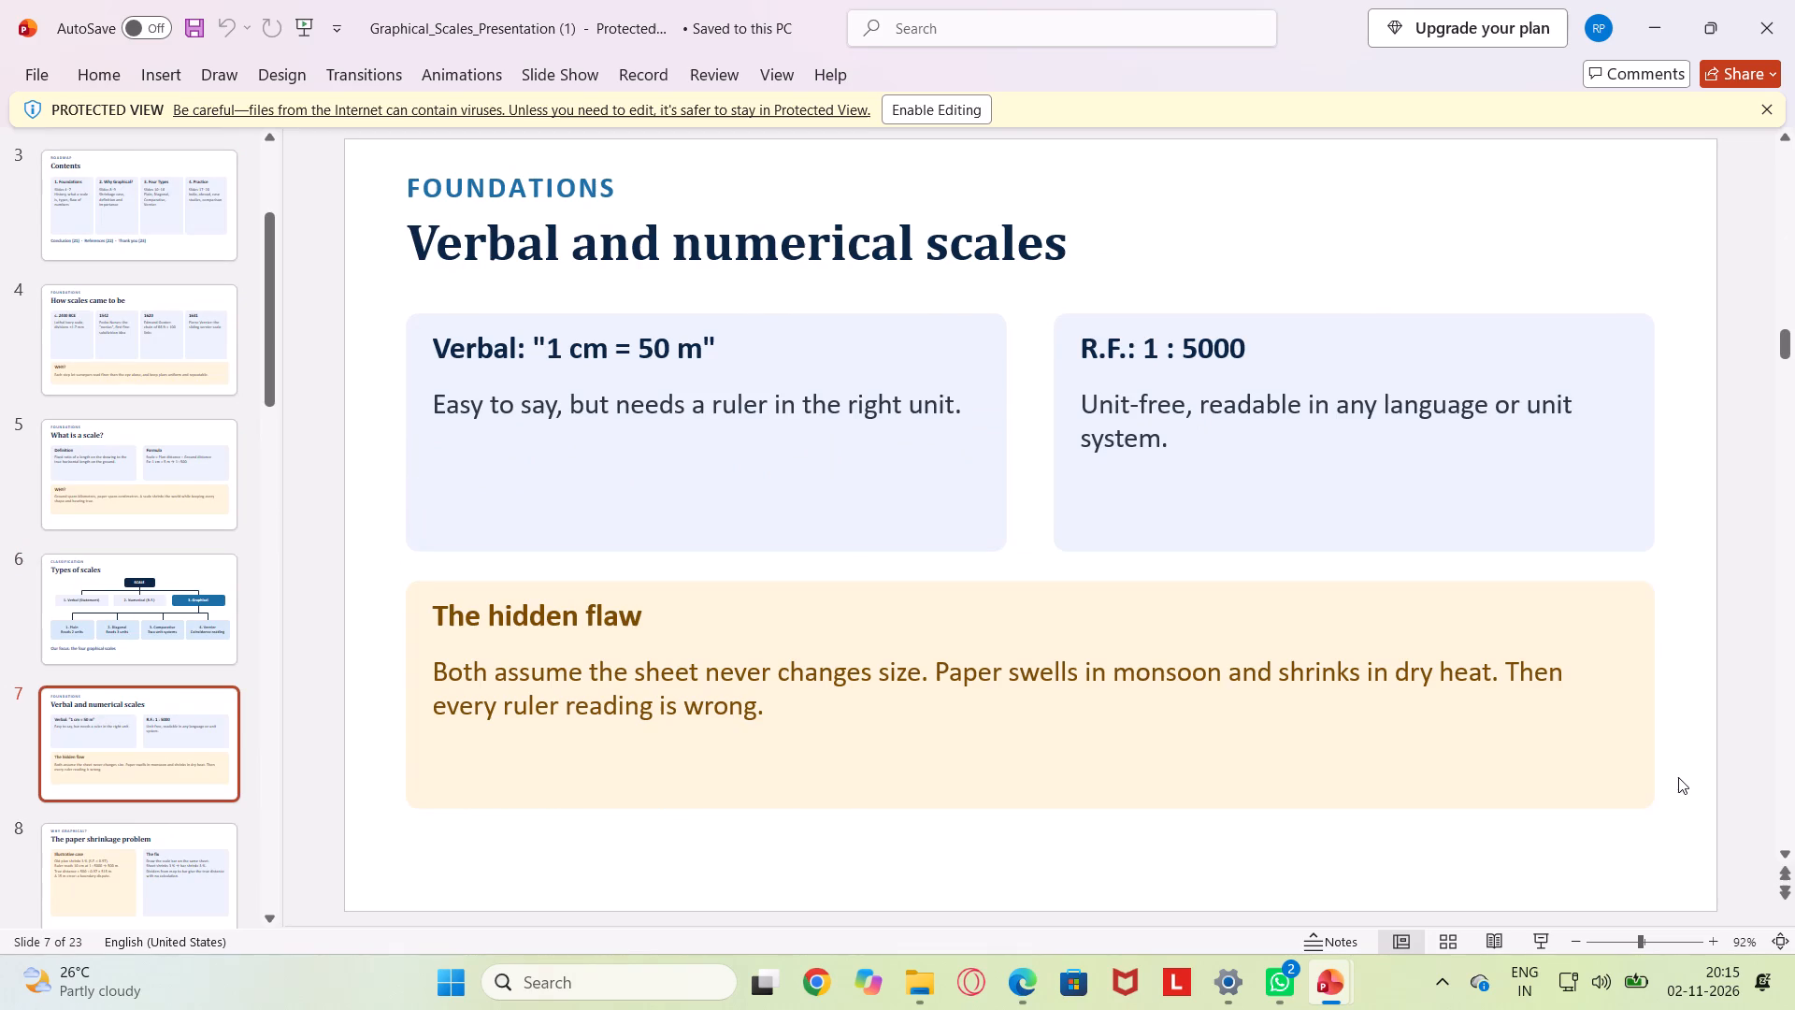
pyautogui.press('Down')
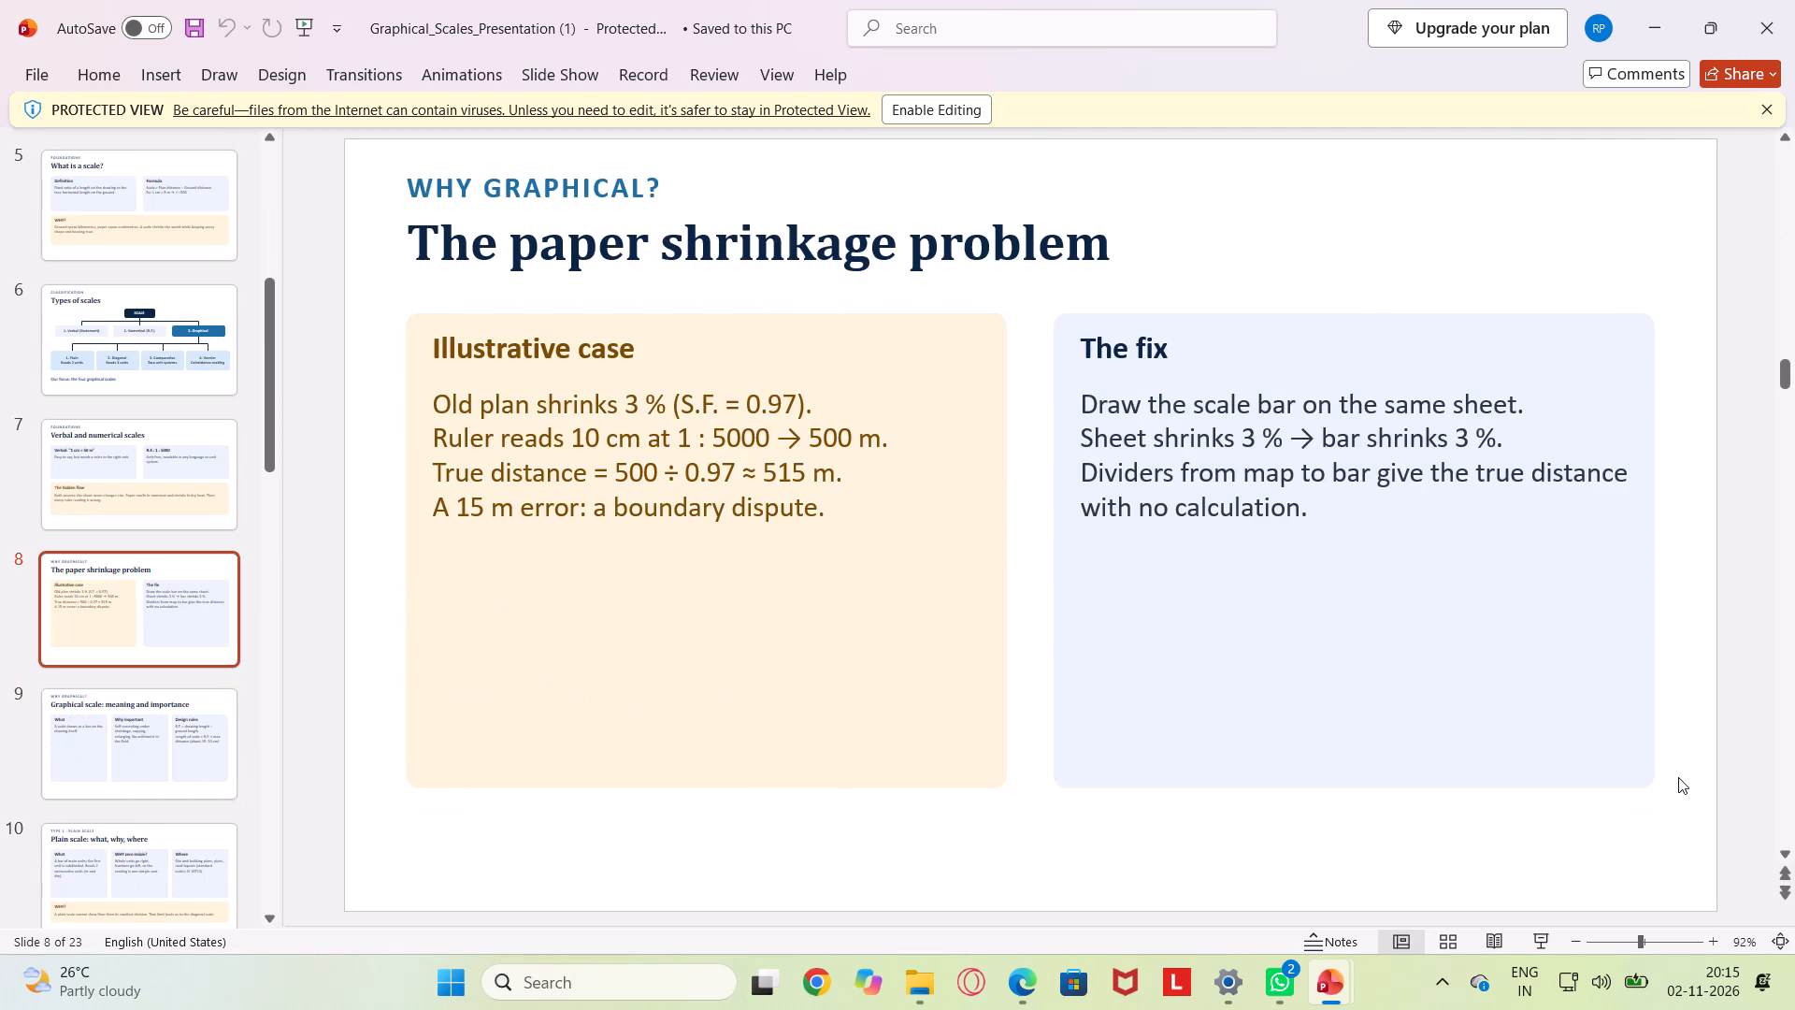
pyautogui.press('Down')
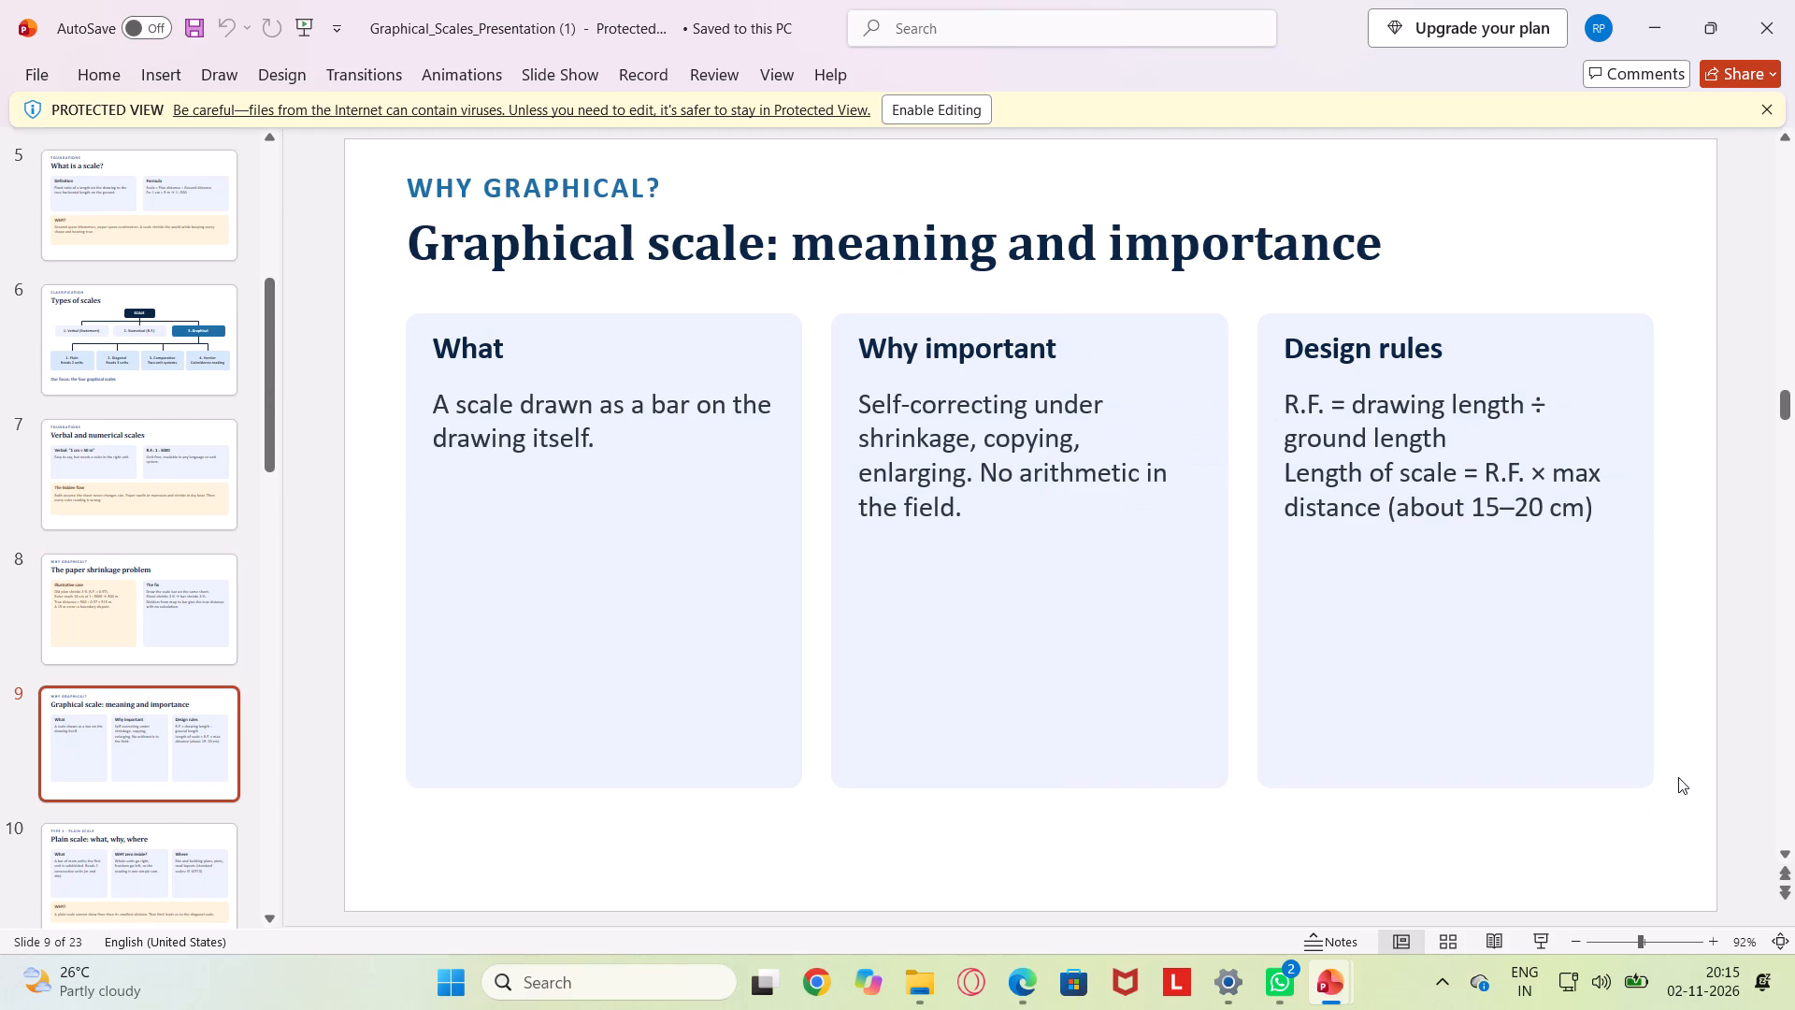
pyautogui.press('Left')
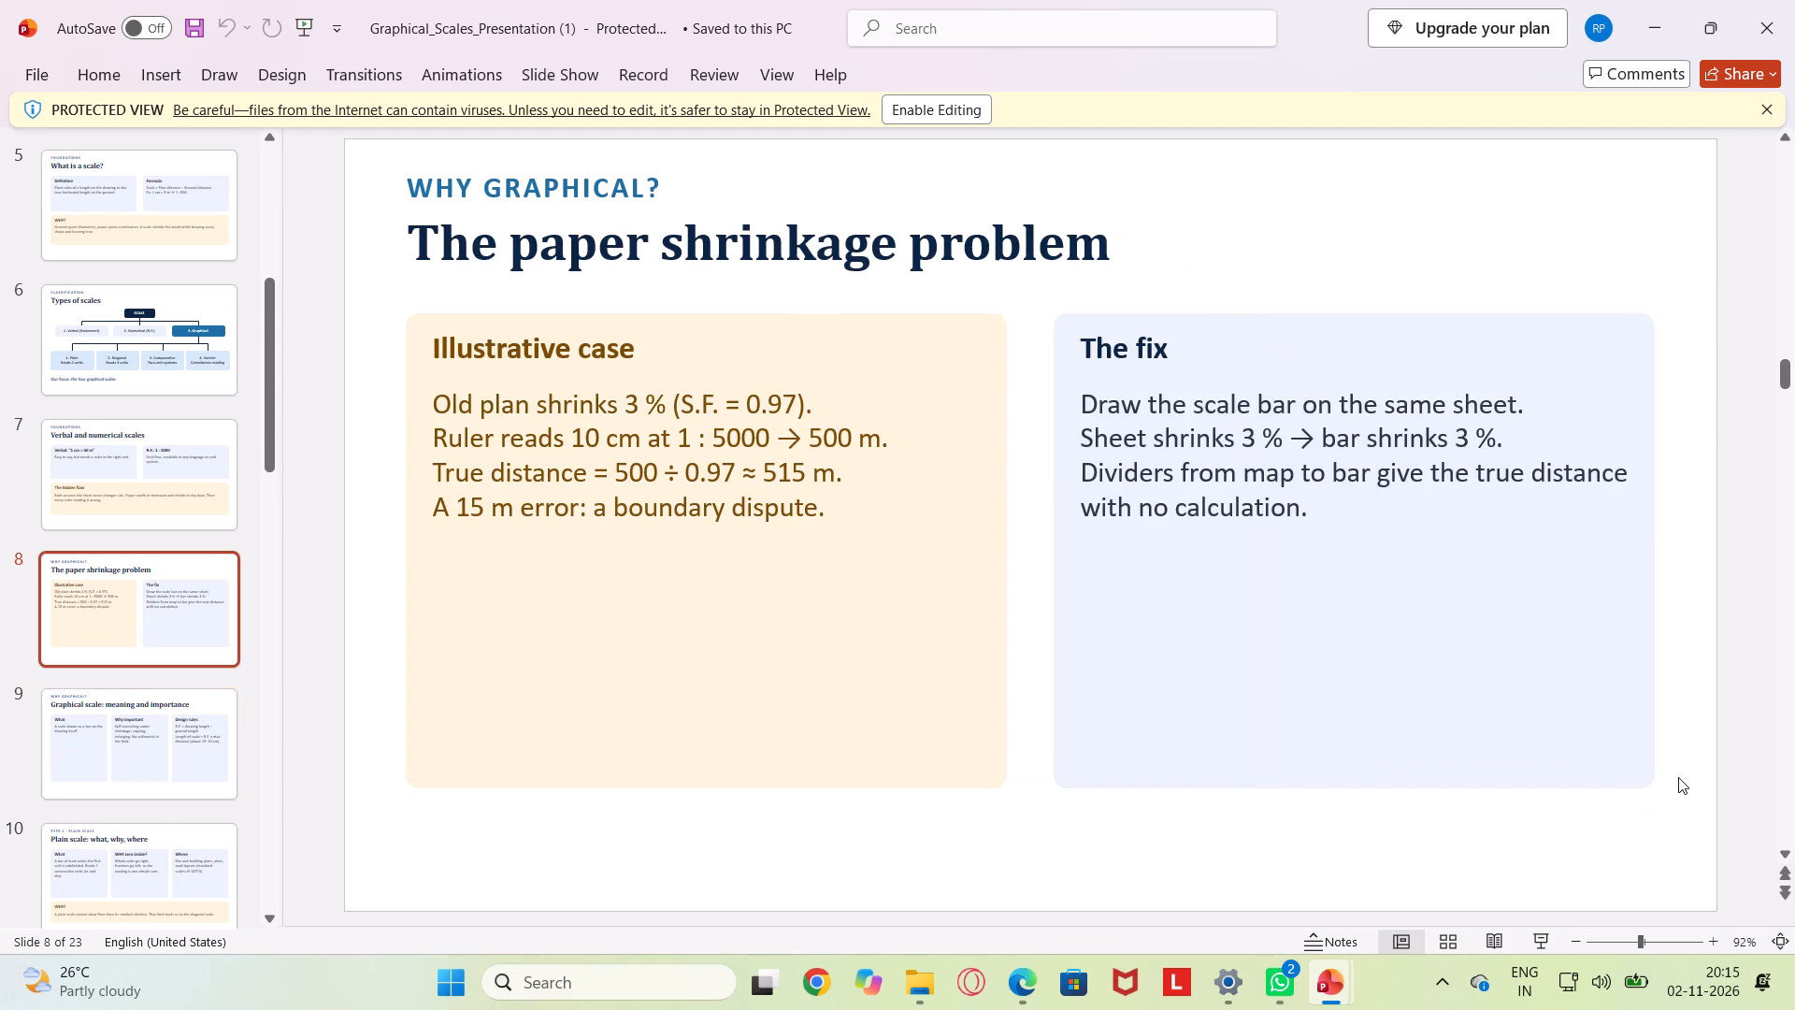
pyautogui.press('Right')
pyautogui.press('Down')
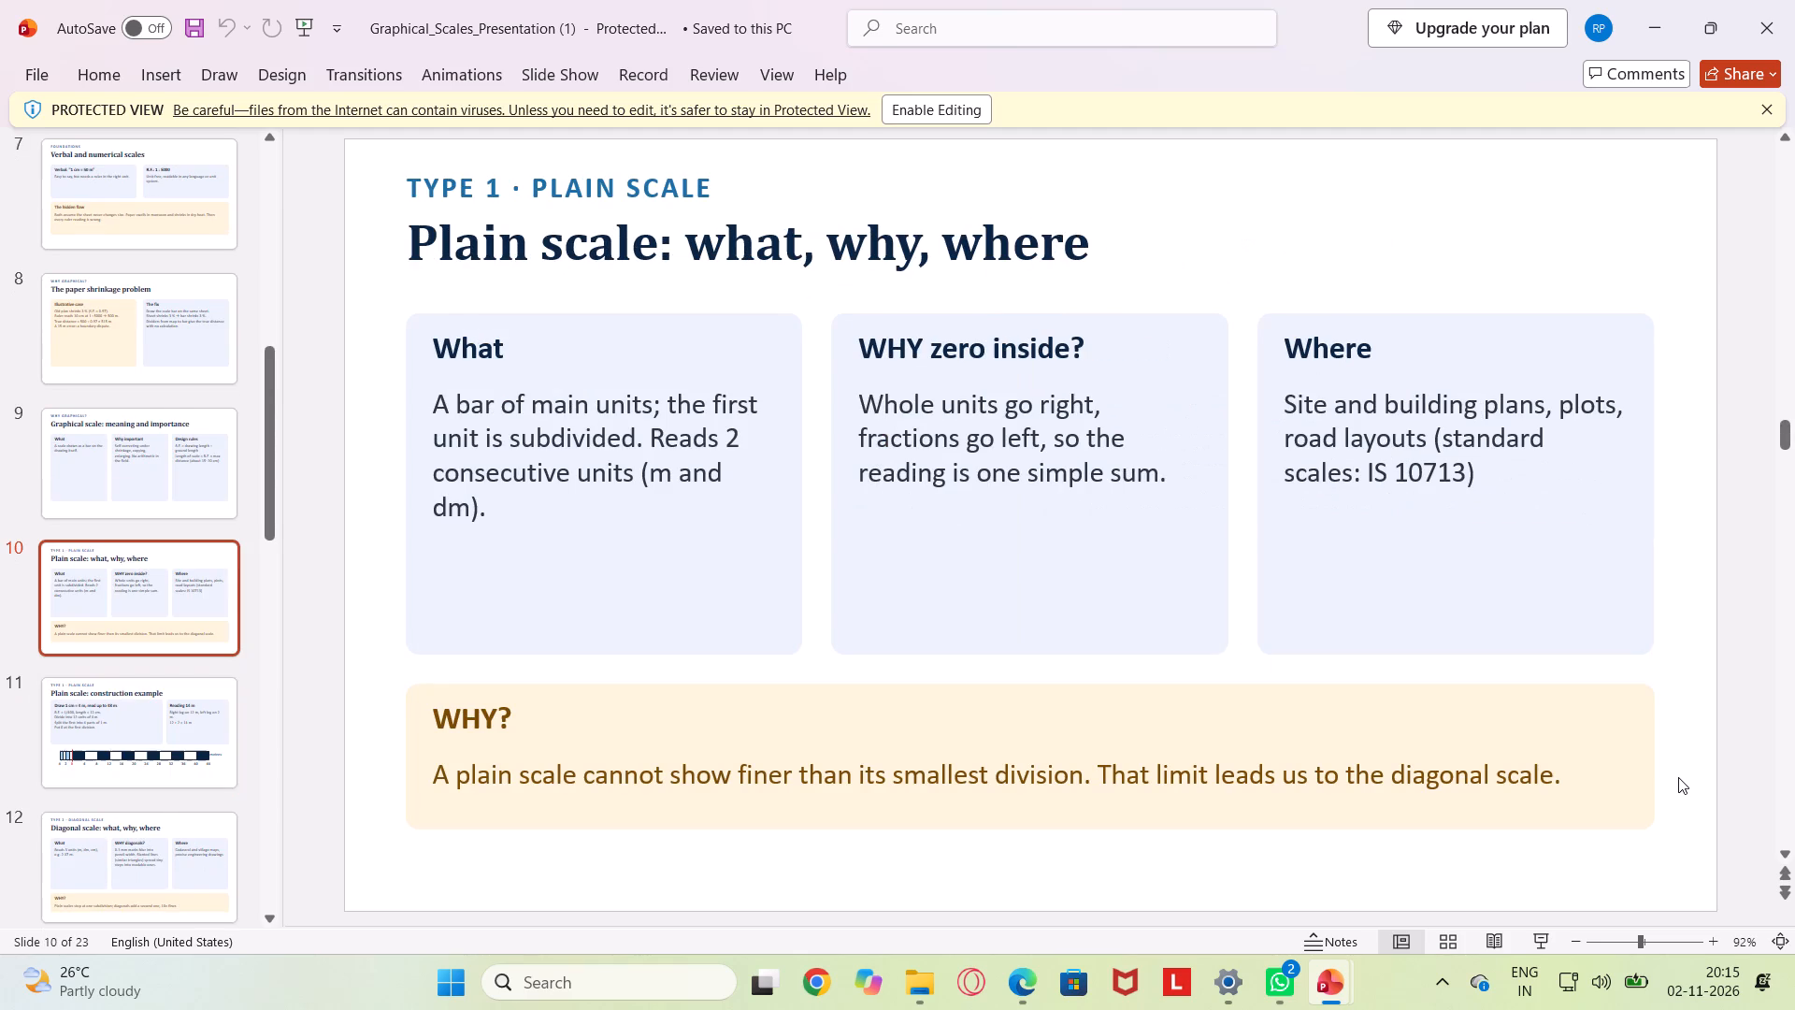
# Recheck the slides backward from Graphical scale: meaning and importance to What is a scale?
pyautogui.press('Up')
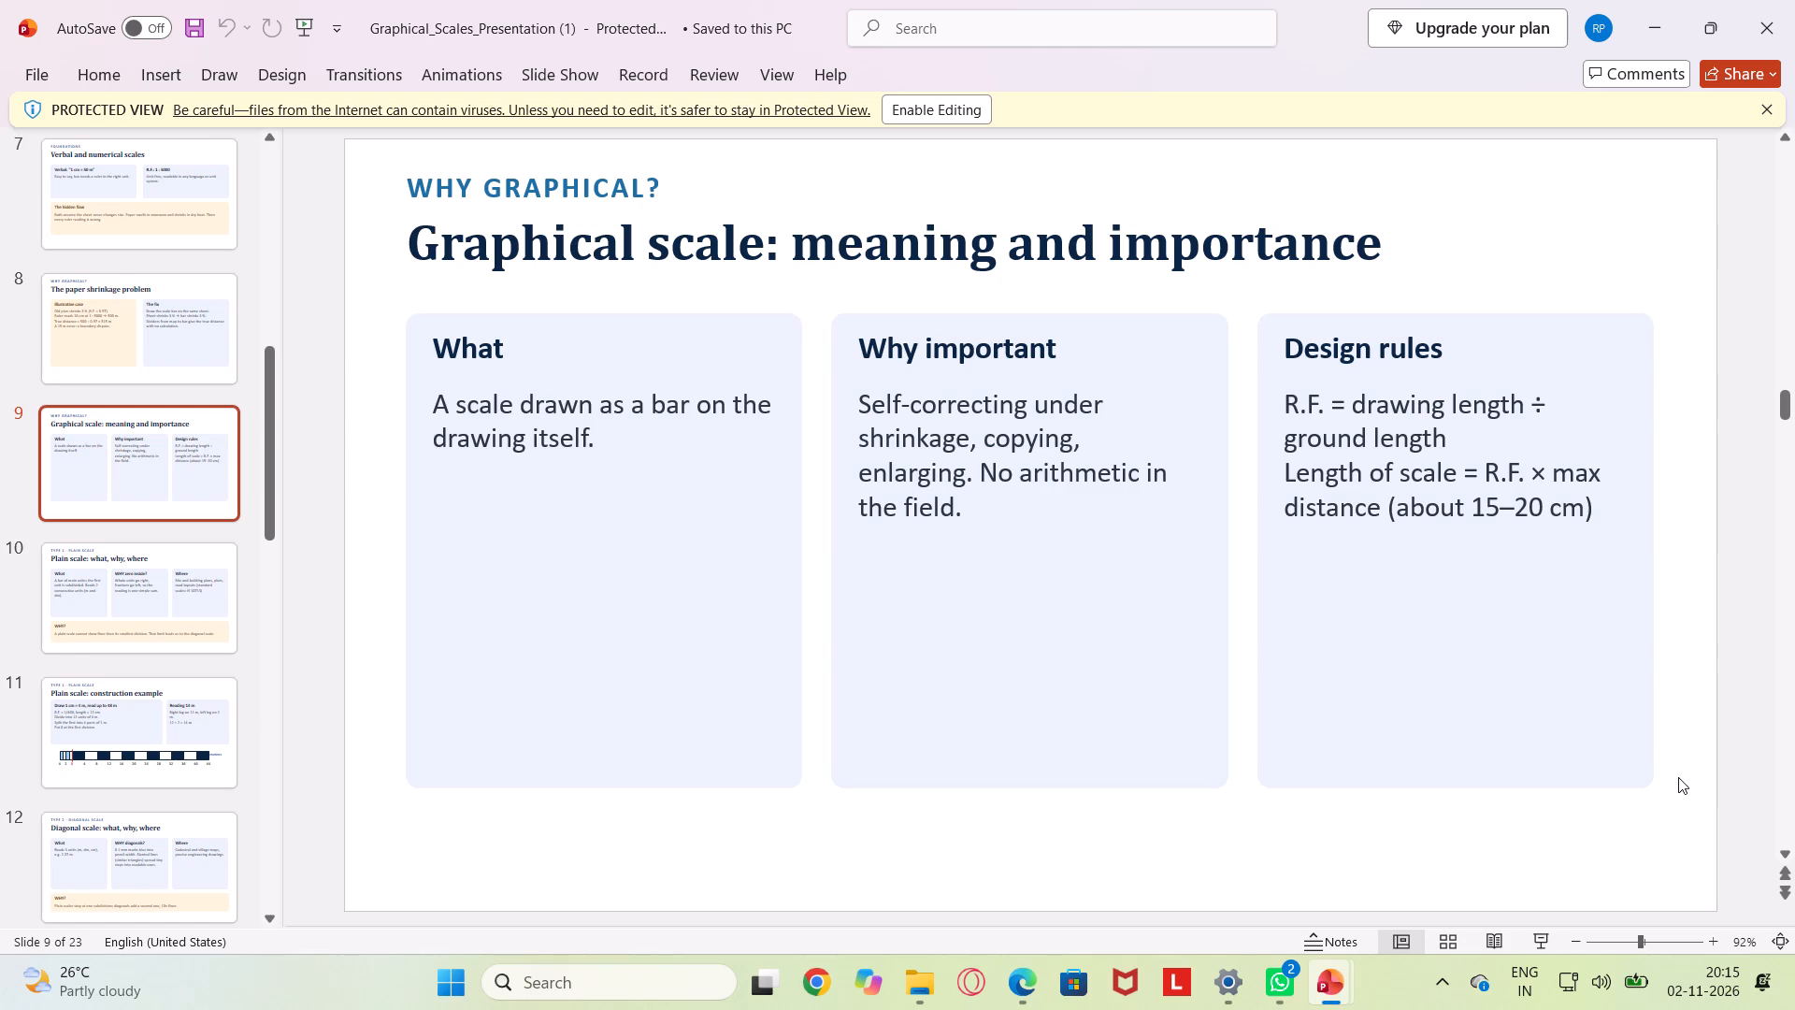
pyautogui.press('Up')
pyautogui.press('Up')
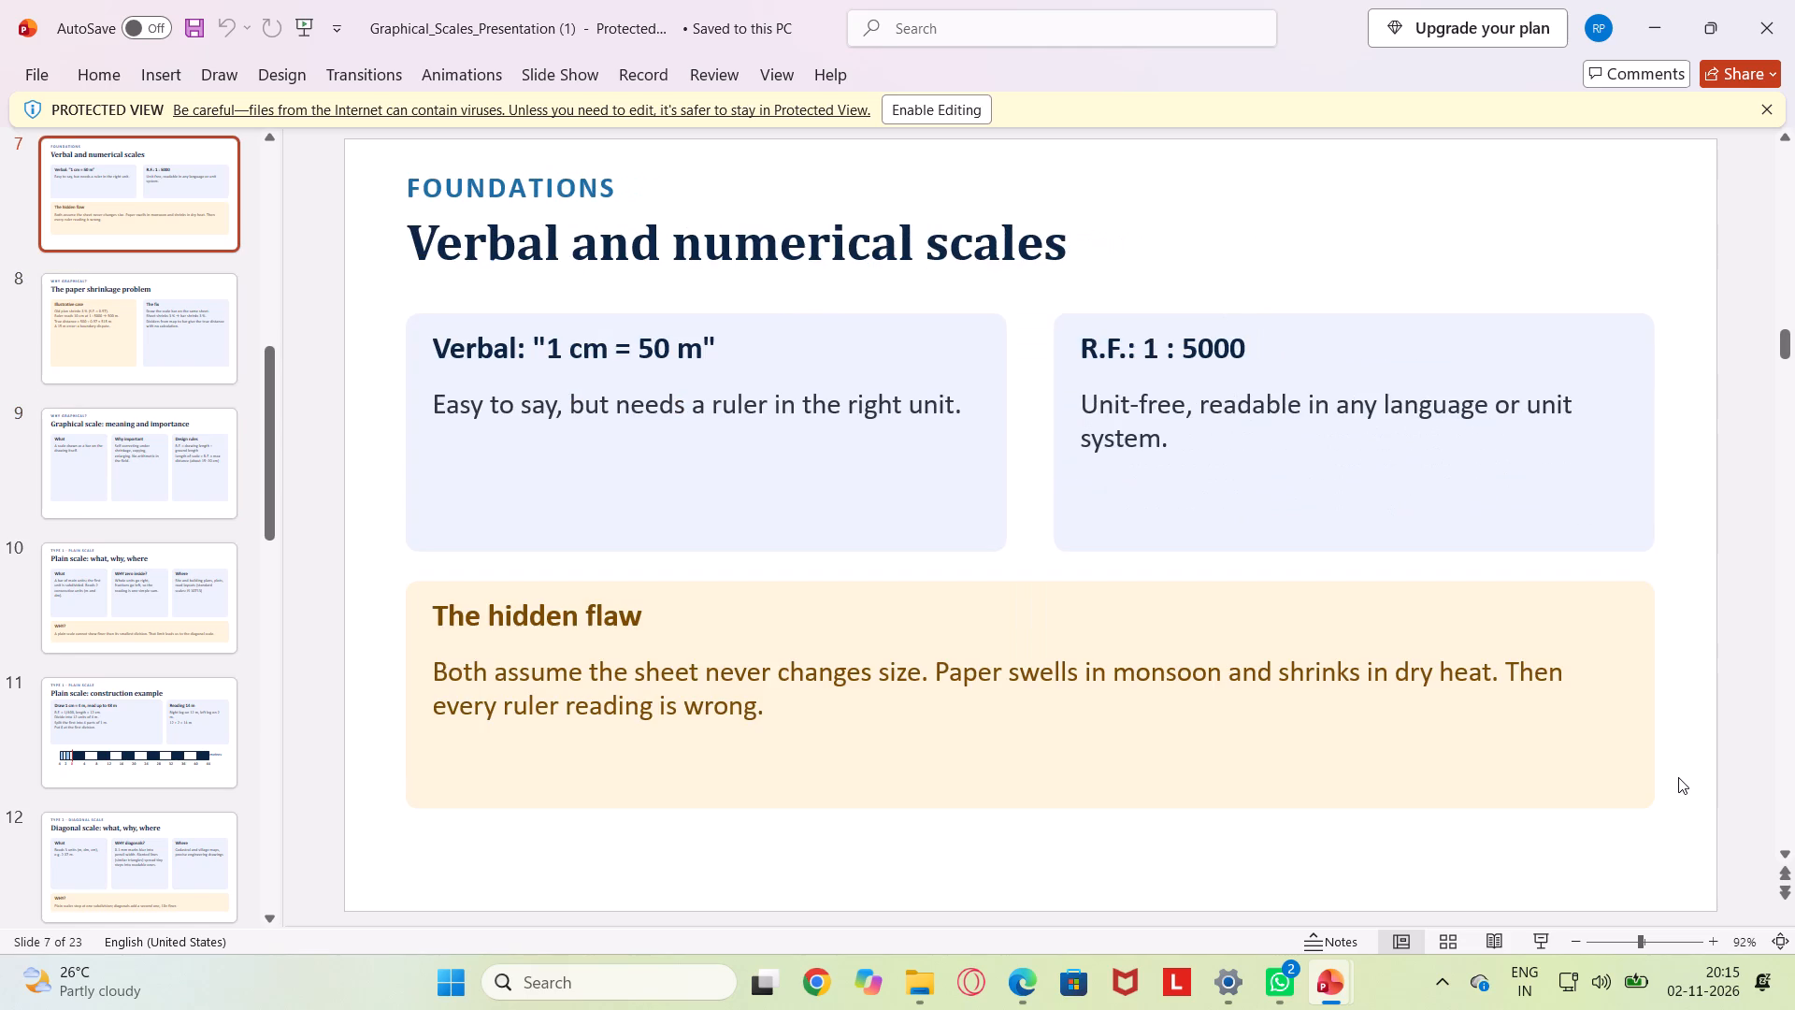
pyautogui.press('Up')
pyautogui.press('Down')
pyautogui.press('Up')
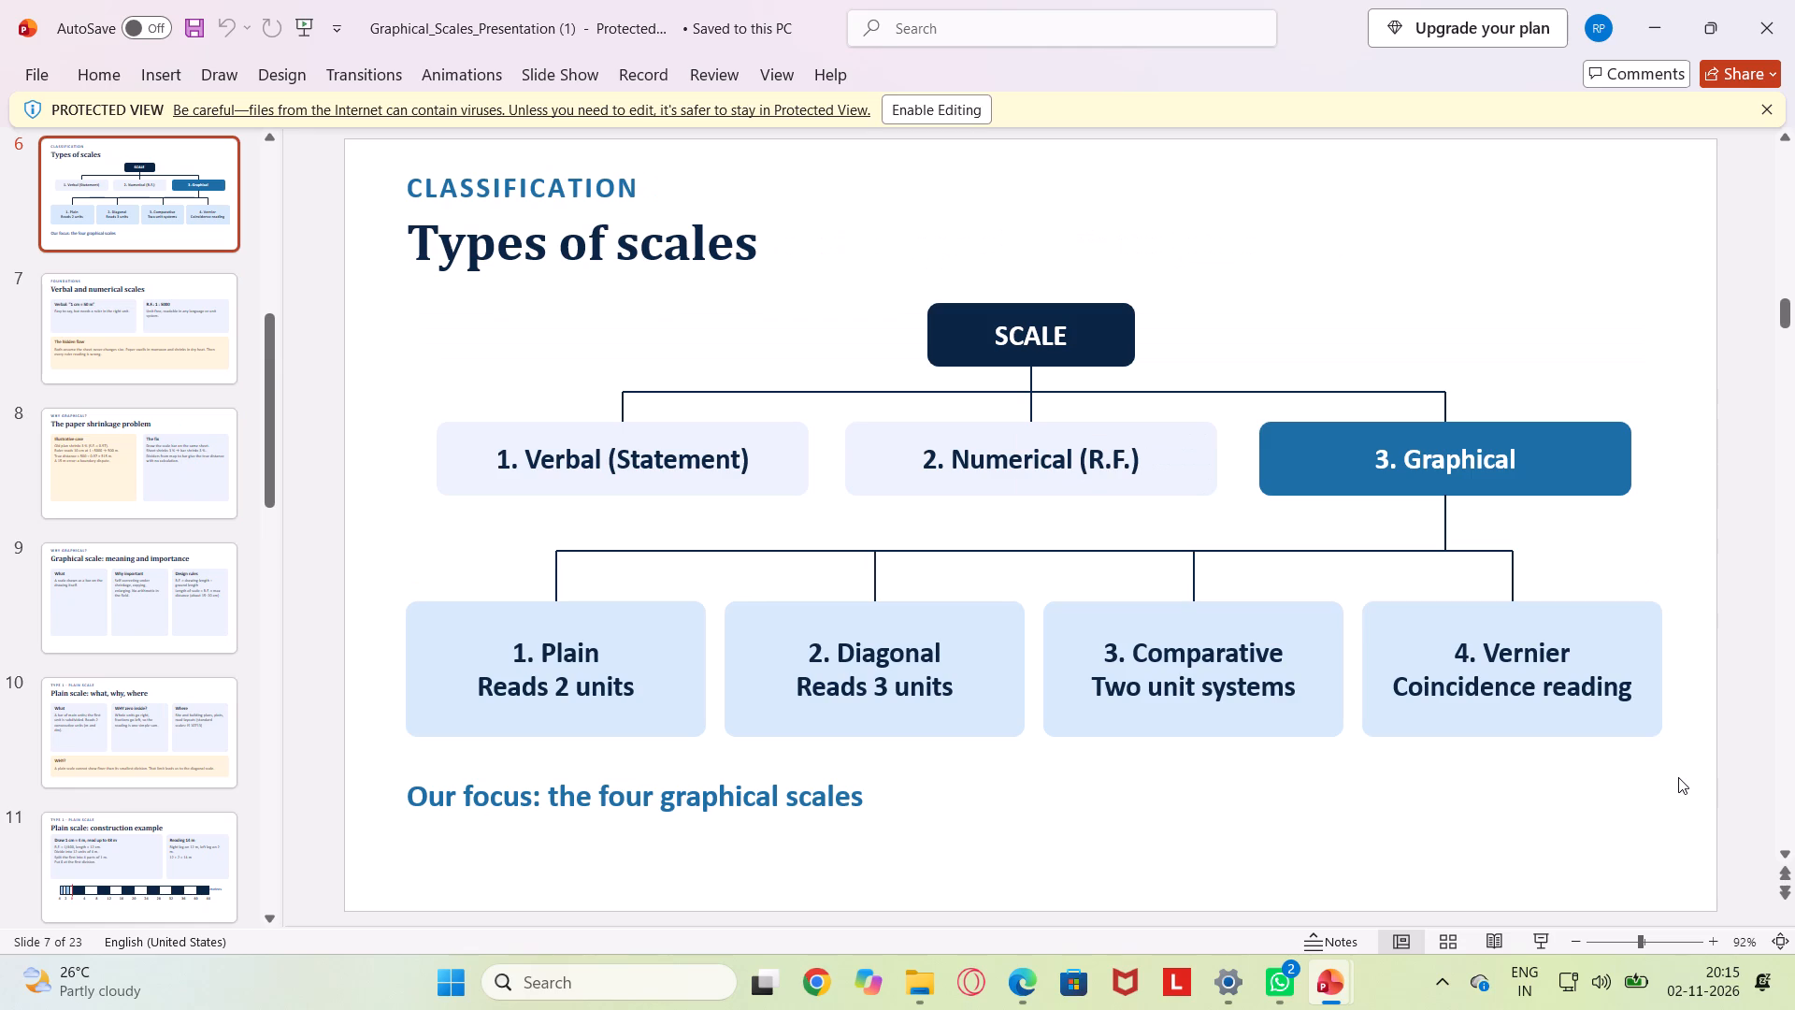
pyautogui.press('Up')
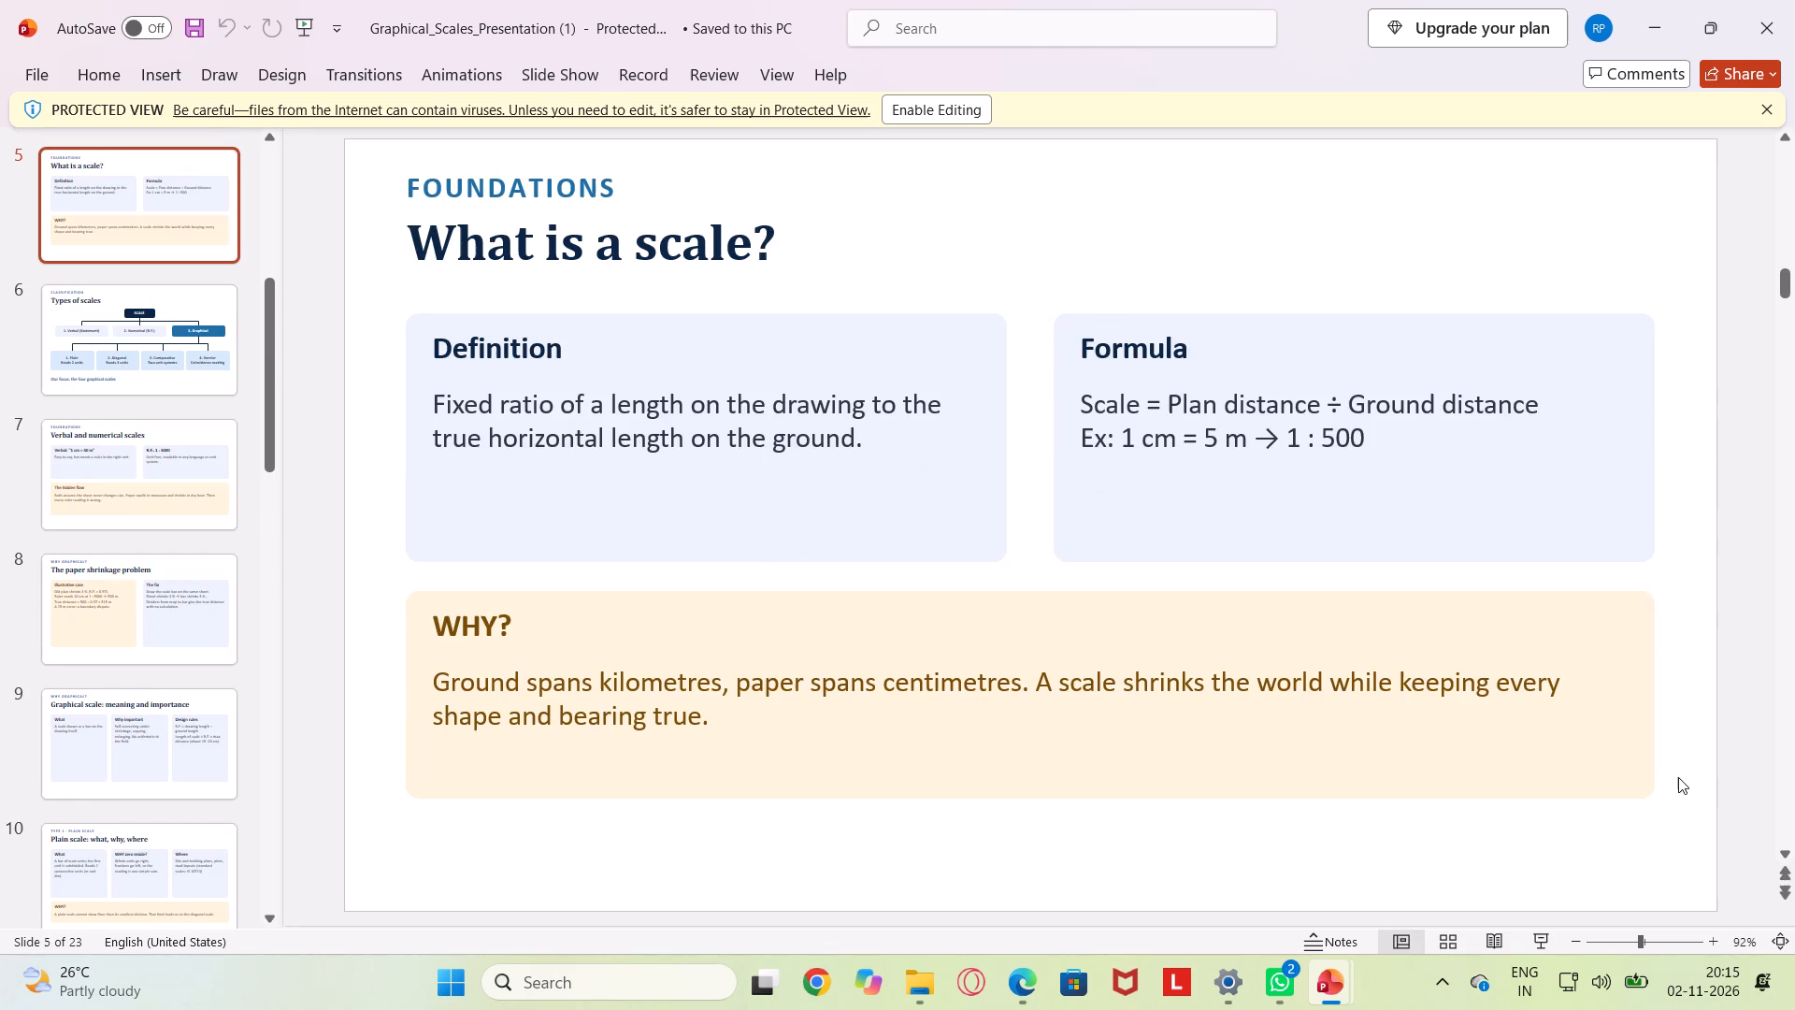
# Read the Types of scales classification tree and the following slides through Diagonal scale: what, why, where.
pyautogui.press('Down')
pyautogui.press('Down')
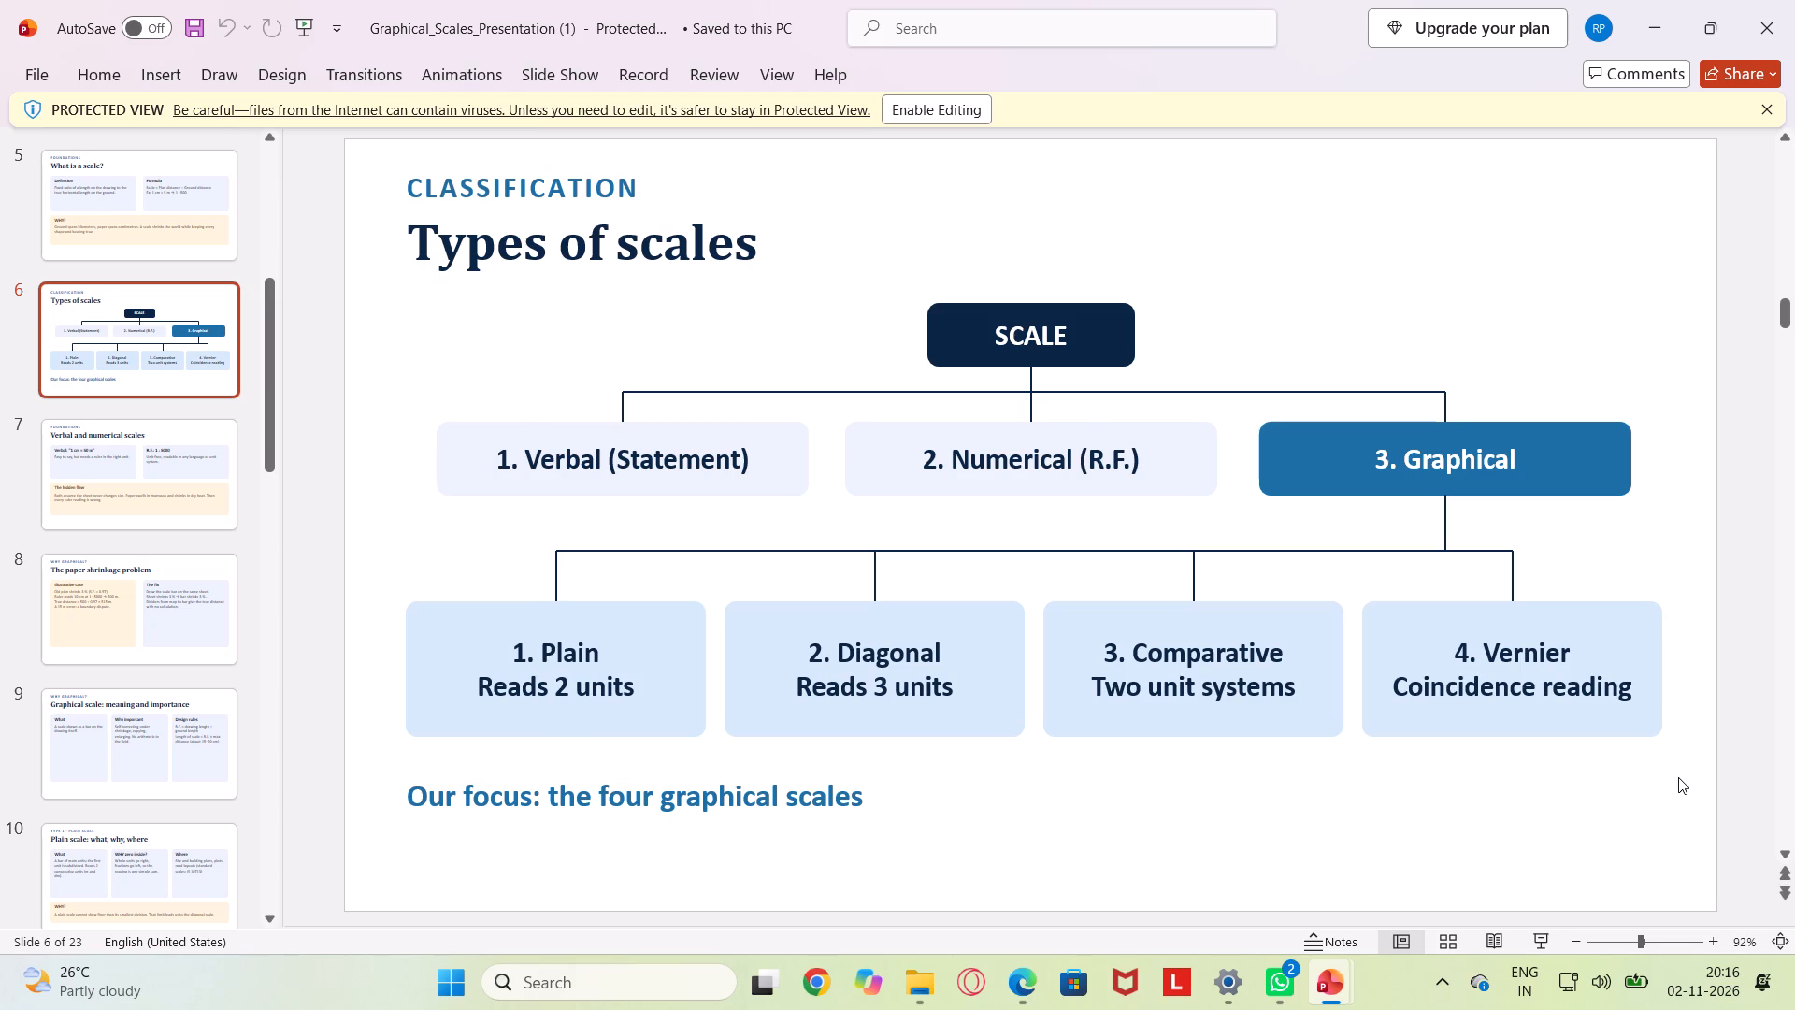
pyautogui.press('Right')
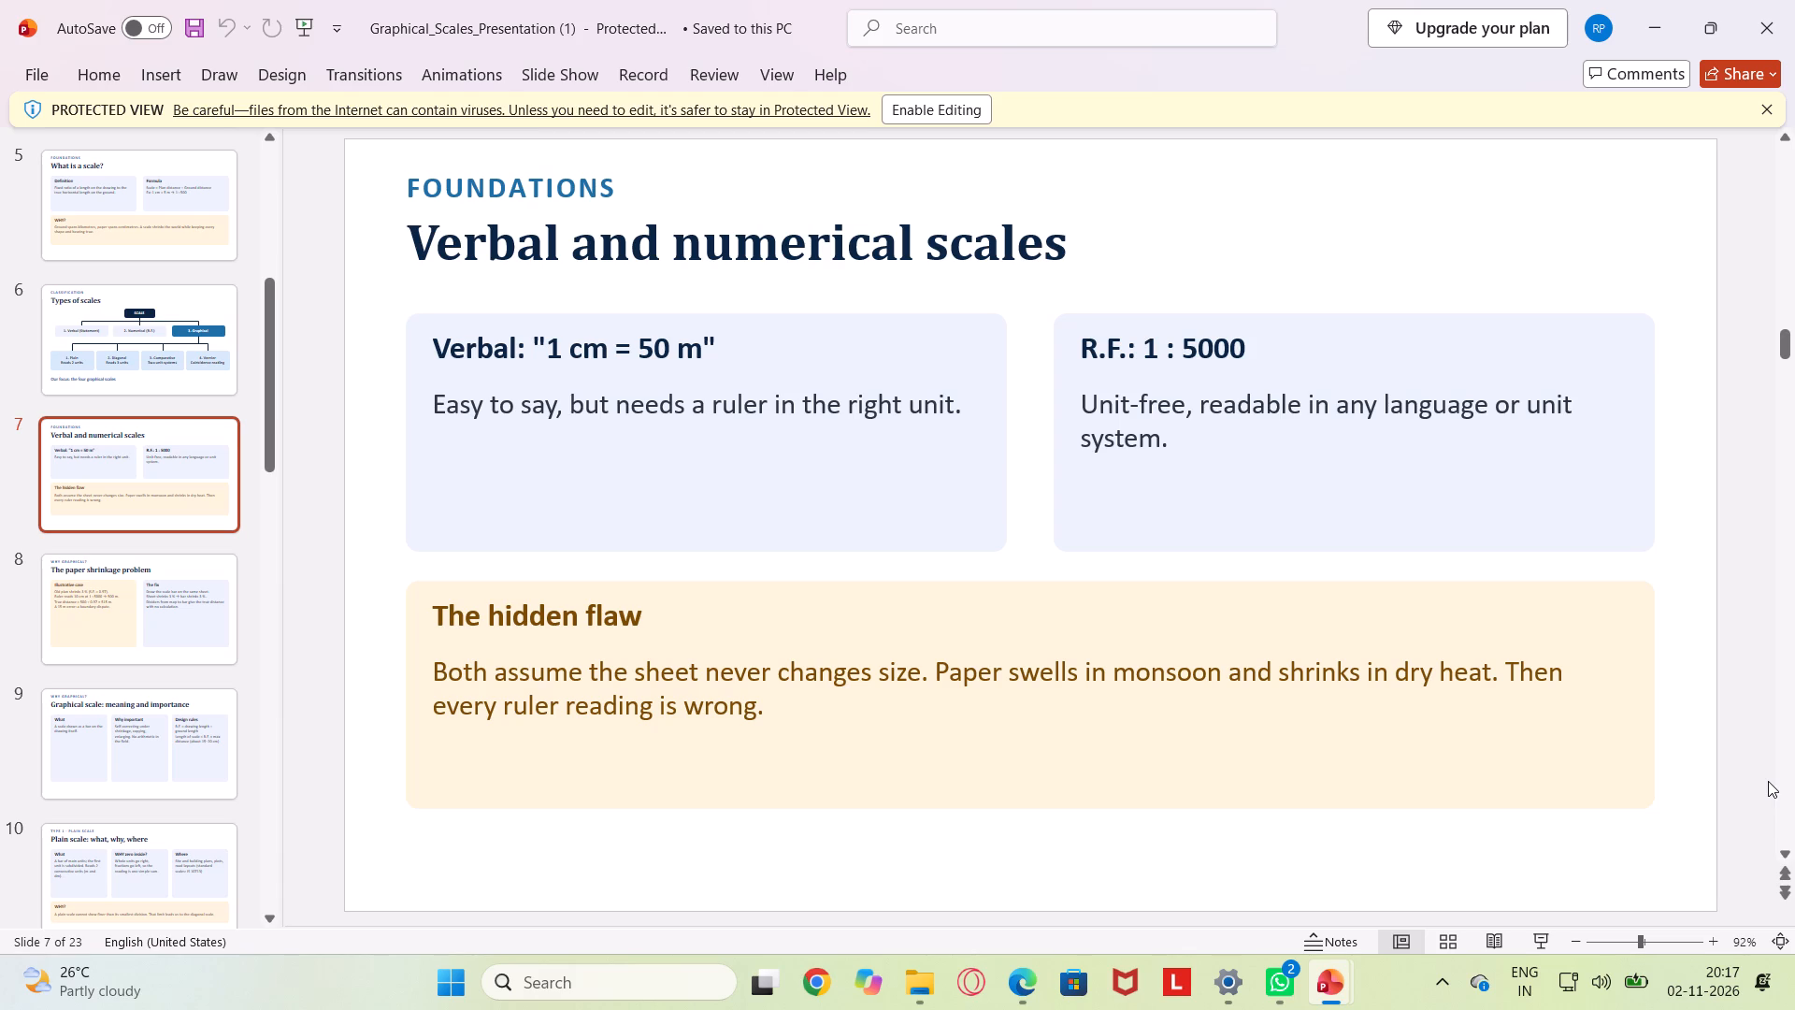
pyautogui.press('Up')
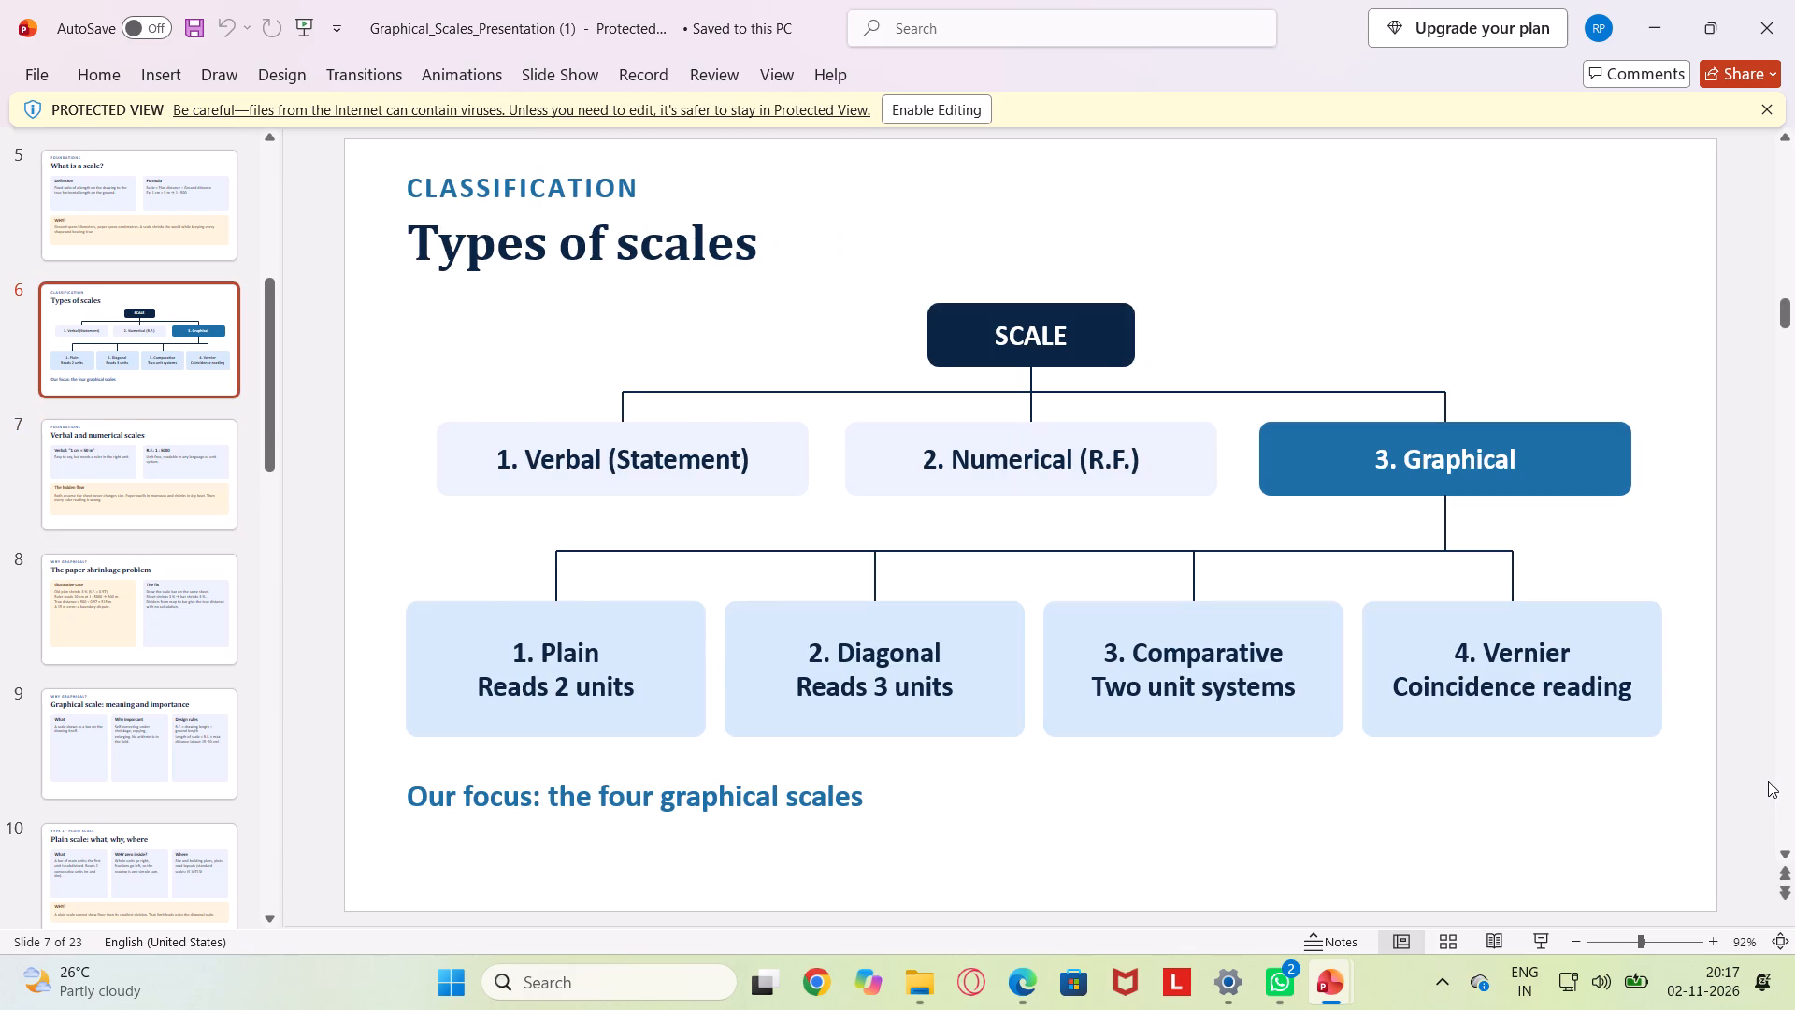
pyautogui.press('Down')
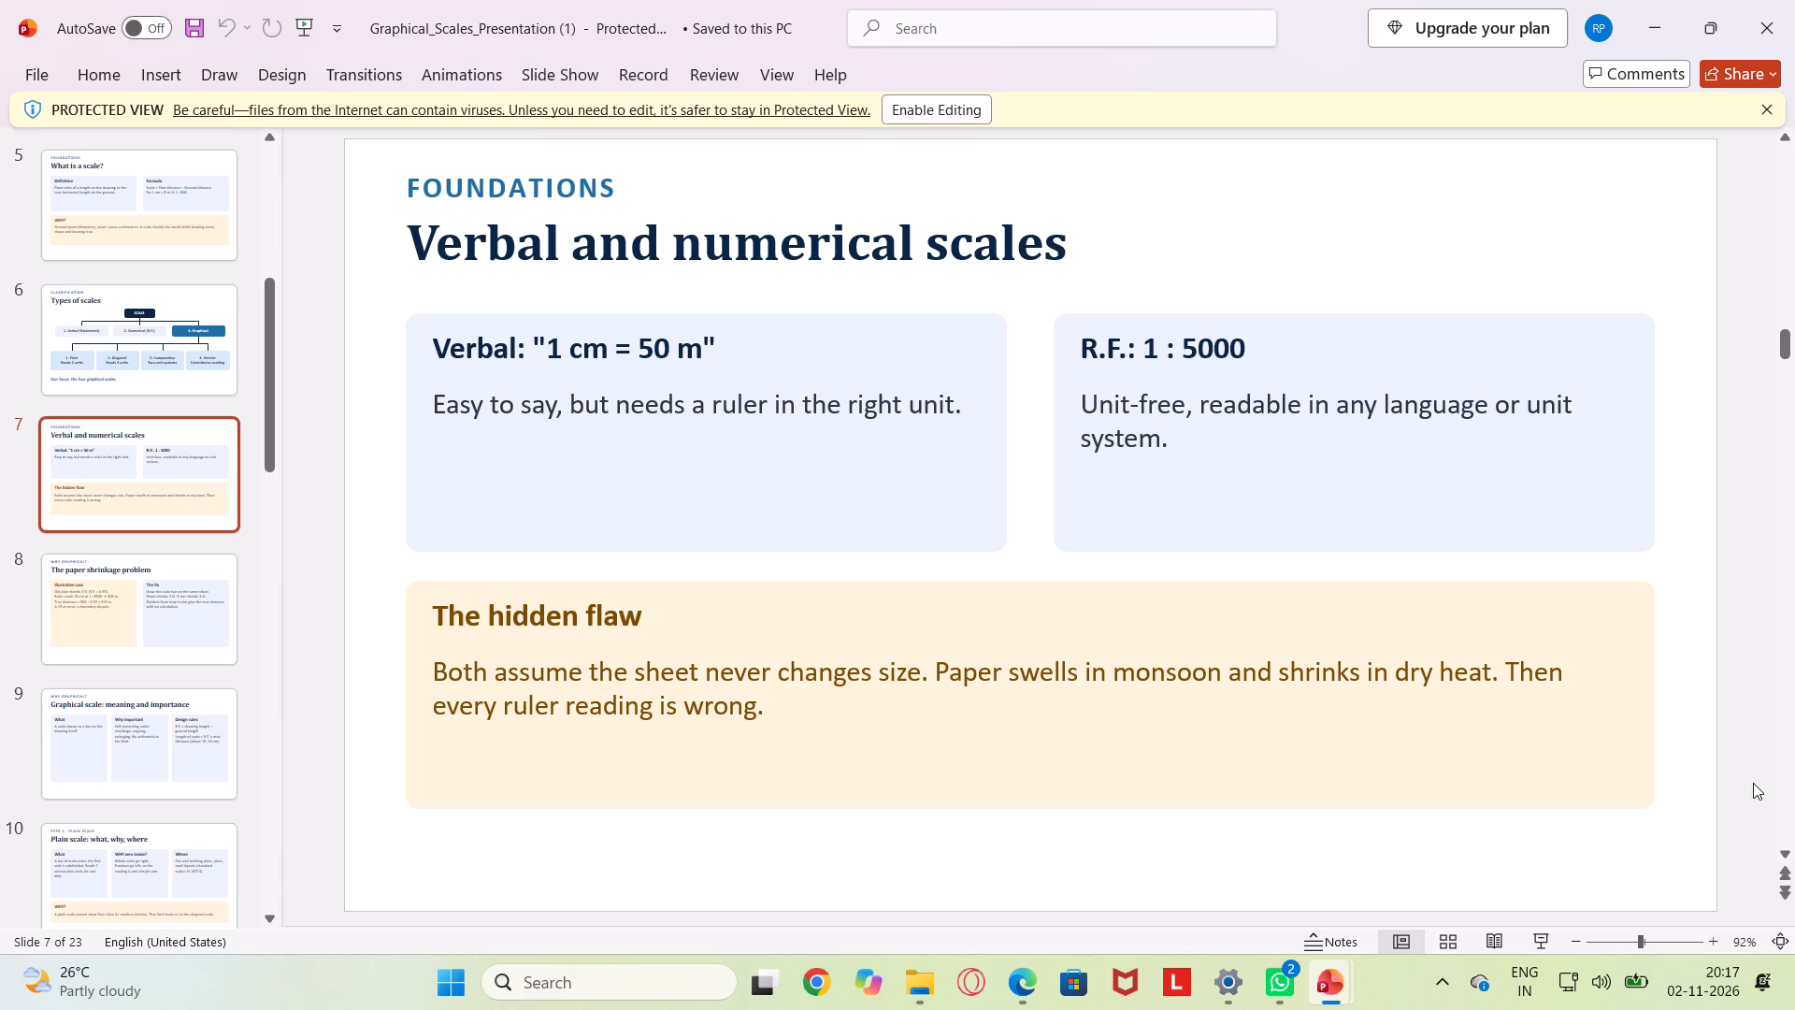
pyautogui.press('Down')
pyautogui.press('Down')
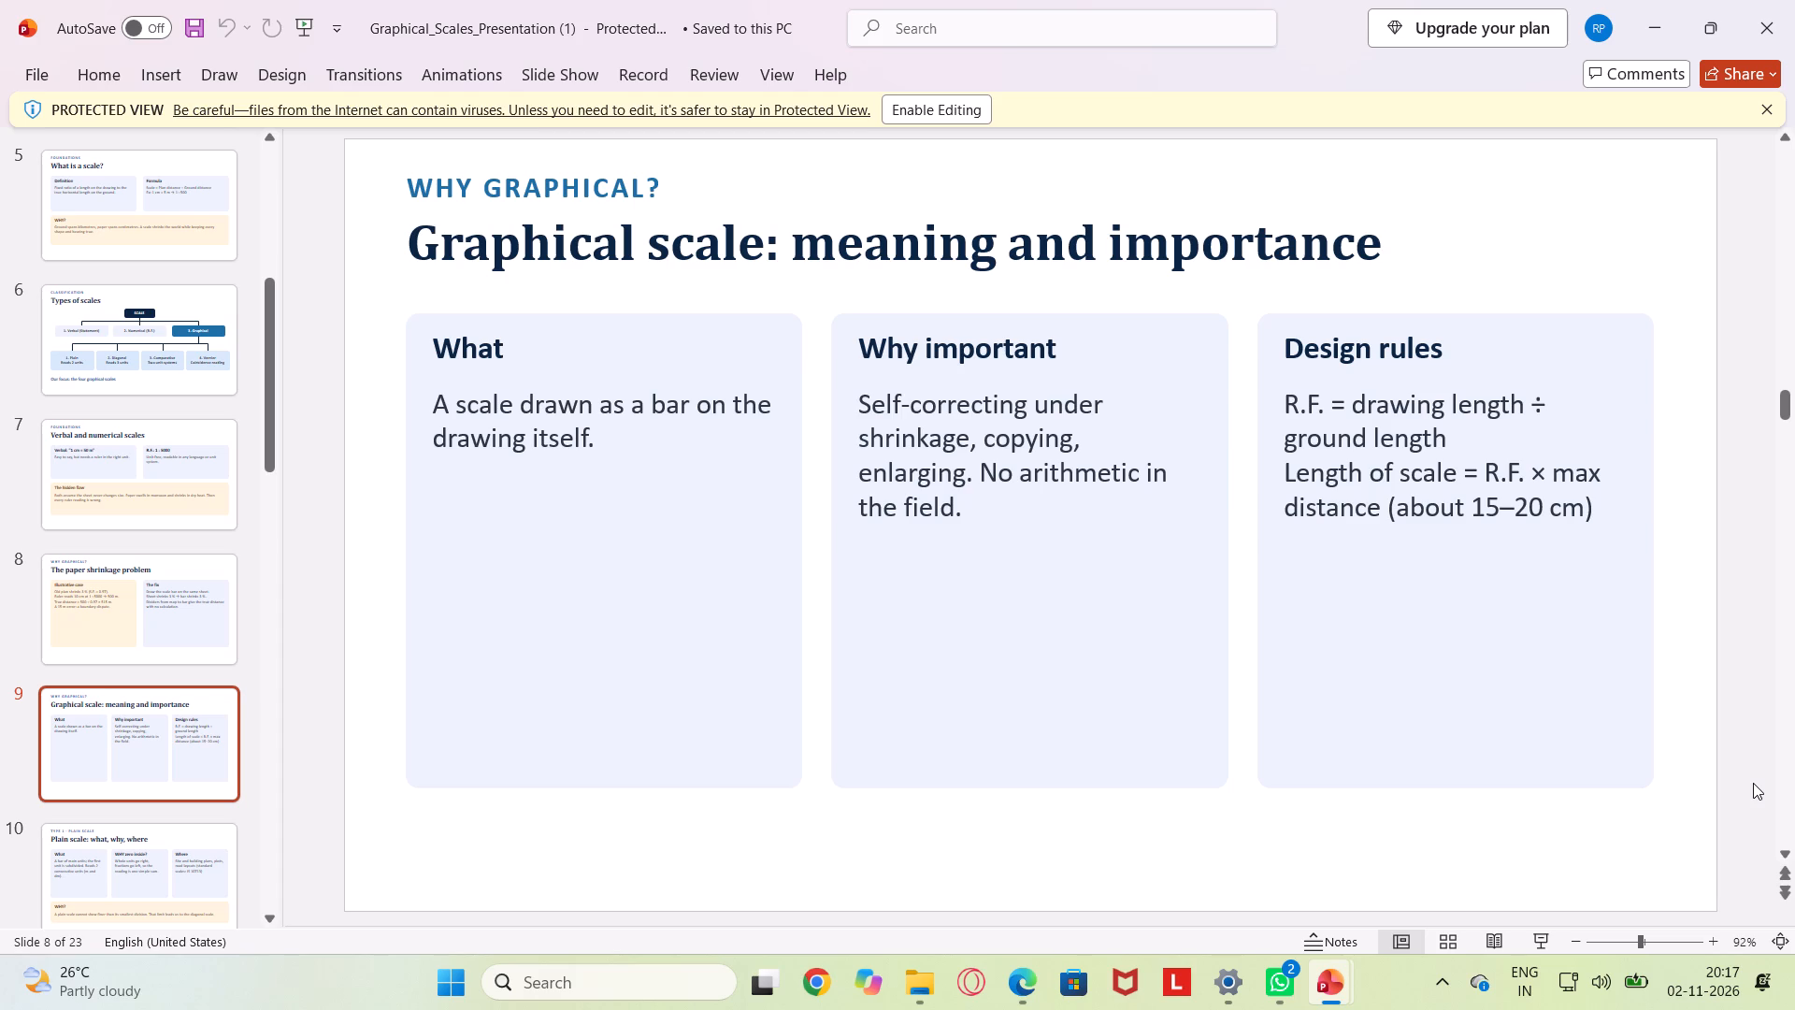
pyautogui.press('Down')
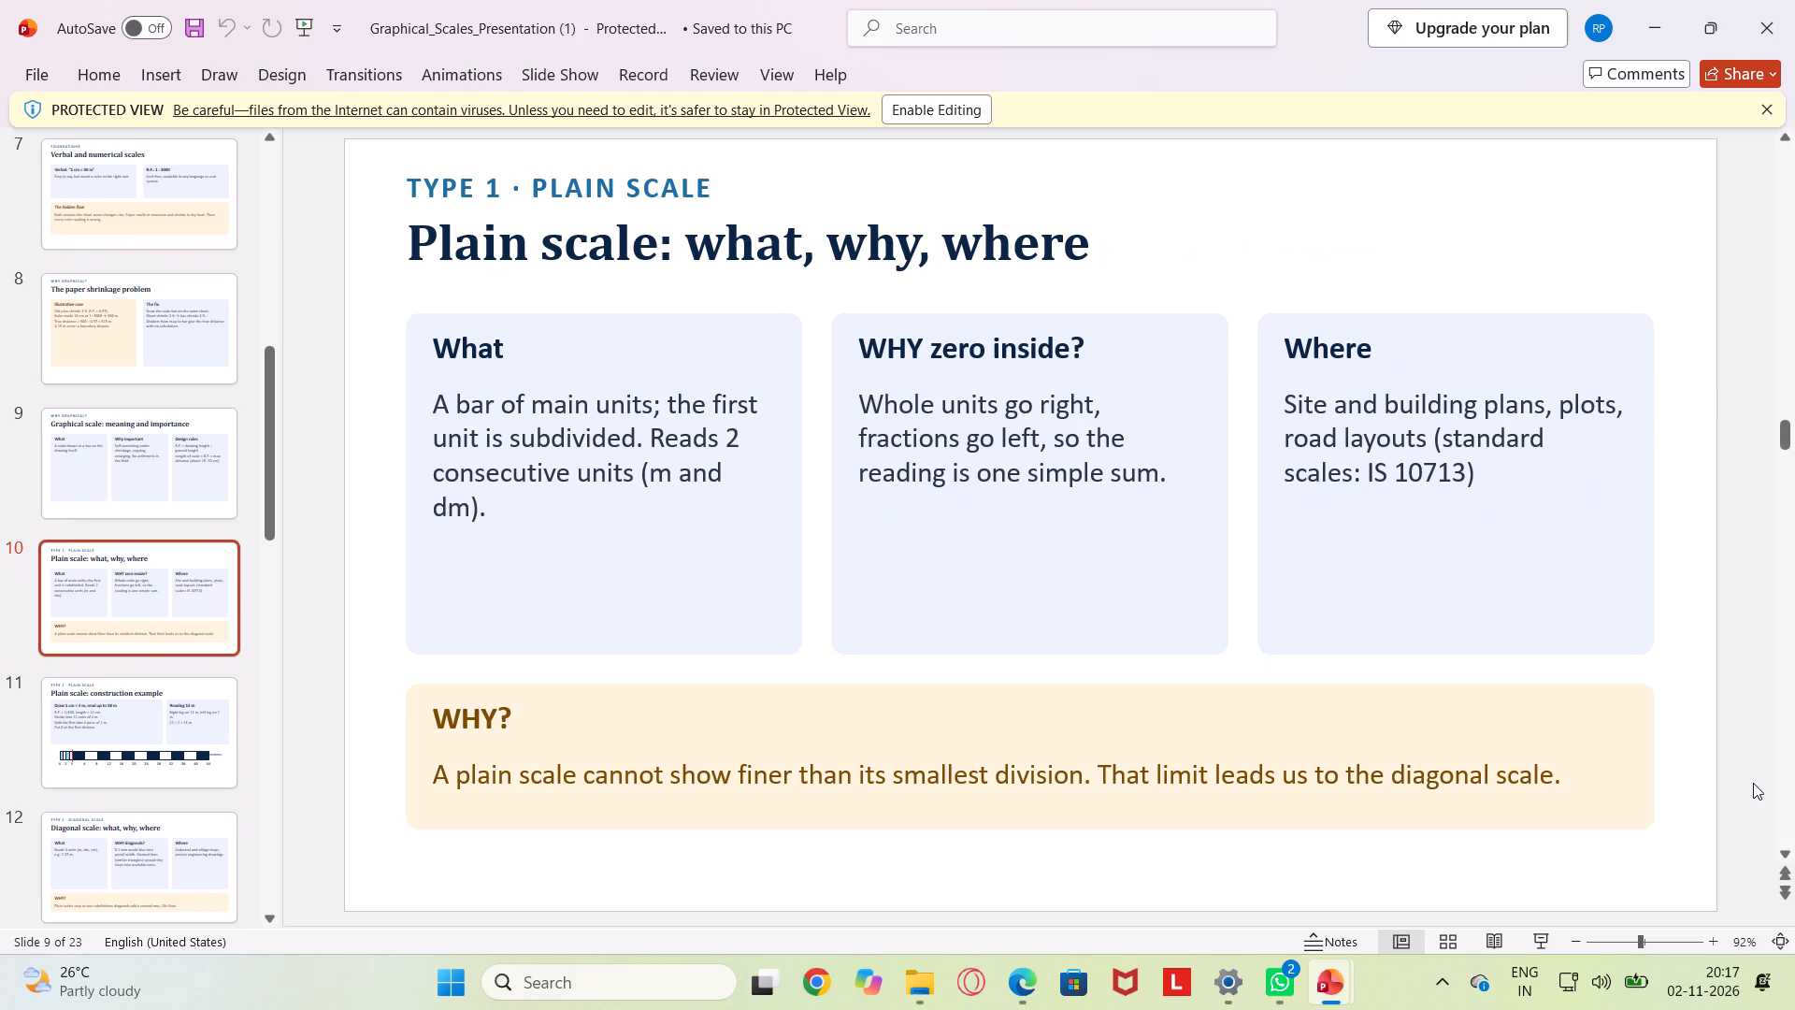
pyautogui.press('Down')
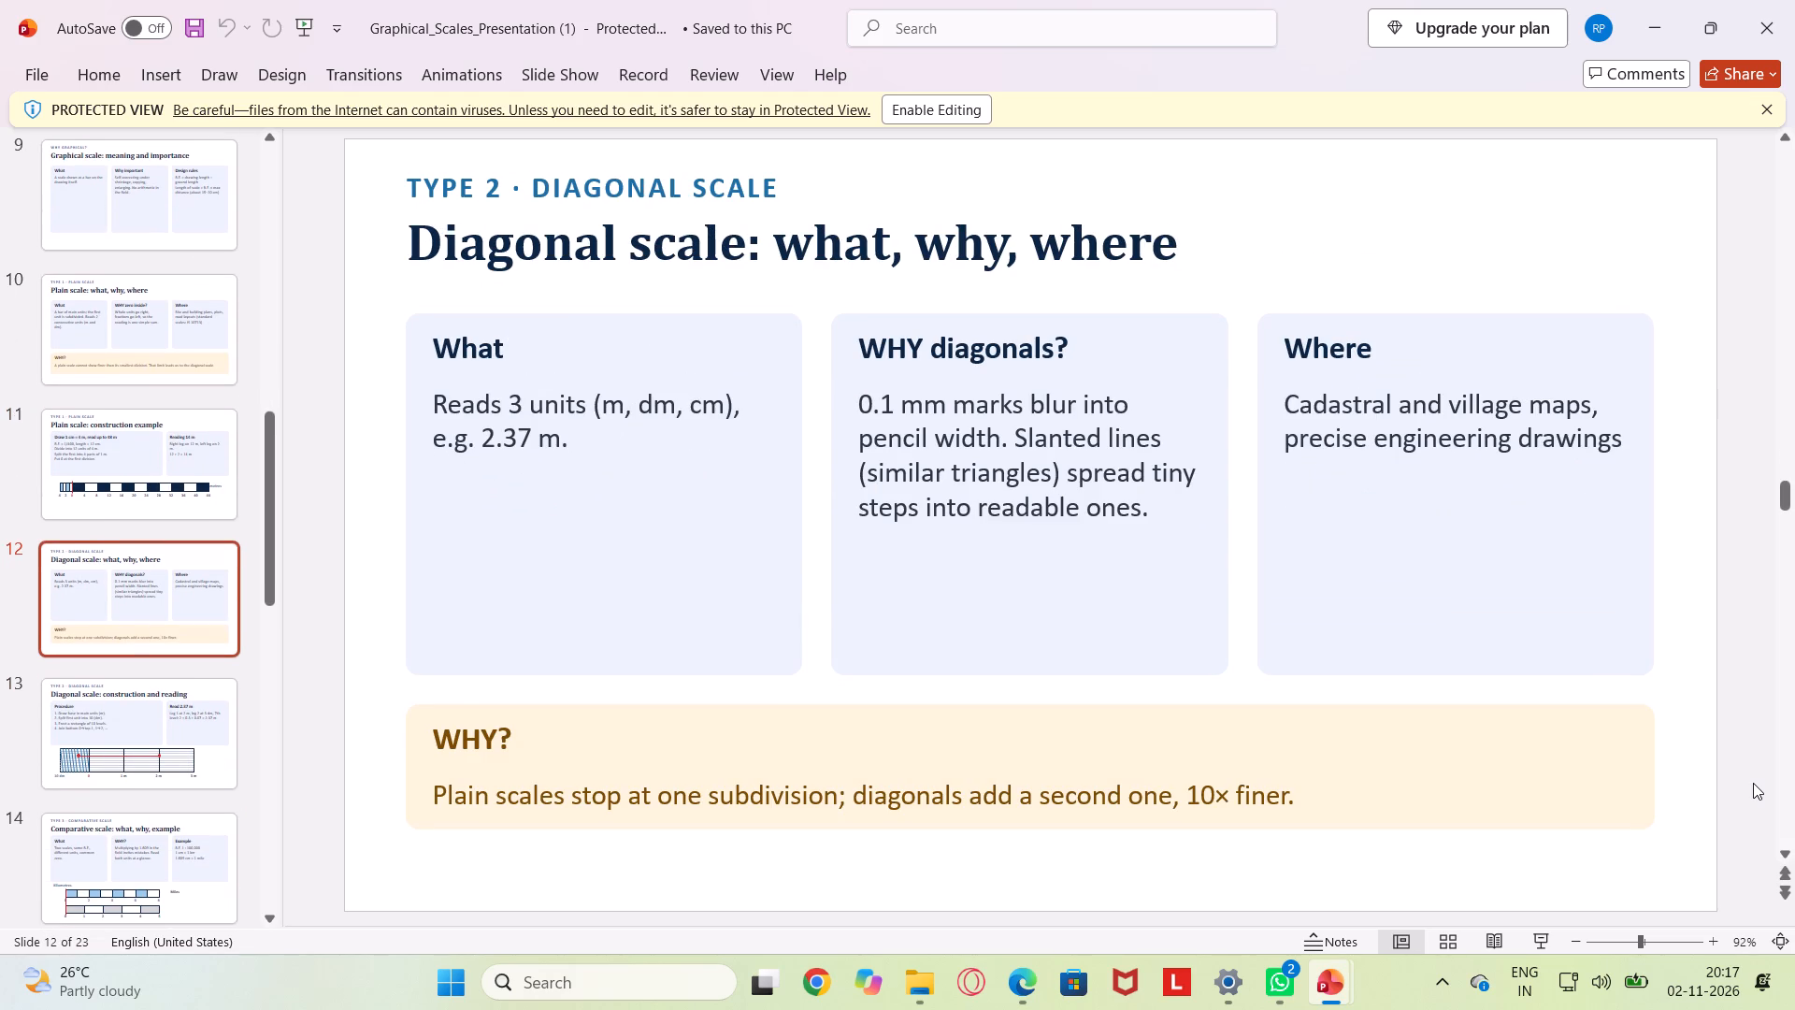
# Return to the How scales came to be slide and recheck the slides up to Graphical scale: meaning and importance.
pyautogui.press('Up')
pyautogui.press('Up')
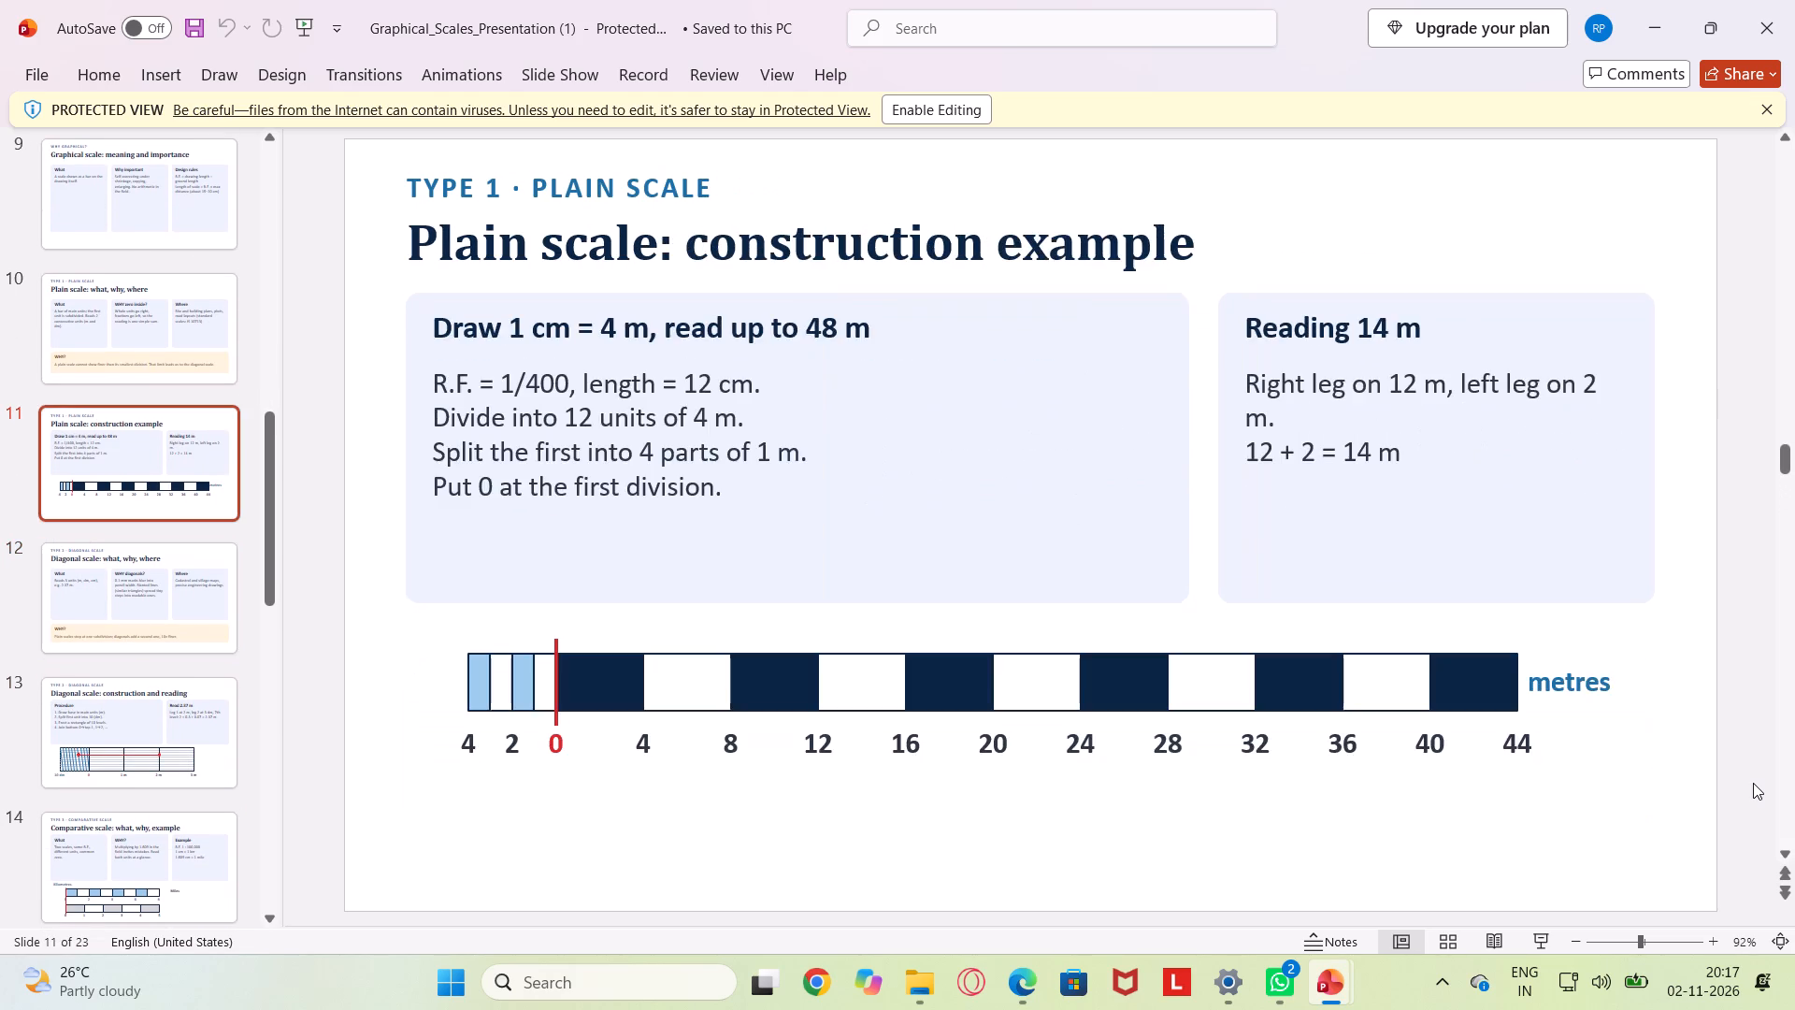
pyautogui.press('Up')
pyautogui.press('Up')
pyautogui.press('Up')
pyautogui.press('Up')
pyautogui.press('Up')
pyautogui.press('Up')
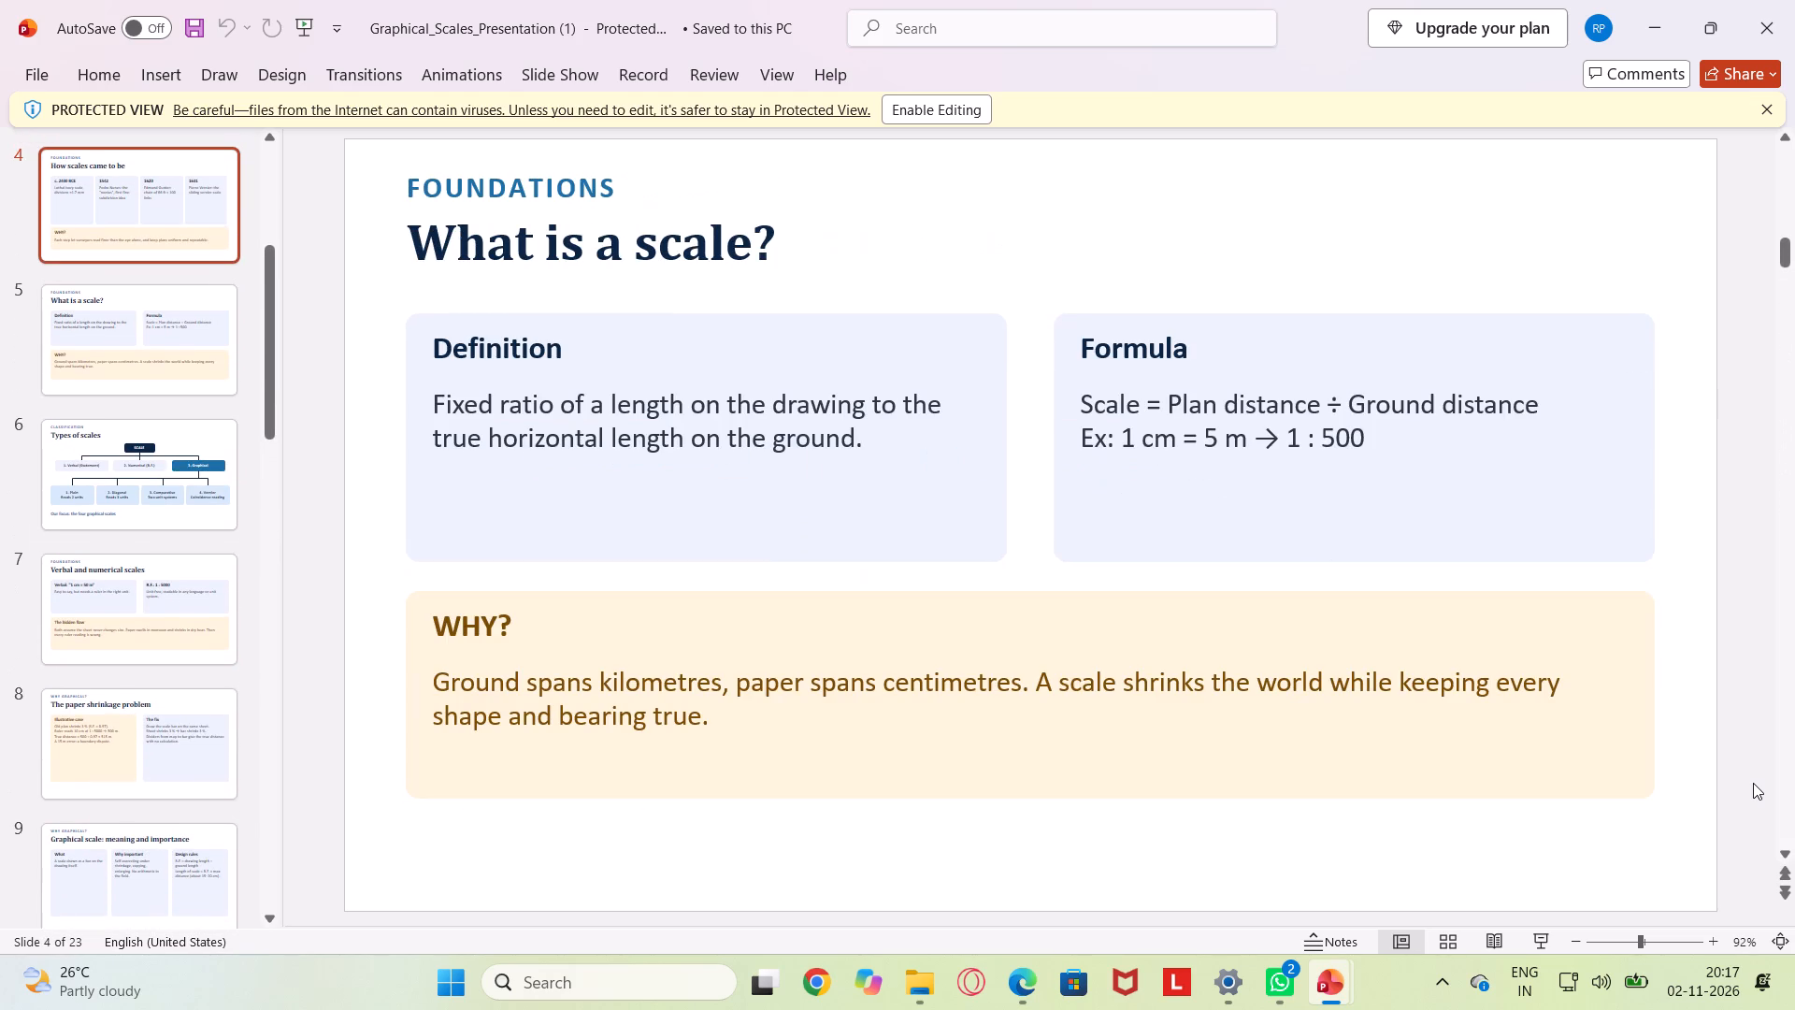
pyautogui.press('Down')
pyautogui.press('Down')
pyautogui.press('Down')
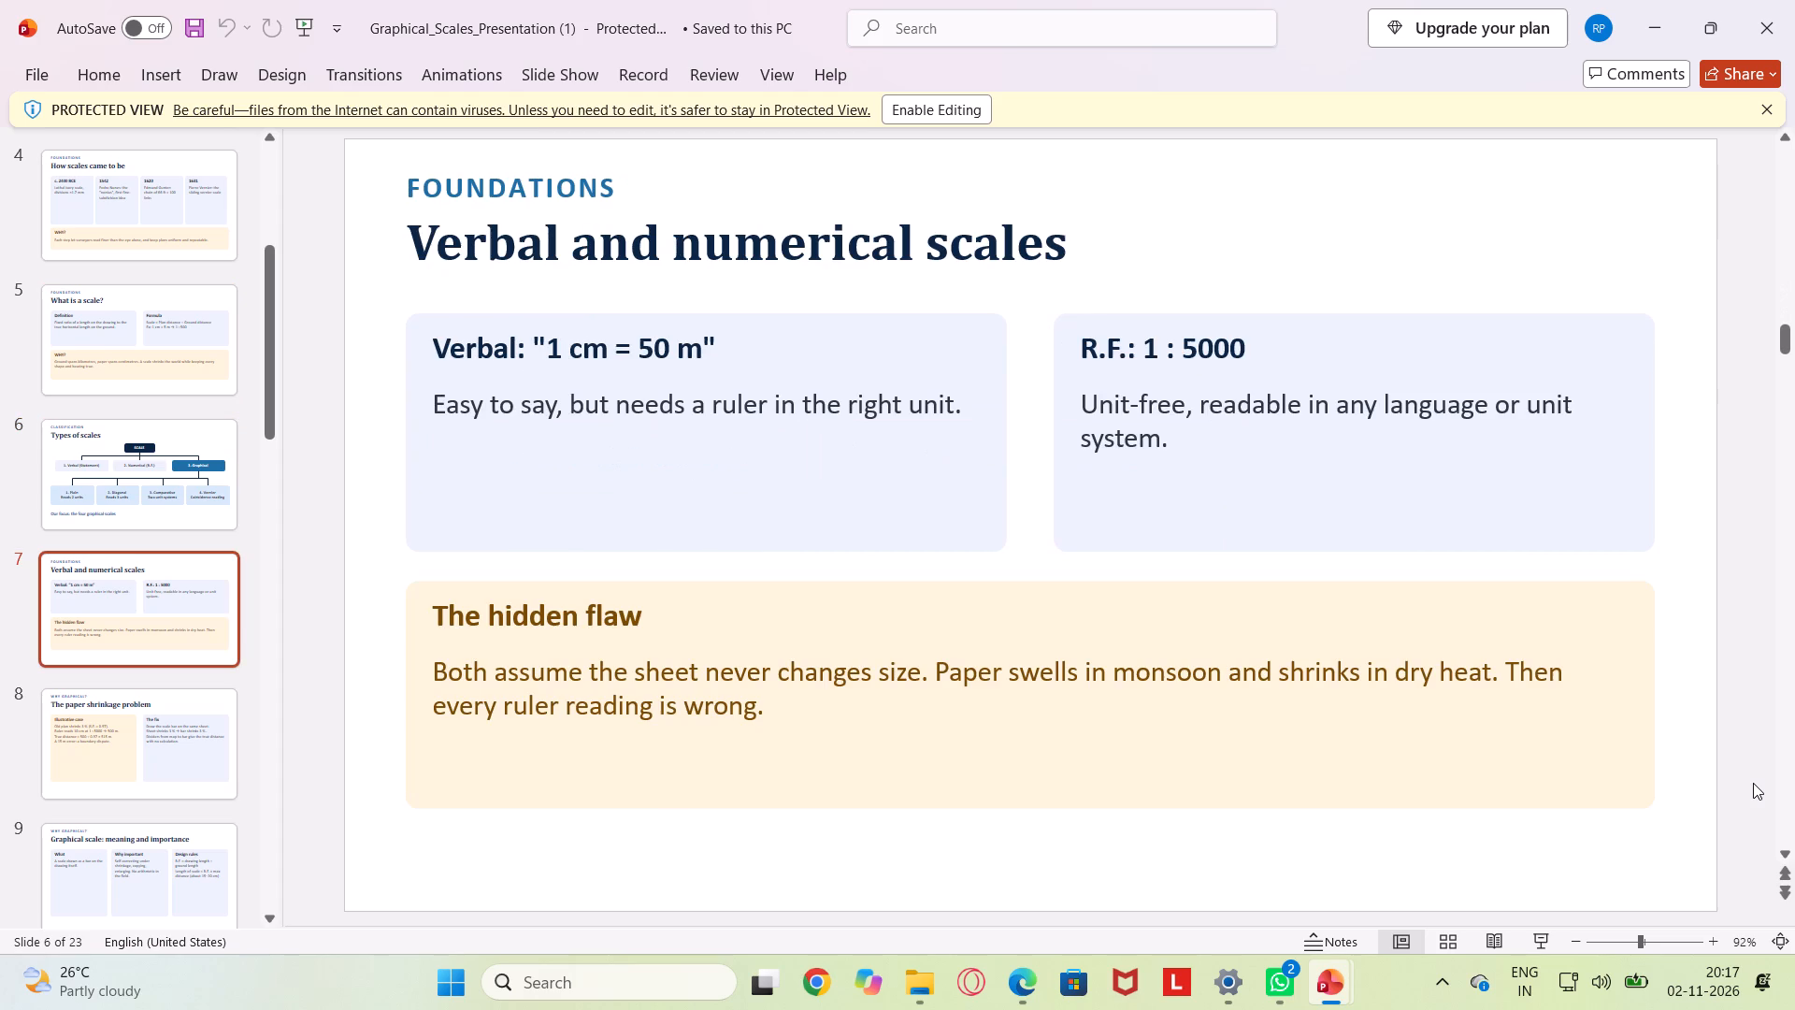
pyautogui.press('Down')
pyautogui.press('Down')
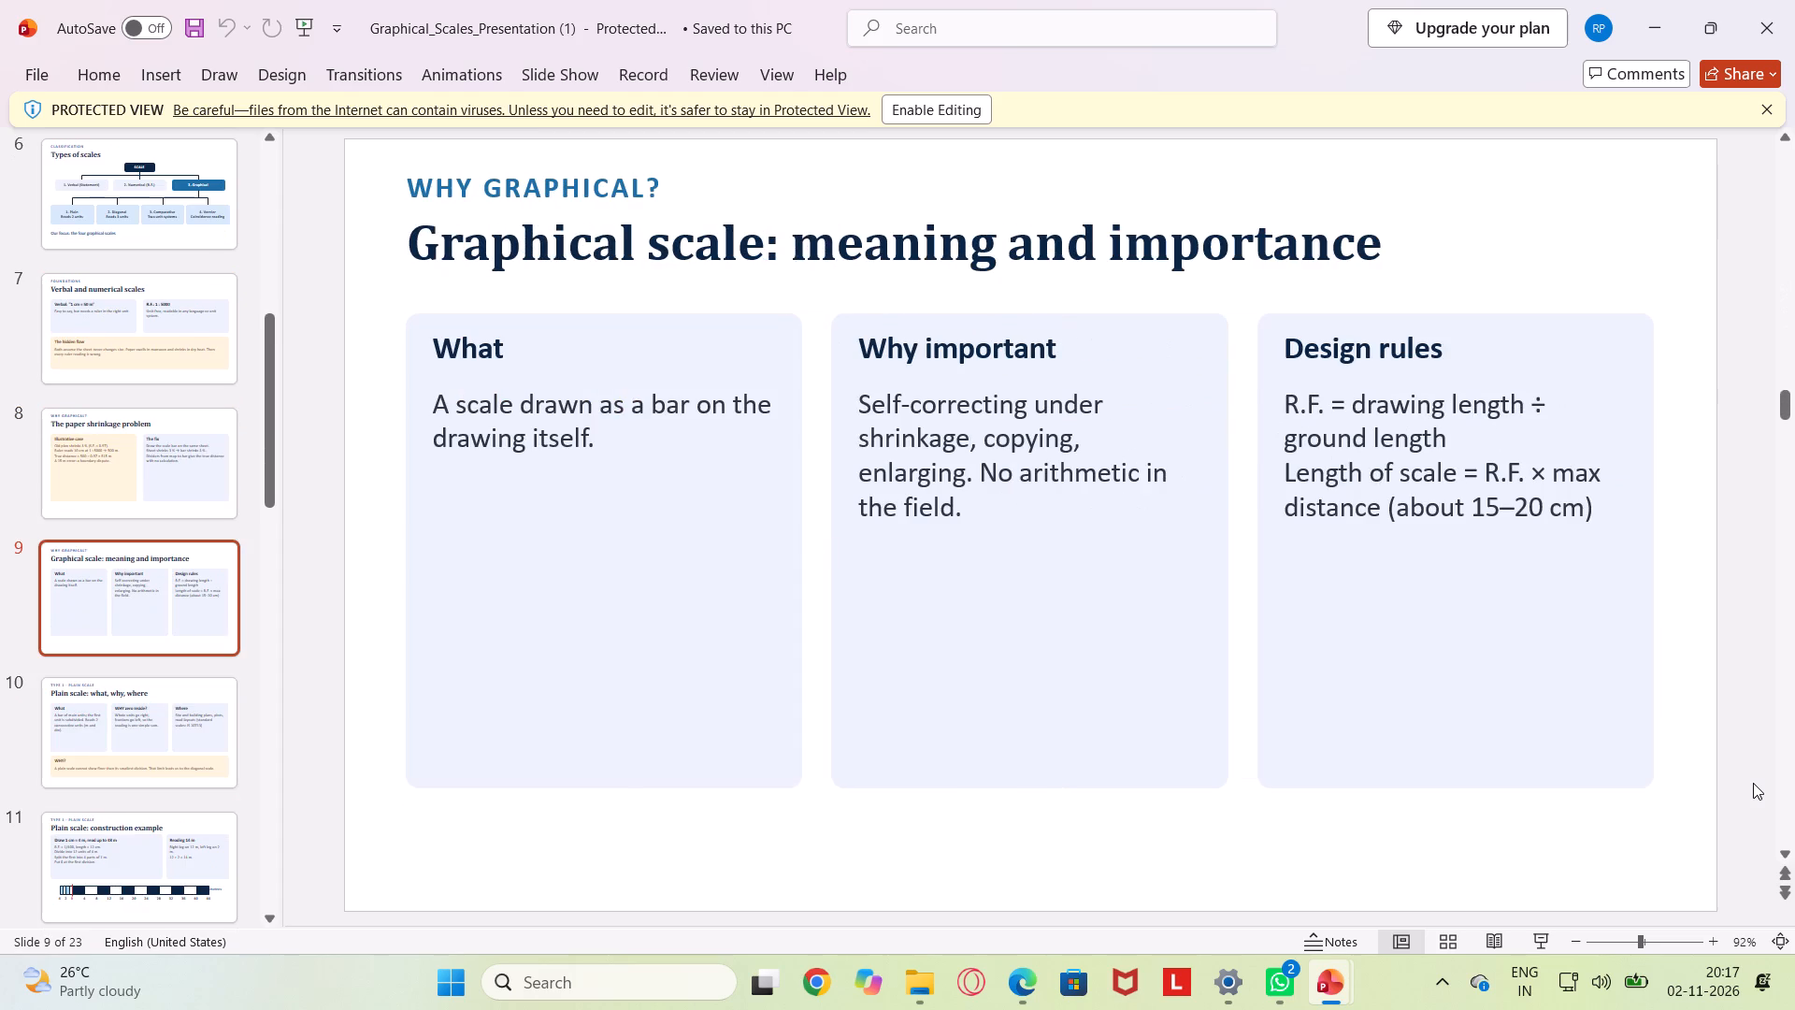
pyautogui.press('Down')
pyautogui.press('Up')
# Review the slides from Plain scale: what, why, where through the closing Thank You slide.
pyautogui.press('Down')
pyautogui.press('Down')
pyautogui.press('Down')
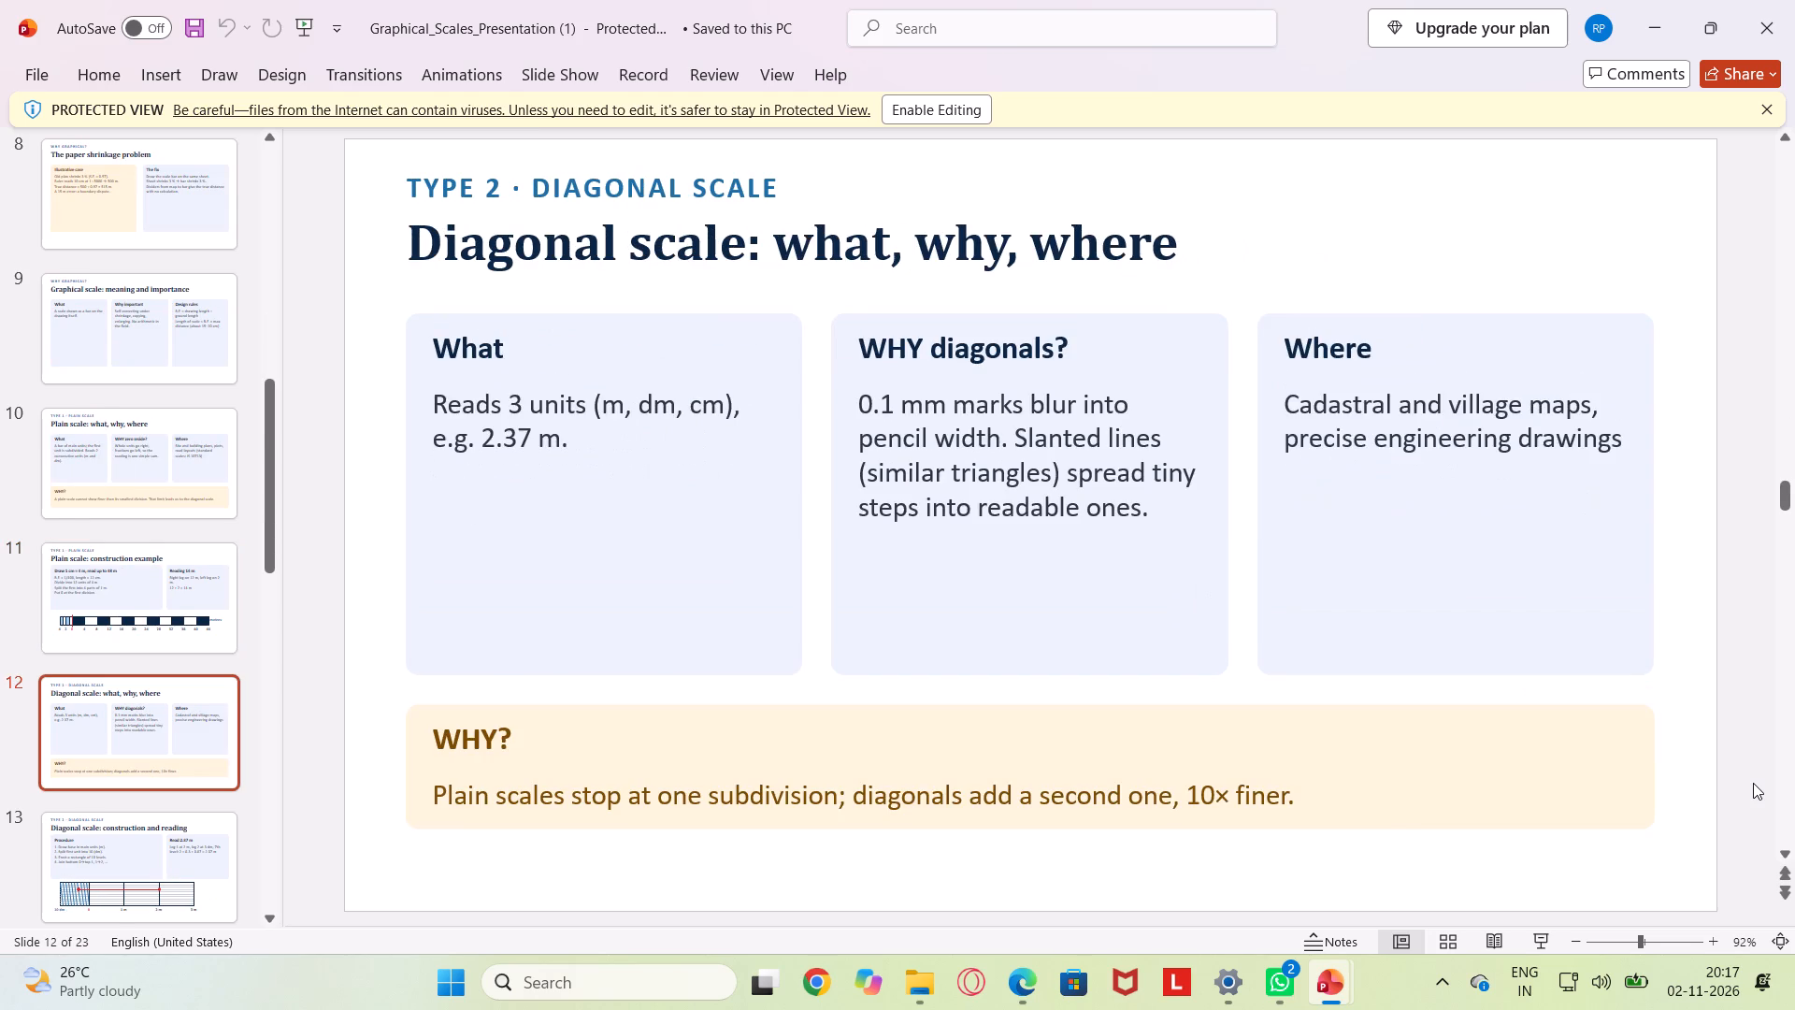
pyautogui.press('Down')
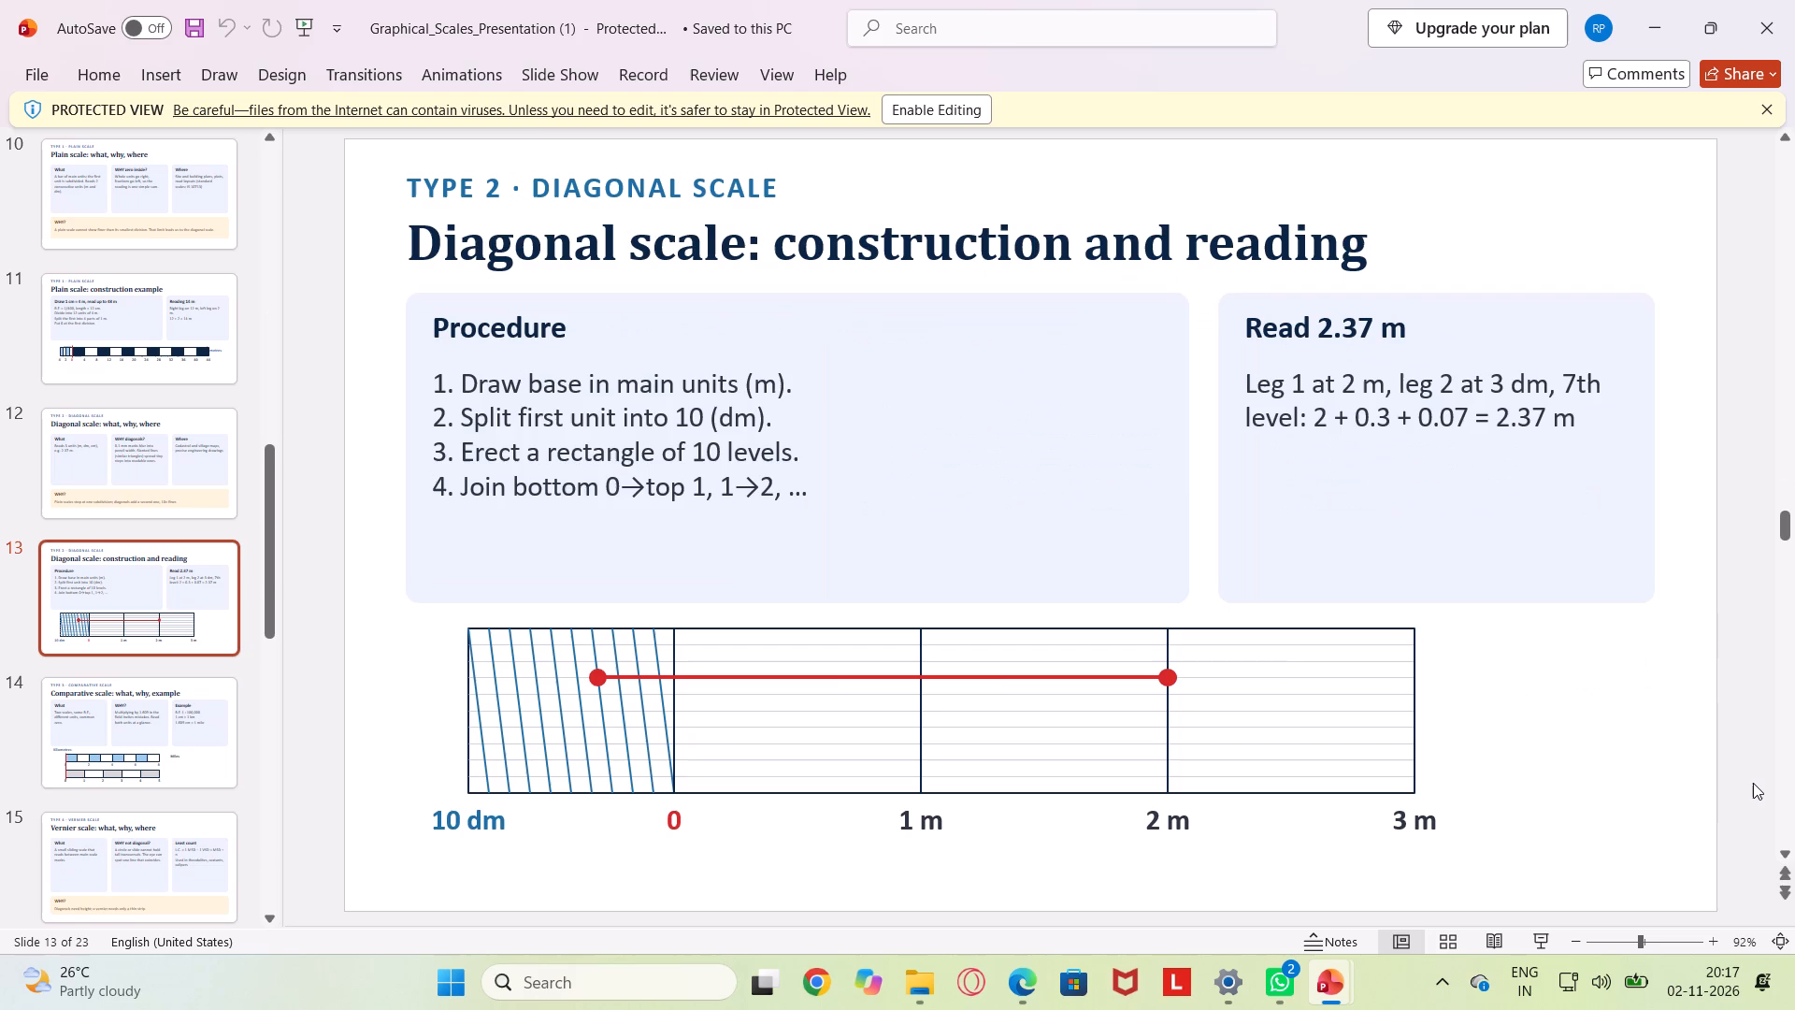
pyautogui.press('Down')
pyautogui.press('Down')
pyautogui.press('Down')
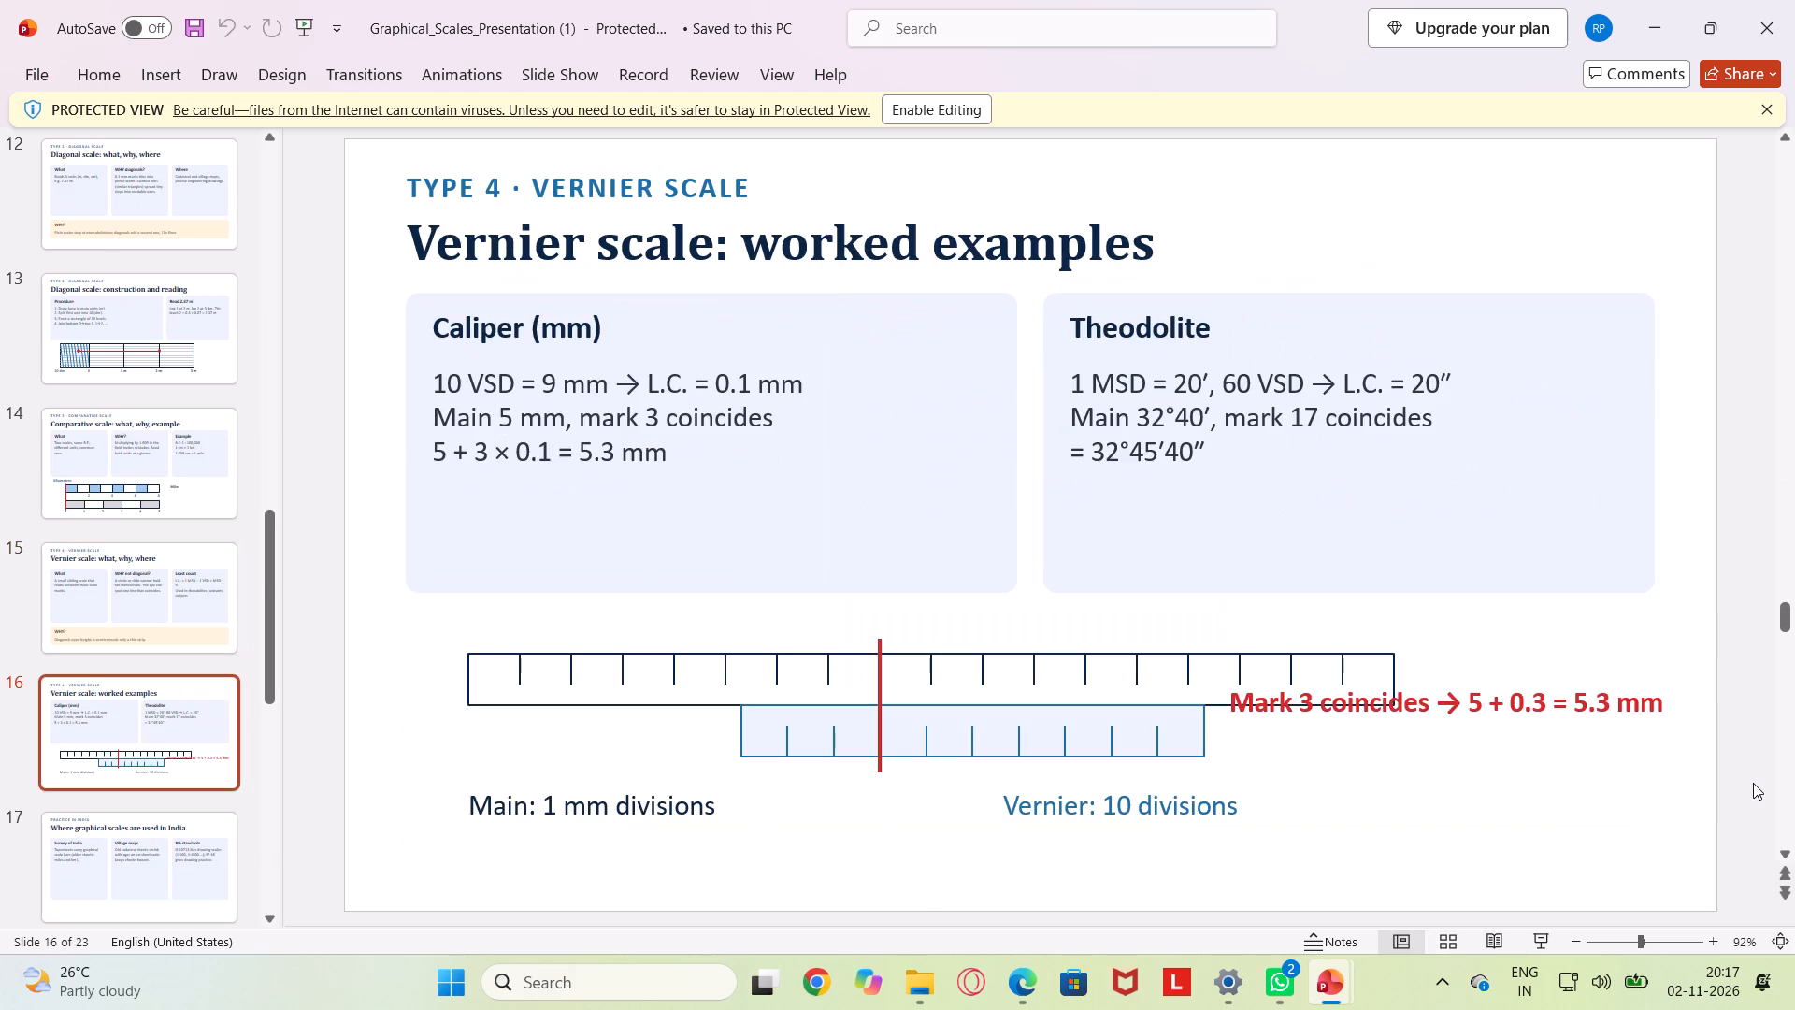
pyautogui.press('Down')
pyautogui.press('Down')
pyautogui.press('Down')
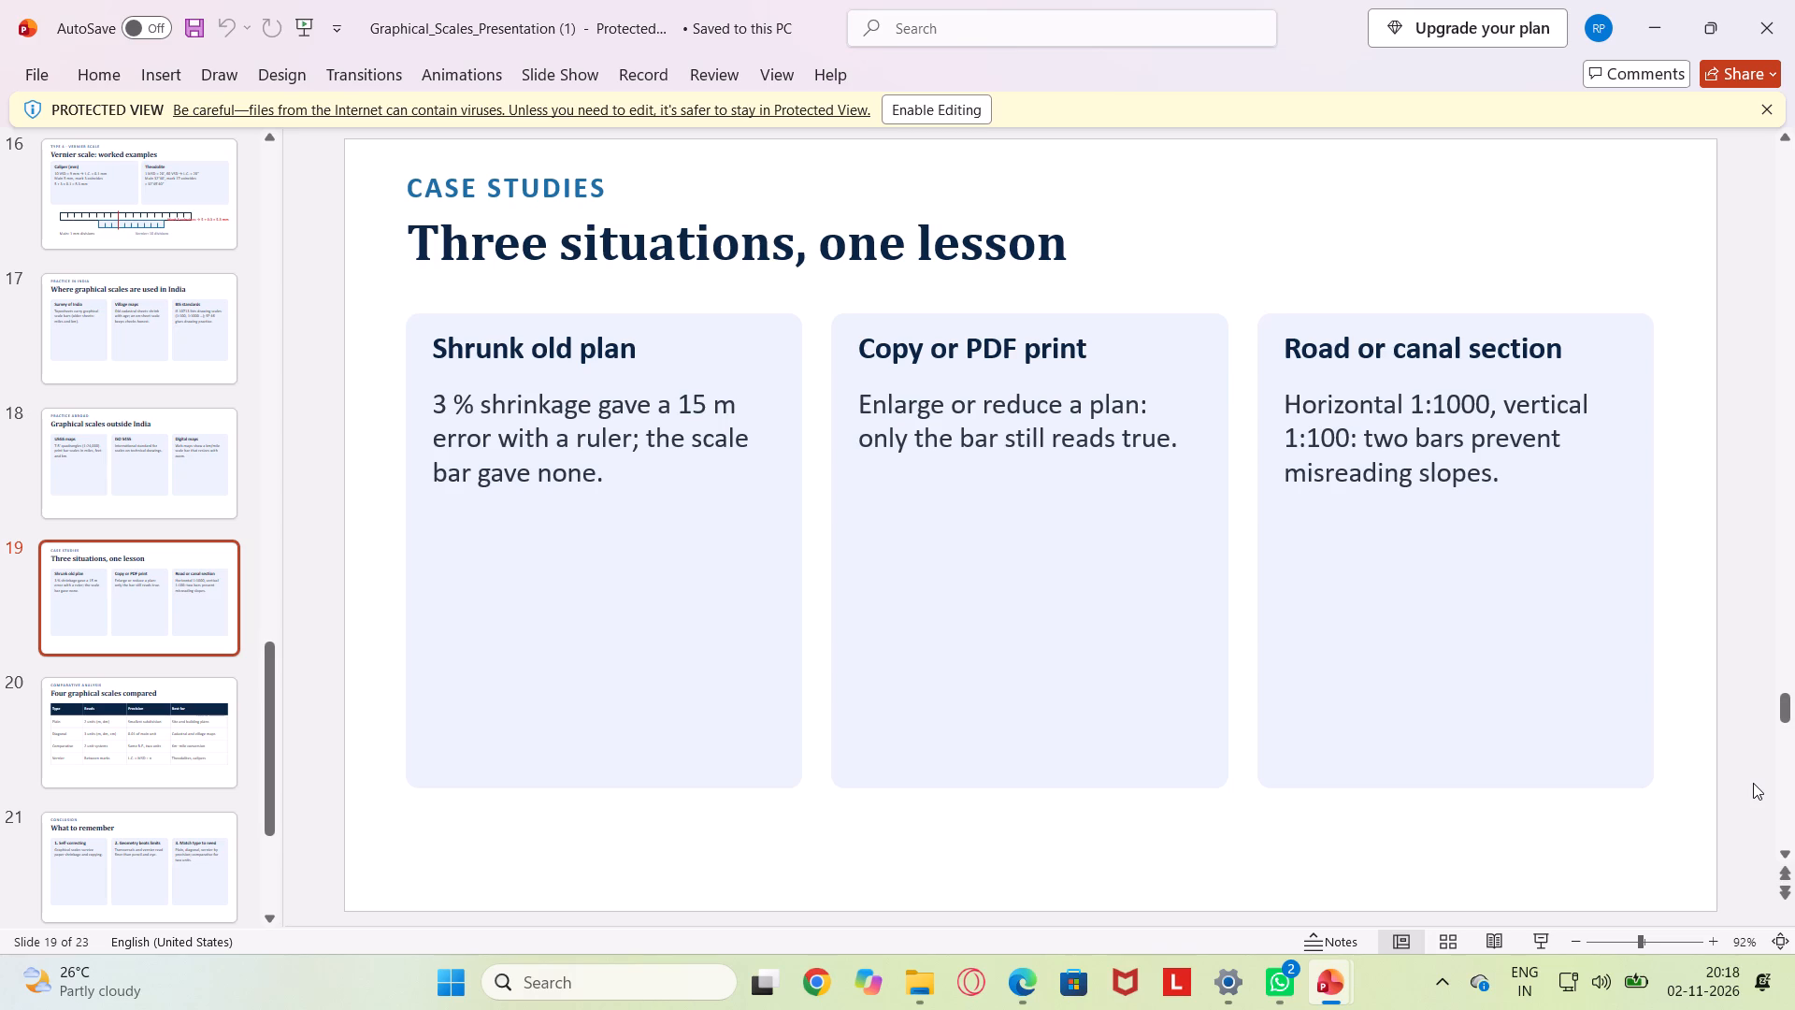
pyautogui.scroll(-1, 1753, 783)
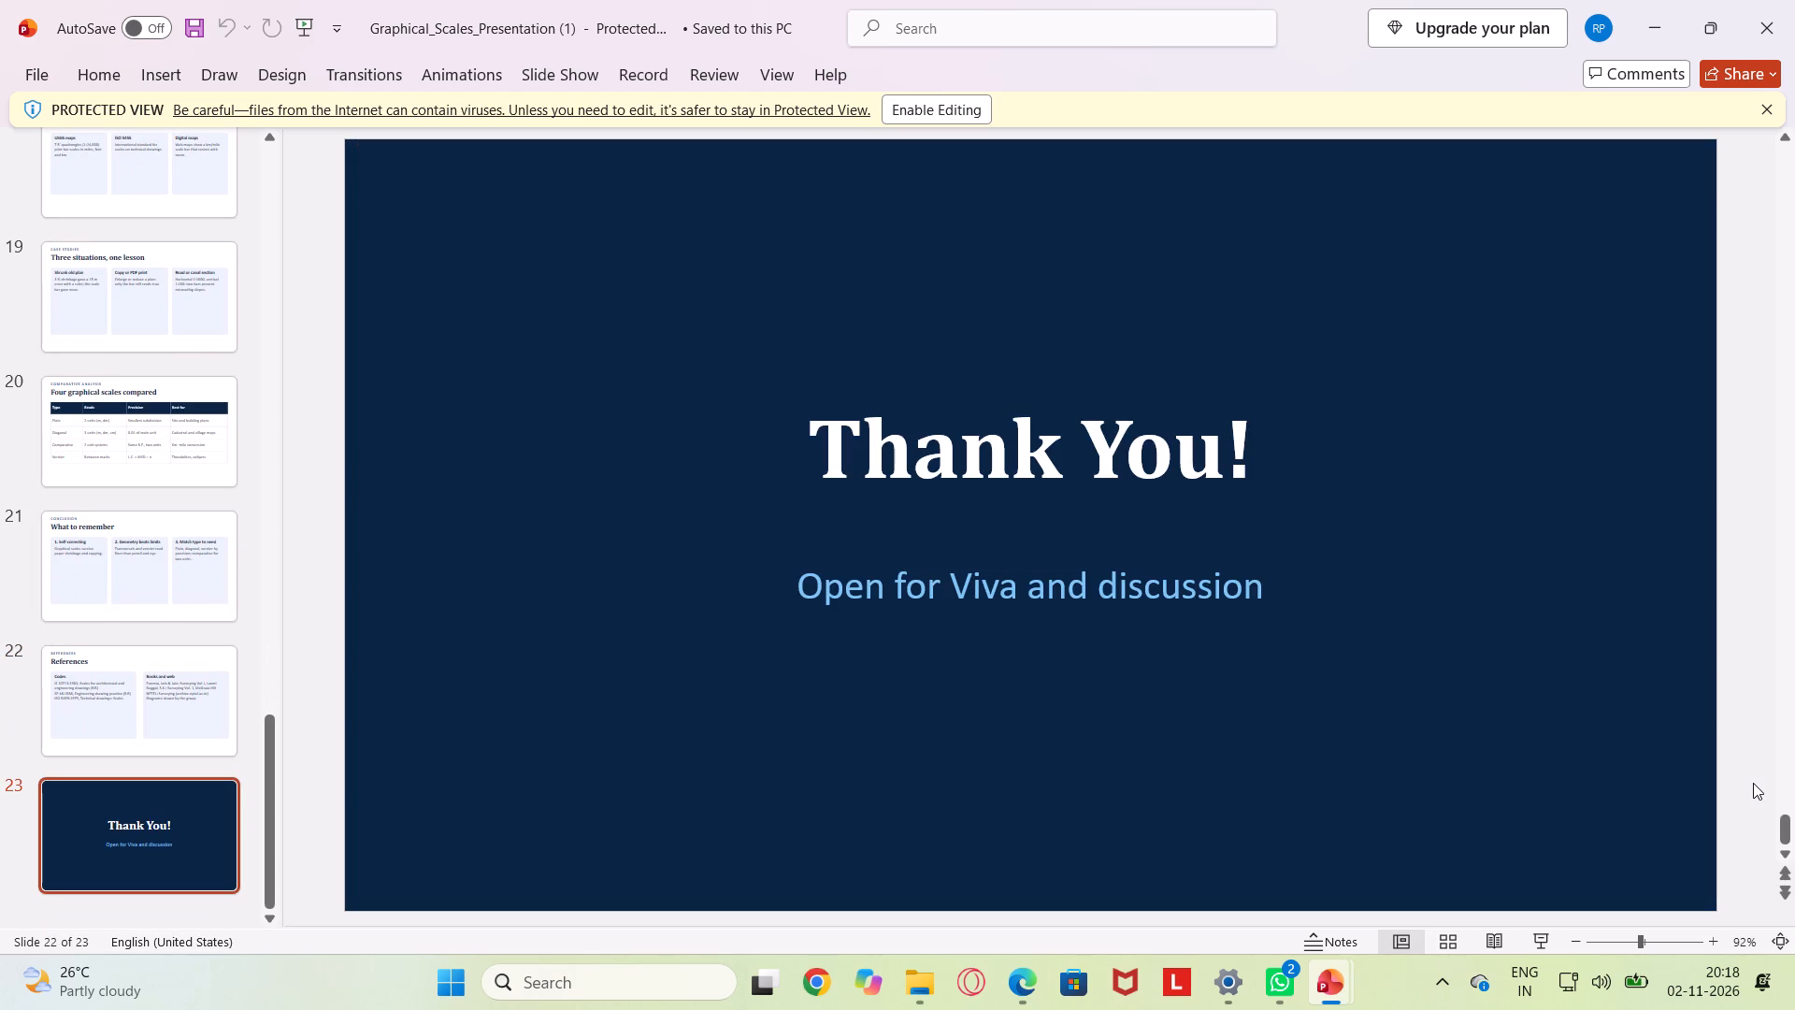
pyautogui.scroll(-1, 1753, 783)
# Recheck the Three situations and Graphical scales outside India slides, and compare the two Diagonal scale slides.
pyautogui.click(142, 315)
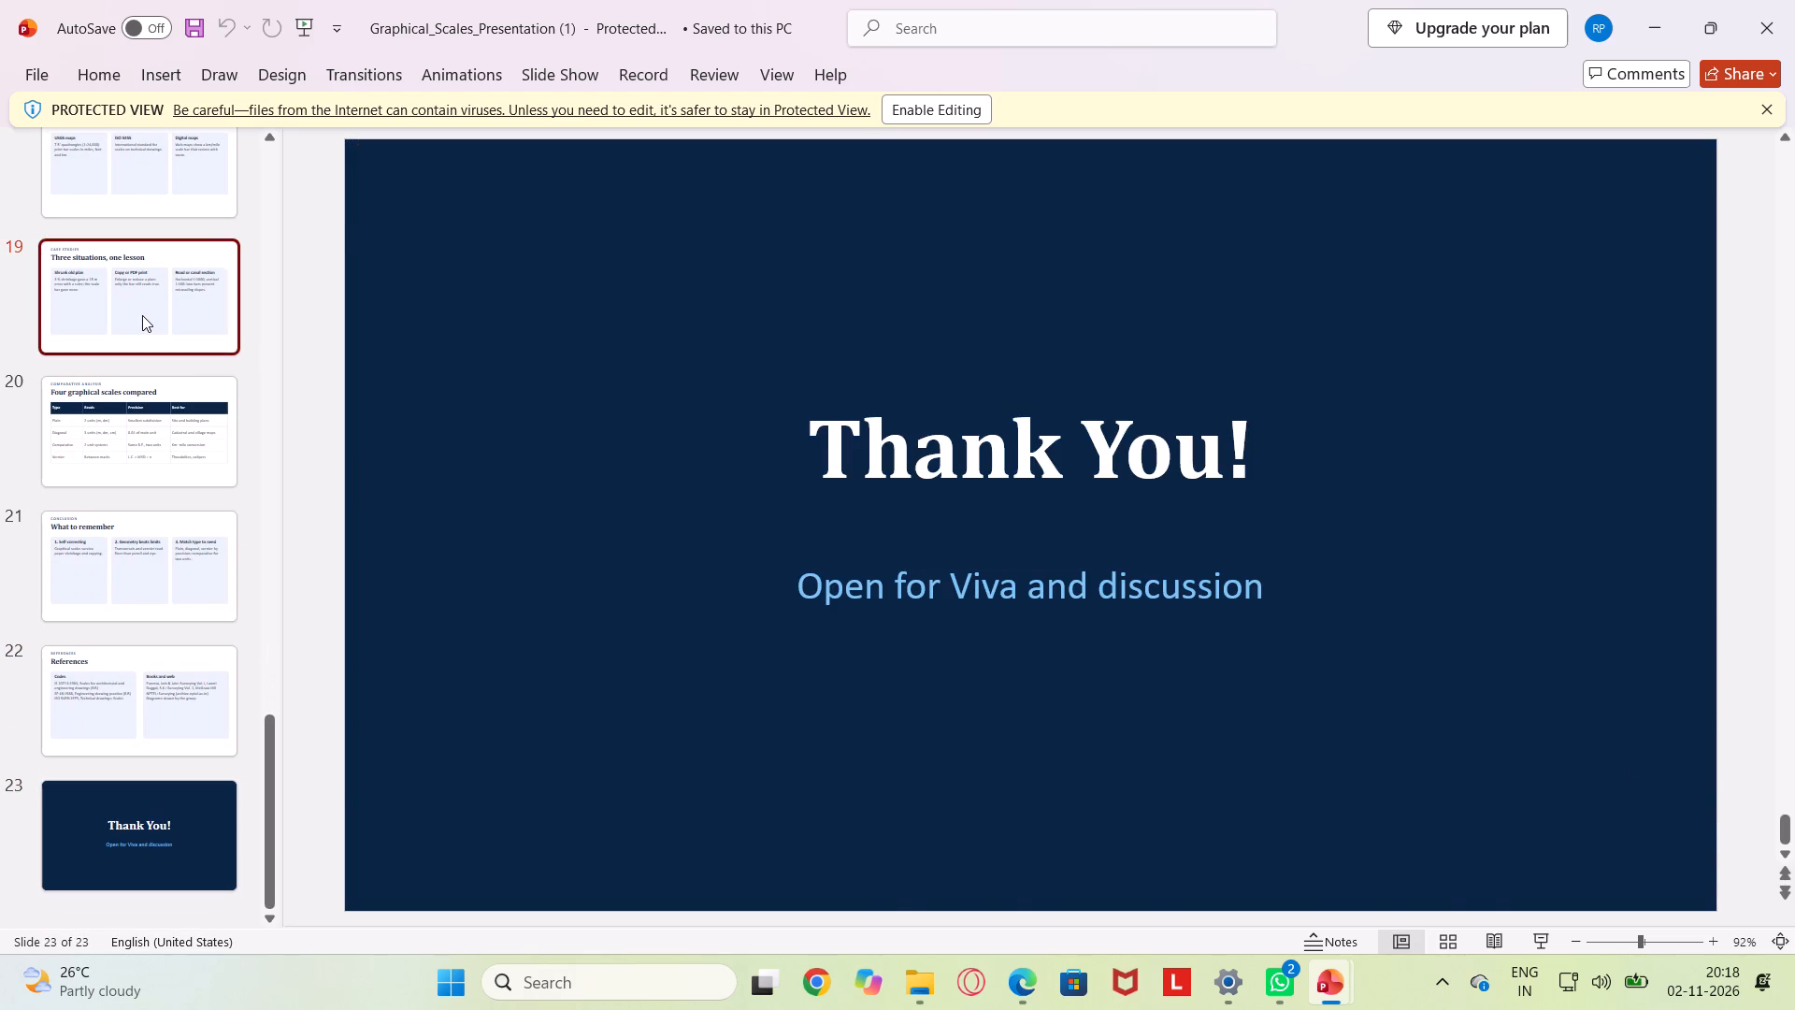
pyautogui.scroll(2, 142, 315)
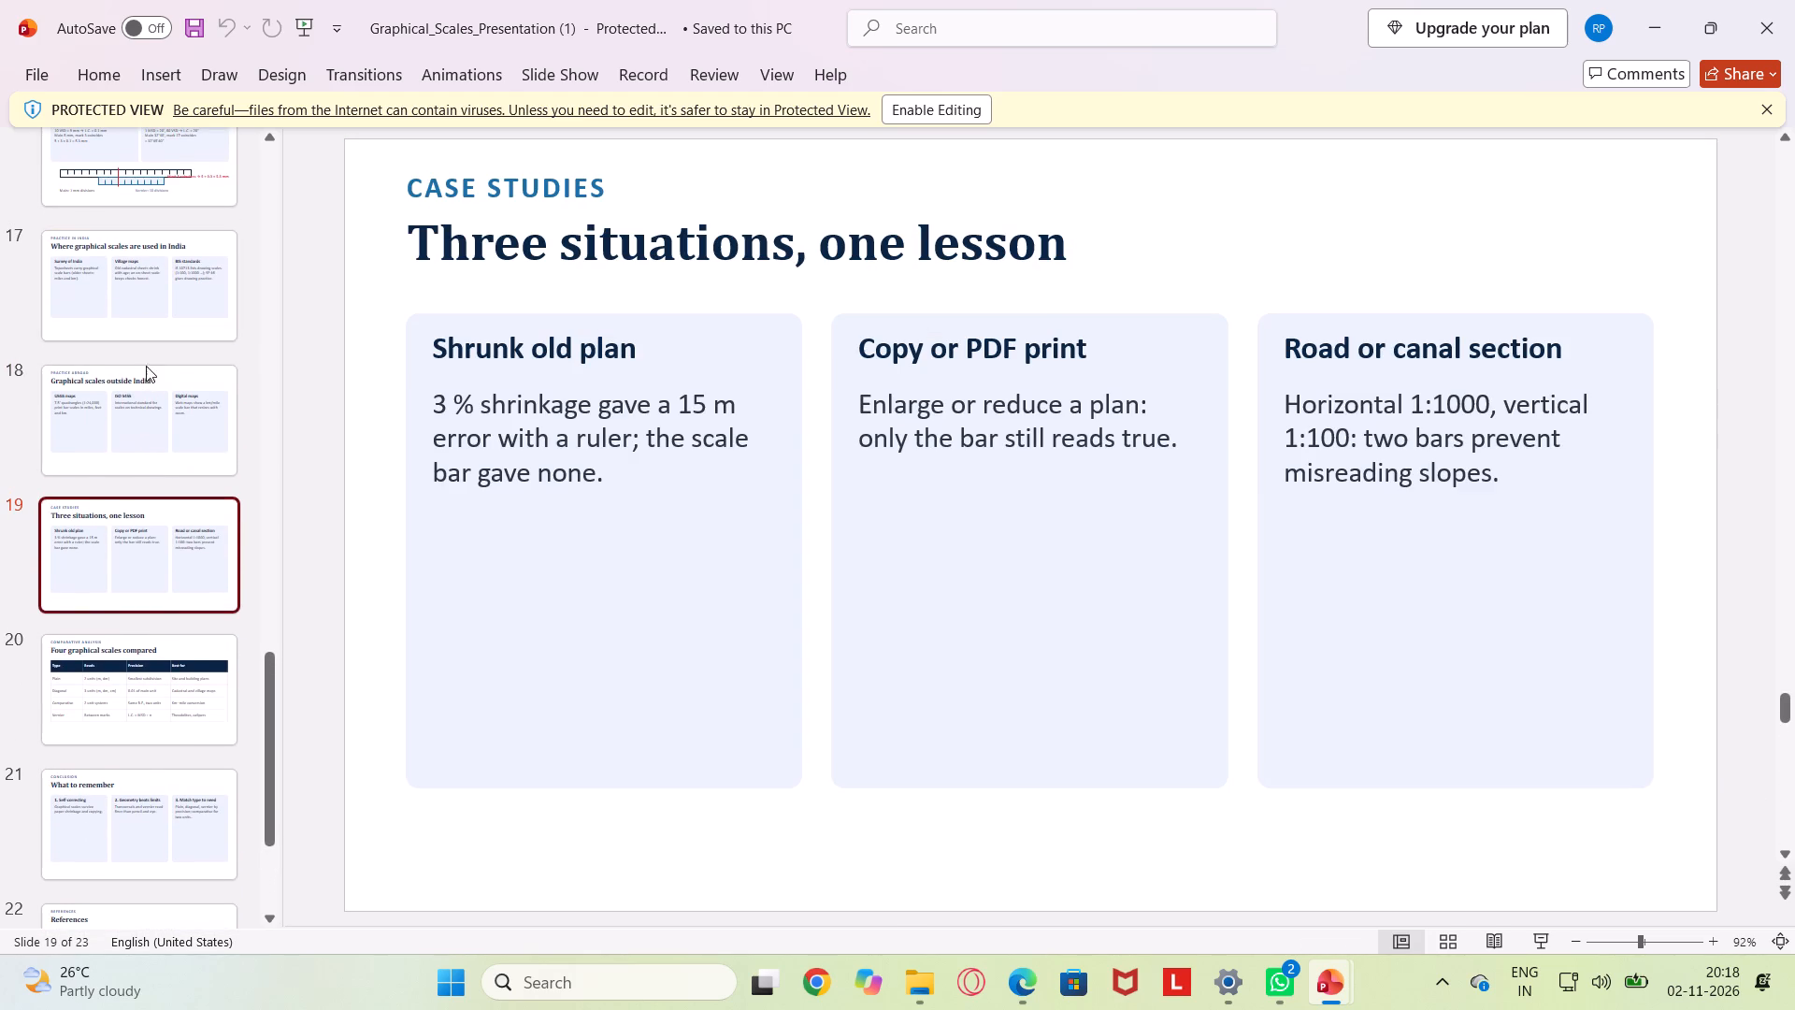
pyautogui.click(149, 378)
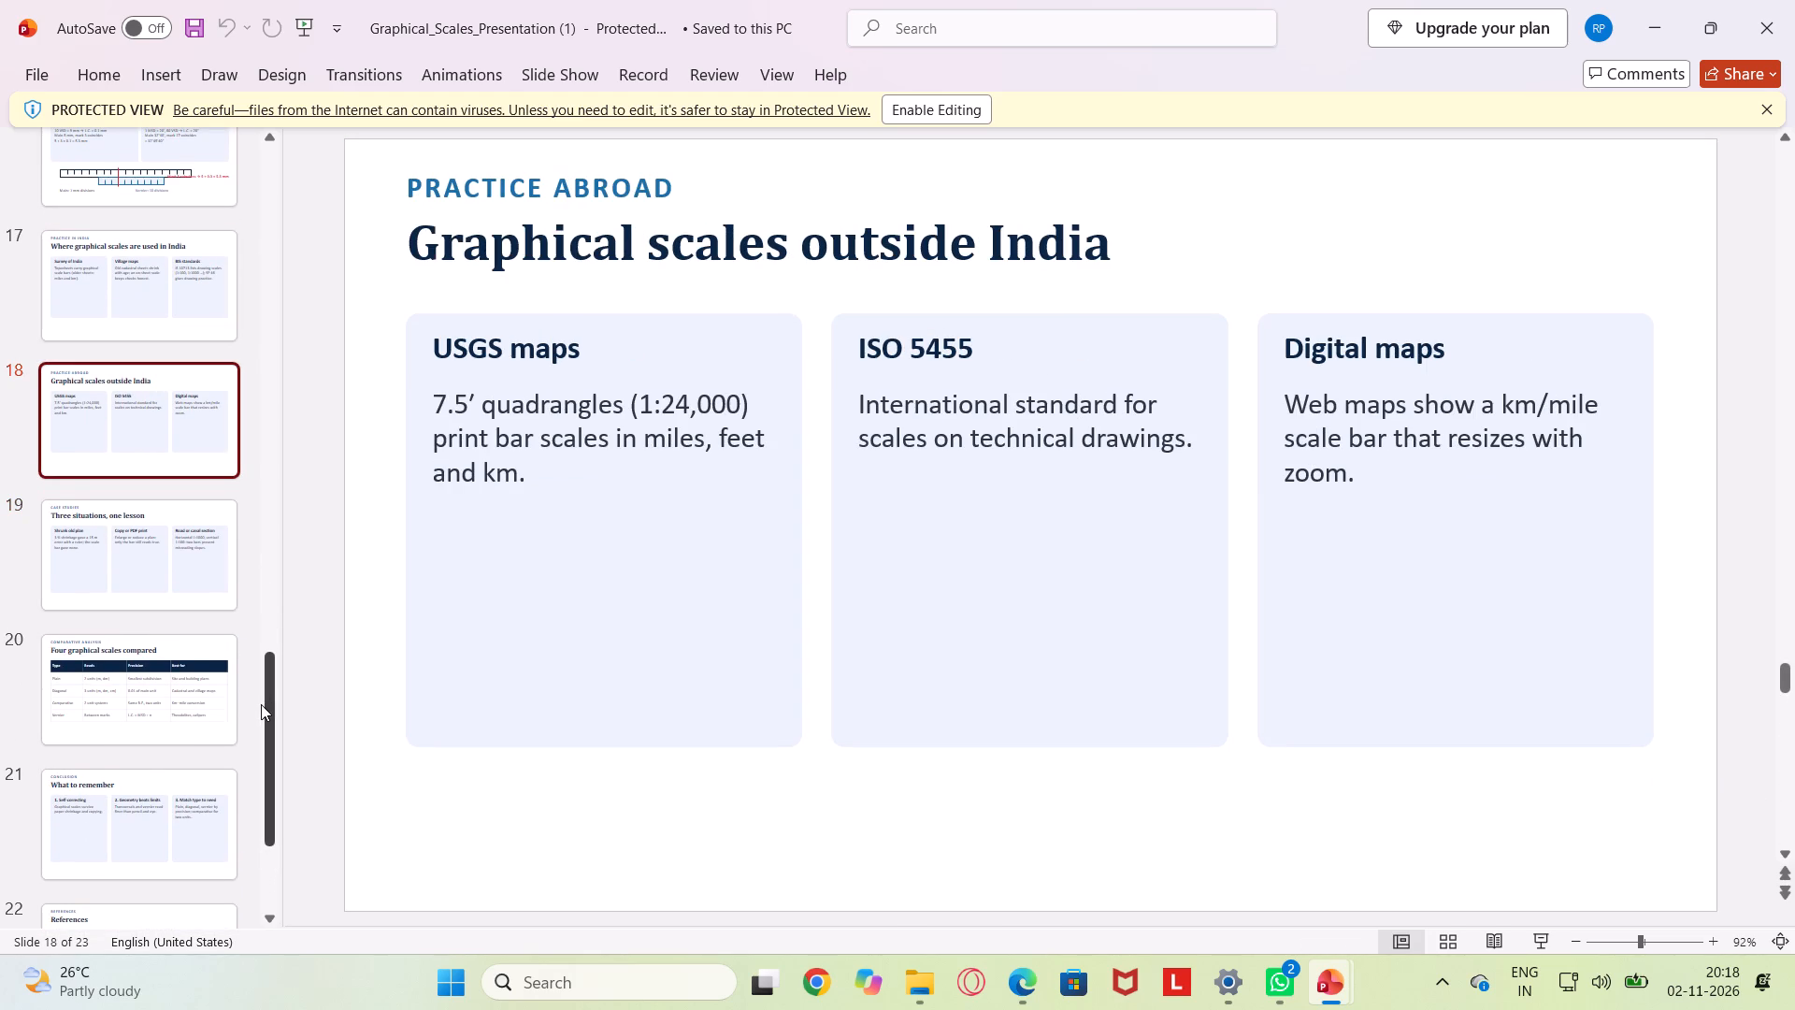
pyautogui.moveTo(261, 704); pyautogui.dragTo(278, 521)
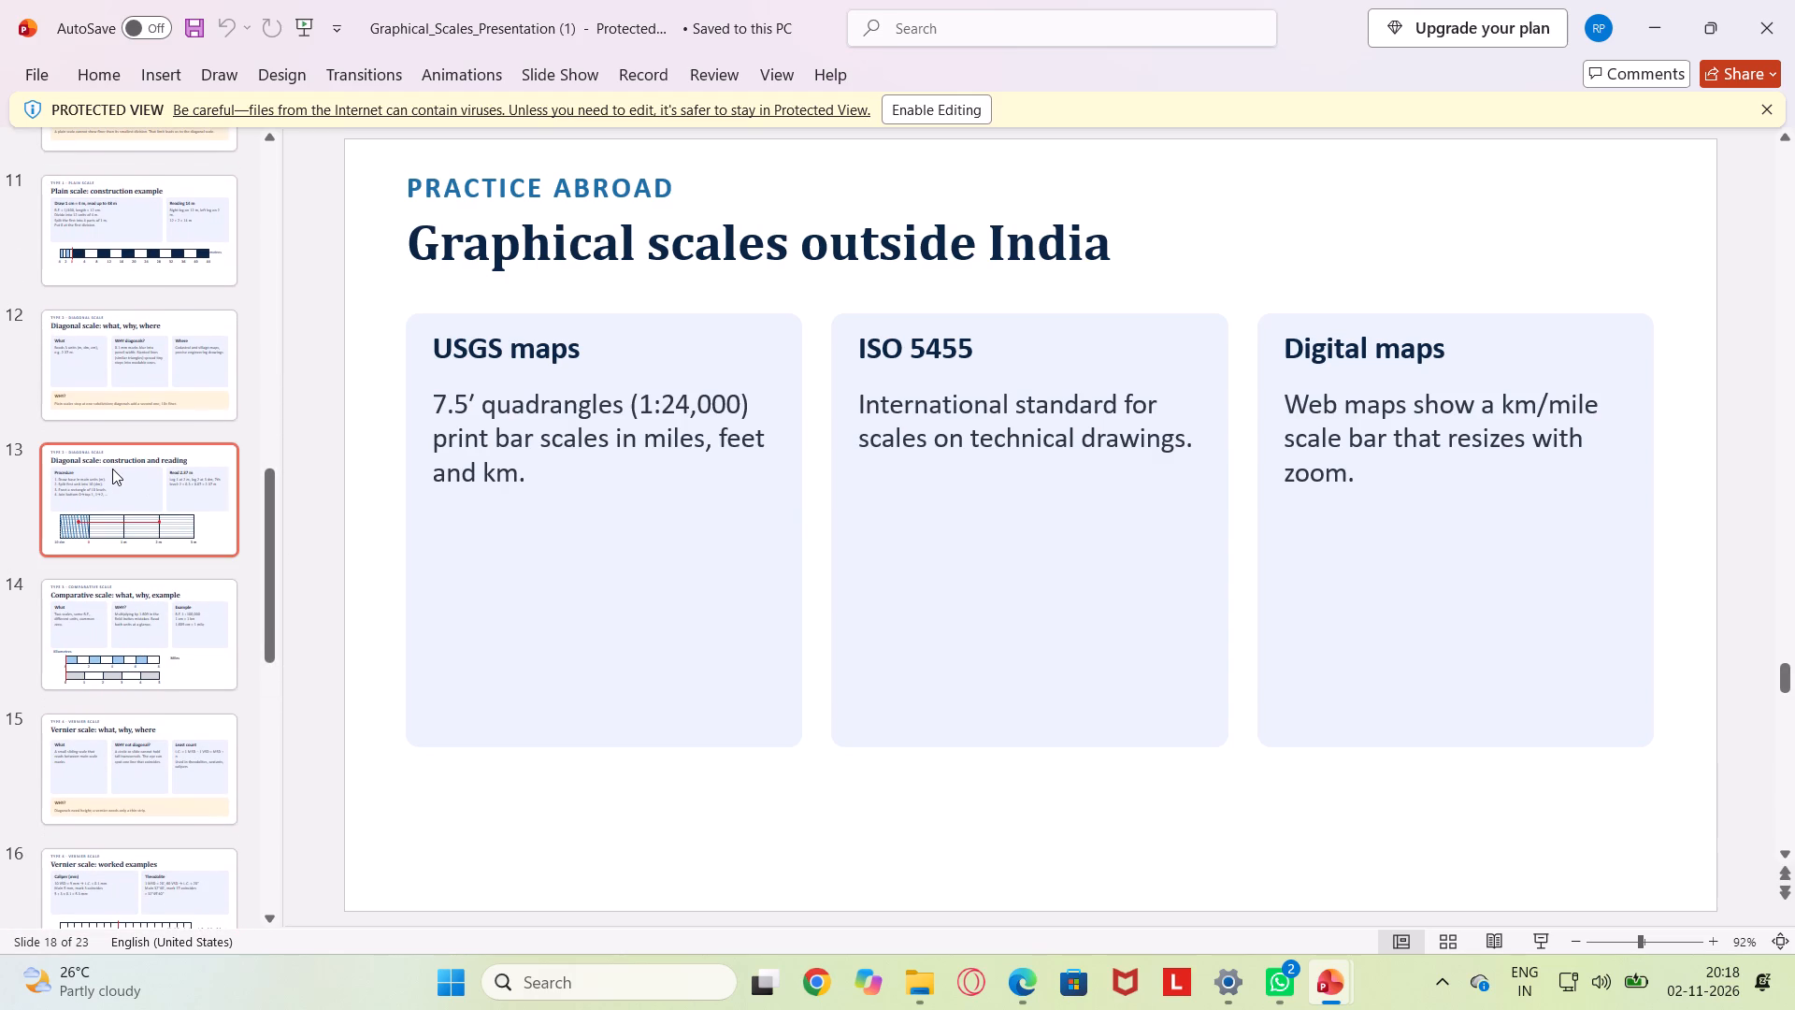
pyautogui.click(106, 467)
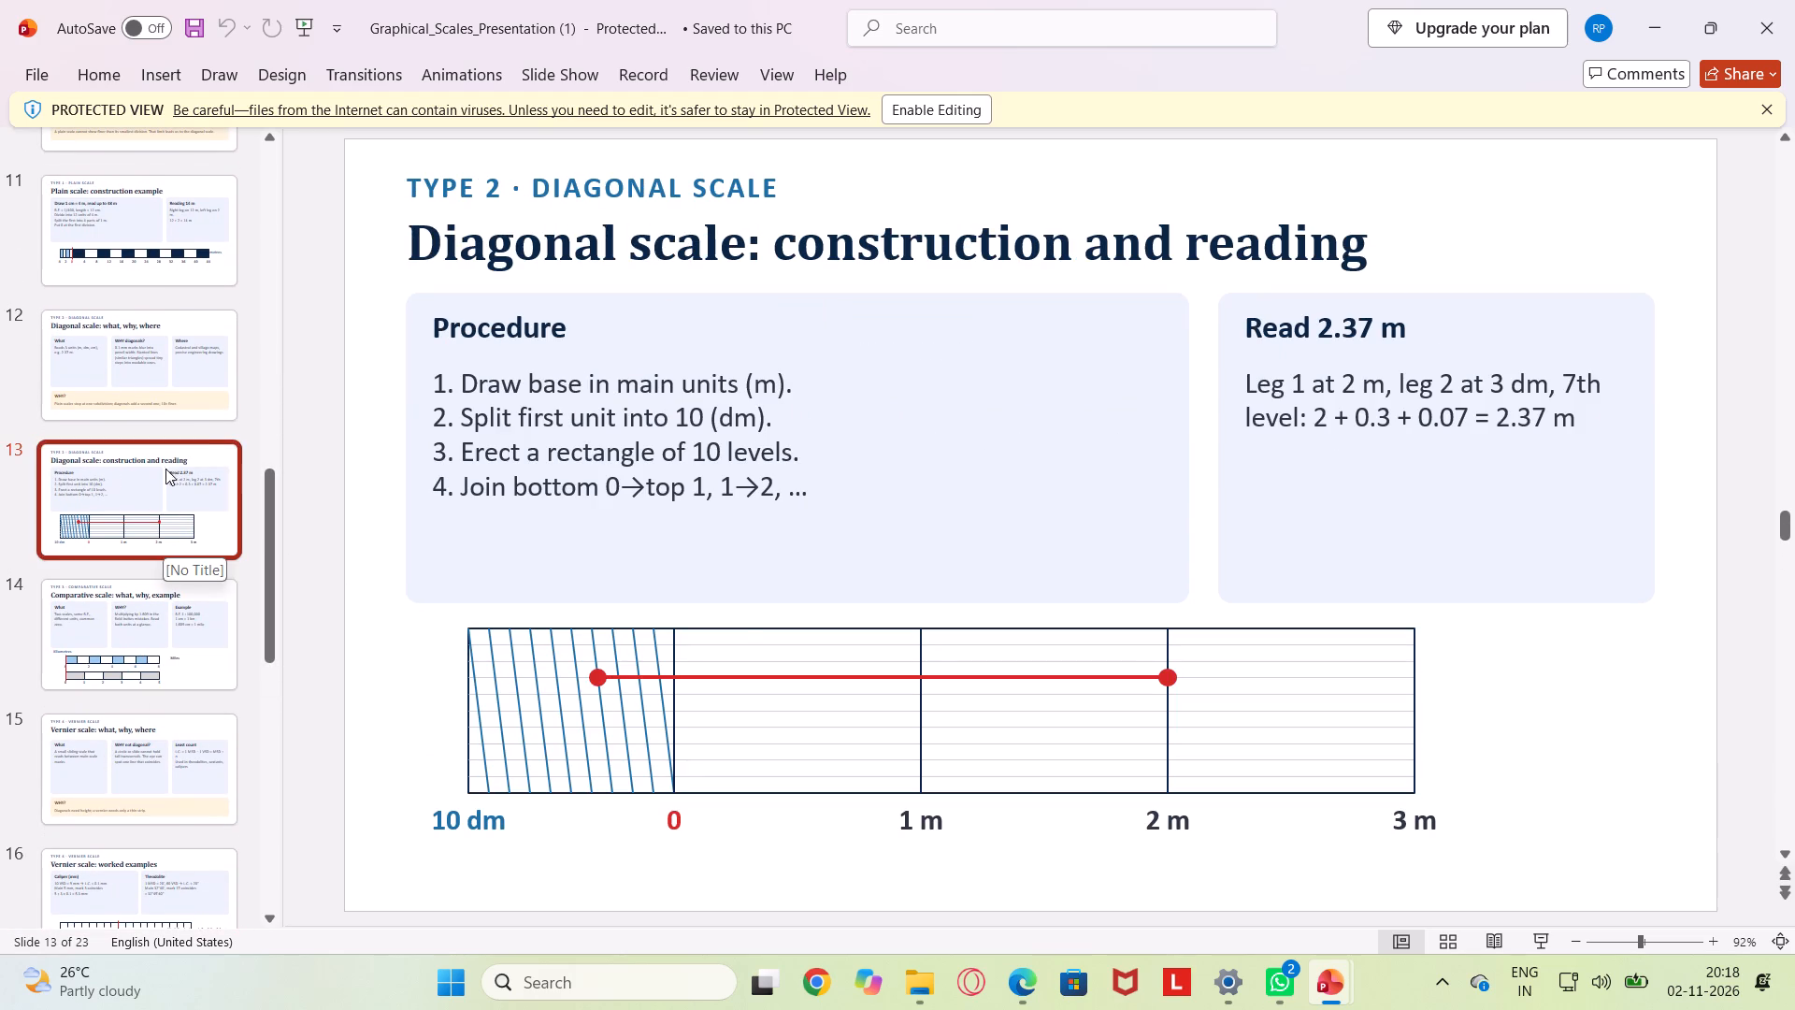
pyautogui.click(152, 386)
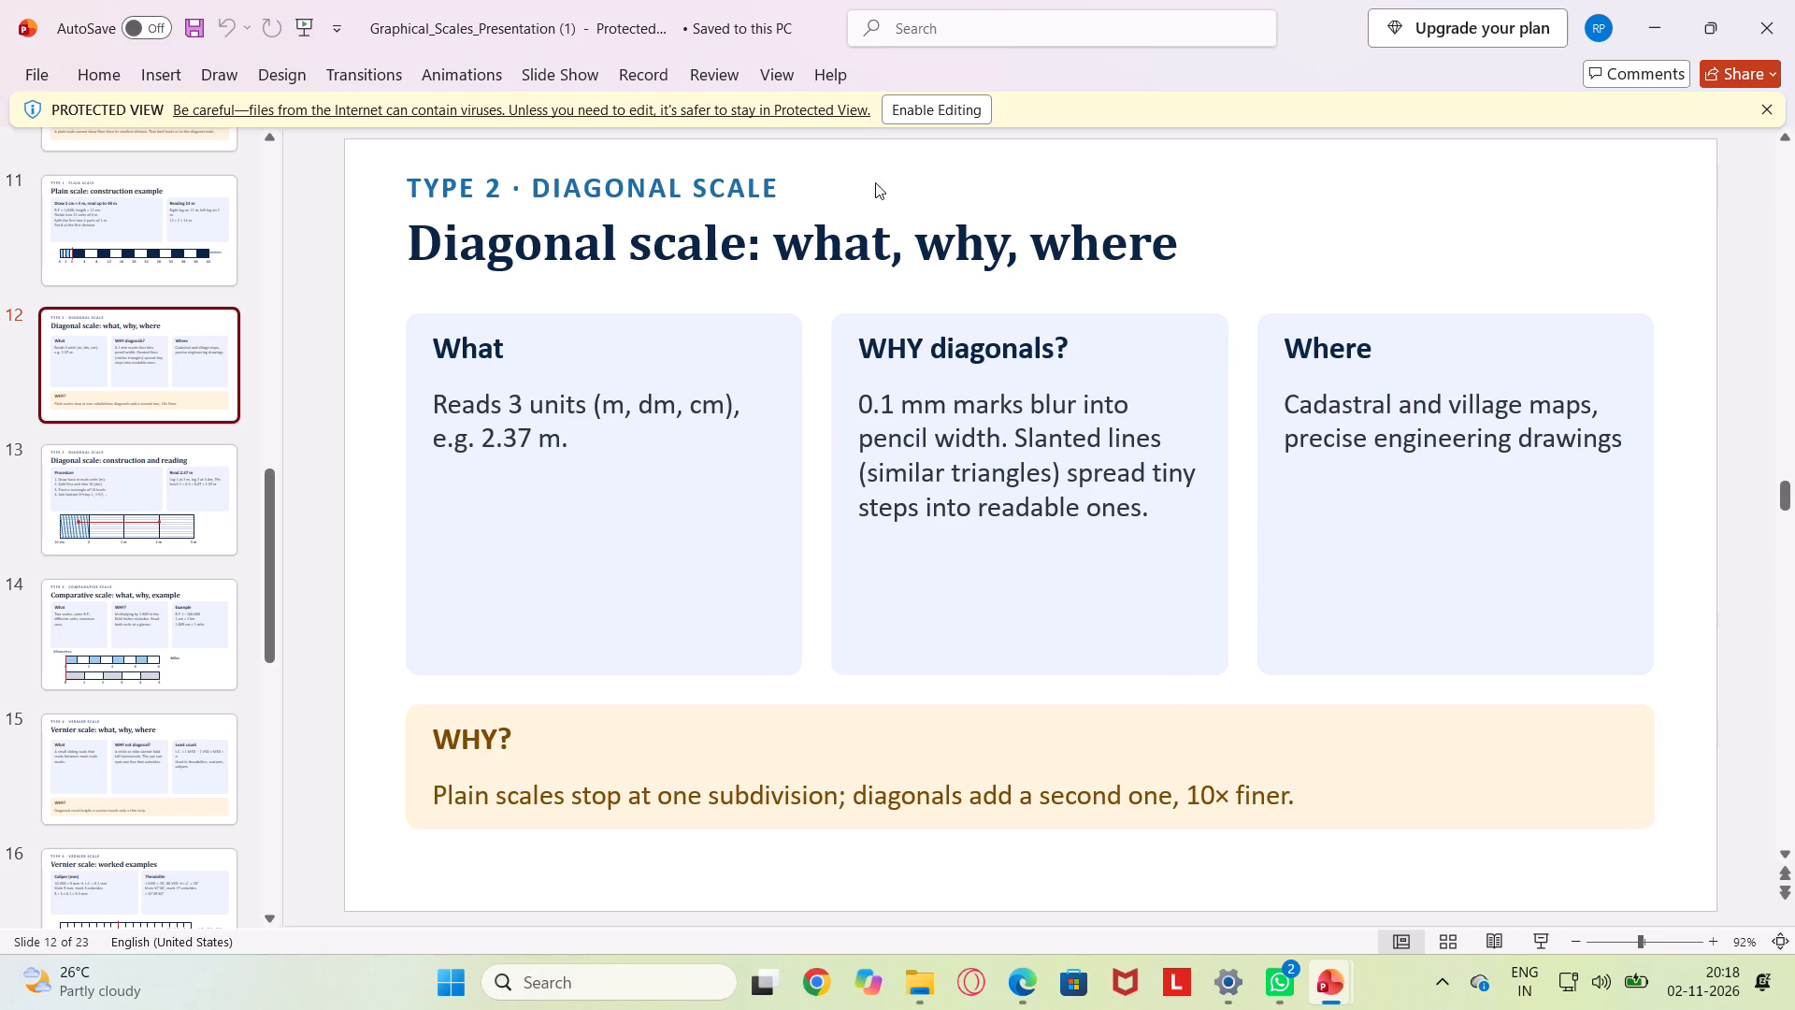
pyautogui.click(152, 499)
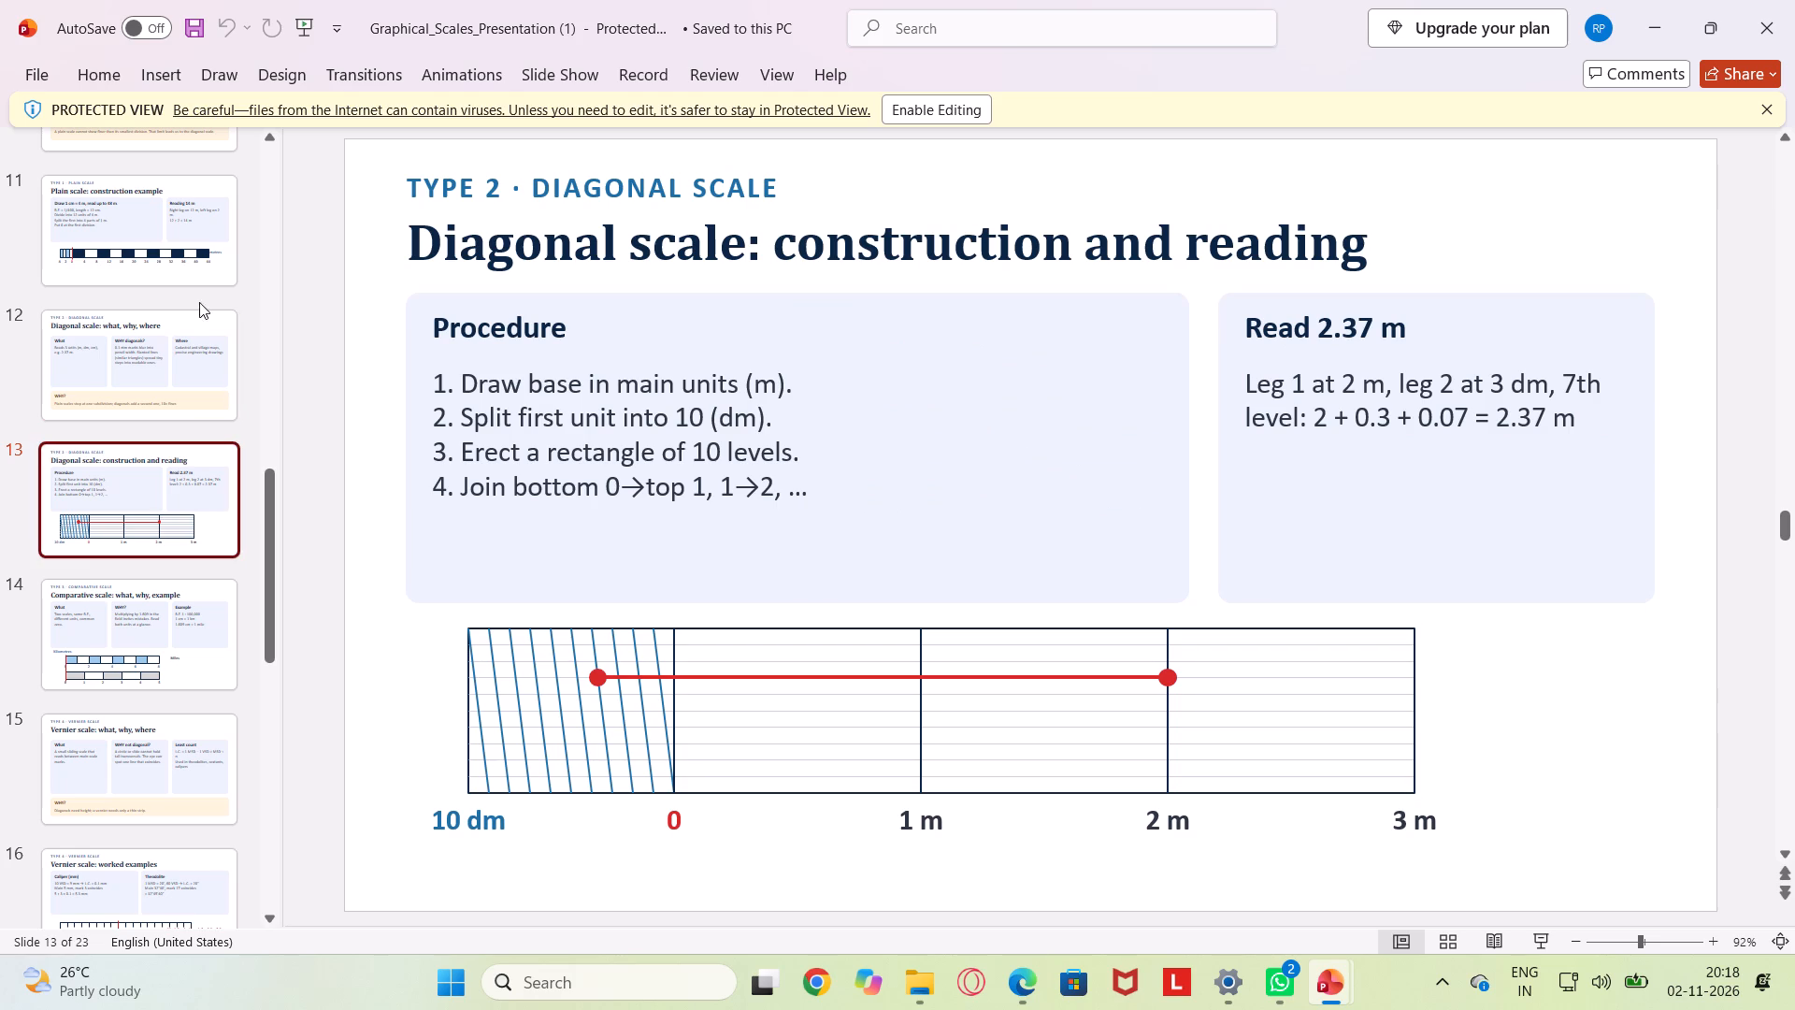
pyautogui.click(183, 325)
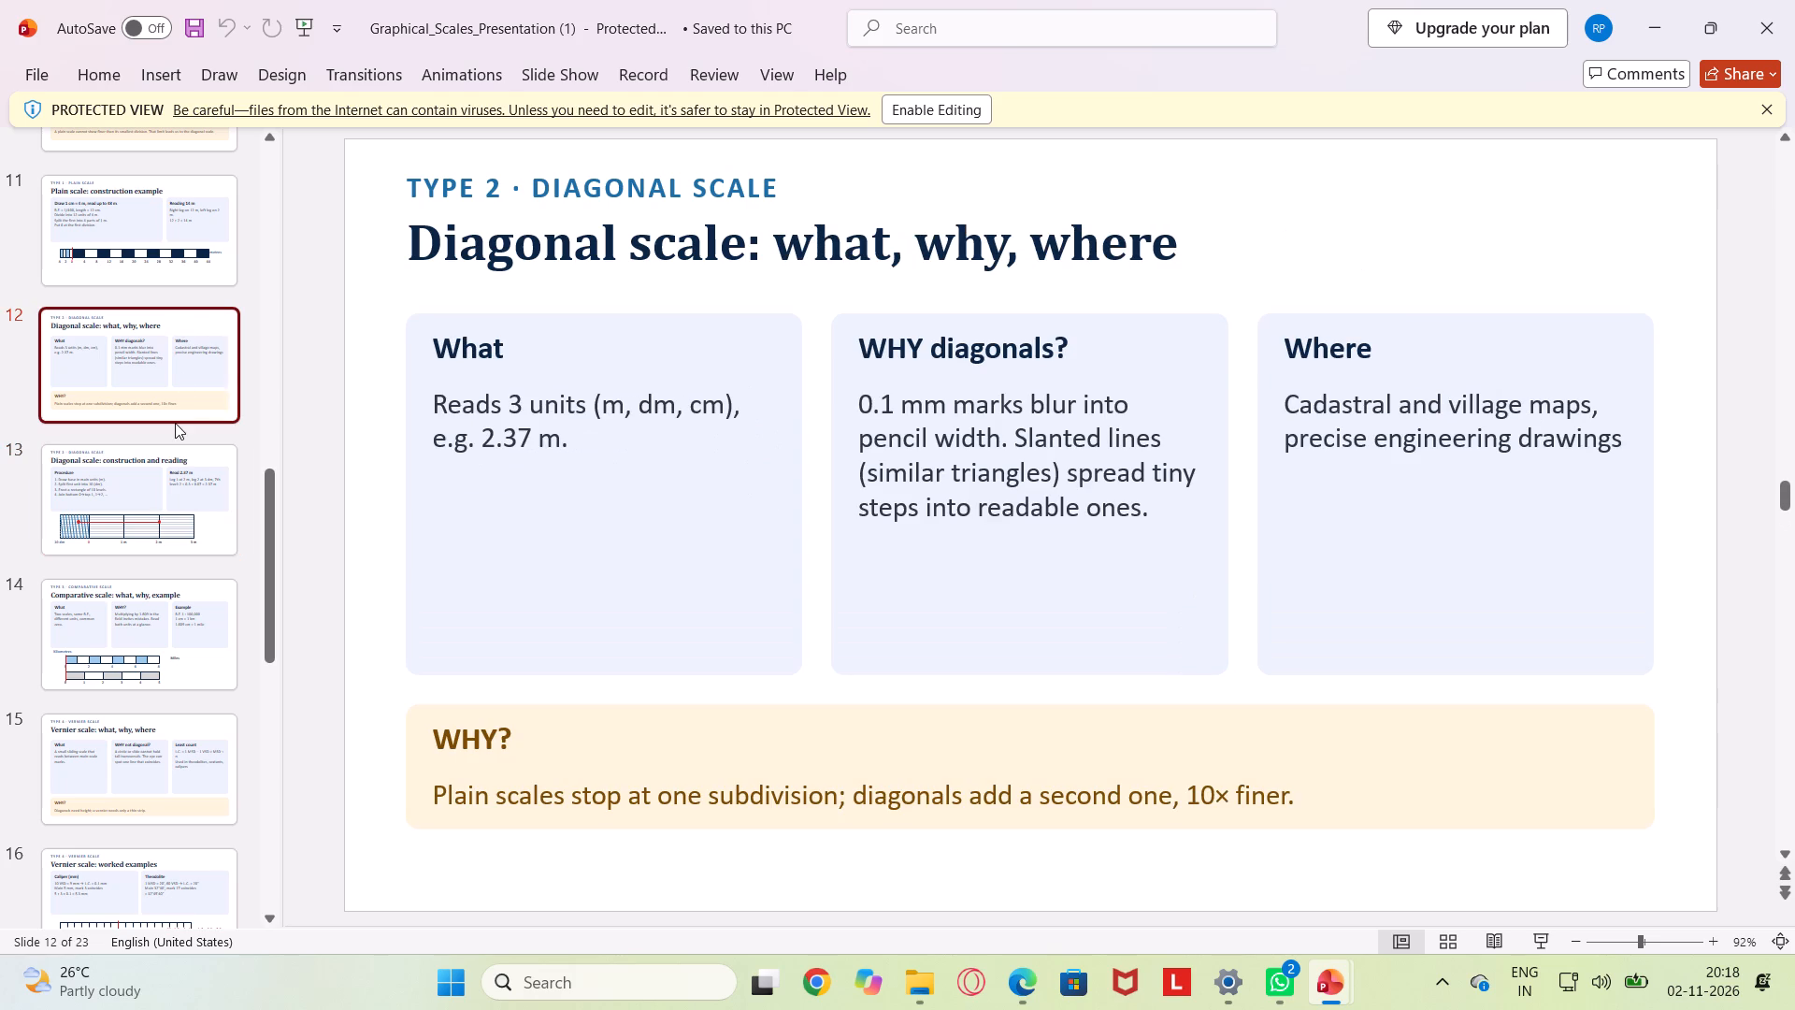
# Go back to the start of the deck and examine the Paper is small slide and the title slide.
pyautogui.moveTo(270, 544); pyautogui.dragTo(273, 541)
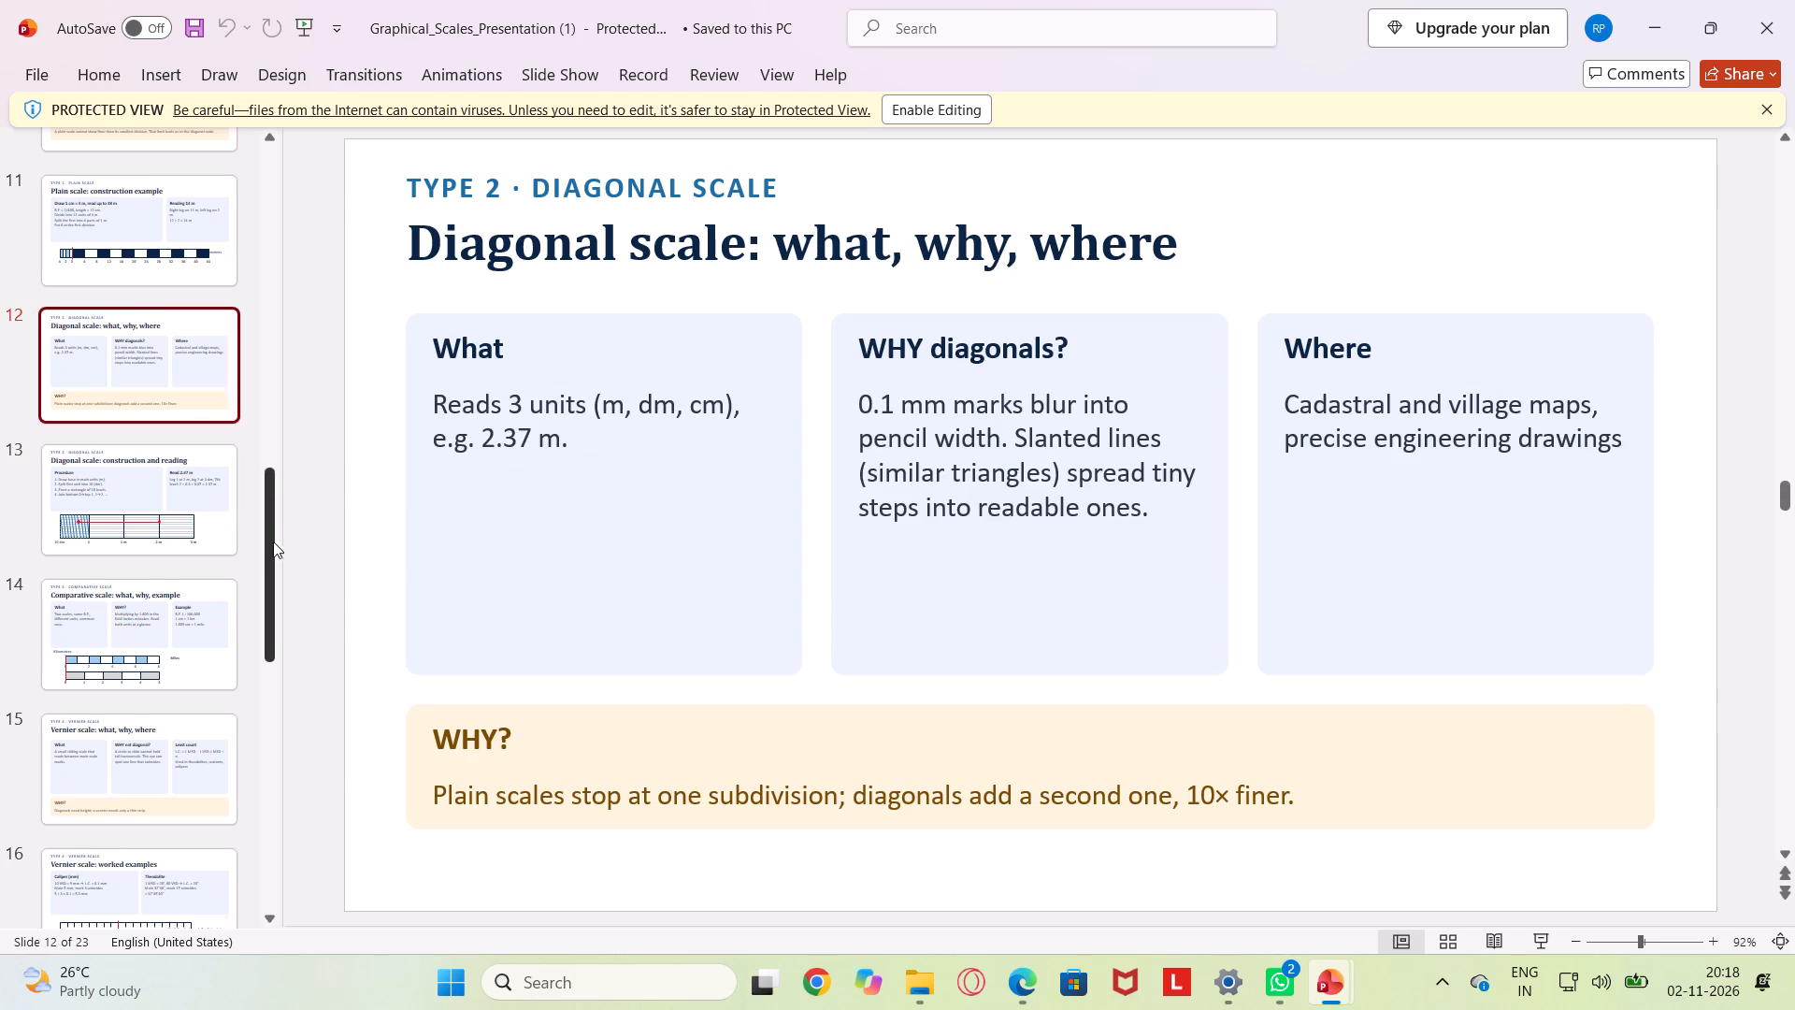
pyautogui.moveTo(273, 541); pyautogui.dragTo(337, 139)
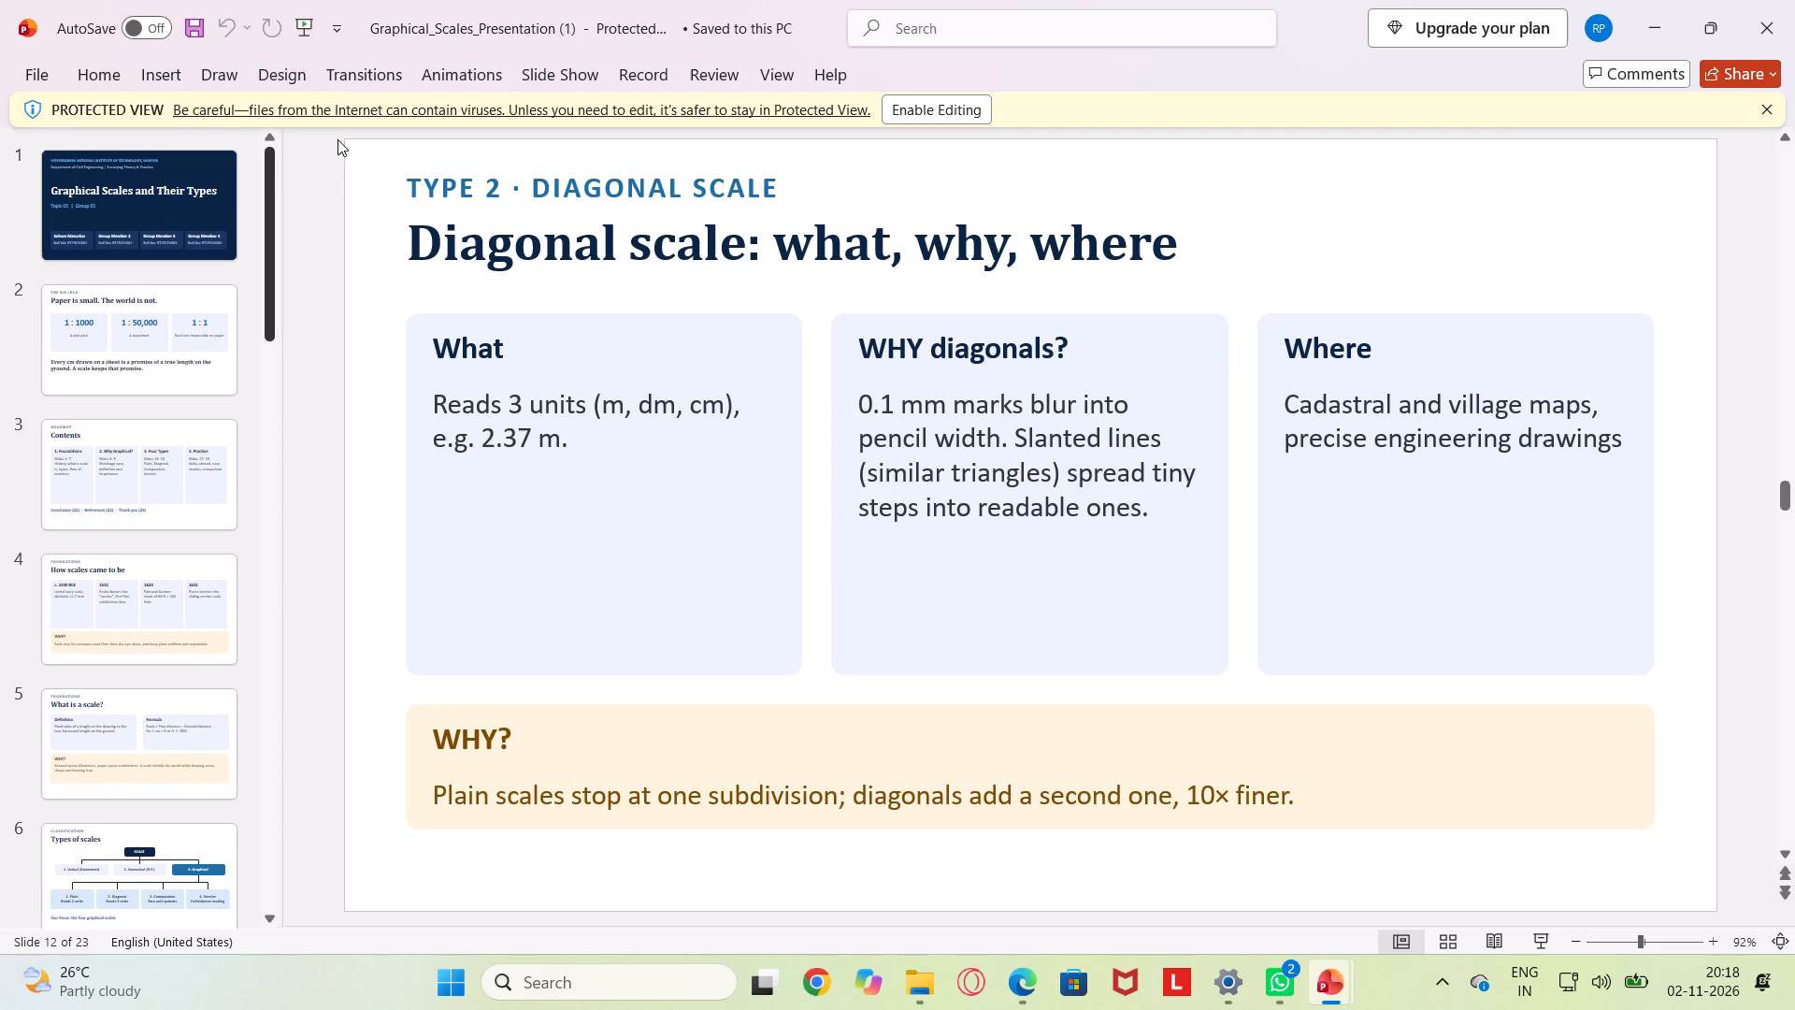
pyautogui.click(188, 361)
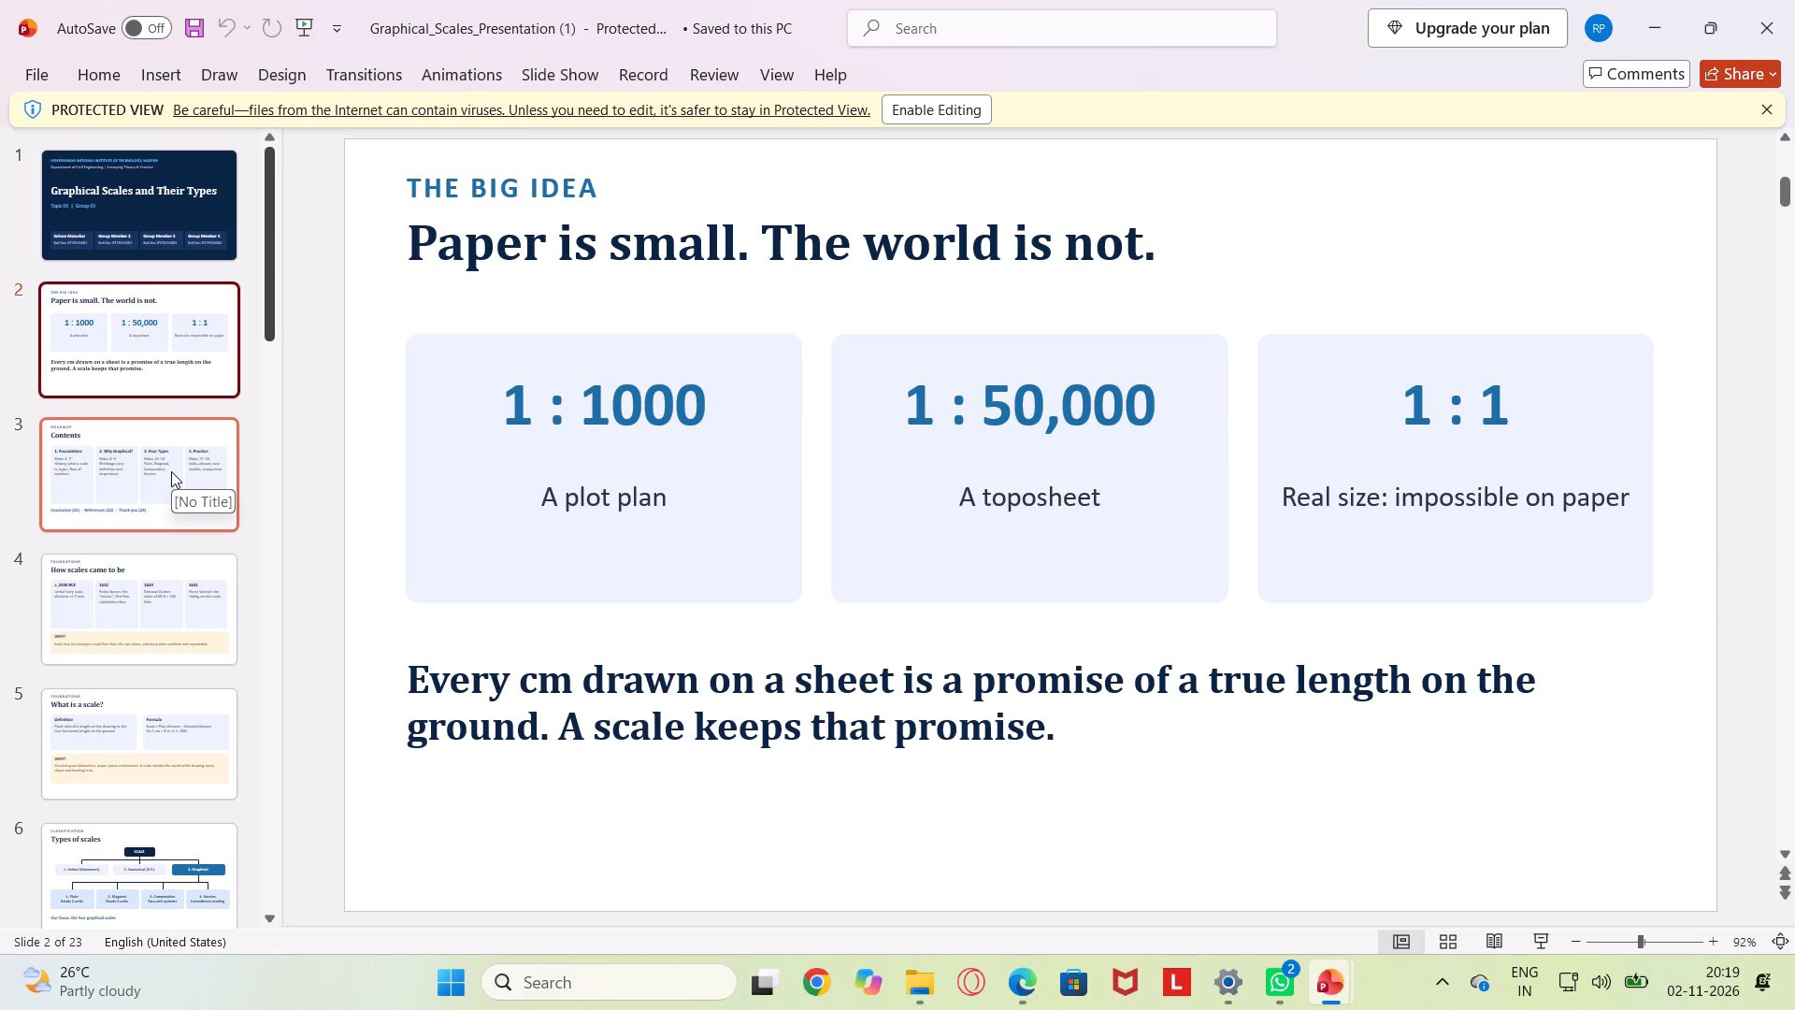
pyautogui.press('Up')
pyautogui.press('Up')
pyautogui.press('Up')
pyautogui.press('Up')
pyautogui.press('Up')
pyautogui.press('Up')
pyautogui.press('Up')
pyautogui.press('Up')
pyautogui.press('Up')
pyautogui.press('Up')
pyautogui.press('Up')
pyautogui.press('Up')
pyautogui.press('Up')
pyautogui.press('Up')
pyautogui.press('Up')
pyautogui.press('Up')
pyautogui.press('Up')
pyautogui.press('Up')
pyautogui.press('Up')
pyautogui.press('Up')
pyautogui.press('Up')
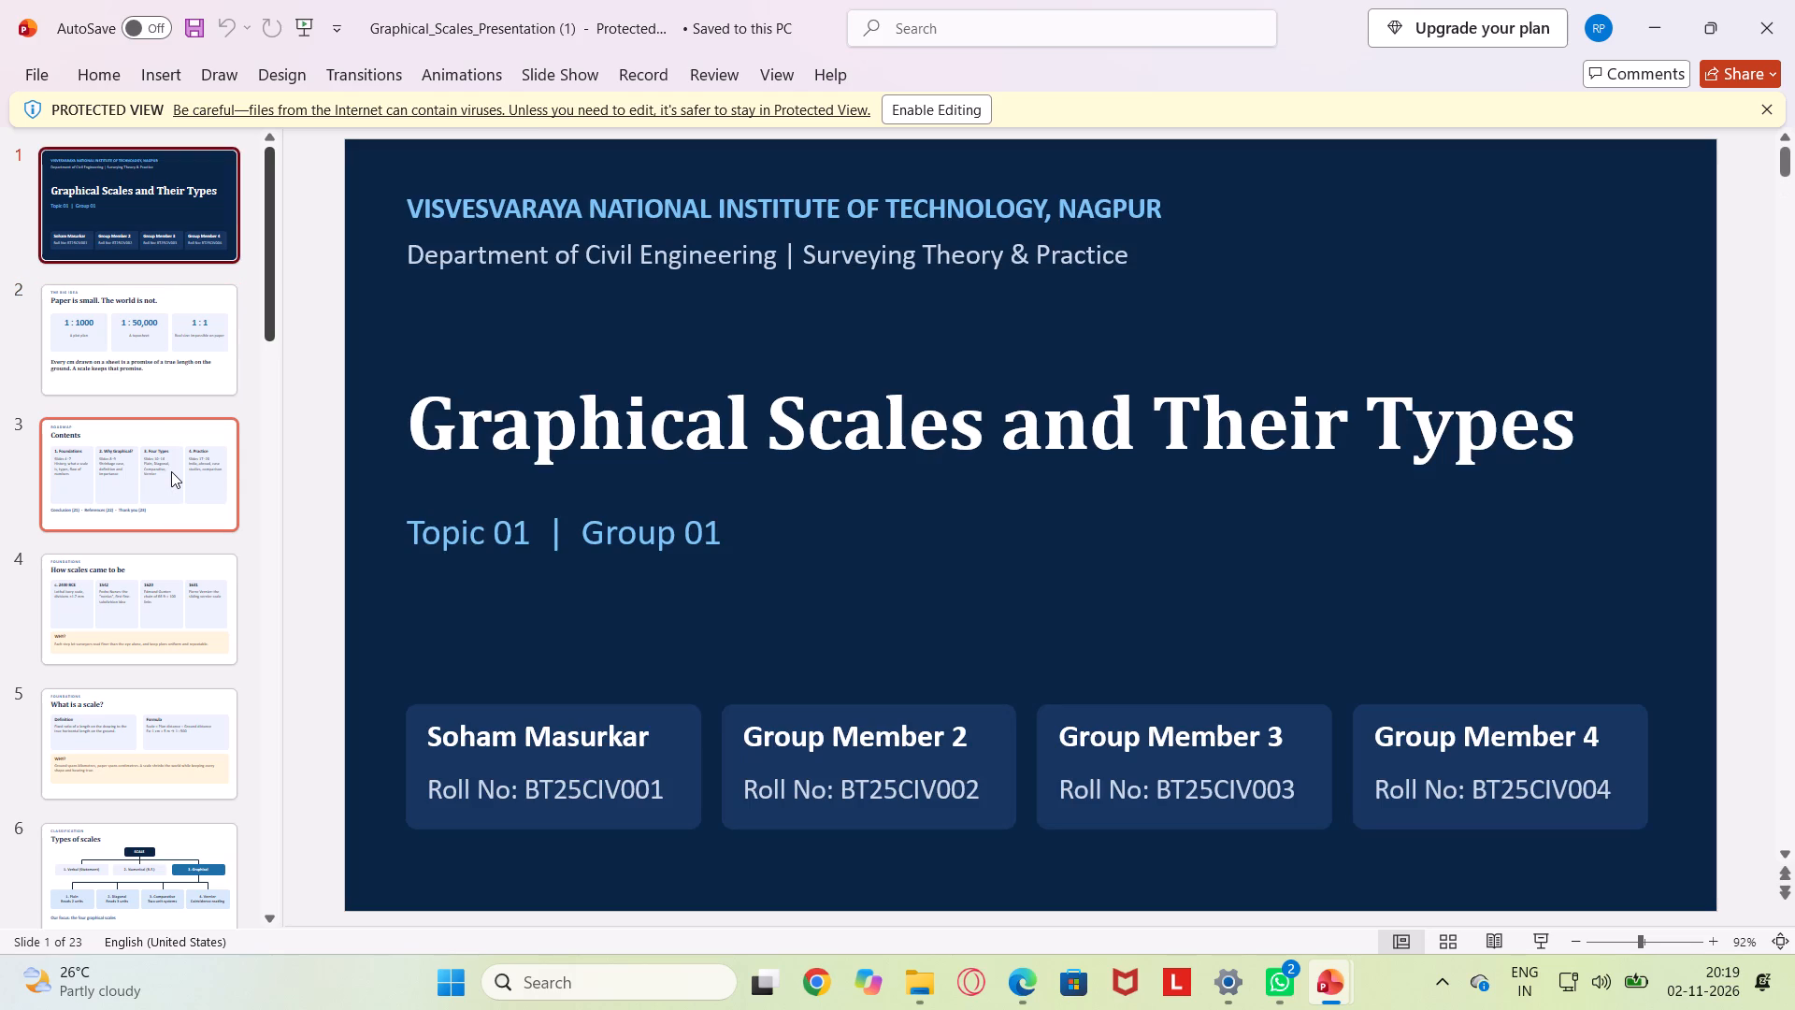
pyautogui.press('Up')
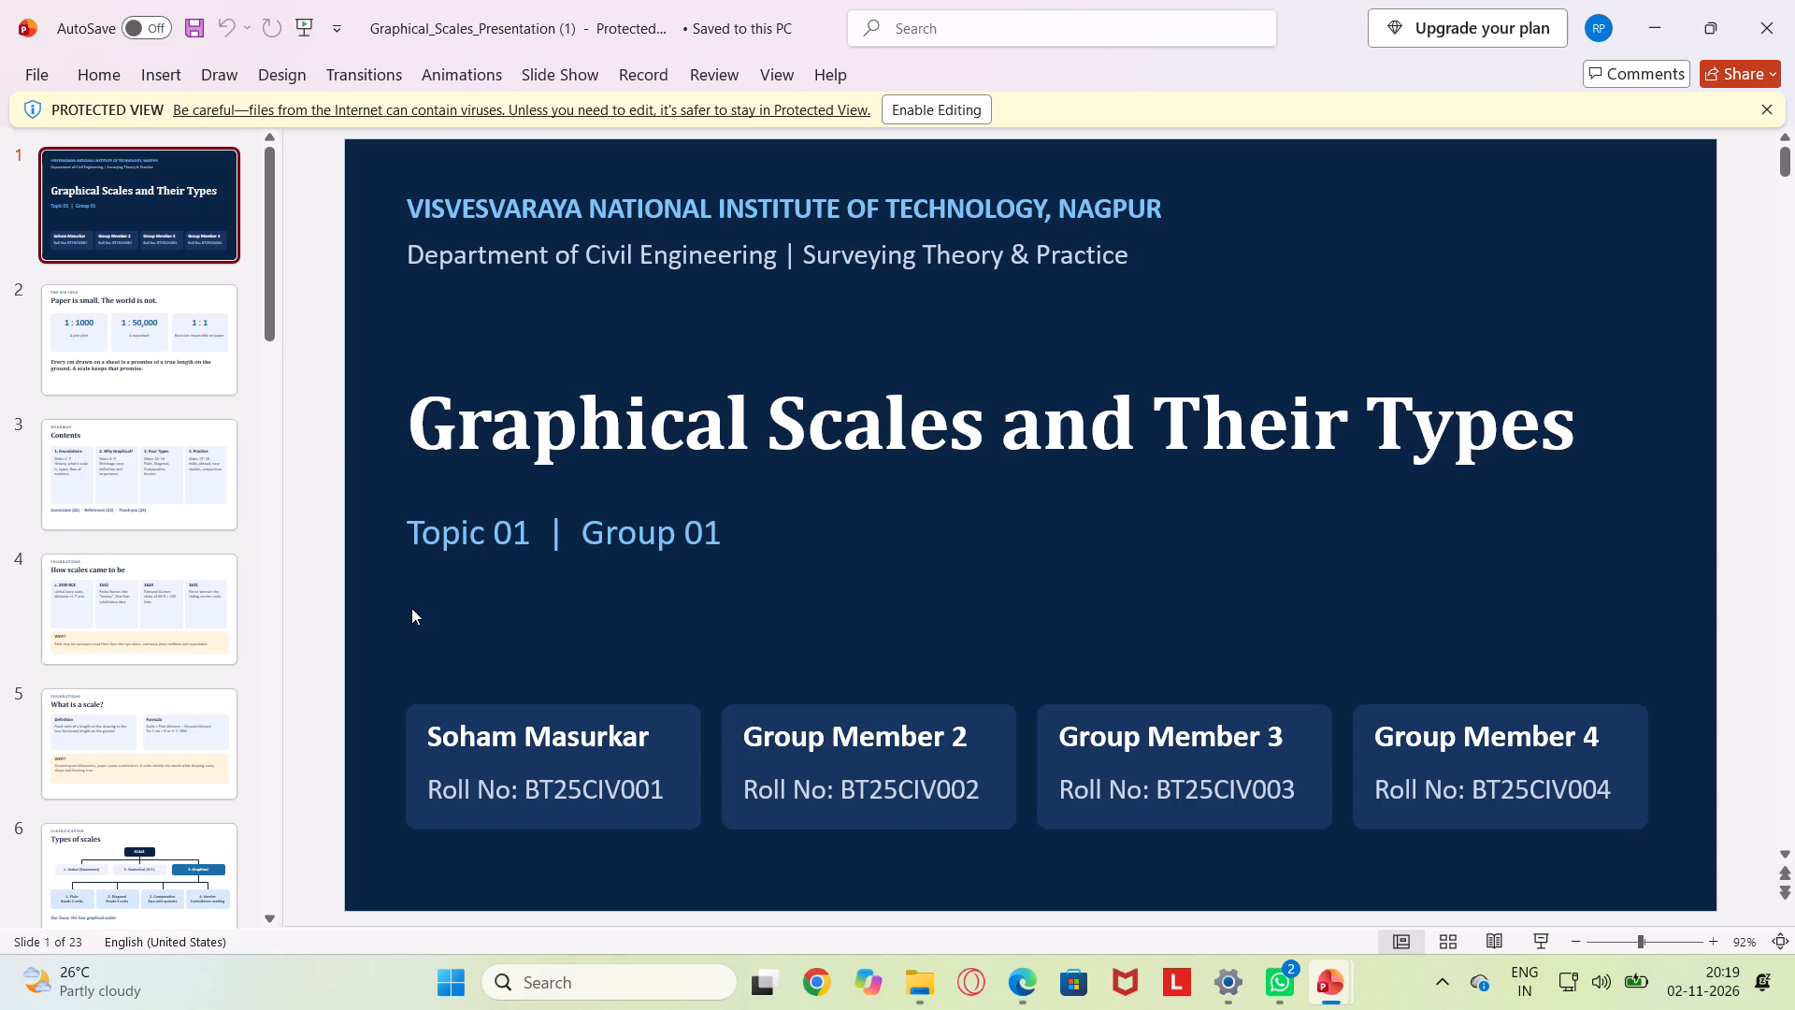
# Recheck the Contents and How scales came to be slides, ending back on the title slide.
pyautogui.moveTo(271, 293); pyautogui.dragTo(280, 353)
pyautogui.click(205, 231)
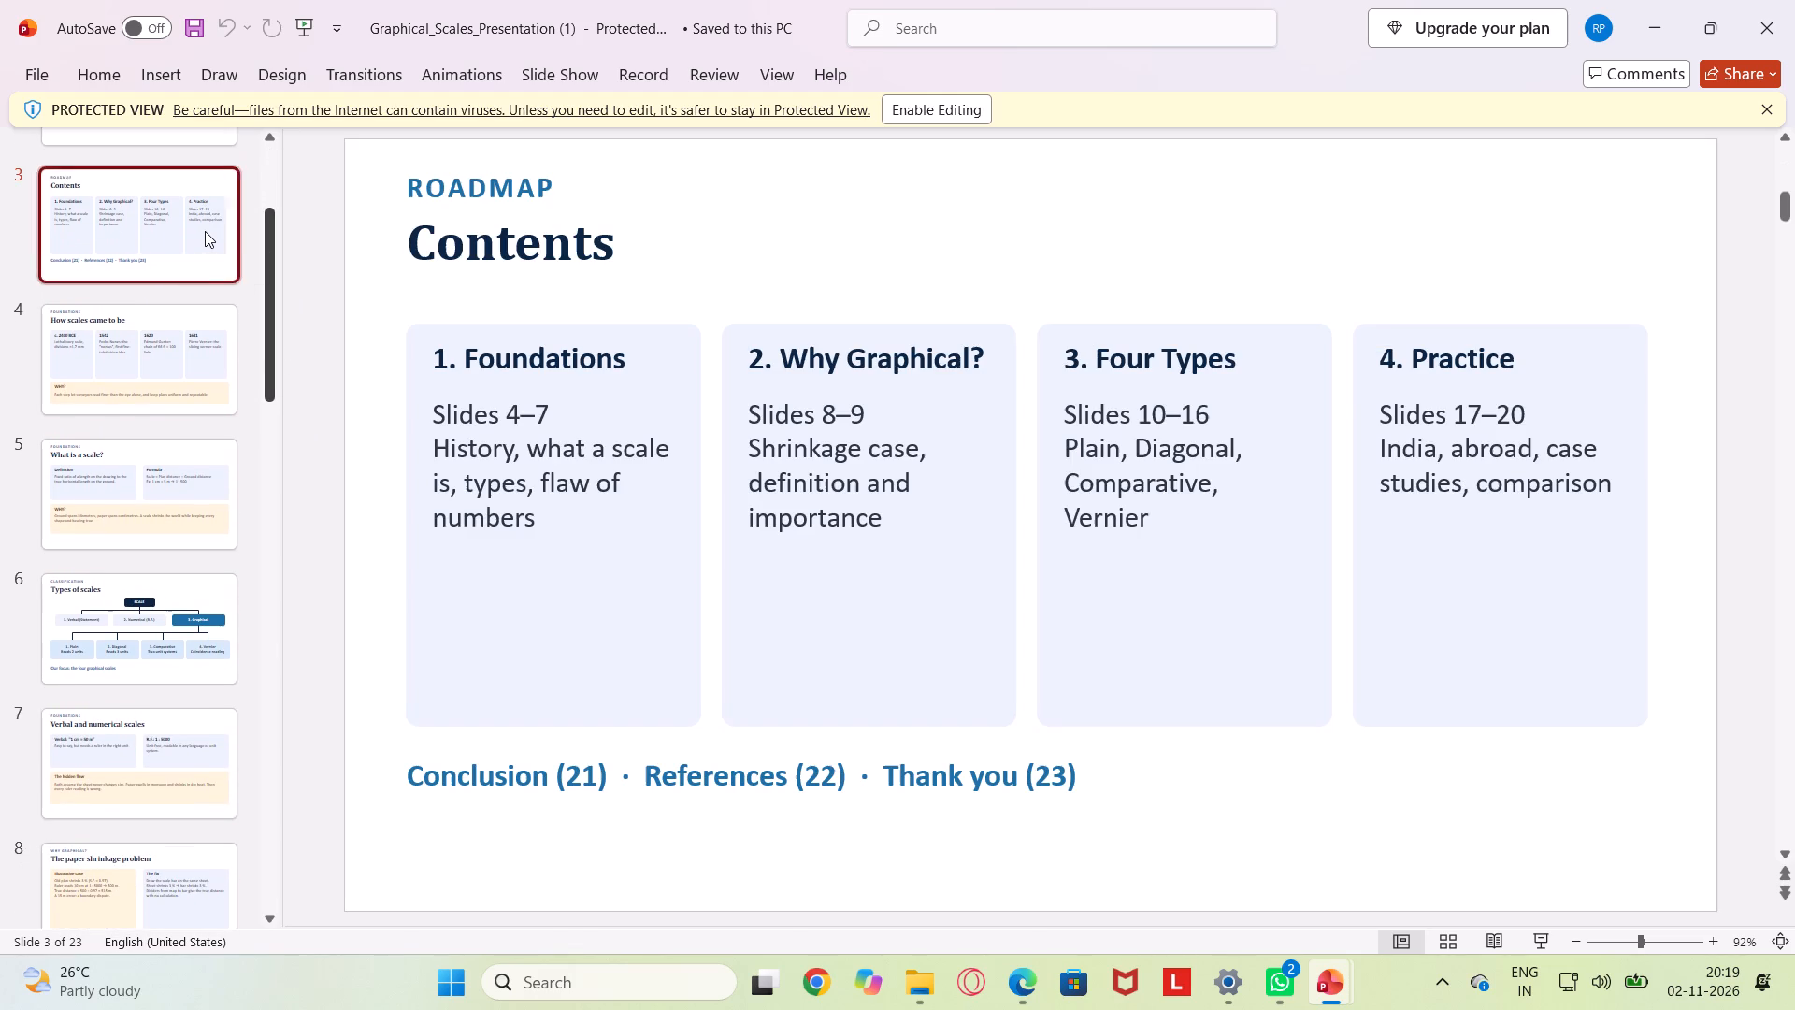
pyautogui.click(268, 340)
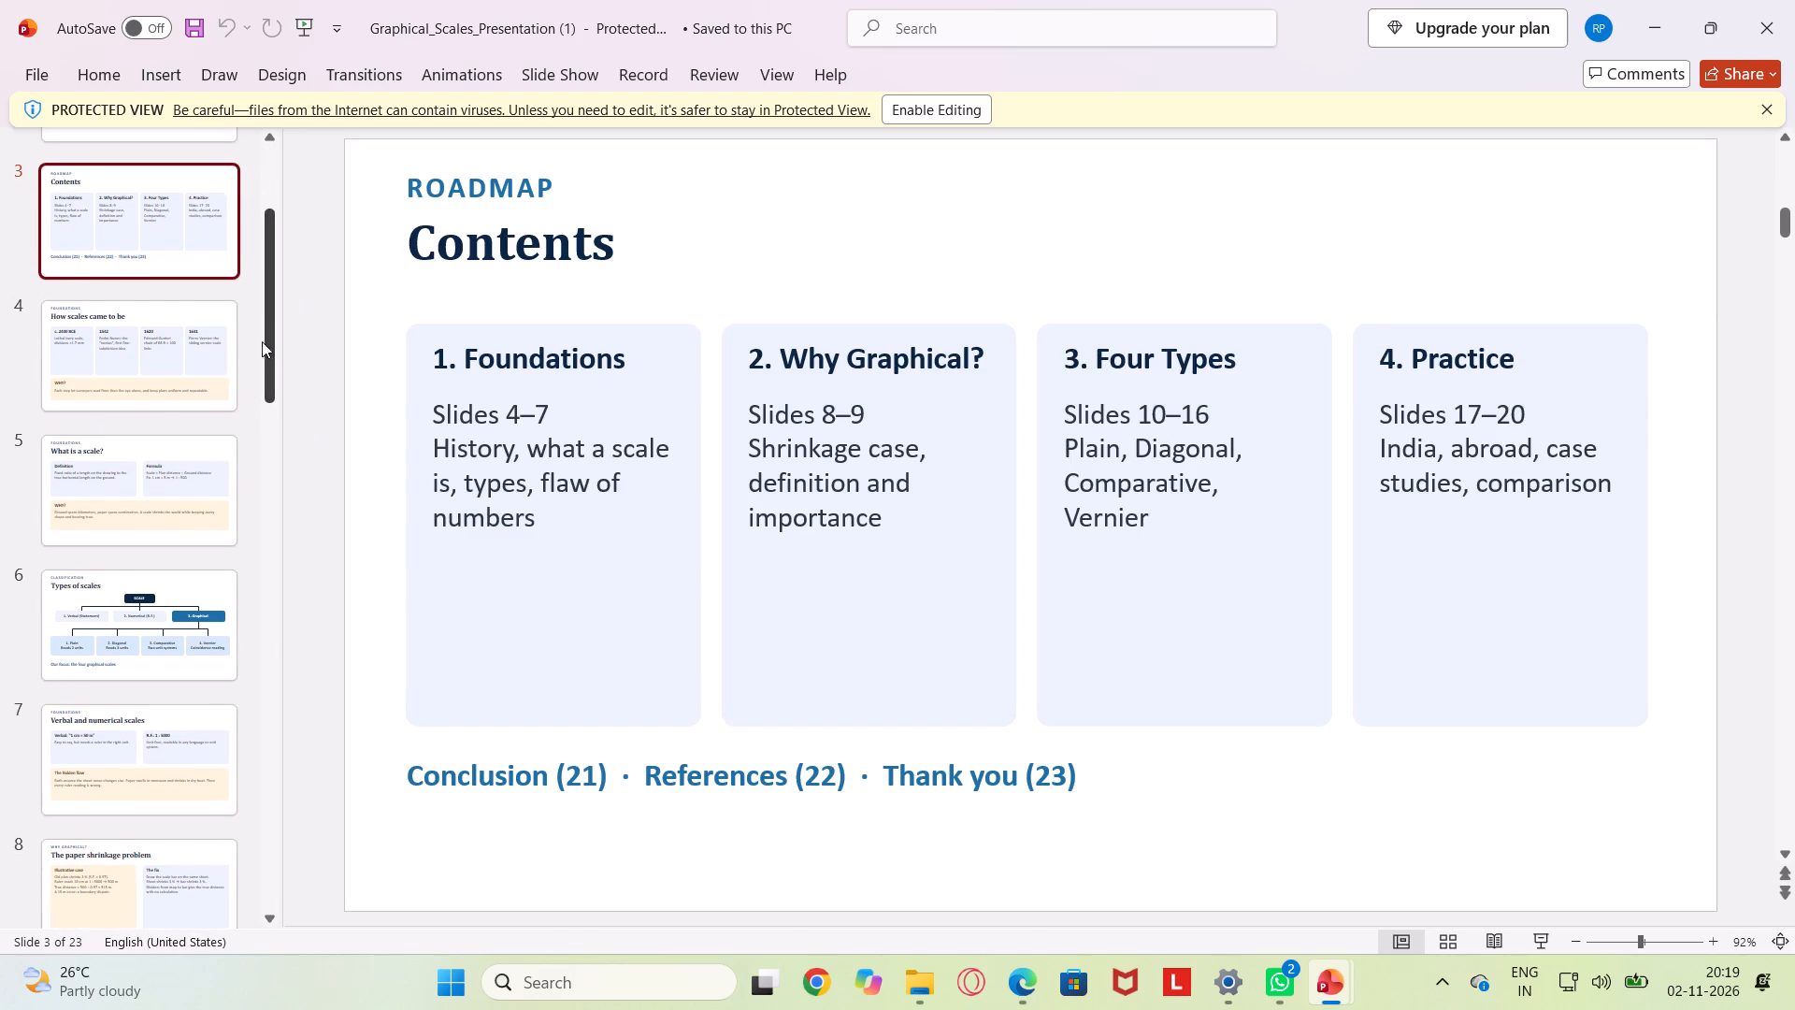
pyautogui.click(161, 341)
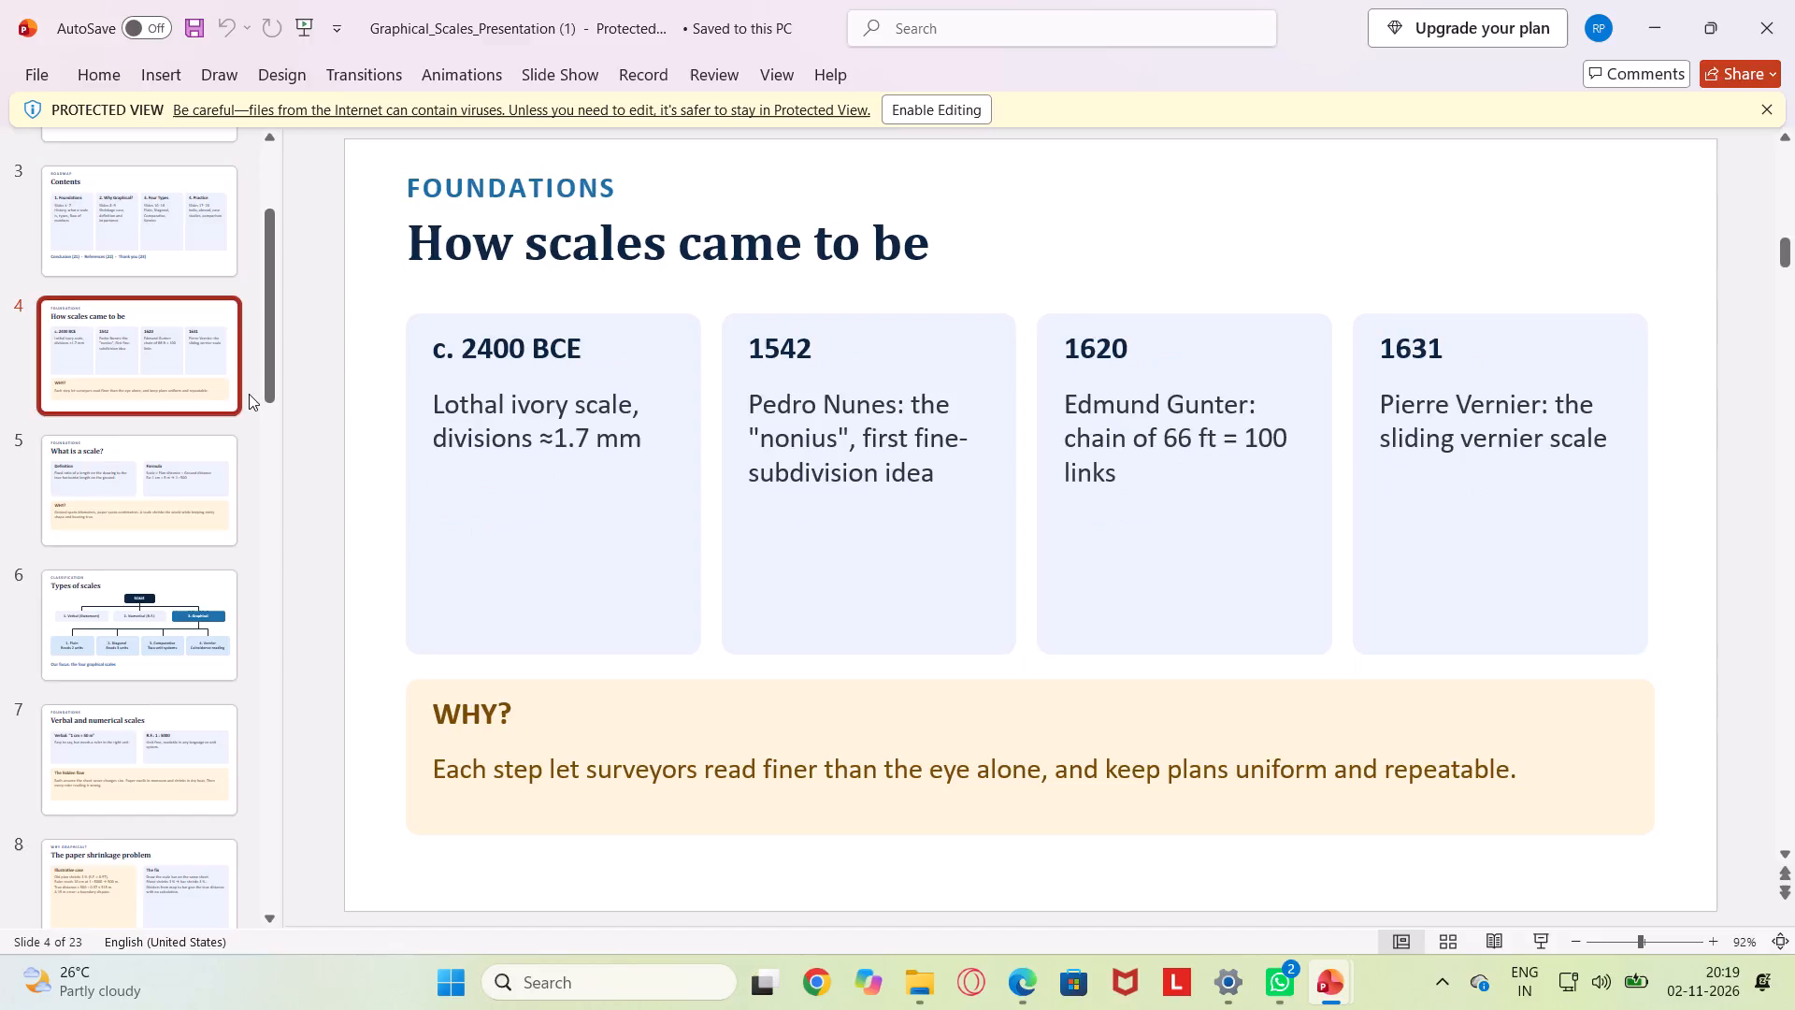
pyautogui.moveTo(277, 396); pyautogui.dragTo(276, 318)
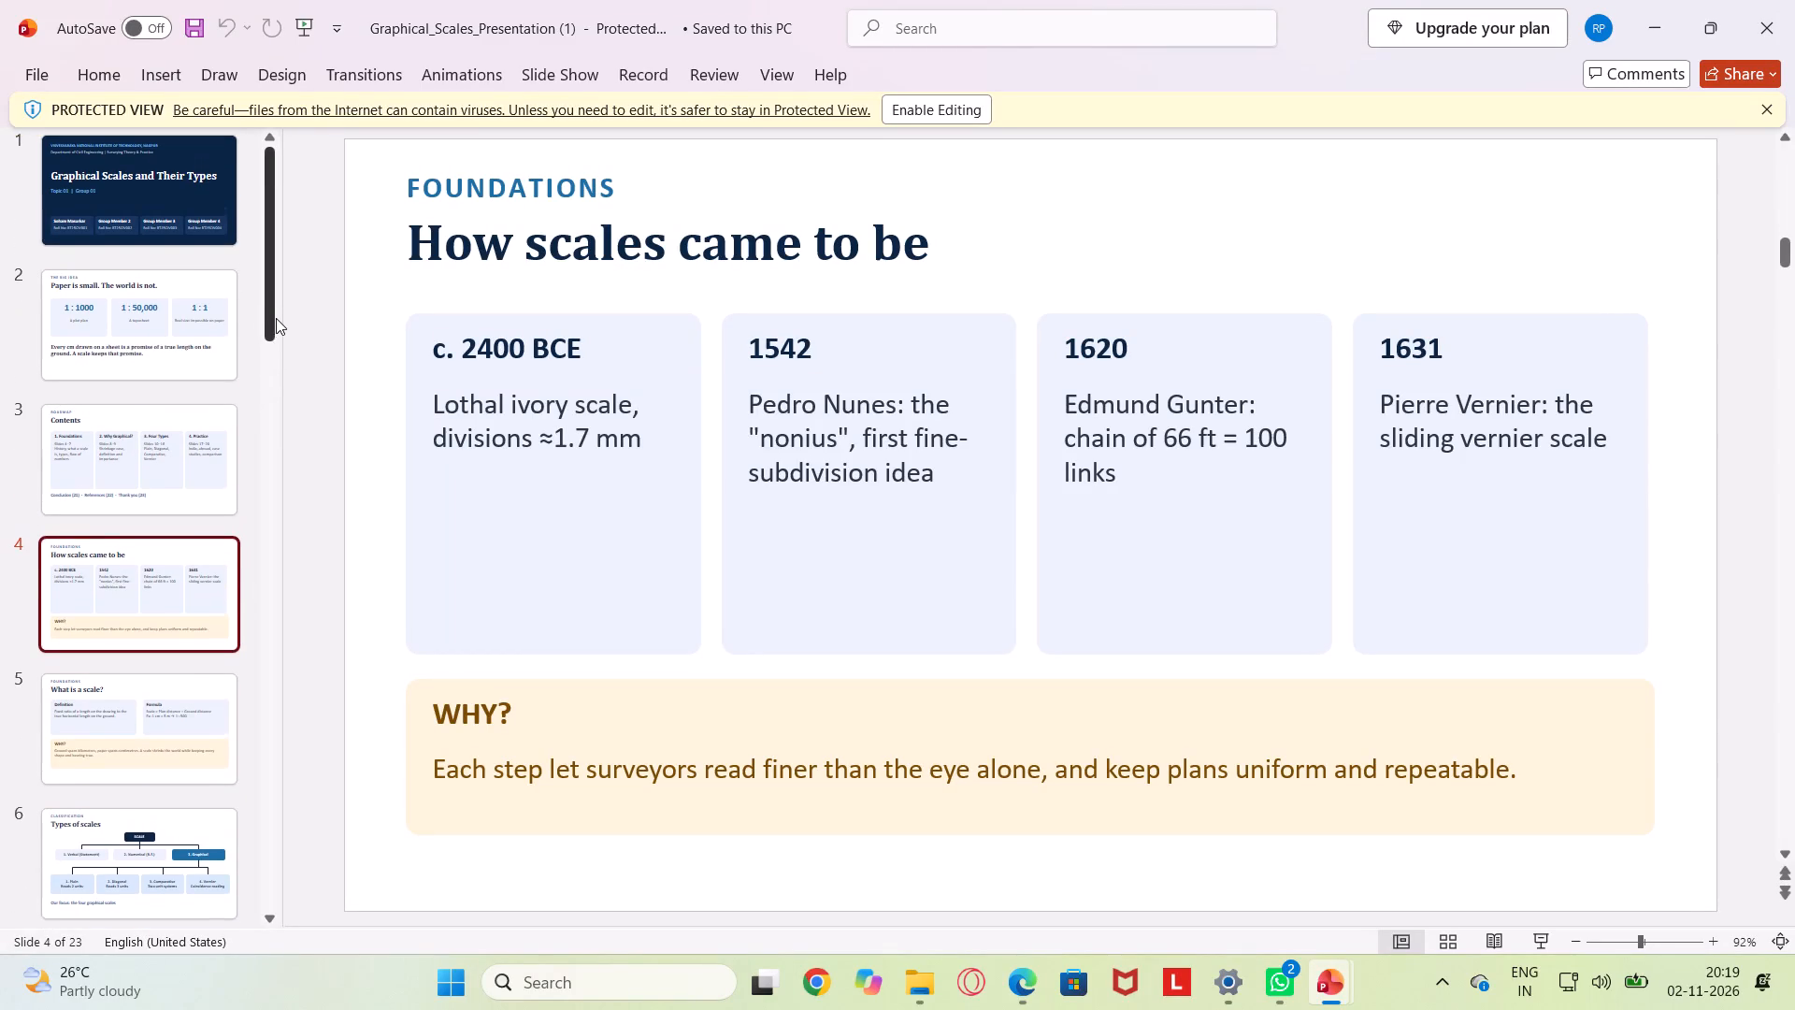
pyautogui.moveTo(276, 318); pyautogui.dragTo(280, 154)
pyautogui.click(175, 188)
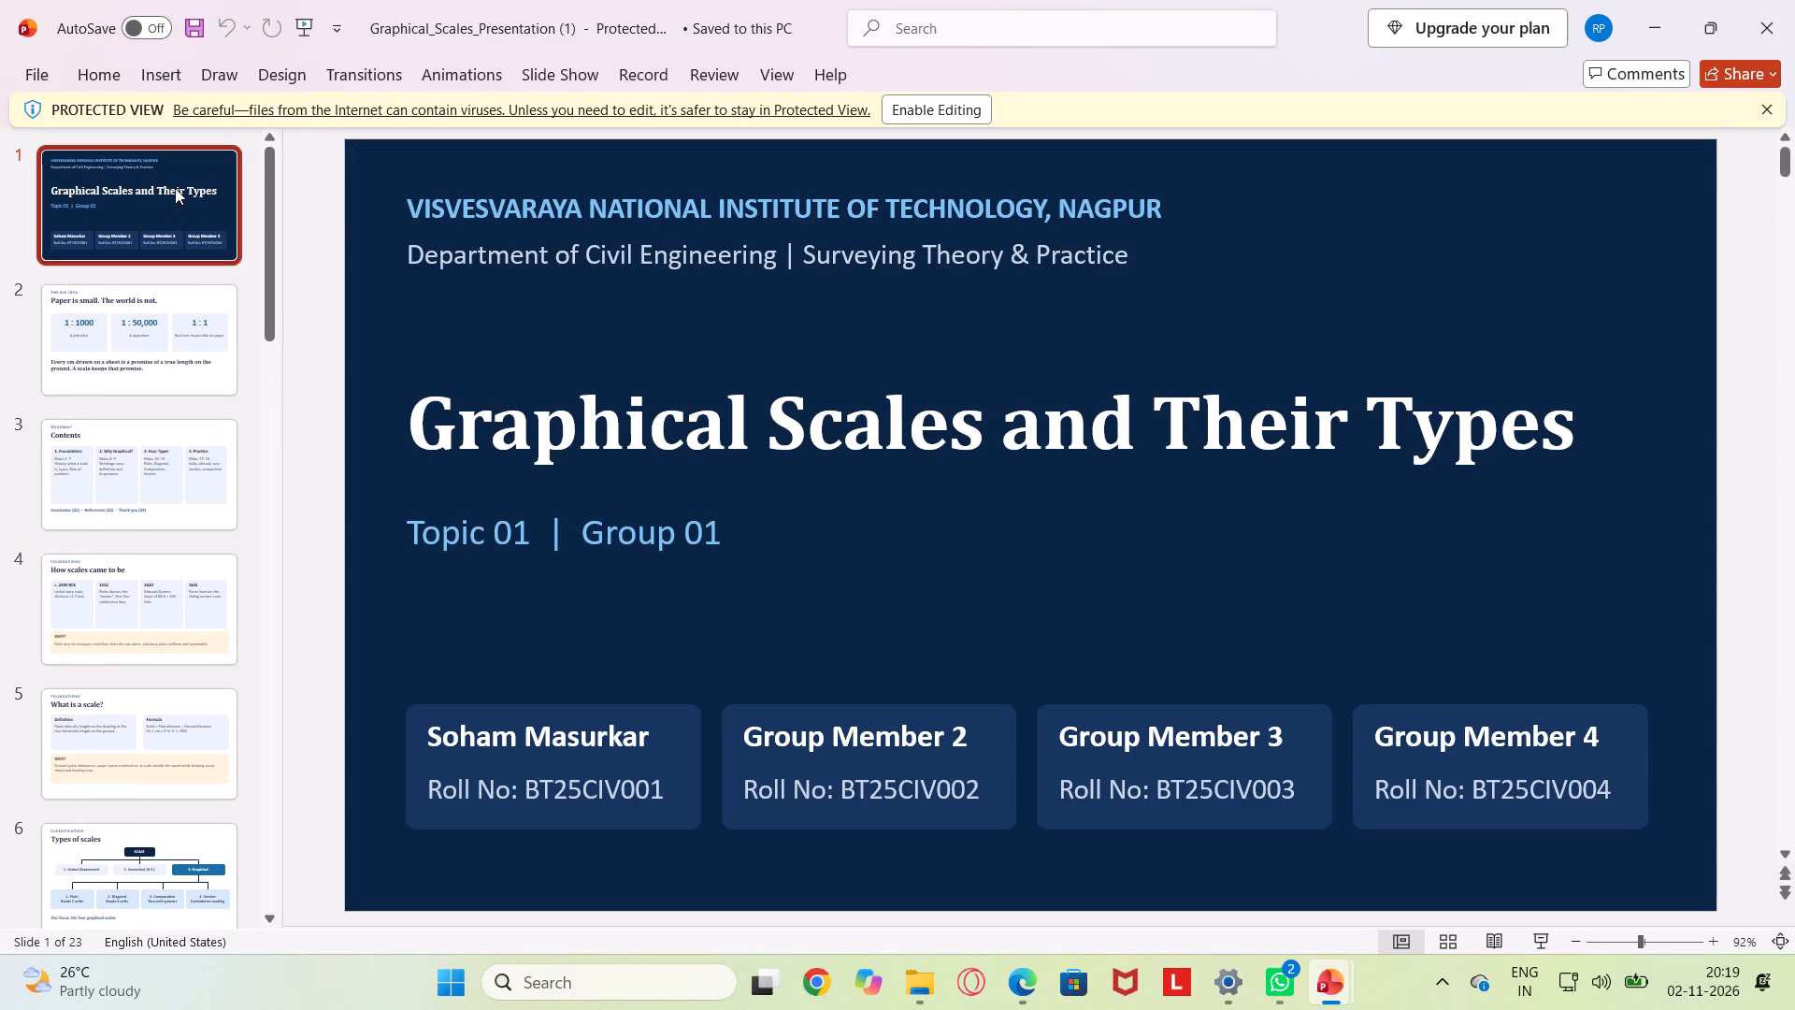
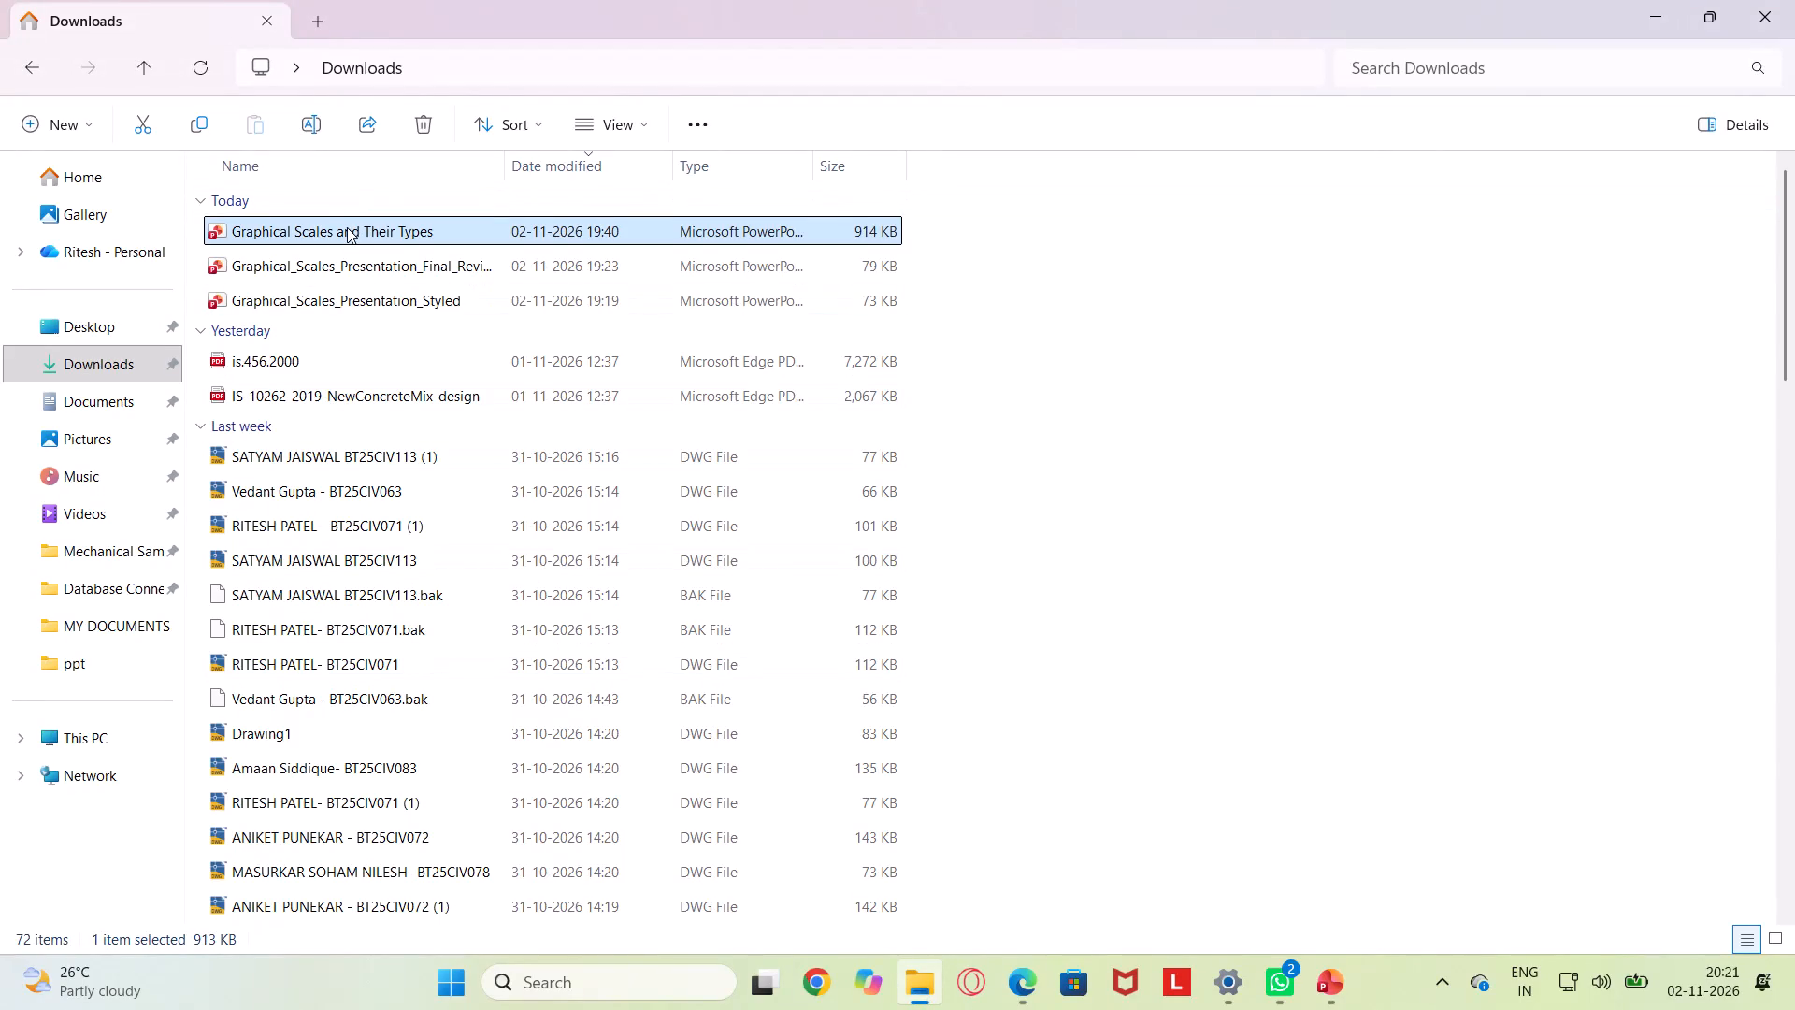
# Open the Graphical Scales and Their Types presentation from Downloads and view its title and Bridging Real-World to Drawing Paper slides.
pyautogui.doubleClick(347, 227)
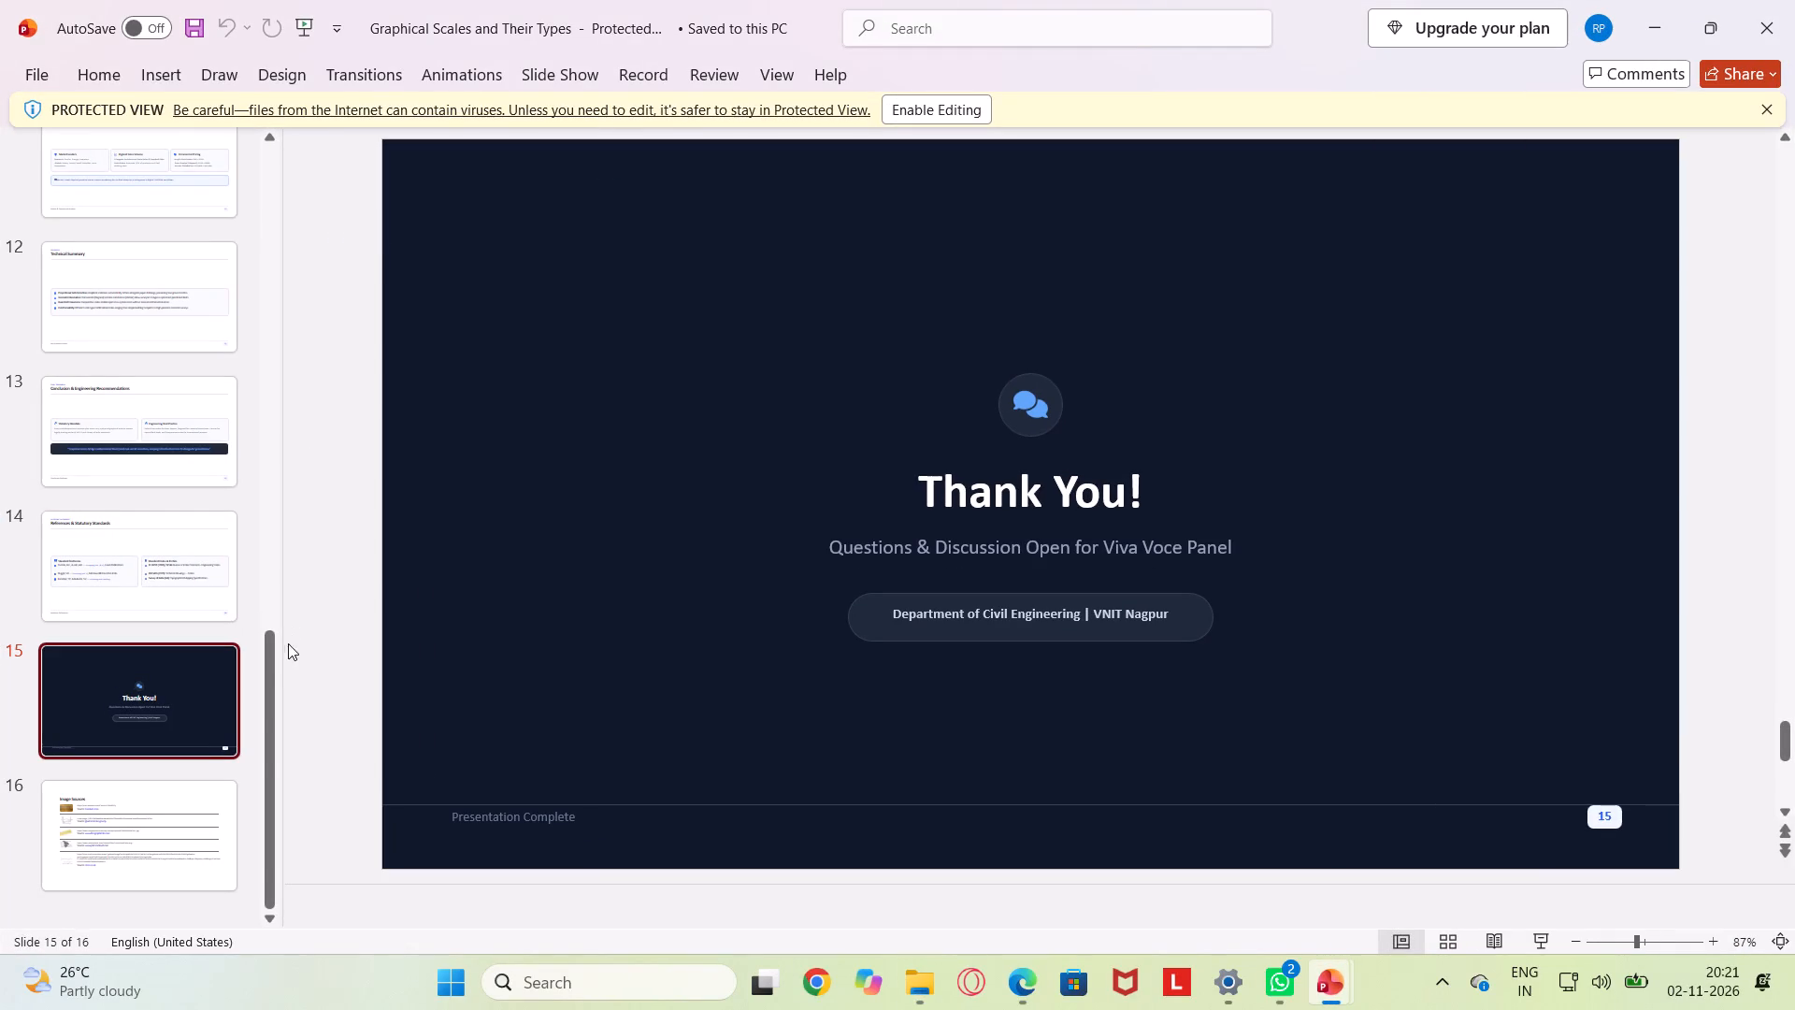
pyautogui.moveTo(274, 661); pyautogui.dragTo(264, 5)
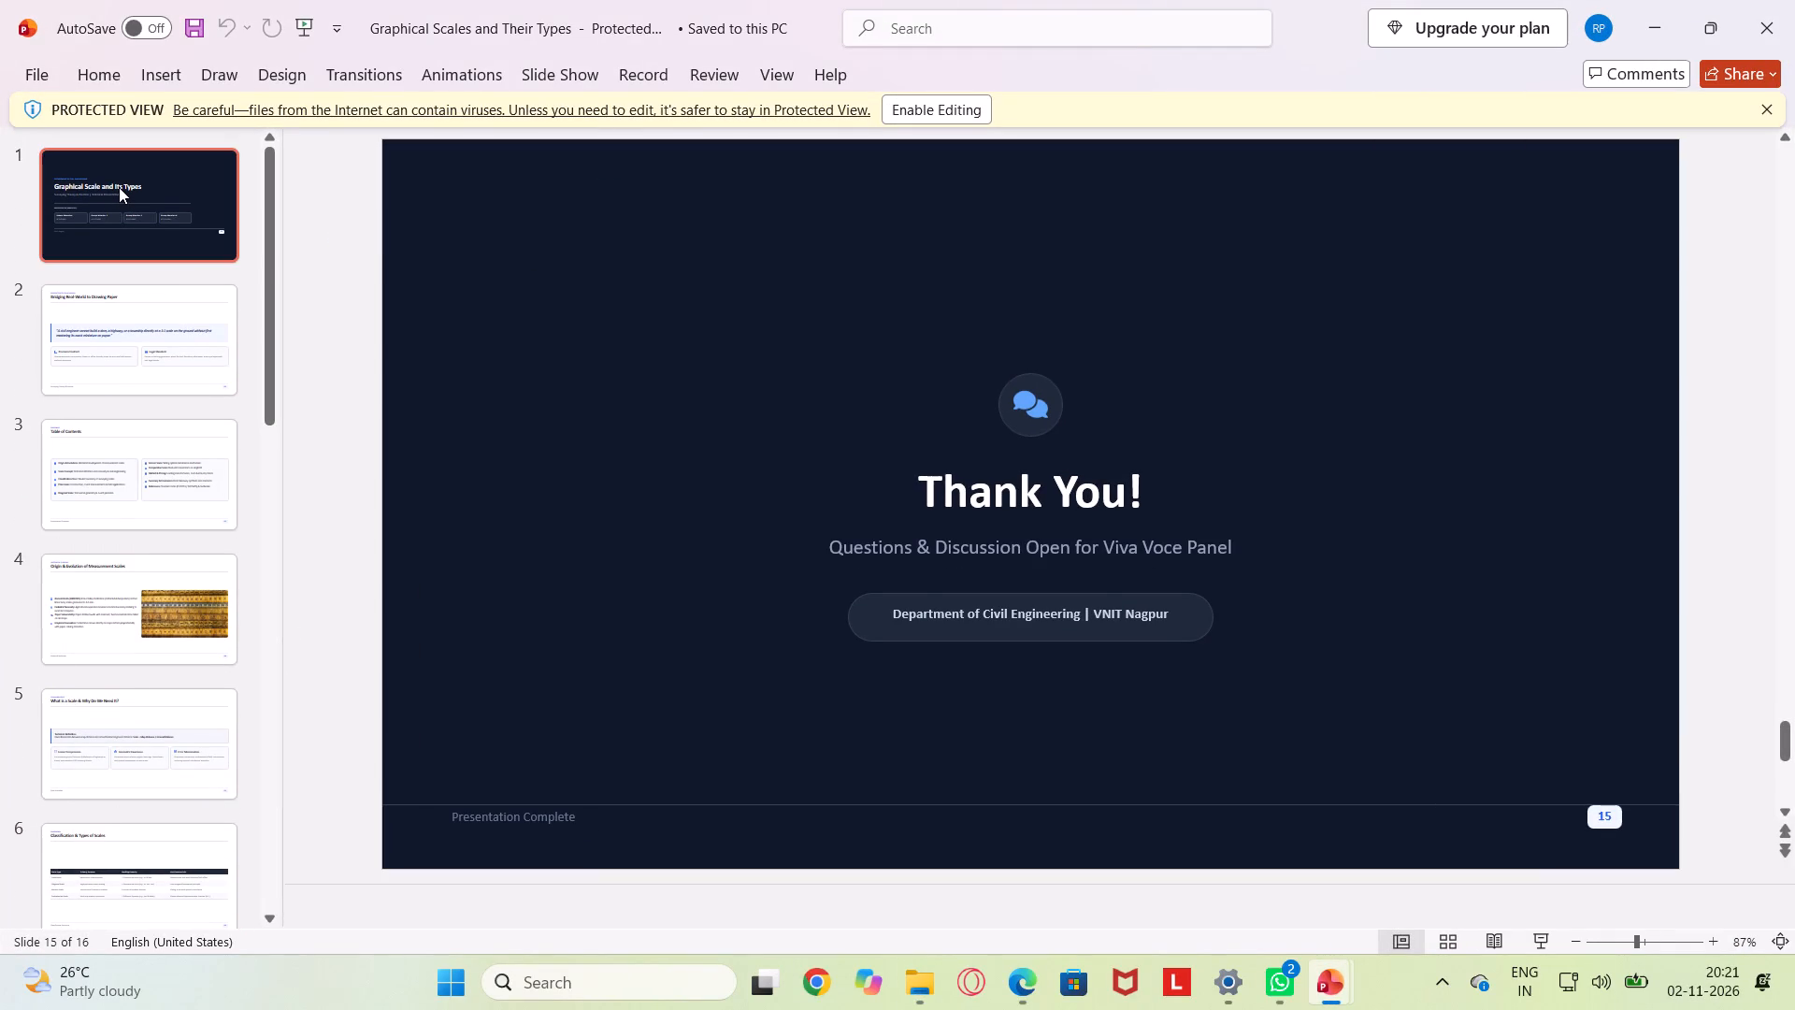
pyautogui.click(119, 187)
pyautogui.click(132, 307)
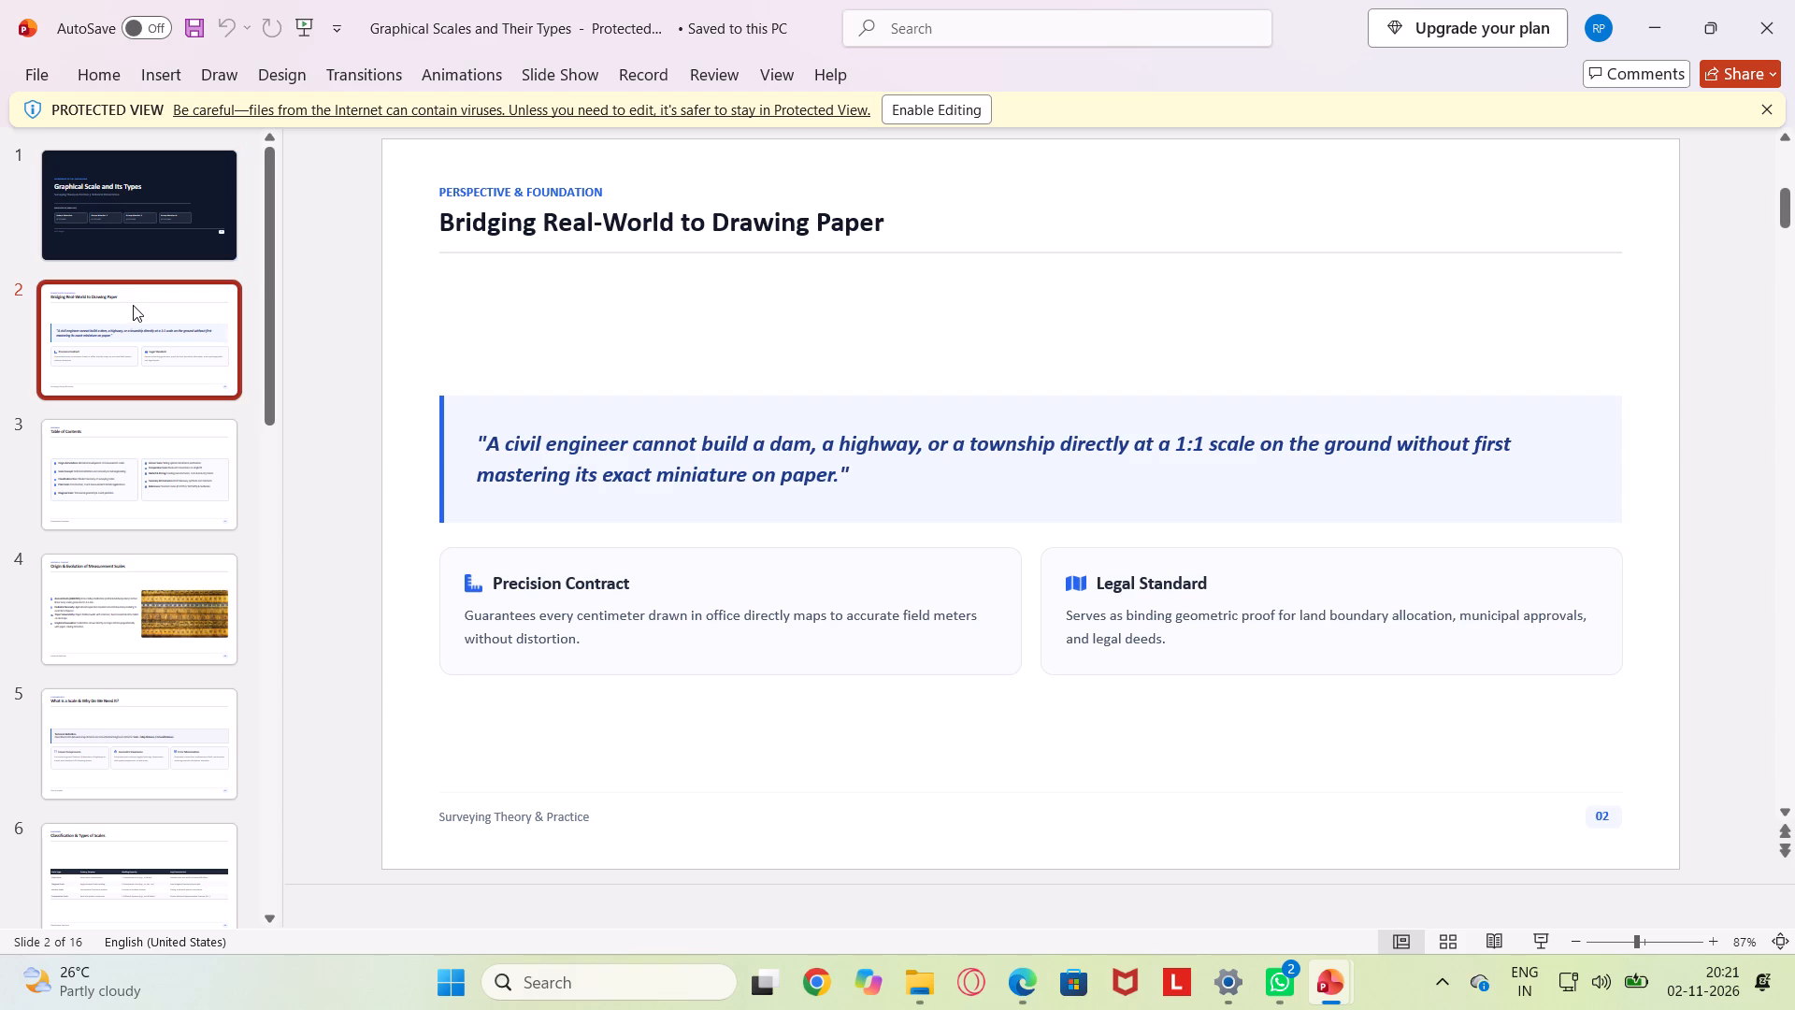
pyautogui.click(187, 219)
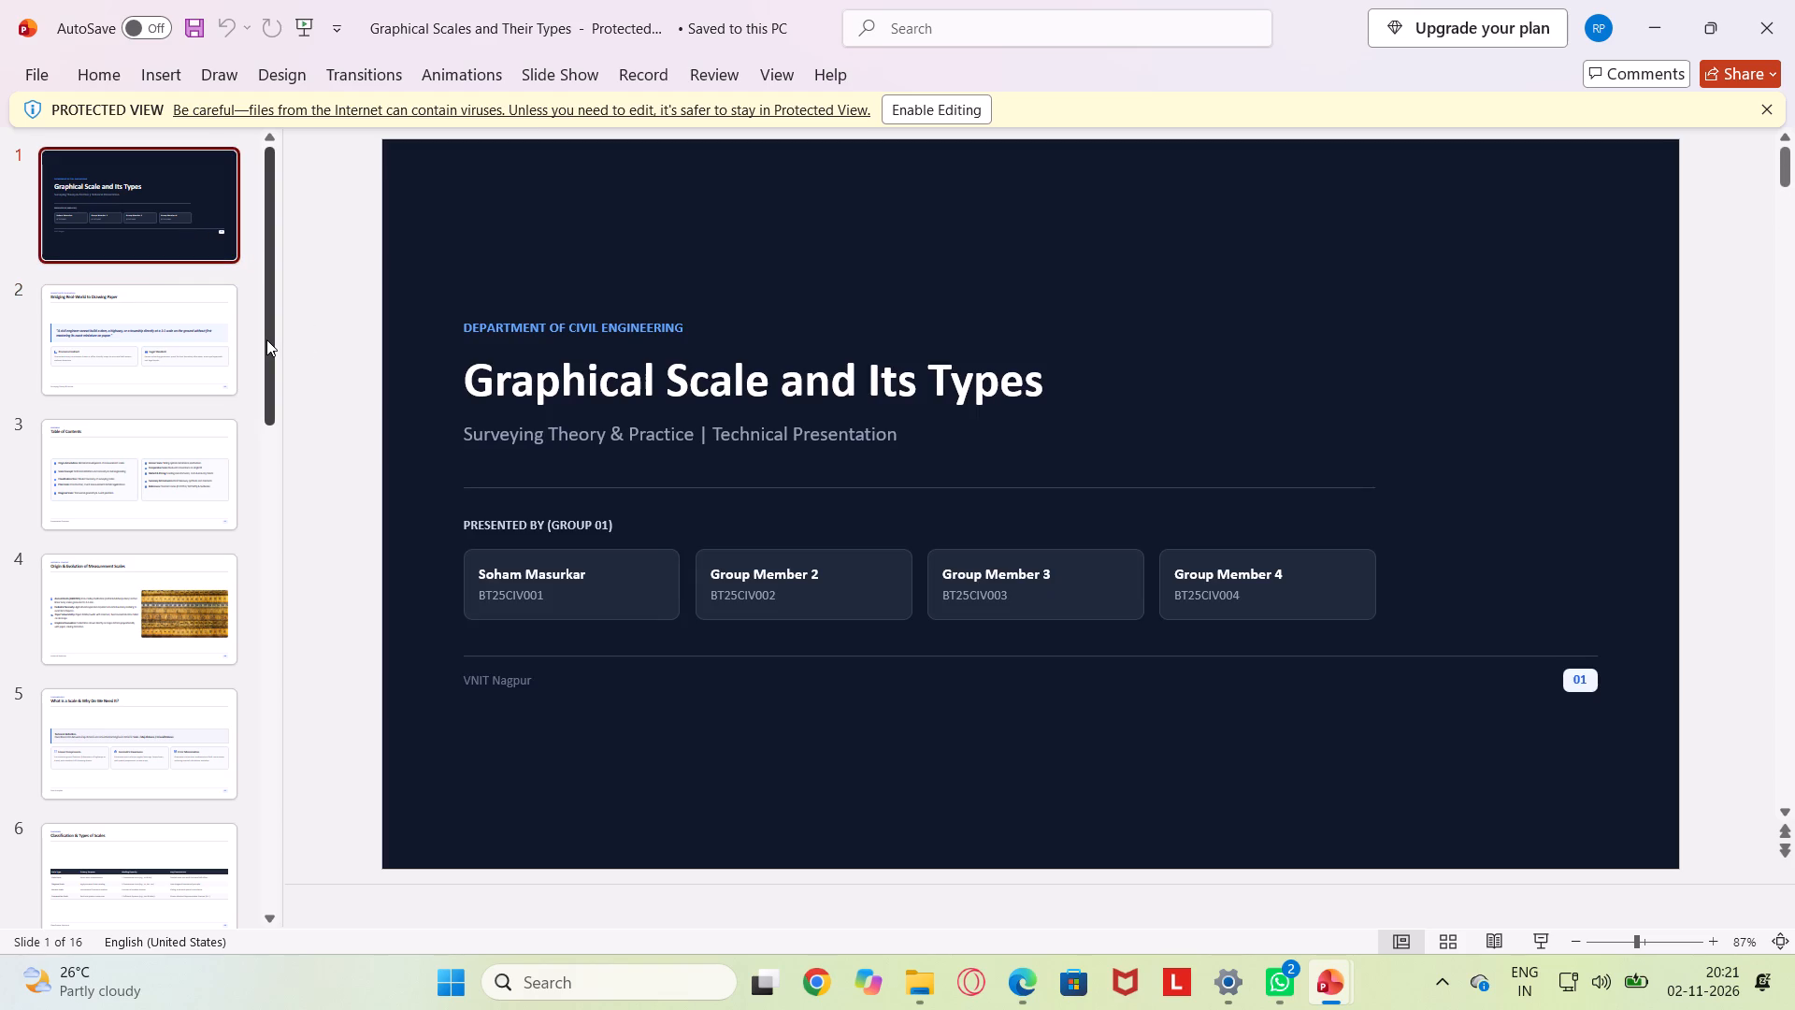
# Review the deck from the Bridging Real-World to Drawing Paper slide through Technical Summary, recheck the market slide, and view Image Sources.
pyautogui.press('Down')
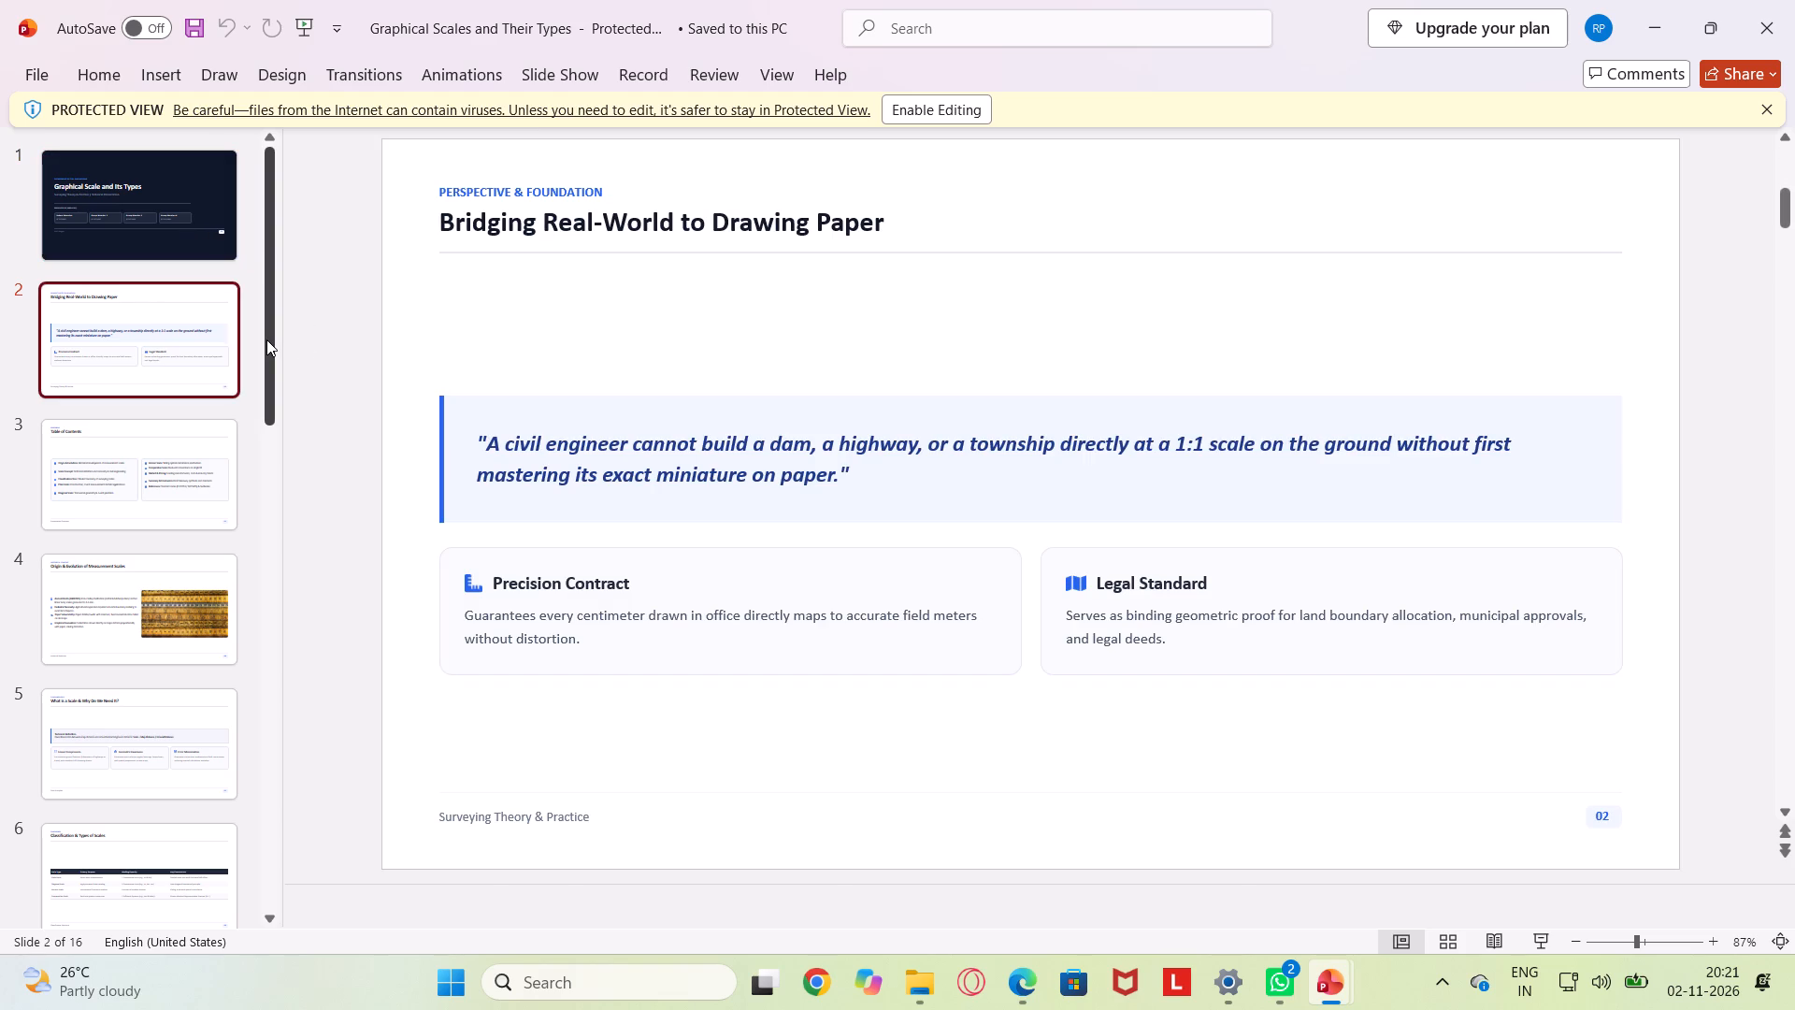
pyautogui.press('Down')
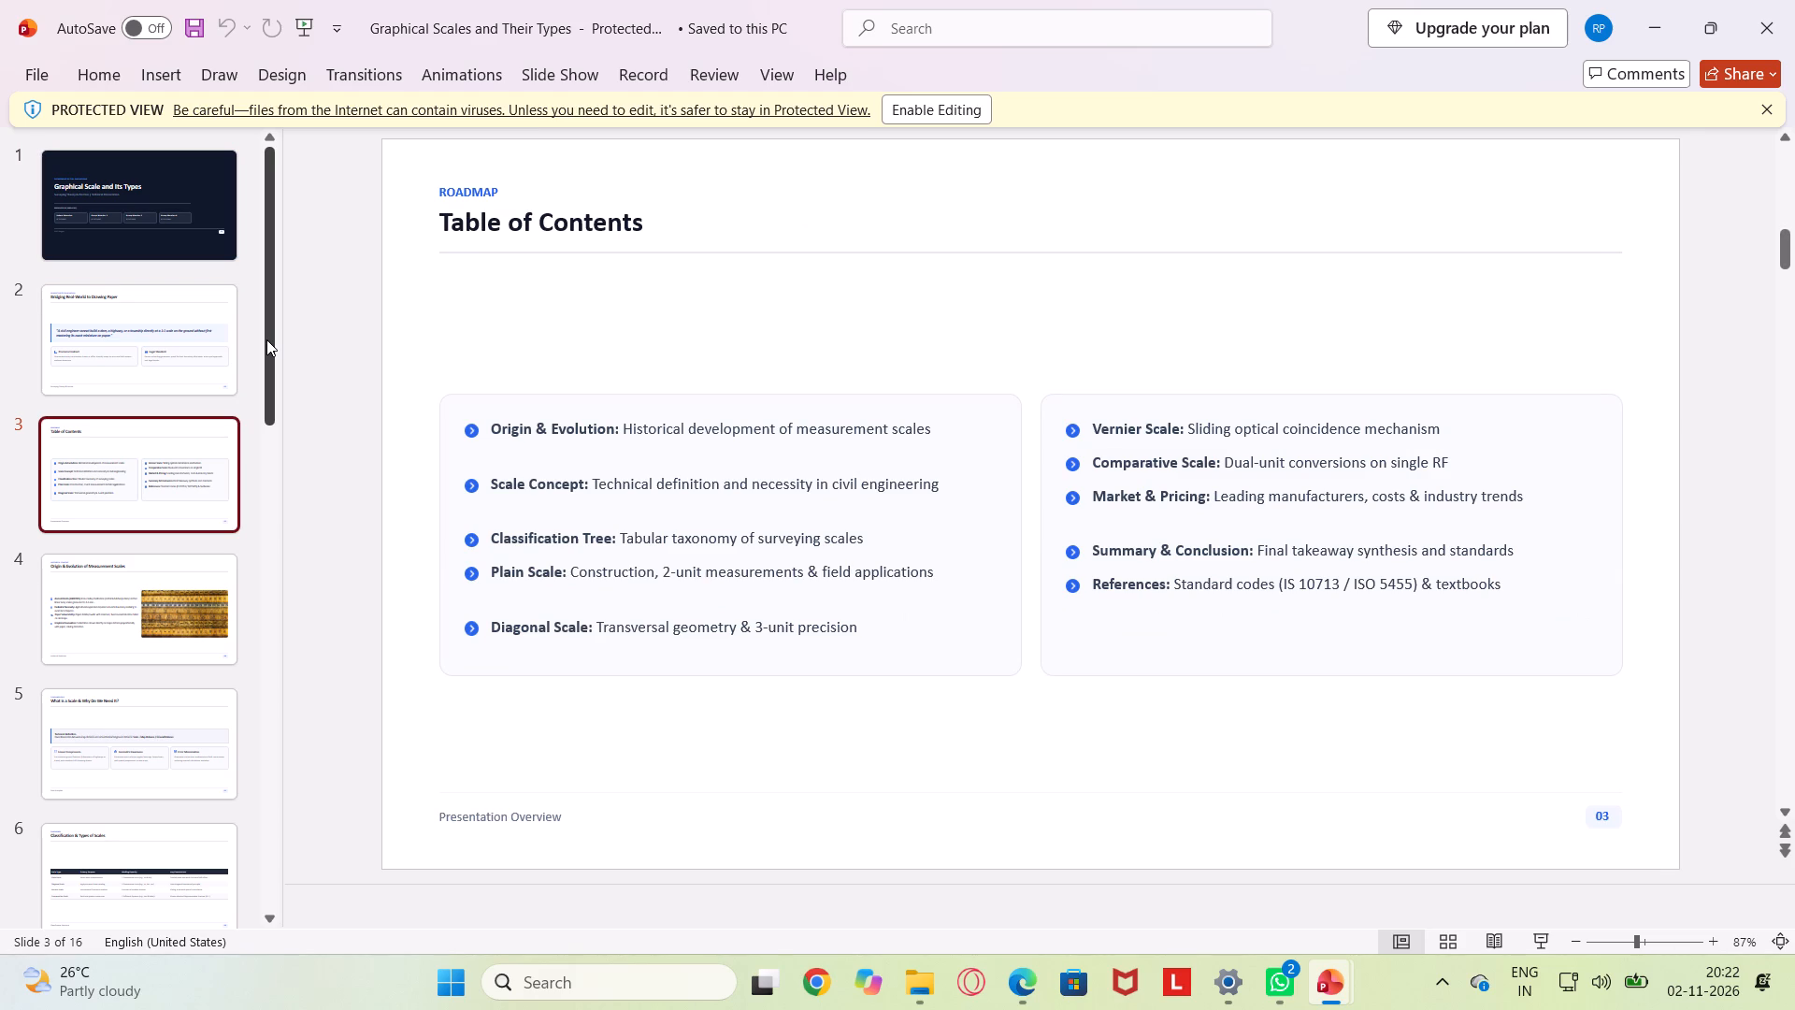
pyautogui.press('Down')
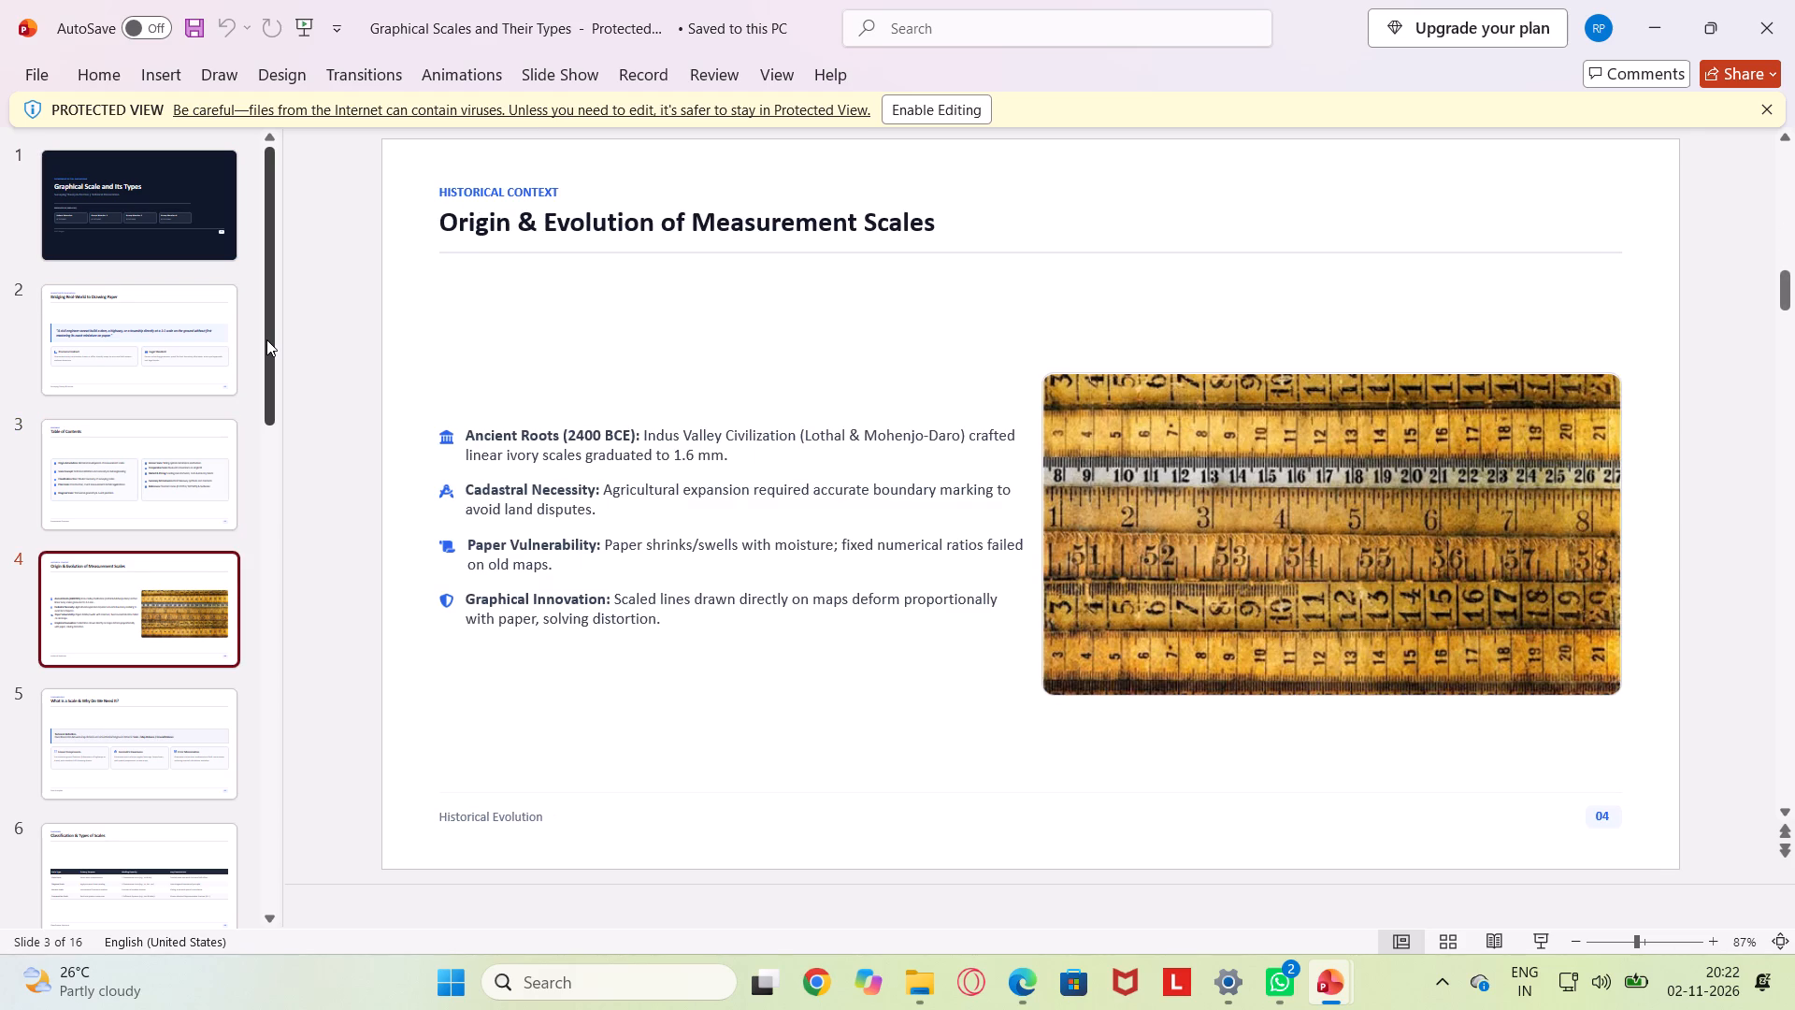
pyautogui.press('Down')
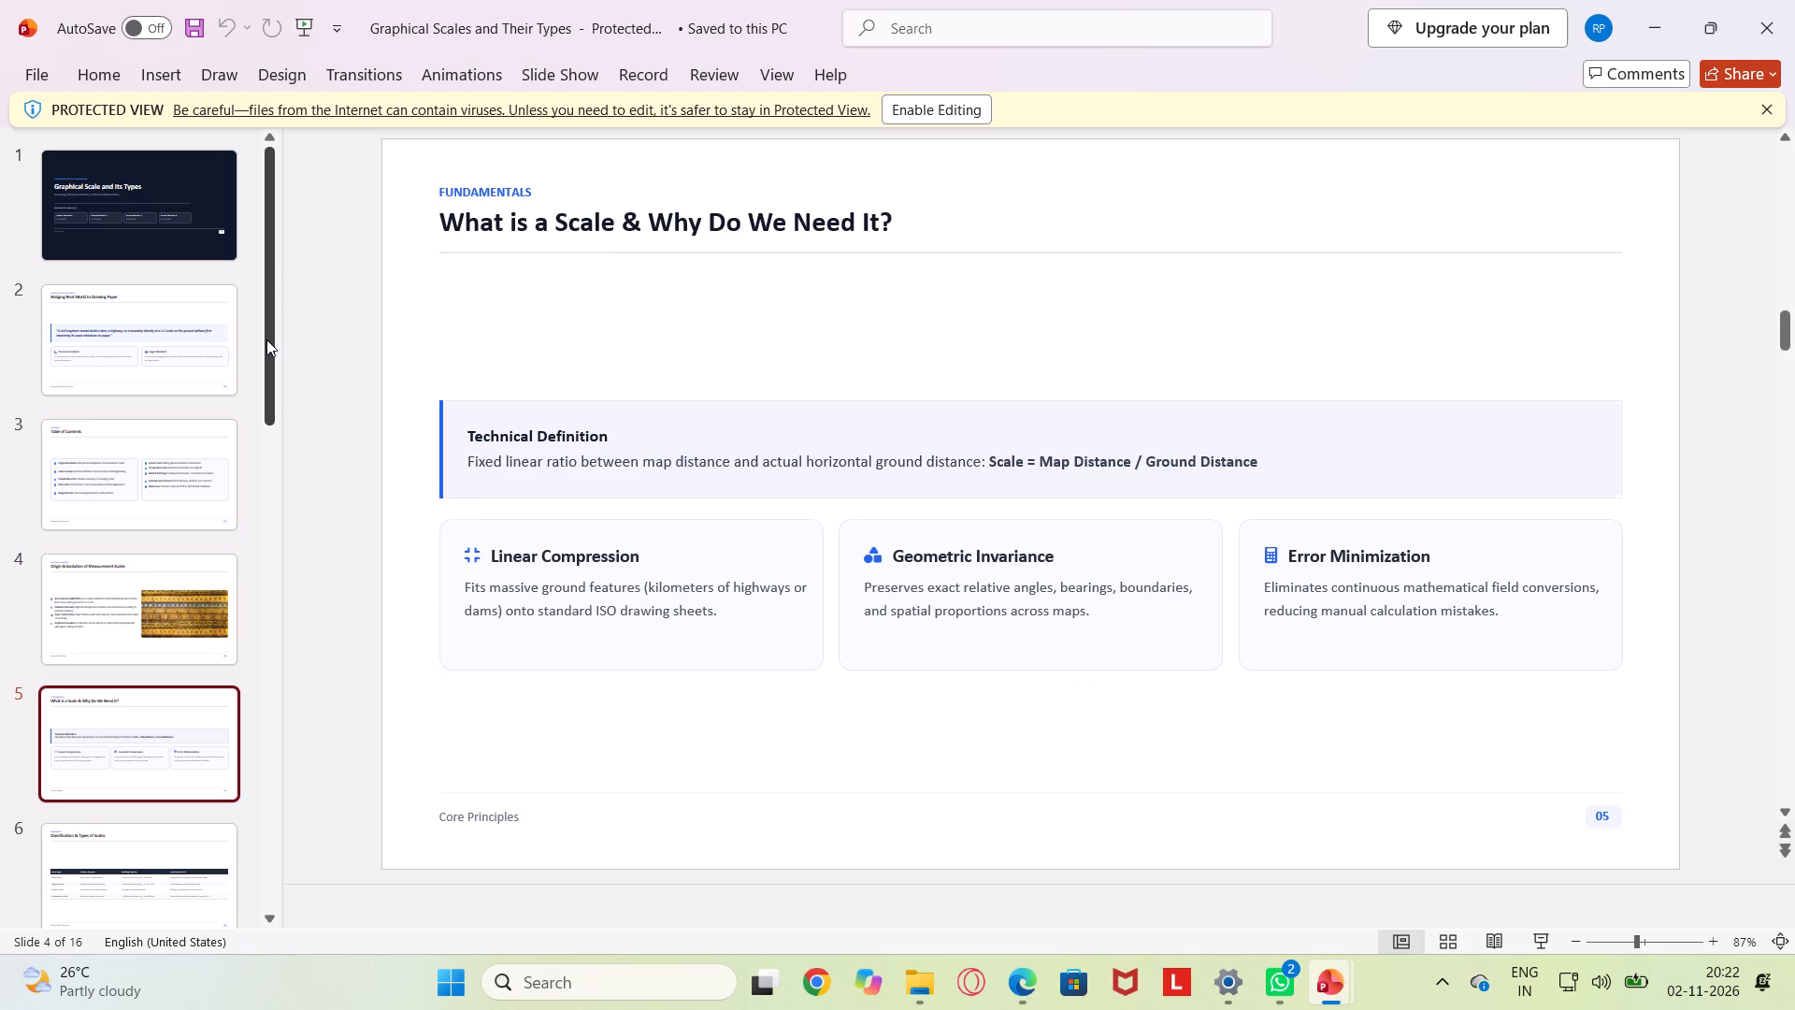
pyautogui.press('Down')
pyautogui.press('Down')
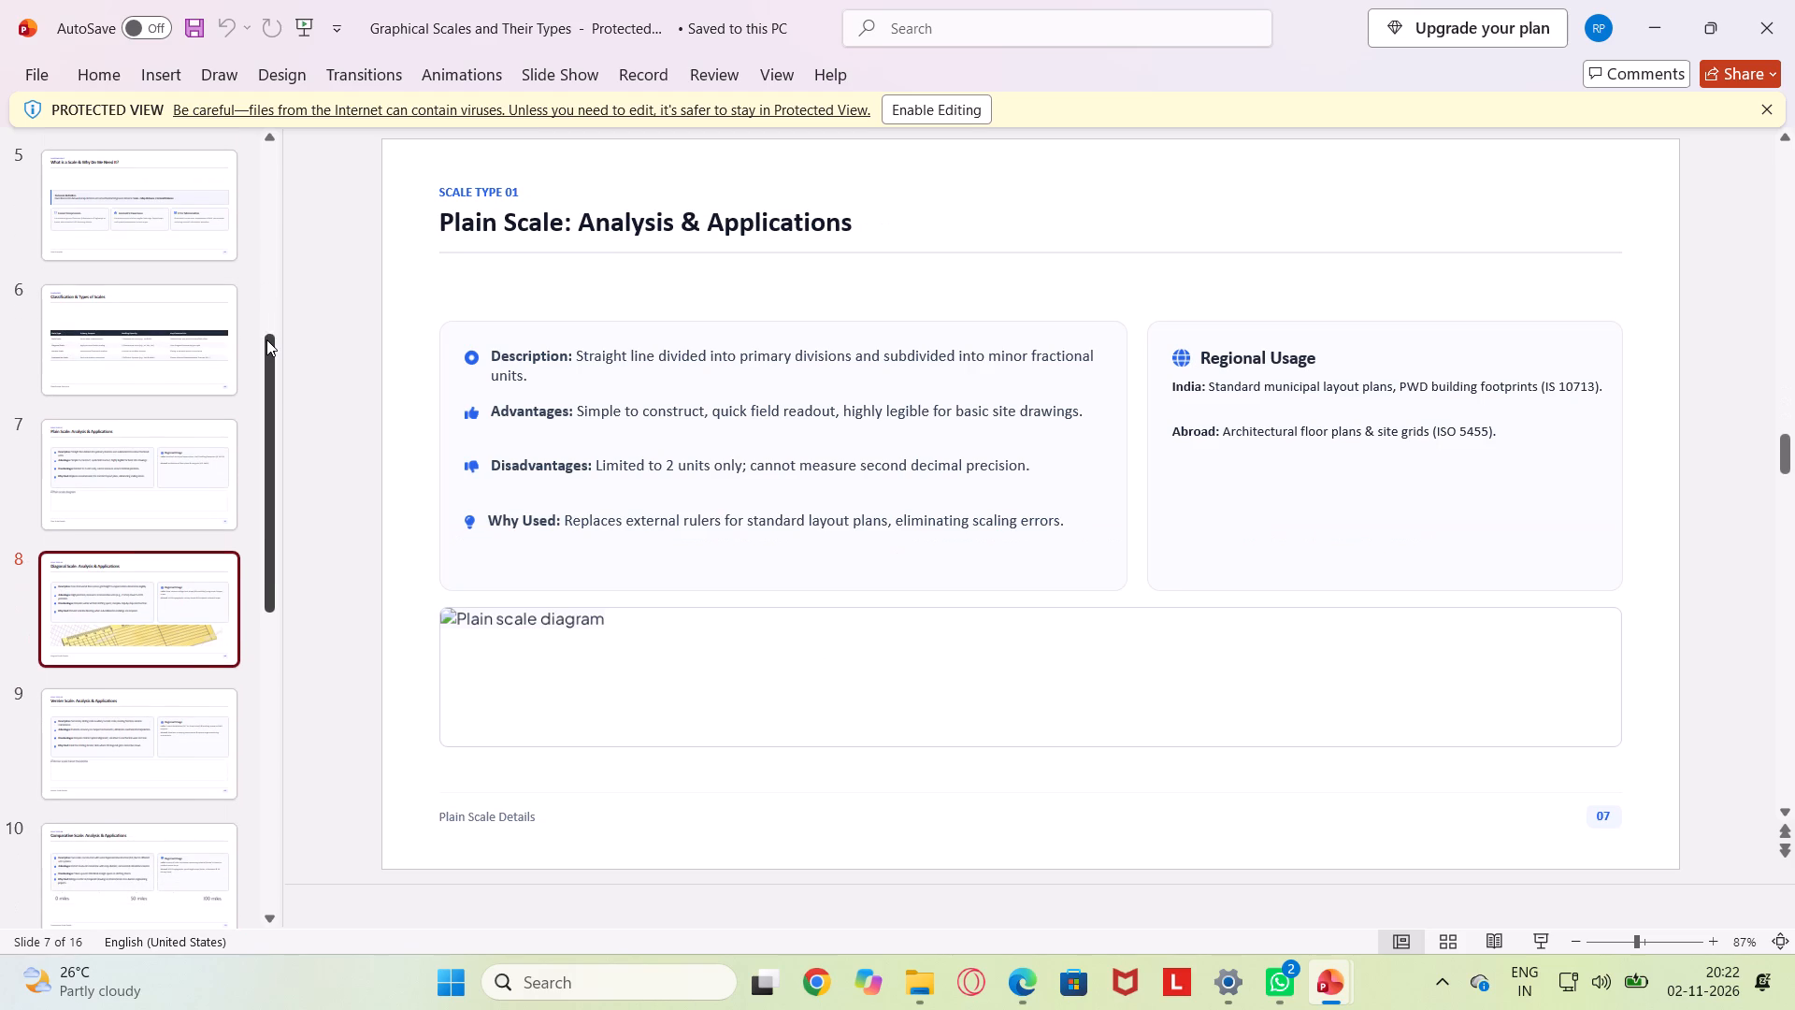
pyautogui.press('Down')
pyautogui.press('Down')
pyautogui.press('Down')
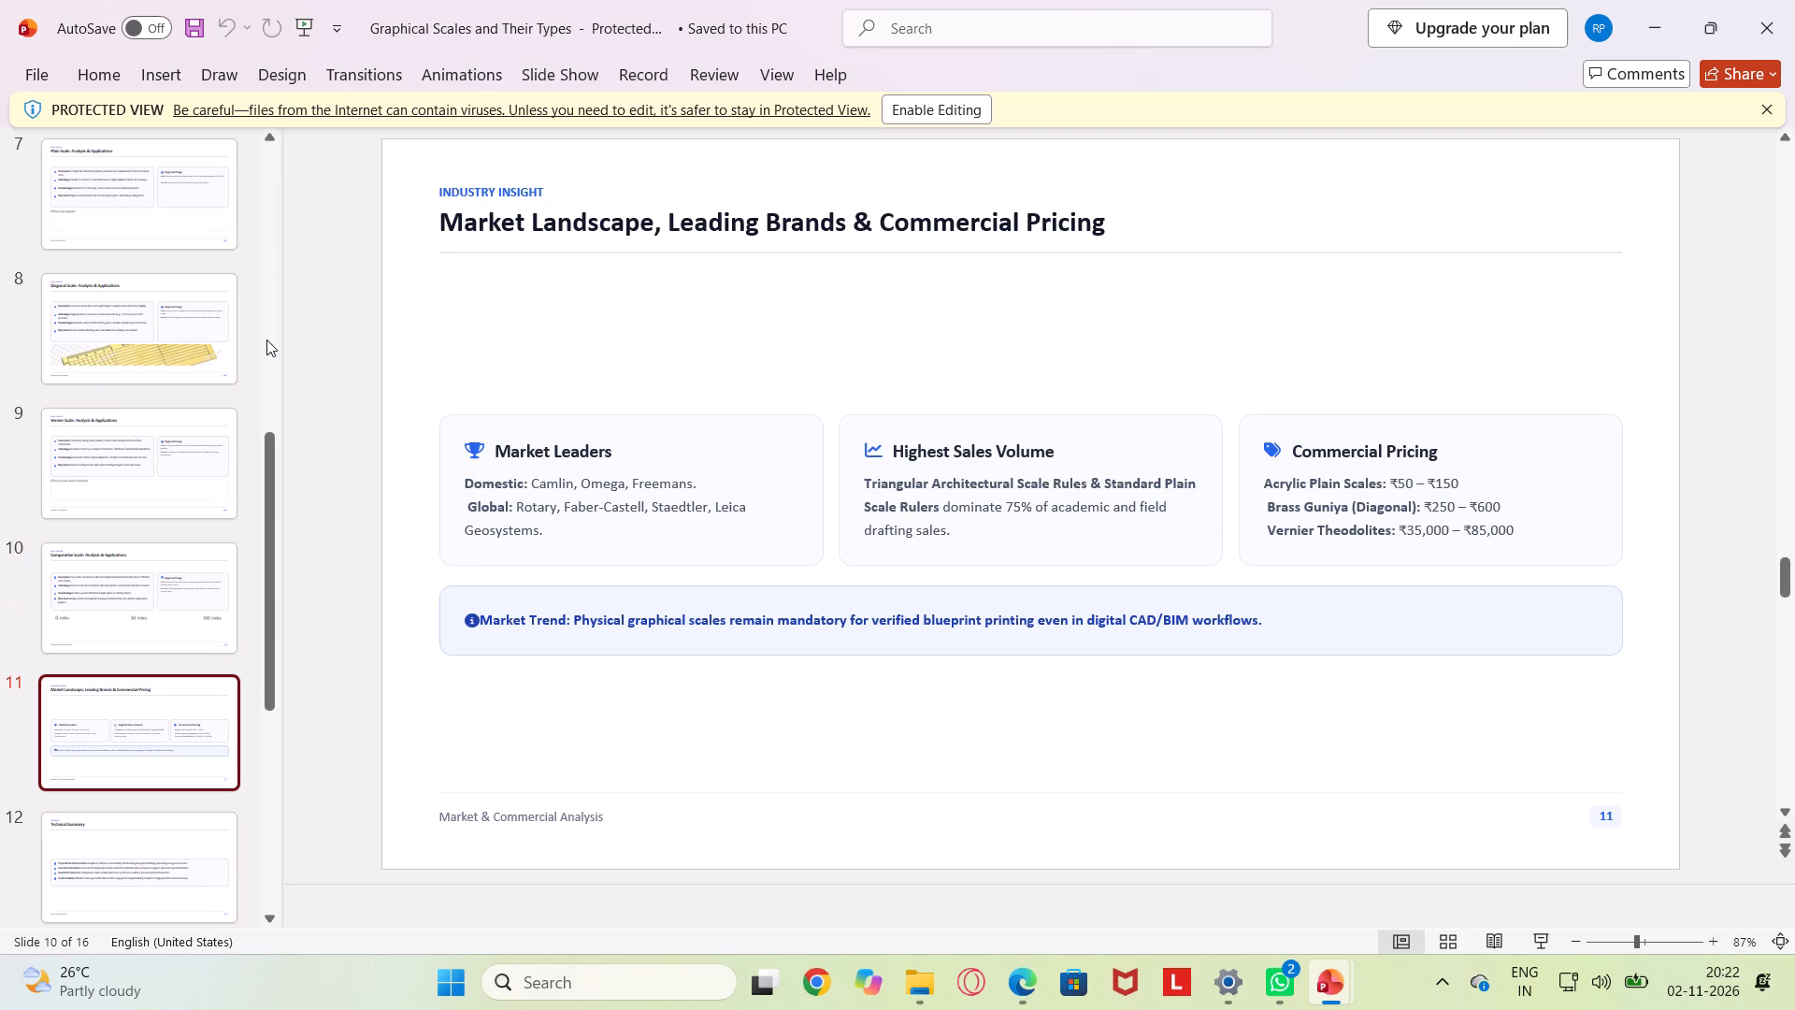
pyautogui.press('Down')
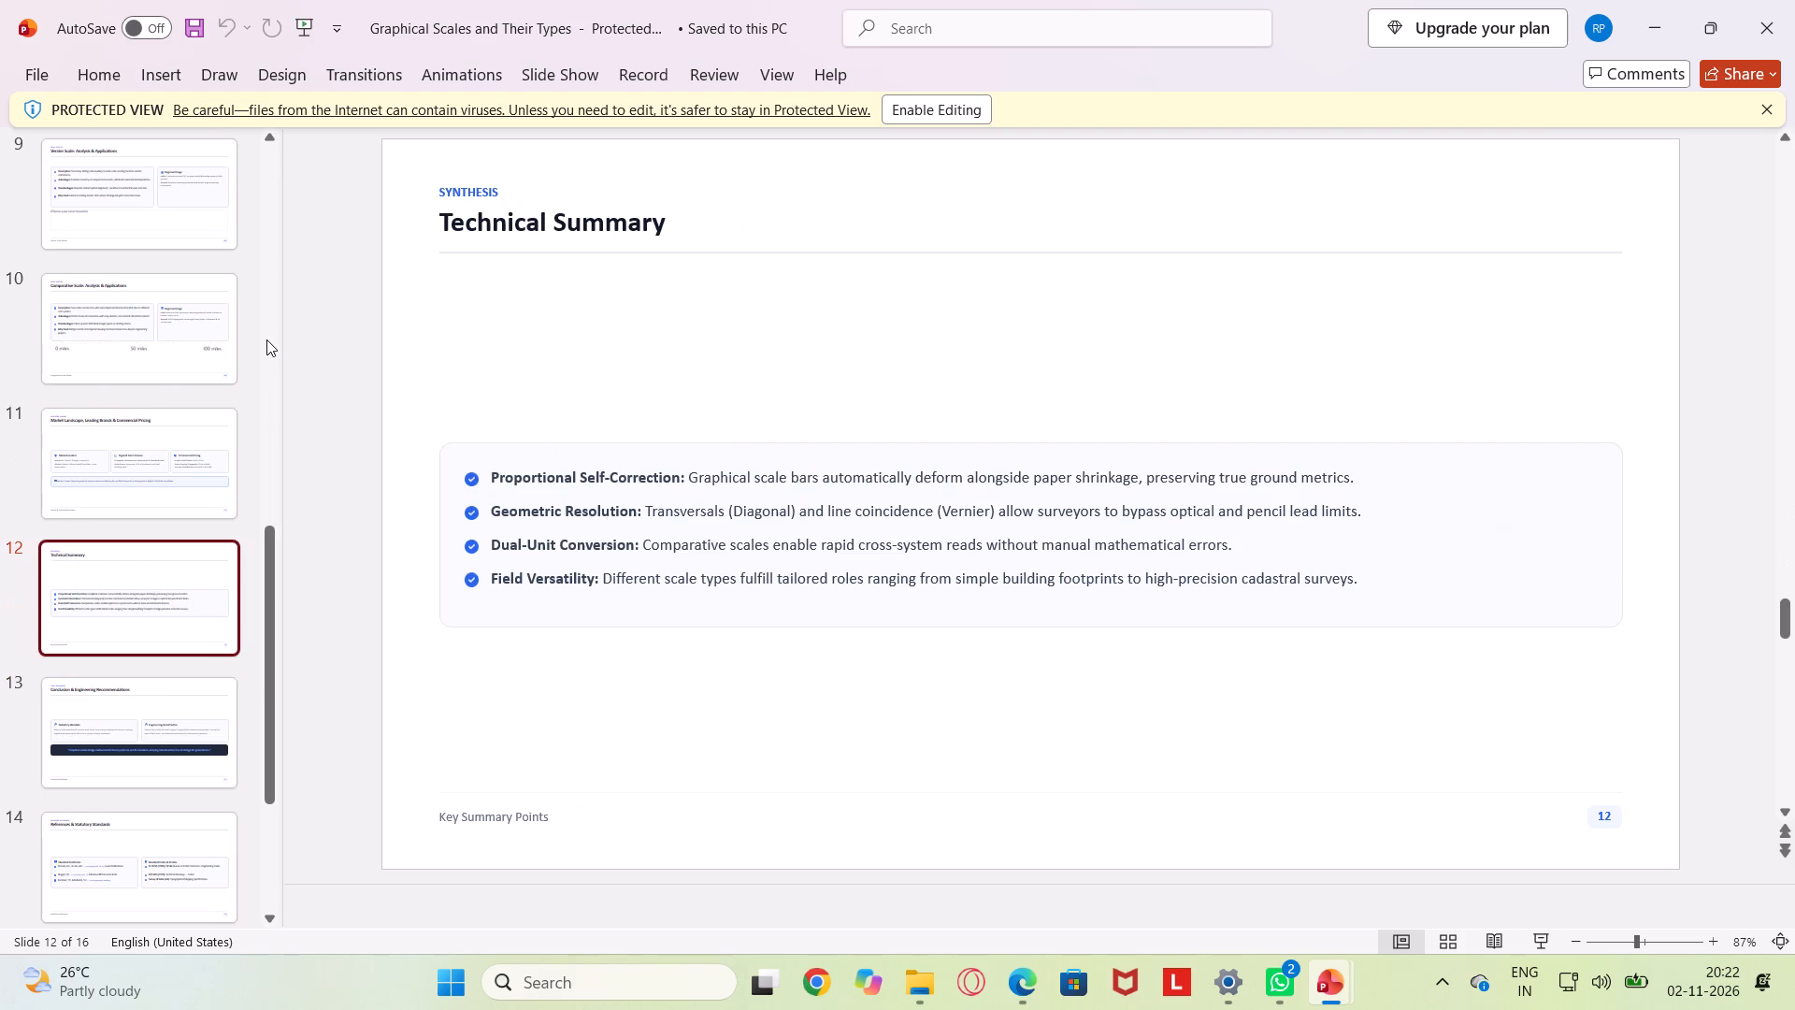
pyautogui.press('Up')
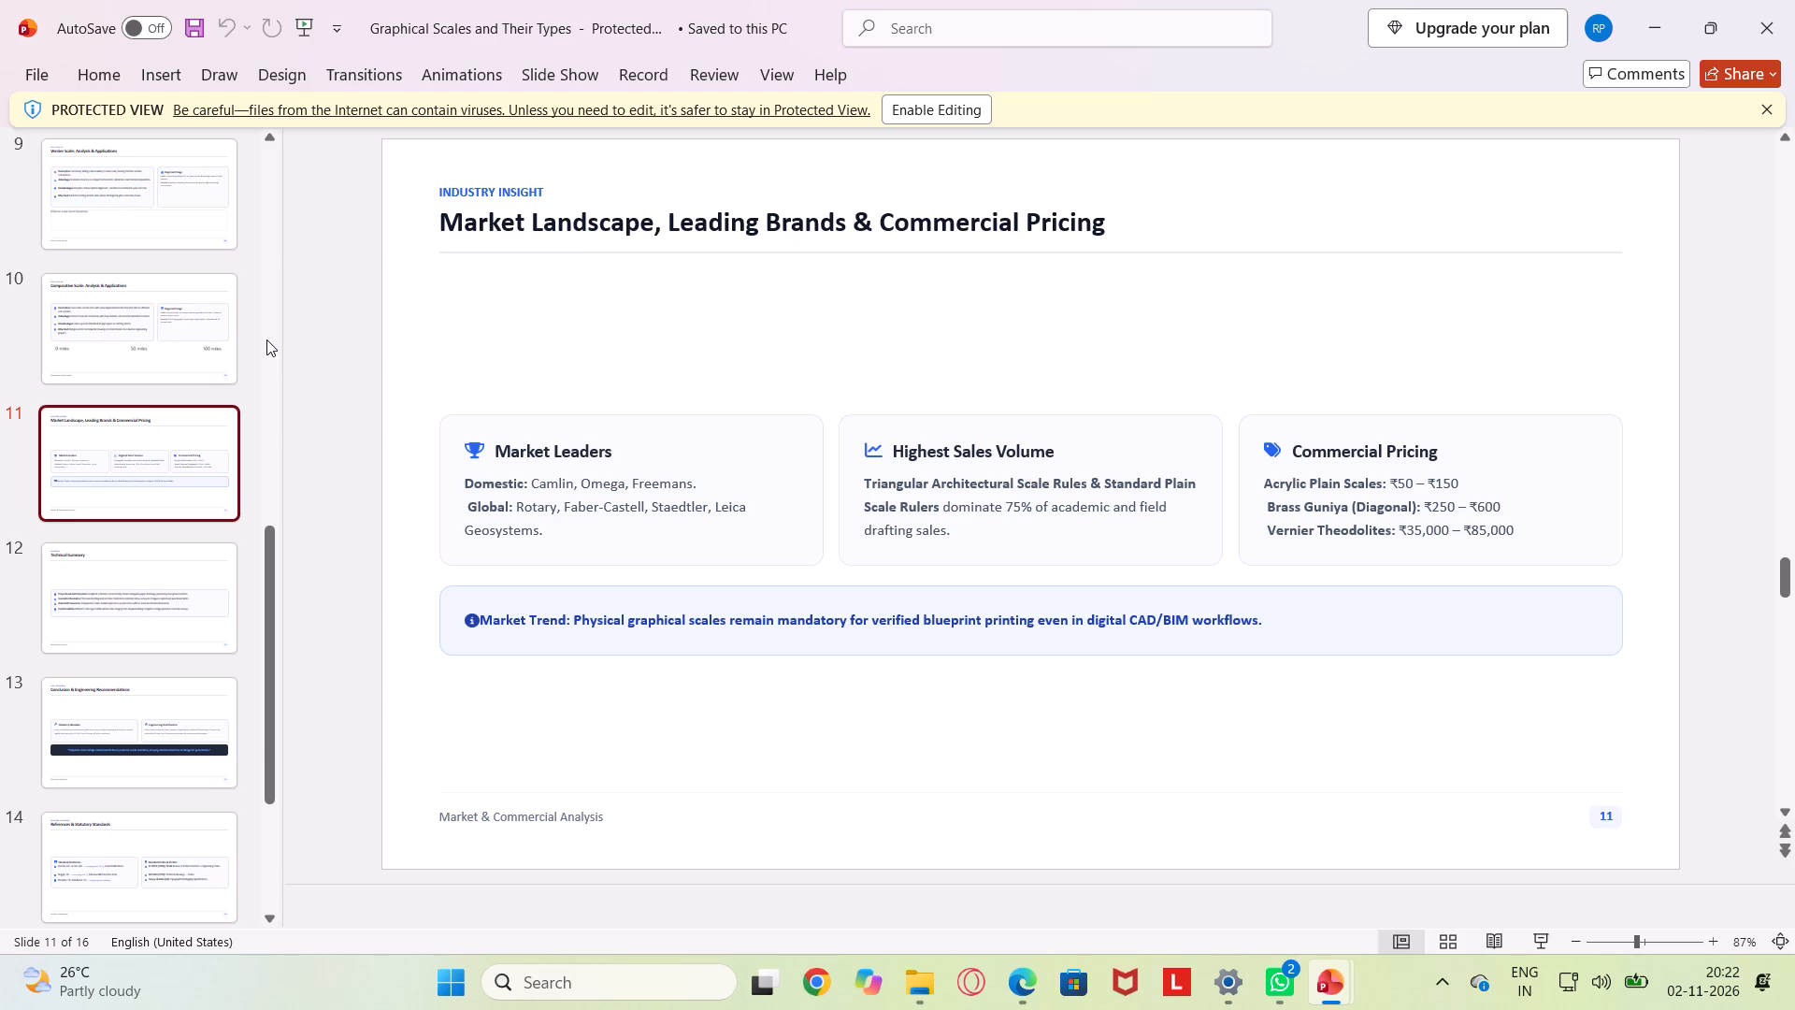
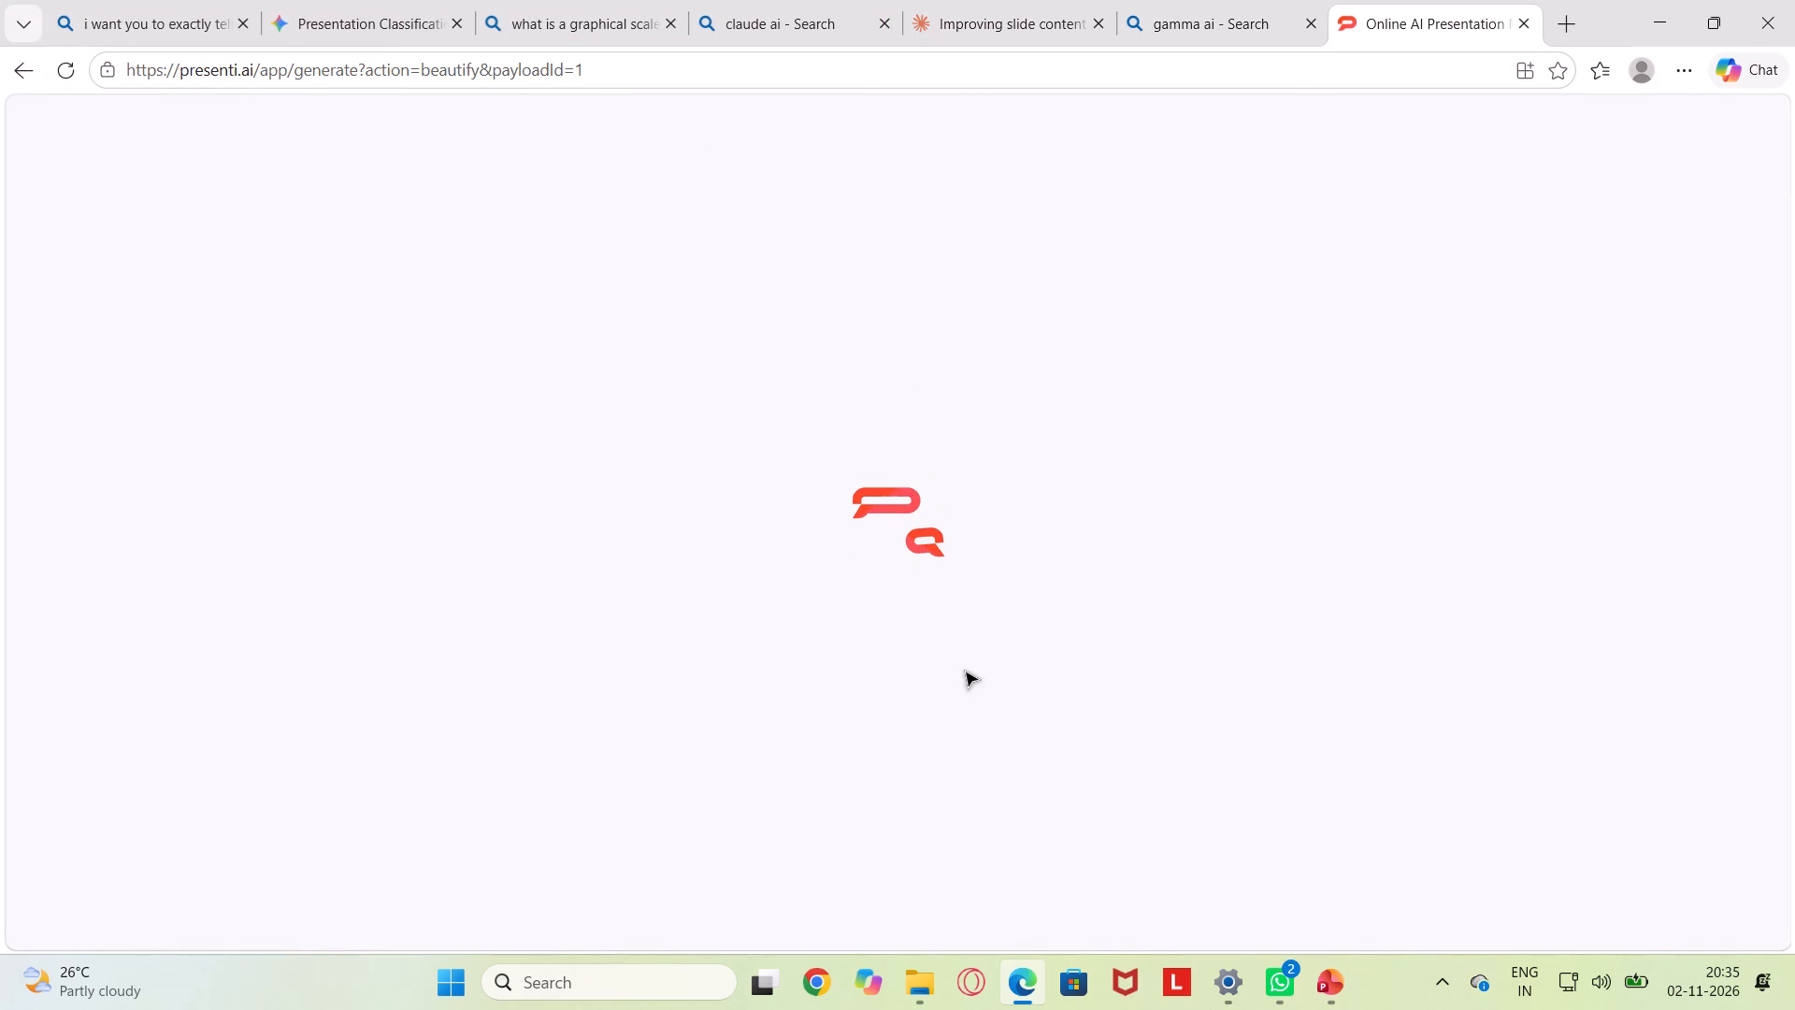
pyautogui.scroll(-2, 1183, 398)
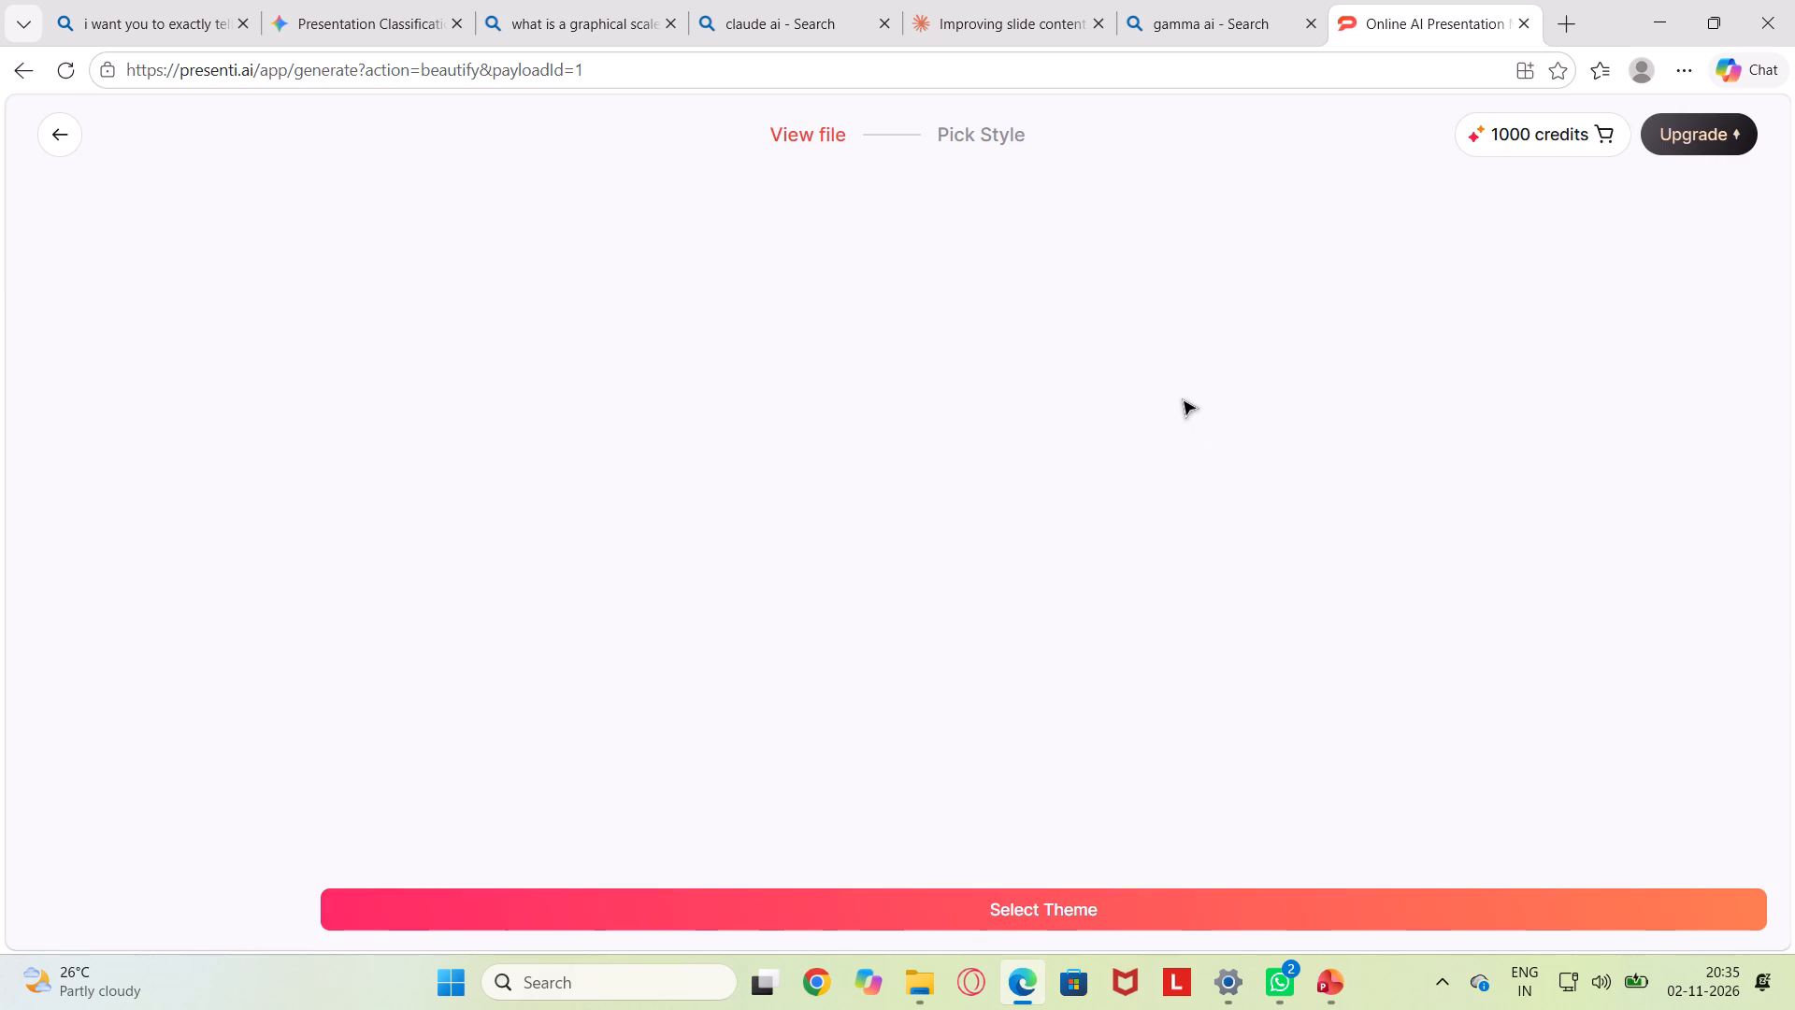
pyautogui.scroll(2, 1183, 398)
# Clear all Windows notifications, including the WhatsApp ones.
pyautogui.click(1754, 1006)
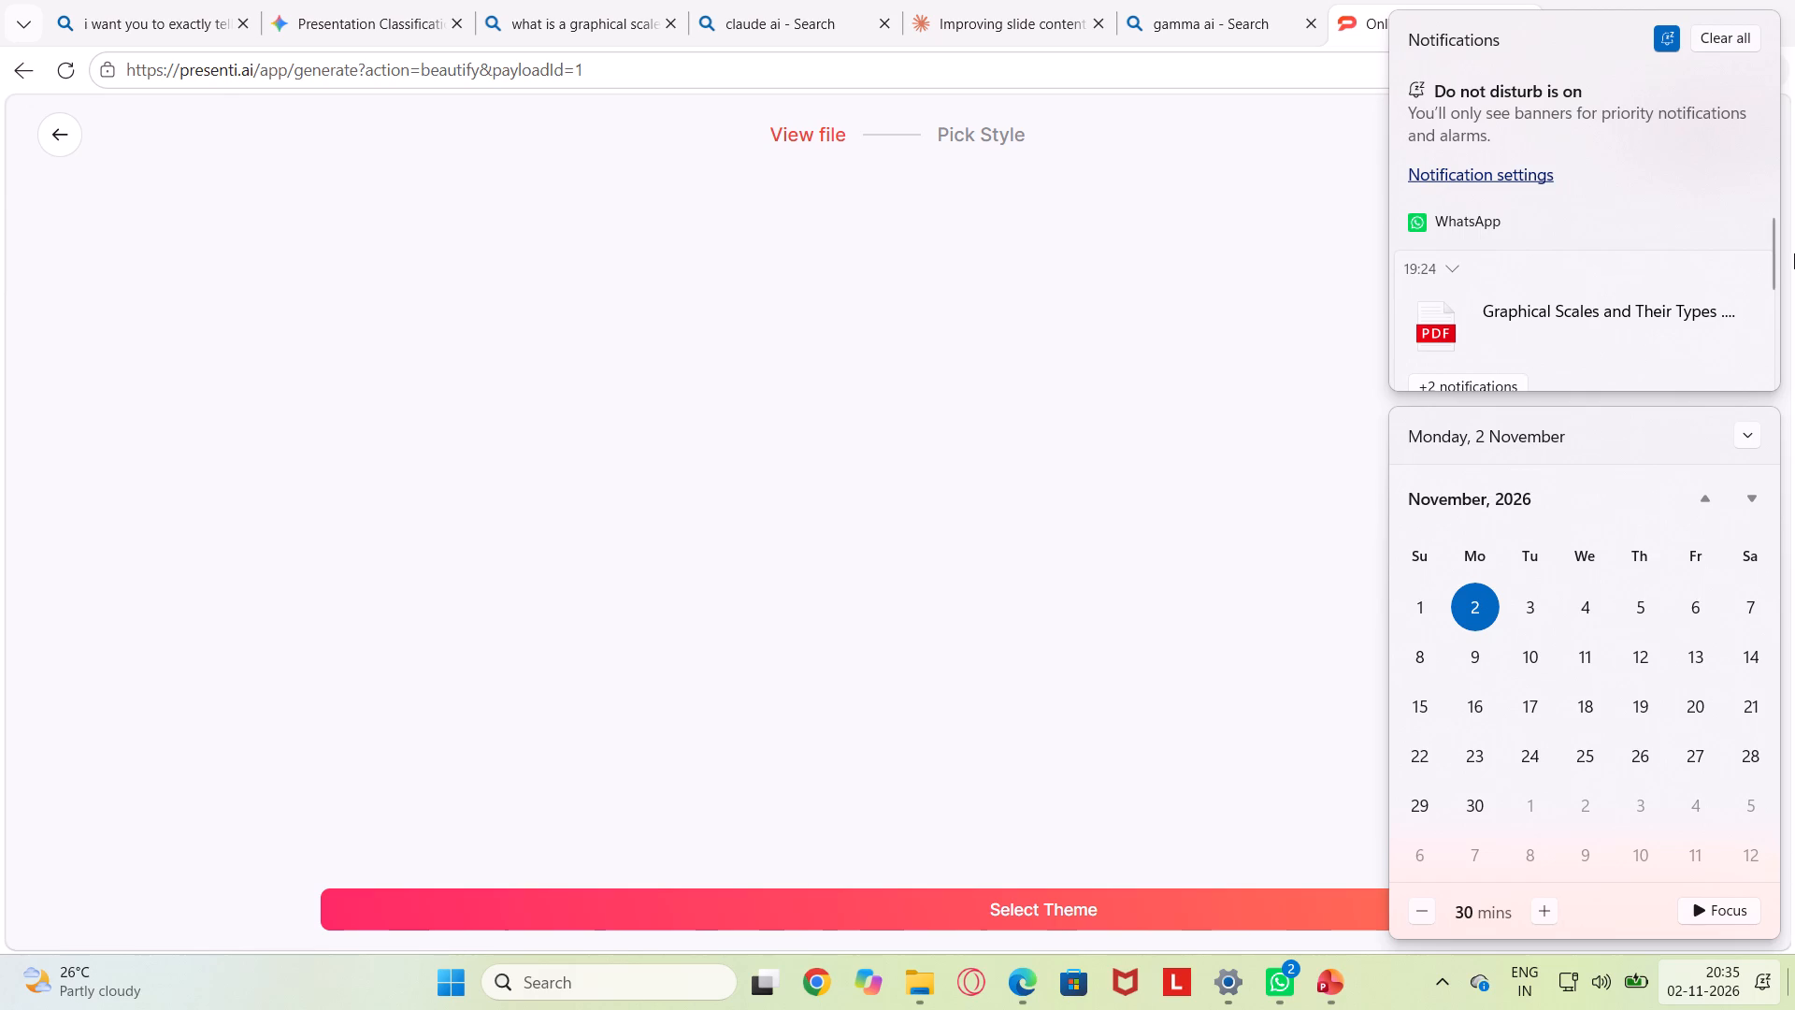
pyautogui.click(1709, 43)
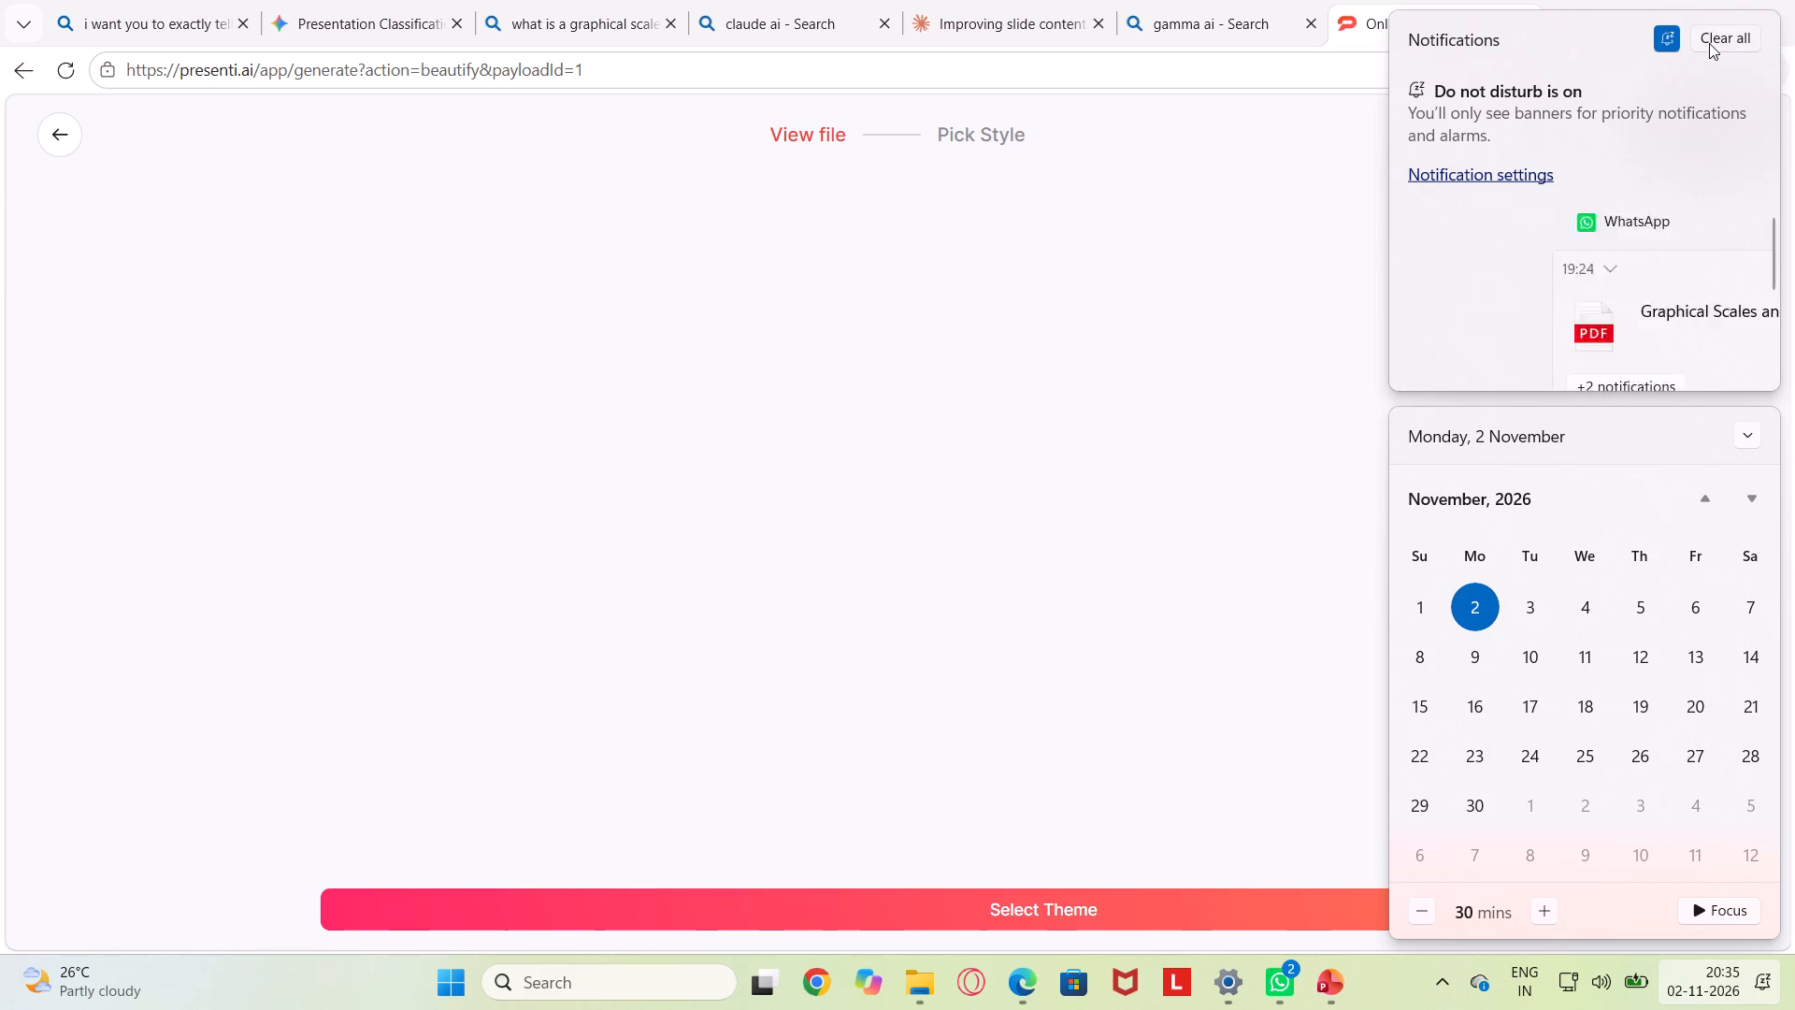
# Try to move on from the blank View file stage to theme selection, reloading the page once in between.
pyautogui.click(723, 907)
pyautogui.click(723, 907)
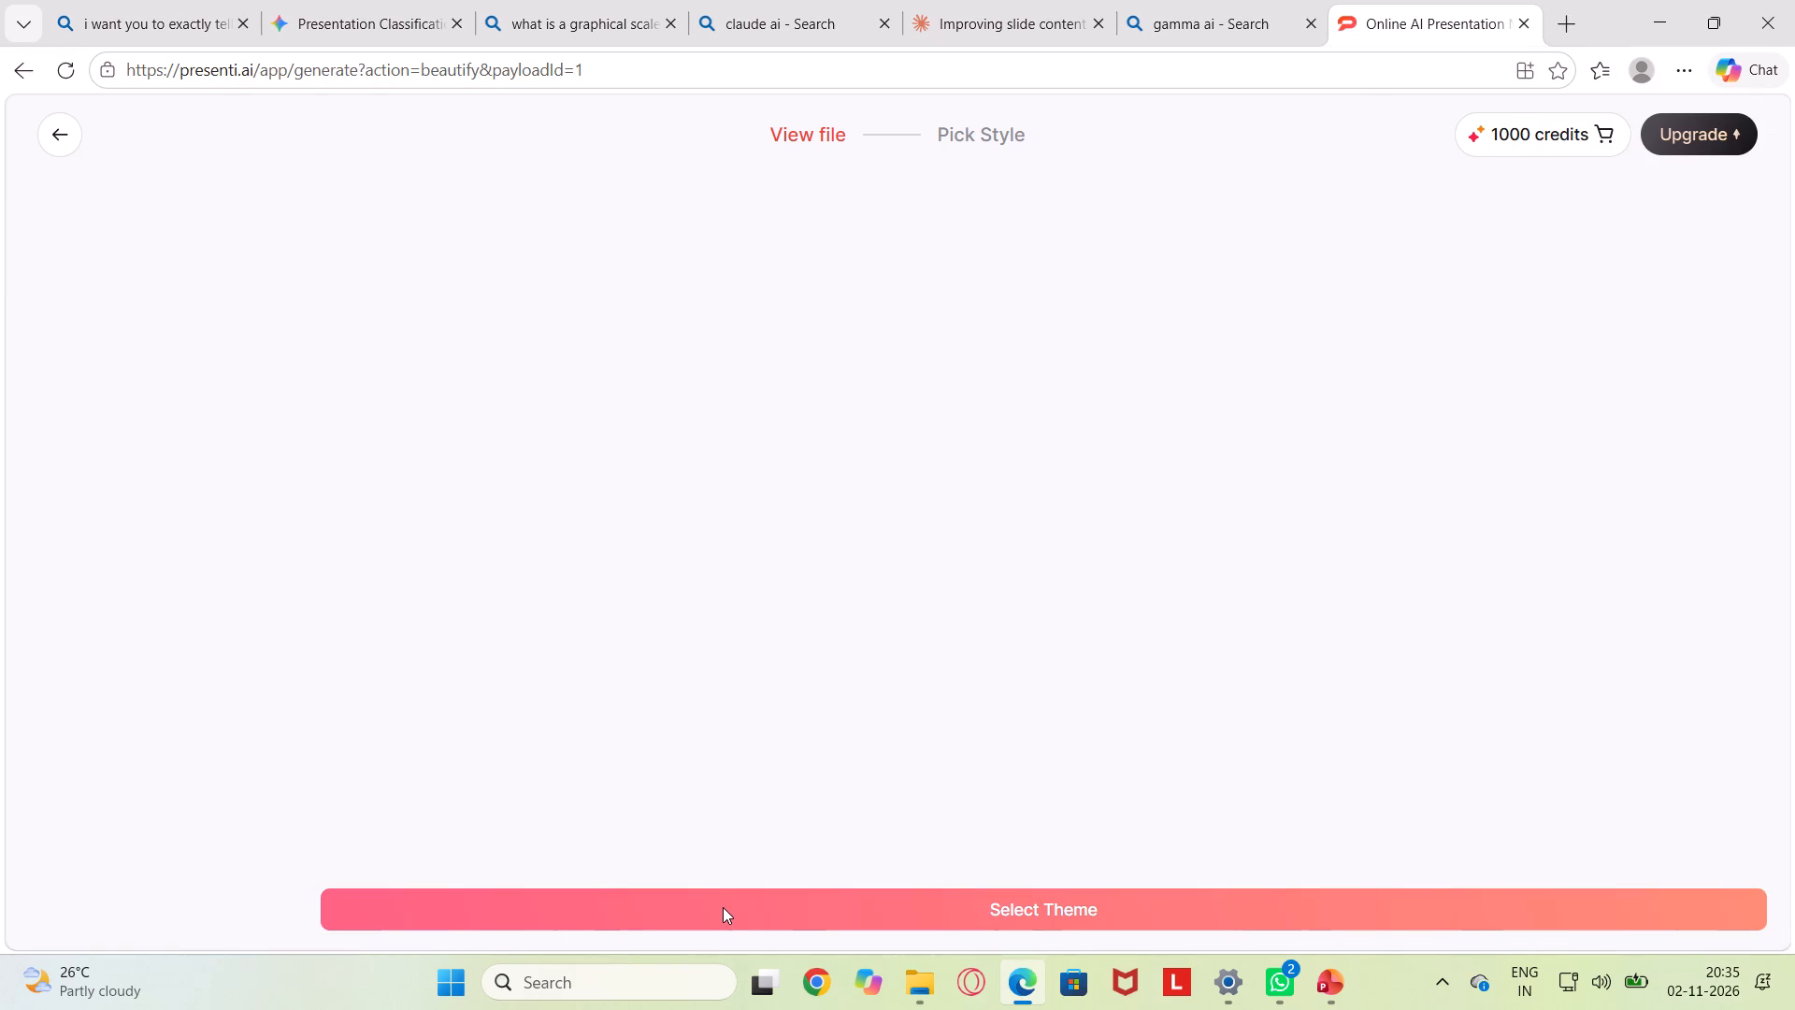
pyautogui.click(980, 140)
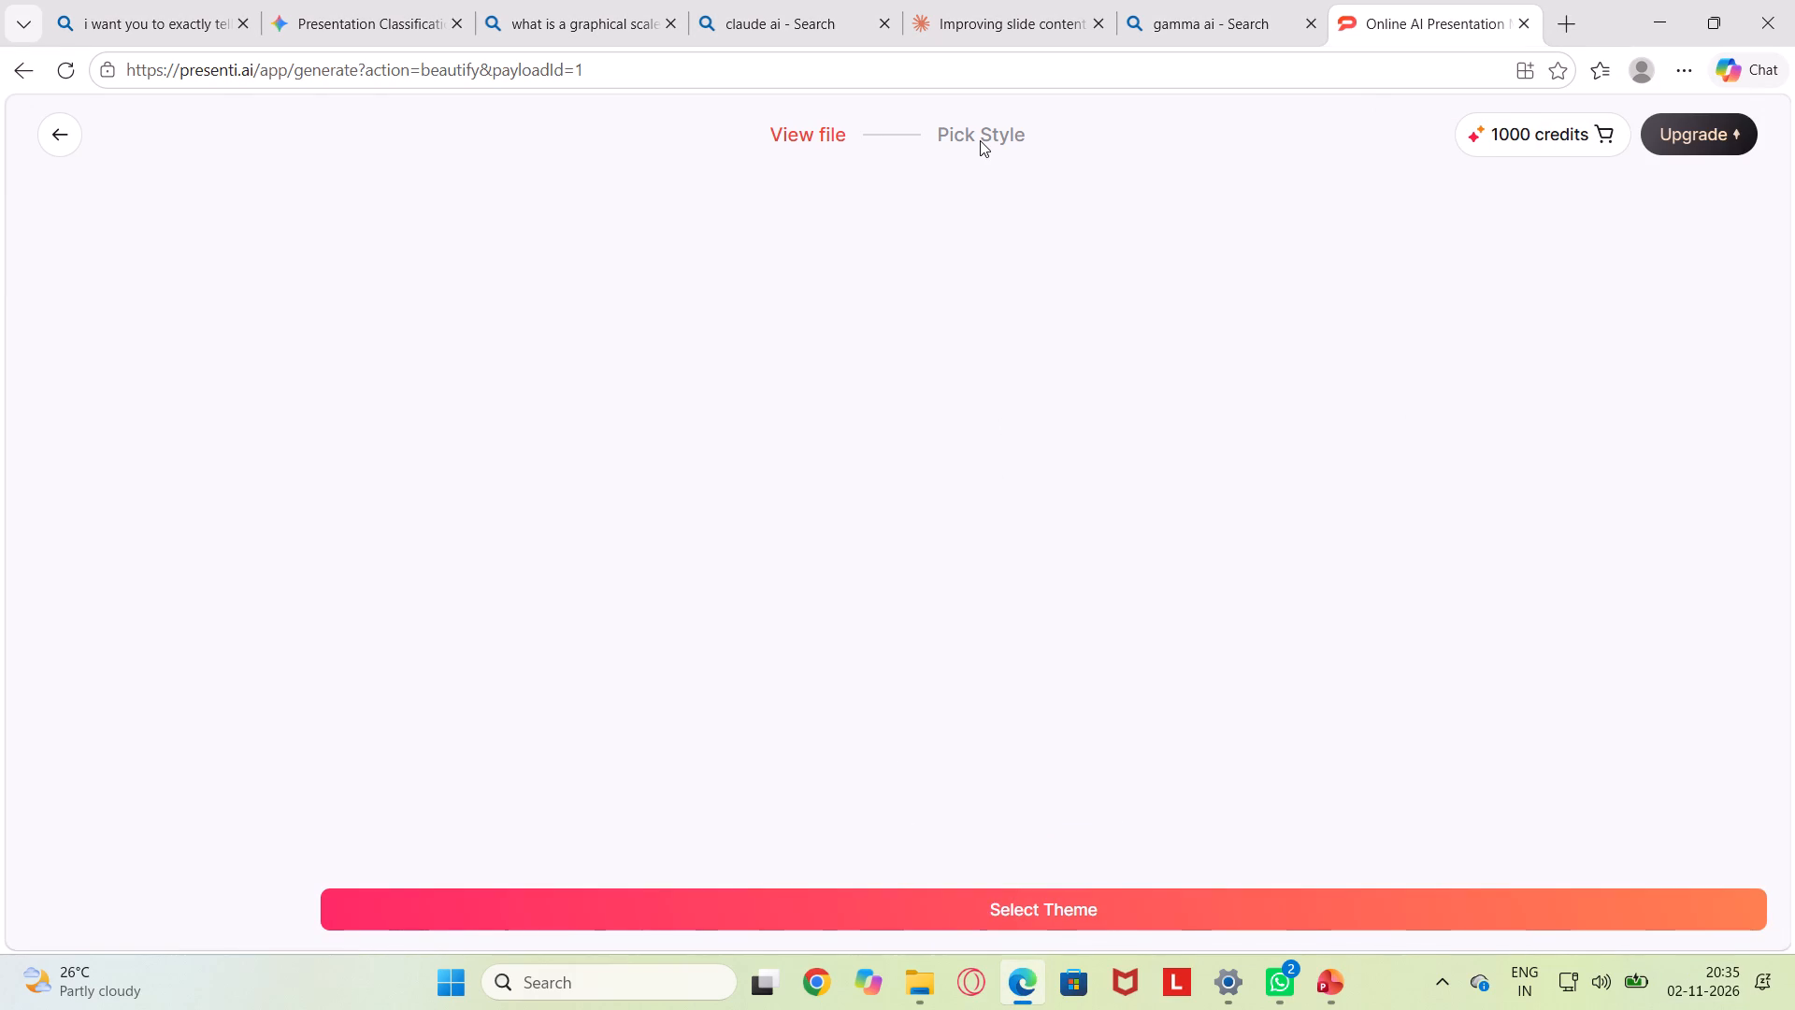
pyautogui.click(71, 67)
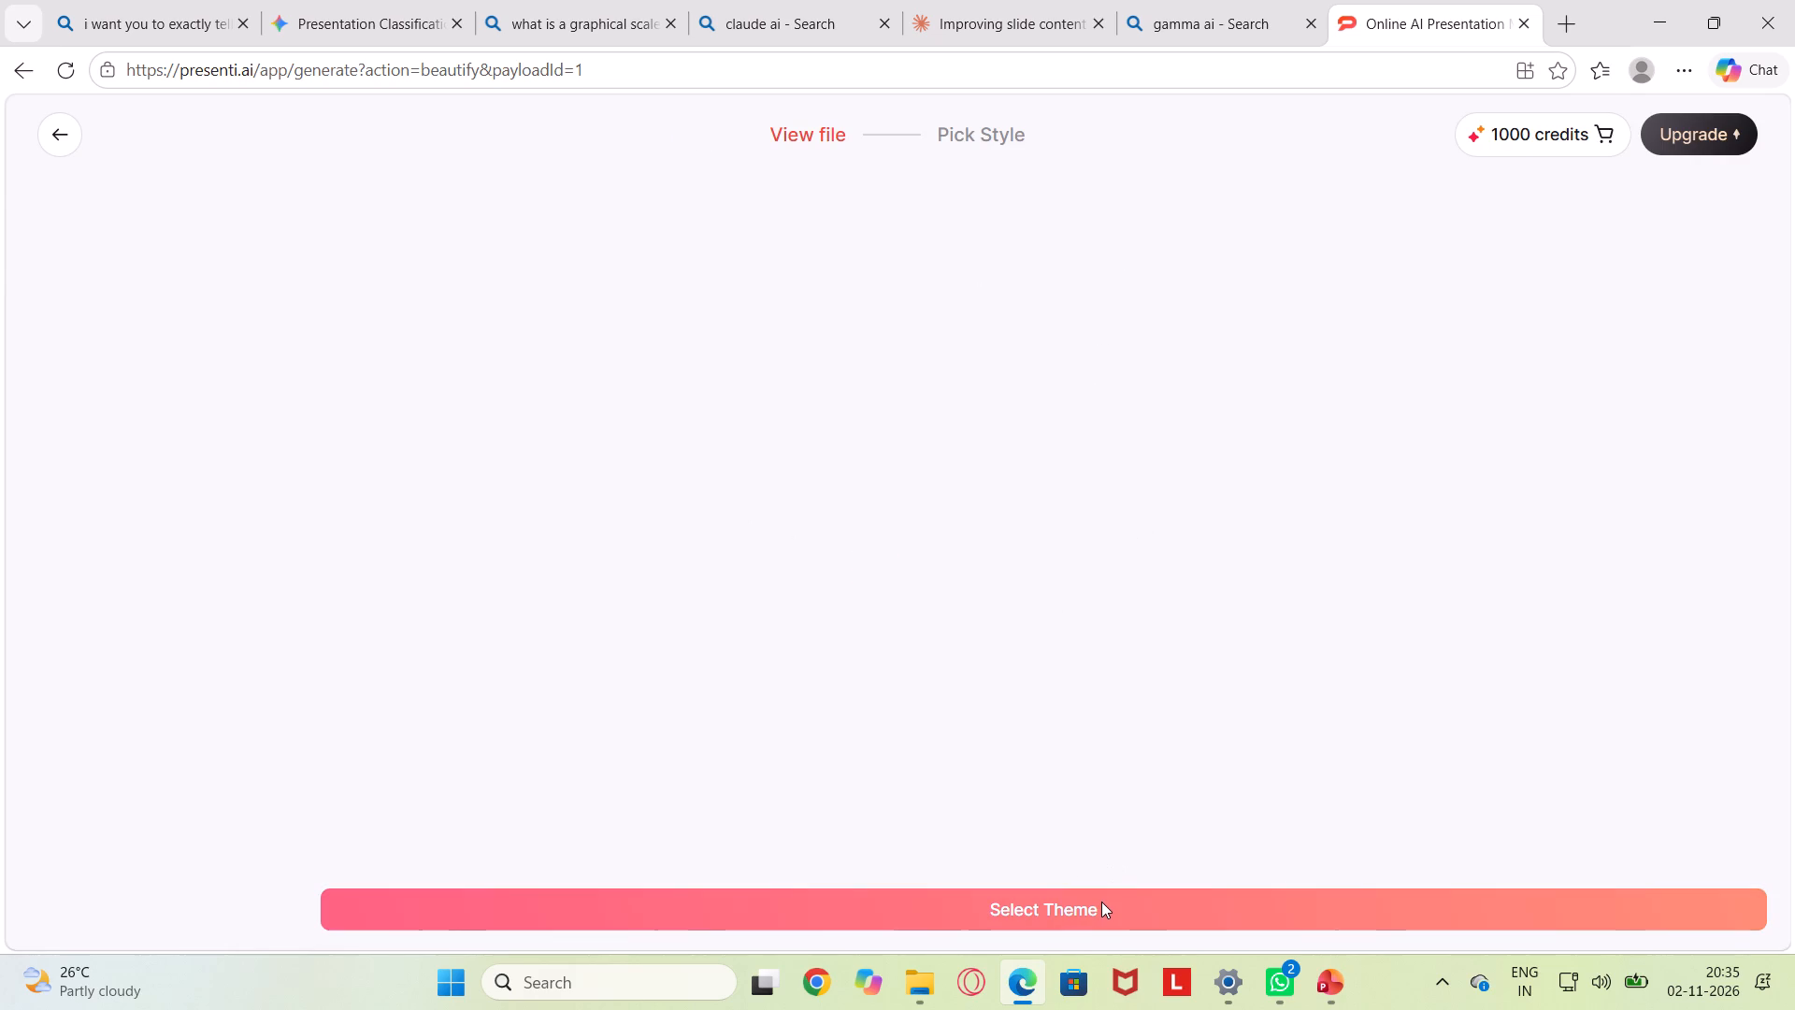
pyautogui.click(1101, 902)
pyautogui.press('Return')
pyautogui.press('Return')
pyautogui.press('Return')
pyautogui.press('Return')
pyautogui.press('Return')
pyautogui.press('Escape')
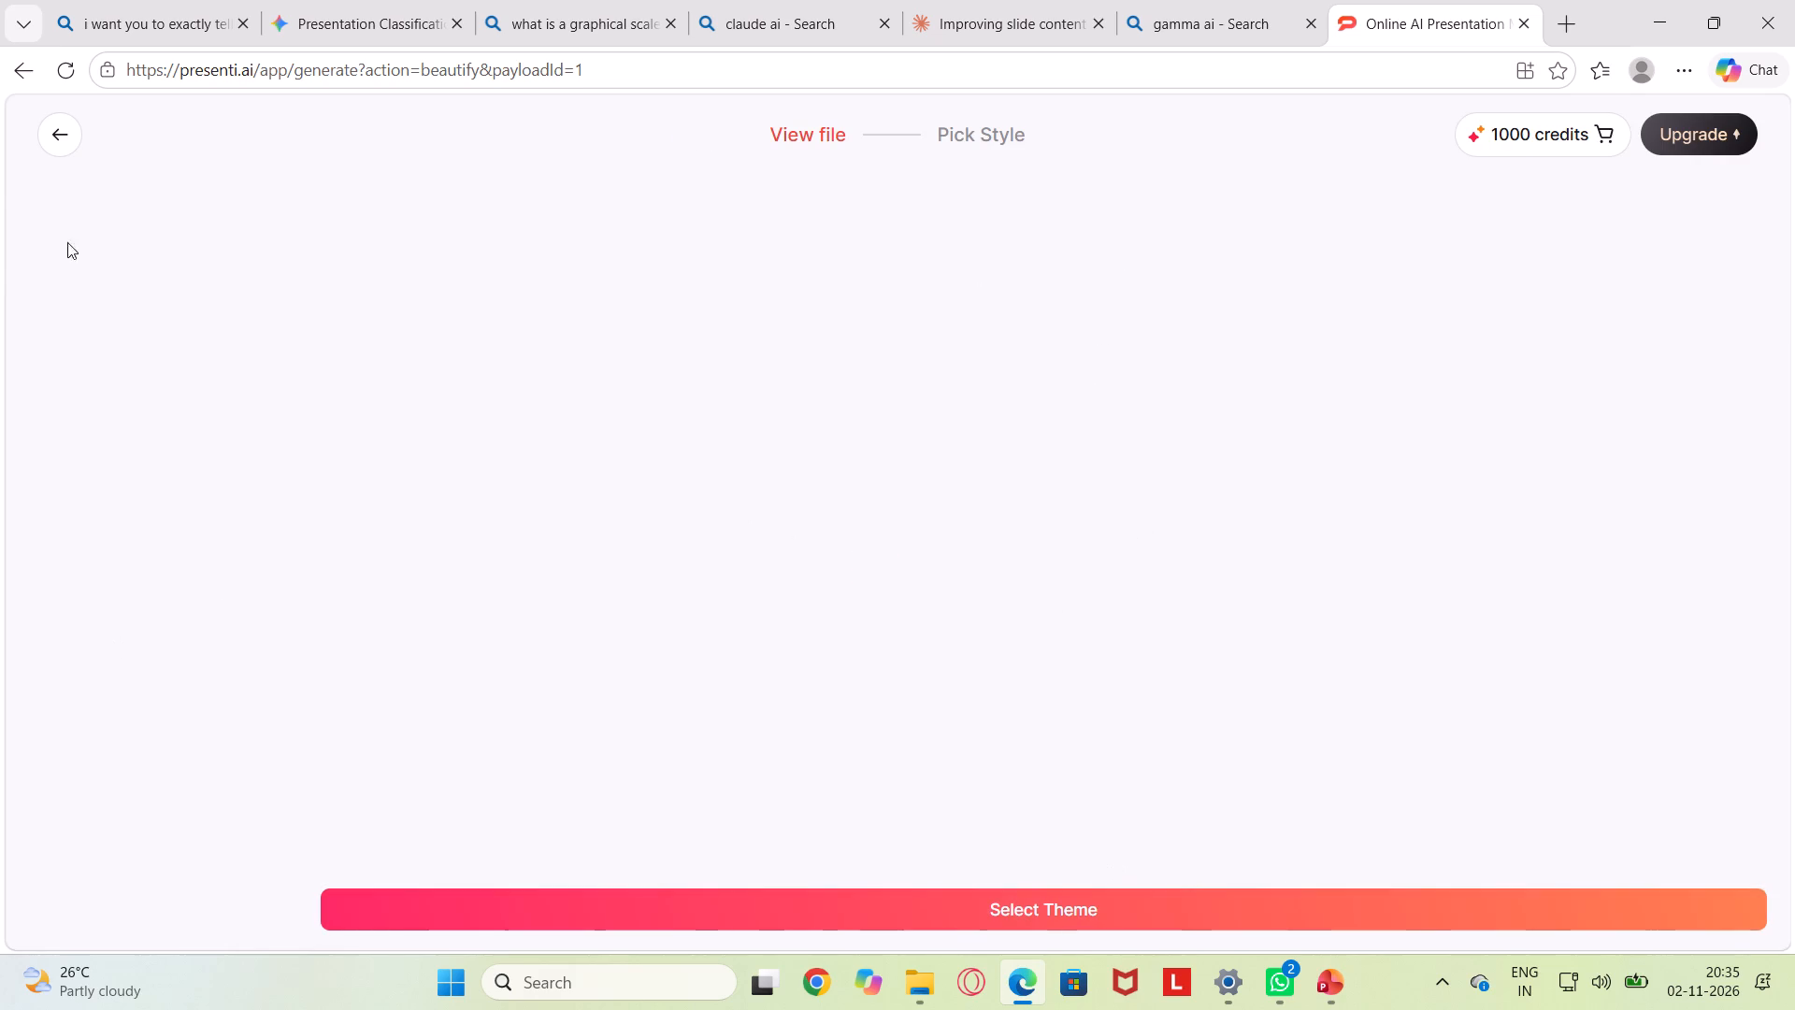
# Leave the View file stage and go back to the Presenti home dashboard.
pyautogui.click(49, 152)
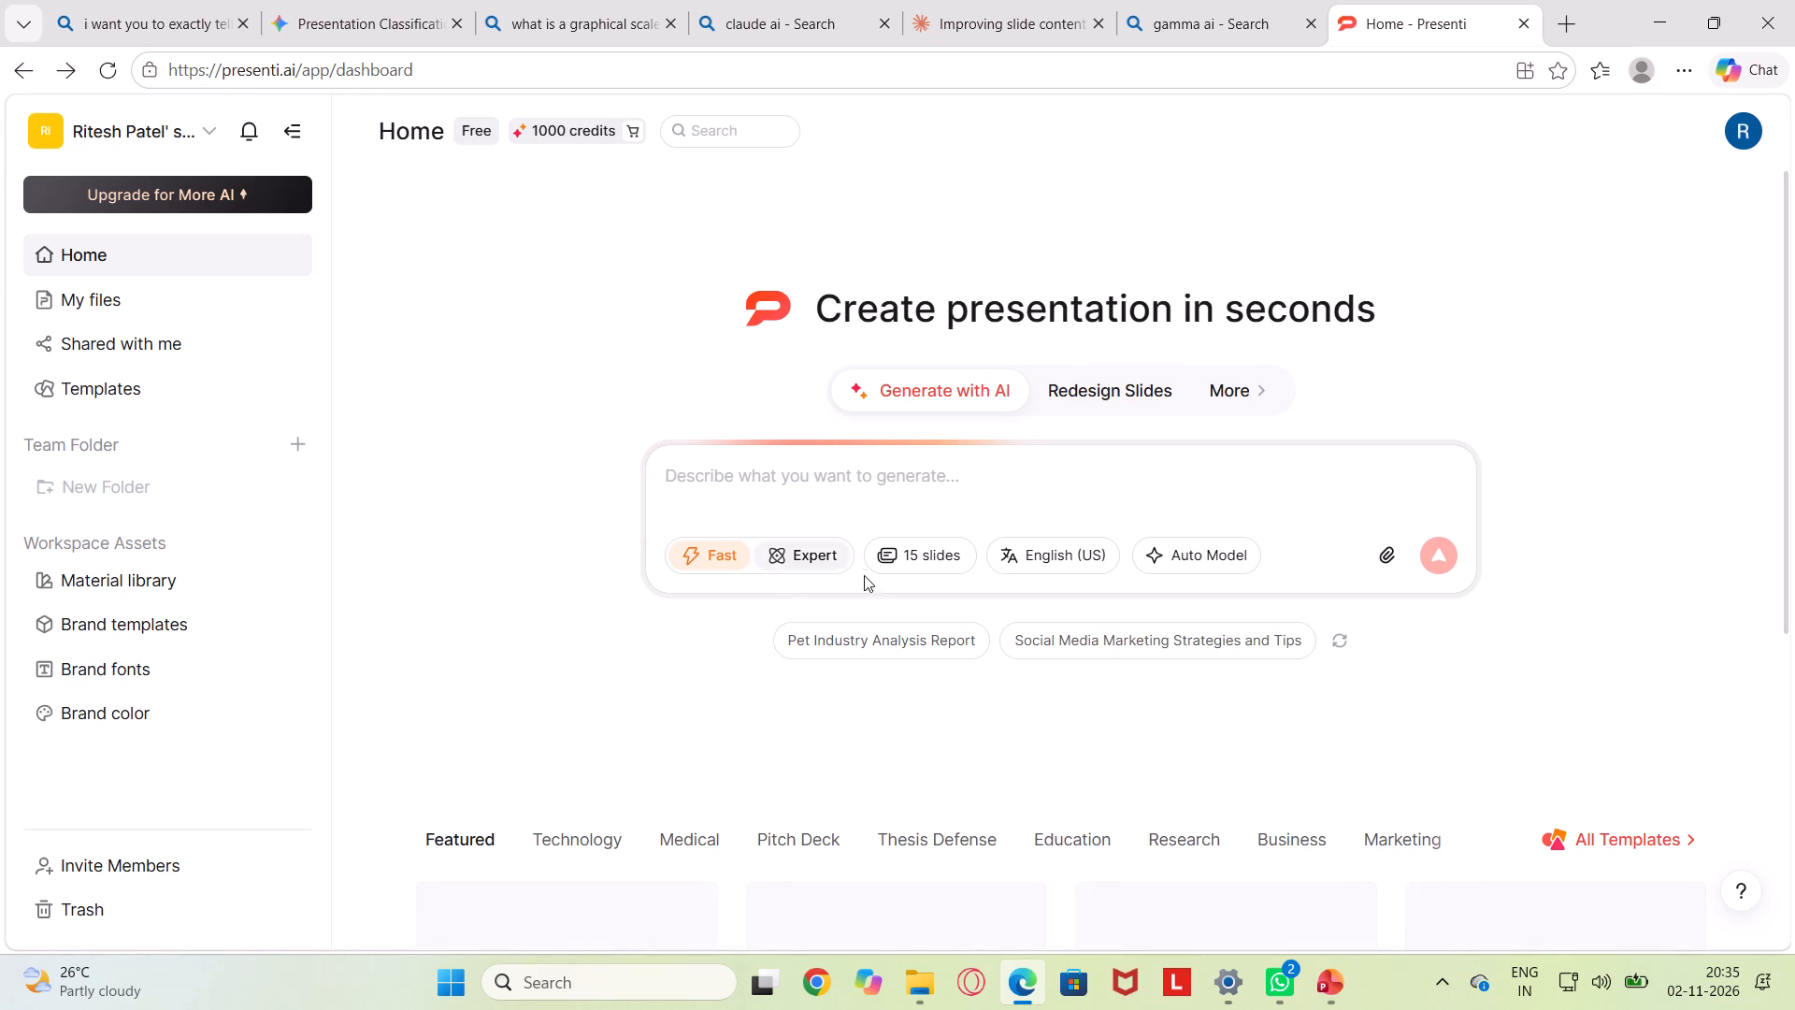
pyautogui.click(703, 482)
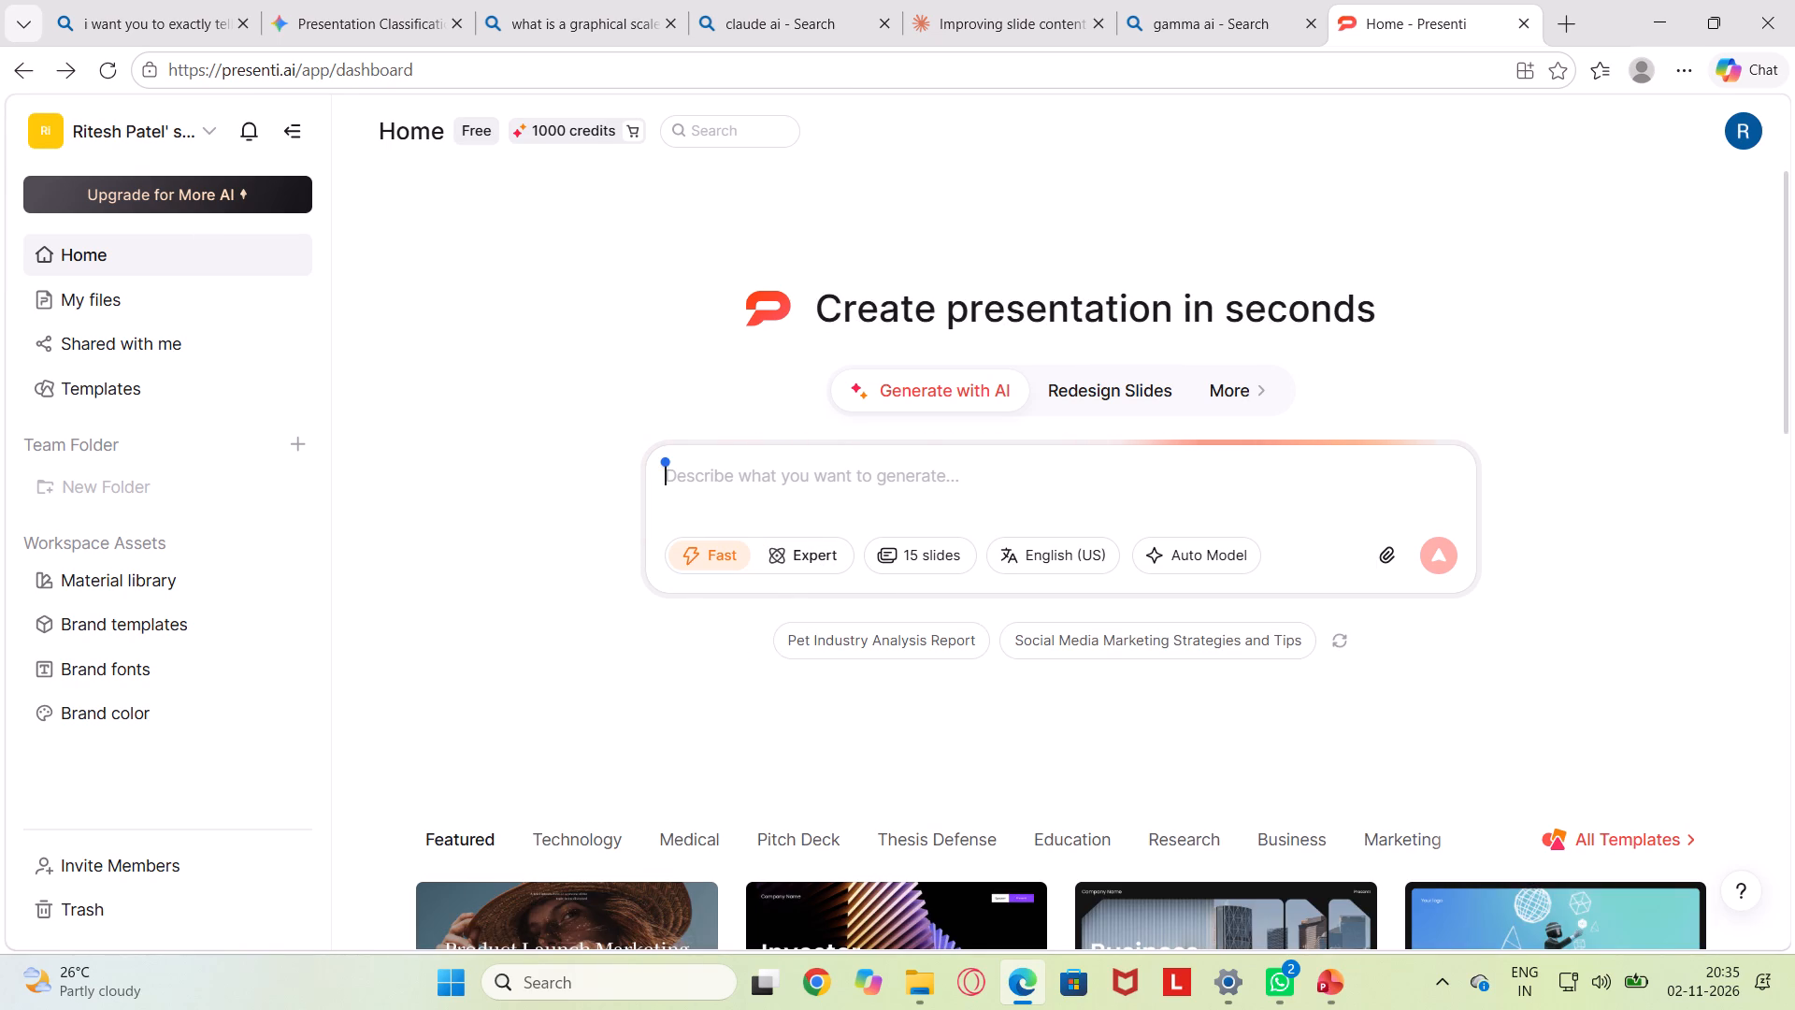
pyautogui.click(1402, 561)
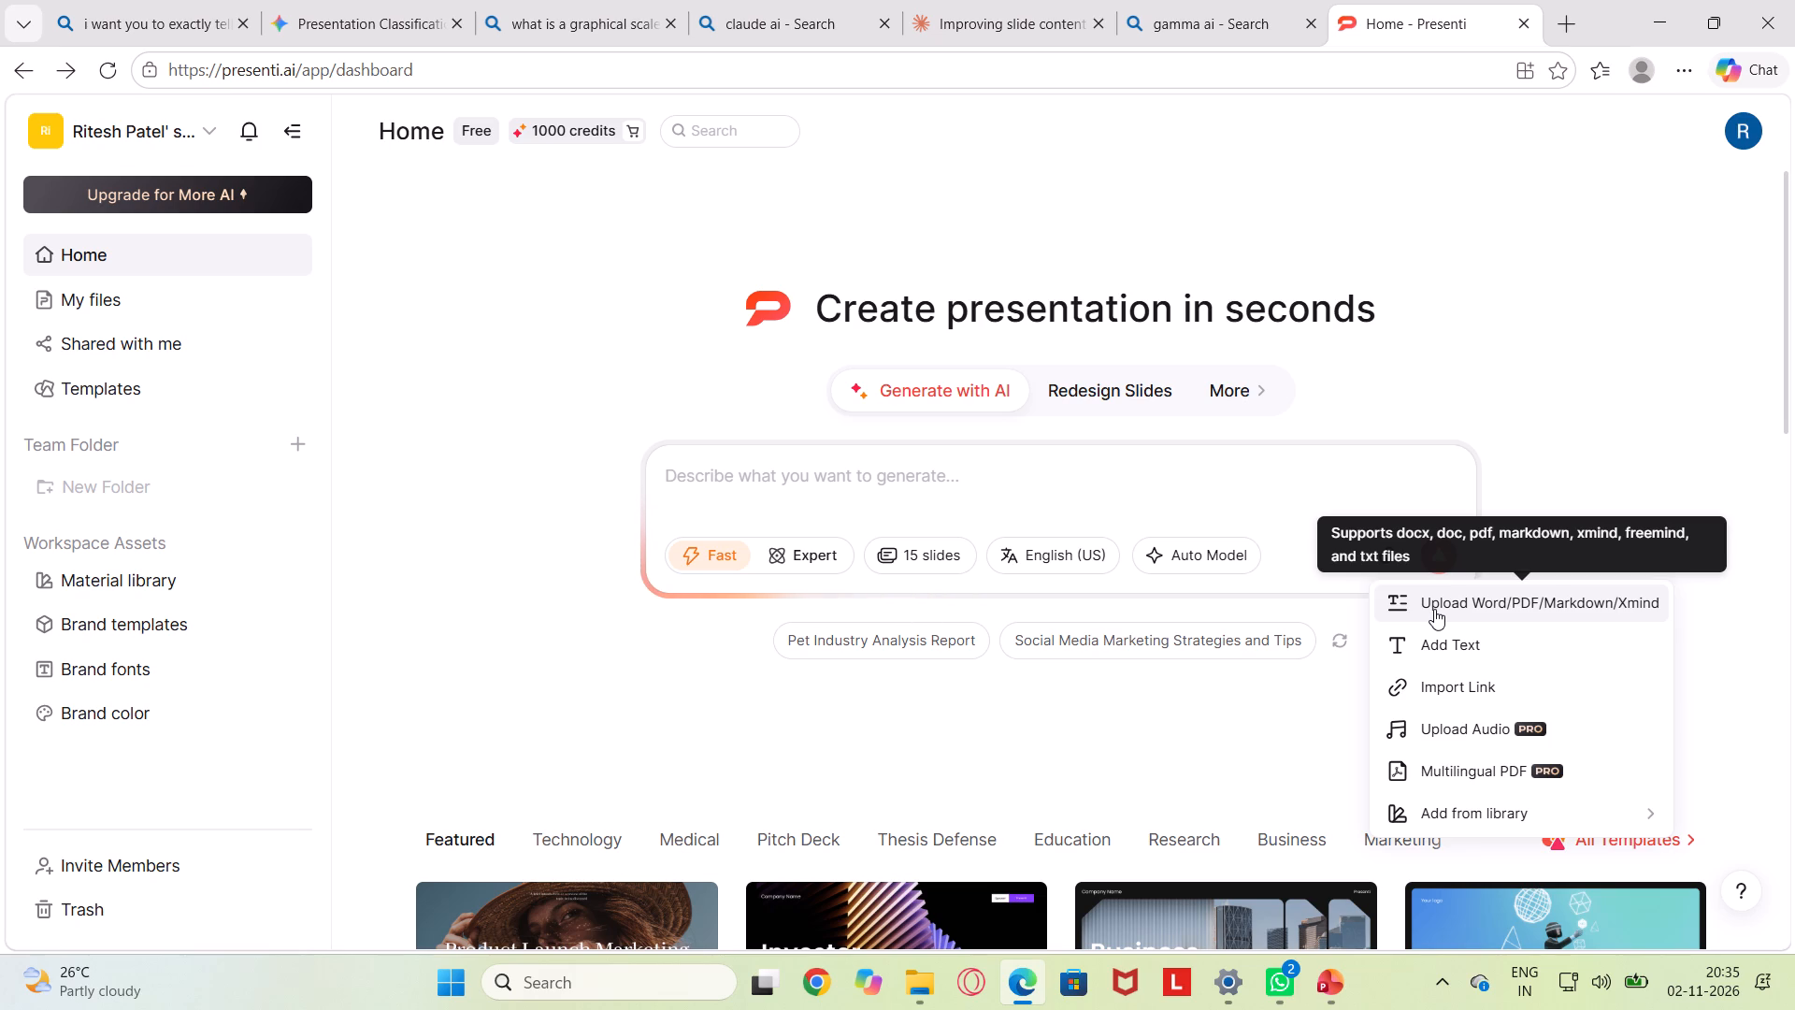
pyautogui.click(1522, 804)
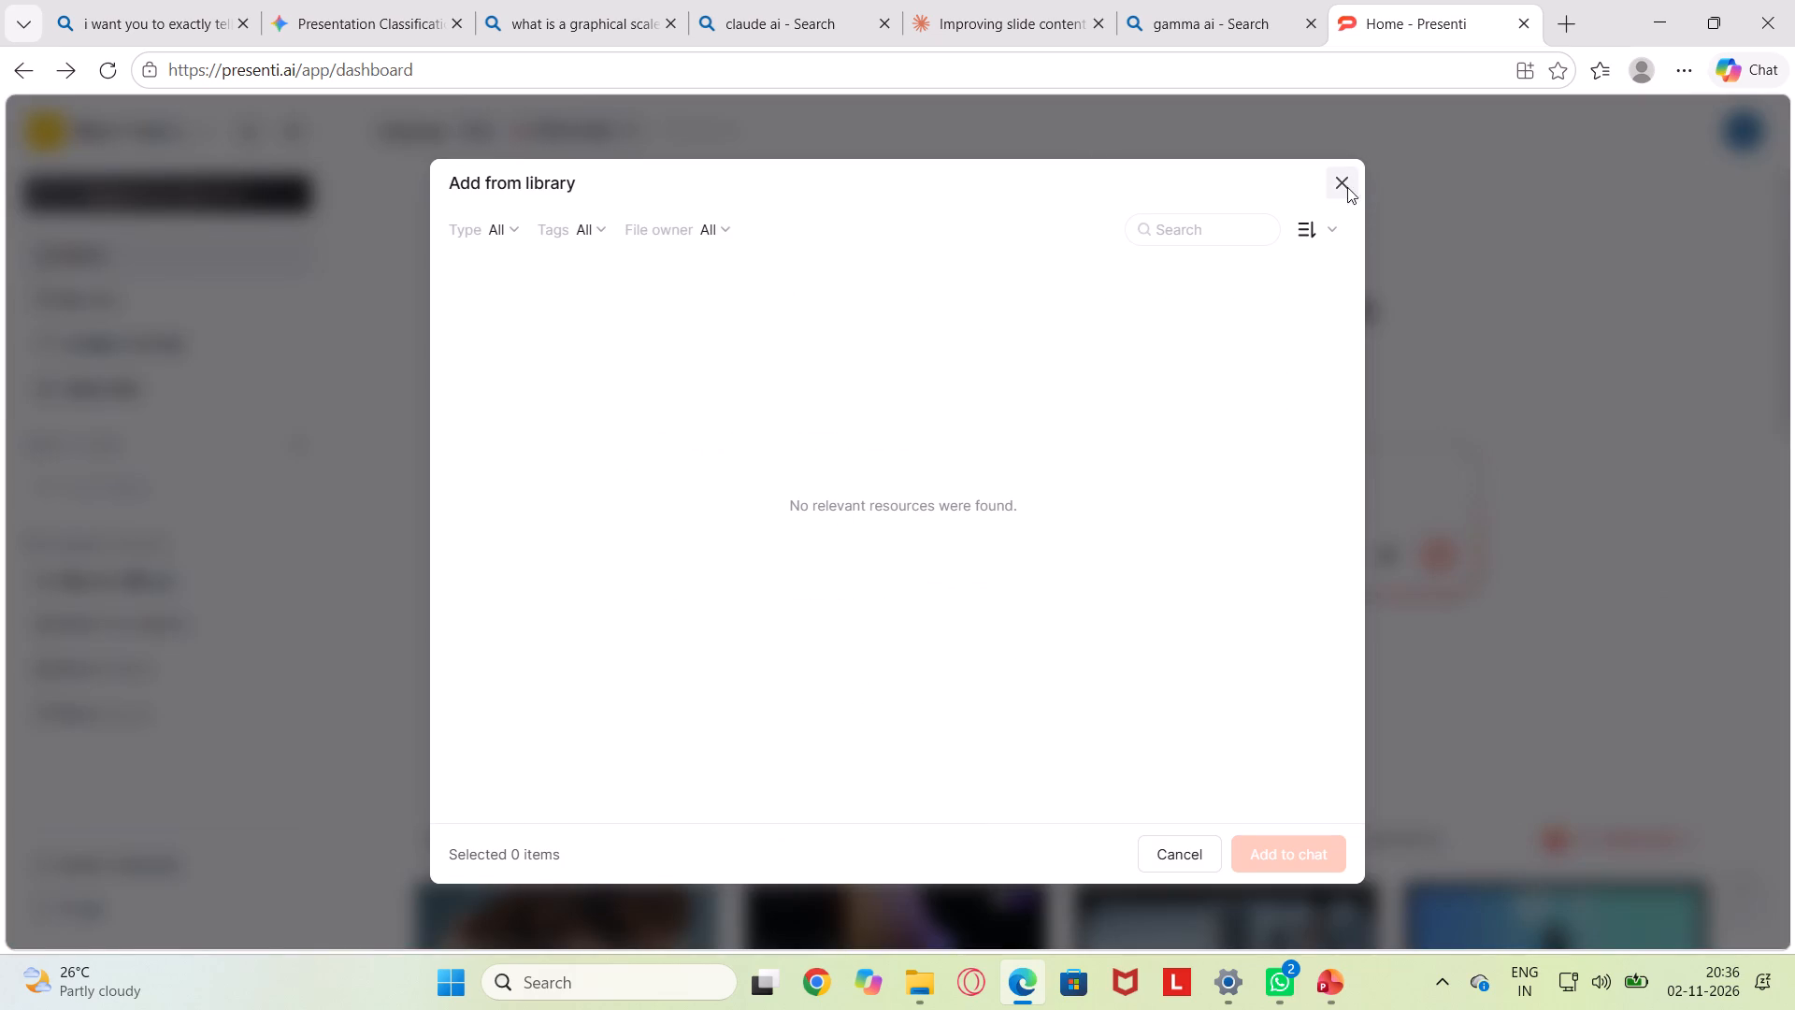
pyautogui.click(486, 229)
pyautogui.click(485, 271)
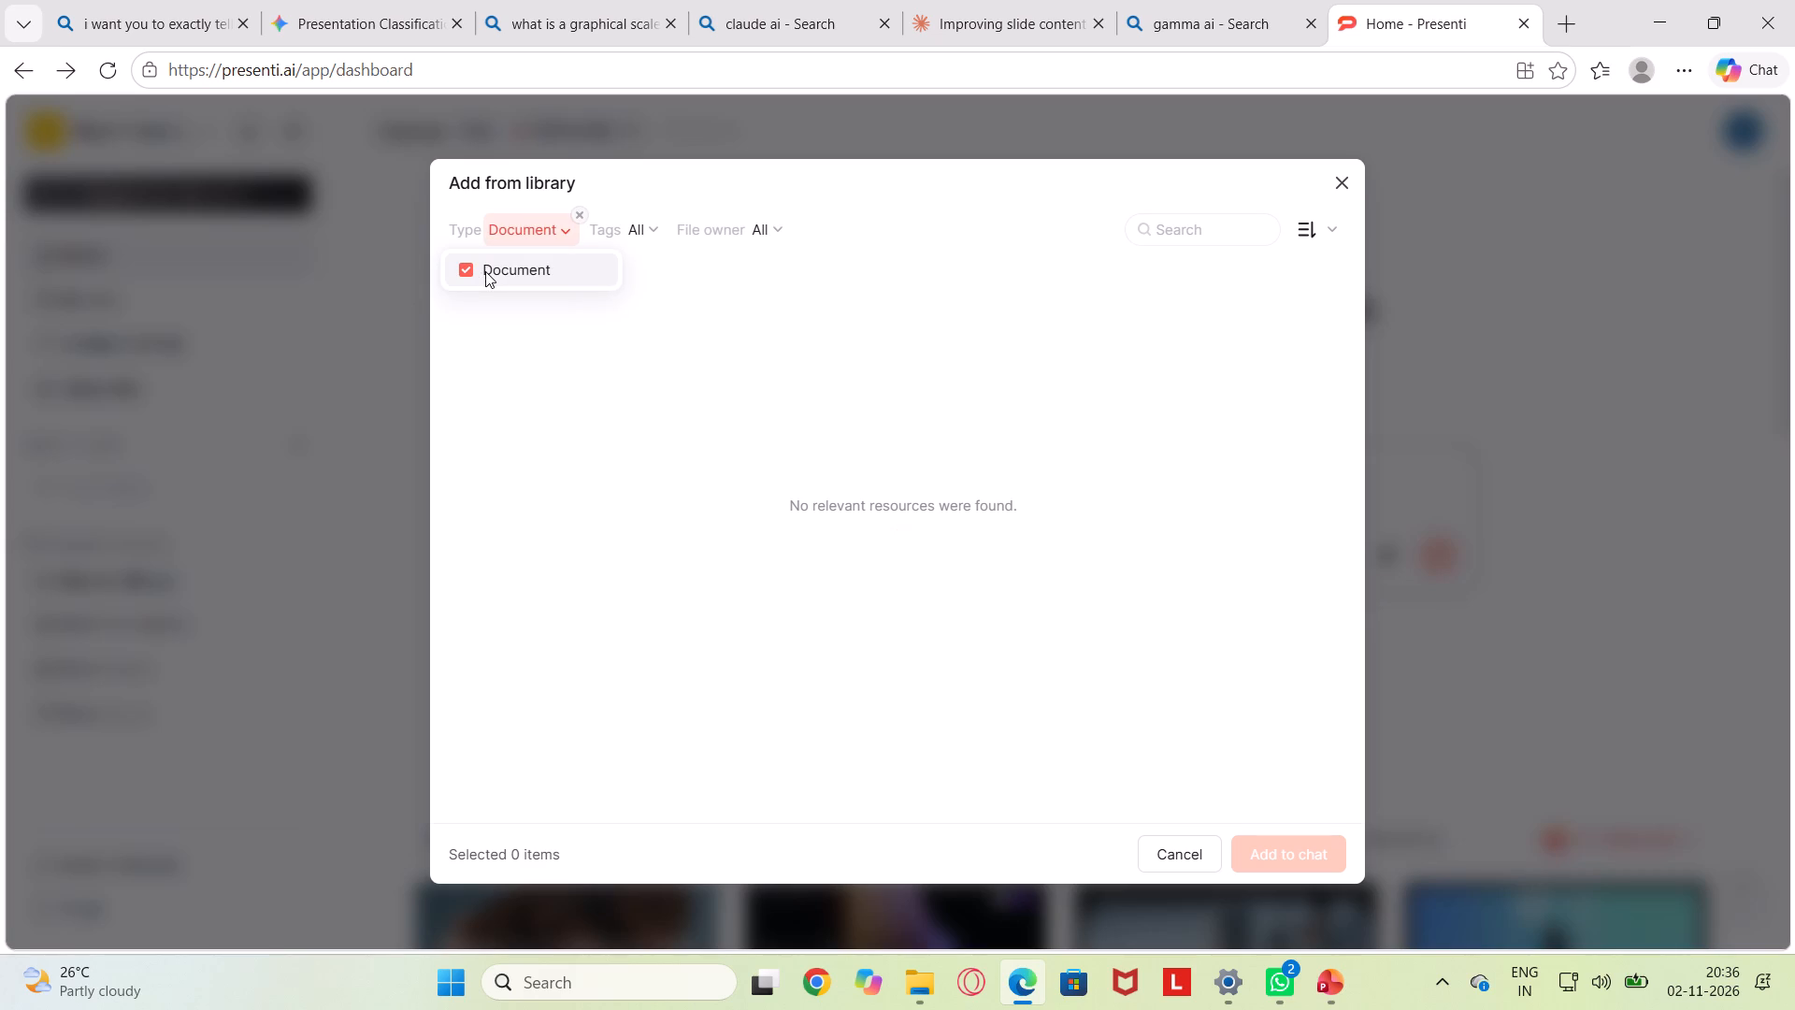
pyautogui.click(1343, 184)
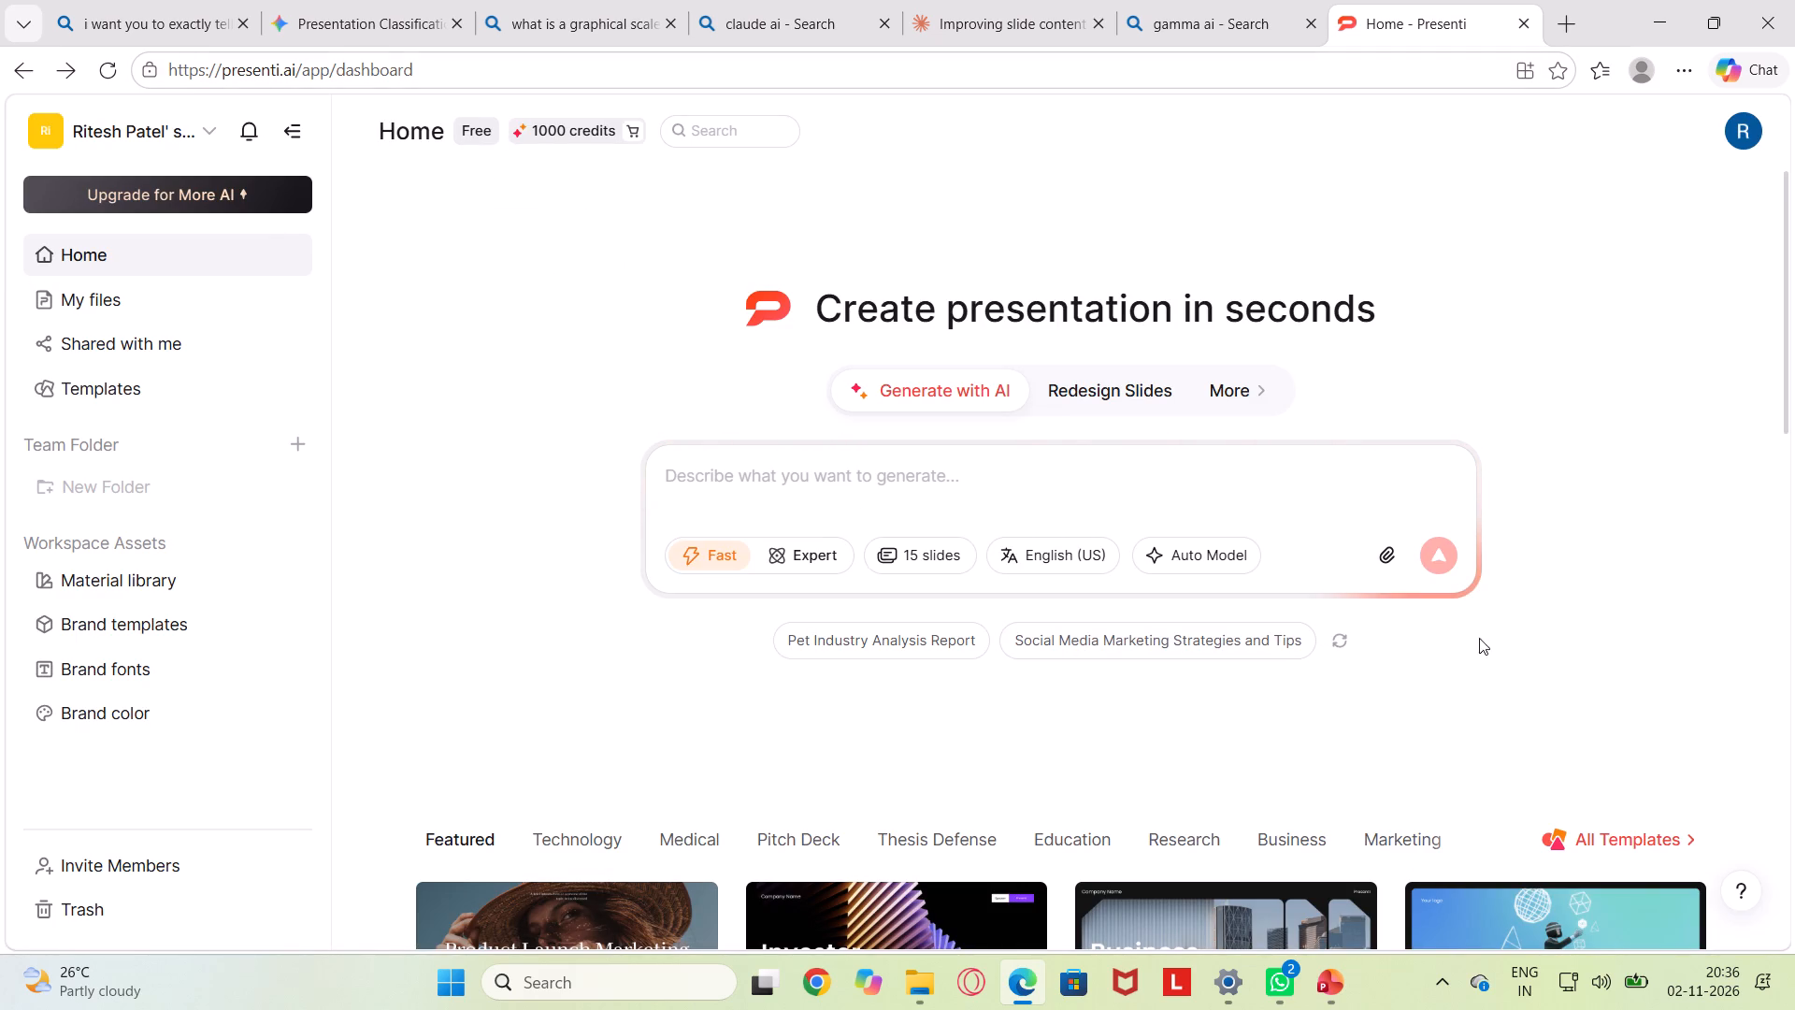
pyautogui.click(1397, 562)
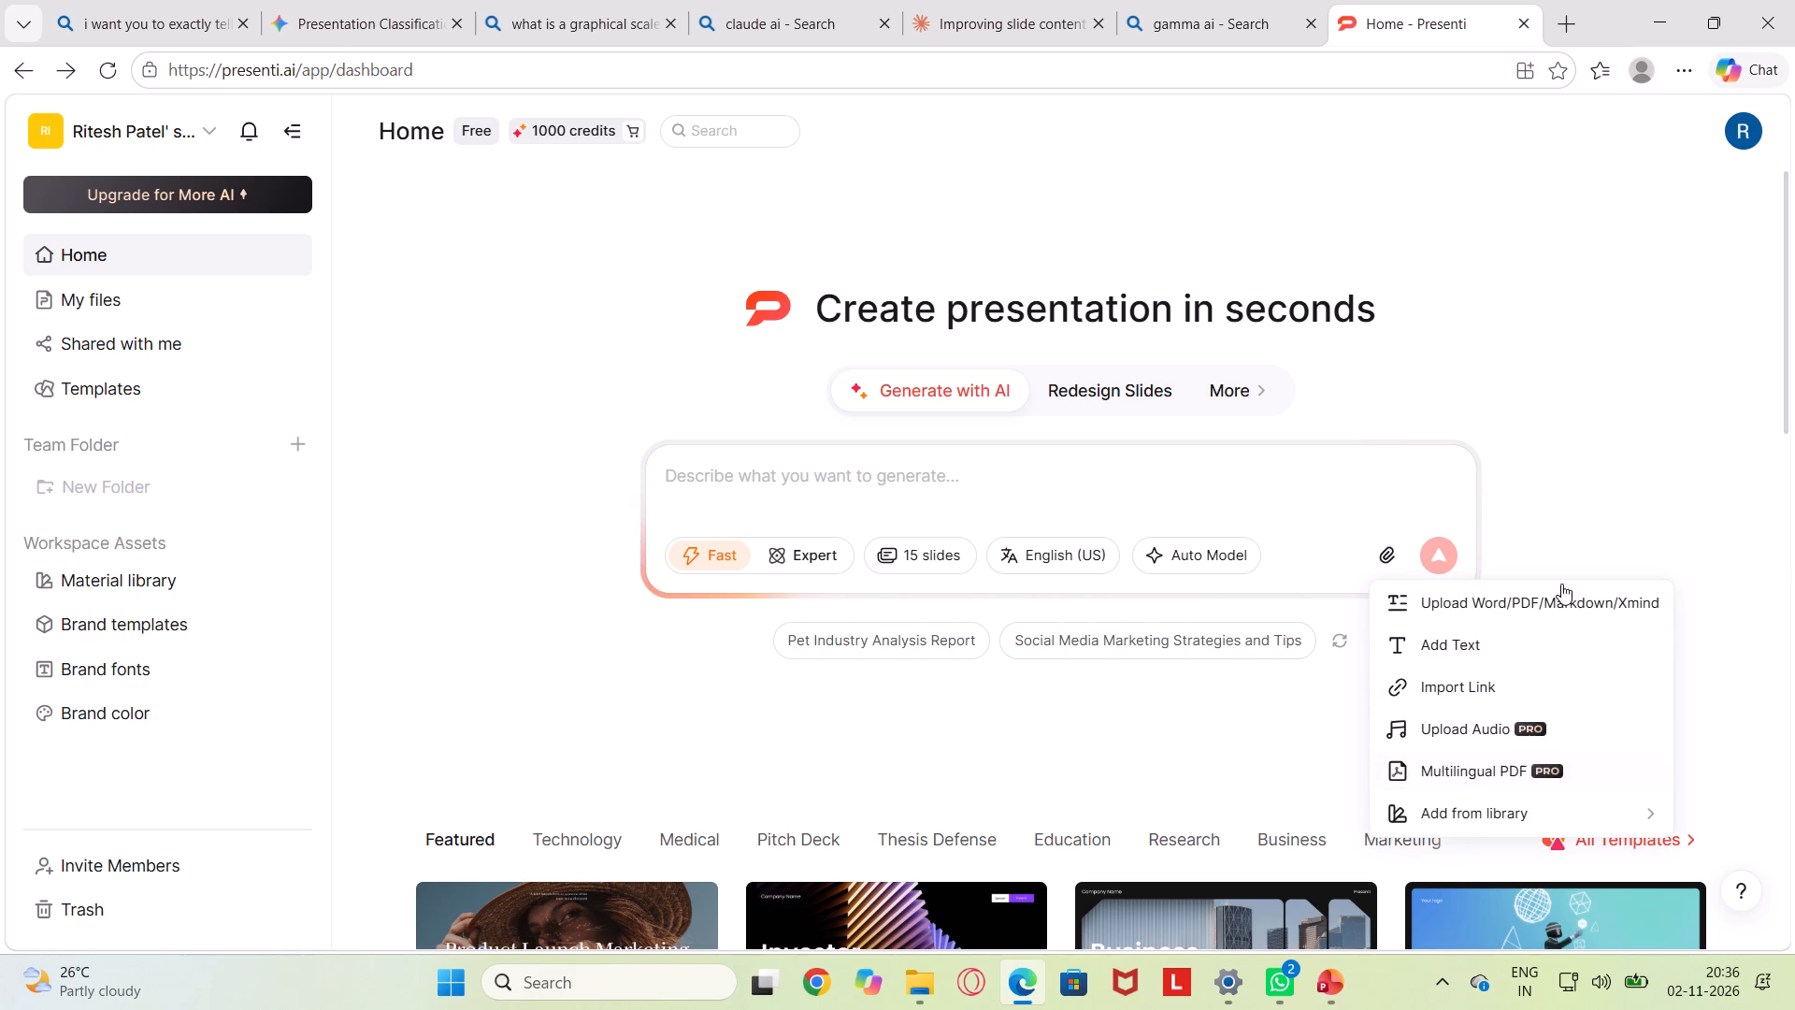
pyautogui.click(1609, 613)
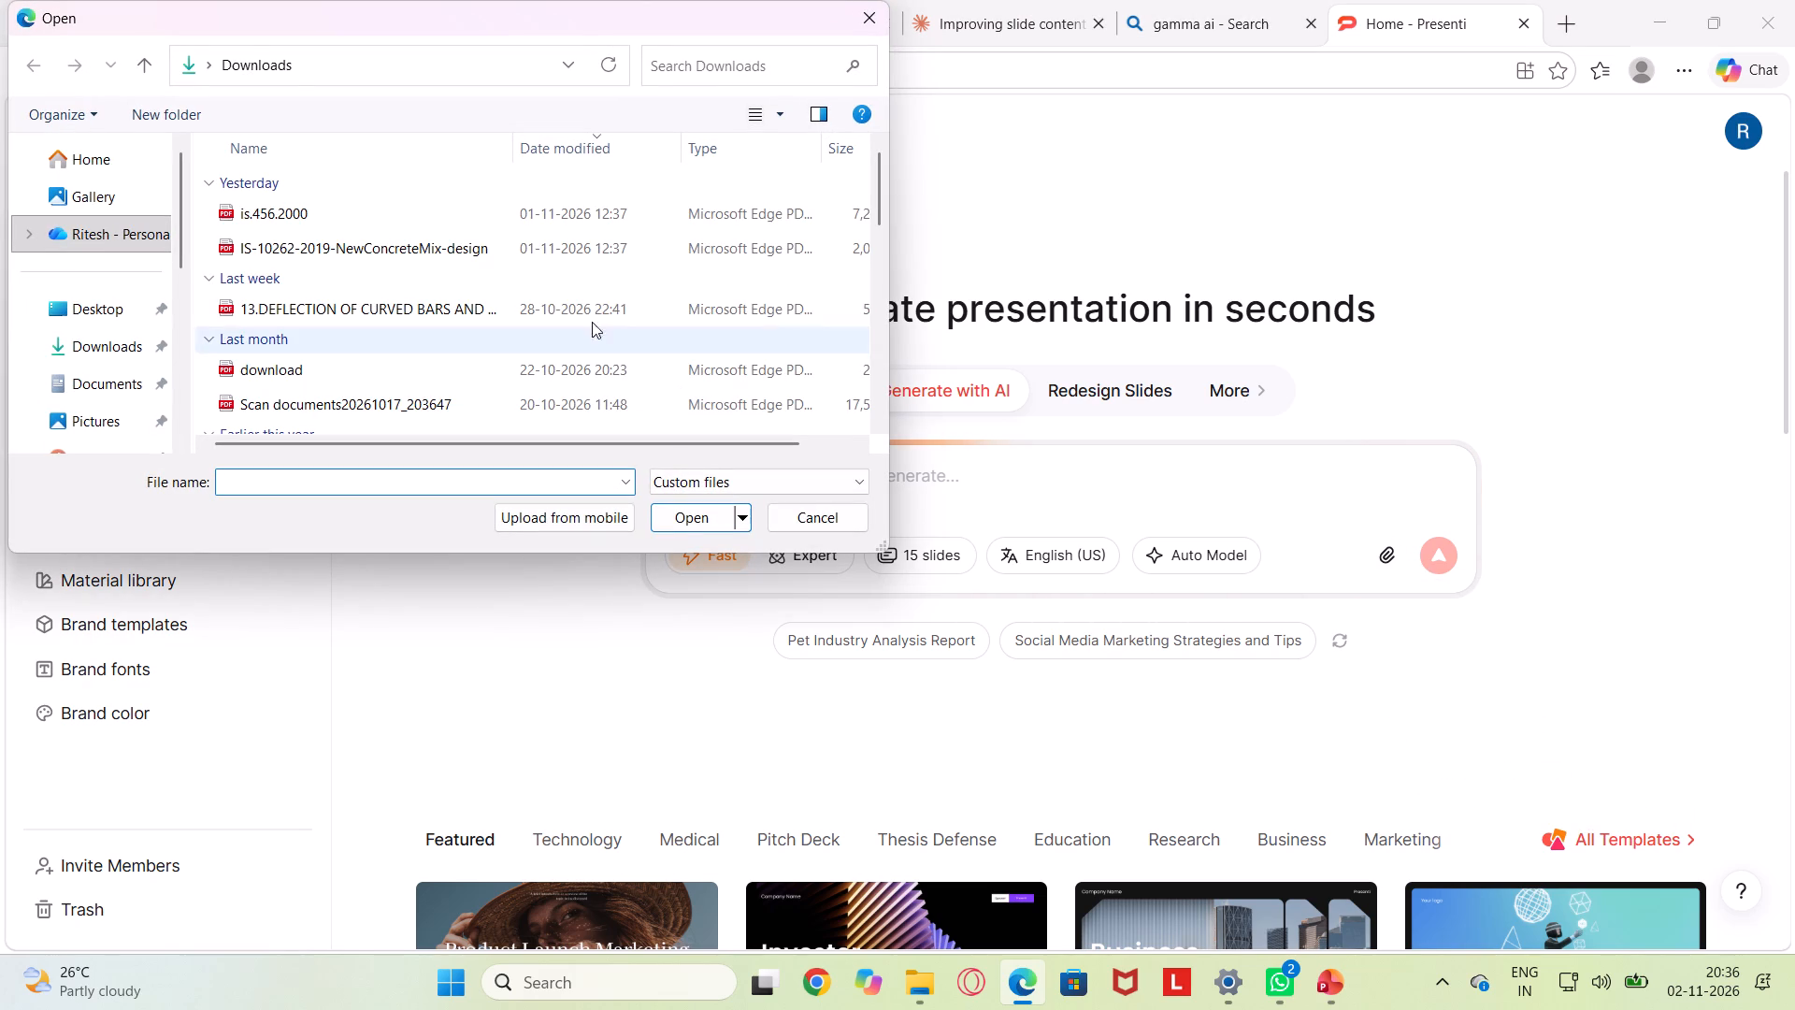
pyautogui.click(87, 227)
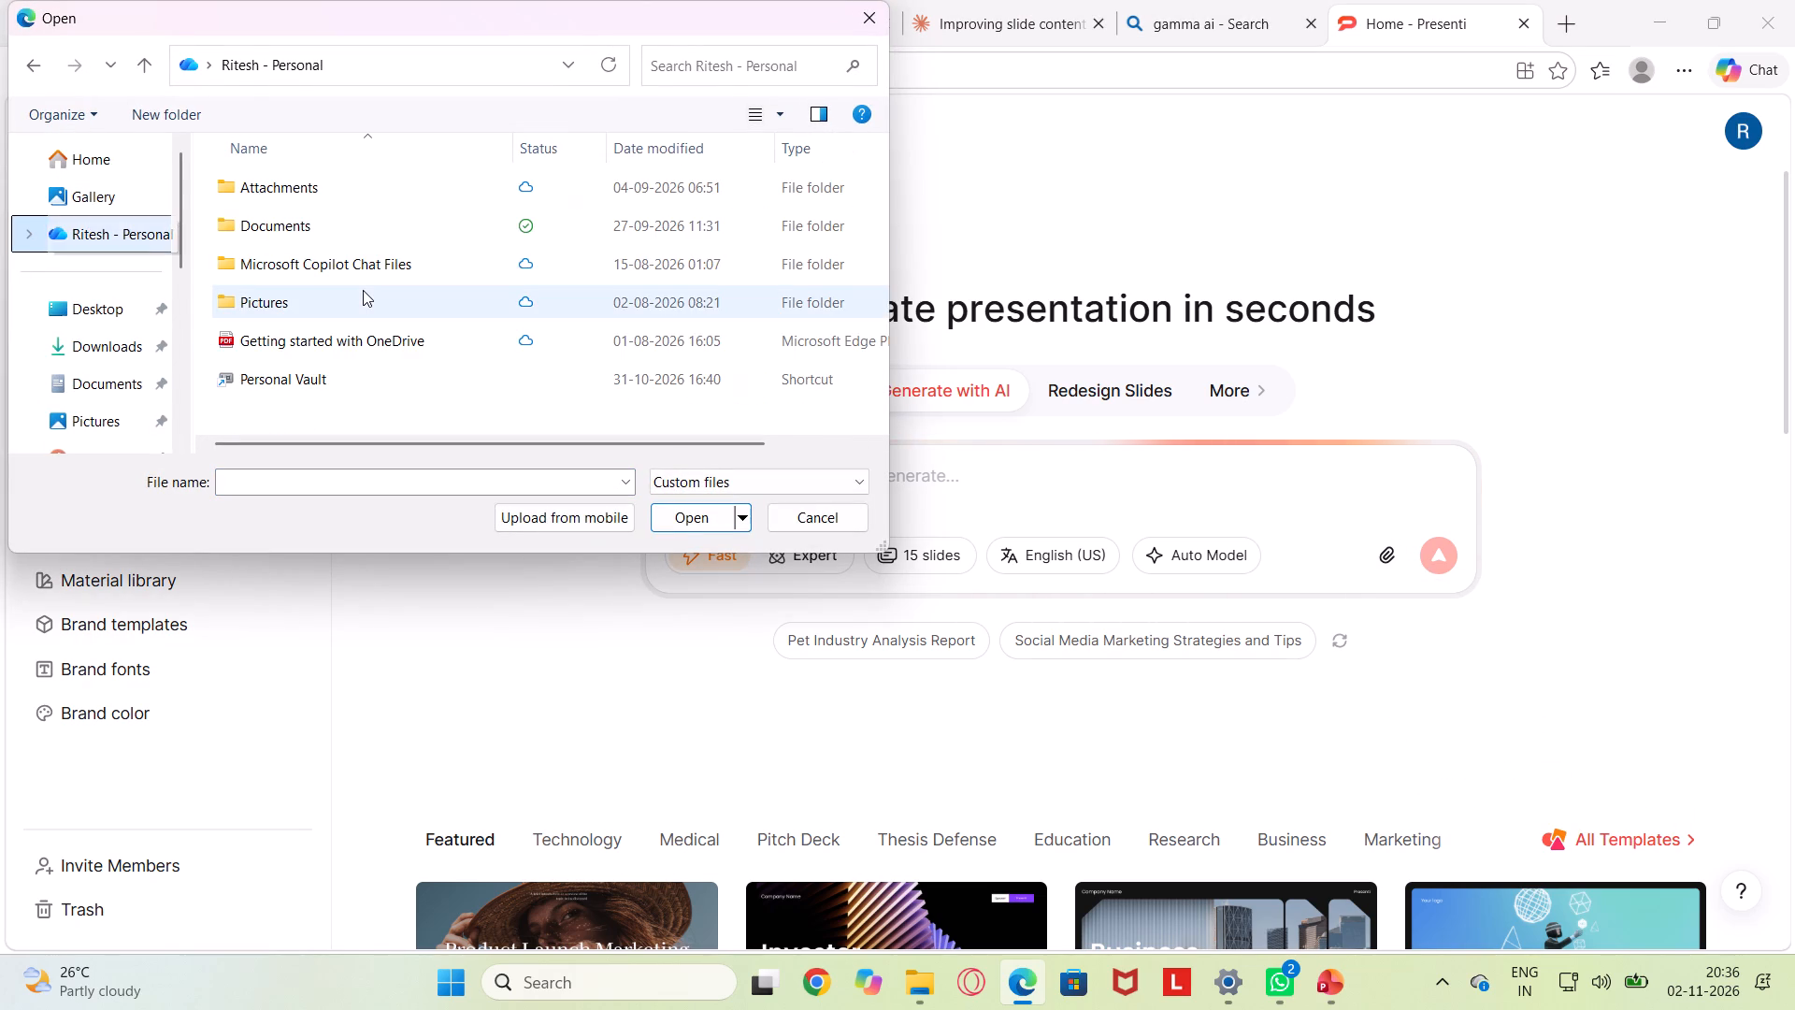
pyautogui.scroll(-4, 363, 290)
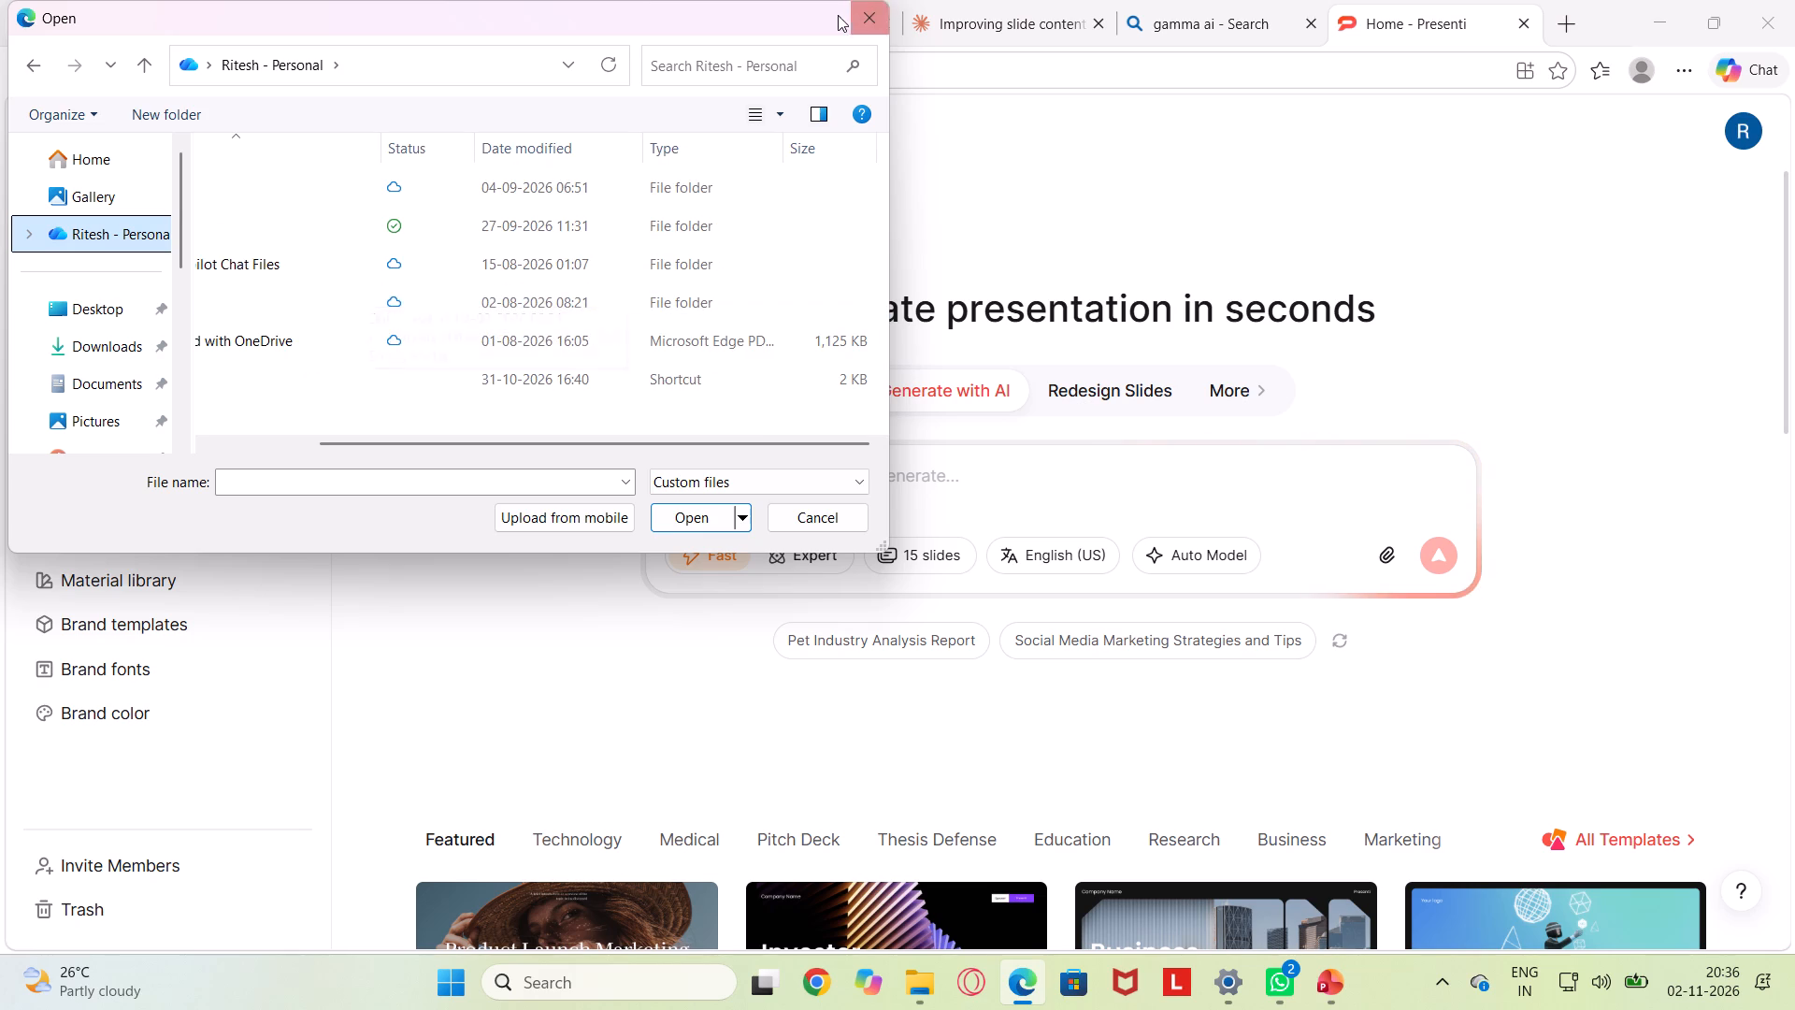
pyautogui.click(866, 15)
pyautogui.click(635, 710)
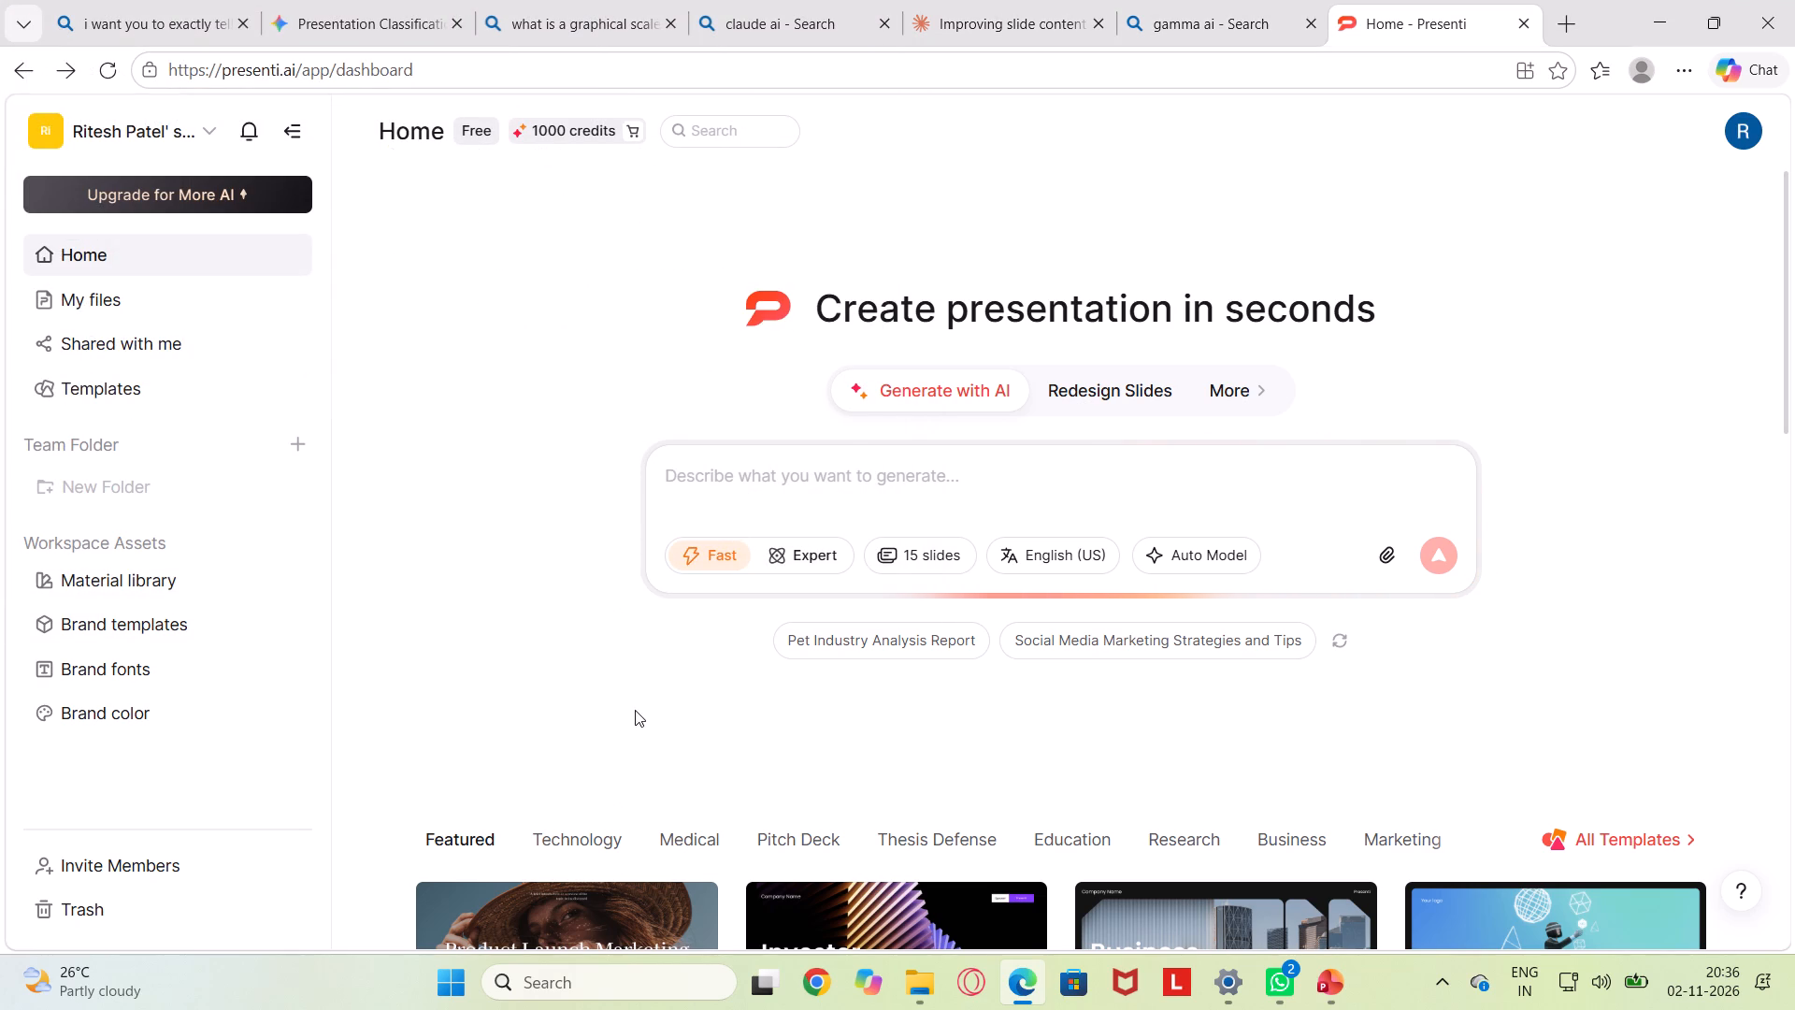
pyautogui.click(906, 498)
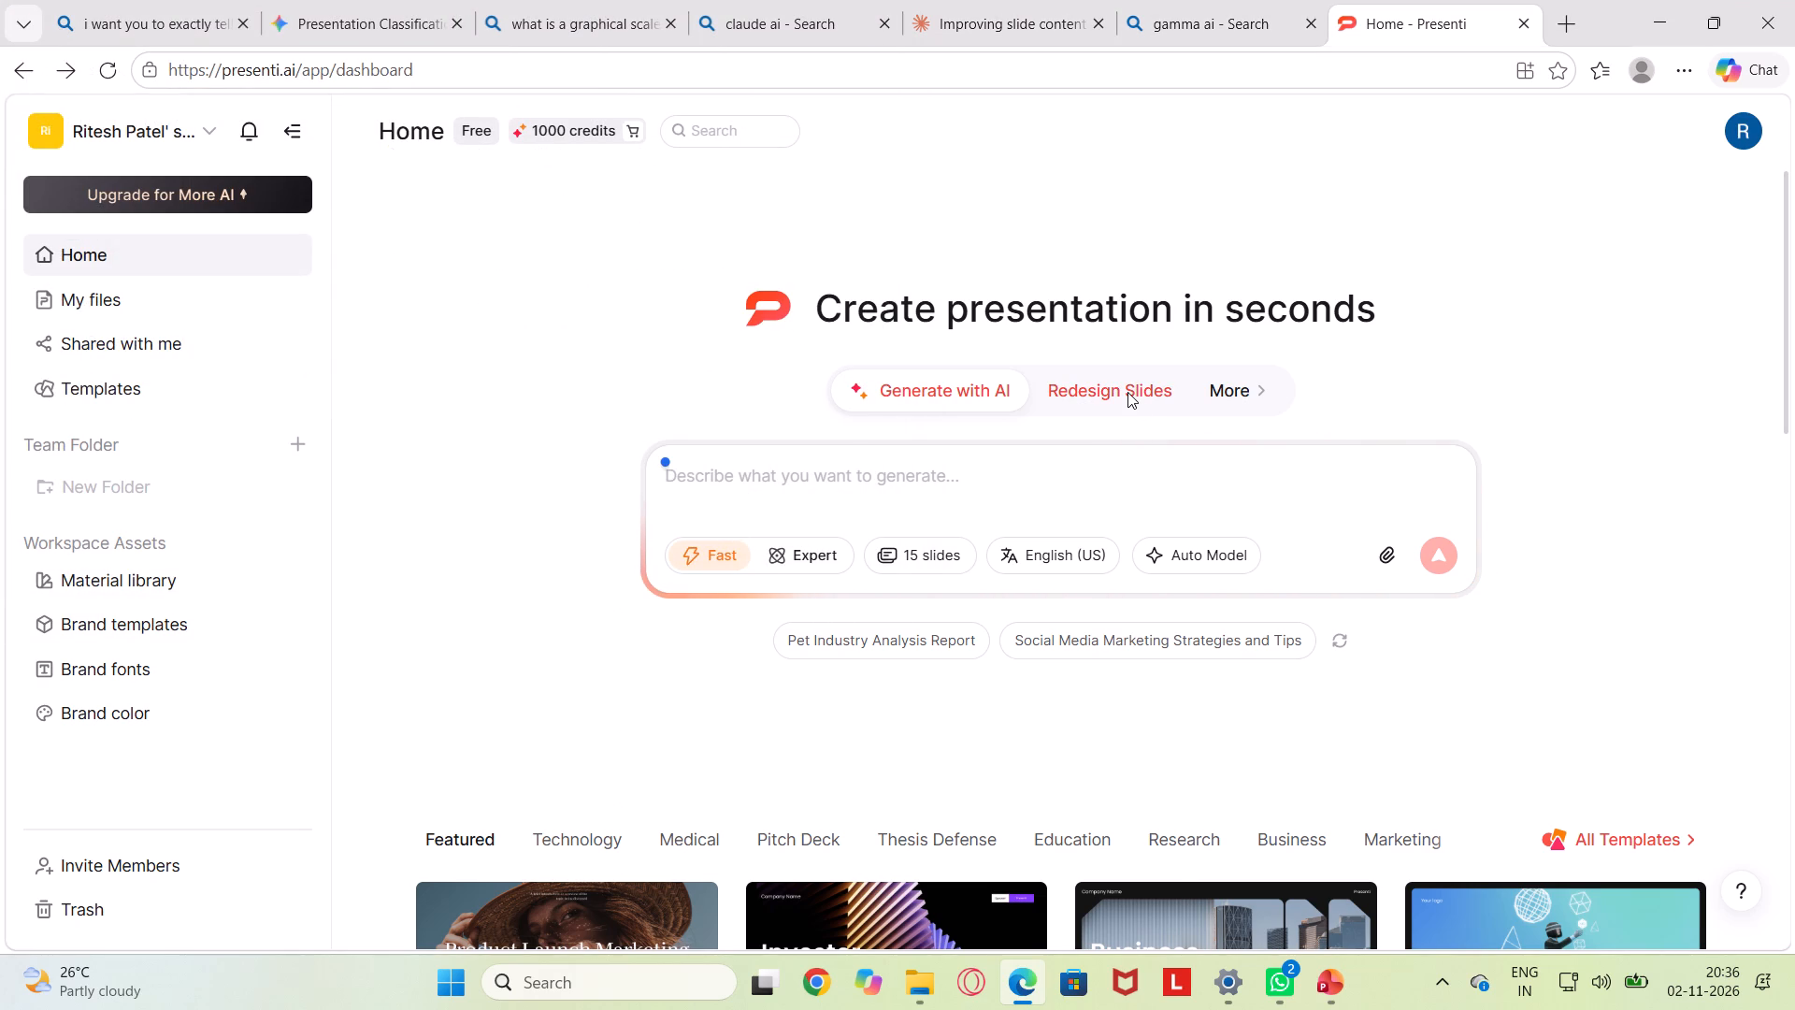
# Upload the "Graphical Scales and Their Types" presentation from Downloads for slide redesign.
pyautogui.click(1127, 392)
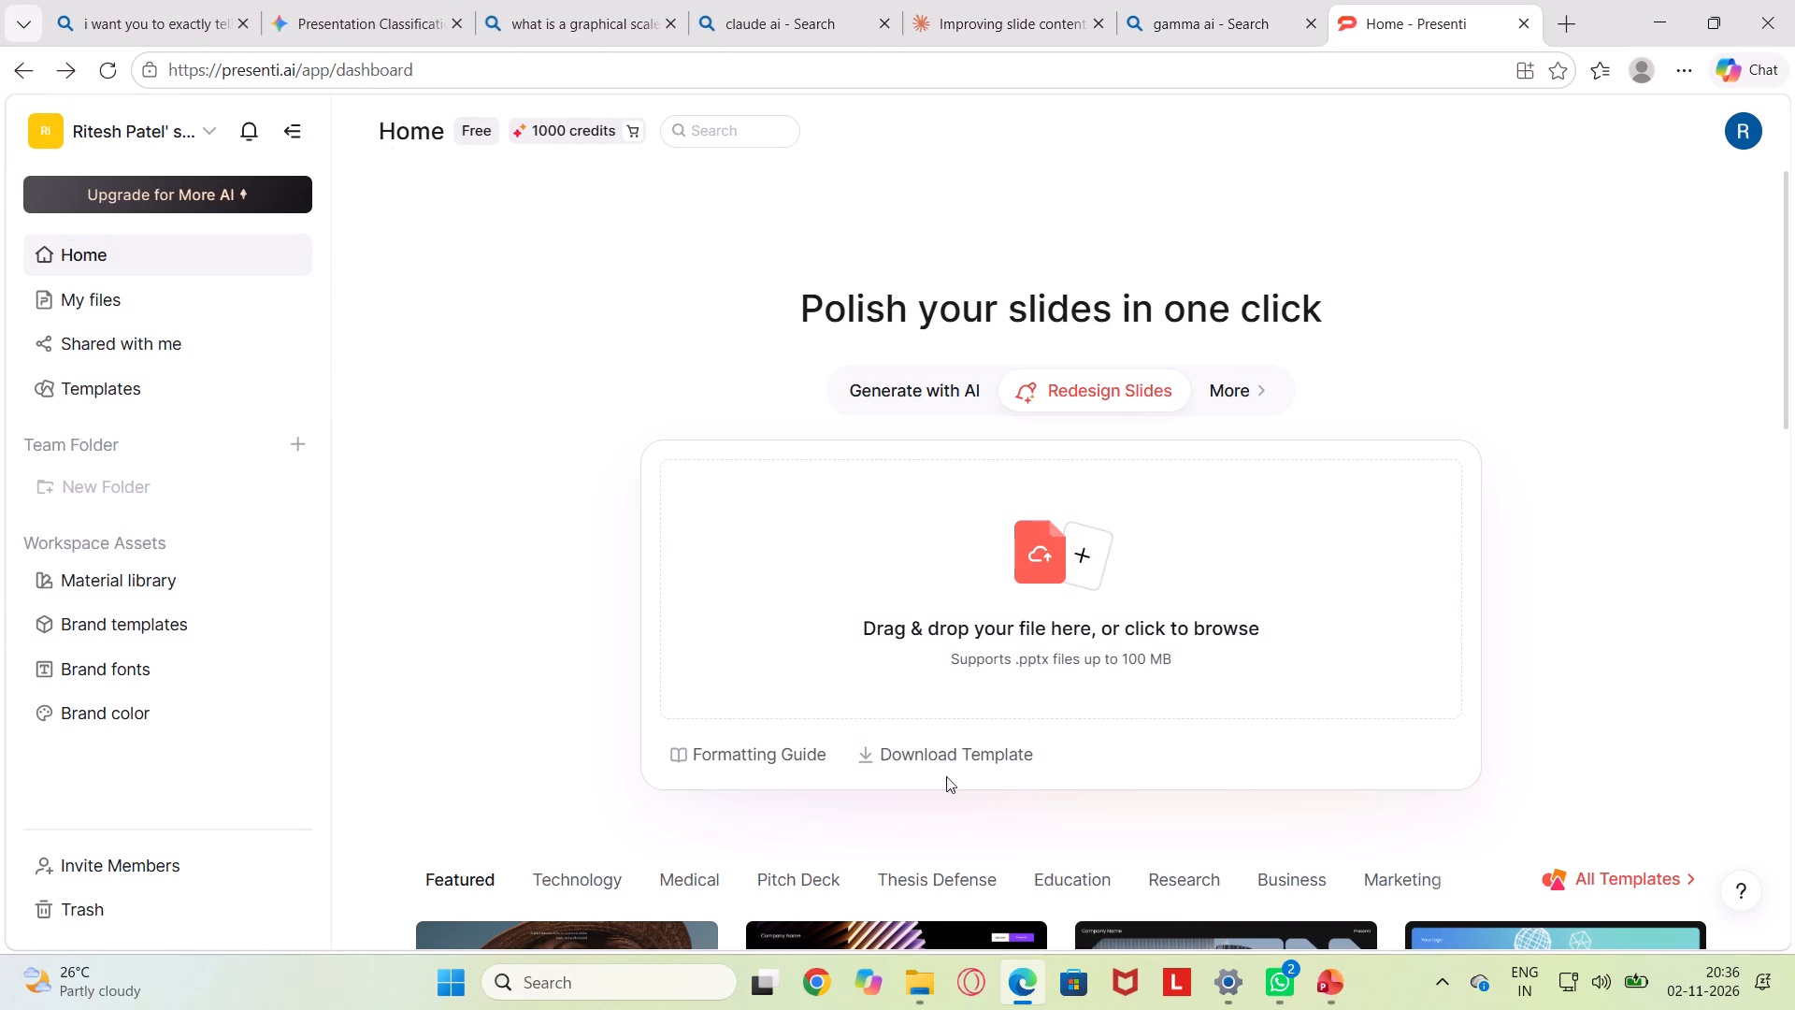
pyautogui.click(1054, 570)
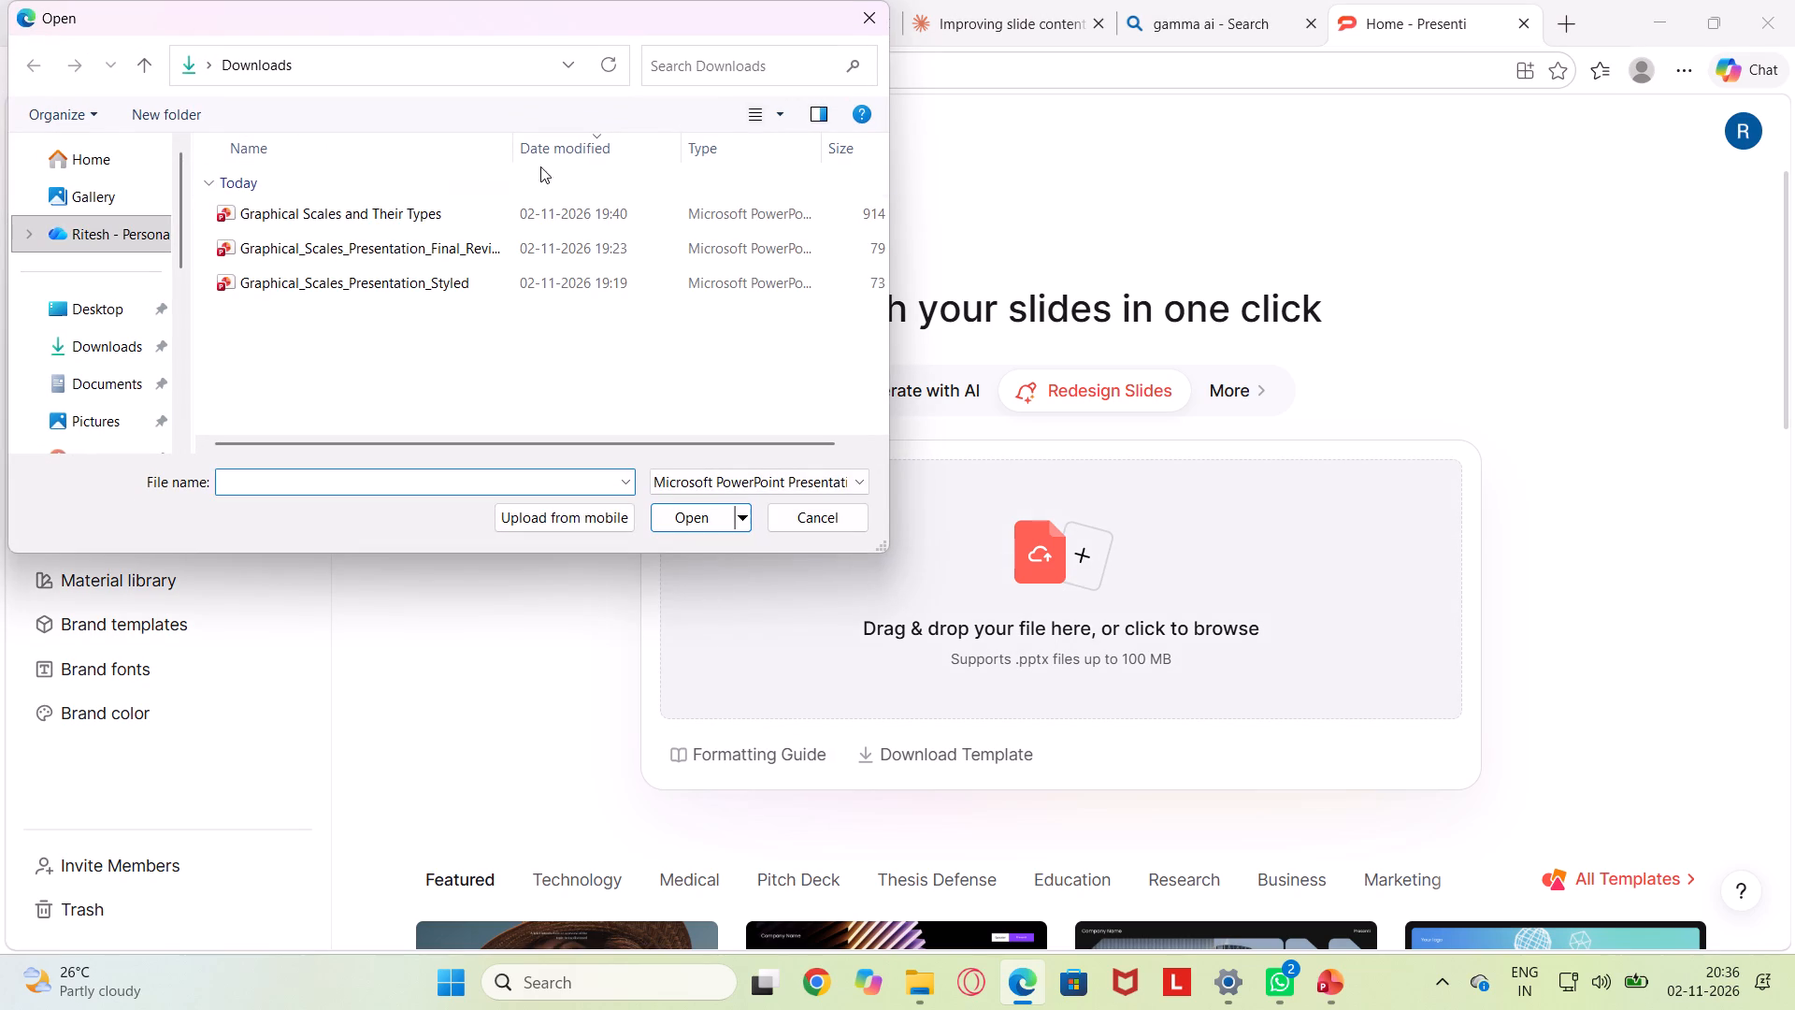
pyautogui.click(481, 210)
pyautogui.click(682, 514)
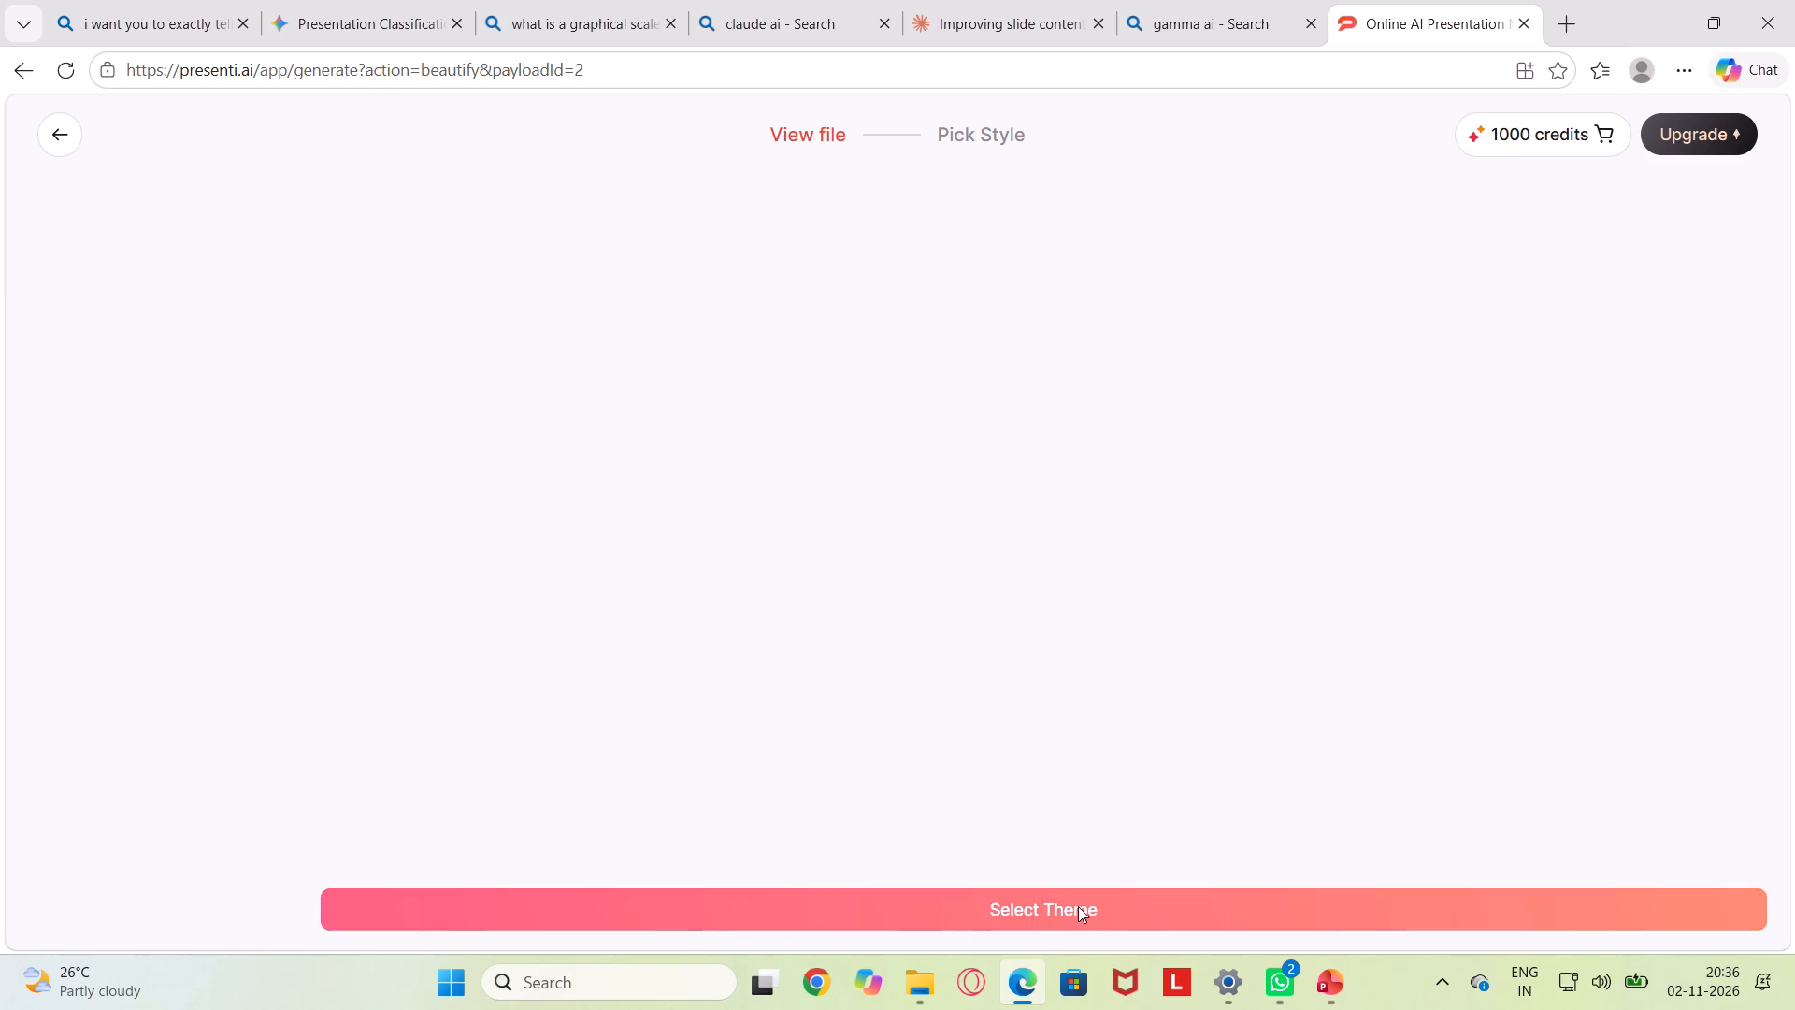
# Try to continue to theme selection for the uploaded deck, and reload the page.
pyautogui.click(1078, 906)
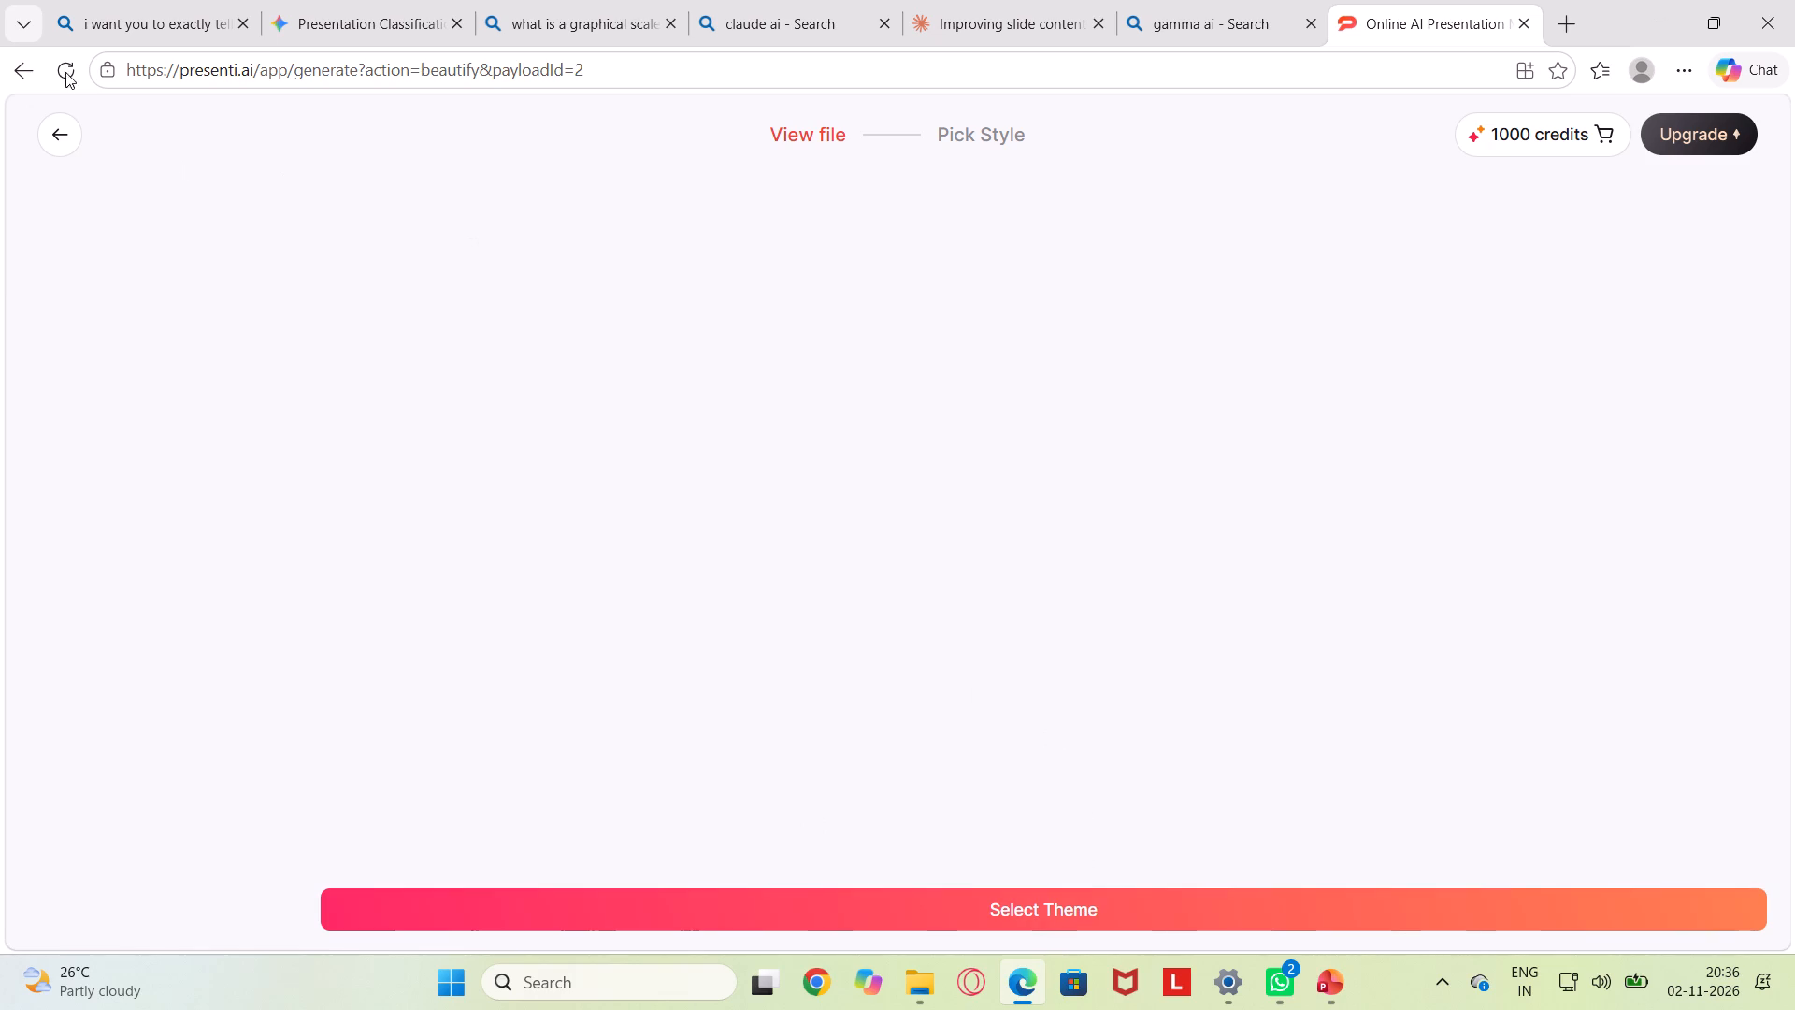
pyautogui.click(59, 62)
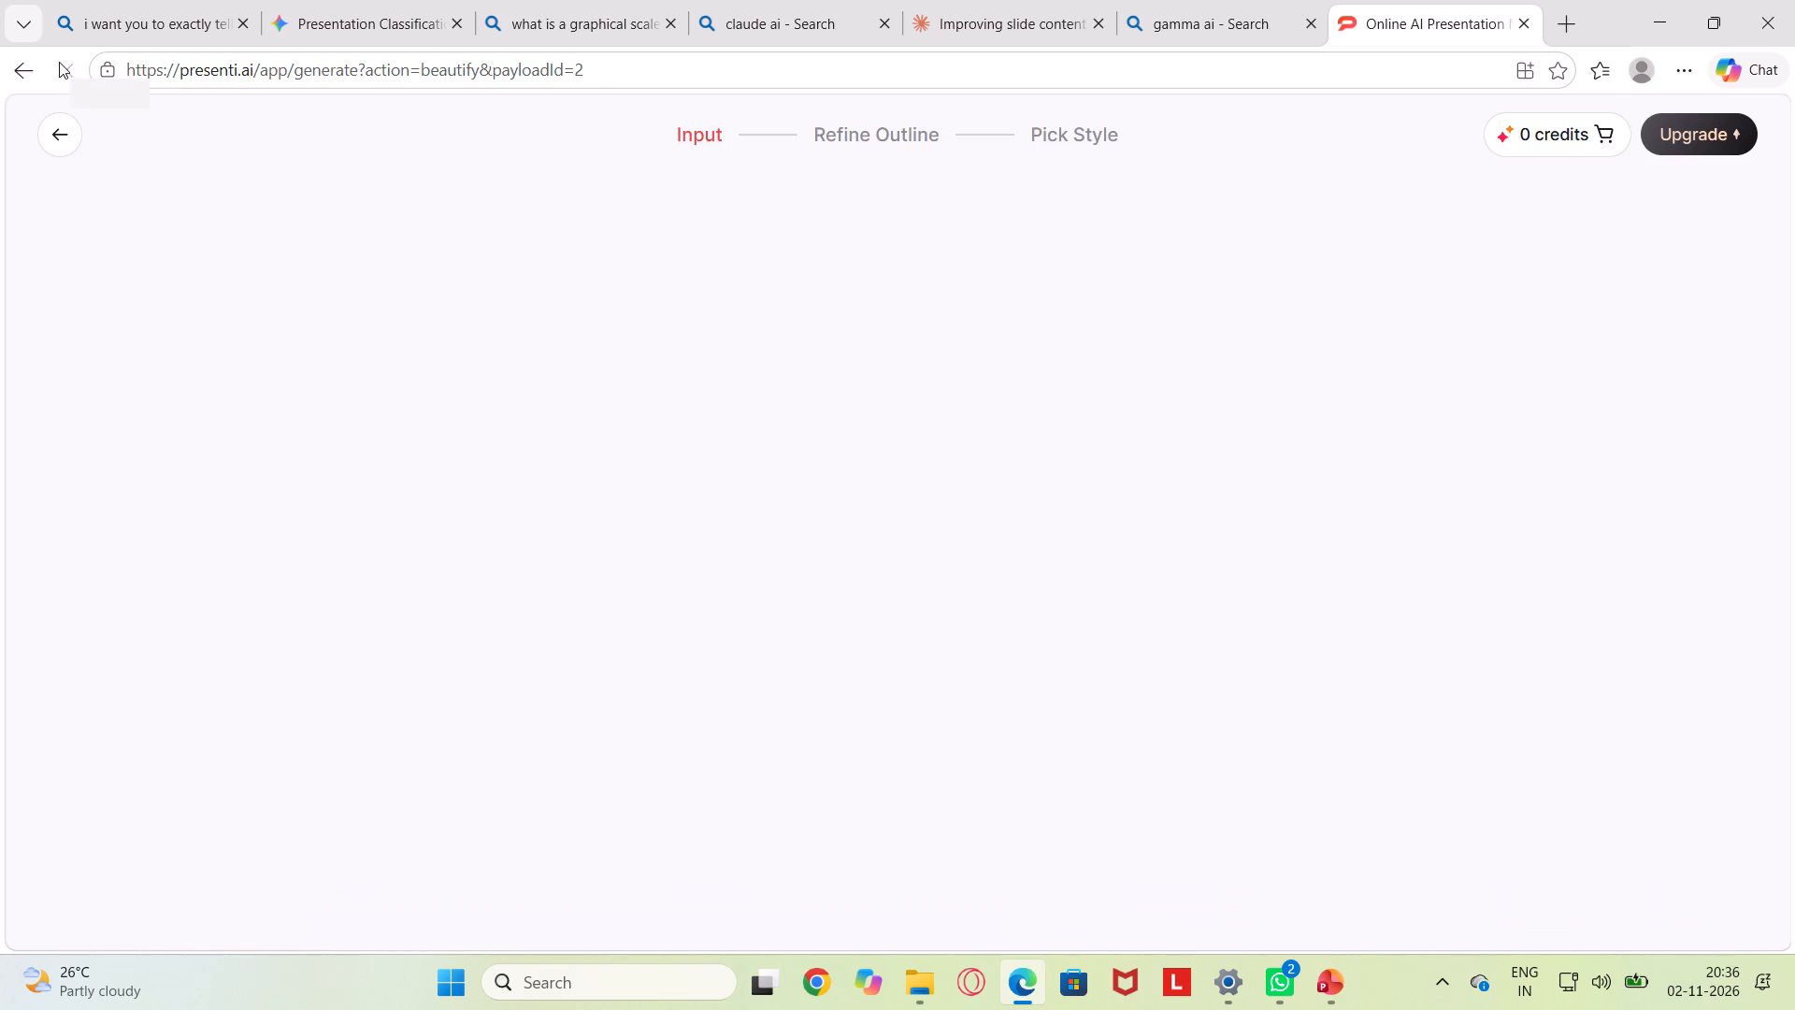
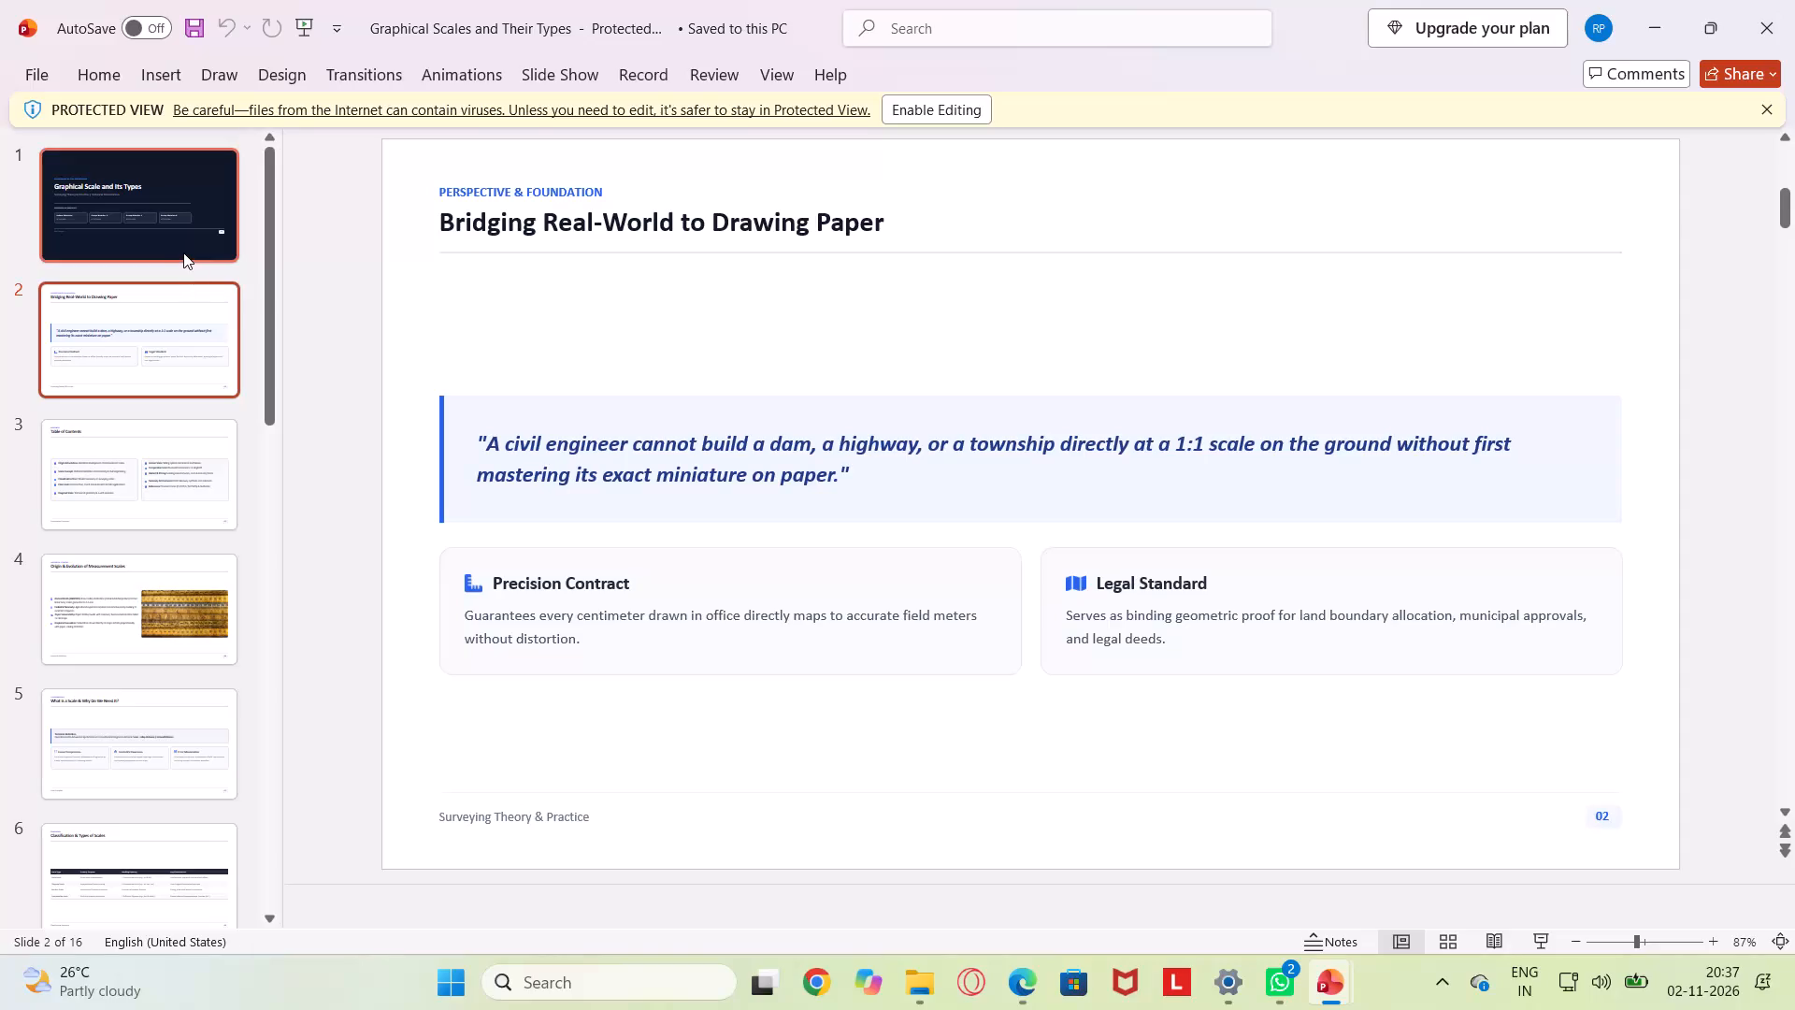
# Examine the title slide and its presenter cards, glancing at the slides that follow.
pyautogui.click(183, 252)
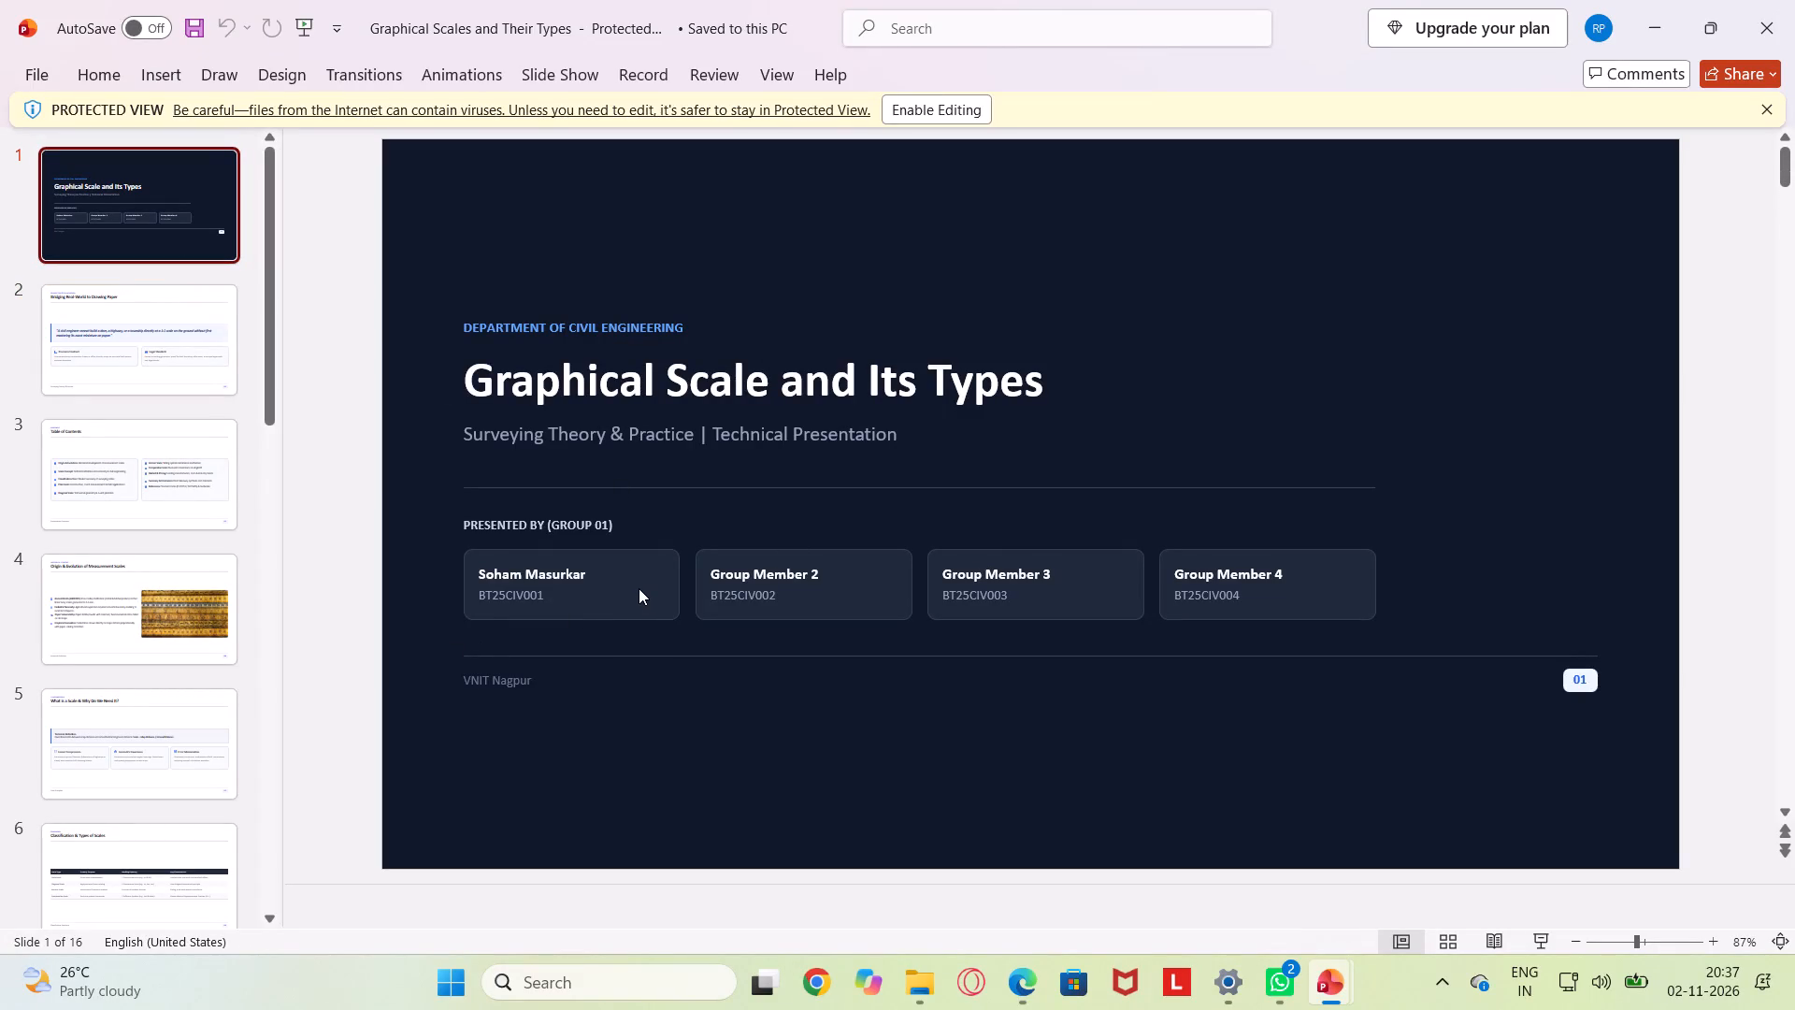
pyautogui.click(639, 588)
pyautogui.click(649, 728)
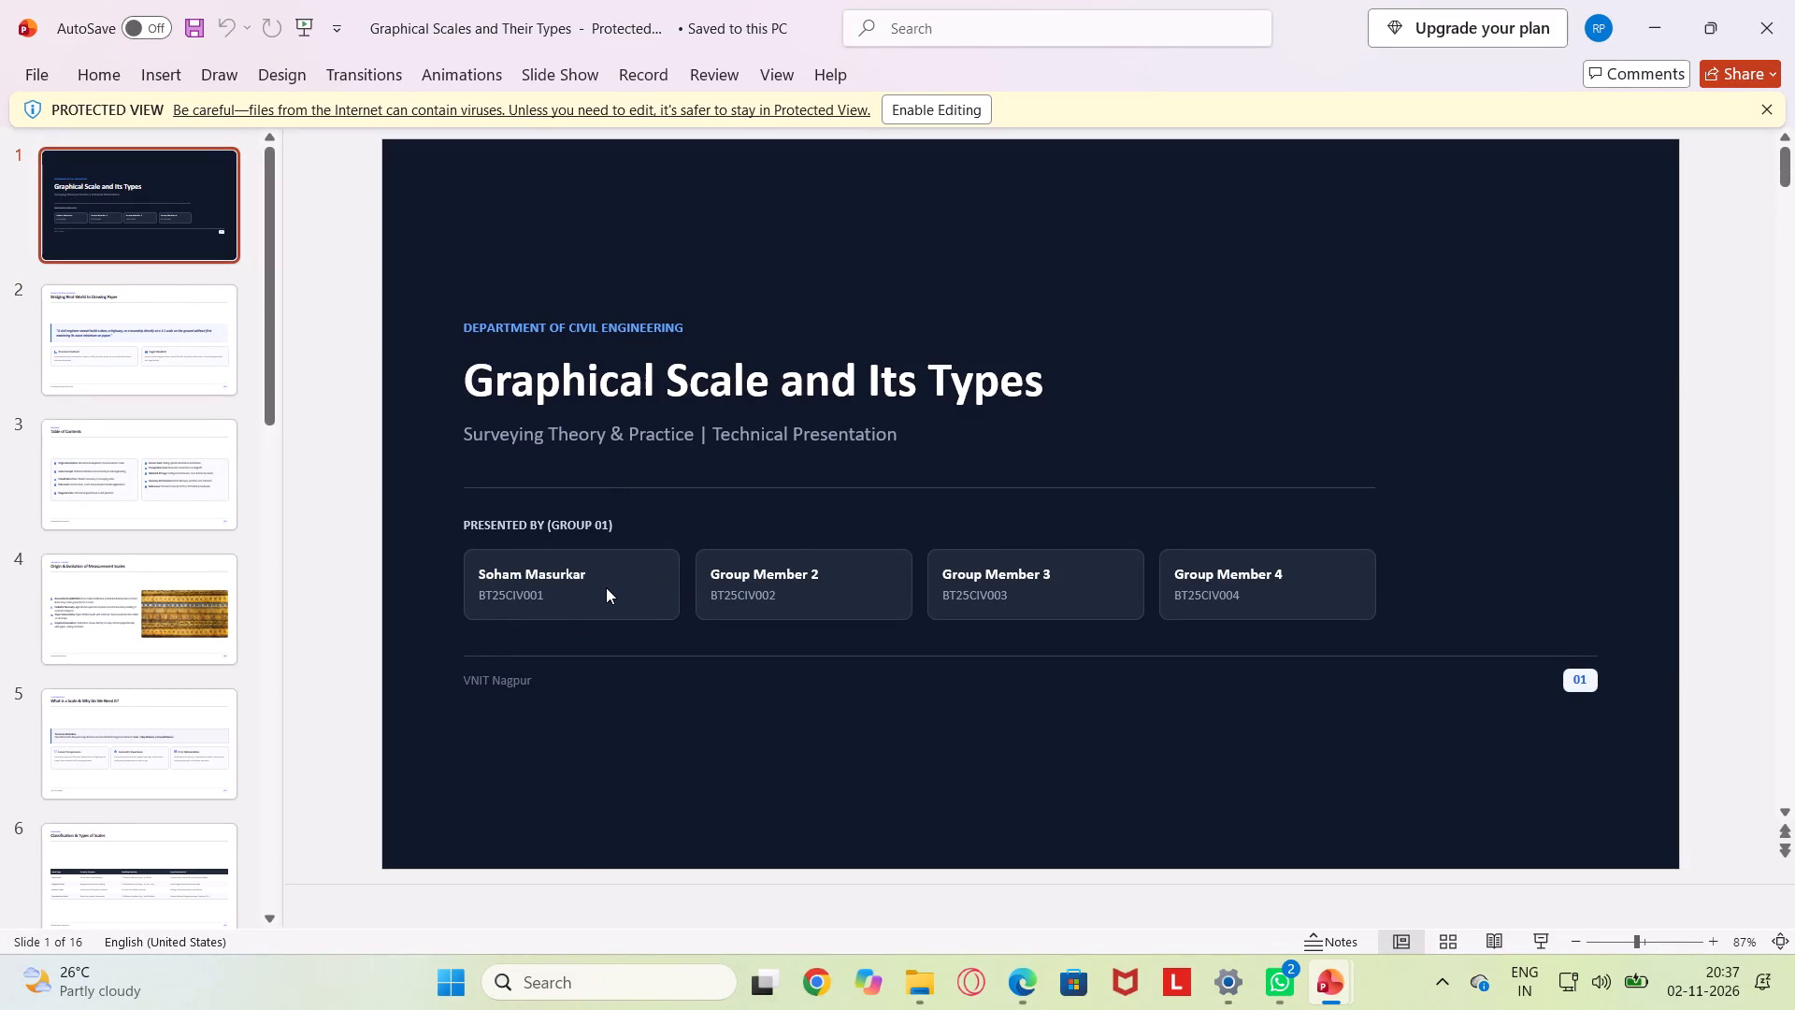
pyautogui.click(606, 587)
pyautogui.click(625, 762)
pyautogui.scroll(1, 1055, 535)
pyautogui.scroll(-1, 1055, 535)
pyautogui.scroll(1, 1055, 535)
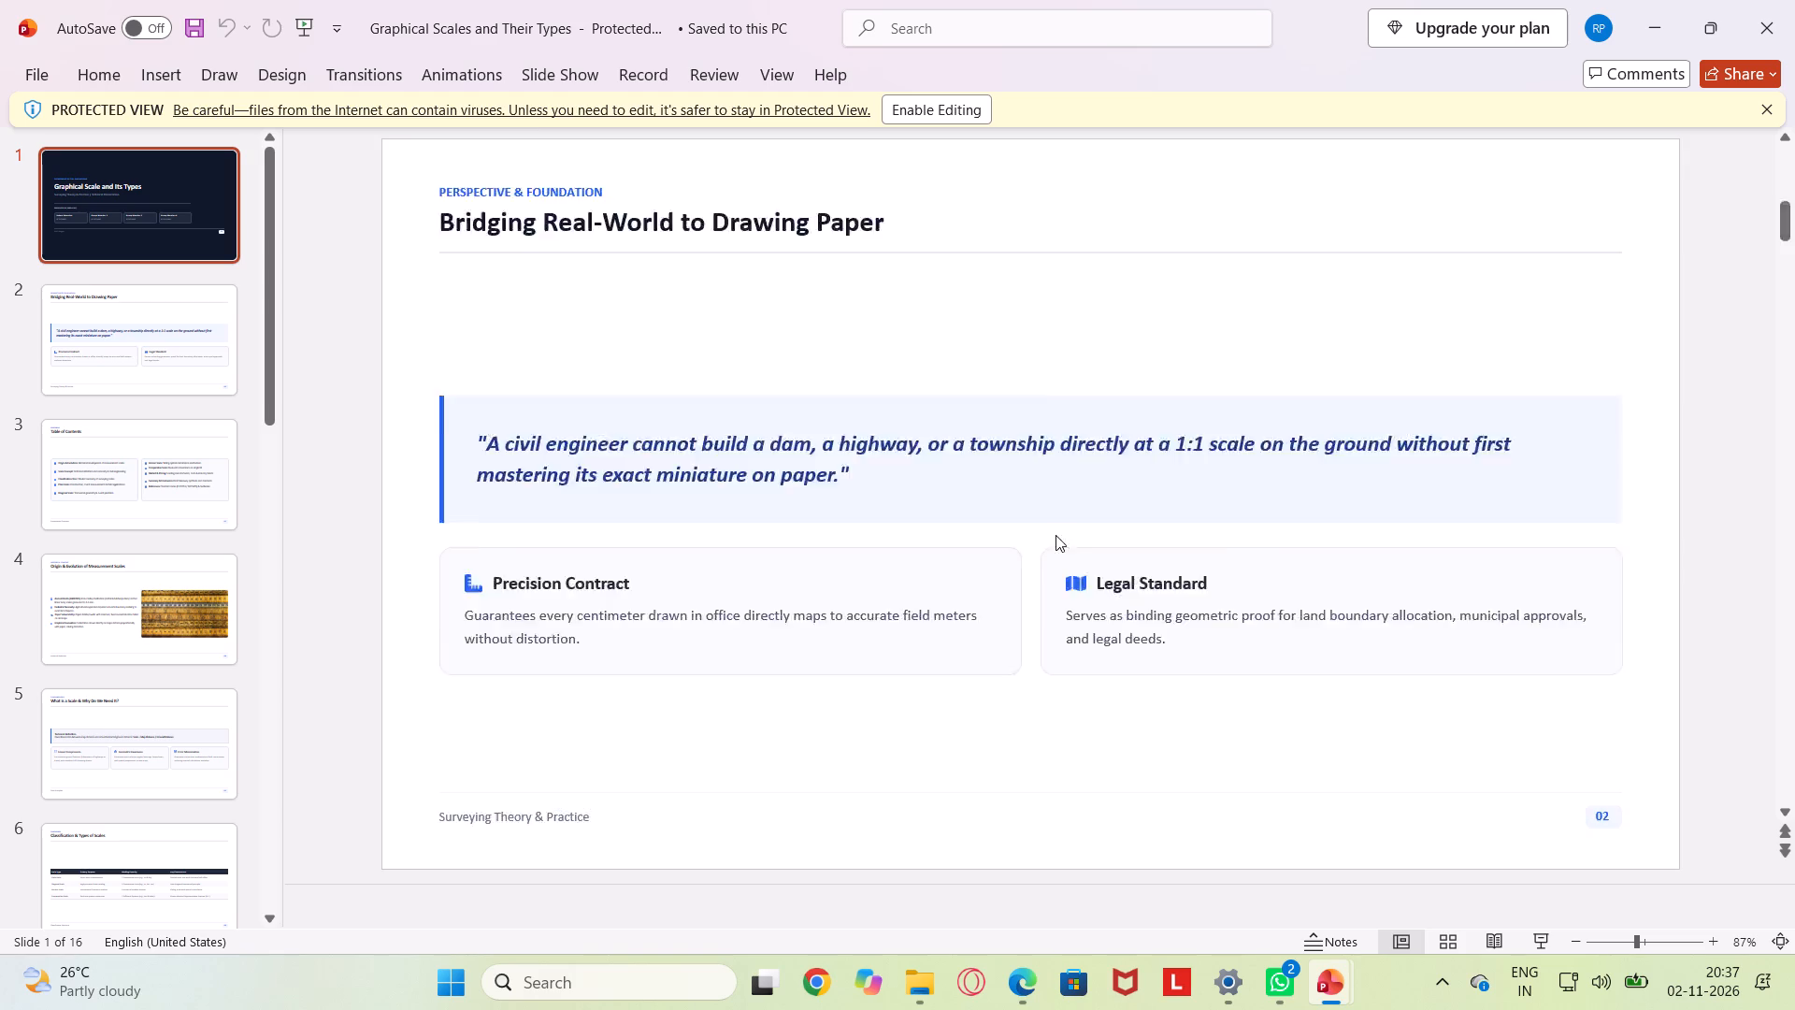
pyautogui.scroll(1, 1055, 535)
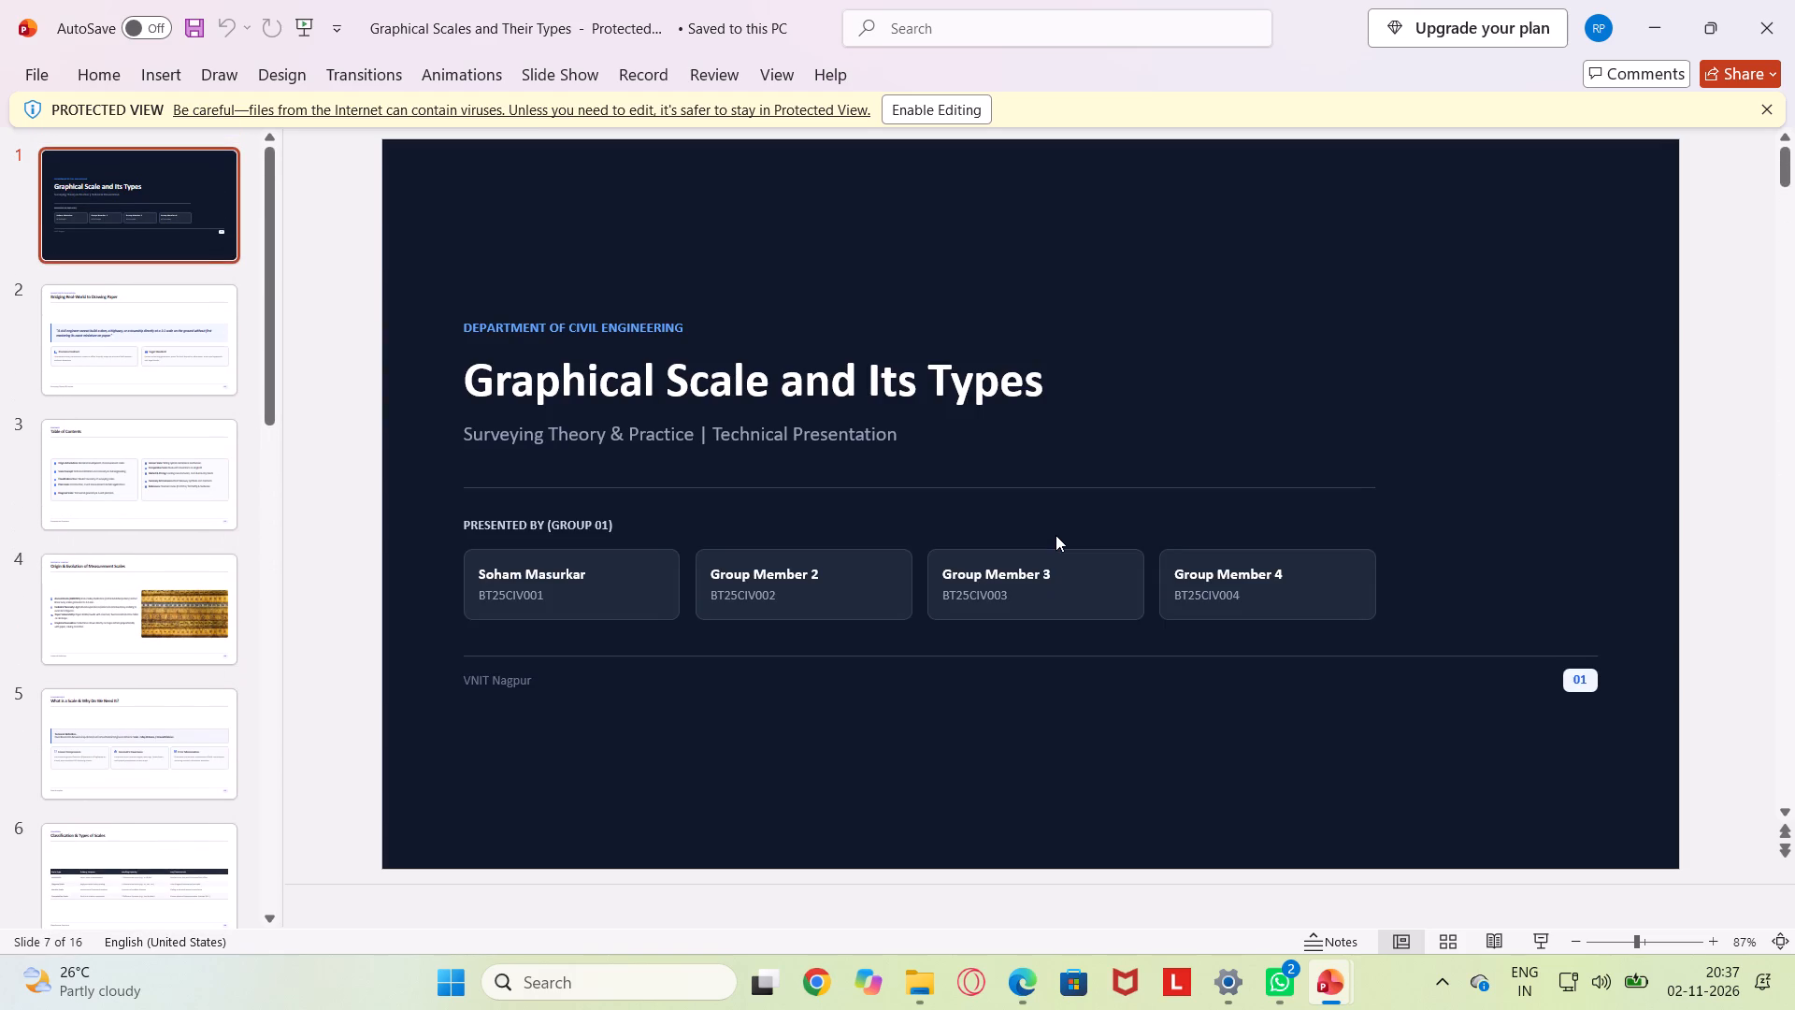
pyautogui.scroll(1, 1055, 535)
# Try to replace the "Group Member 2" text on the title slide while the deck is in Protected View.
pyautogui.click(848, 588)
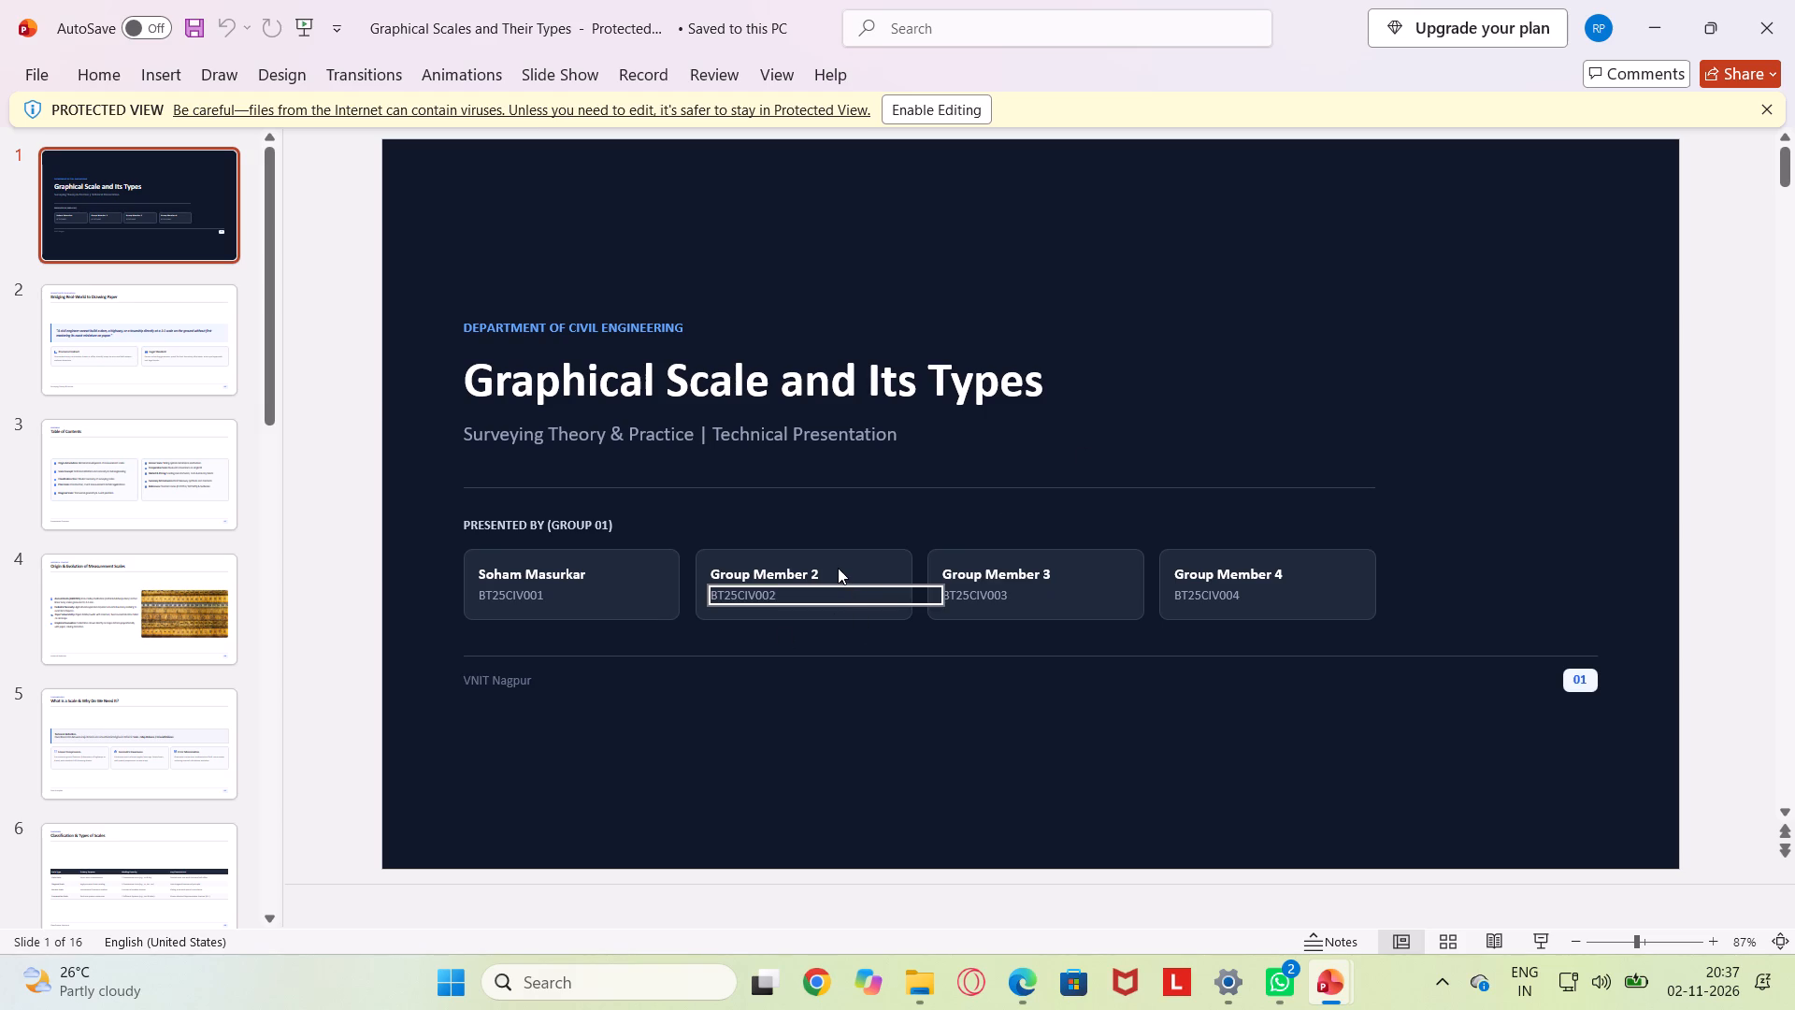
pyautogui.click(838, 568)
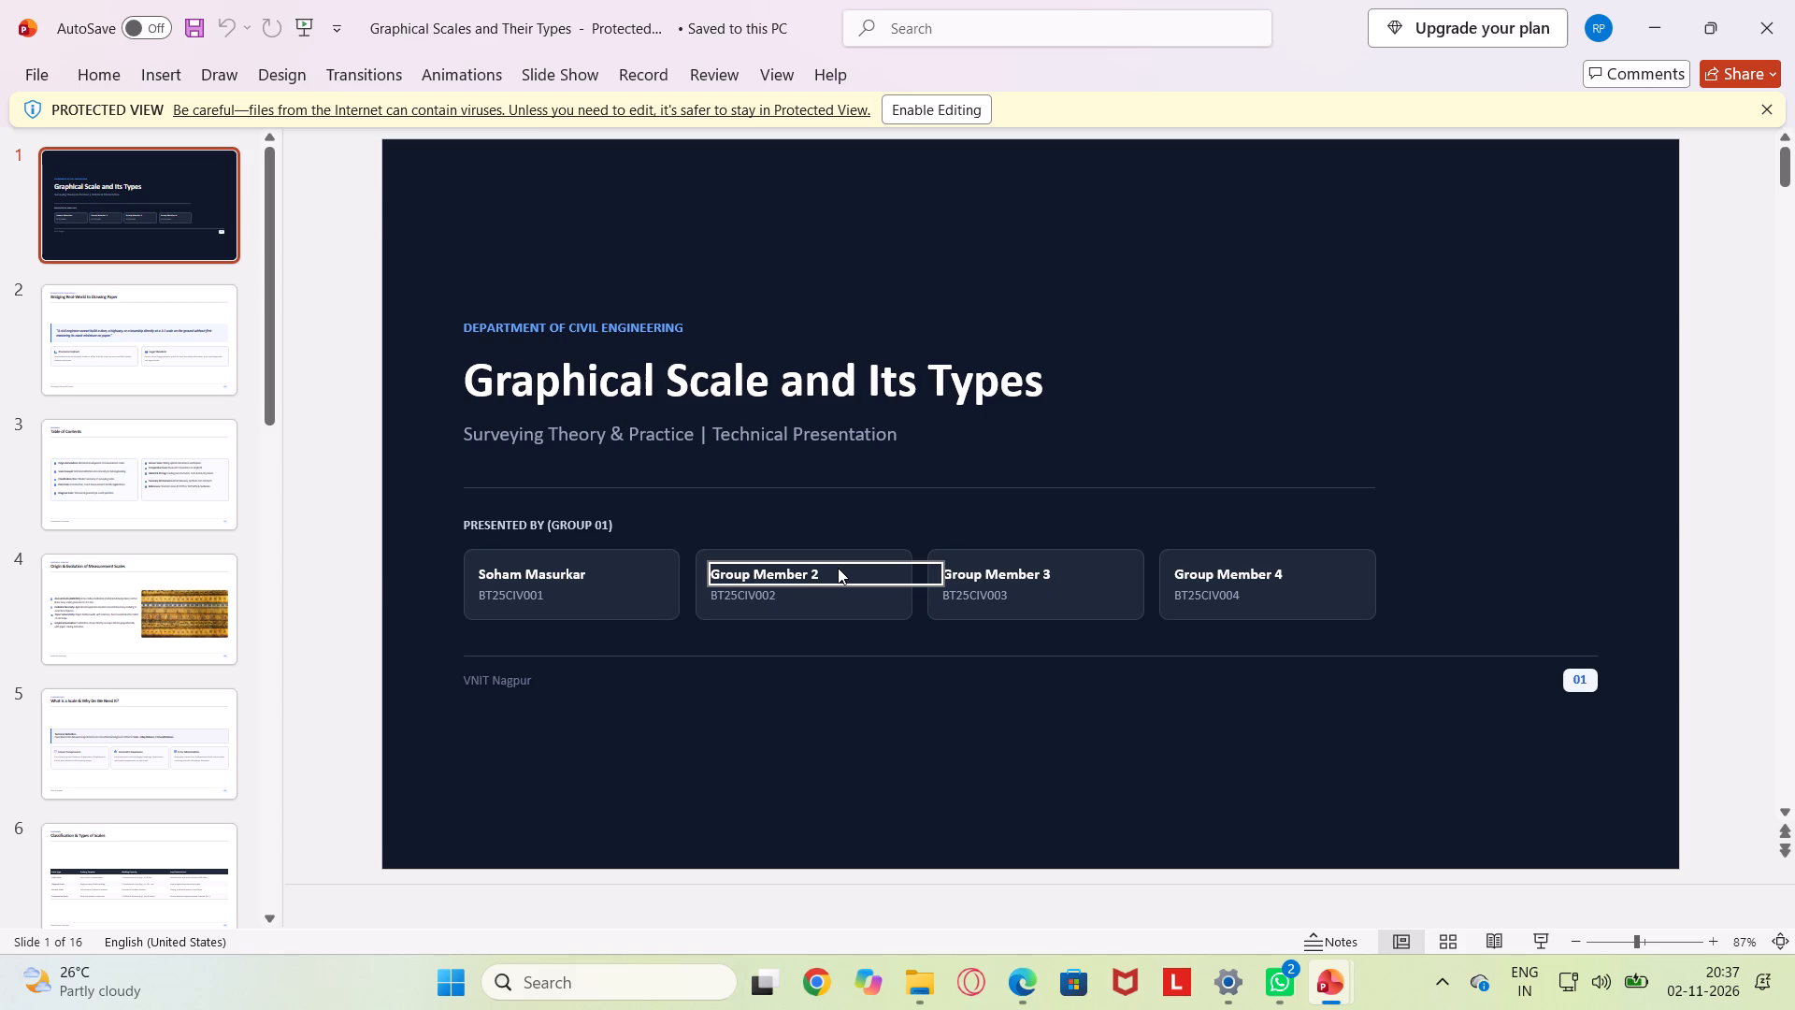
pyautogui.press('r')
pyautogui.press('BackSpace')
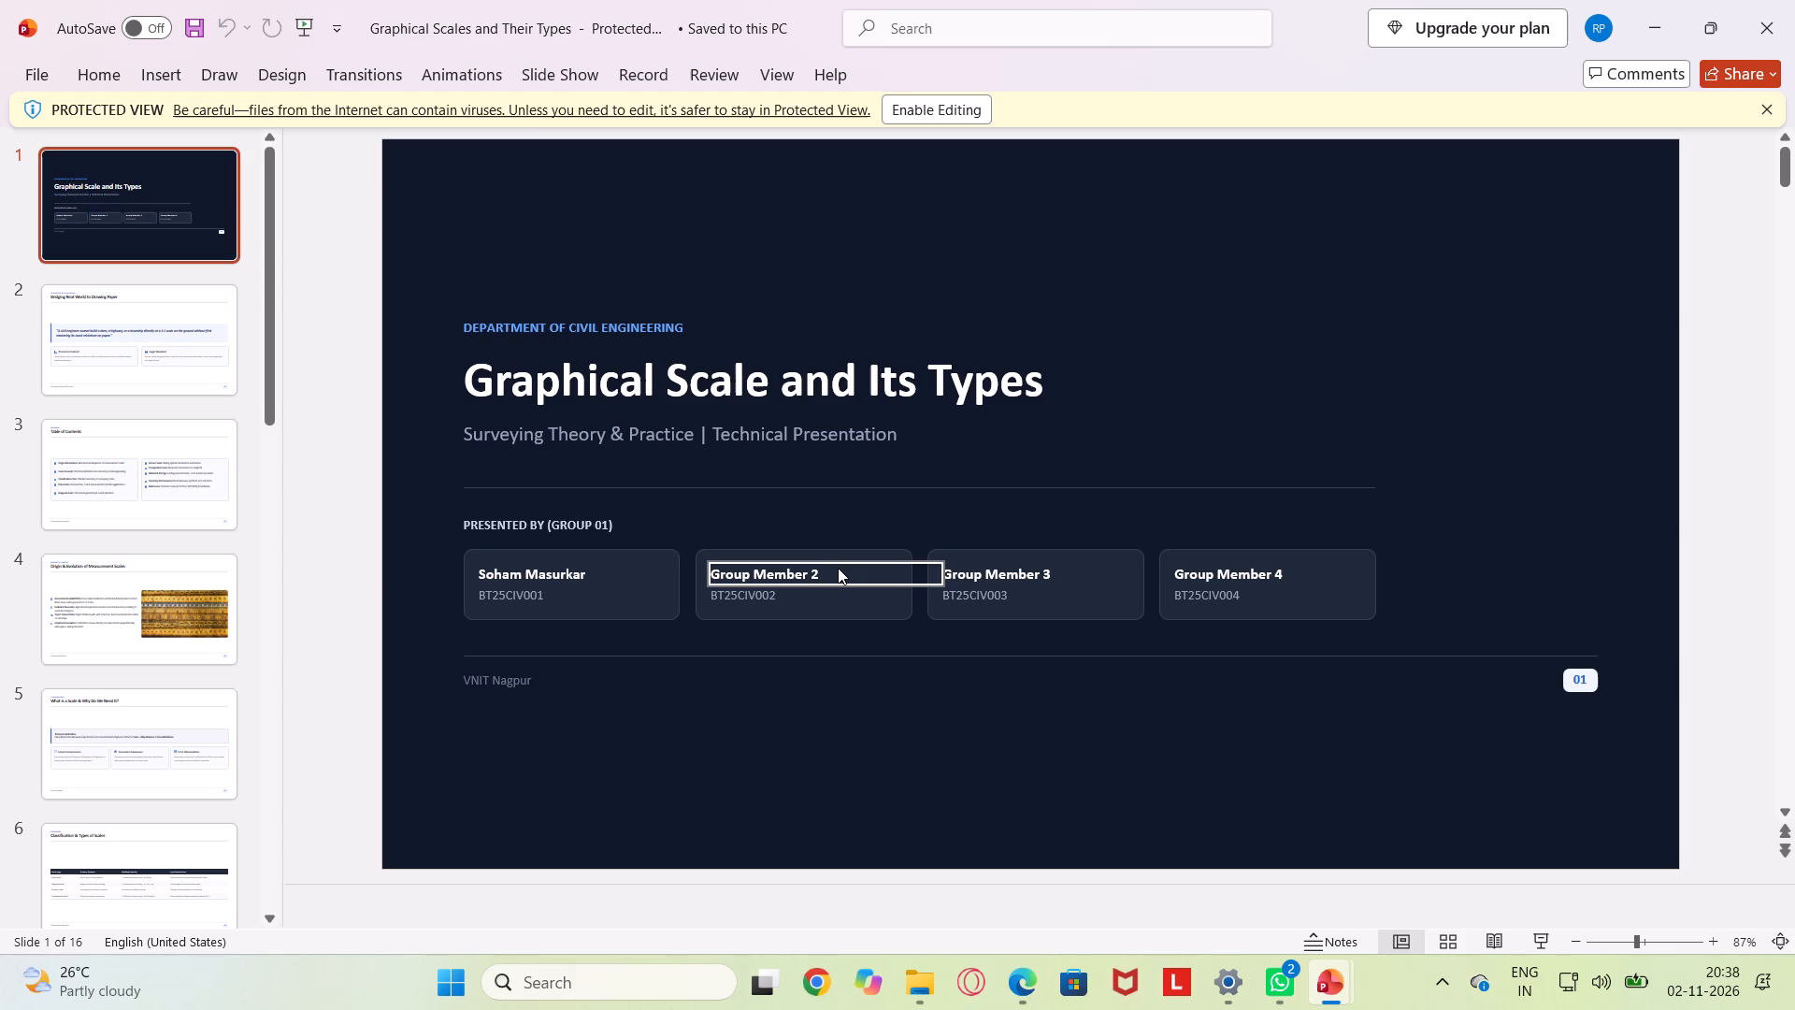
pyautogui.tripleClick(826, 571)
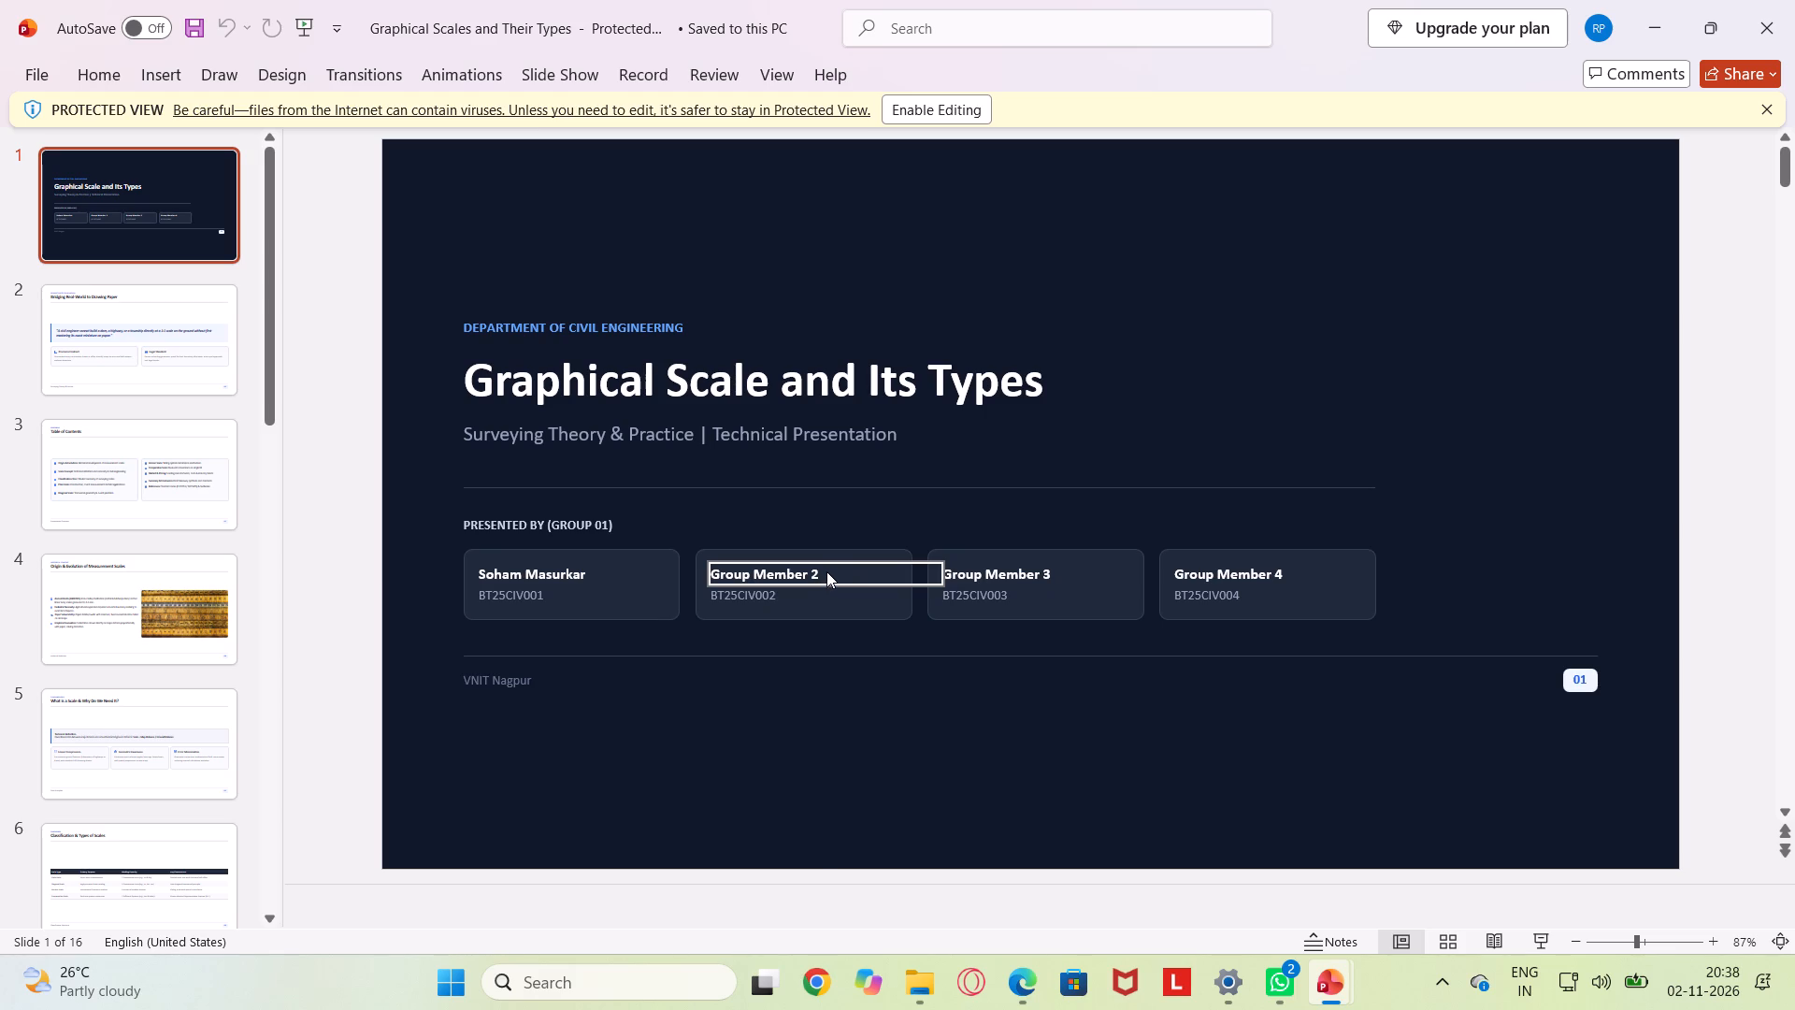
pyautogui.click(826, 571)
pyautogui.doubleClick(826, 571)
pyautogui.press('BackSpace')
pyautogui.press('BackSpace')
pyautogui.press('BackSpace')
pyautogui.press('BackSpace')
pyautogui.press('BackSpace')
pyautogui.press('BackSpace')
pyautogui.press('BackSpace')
# Enable editing for the deck and dismiss the embedded fonts notice.
pyautogui.click(939, 108)
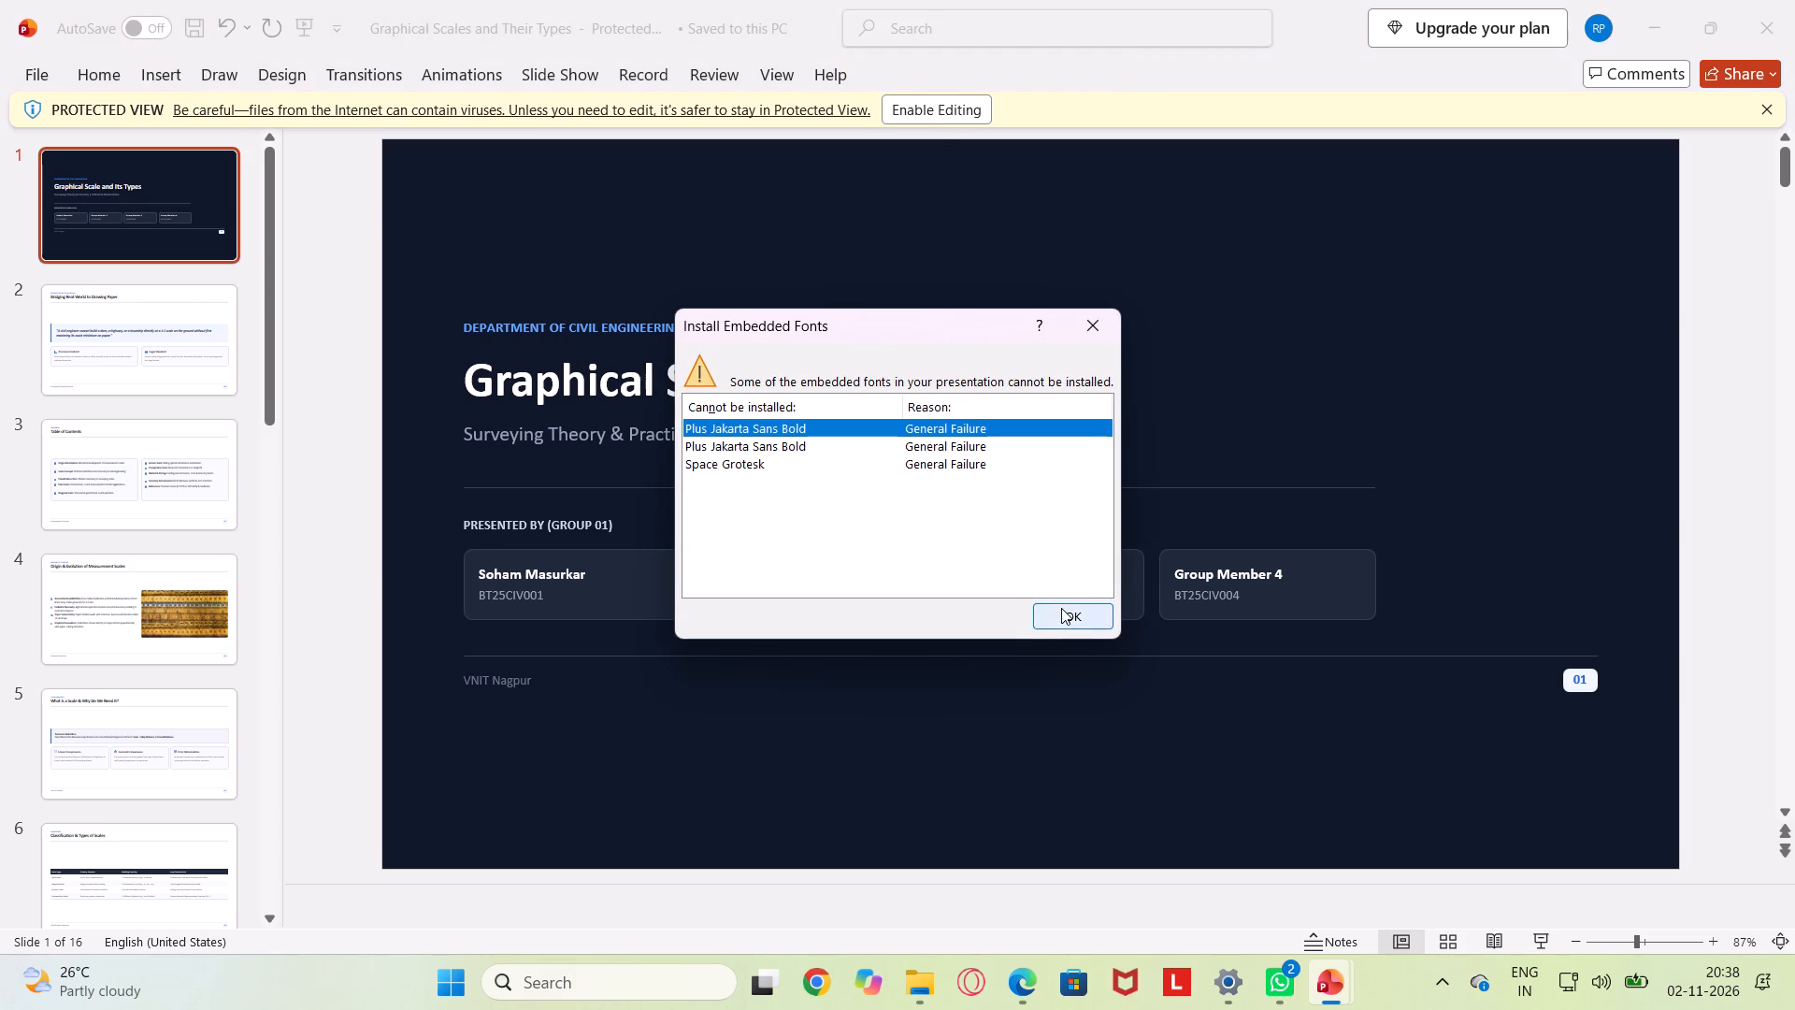
pyautogui.click(1063, 613)
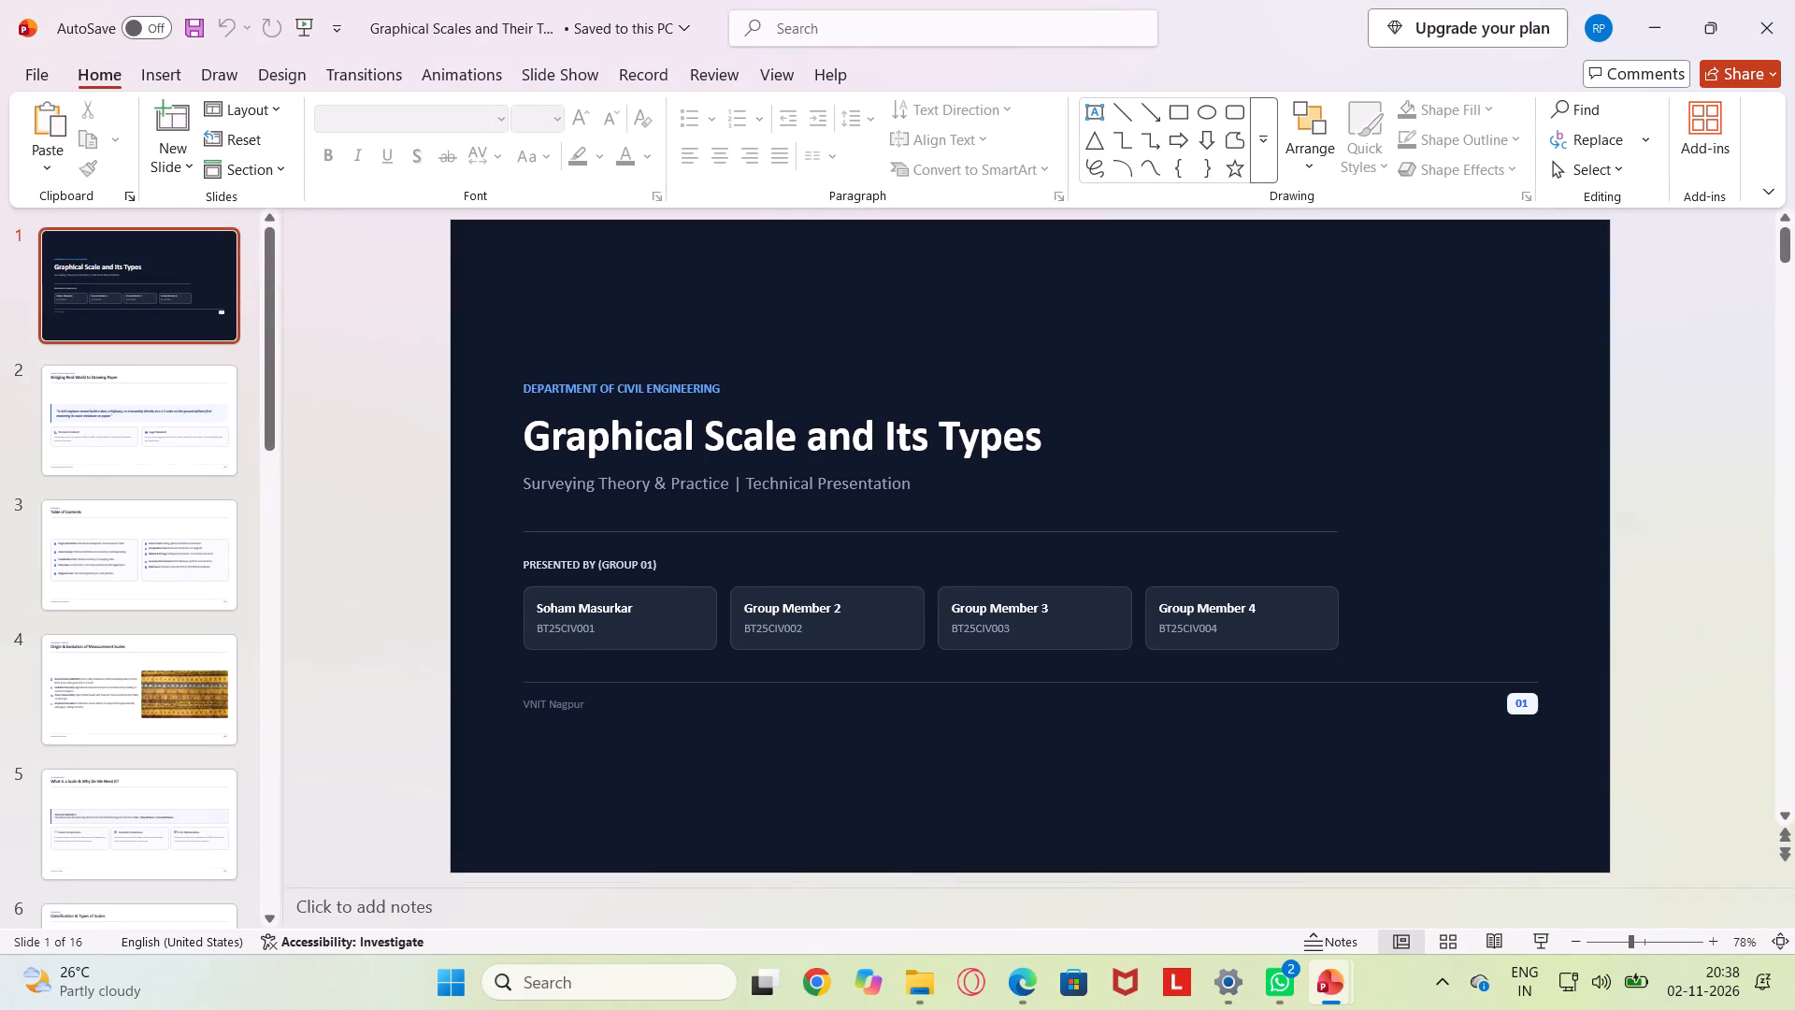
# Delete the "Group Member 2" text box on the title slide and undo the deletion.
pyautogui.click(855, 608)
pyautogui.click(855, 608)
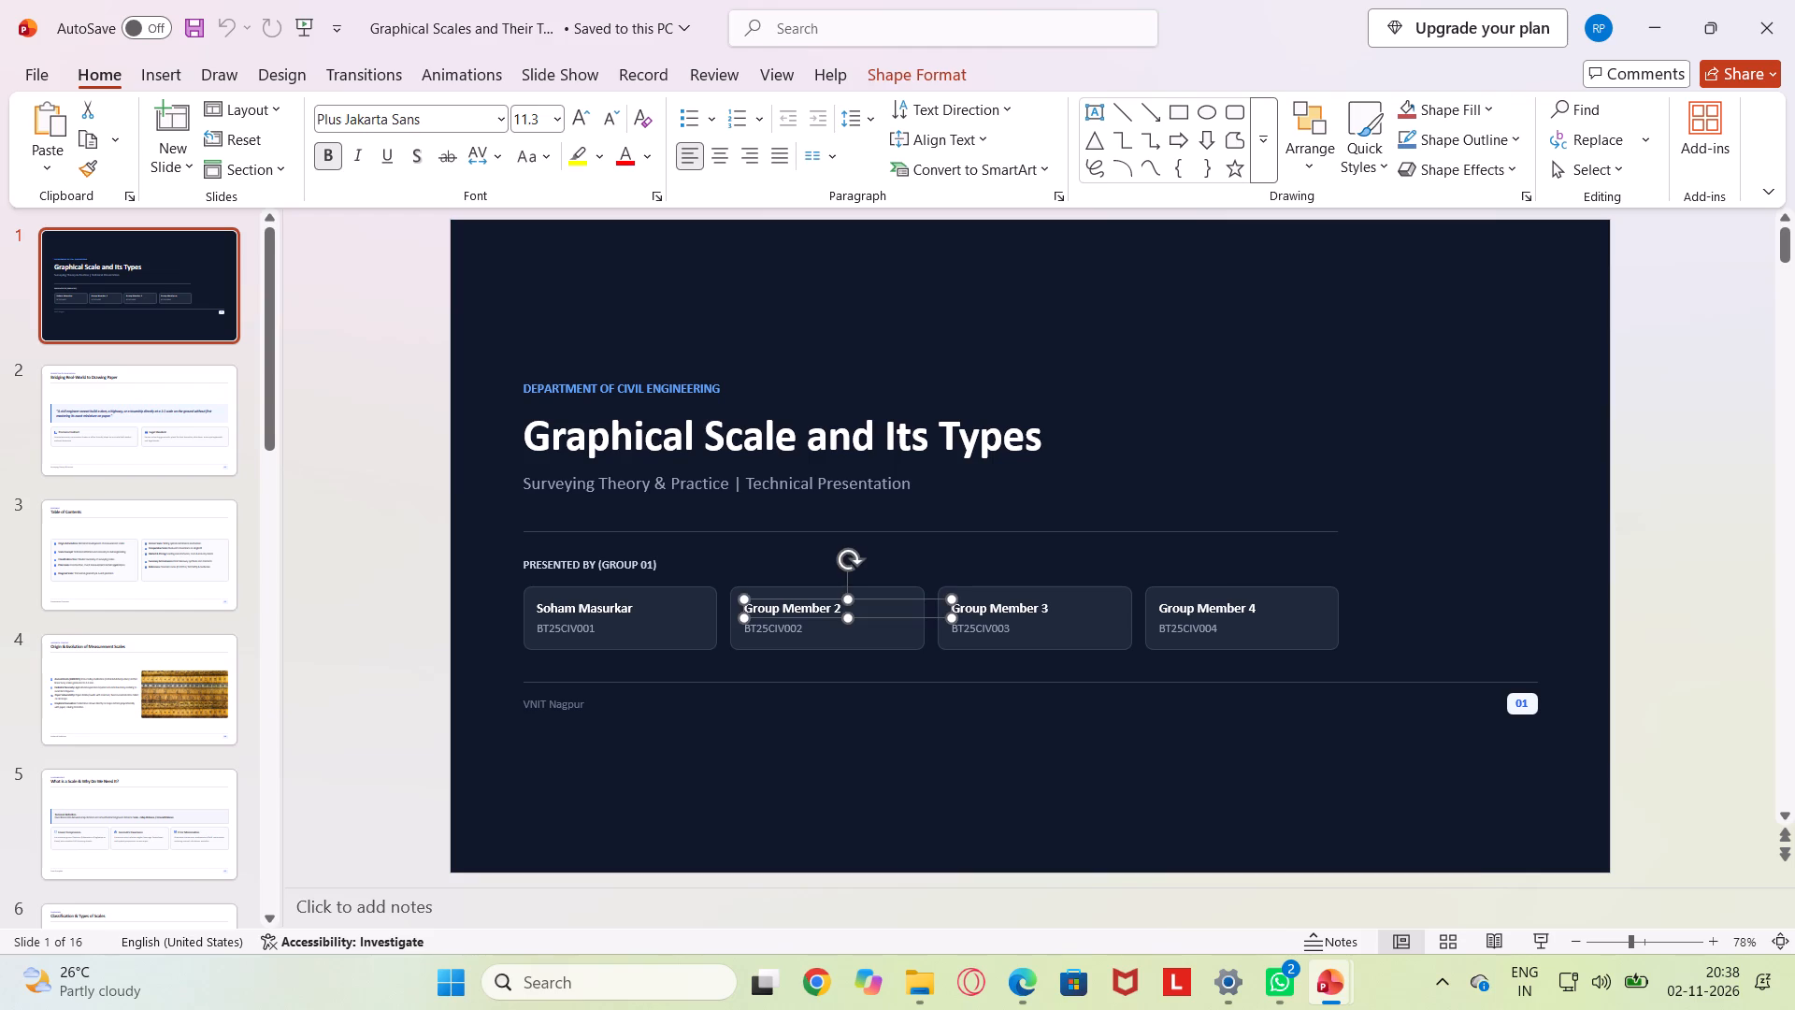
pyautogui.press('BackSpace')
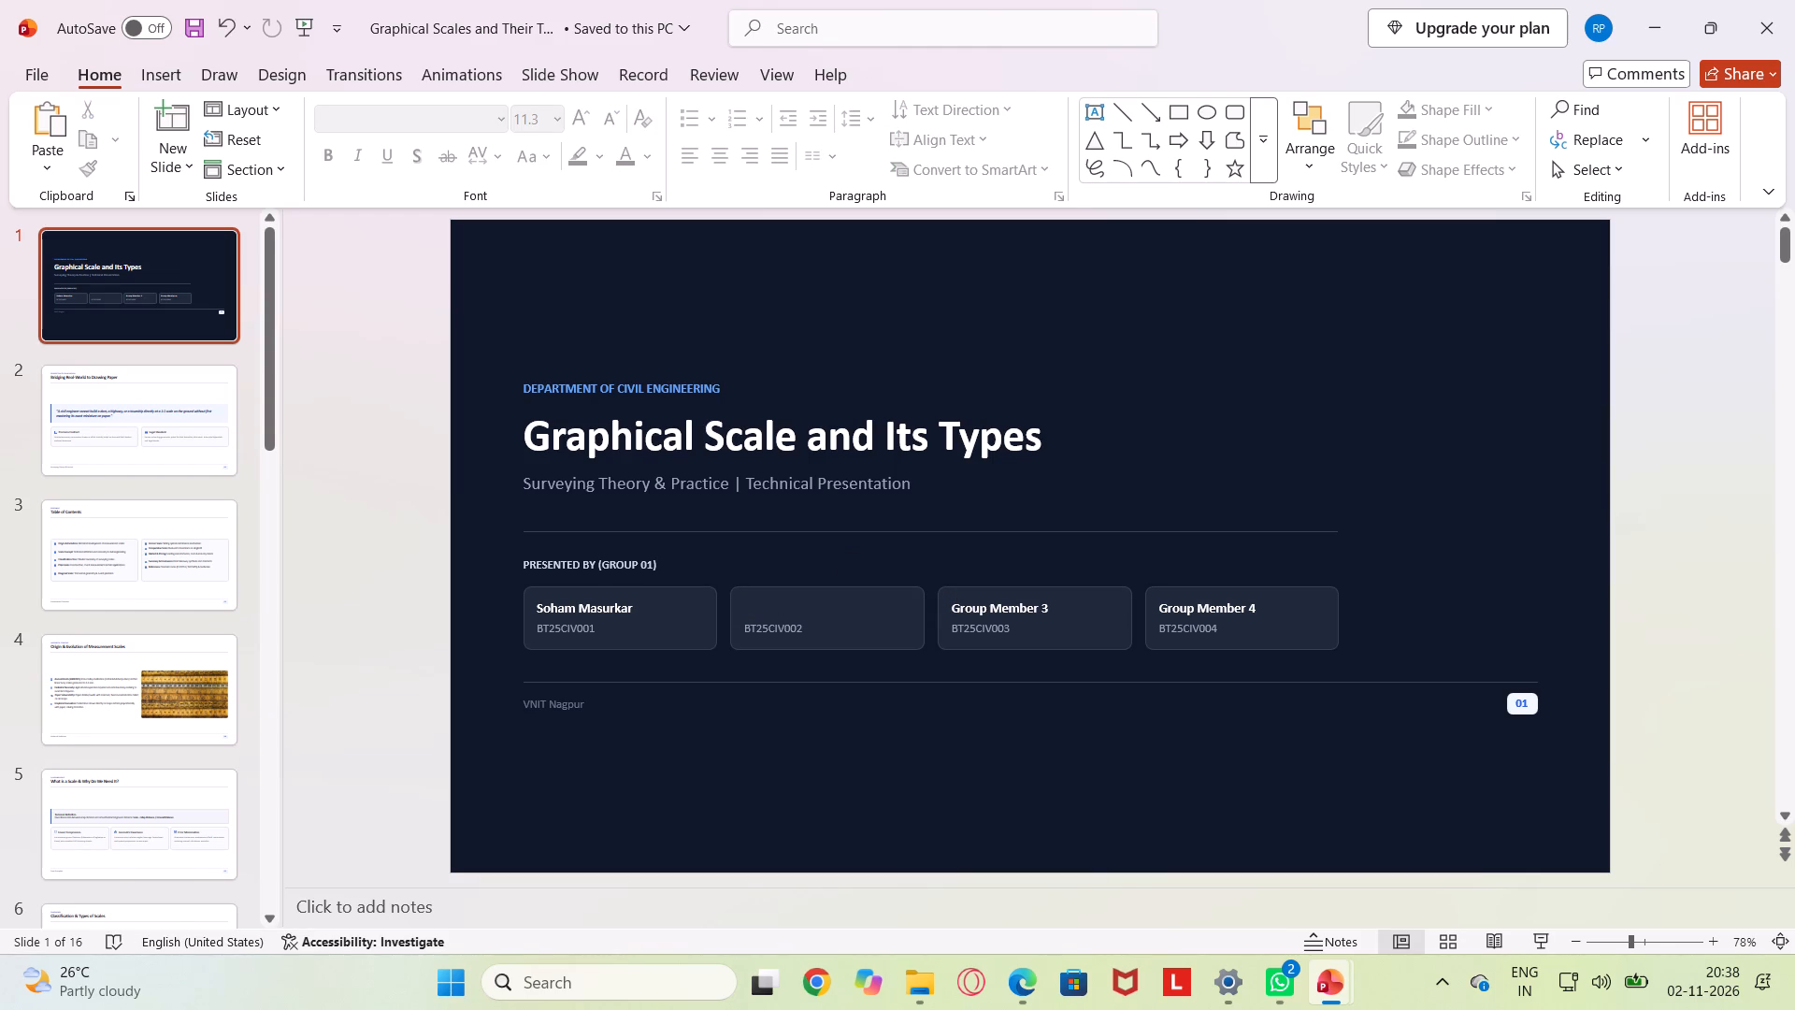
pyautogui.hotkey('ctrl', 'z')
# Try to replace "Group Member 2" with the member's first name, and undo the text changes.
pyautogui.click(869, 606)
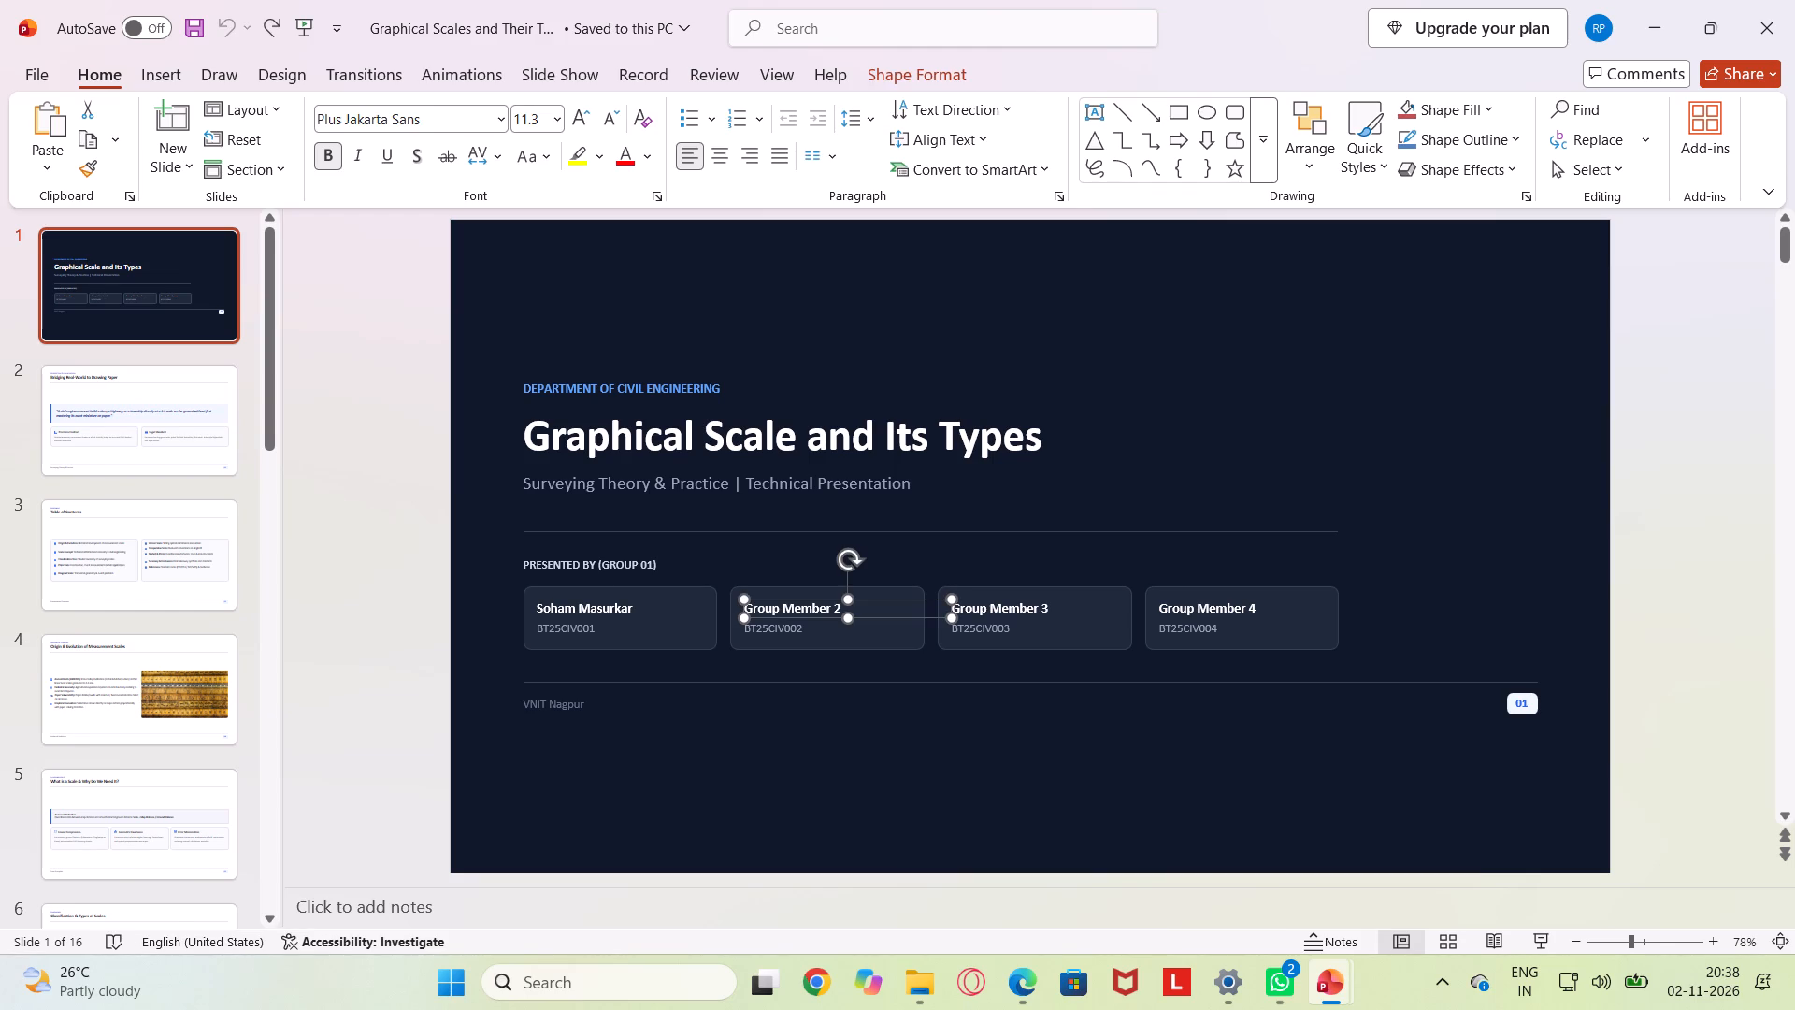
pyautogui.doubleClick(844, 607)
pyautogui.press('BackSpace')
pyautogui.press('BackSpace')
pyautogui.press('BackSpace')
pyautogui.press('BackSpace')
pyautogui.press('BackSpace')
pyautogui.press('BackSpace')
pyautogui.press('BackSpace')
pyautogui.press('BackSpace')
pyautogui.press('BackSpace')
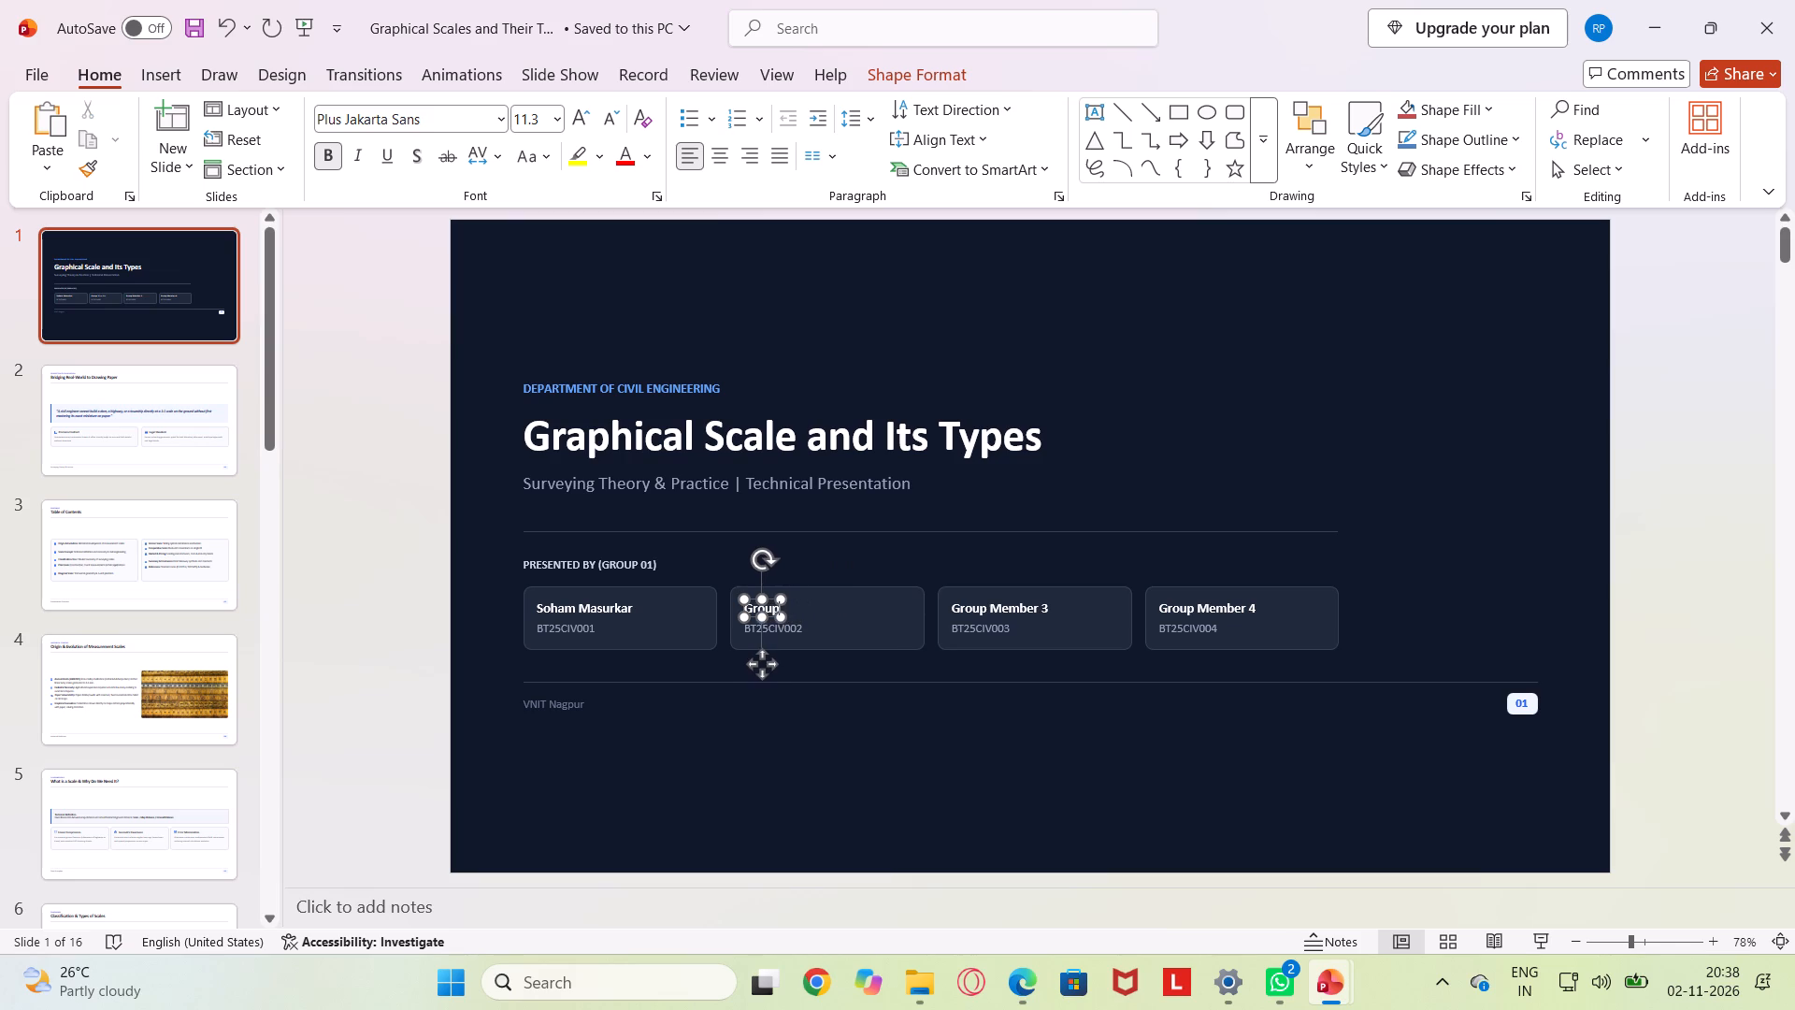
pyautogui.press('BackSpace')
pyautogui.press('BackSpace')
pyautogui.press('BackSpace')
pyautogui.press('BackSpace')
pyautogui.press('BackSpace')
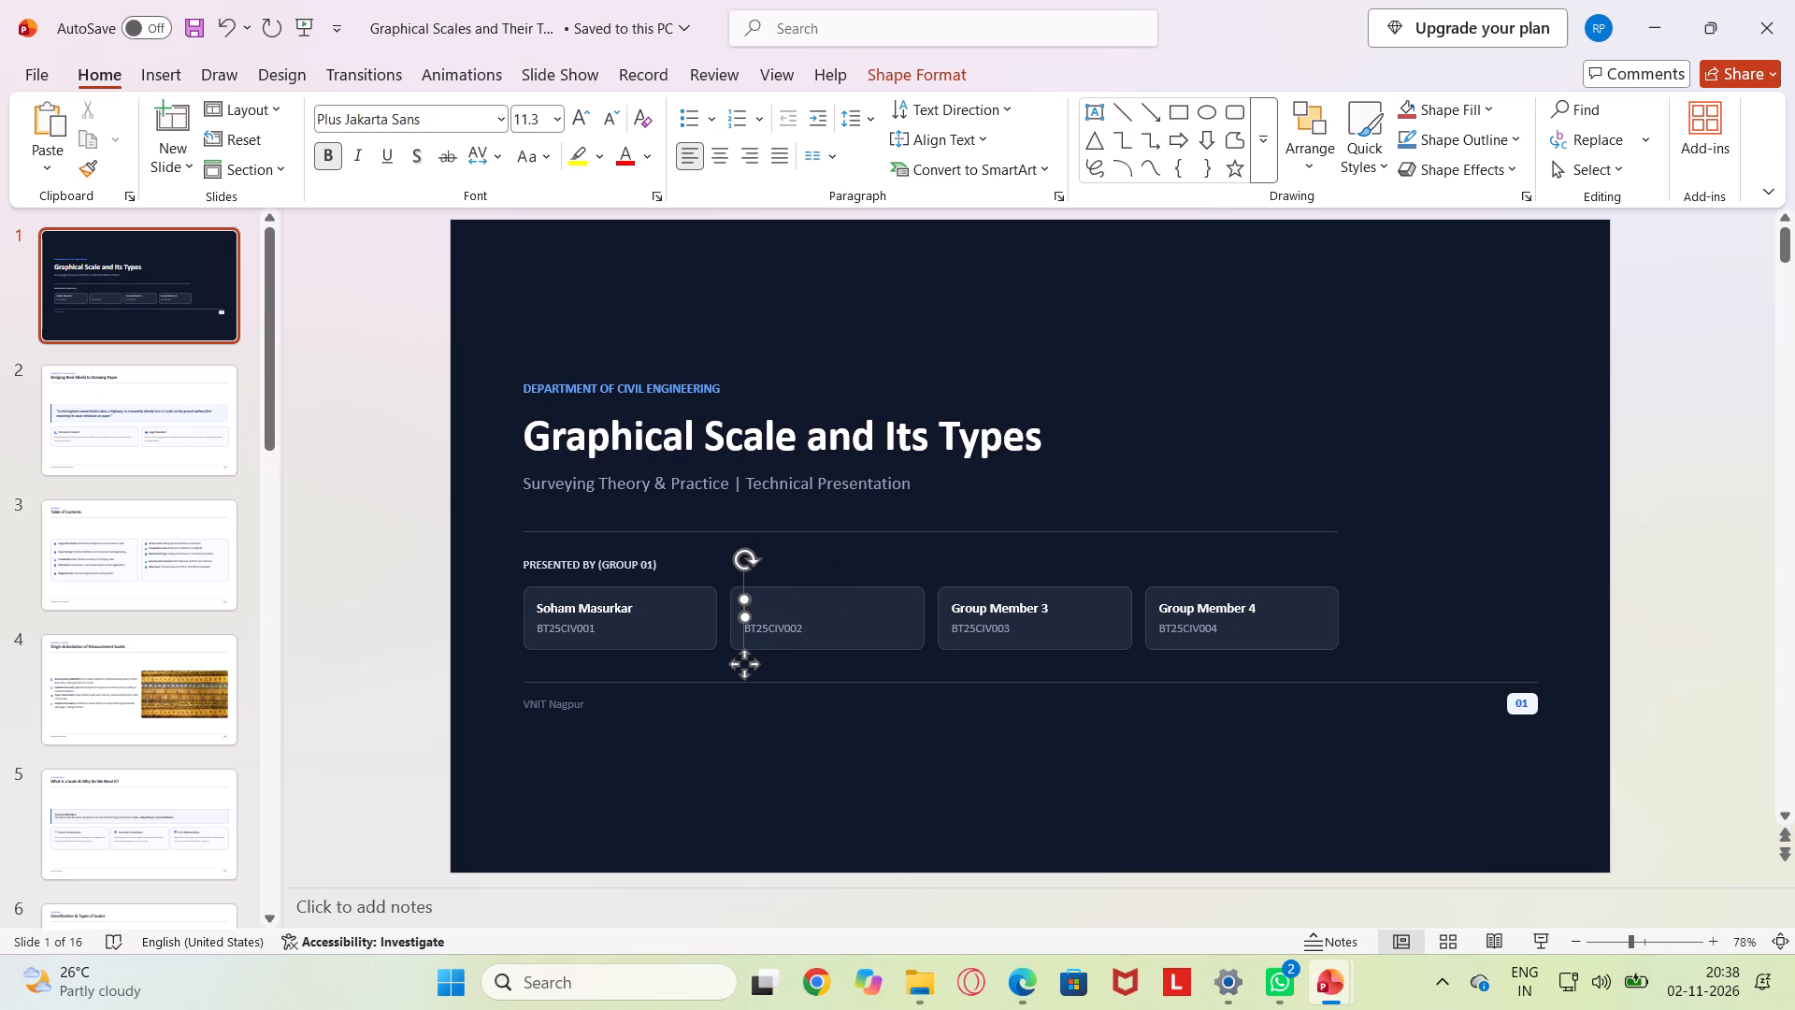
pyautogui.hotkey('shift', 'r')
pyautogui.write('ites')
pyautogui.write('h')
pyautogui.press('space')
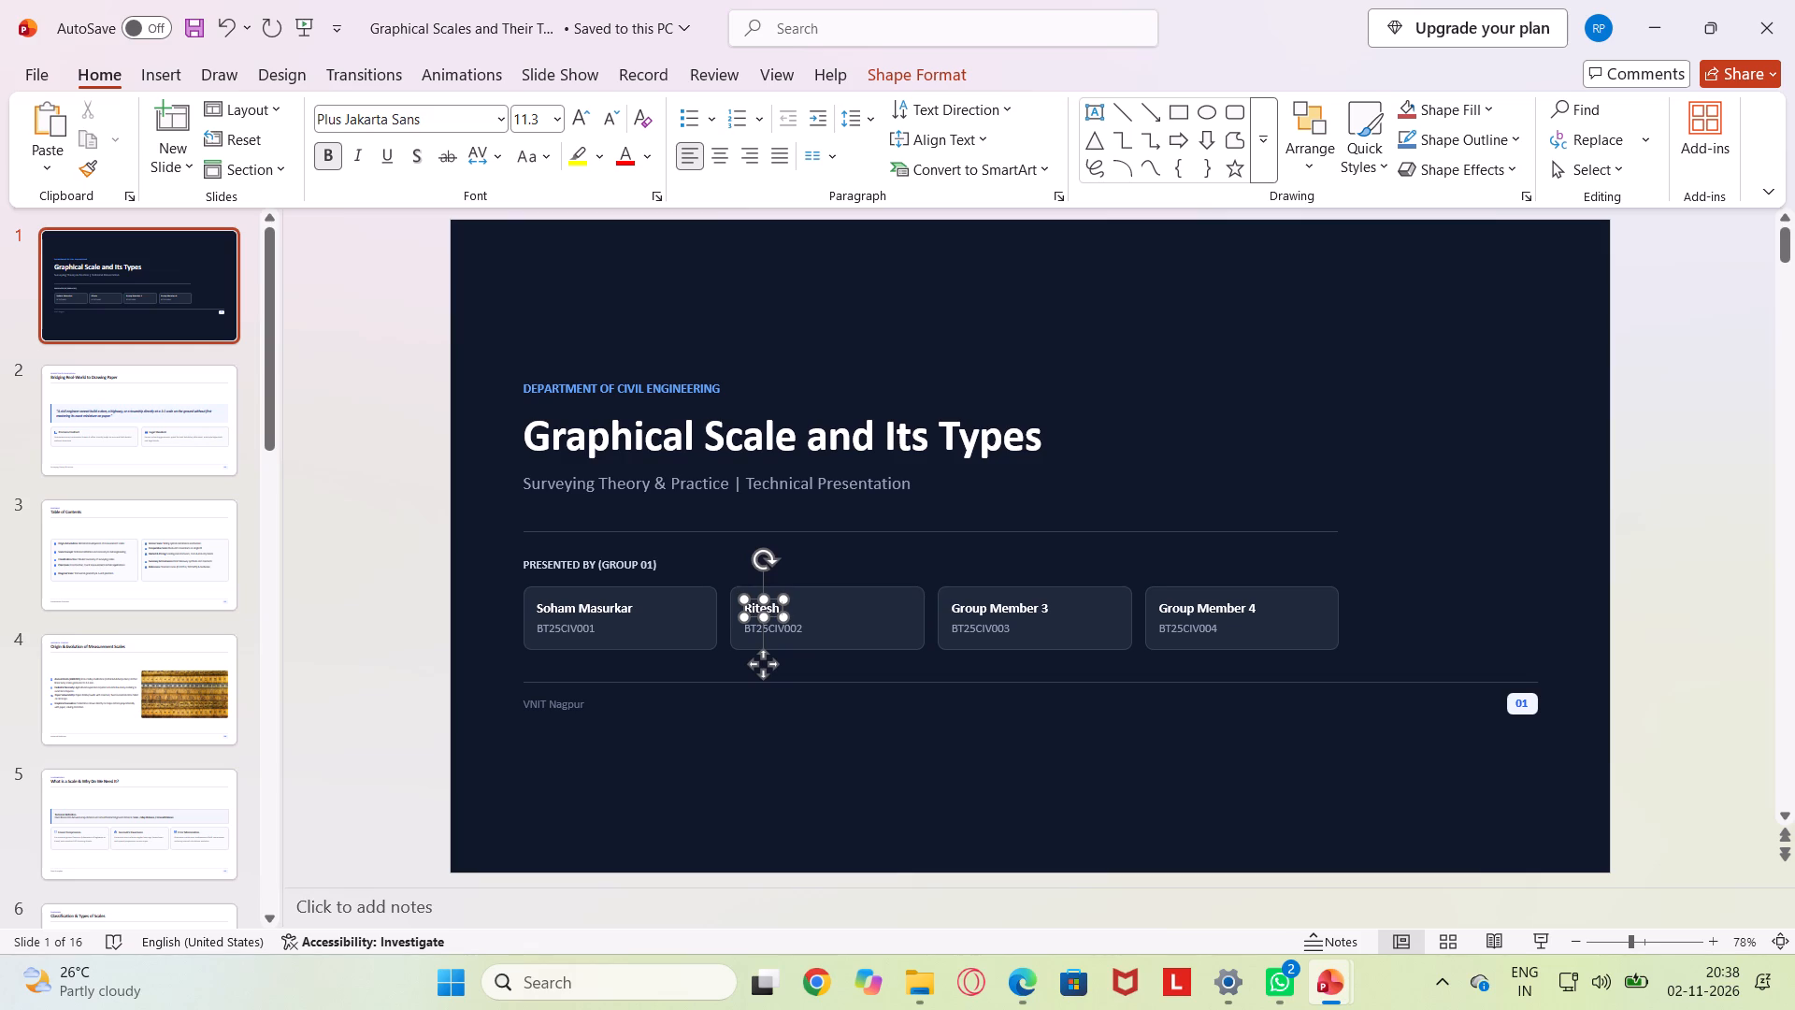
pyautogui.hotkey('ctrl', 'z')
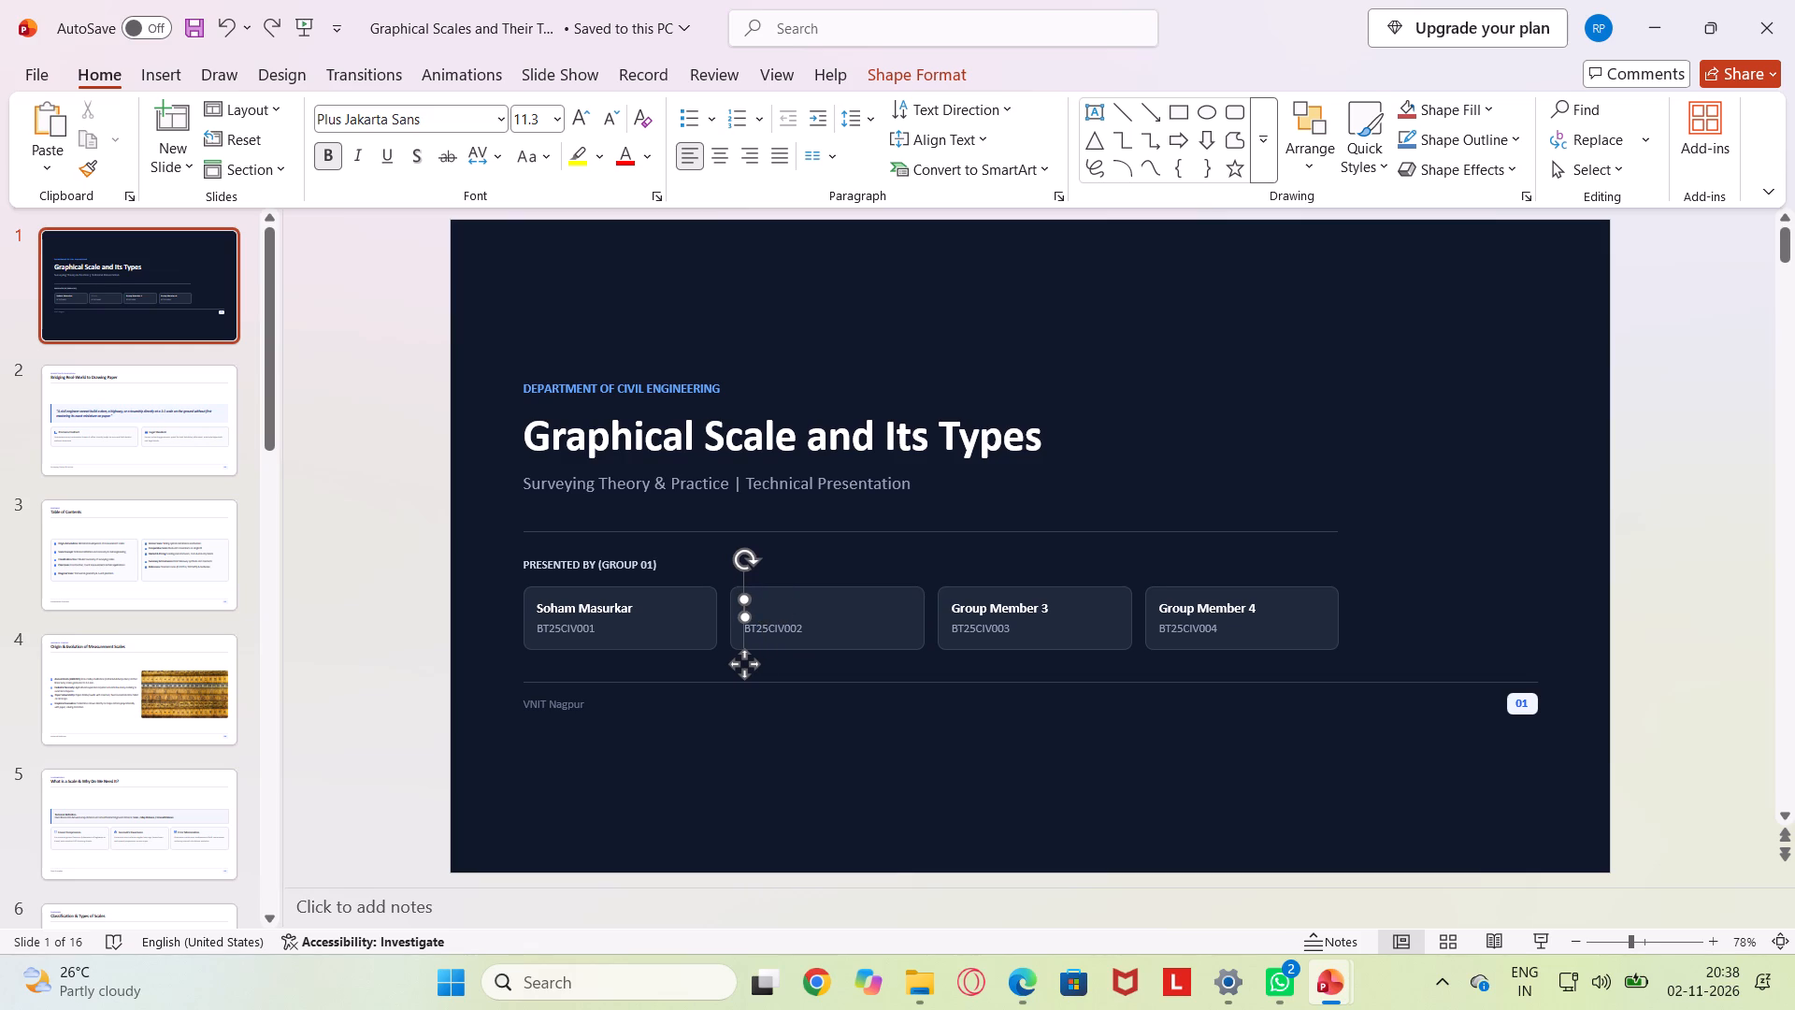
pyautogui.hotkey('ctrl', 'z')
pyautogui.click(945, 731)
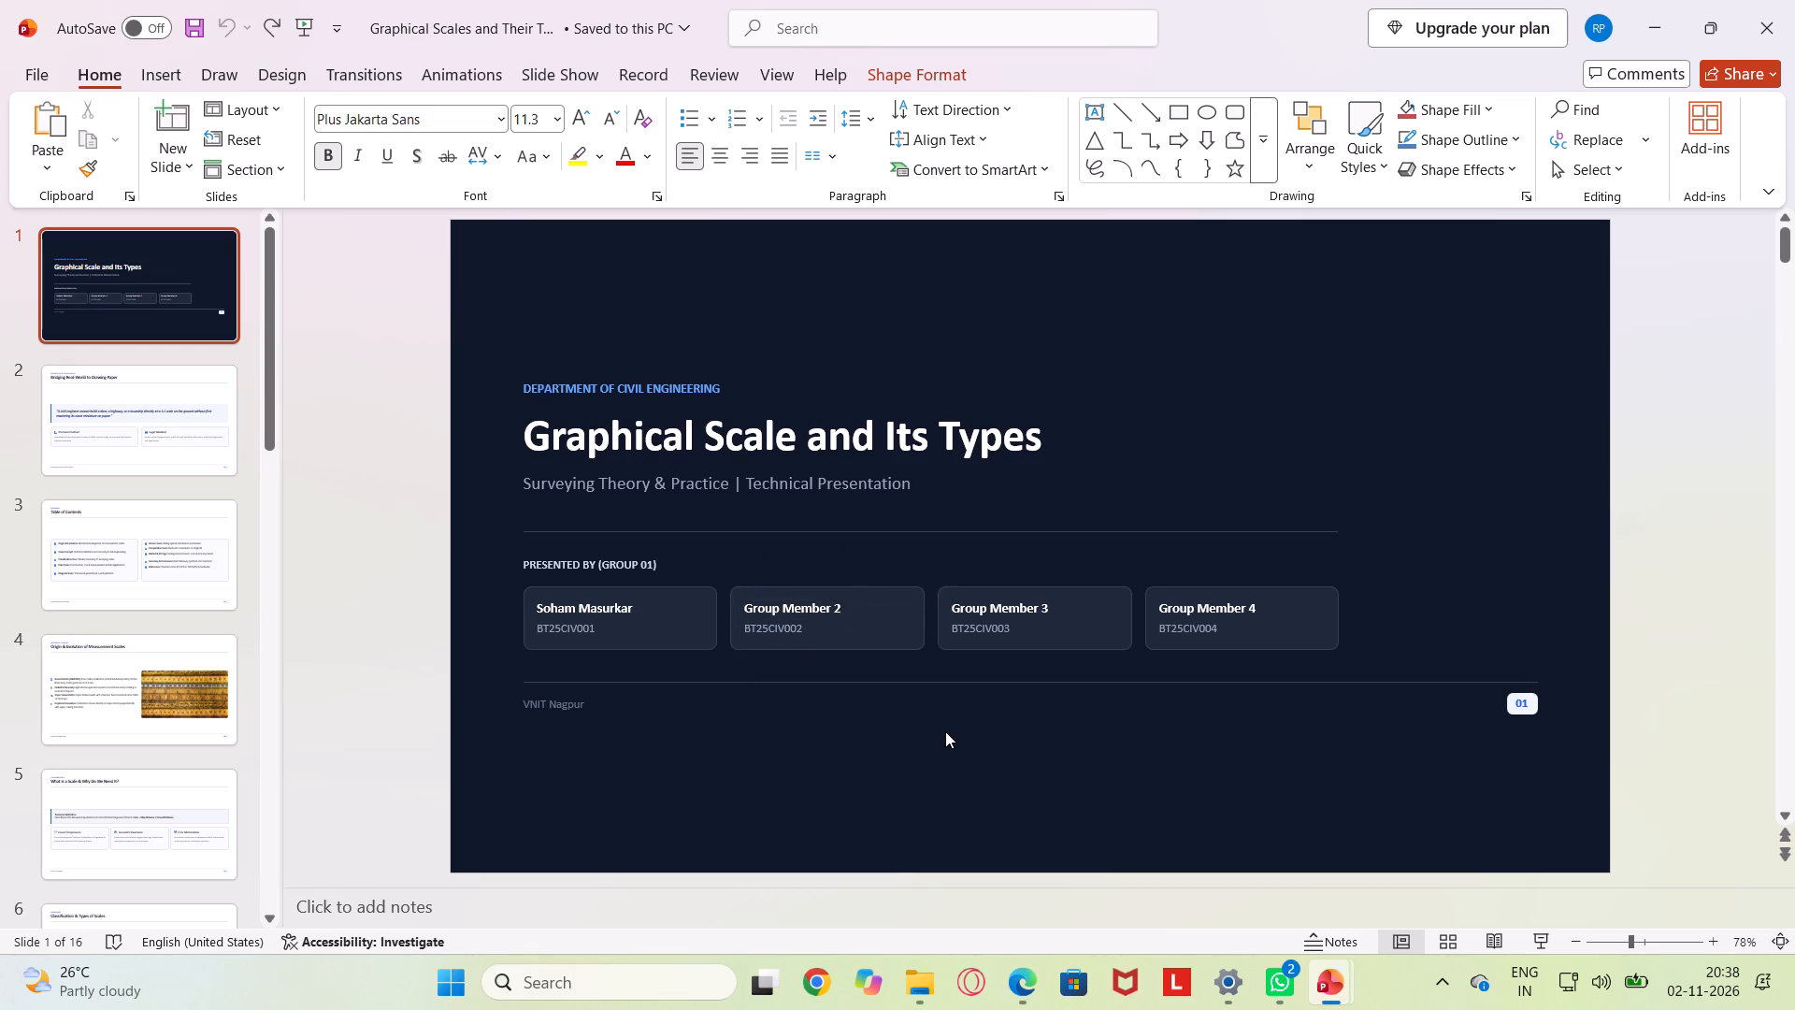
# Replace "Group Member 2" in the second presenter card with the member's full name.
pyautogui.click(835, 608)
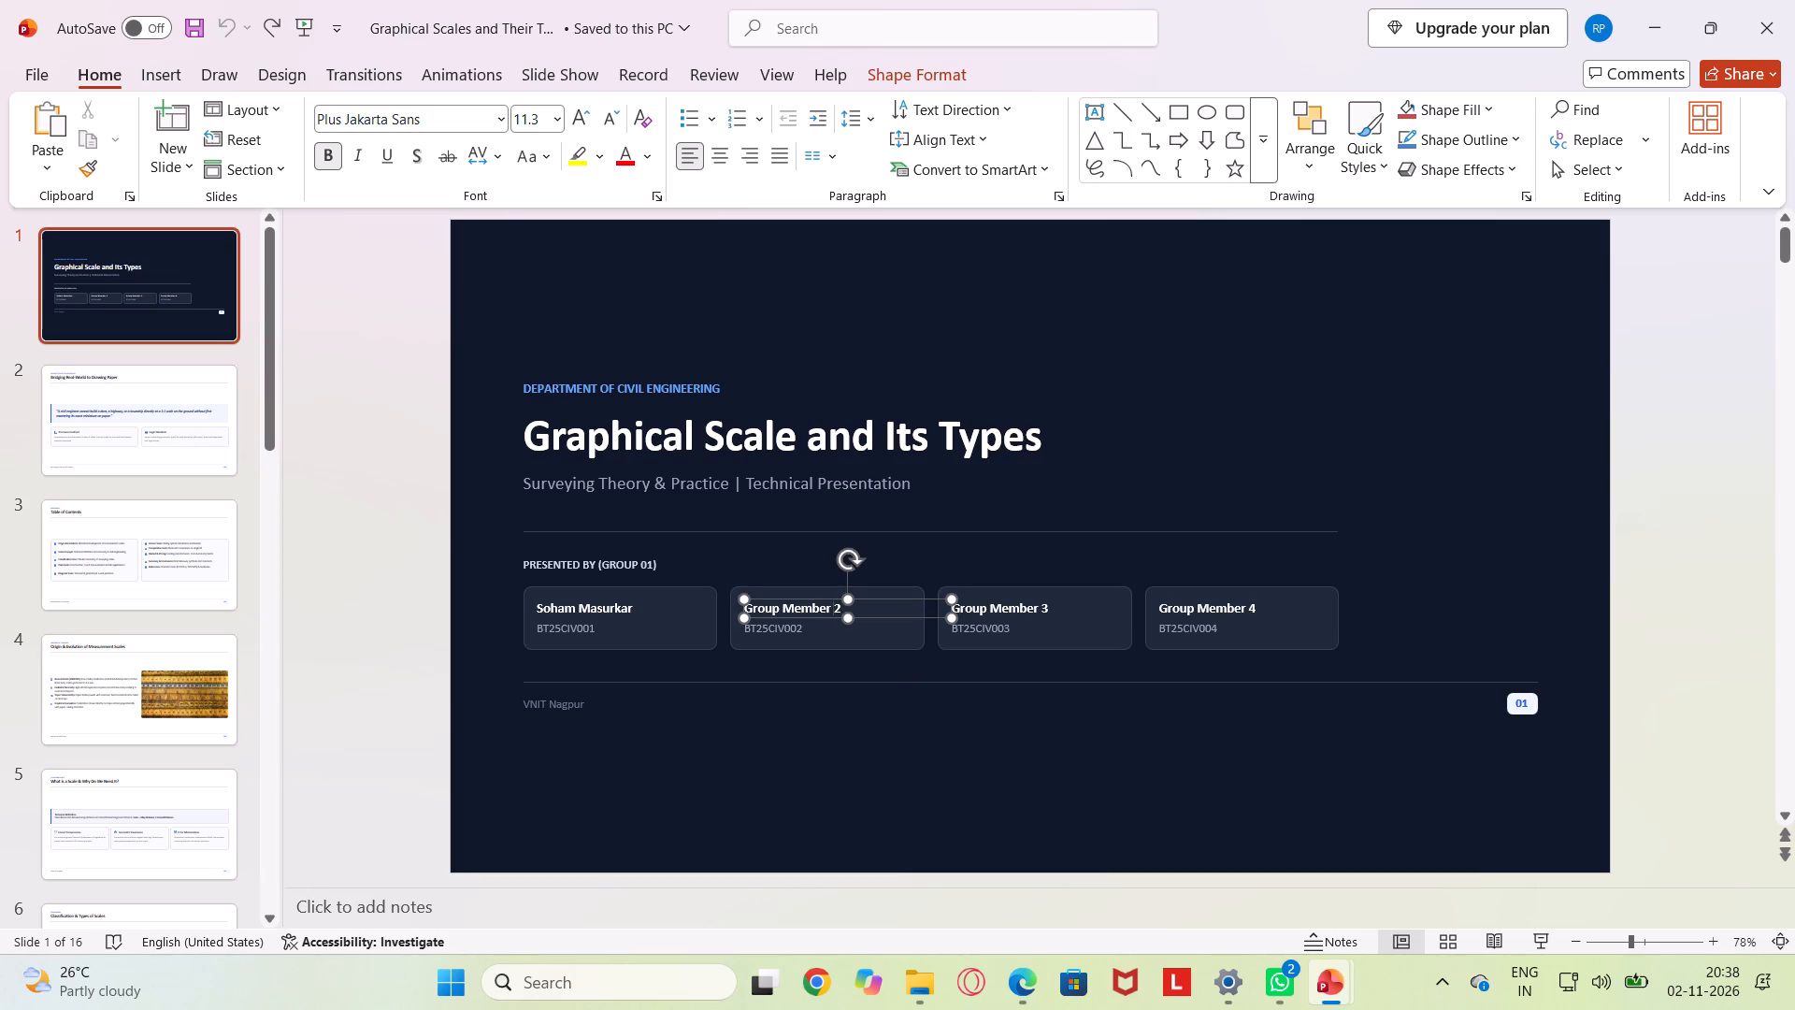
pyautogui.click(839, 606)
pyautogui.press('BackSpace')
pyautogui.press('BackSpace')
pyautogui.press('BackSpace')
pyautogui.press('BackSpace')
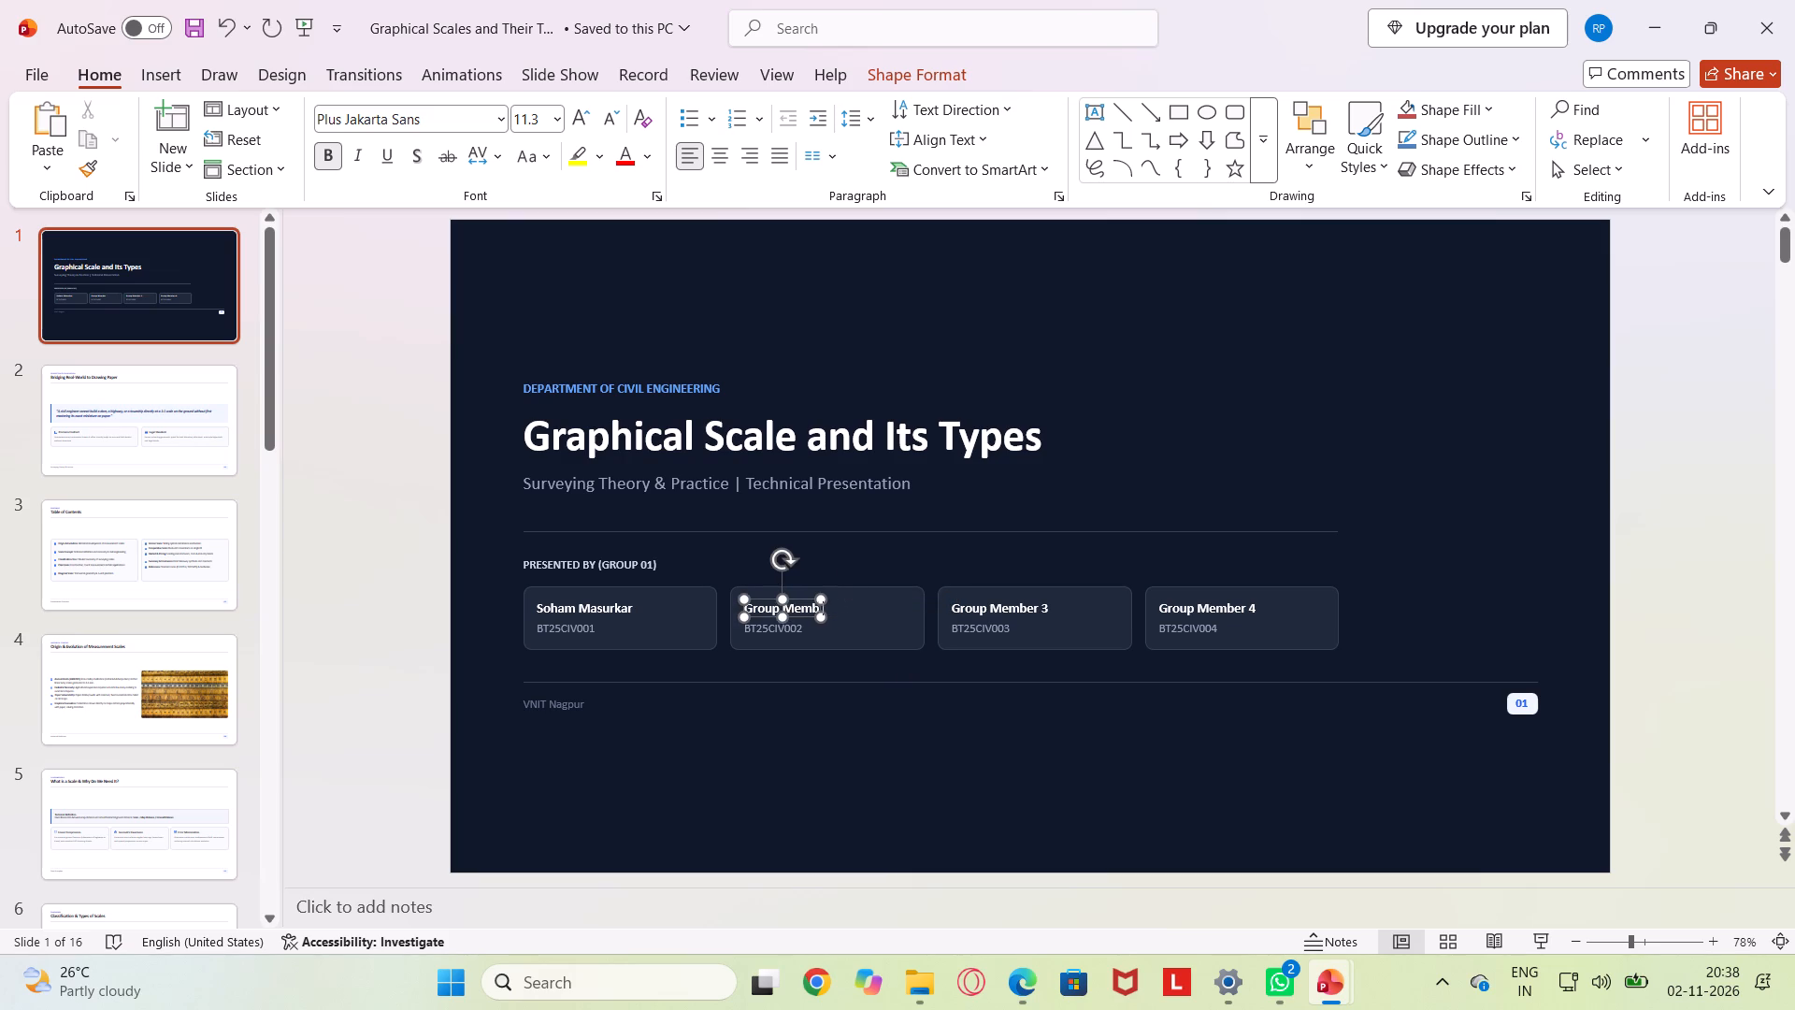
pyautogui.press('BackSpace')
pyautogui.press('BackSpace')
pyautogui.press('BackSpace')
pyautogui.press('BackSpace')
pyautogui.press('BackSpace')
pyautogui.press('BackSpace')
pyautogui.press('BackSpace')
pyautogui.press('BackSpace')
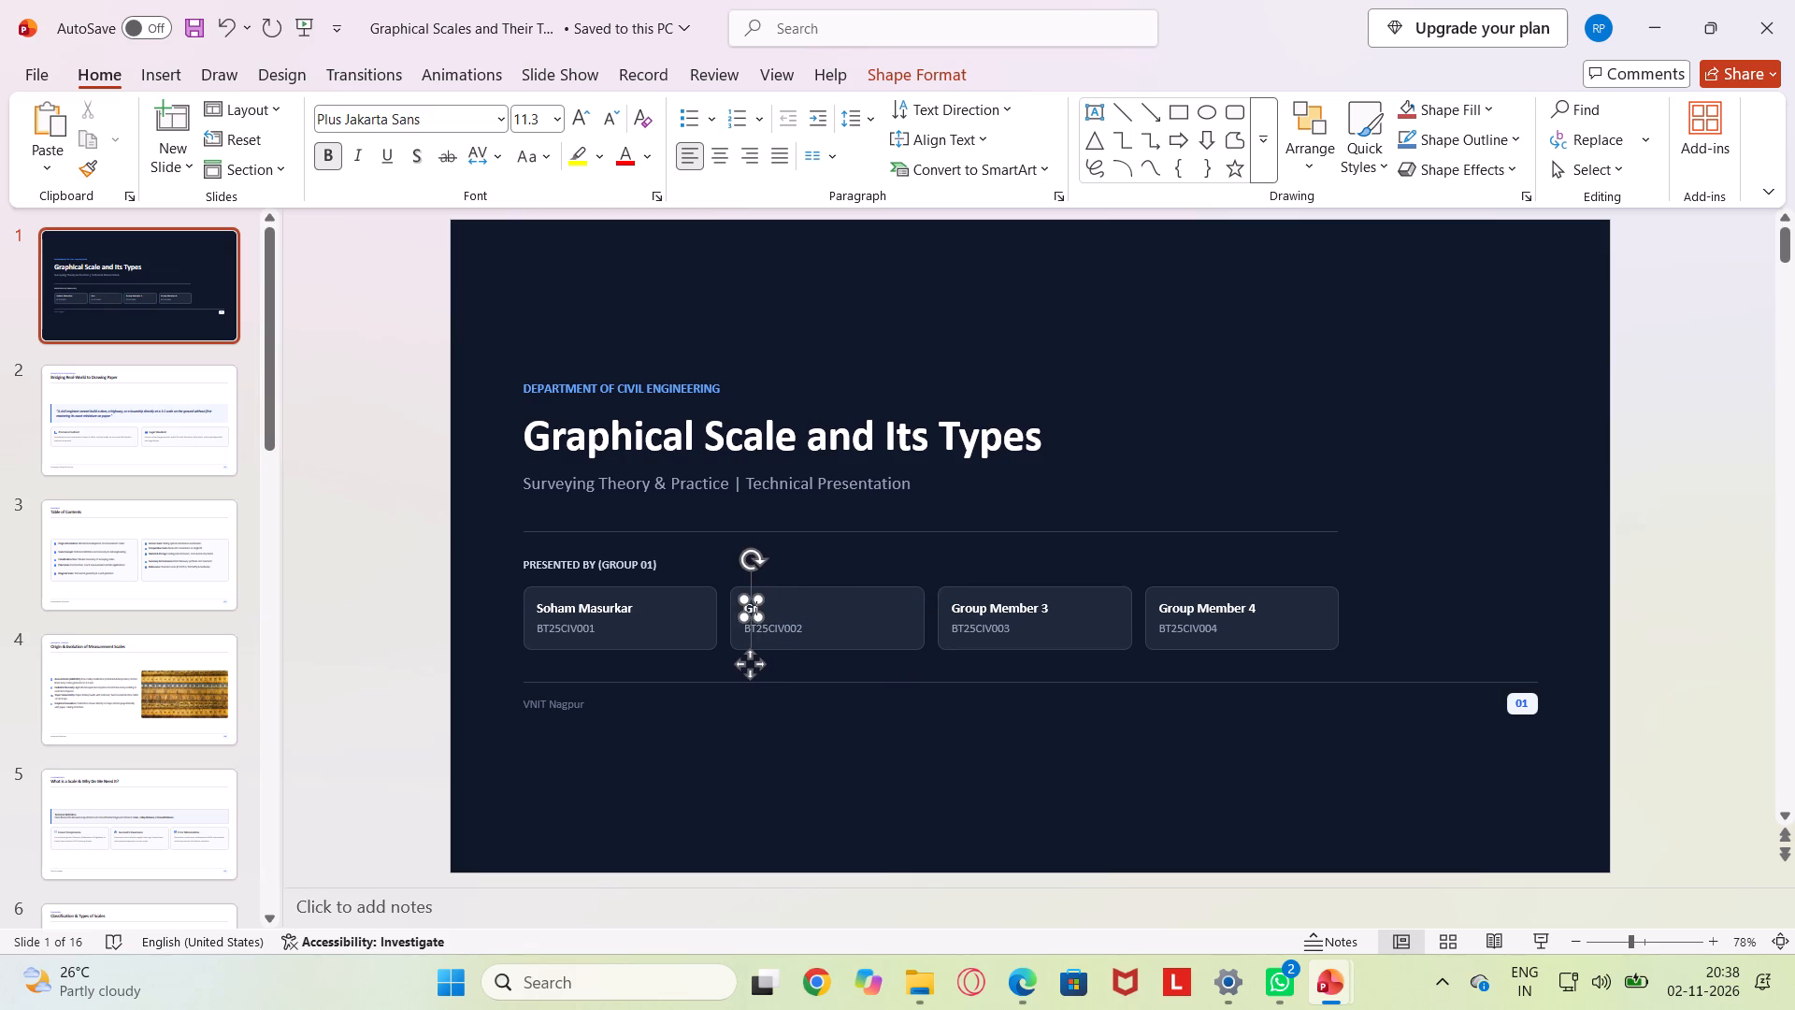
pyautogui.press('BackSpace')
pyautogui.press('BackSpace')
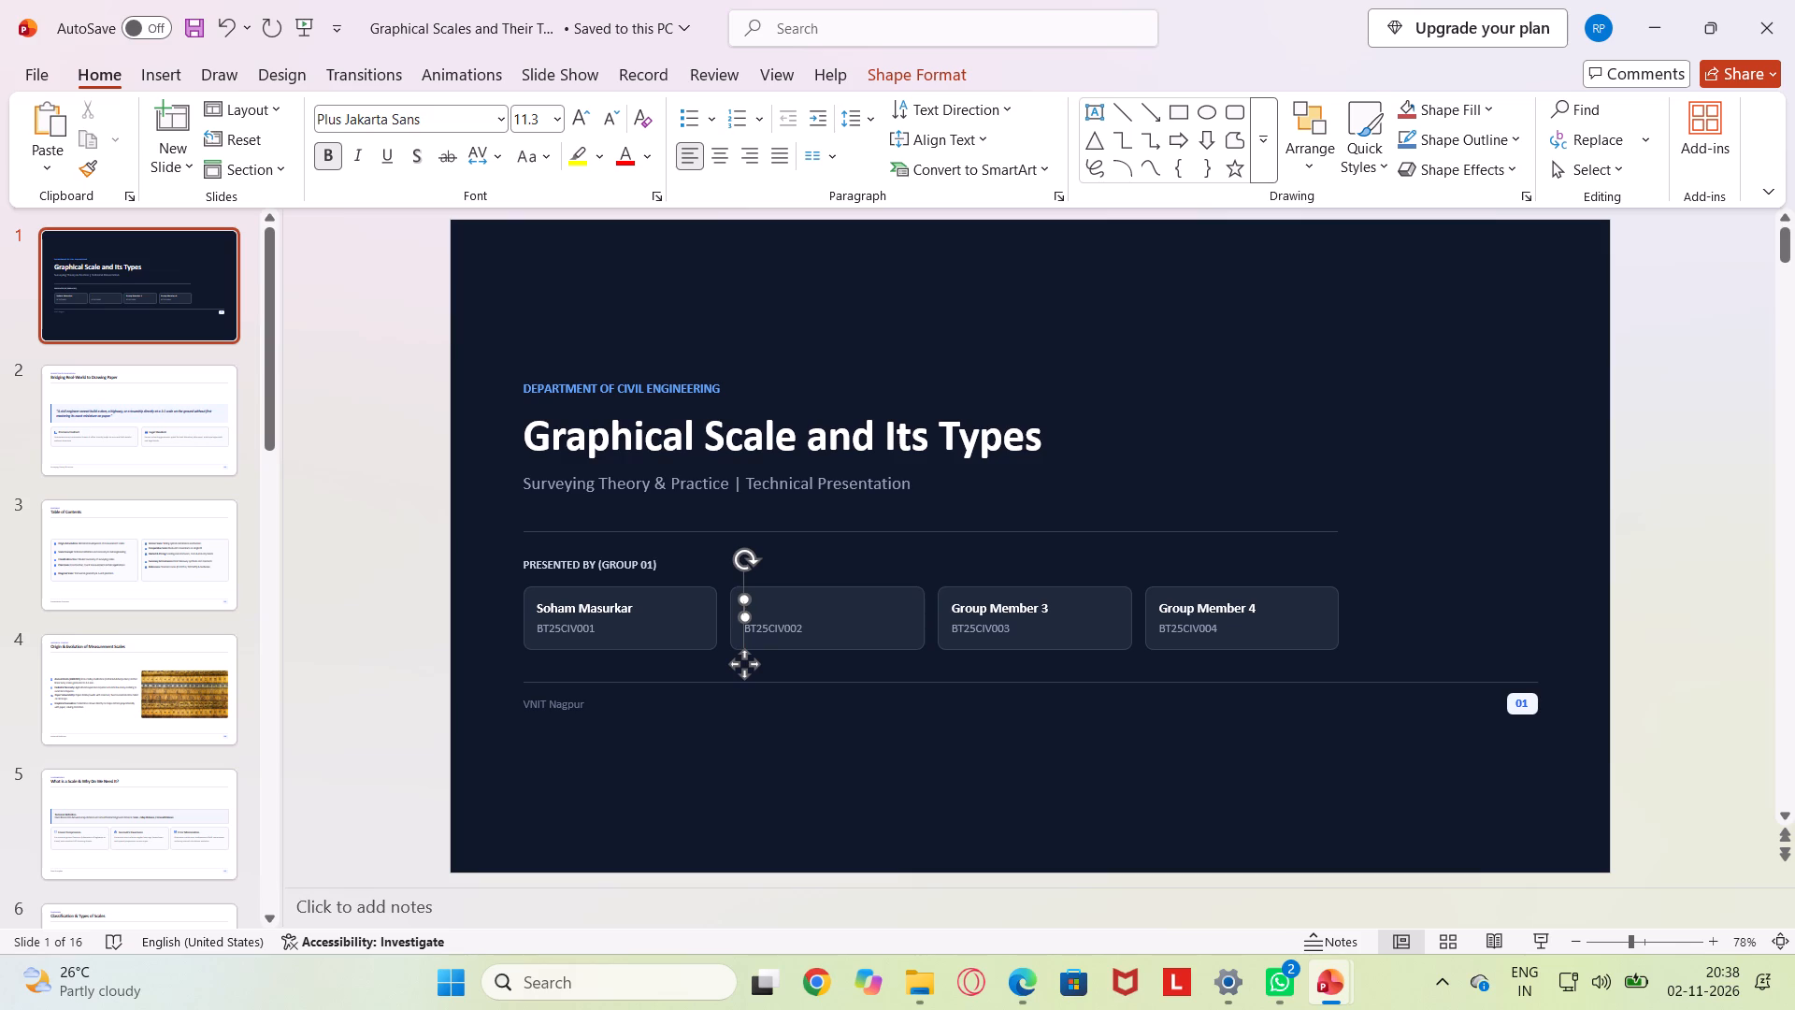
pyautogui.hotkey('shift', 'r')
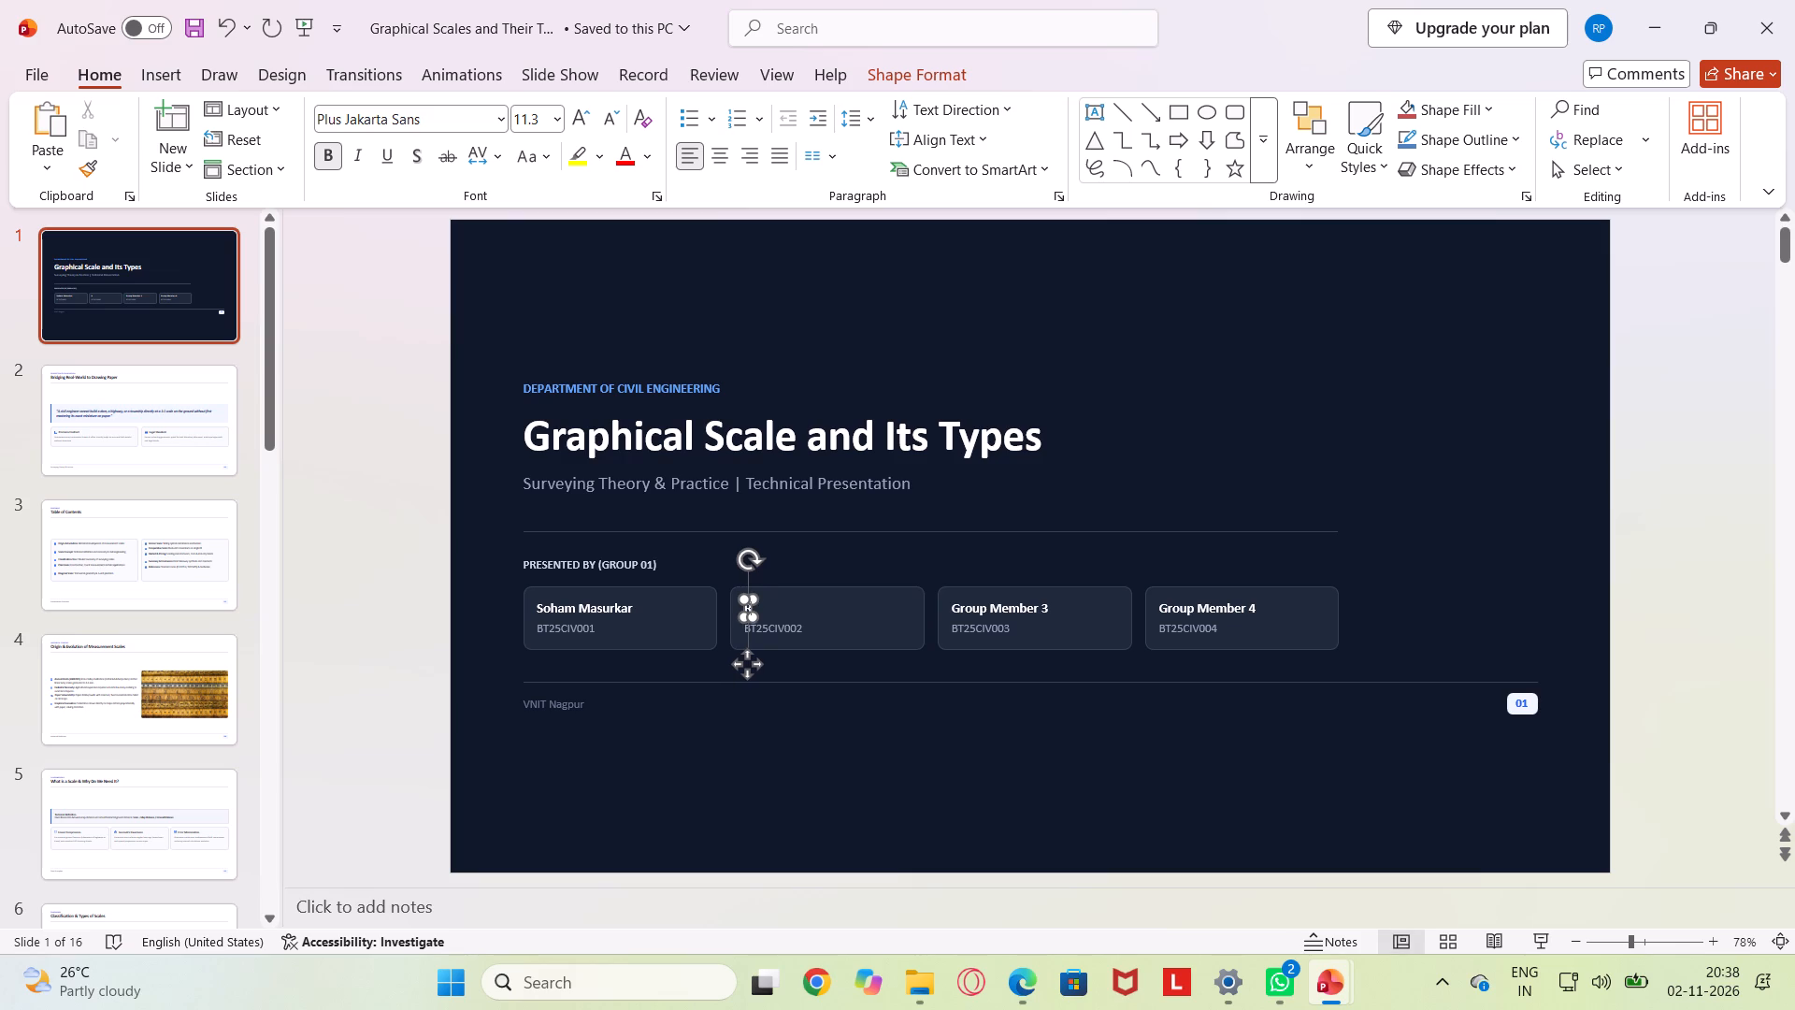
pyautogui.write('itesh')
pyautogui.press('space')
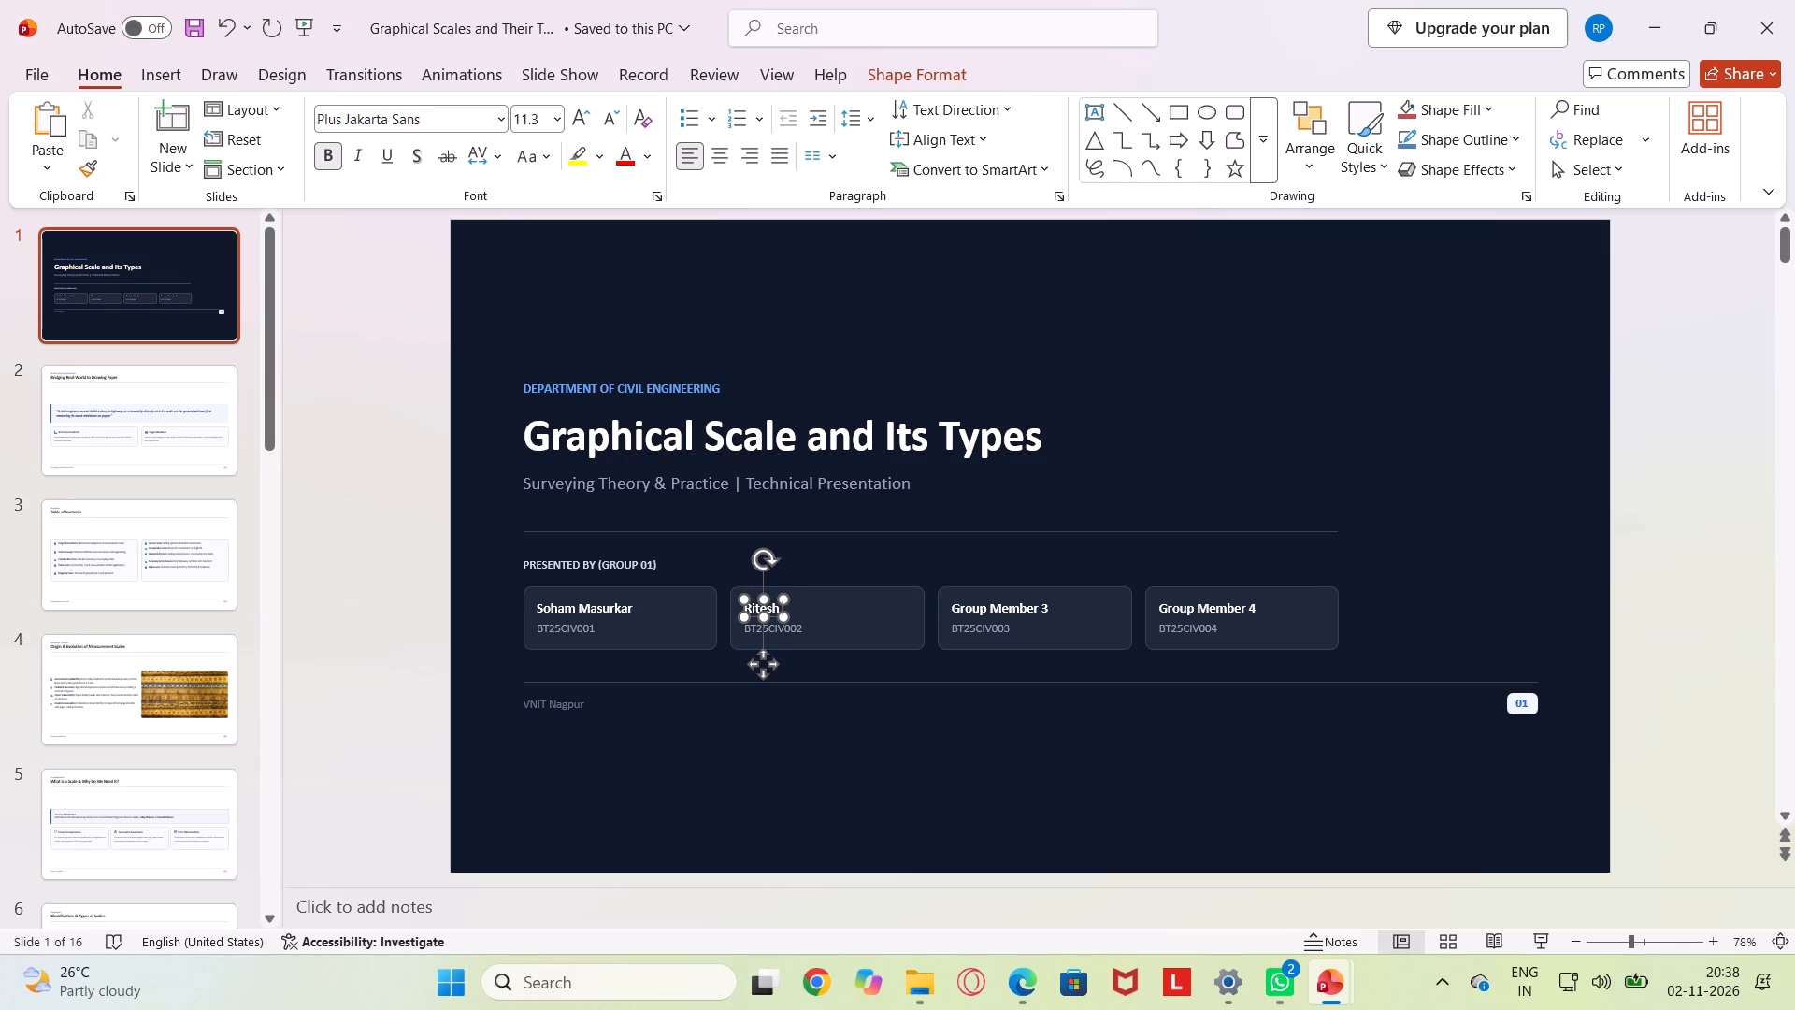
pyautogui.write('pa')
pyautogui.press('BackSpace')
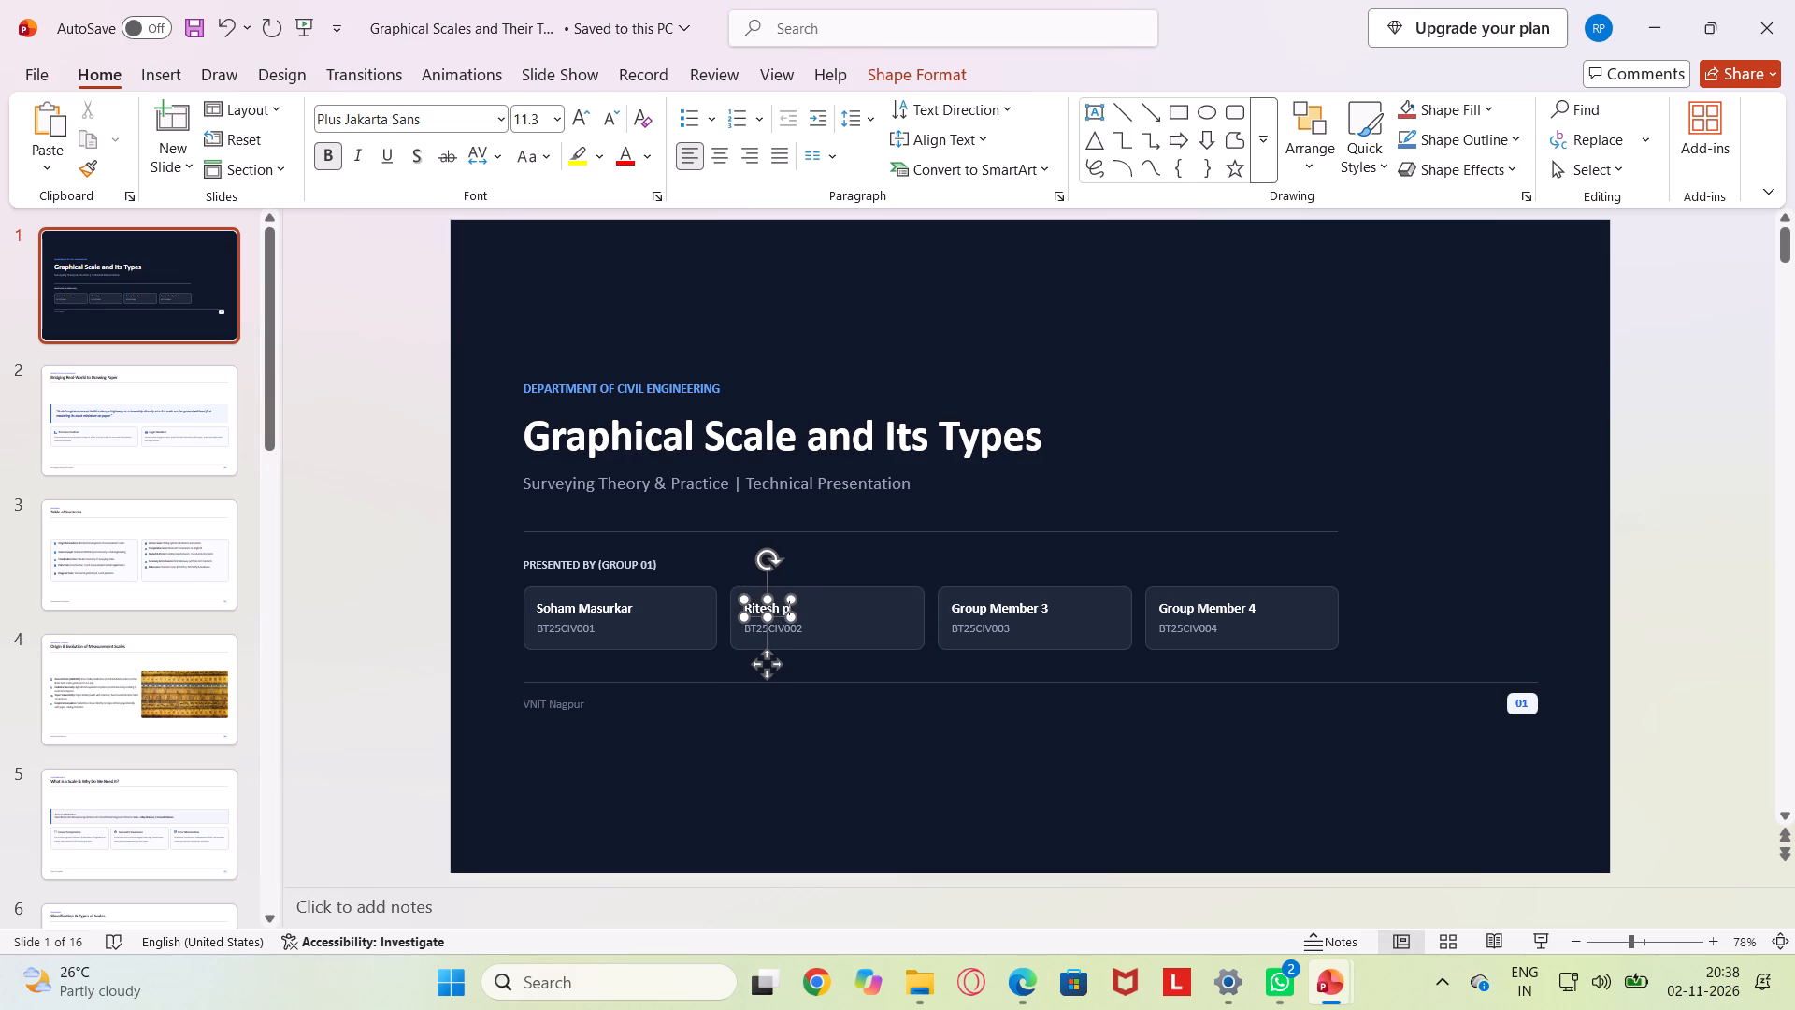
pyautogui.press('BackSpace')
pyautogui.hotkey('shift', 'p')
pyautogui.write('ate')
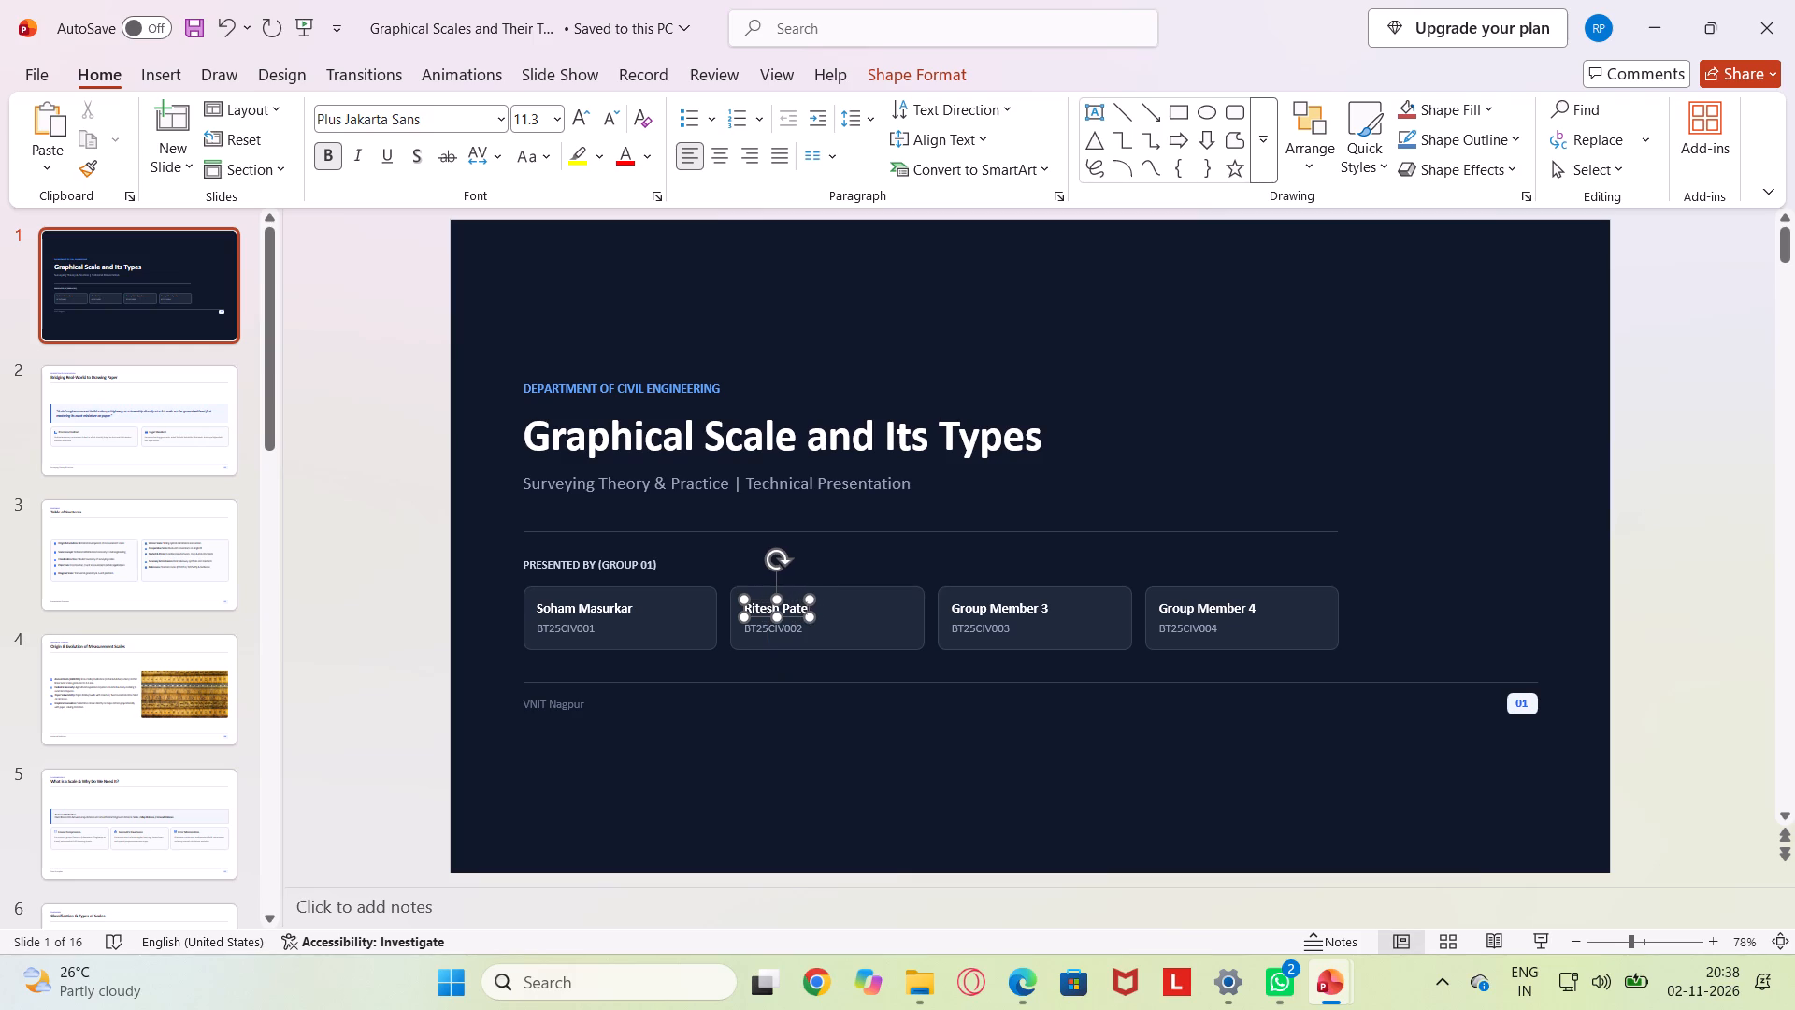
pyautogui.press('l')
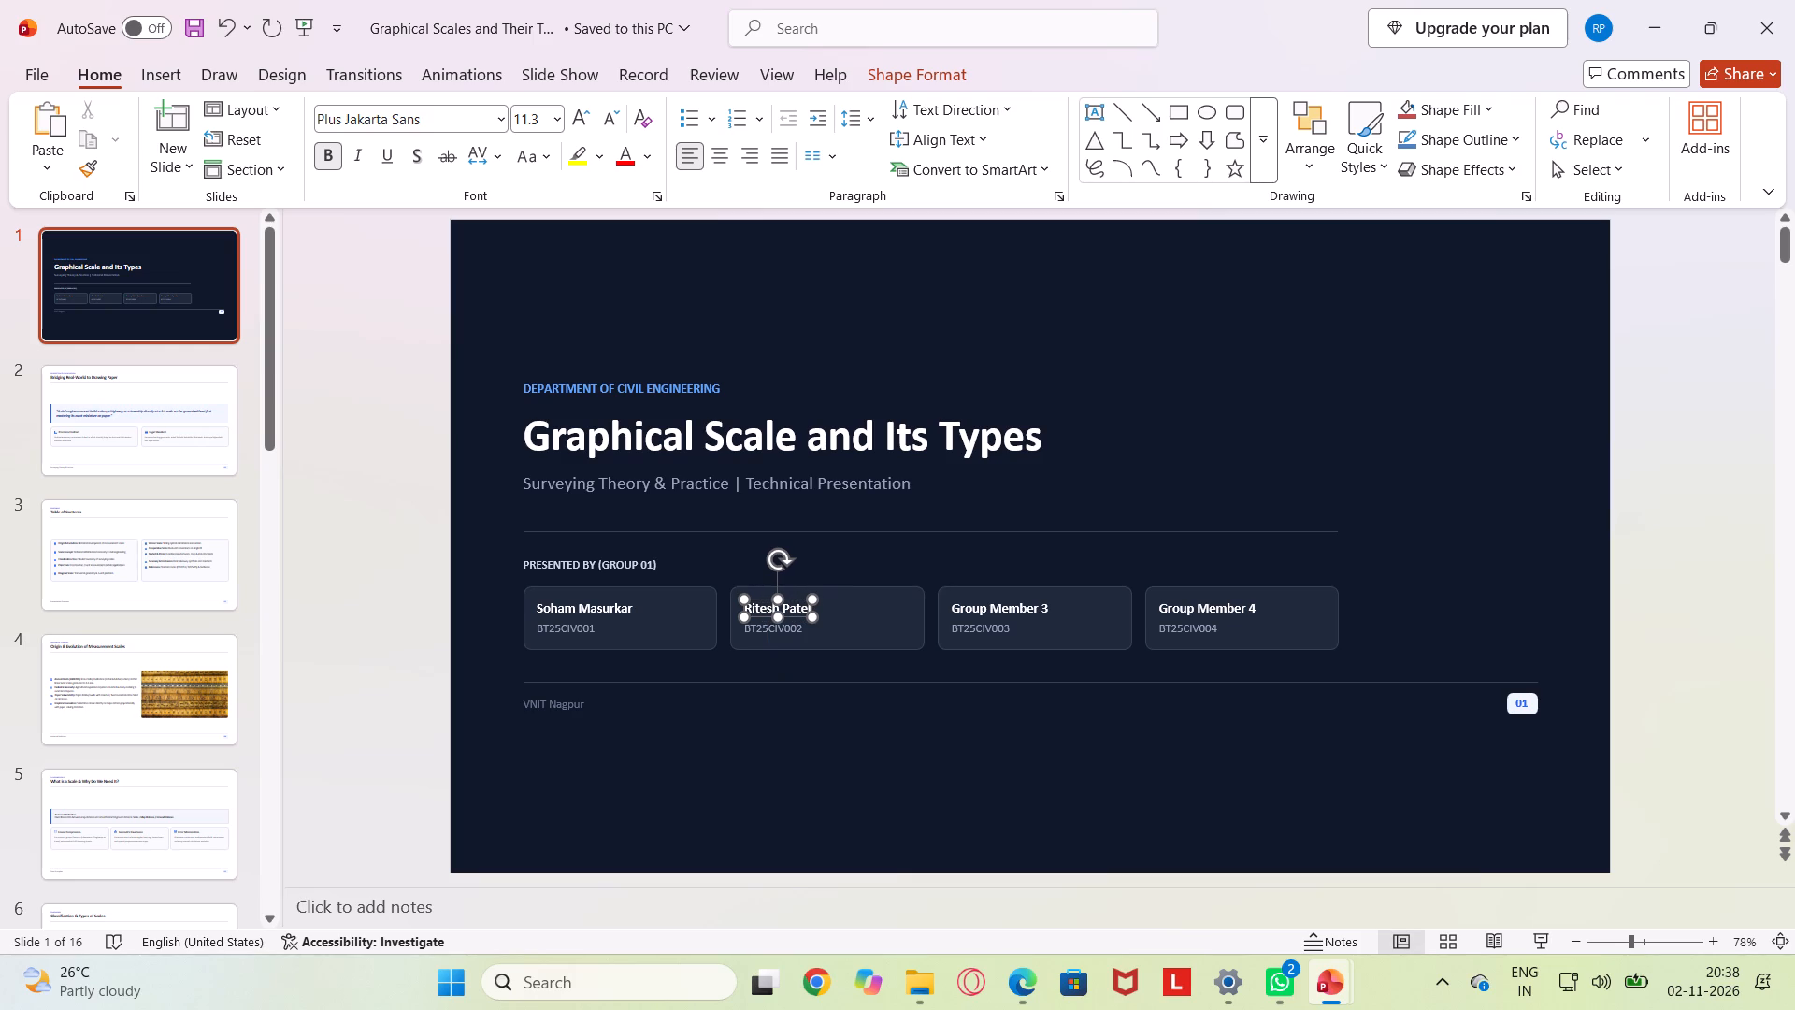
# Change the ending of the placeholder enrolment number in the second presenter card to the member's own number.
pyautogui.click(791, 633)
pyautogui.click(808, 627)
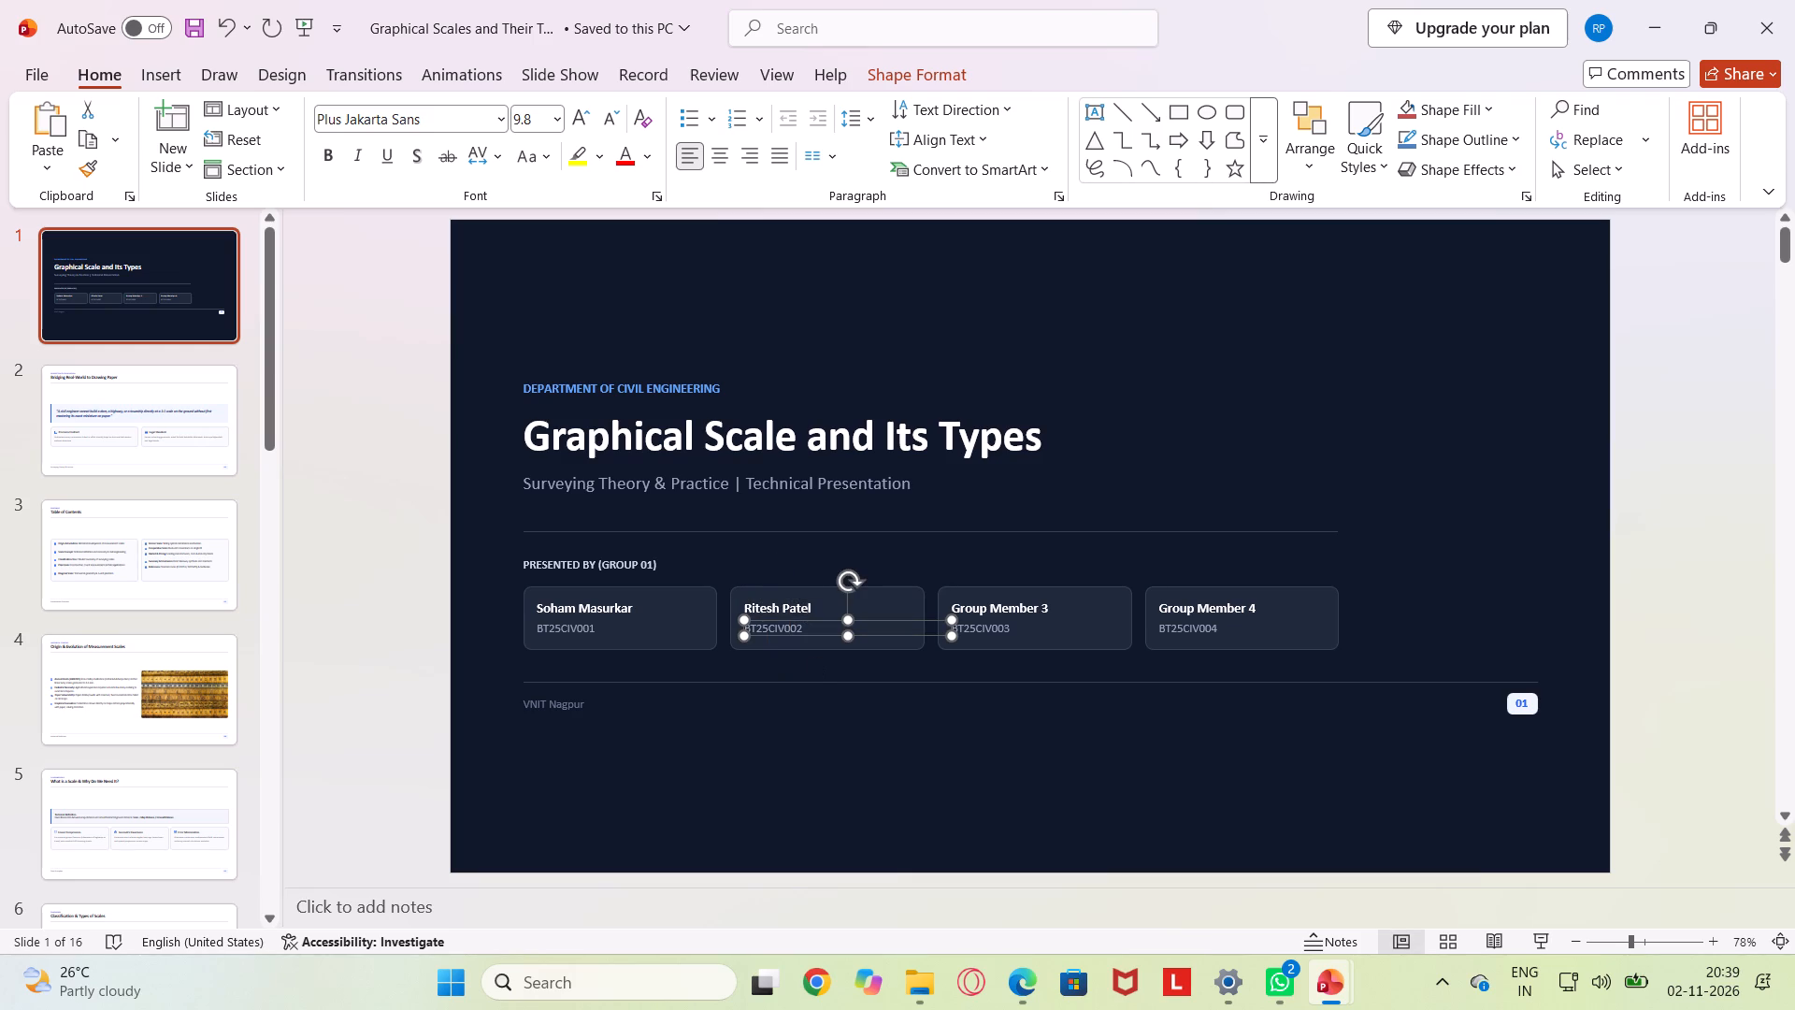
pyautogui.click(807, 628)
pyautogui.press('Right')
pyautogui.press('Right')
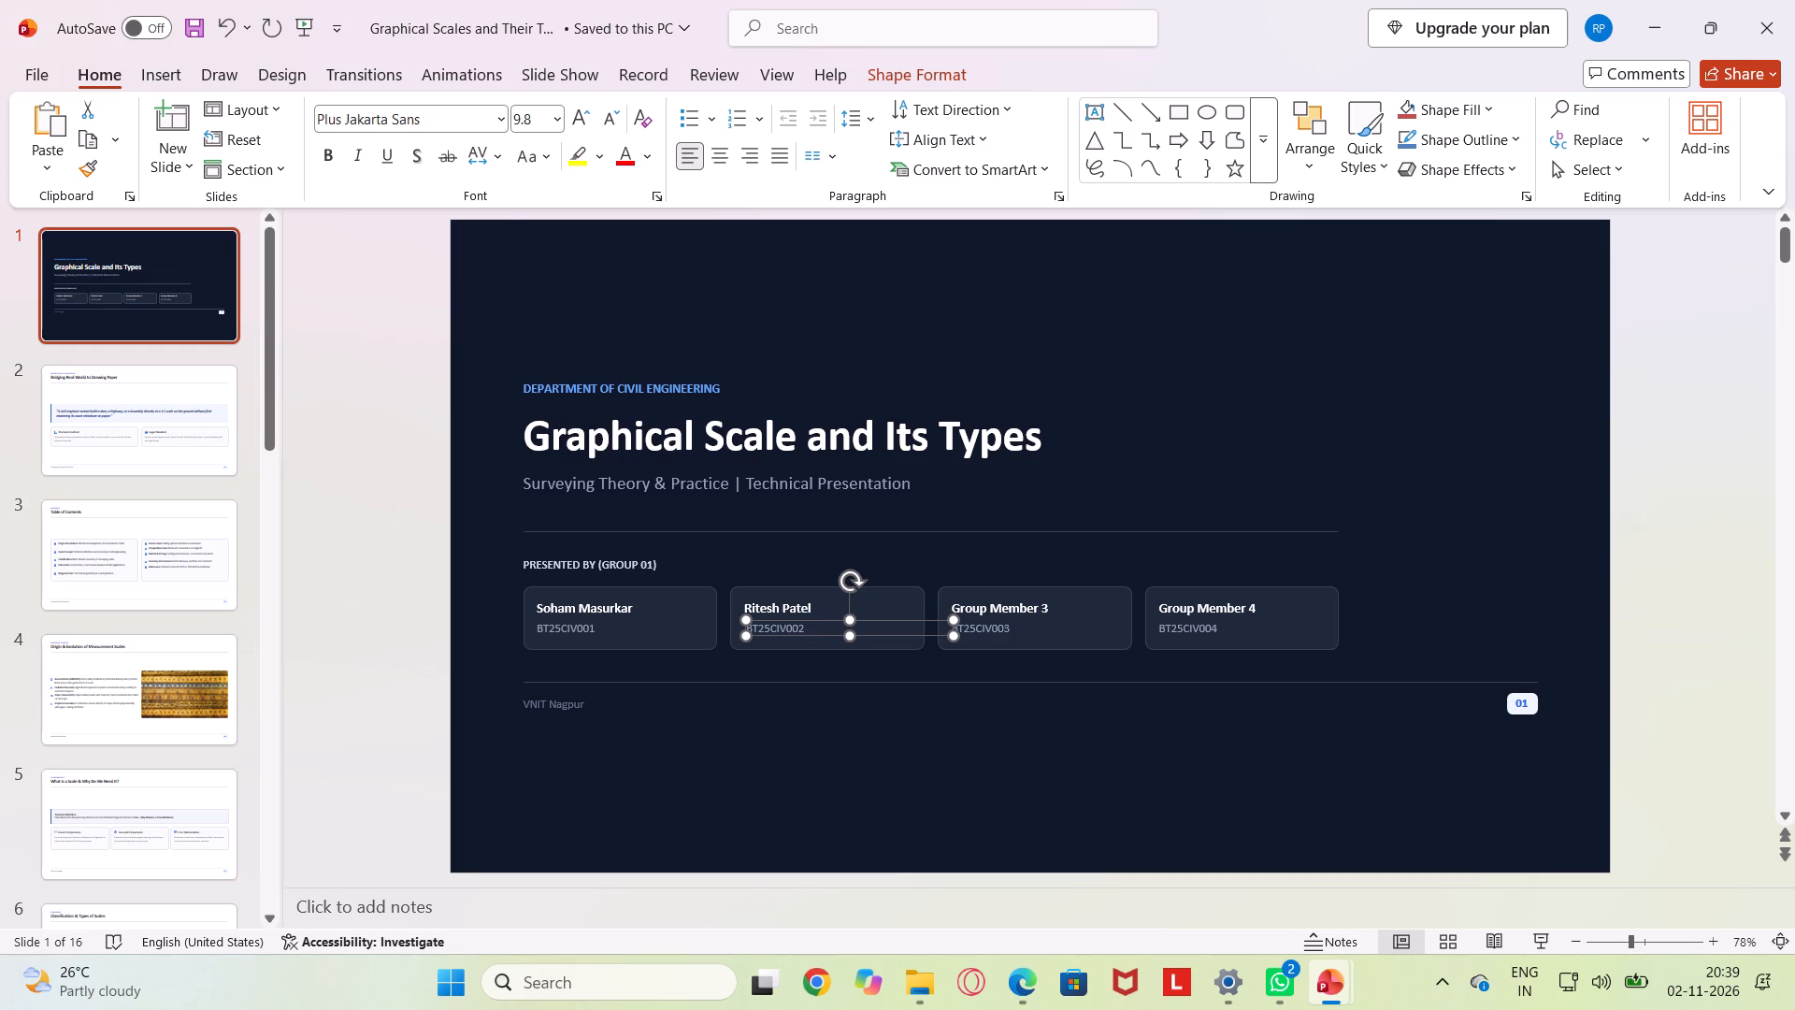
pyautogui.press('Down')
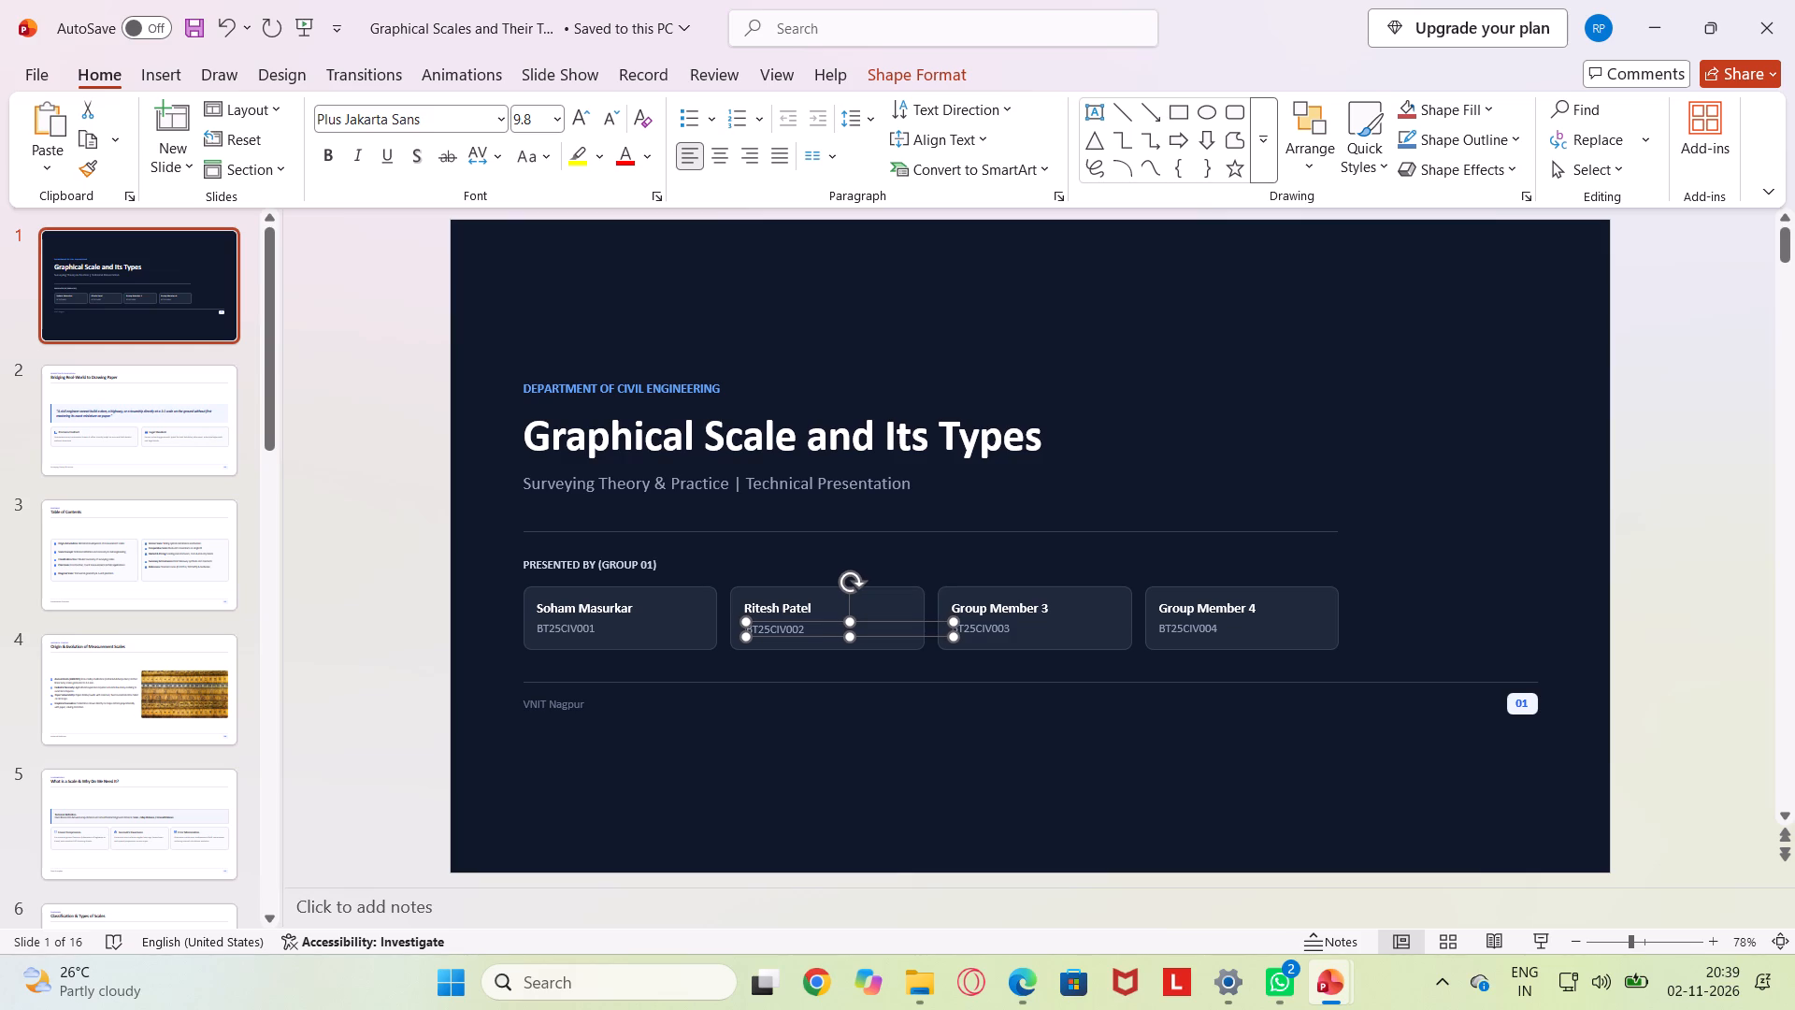
pyautogui.hotkey('ctrl', 'z')
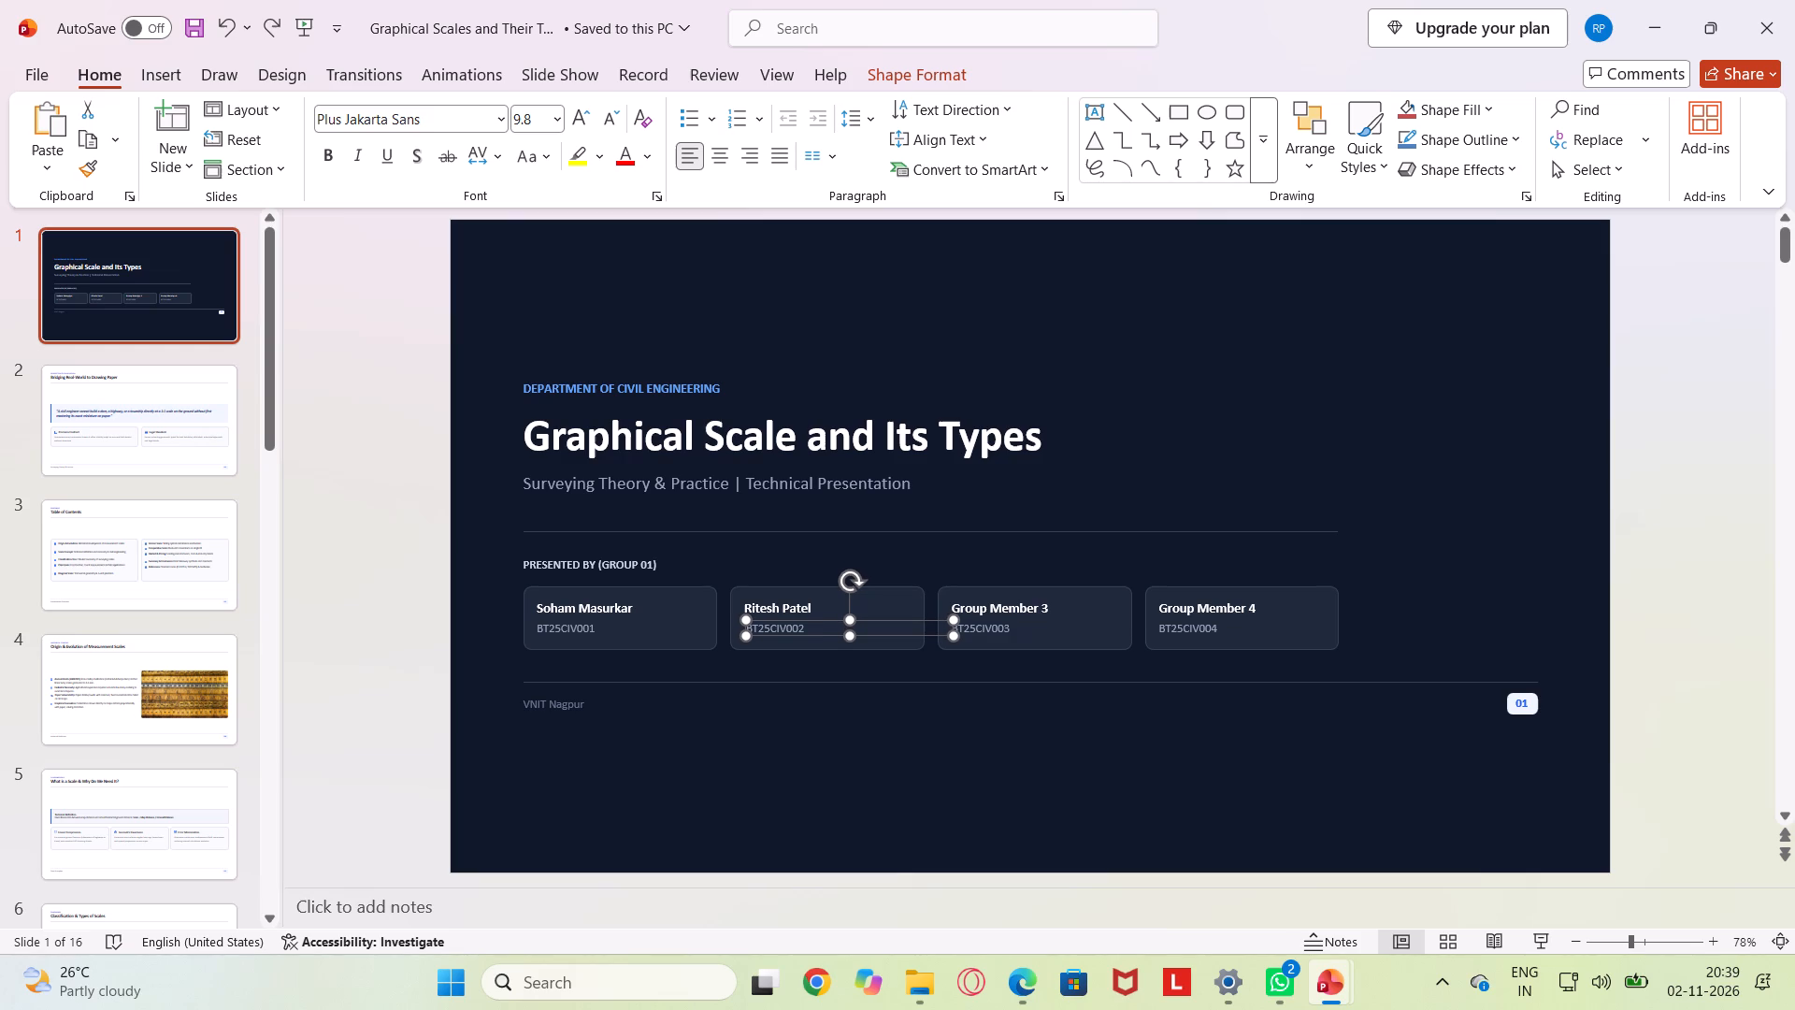
pyautogui.click(807, 628)
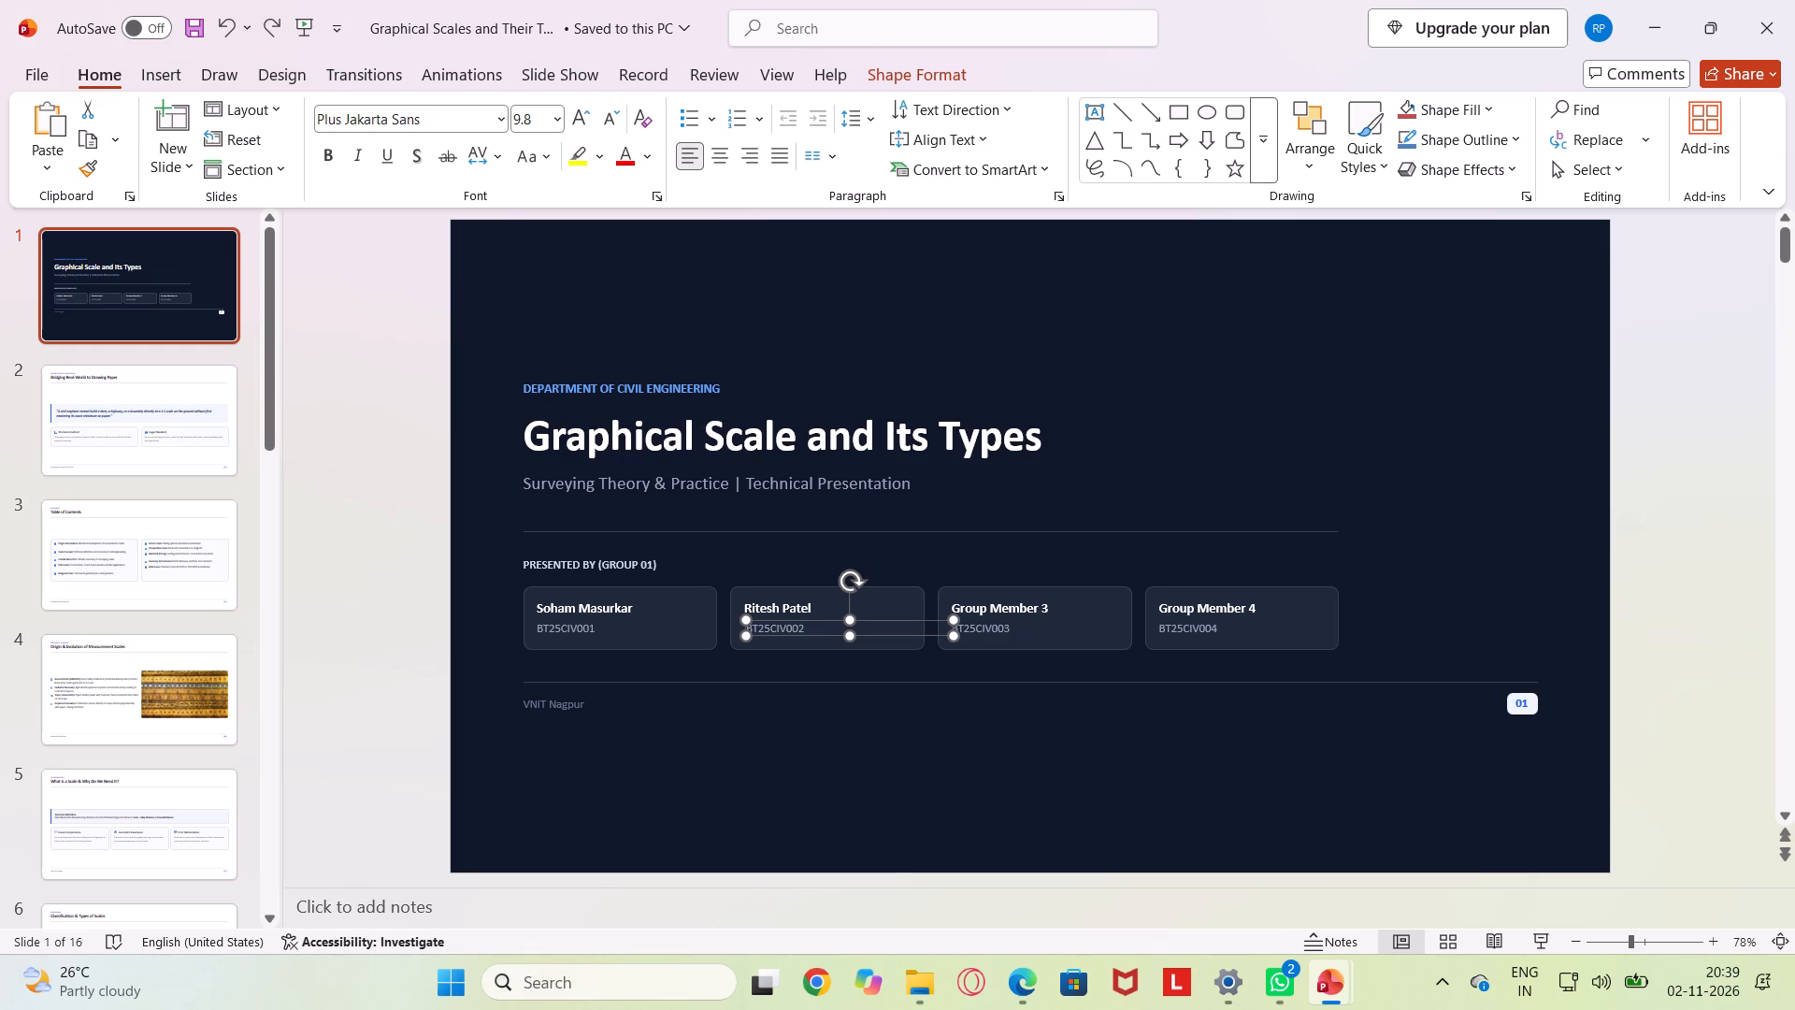
pyautogui.doubleClick(807, 624)
pyautogui.press('BackSpace')
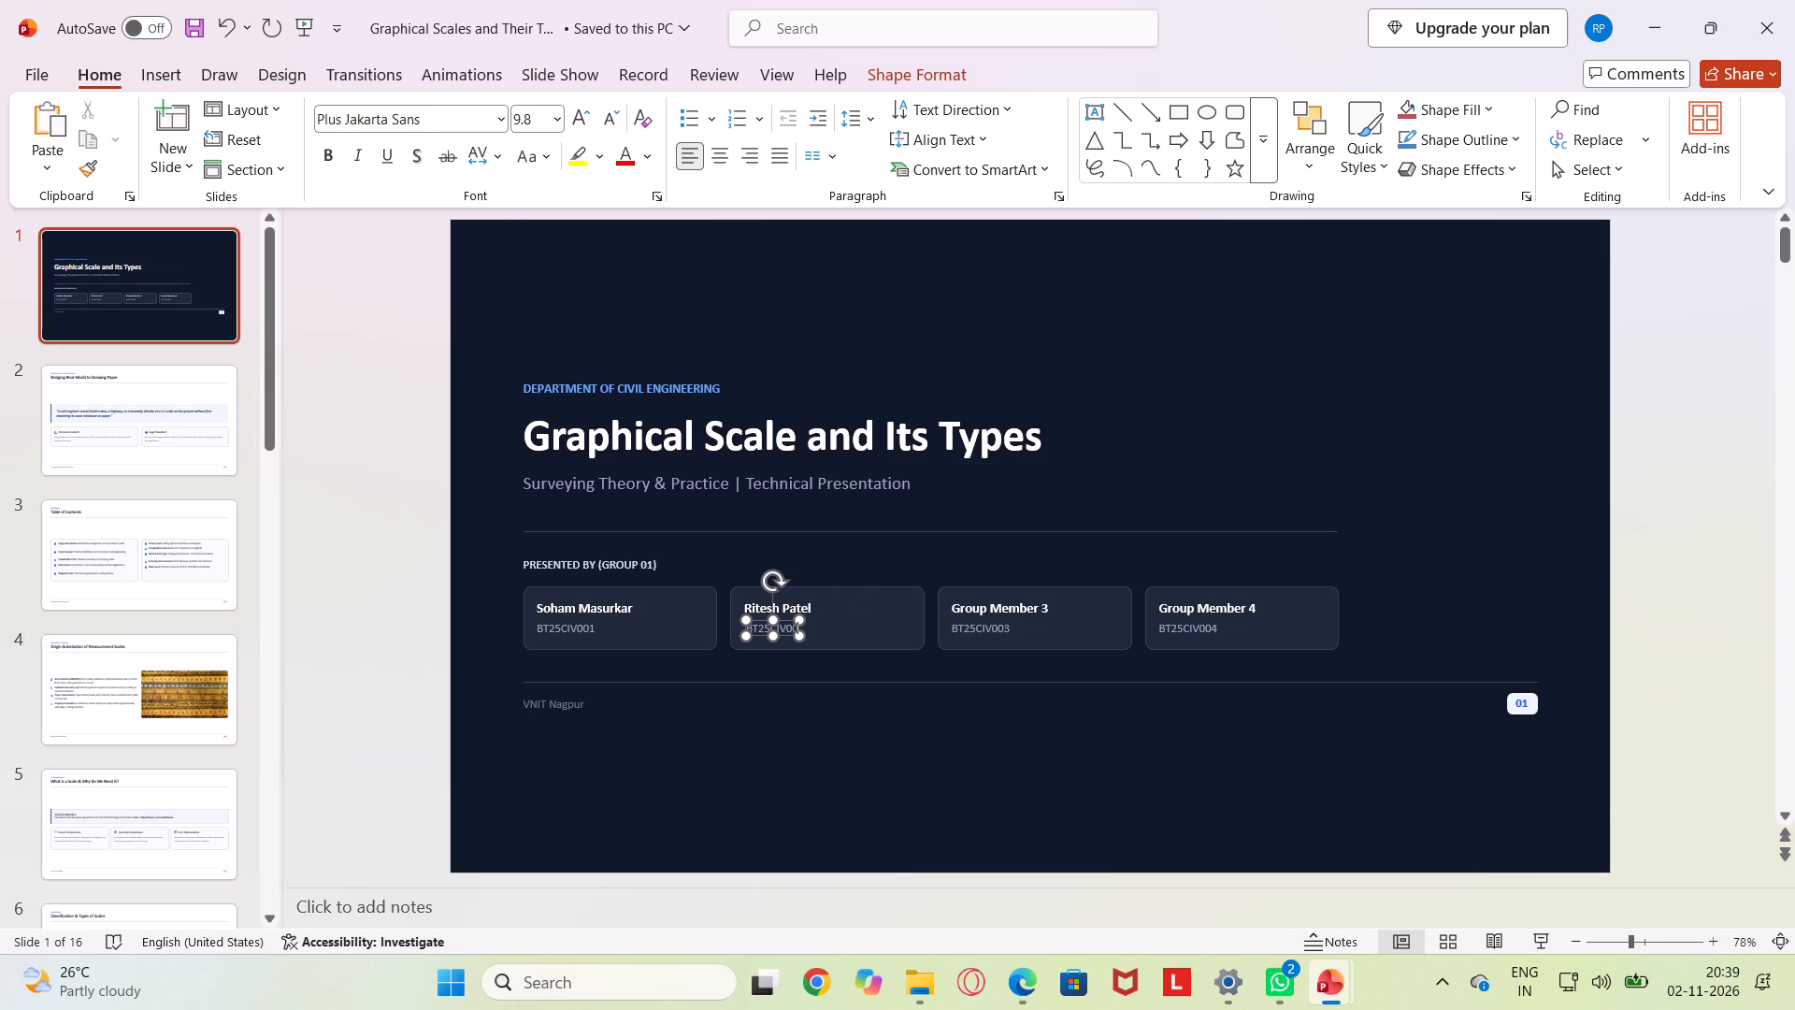
pyautogui.press('BackSpace')
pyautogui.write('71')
pyautogui.click(837, 615)
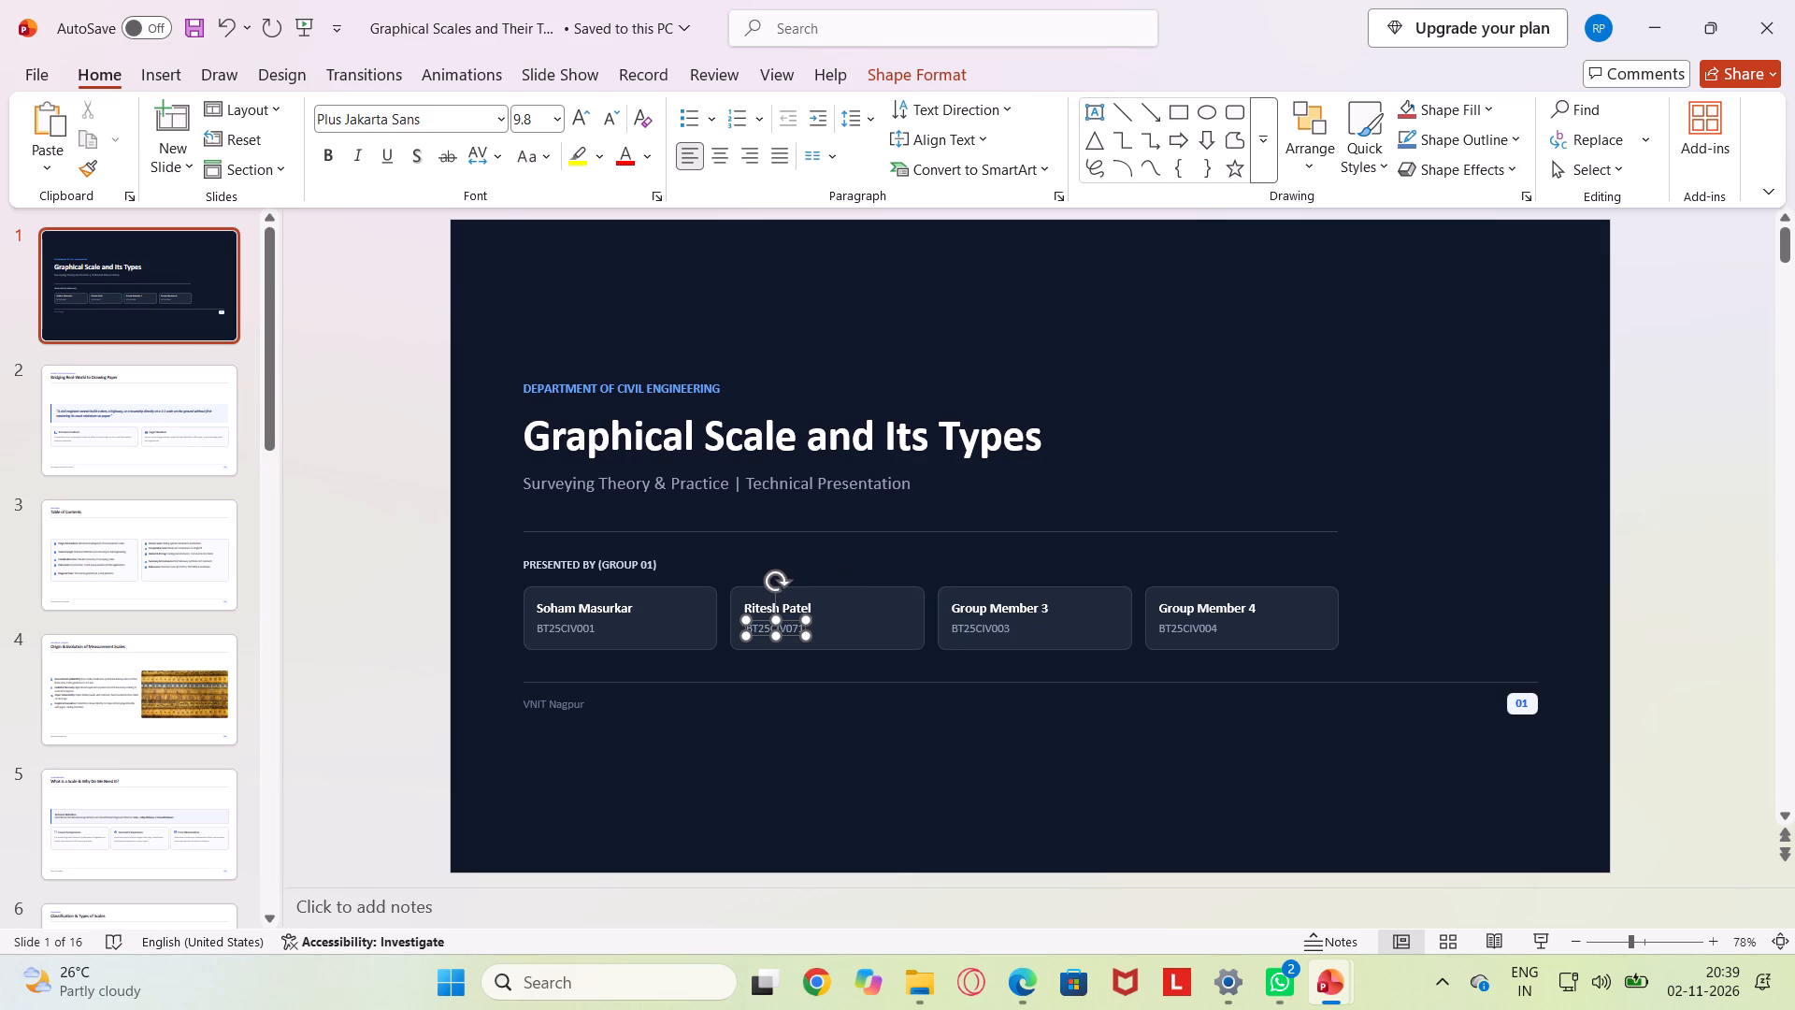
pyautogui.click(886, 714)
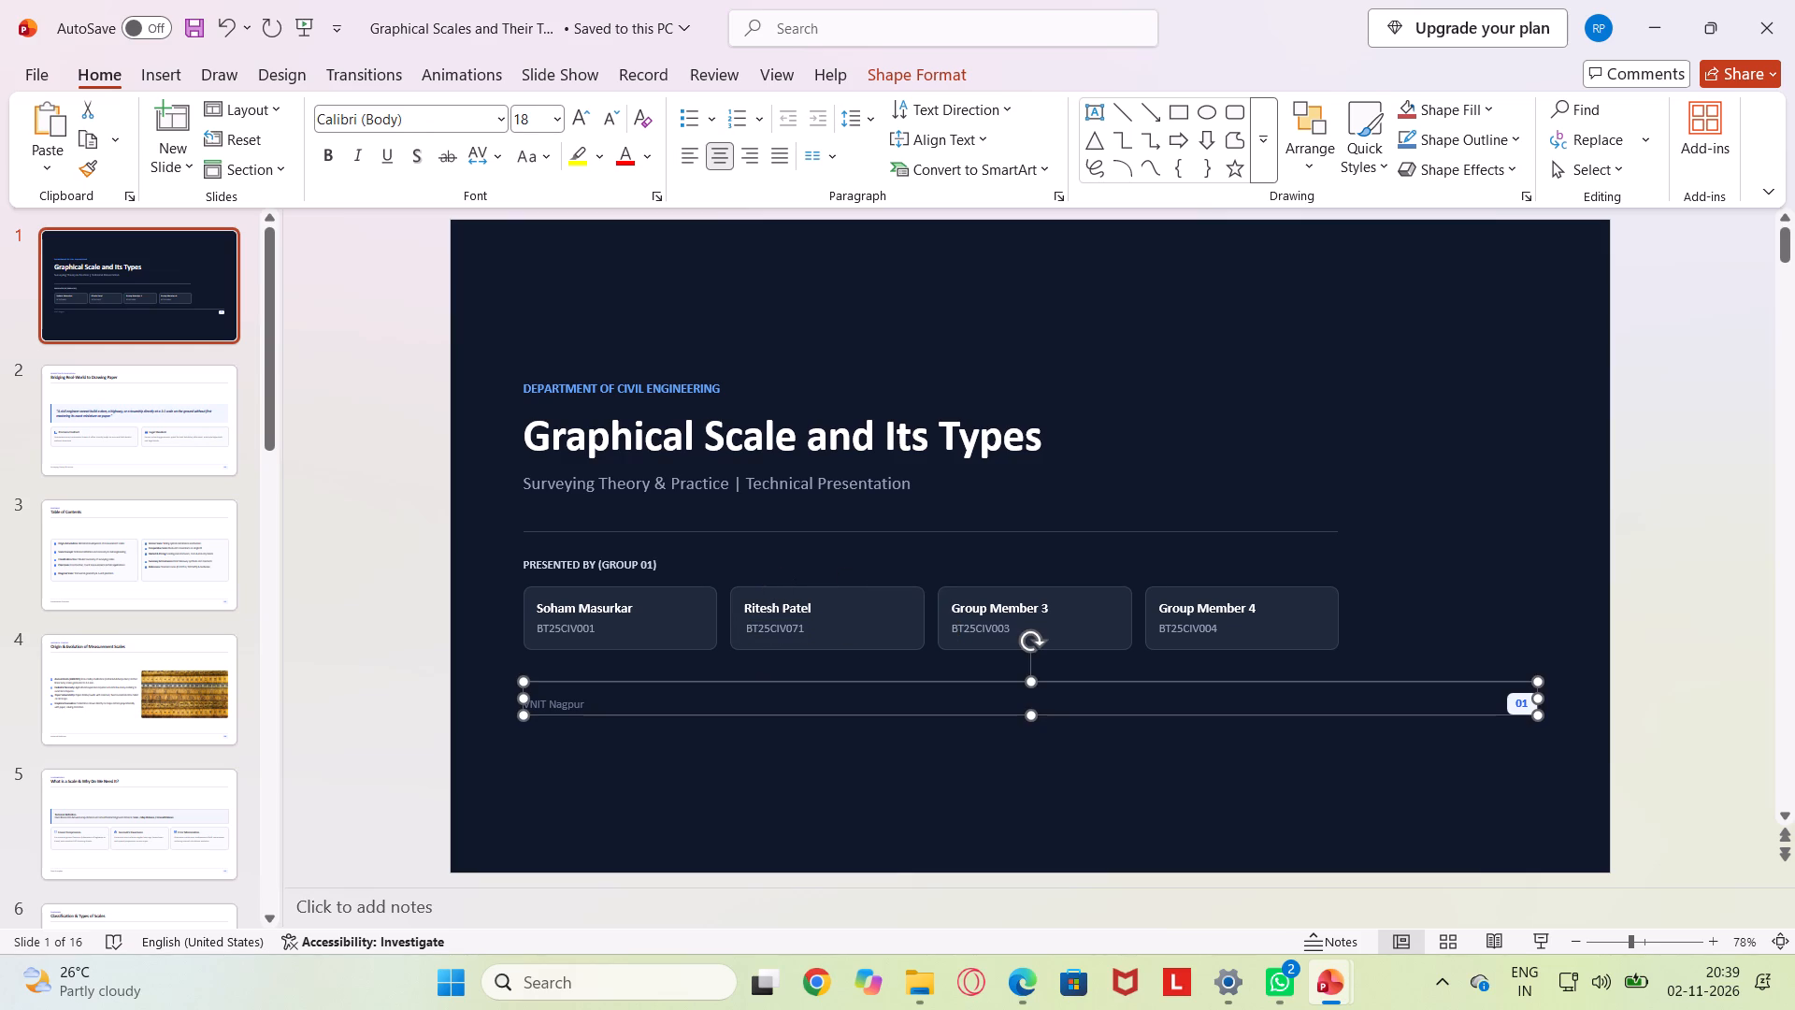
# Replace "Group Member 3" in the third presenter card with the member's full name.
pyautogui.click(986, 619)
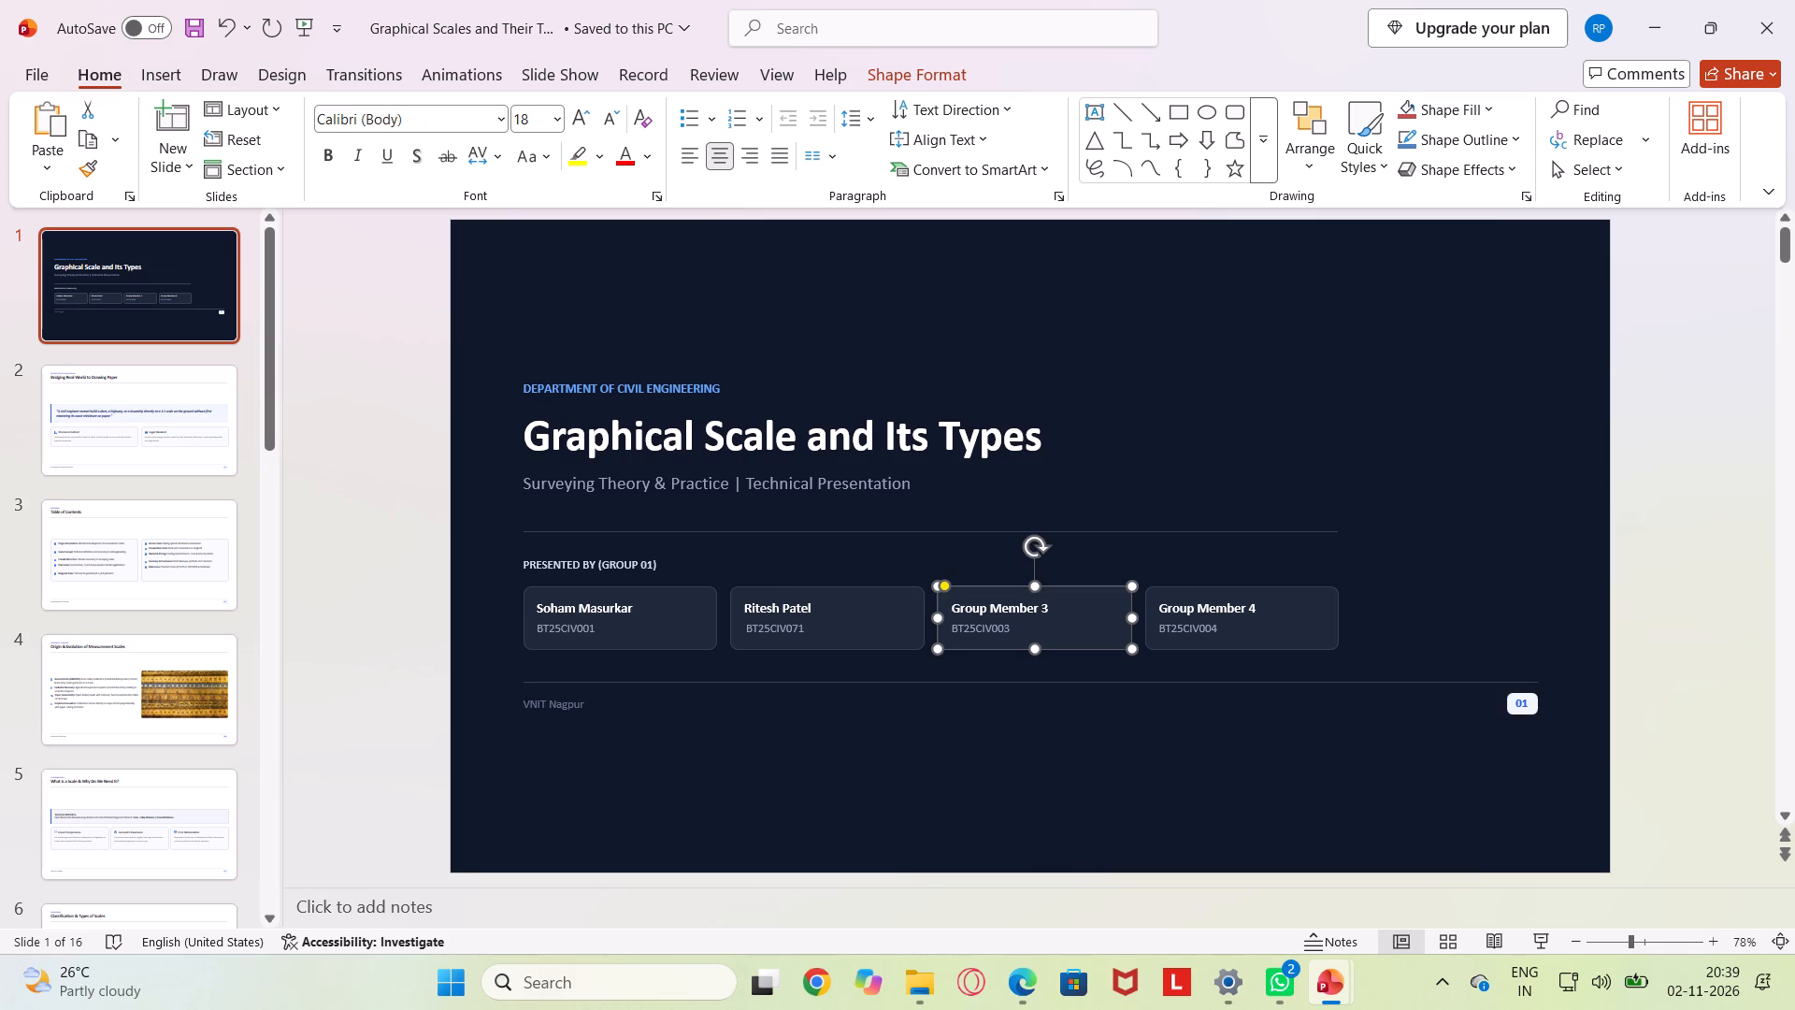
pyautogui.click(1047, 615)
pyautogui.press('BackSpace')
pyautogui.press('BackSpace')
pyautogui.press('BackSpace')
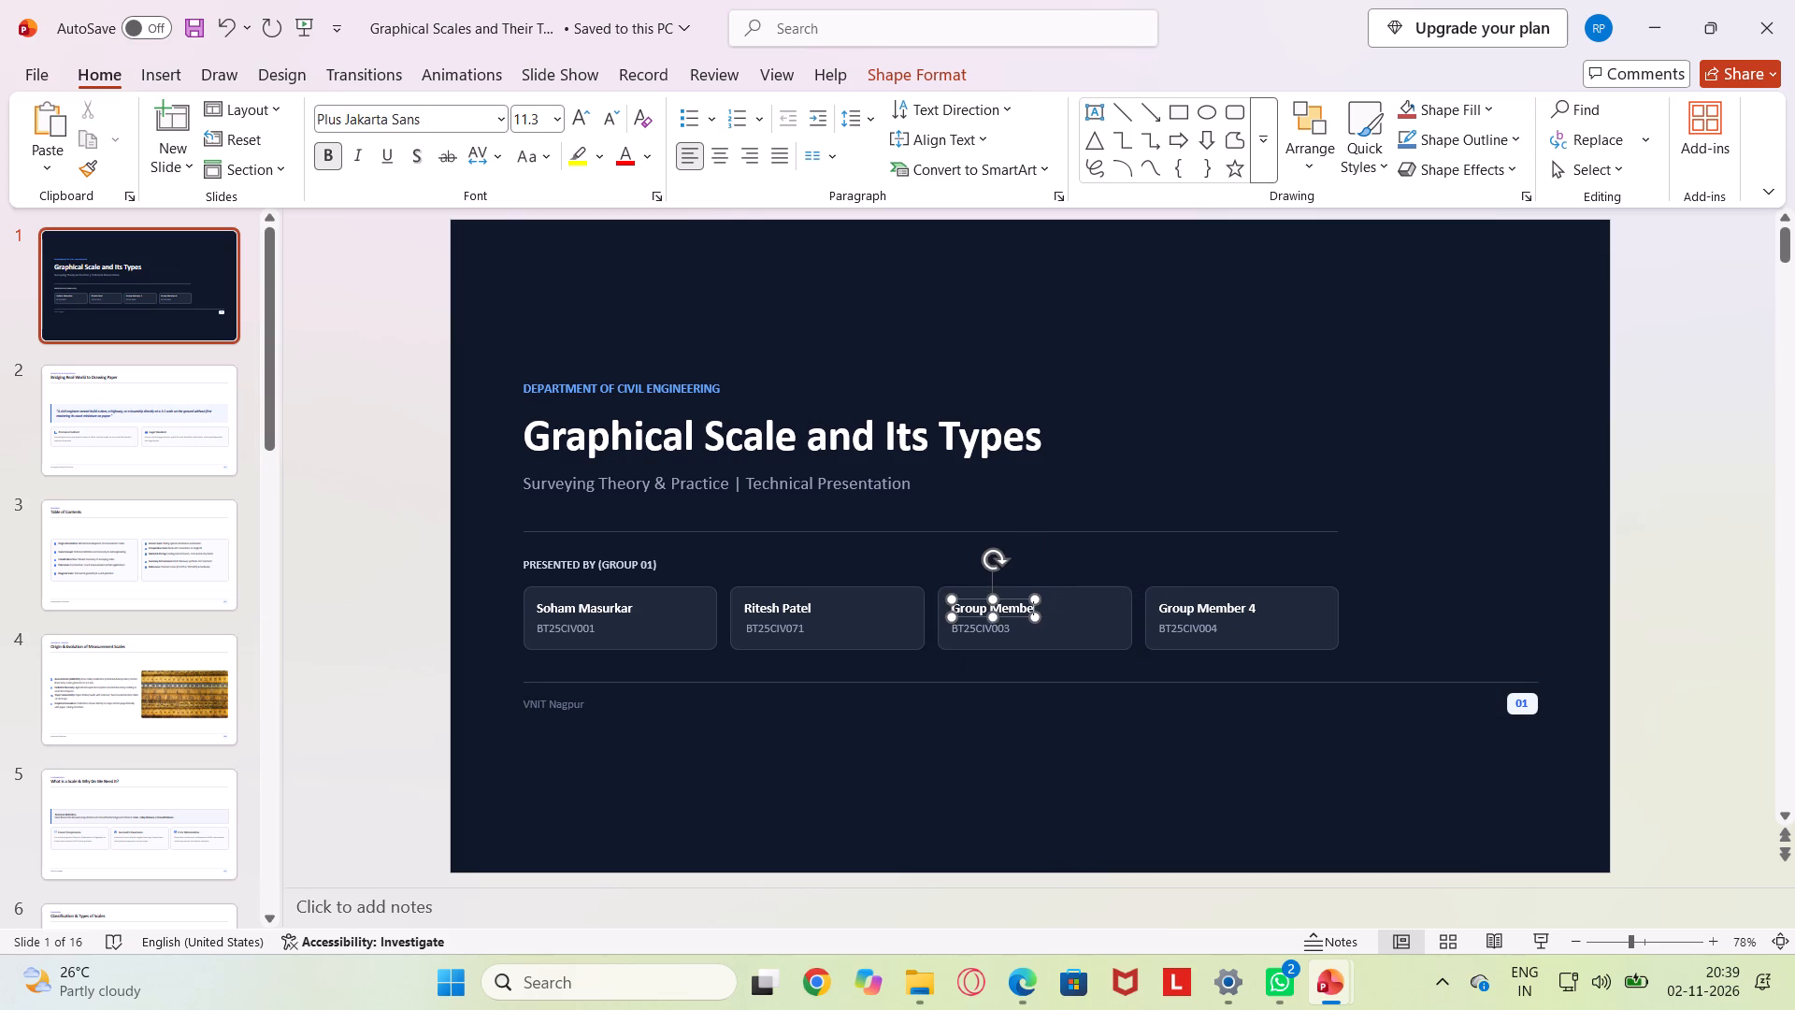
pyautogui.press('BackSpace')
pyautogui.press('BackSpace')
pyautogui.press('BackSpace')
pyautogui.press('BackSpace')
pyautogui.press('BackSpace')
pyautogui.press('BackSpace')
pyautogui.press('BackSpace')
pyautogui.press('BackSpace')
pyautogui.press('BackSpace')
pyautogui.press('BackSpace')
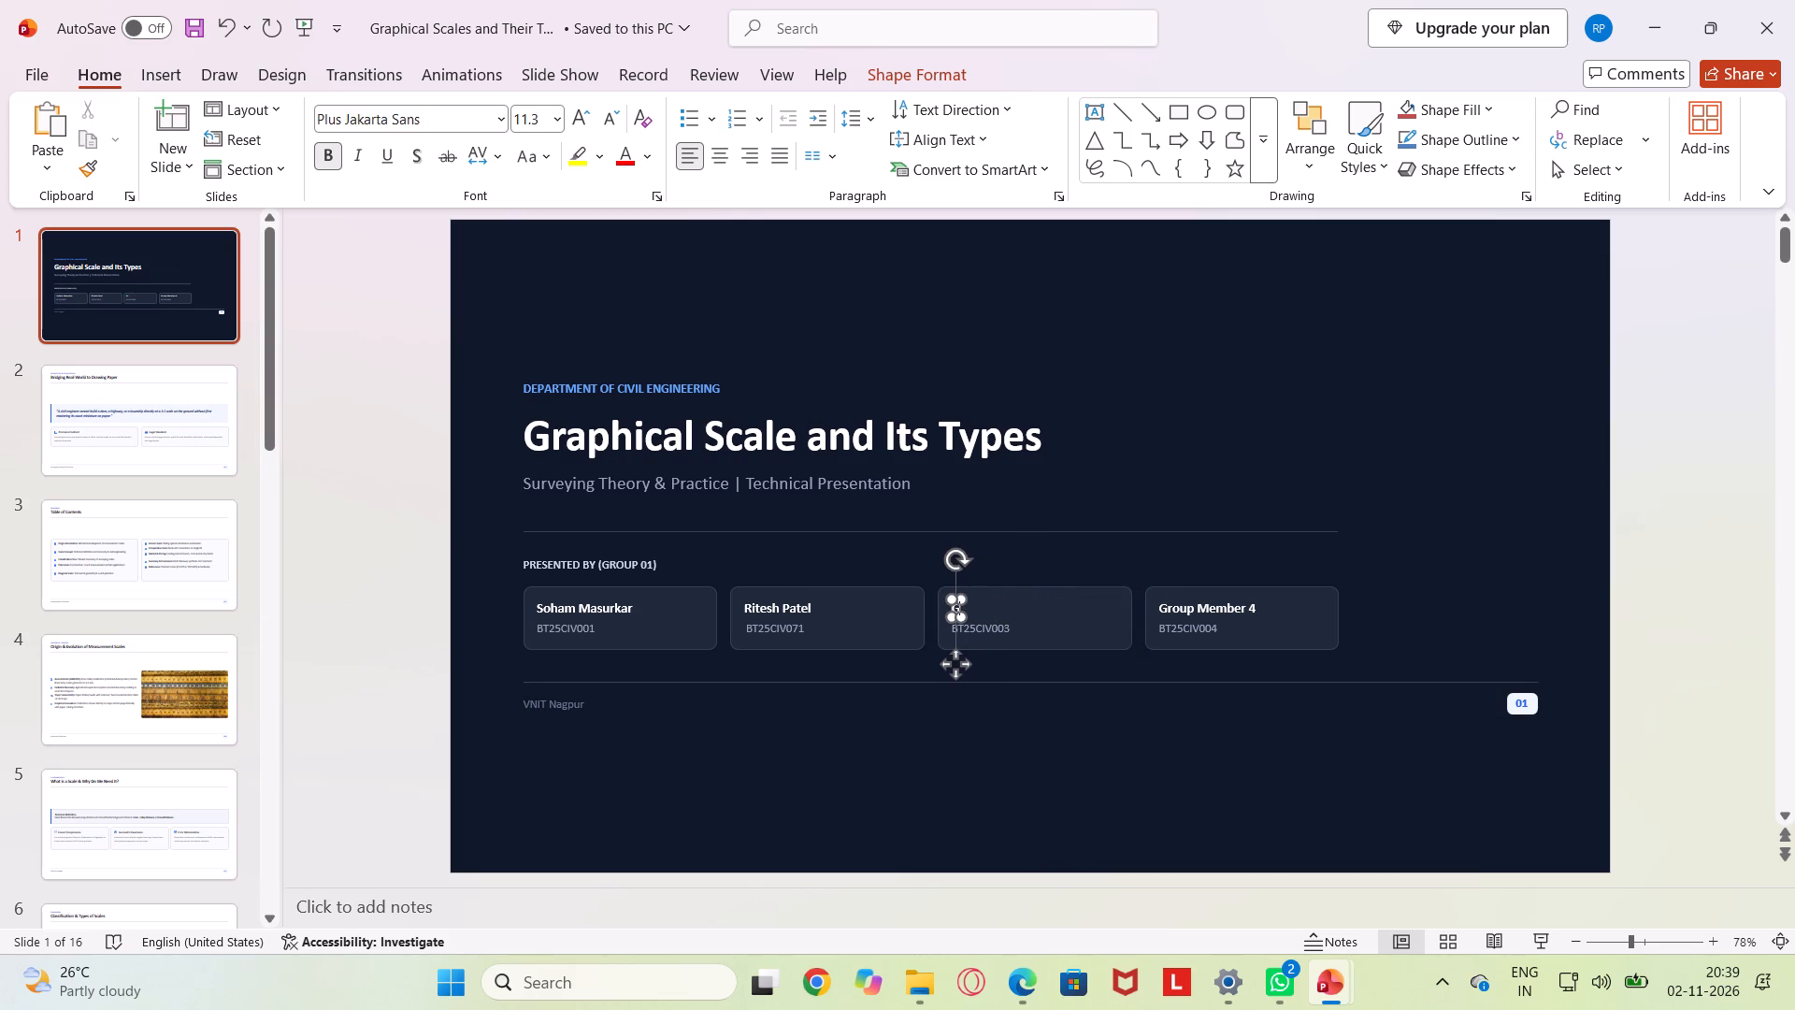
pyautogui.press('BackSpace')
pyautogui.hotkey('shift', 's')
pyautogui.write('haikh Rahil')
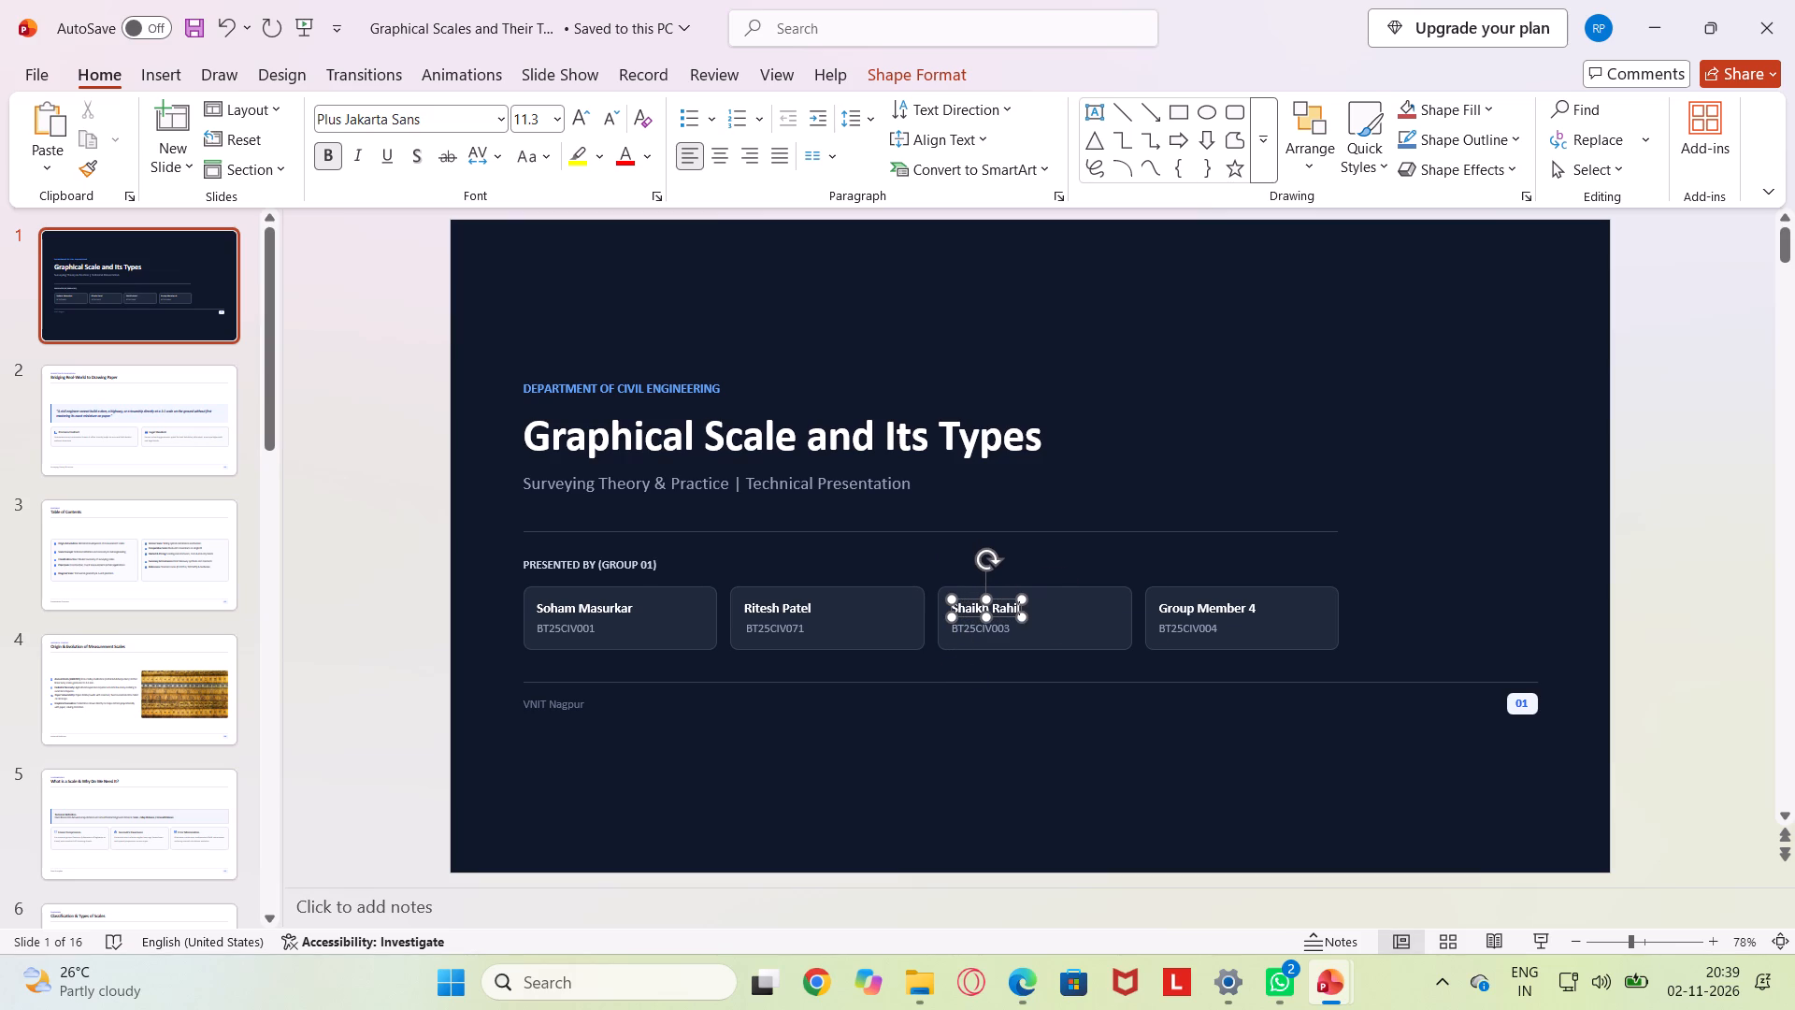
# Replace the last three digits of the placeholder enrolment number in the third presenter card with the member's own.
pyautogui.click(987, 632)
pyautogui.press('Right')
pyautogui.press('Right')
pyautogui.press('Right')
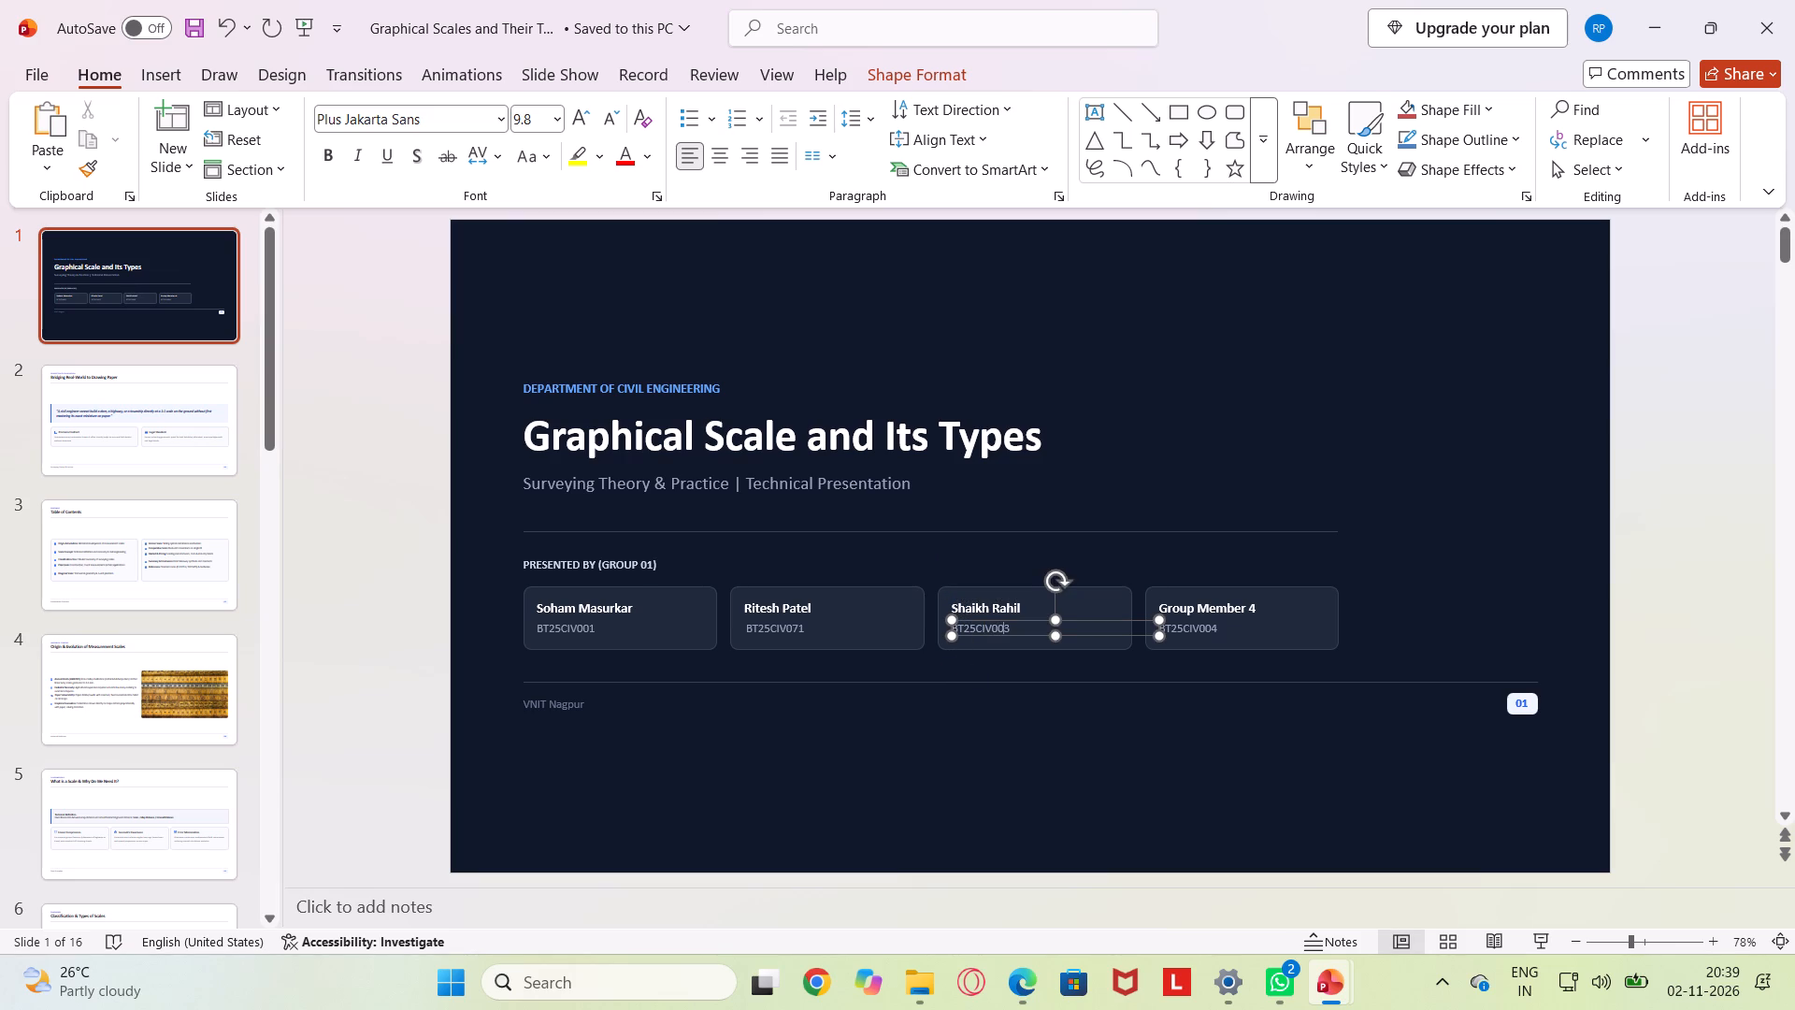
pyautogui.press('Right')
pyautogui.press('BackSpace')
pyautogui.press('BackSpace')
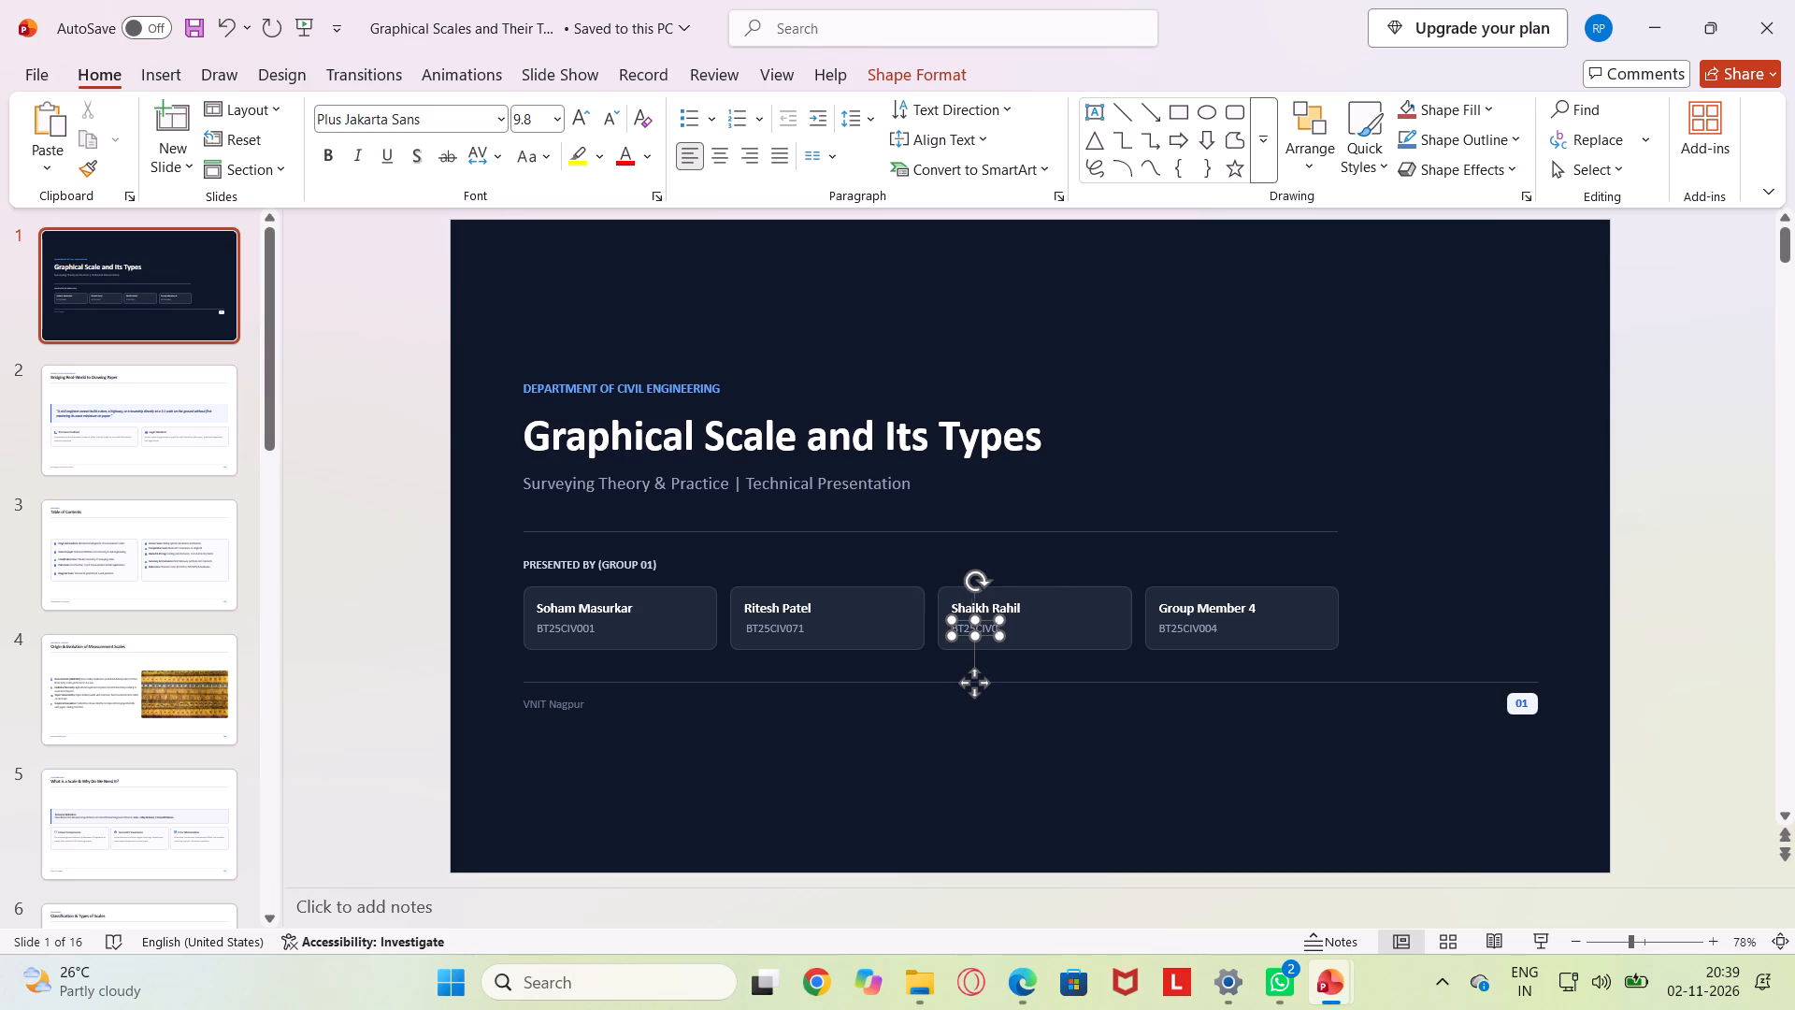
pyautogui.press('BackSpace')
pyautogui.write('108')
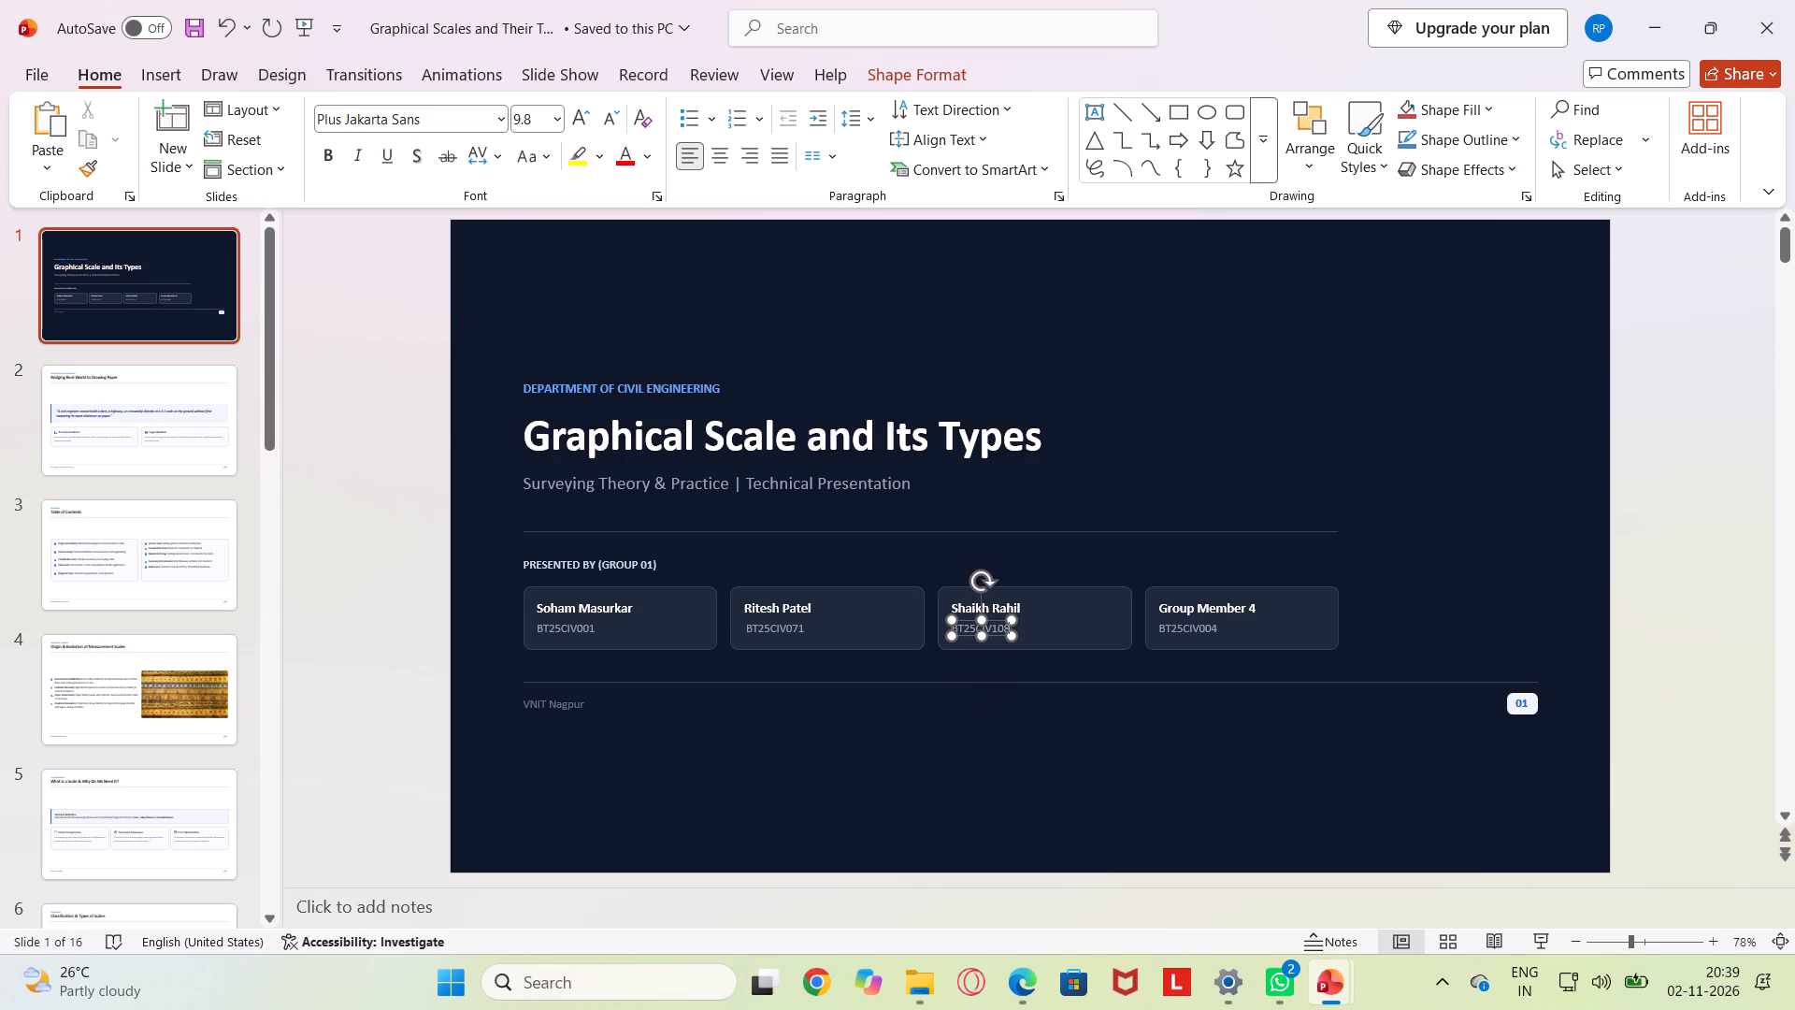
# Replace "Group Member 4" in the fourth presenter card with the member's full name.
pyautogui.click(1242, 628)
pyautogui.click(1251, 610)
pyautogui.press('Right')
pyautogui.press('BackSpace')
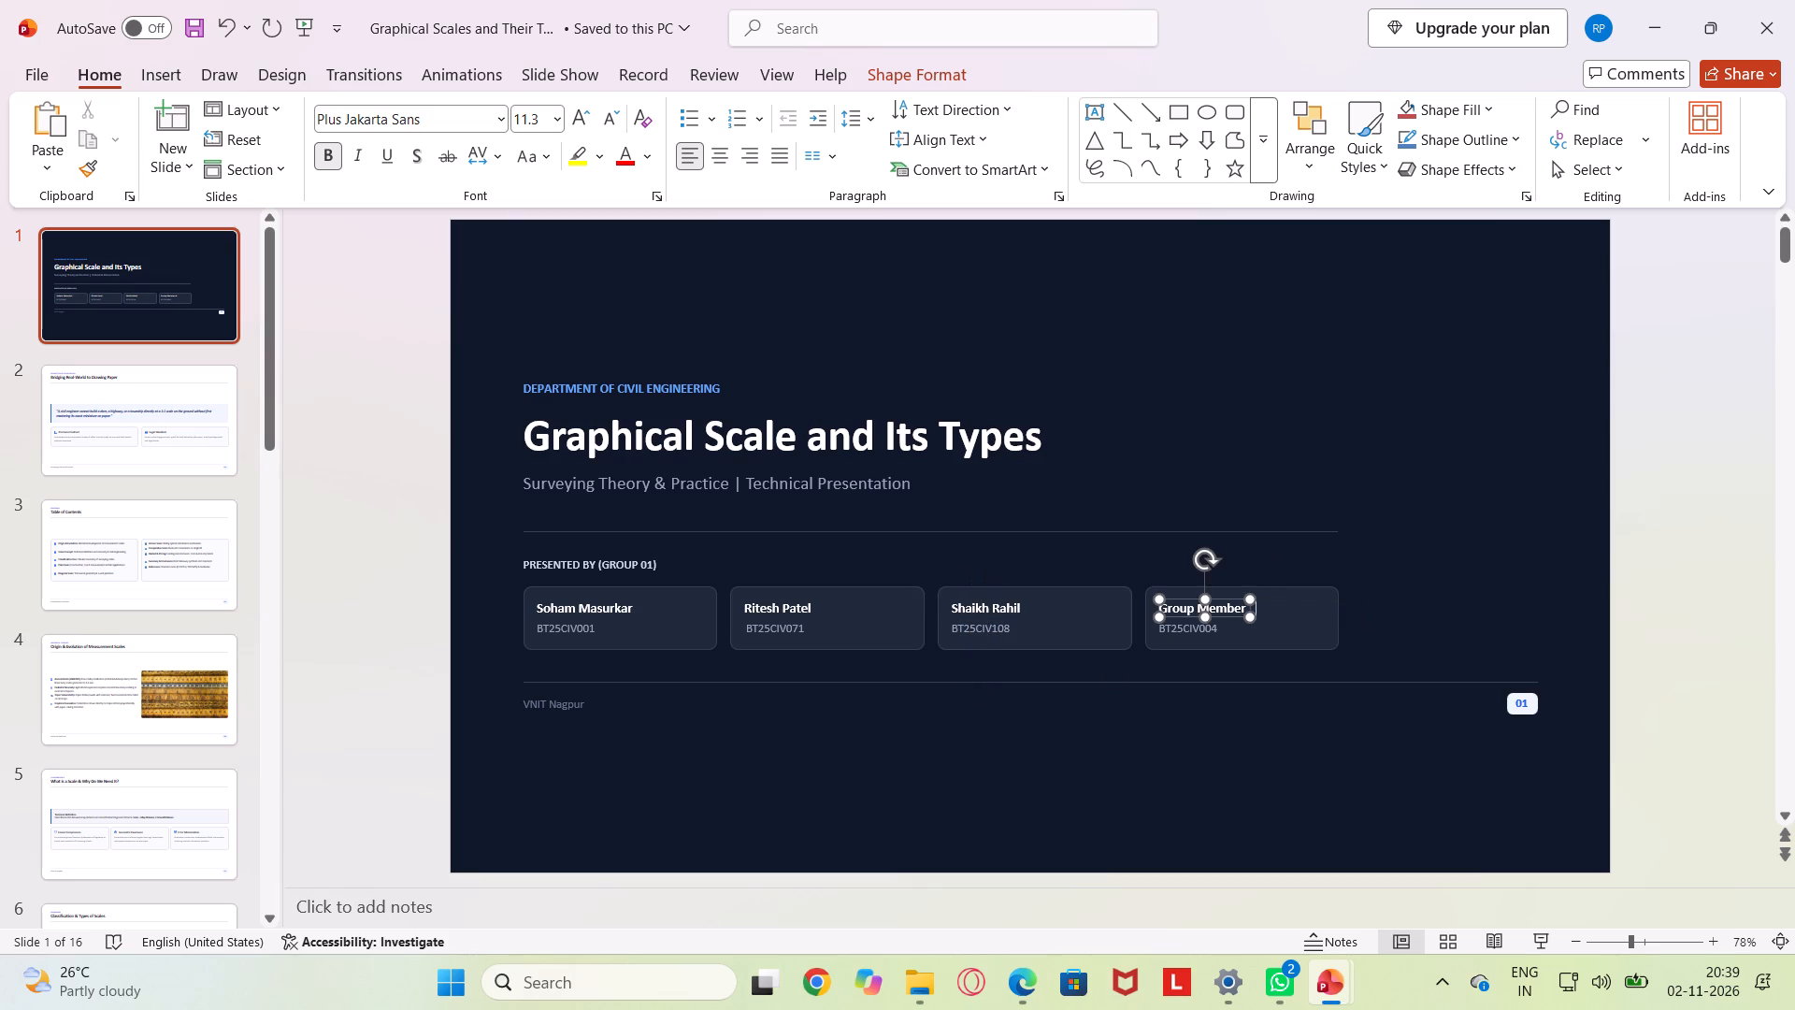
pyautogui.press('BackSpace')
pyautogui.press('BackSpace')
pyautogui.press('BackSpace')
pyautogui.press('BackSpace')
pyautogui.press('BackSpace')
pyautogui.press('BackSpace')
pyautogui.press('BackSpace')
pyautogui.press('BackSpace')
pyautogui.press('BackSpace')
pyautogui.press('BackSpace')
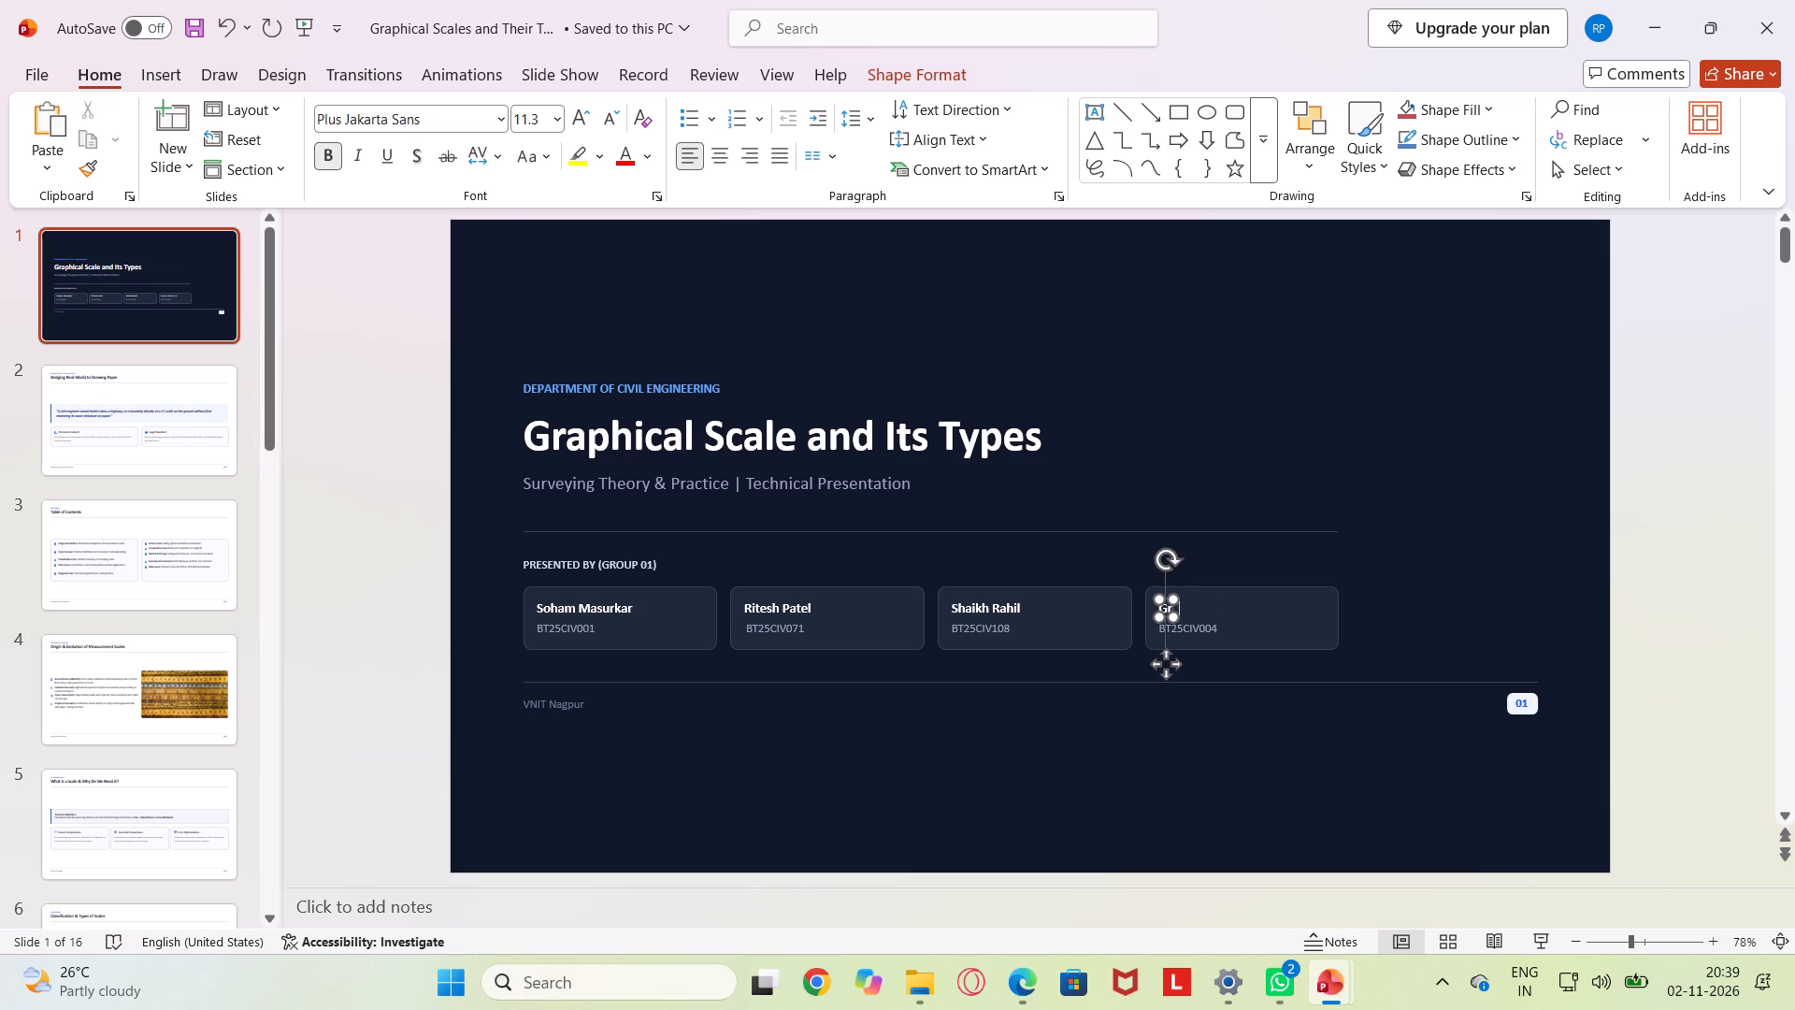
pyautogui.press('BackSpace')
pyautogui.press('BackSpace')
pyautogui.press('BackSpace')
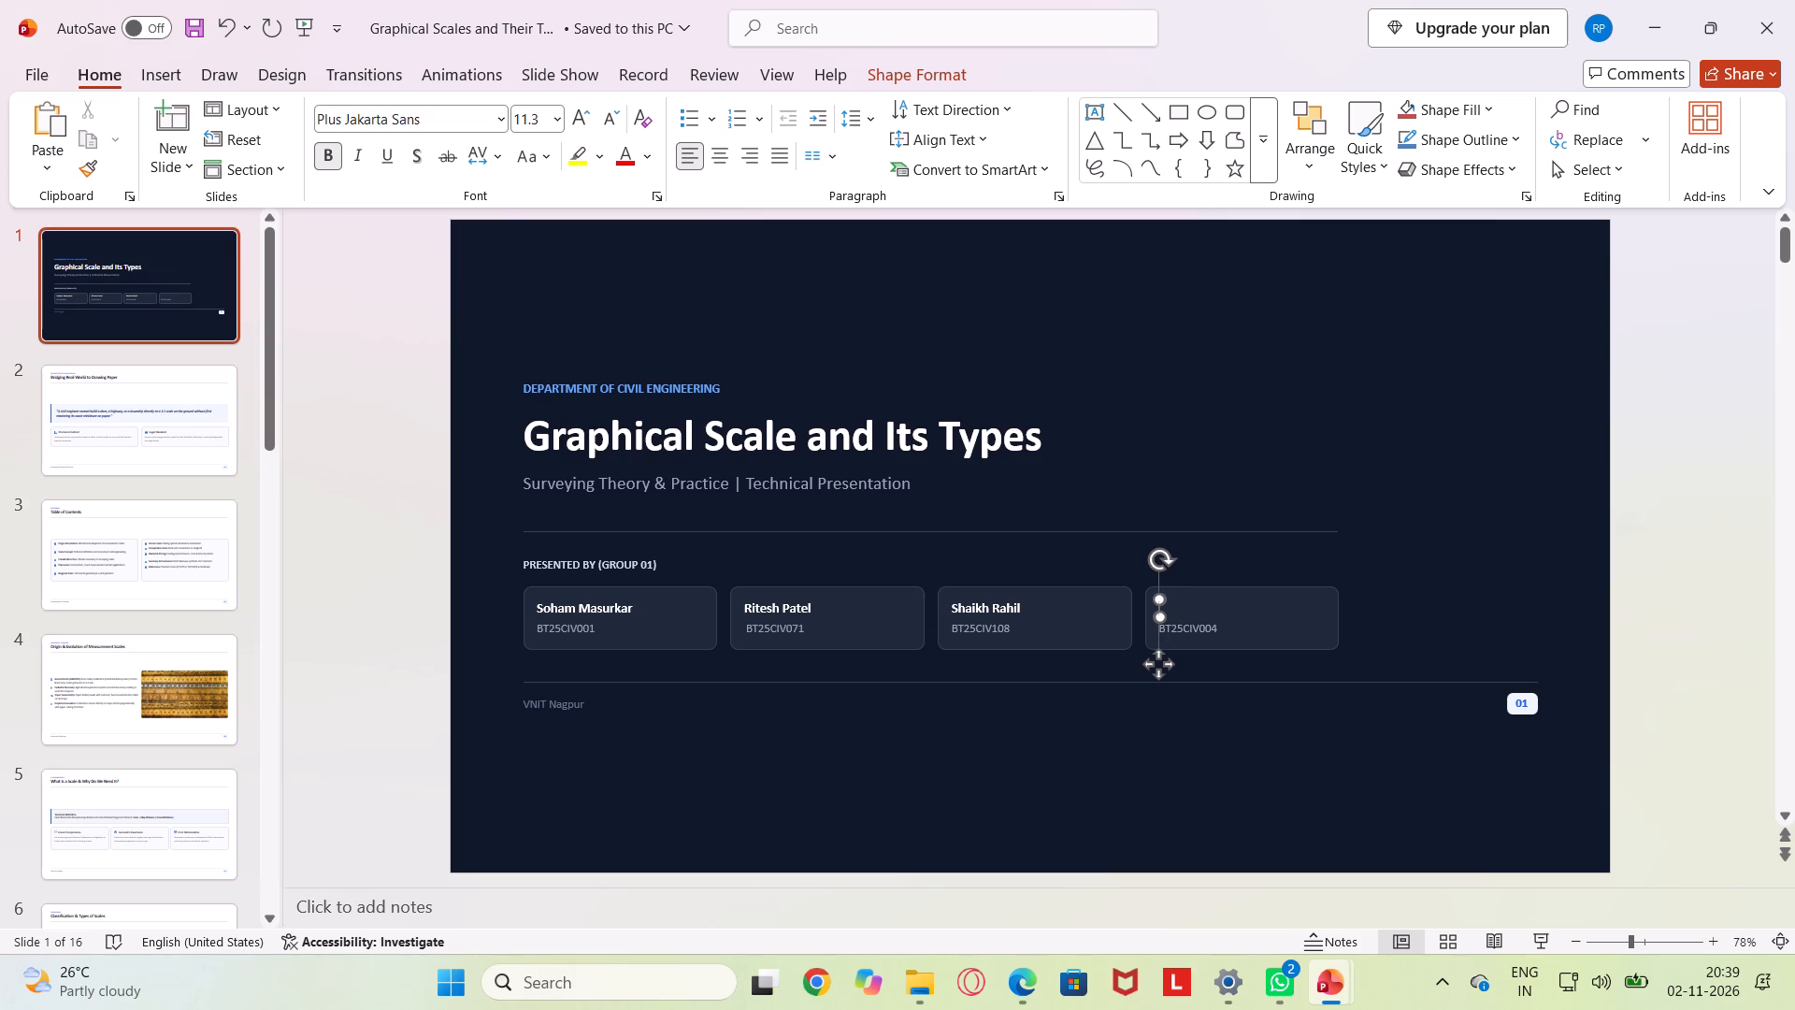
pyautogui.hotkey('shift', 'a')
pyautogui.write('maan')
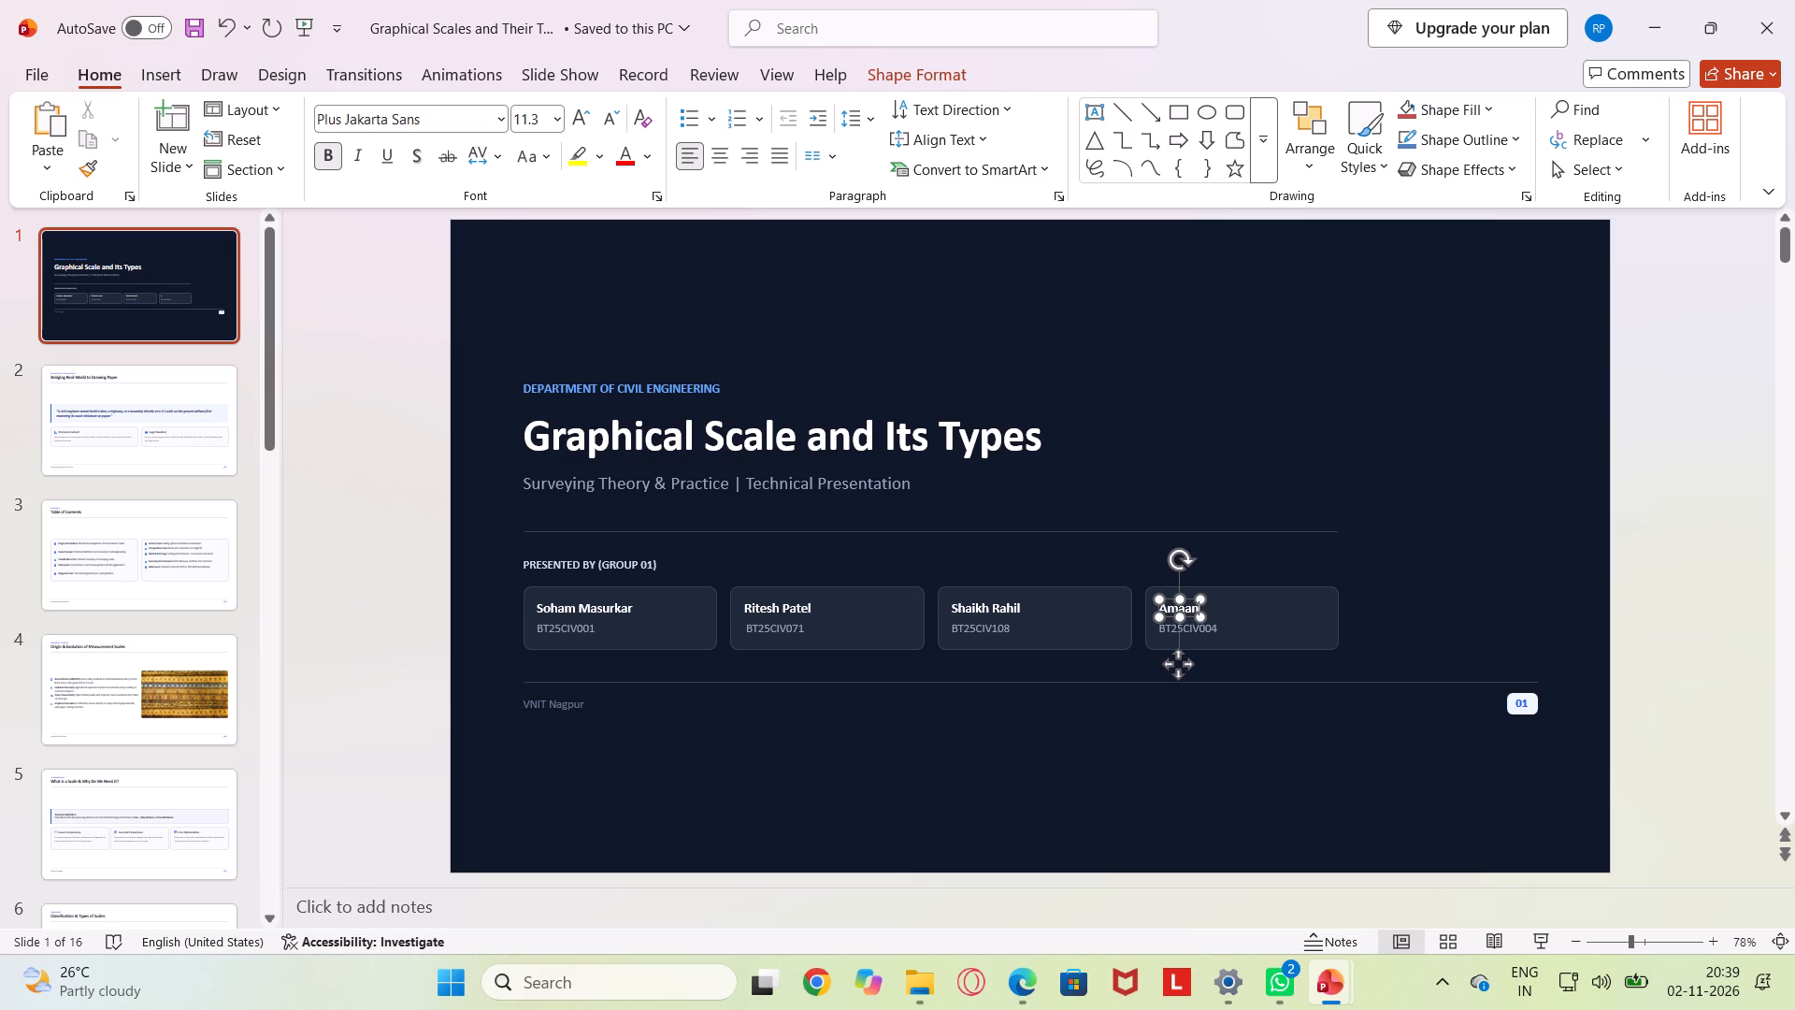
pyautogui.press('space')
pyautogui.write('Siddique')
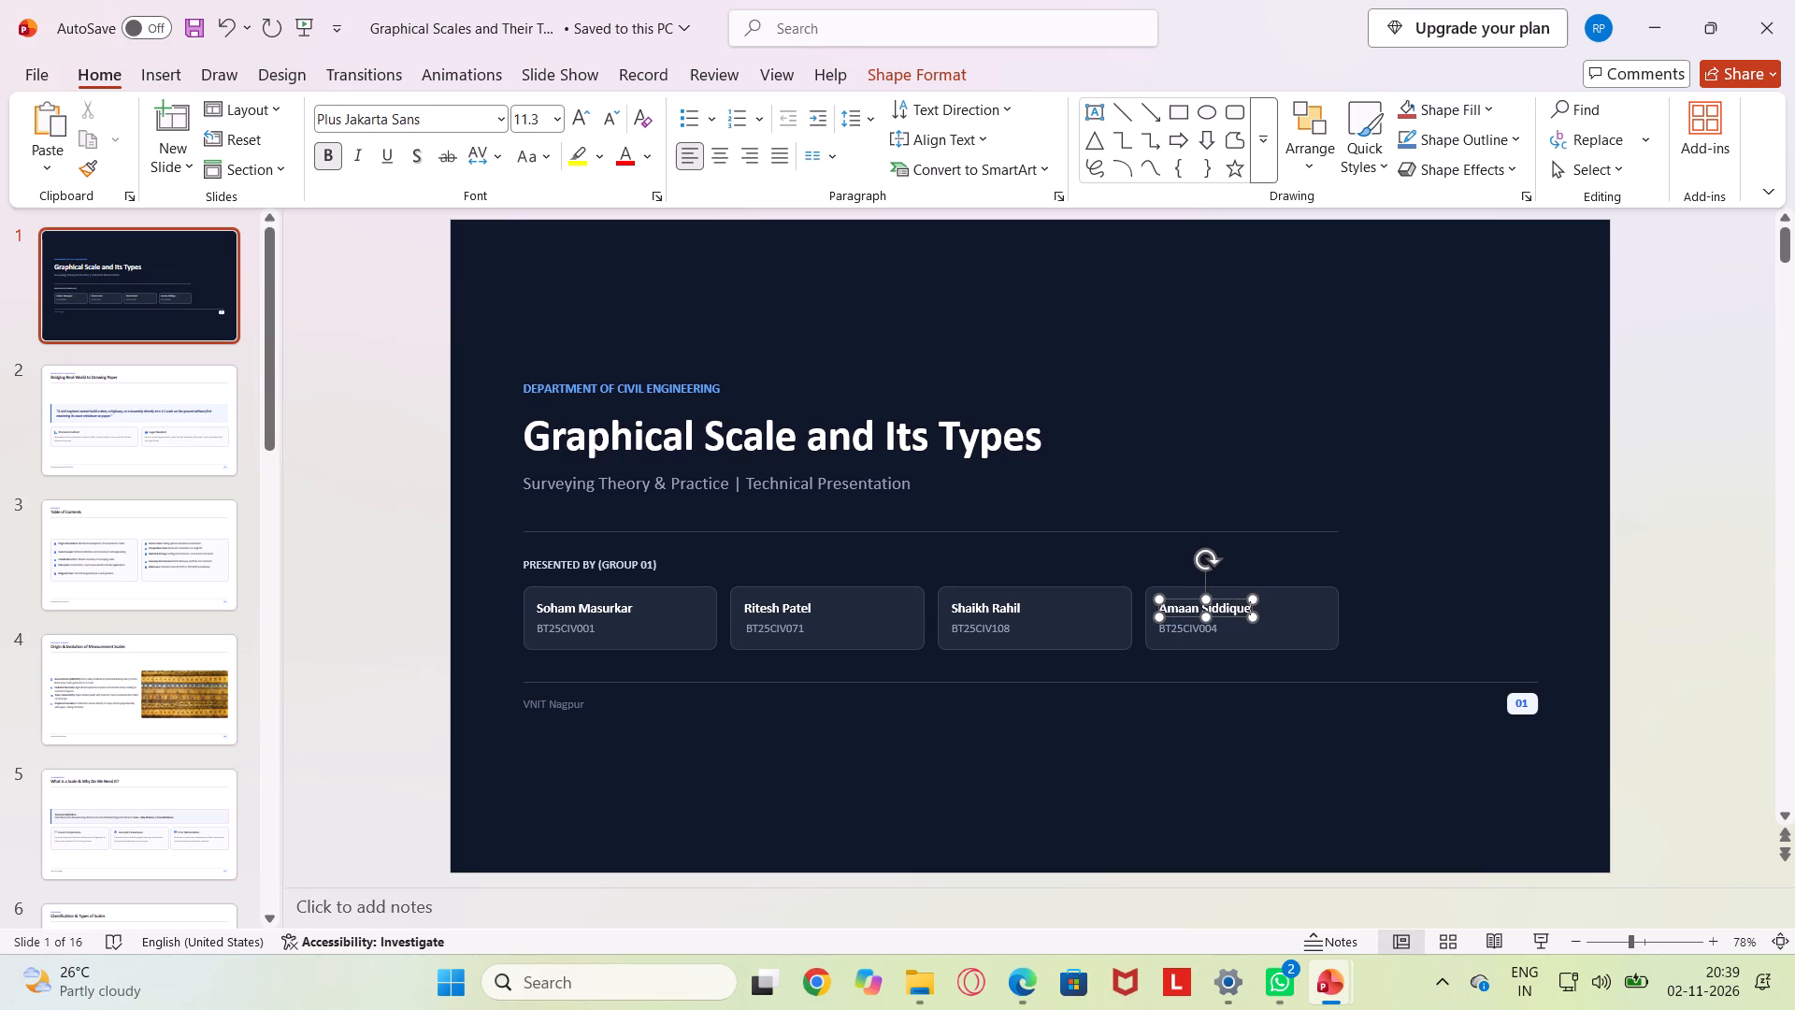
# Replace the last two digits of the placeholder enrolment number in the fourth presenter card with the member's own.
pyautogui.click(1226, 628)
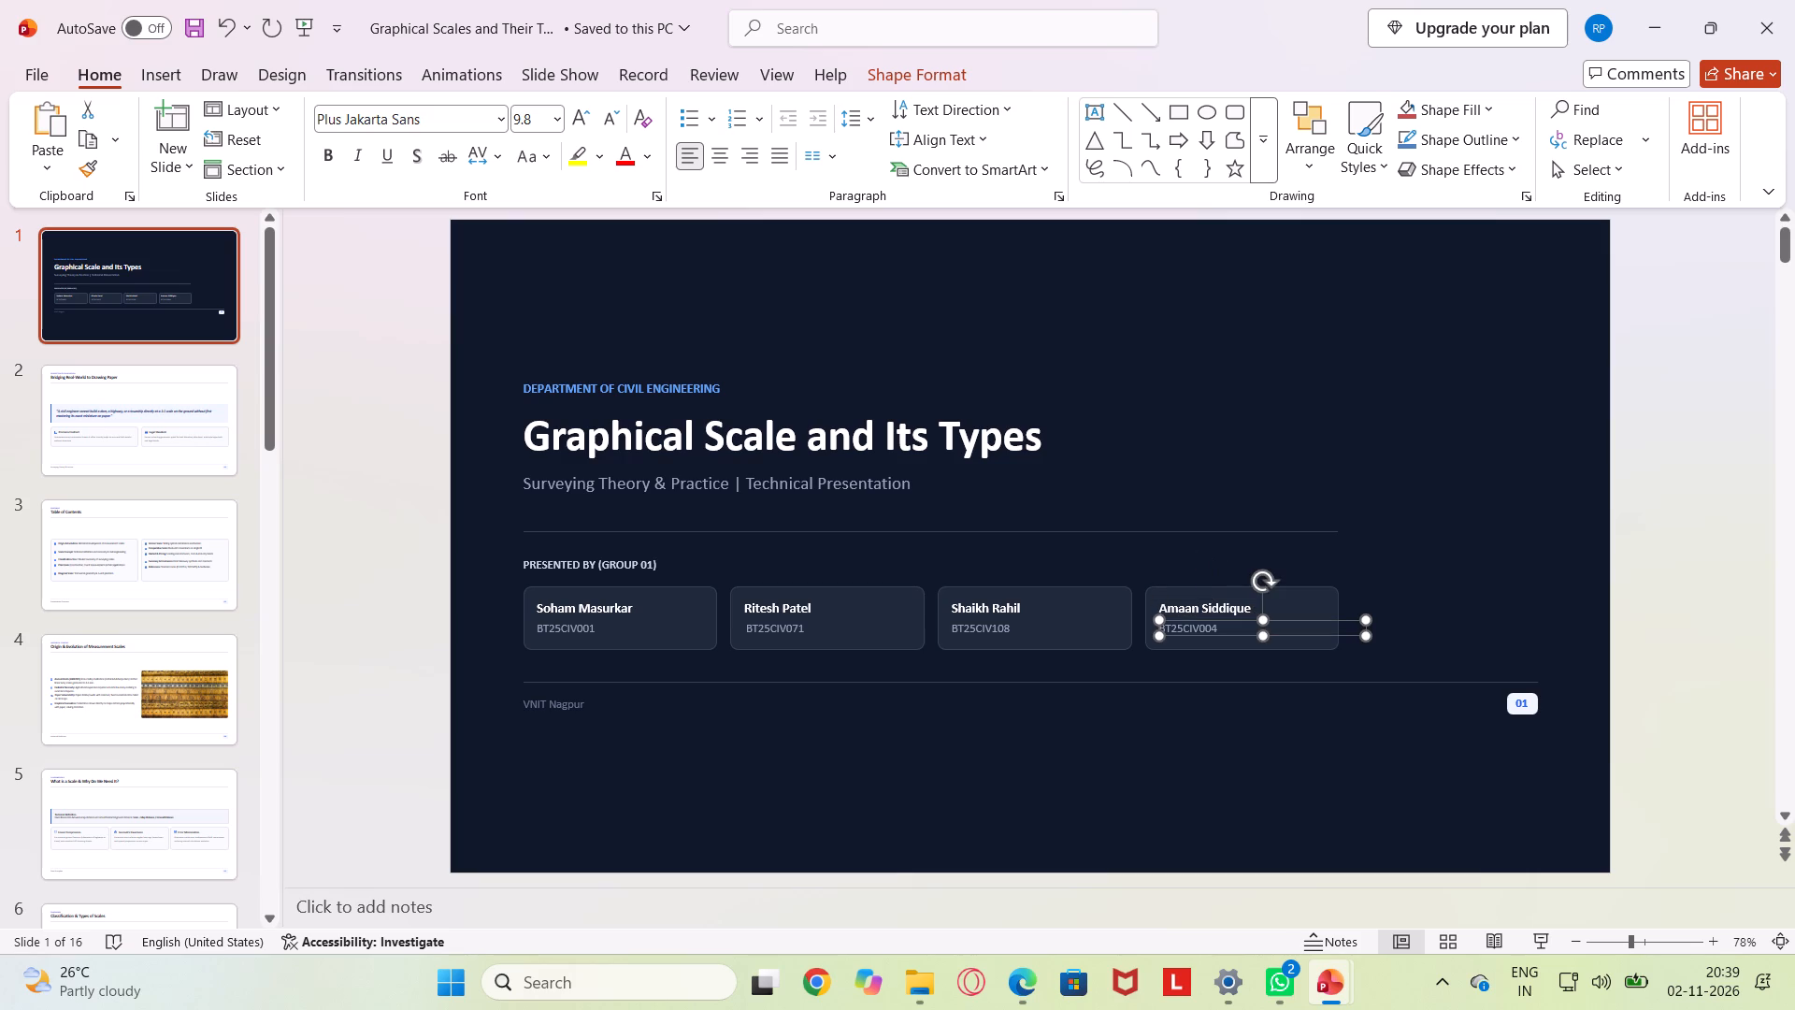
pyautogui.click(1231, 627)
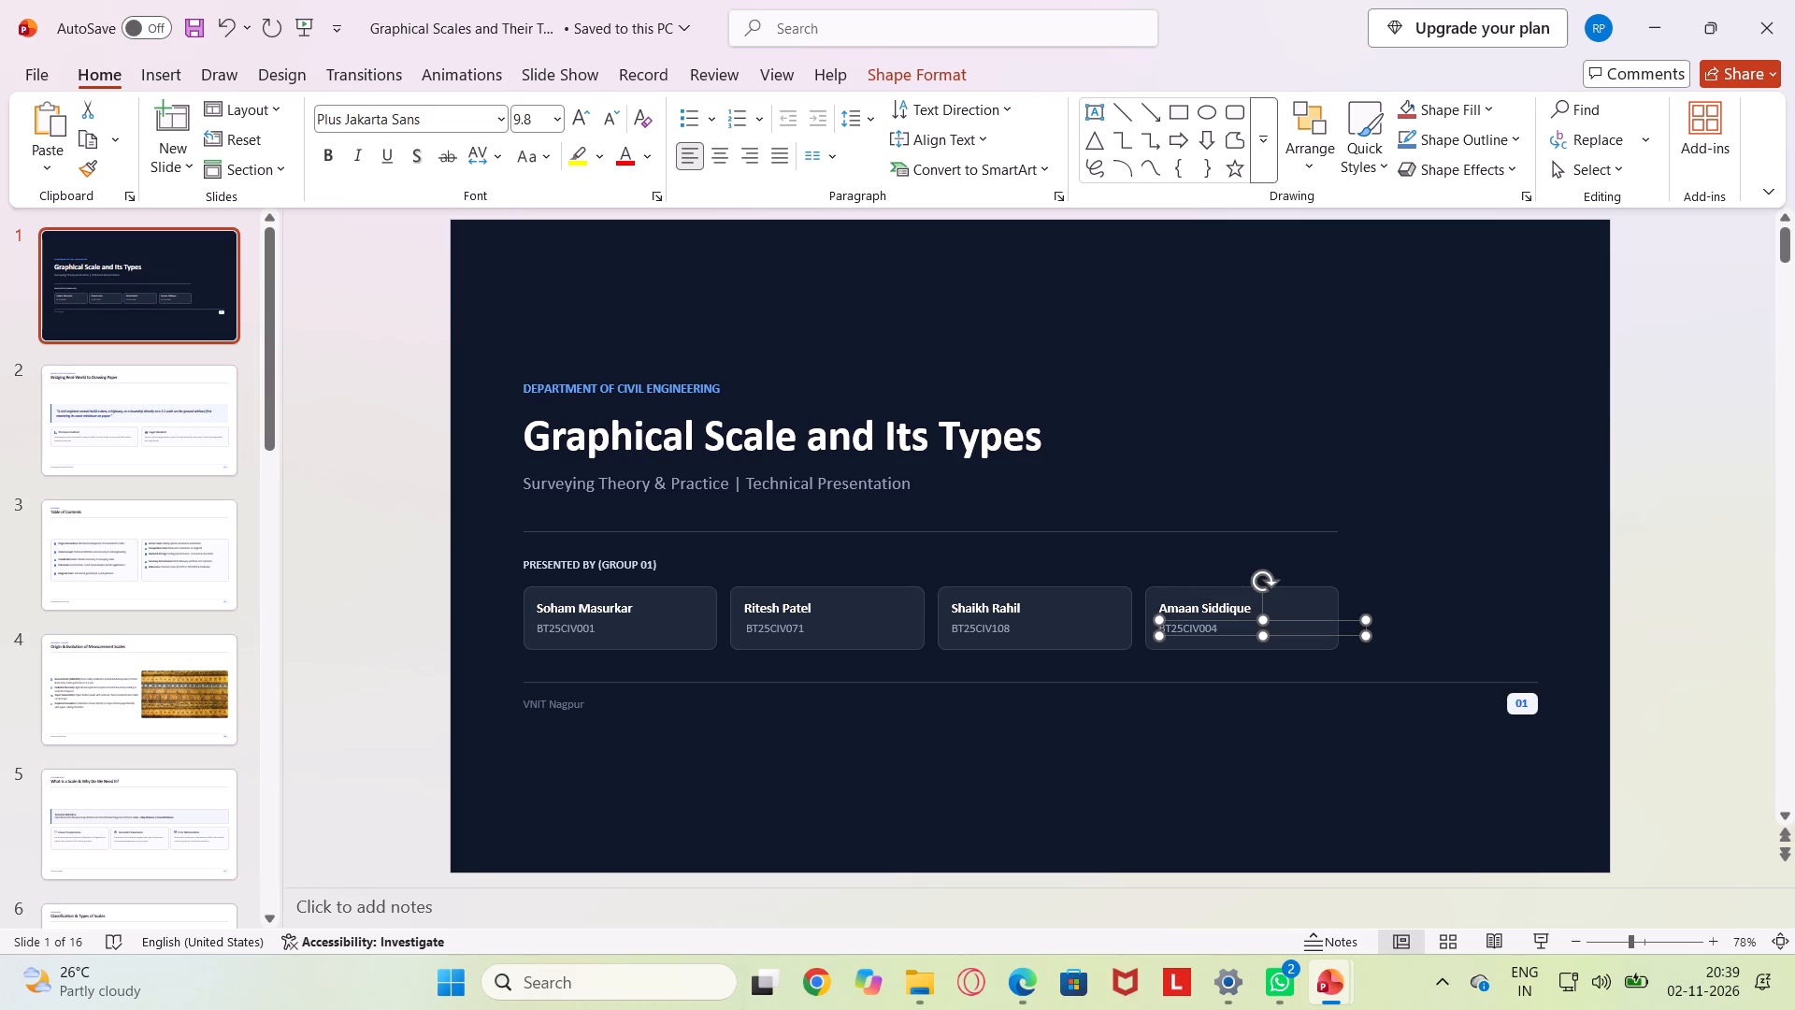
pyautogui.click(1221, 622)
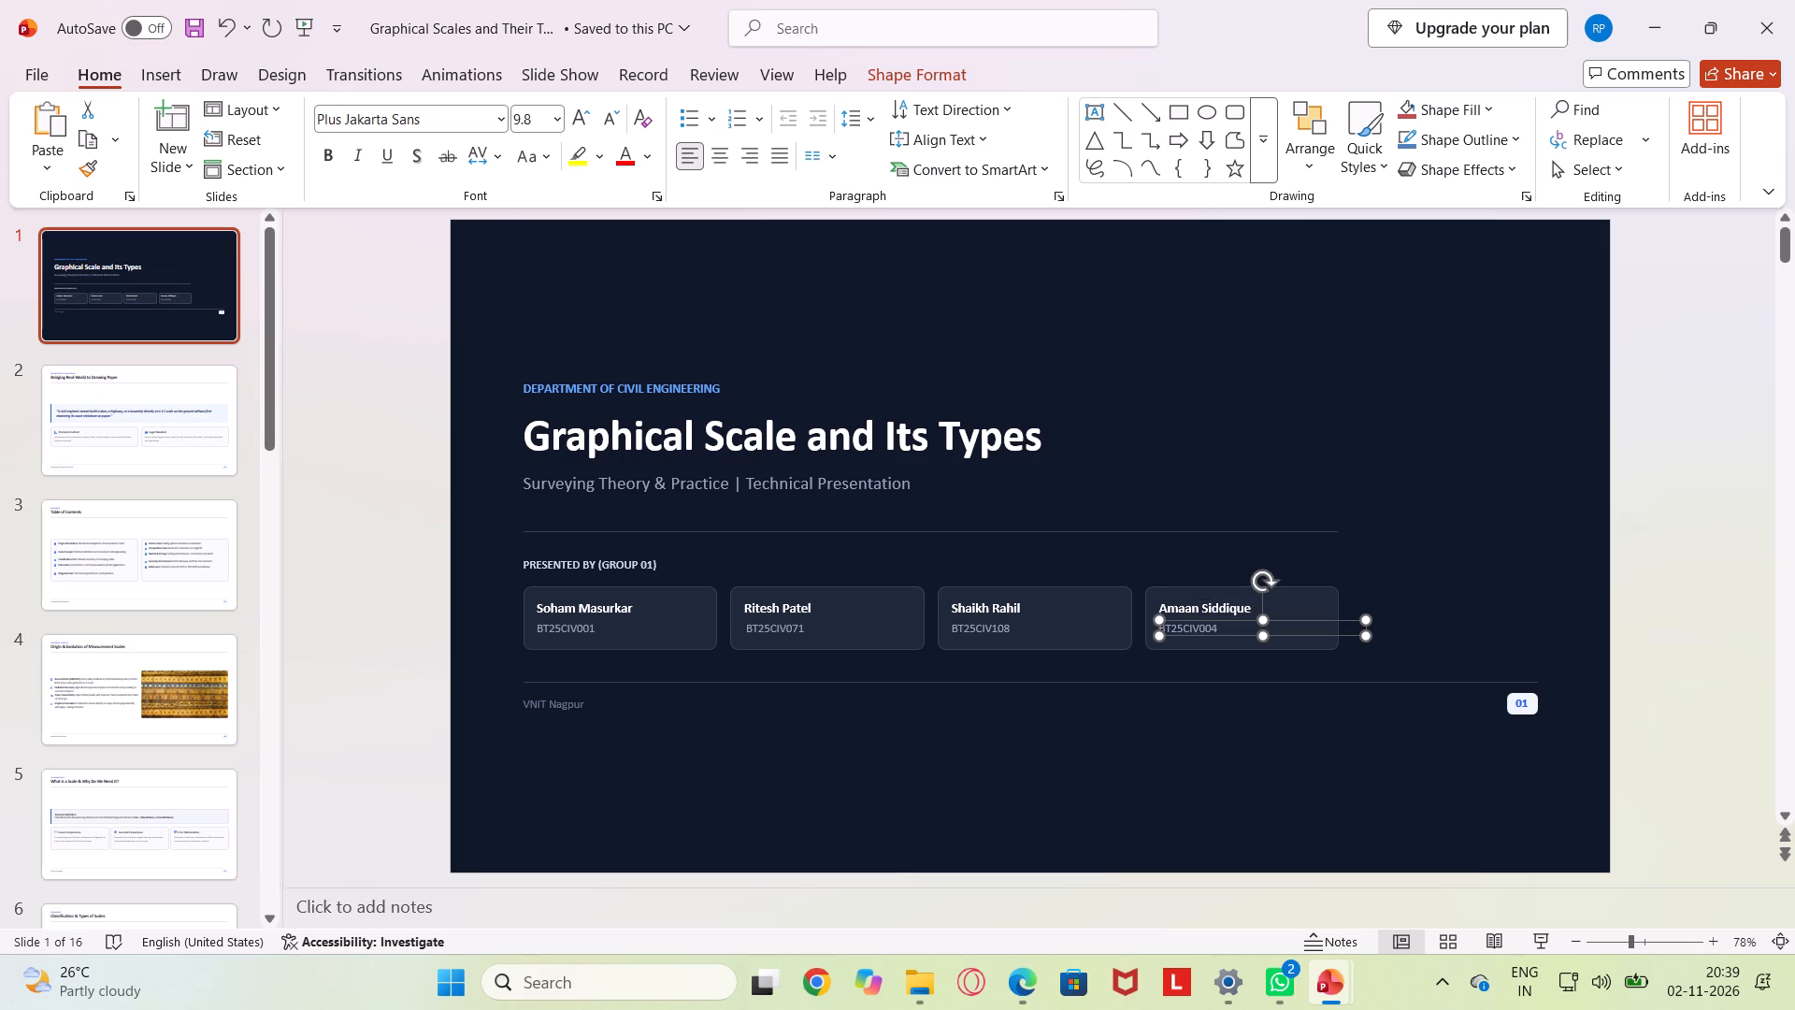
pyautogui.click(1233, 686)
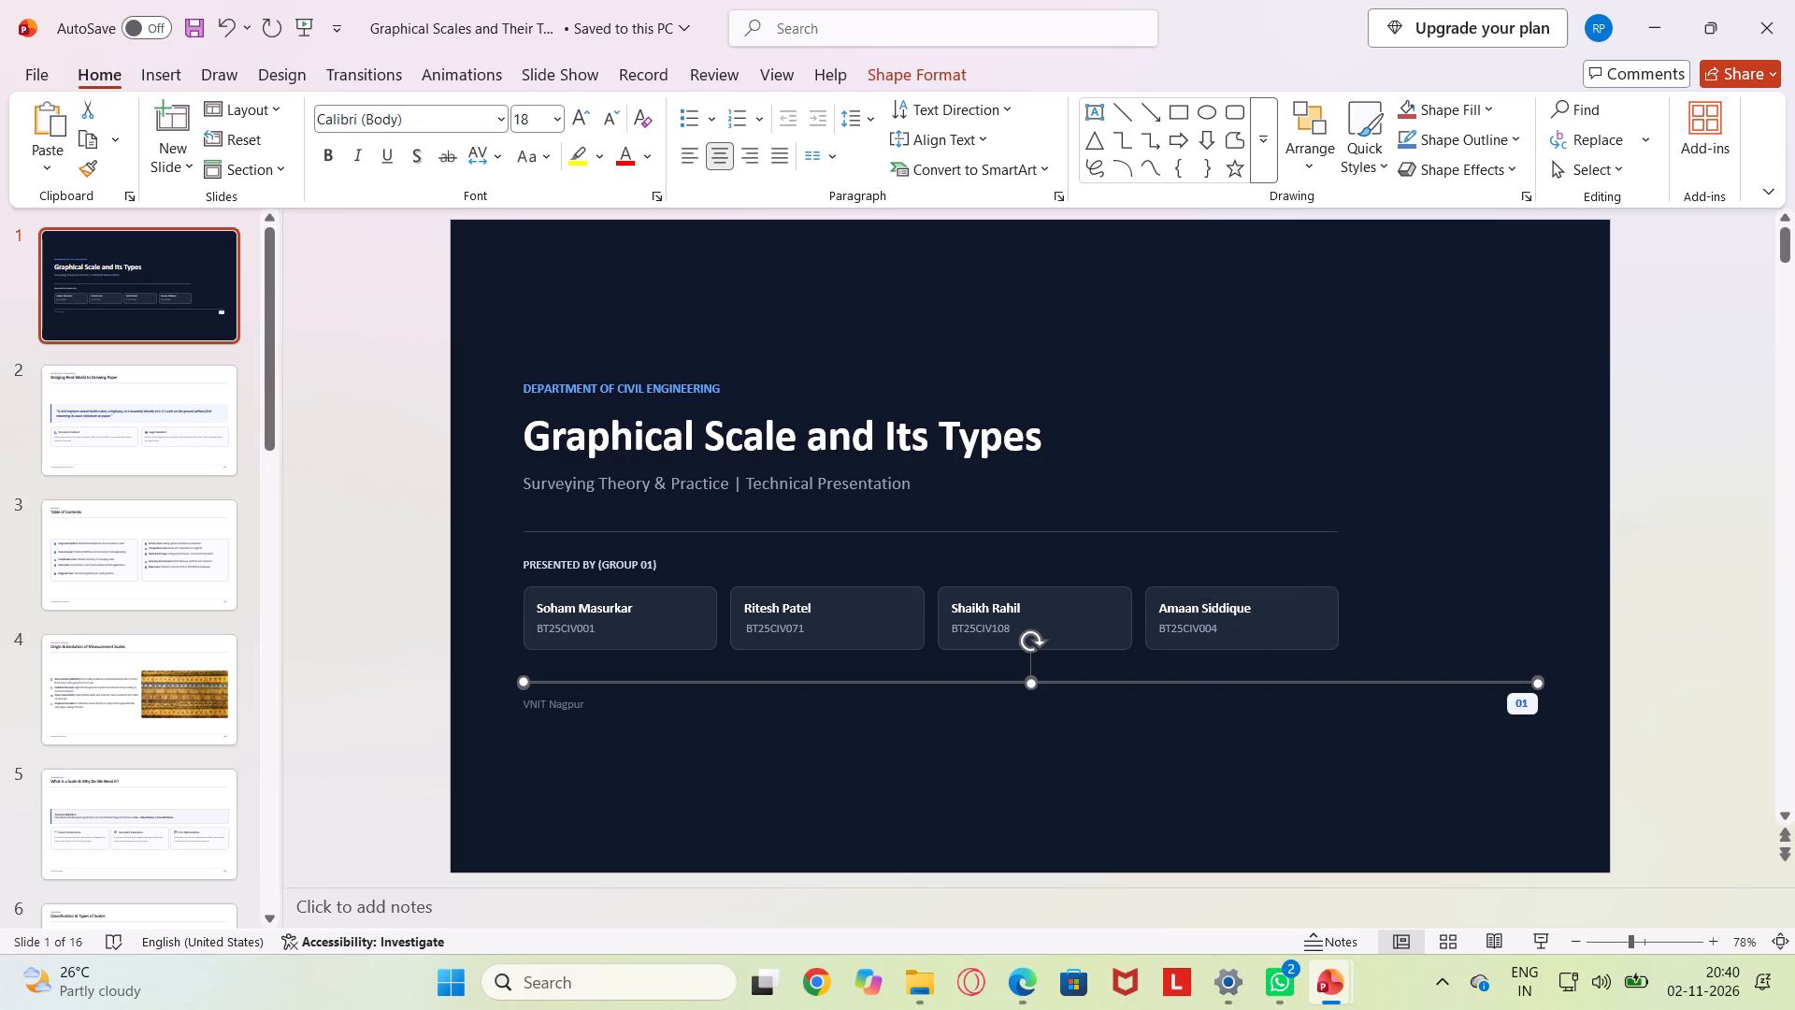
pyautogui.click(1214, 631)
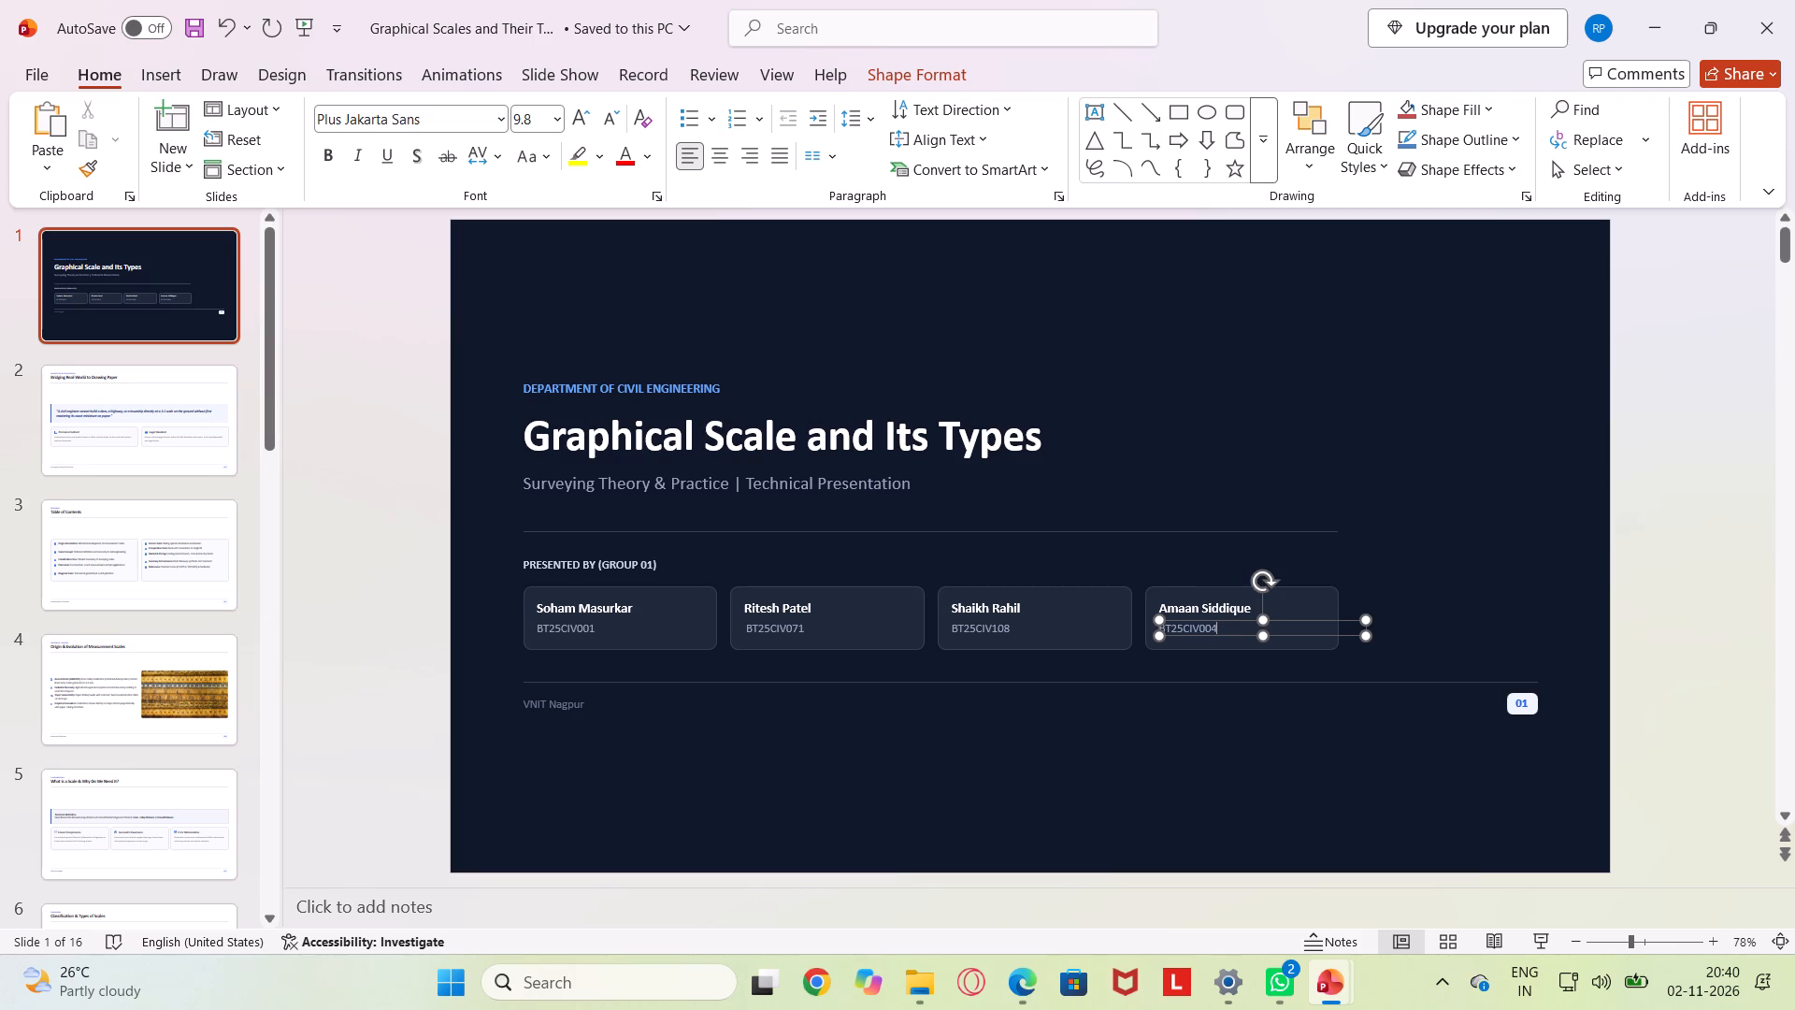
pyautogui.press('BackSpace')
pyautogui.press('BackSpace')
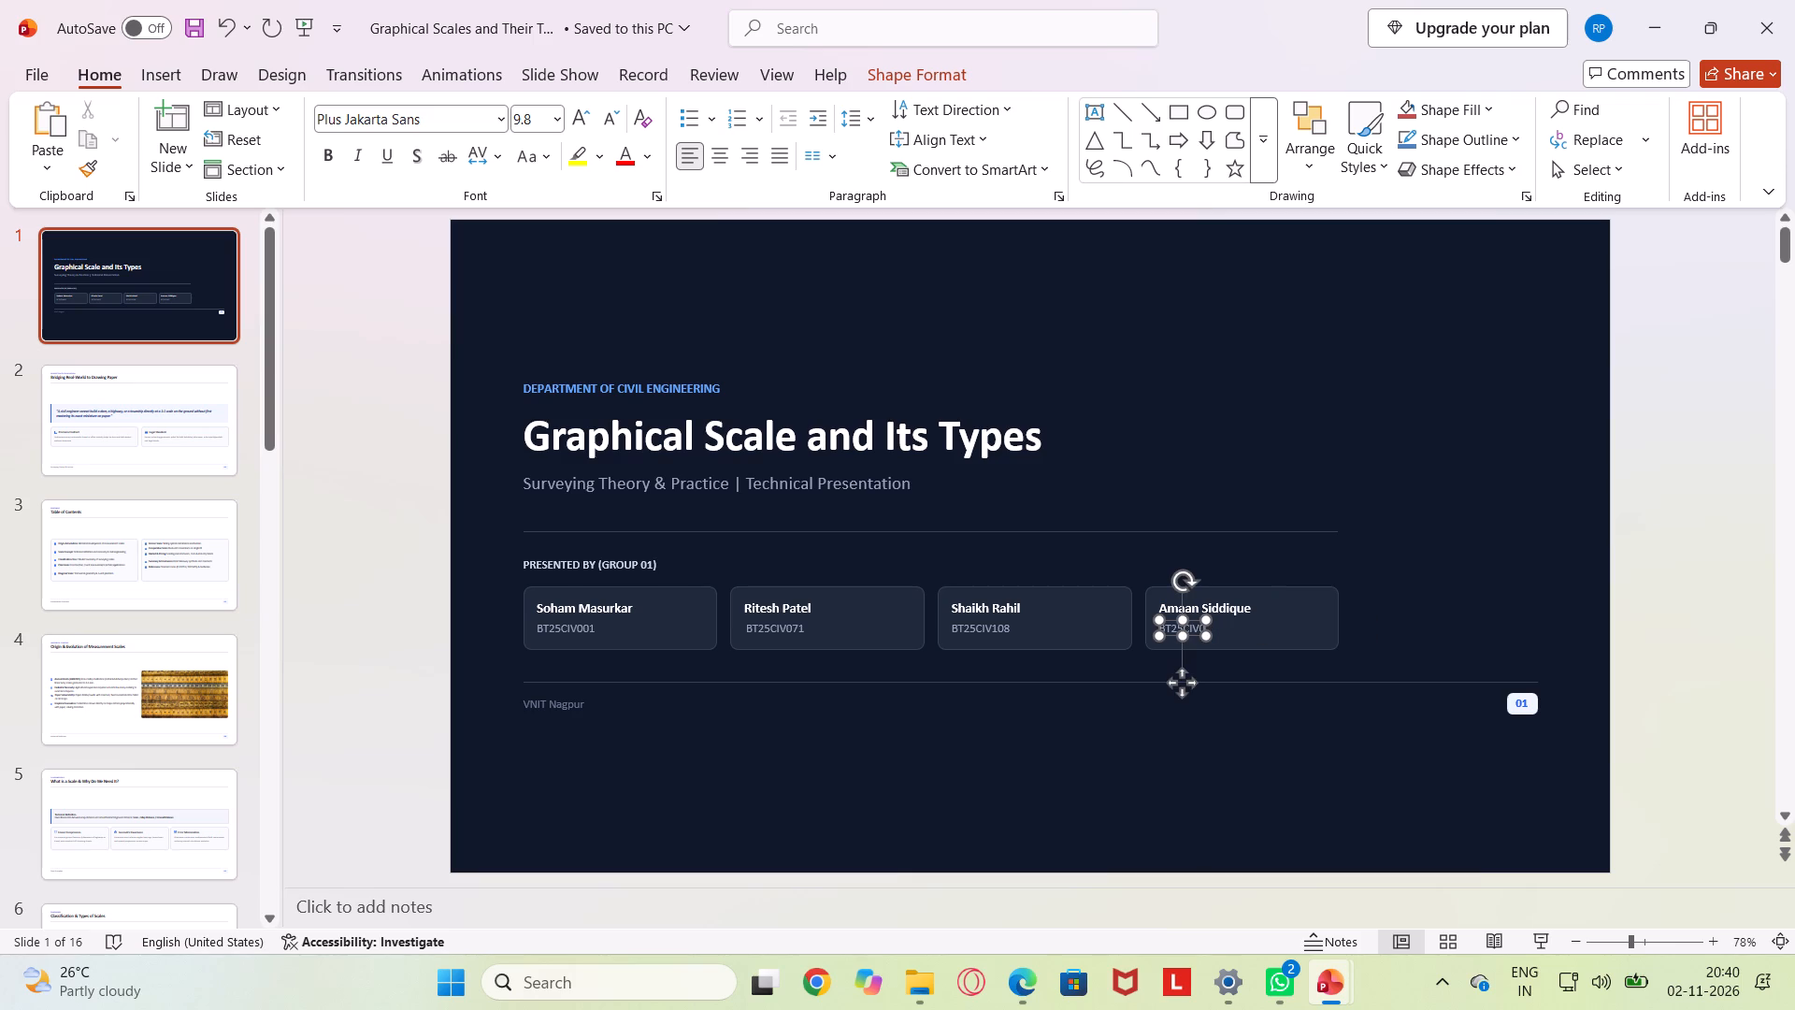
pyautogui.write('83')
pyautogui.click(1275, 668)
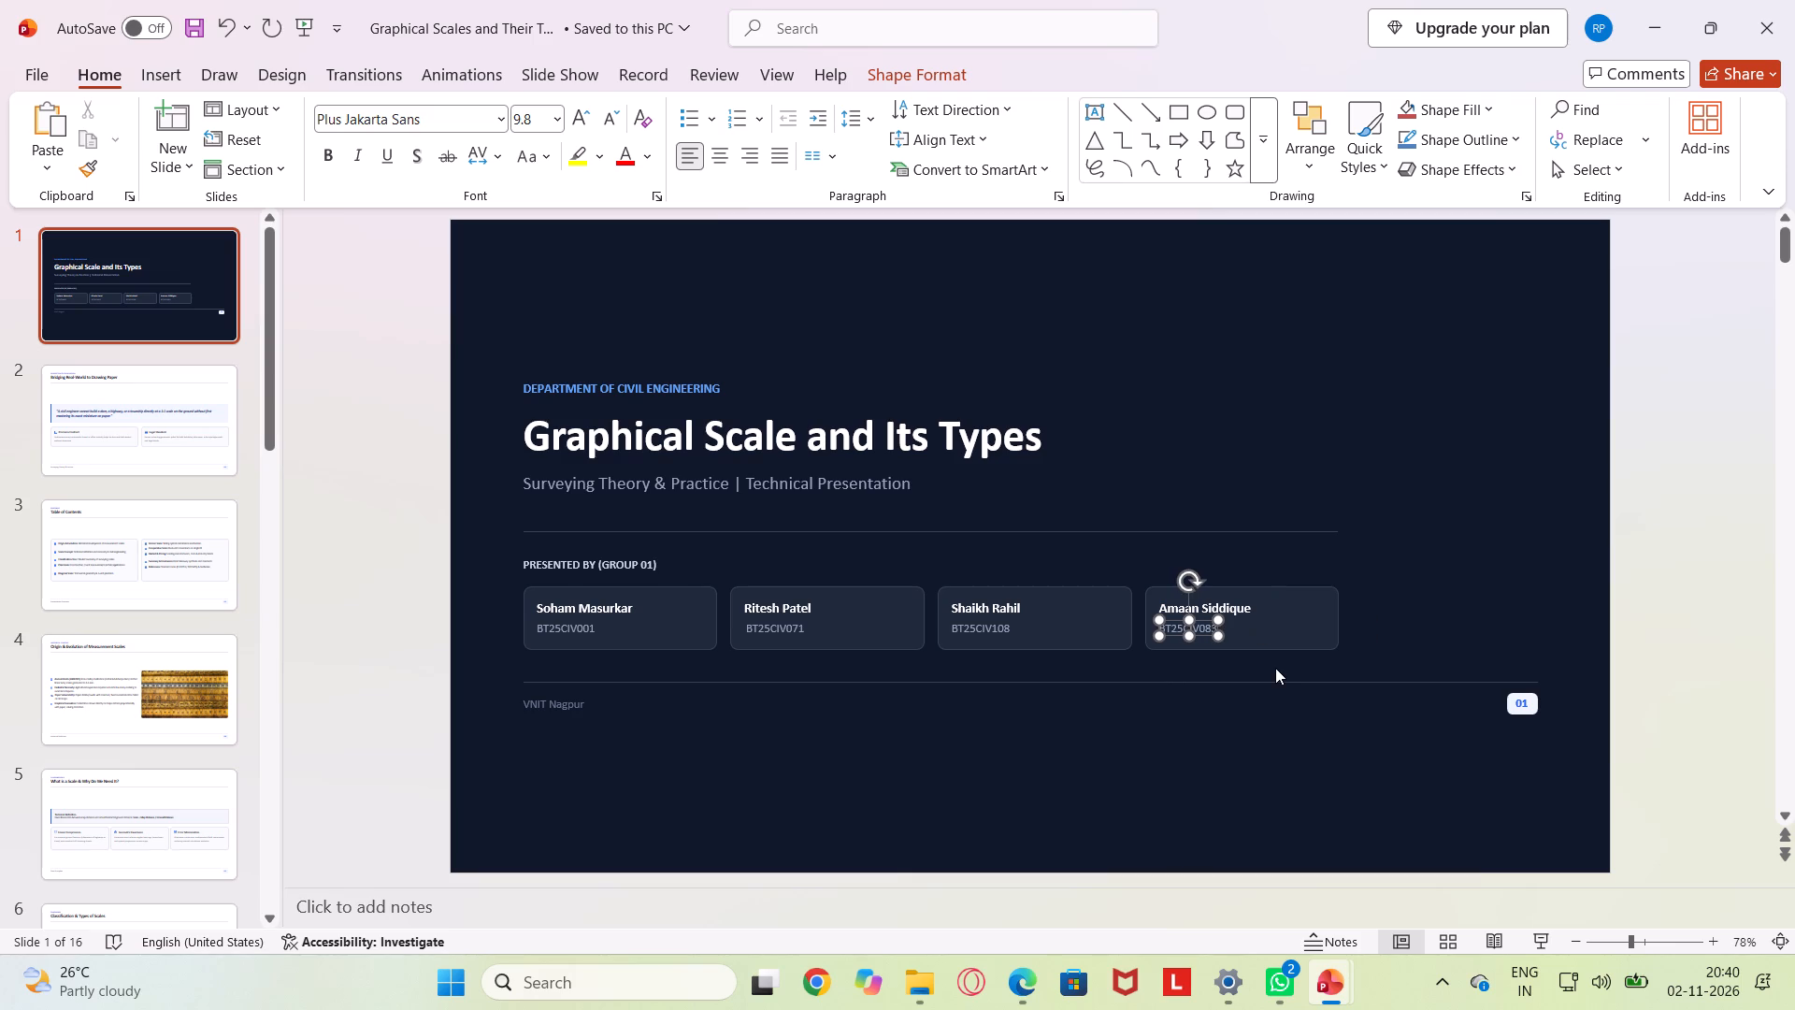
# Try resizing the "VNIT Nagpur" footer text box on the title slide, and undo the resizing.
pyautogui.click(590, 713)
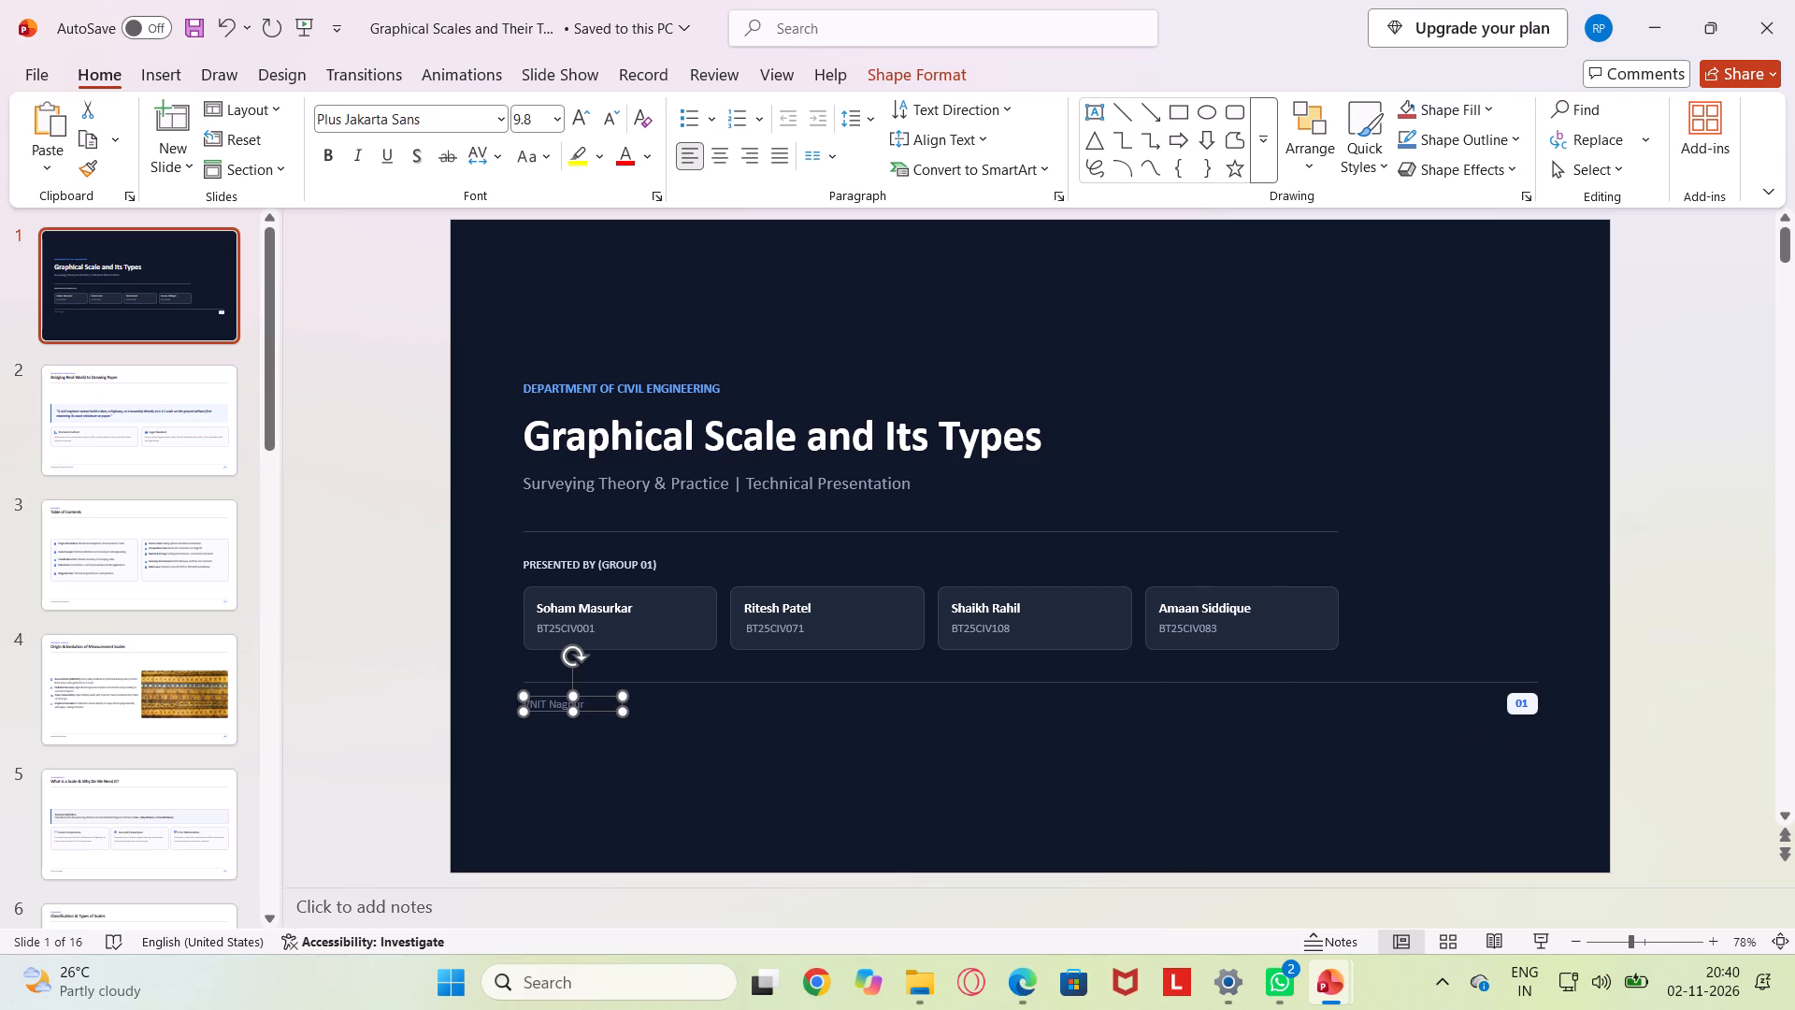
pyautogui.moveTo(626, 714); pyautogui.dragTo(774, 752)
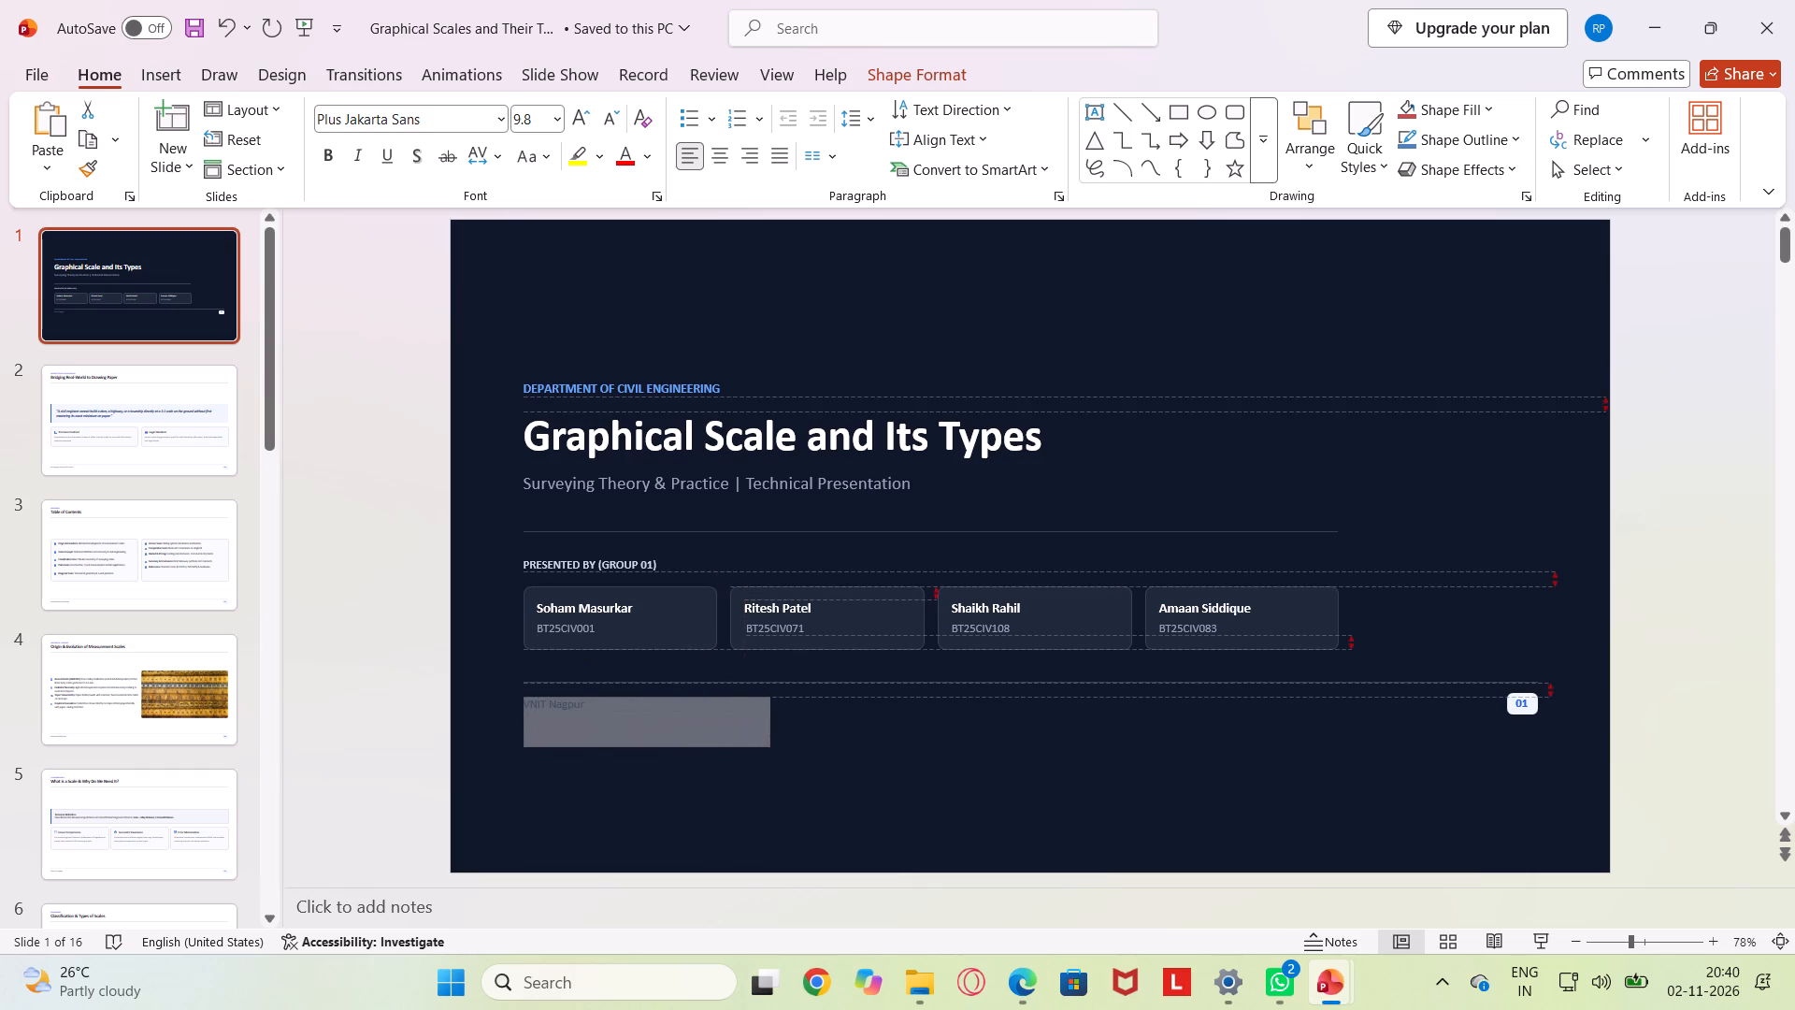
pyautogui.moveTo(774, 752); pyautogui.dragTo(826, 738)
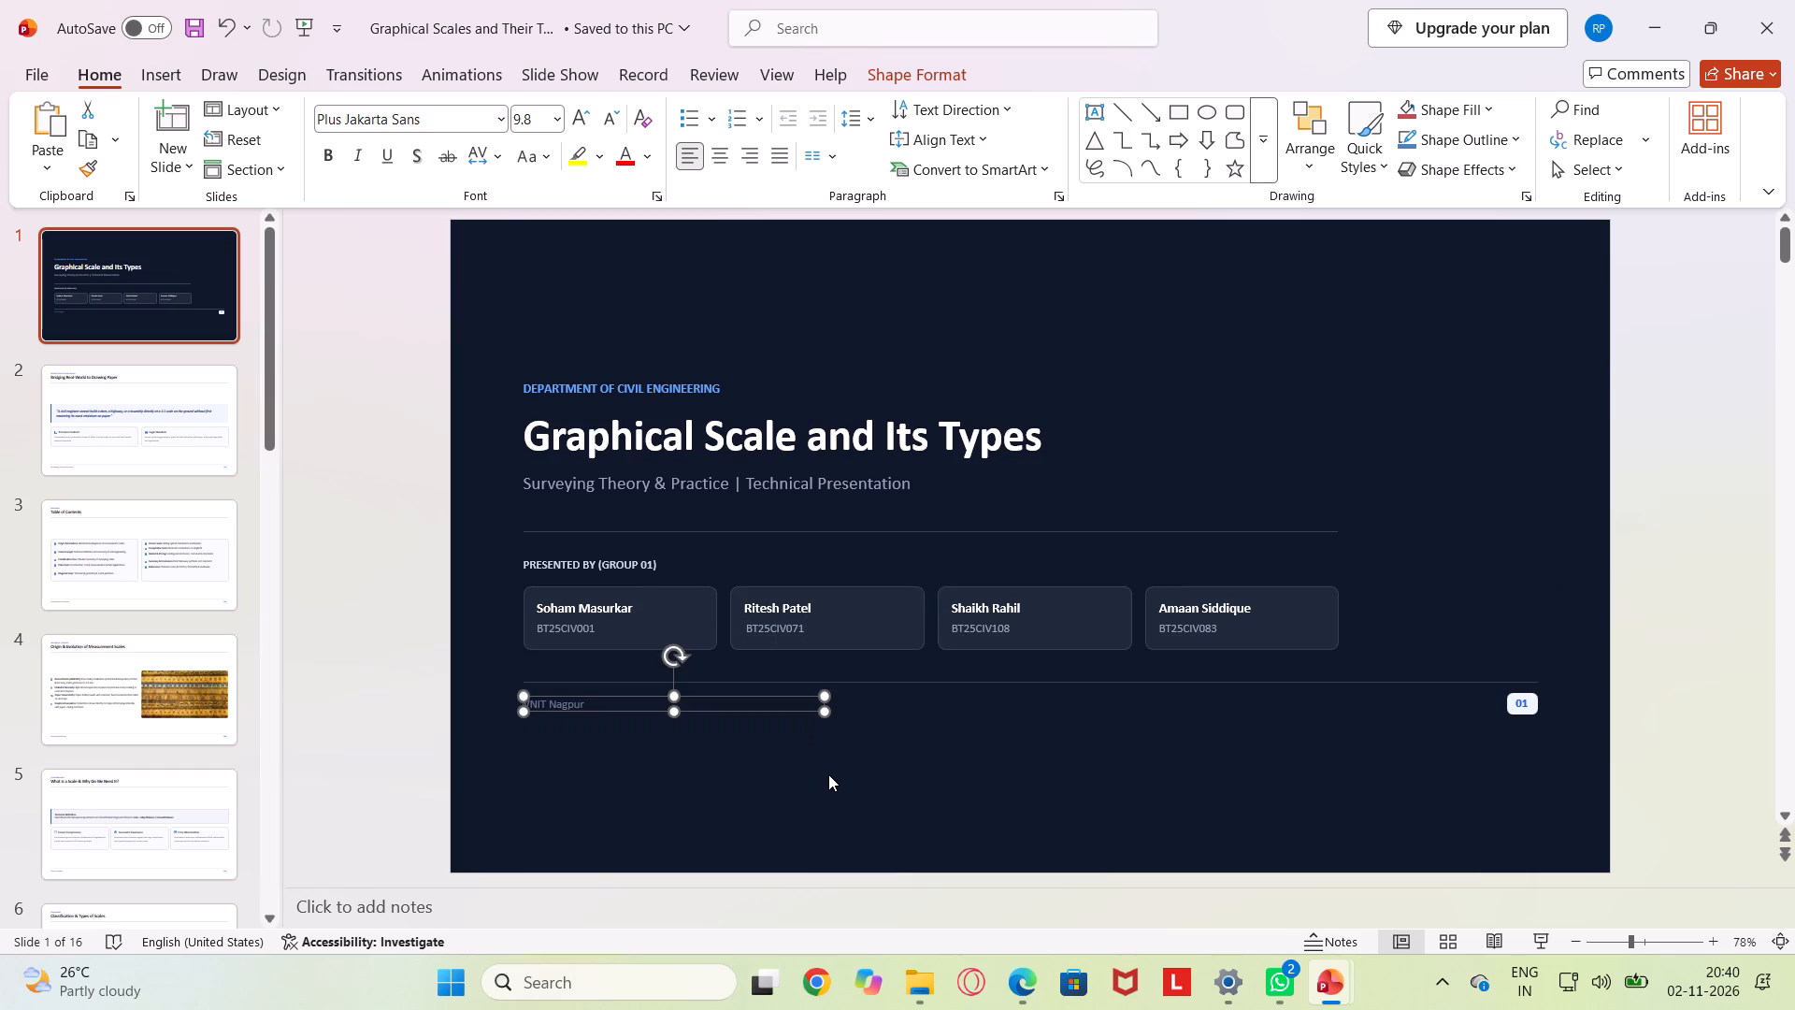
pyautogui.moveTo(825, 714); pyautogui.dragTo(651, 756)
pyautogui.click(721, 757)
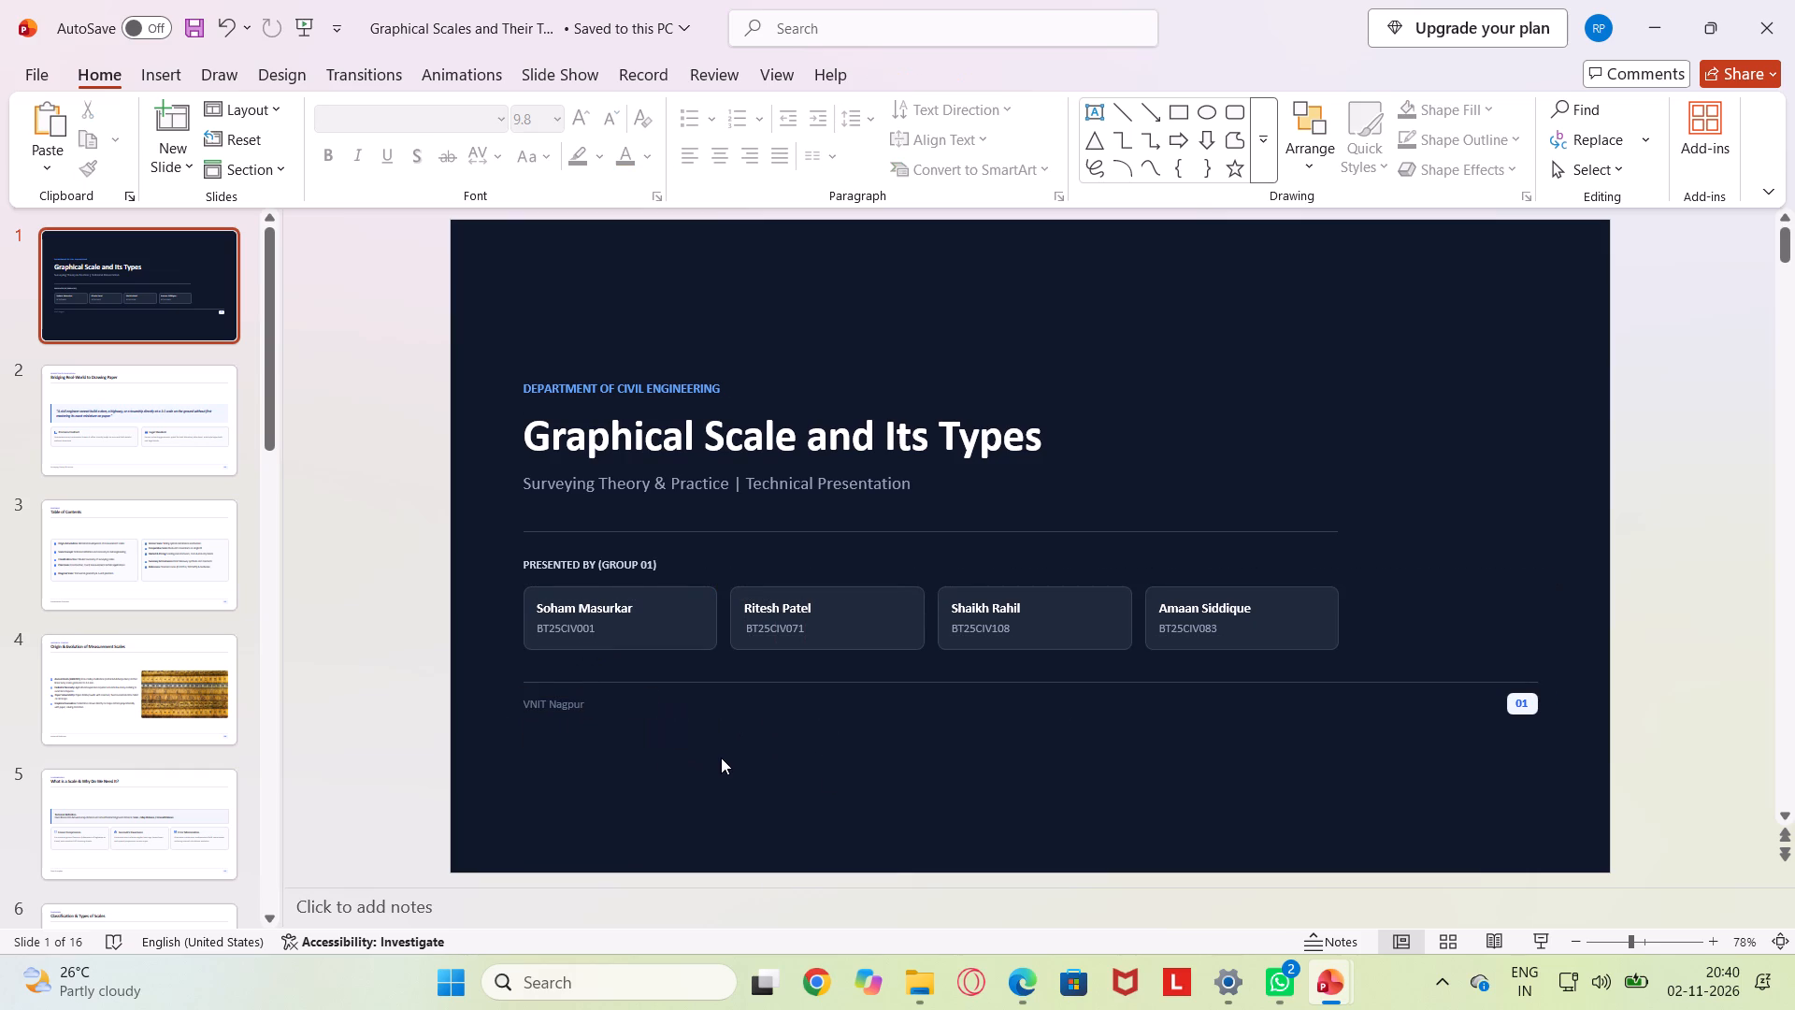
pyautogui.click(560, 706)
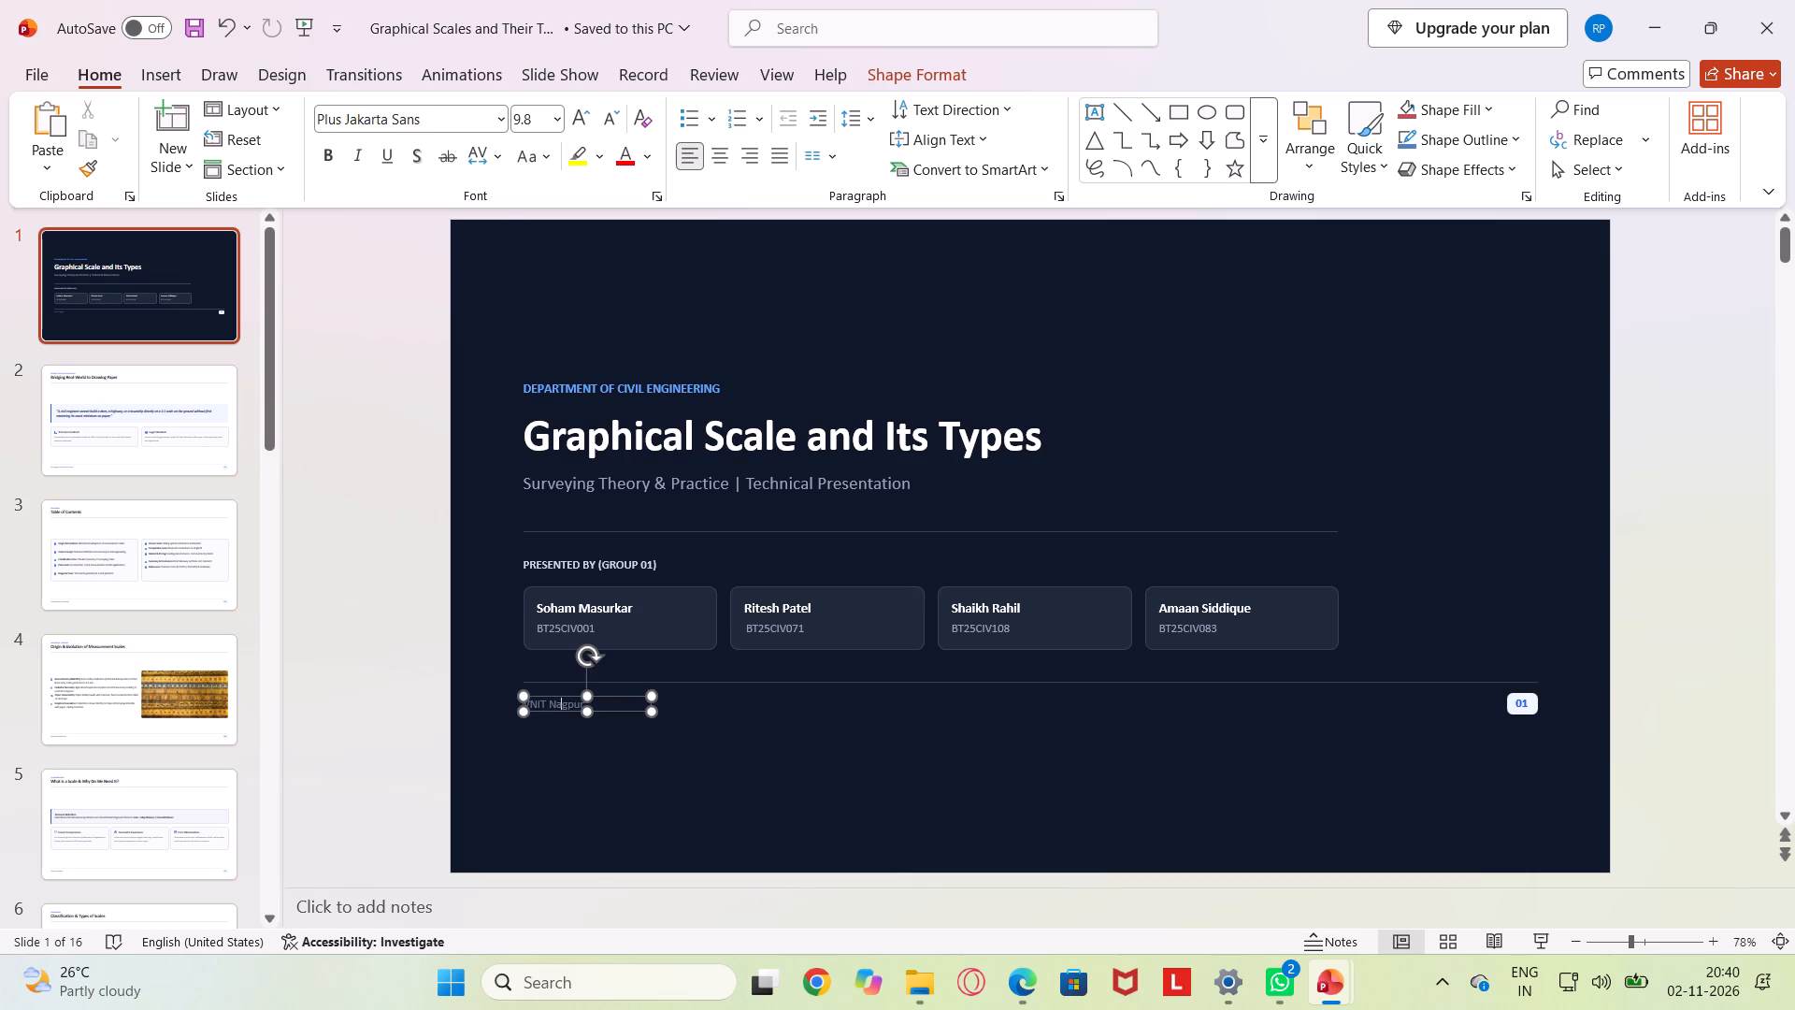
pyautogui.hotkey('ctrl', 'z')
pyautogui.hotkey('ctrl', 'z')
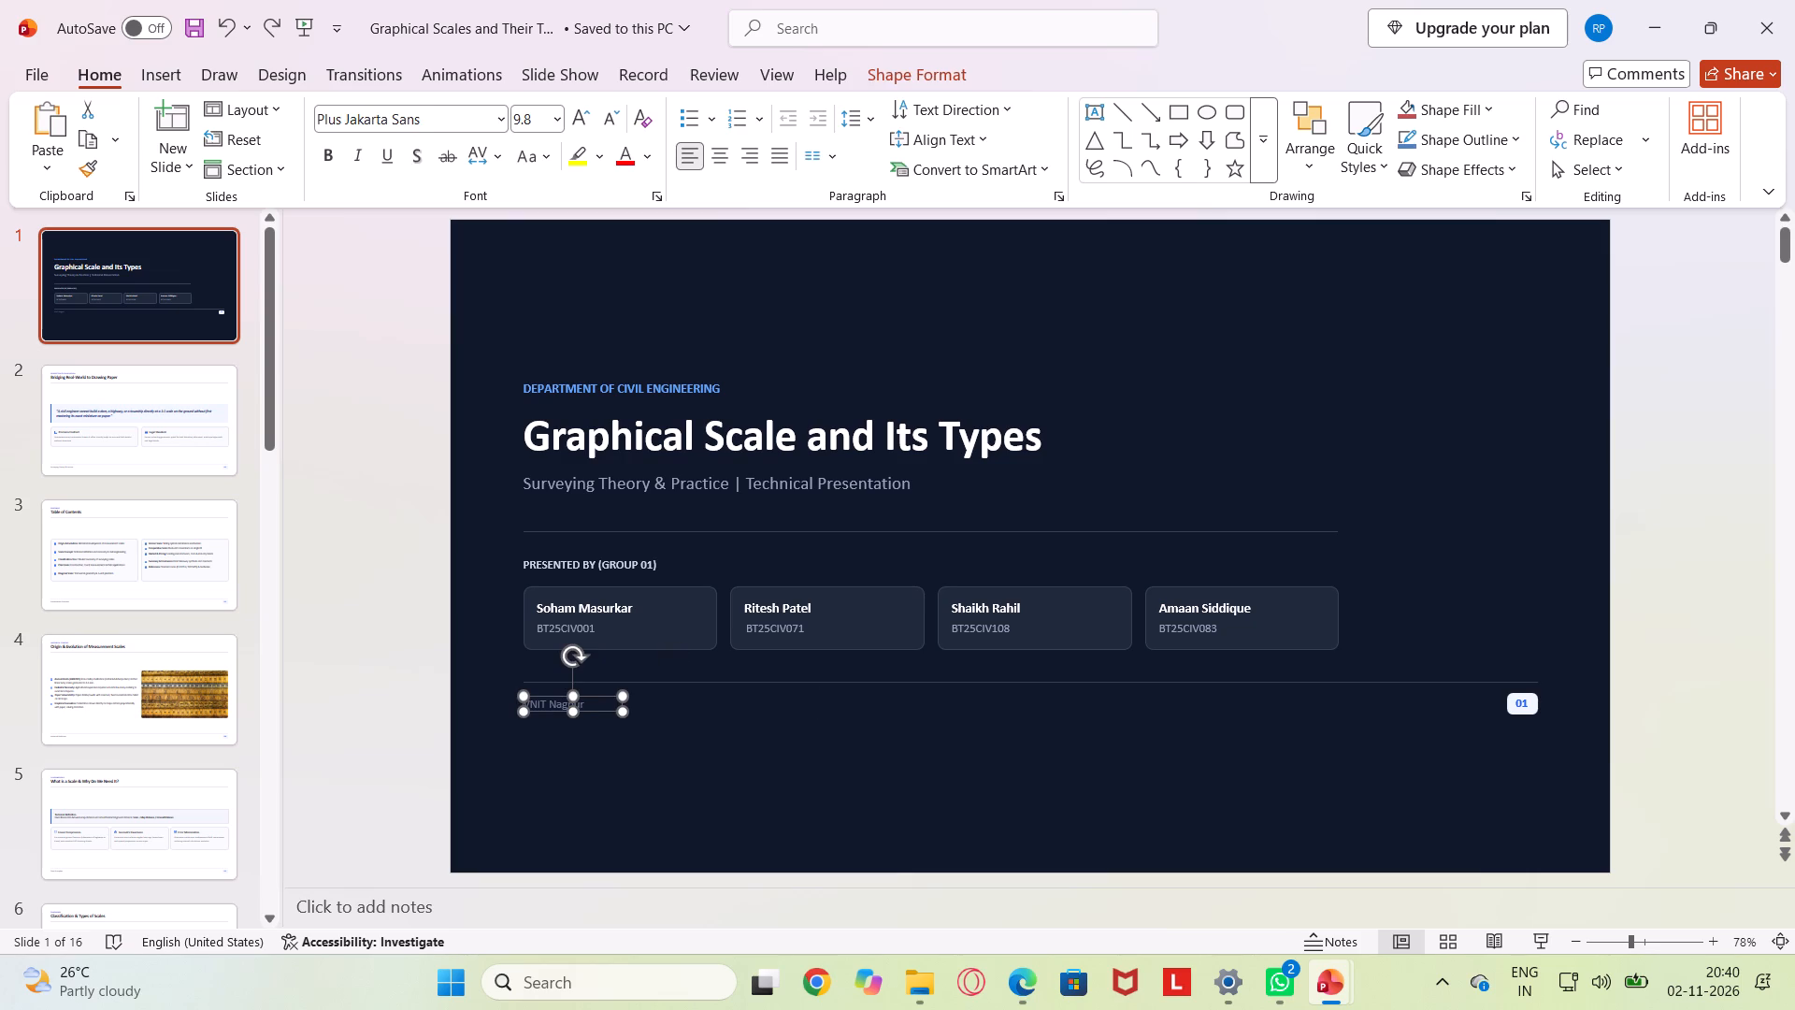
# Remove the group number in brackets from the "PRESENTED BY" heading on the title slide.
pyautogui.click(655, 774)
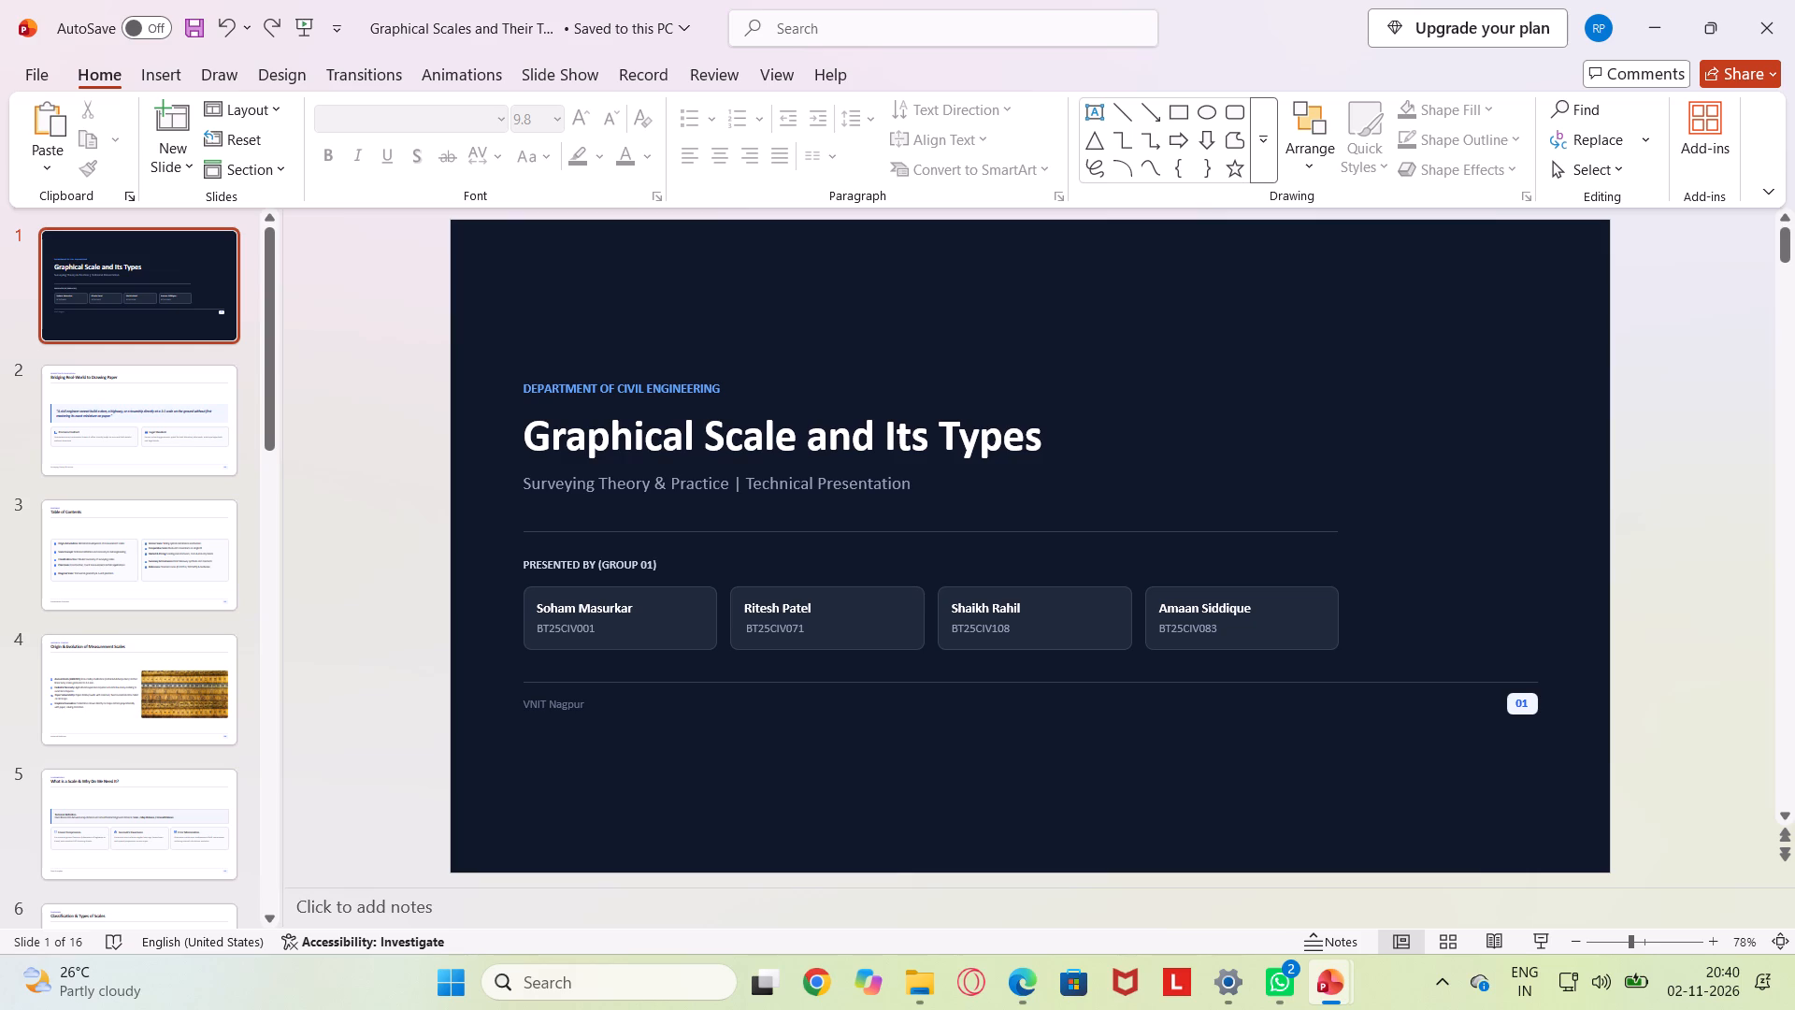
pyautogui.click(654, 565)
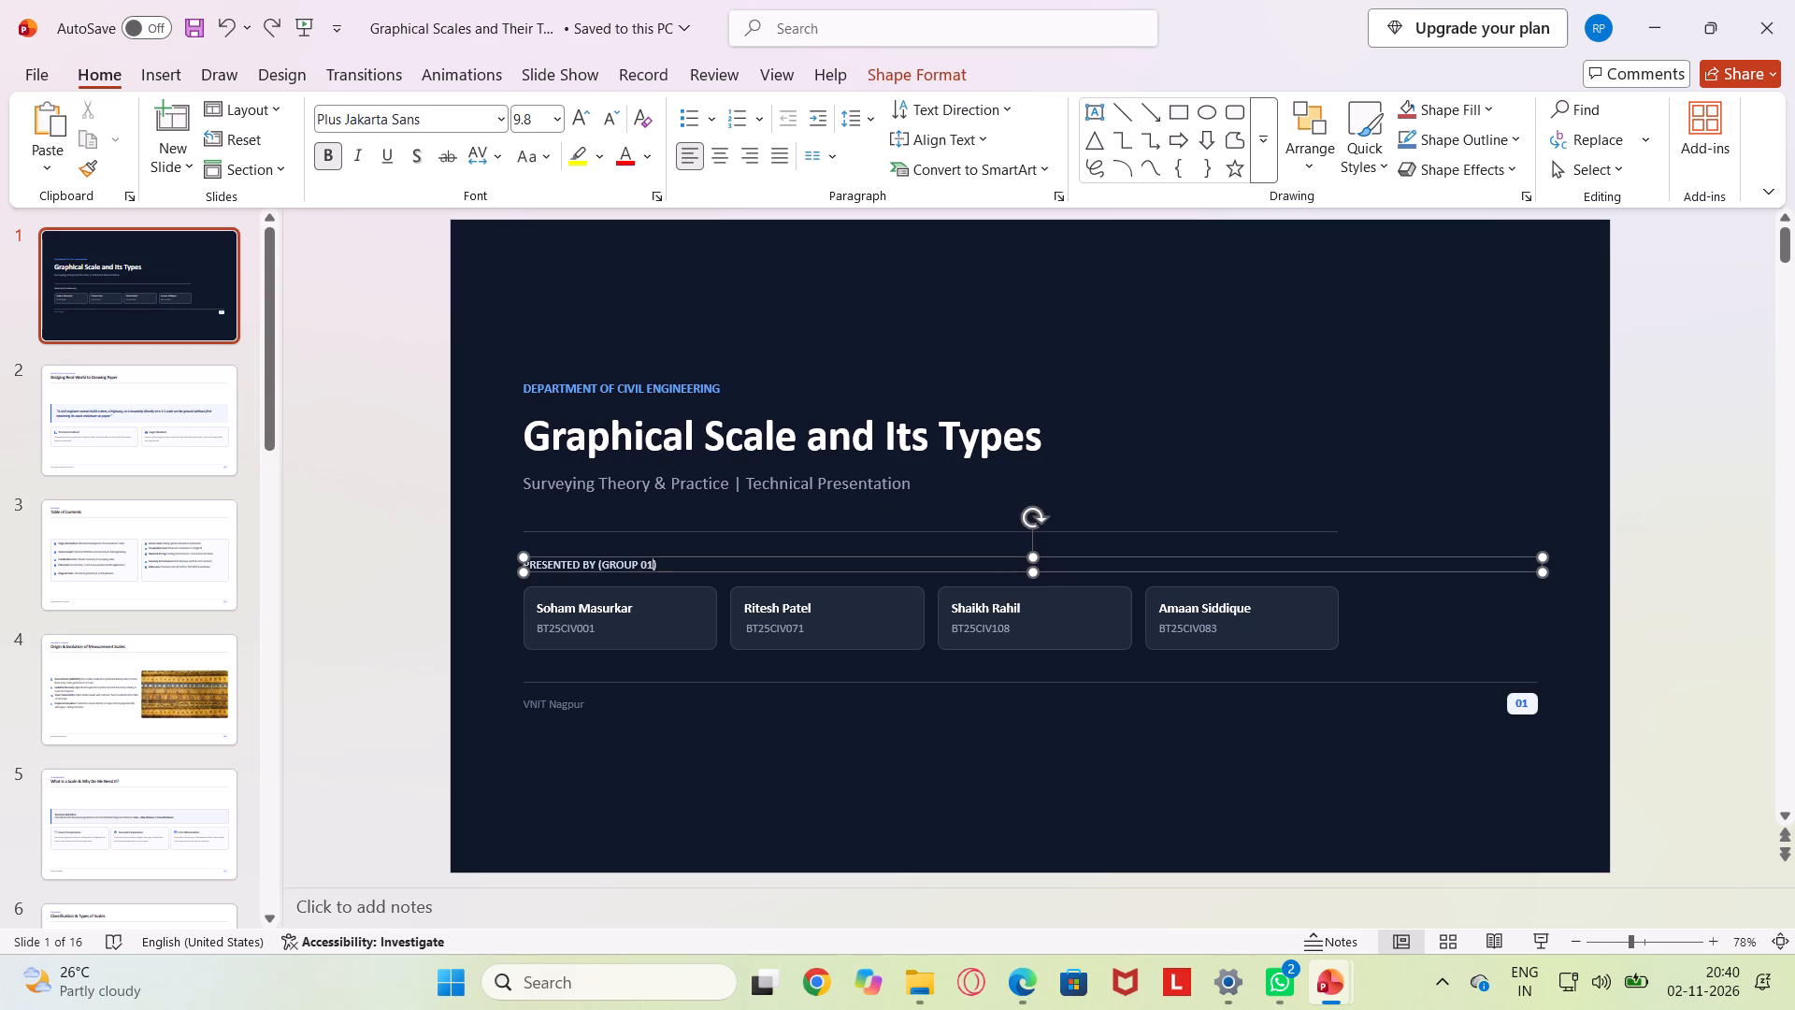
pyautogui.press('Right')
pyautogui.press('BackSpace')
pyautogui.press('BackSpace')
pyautogui.press('BackSpace')
pyautogui.press('BackSpace')
pyautogui.press('BackSpace')
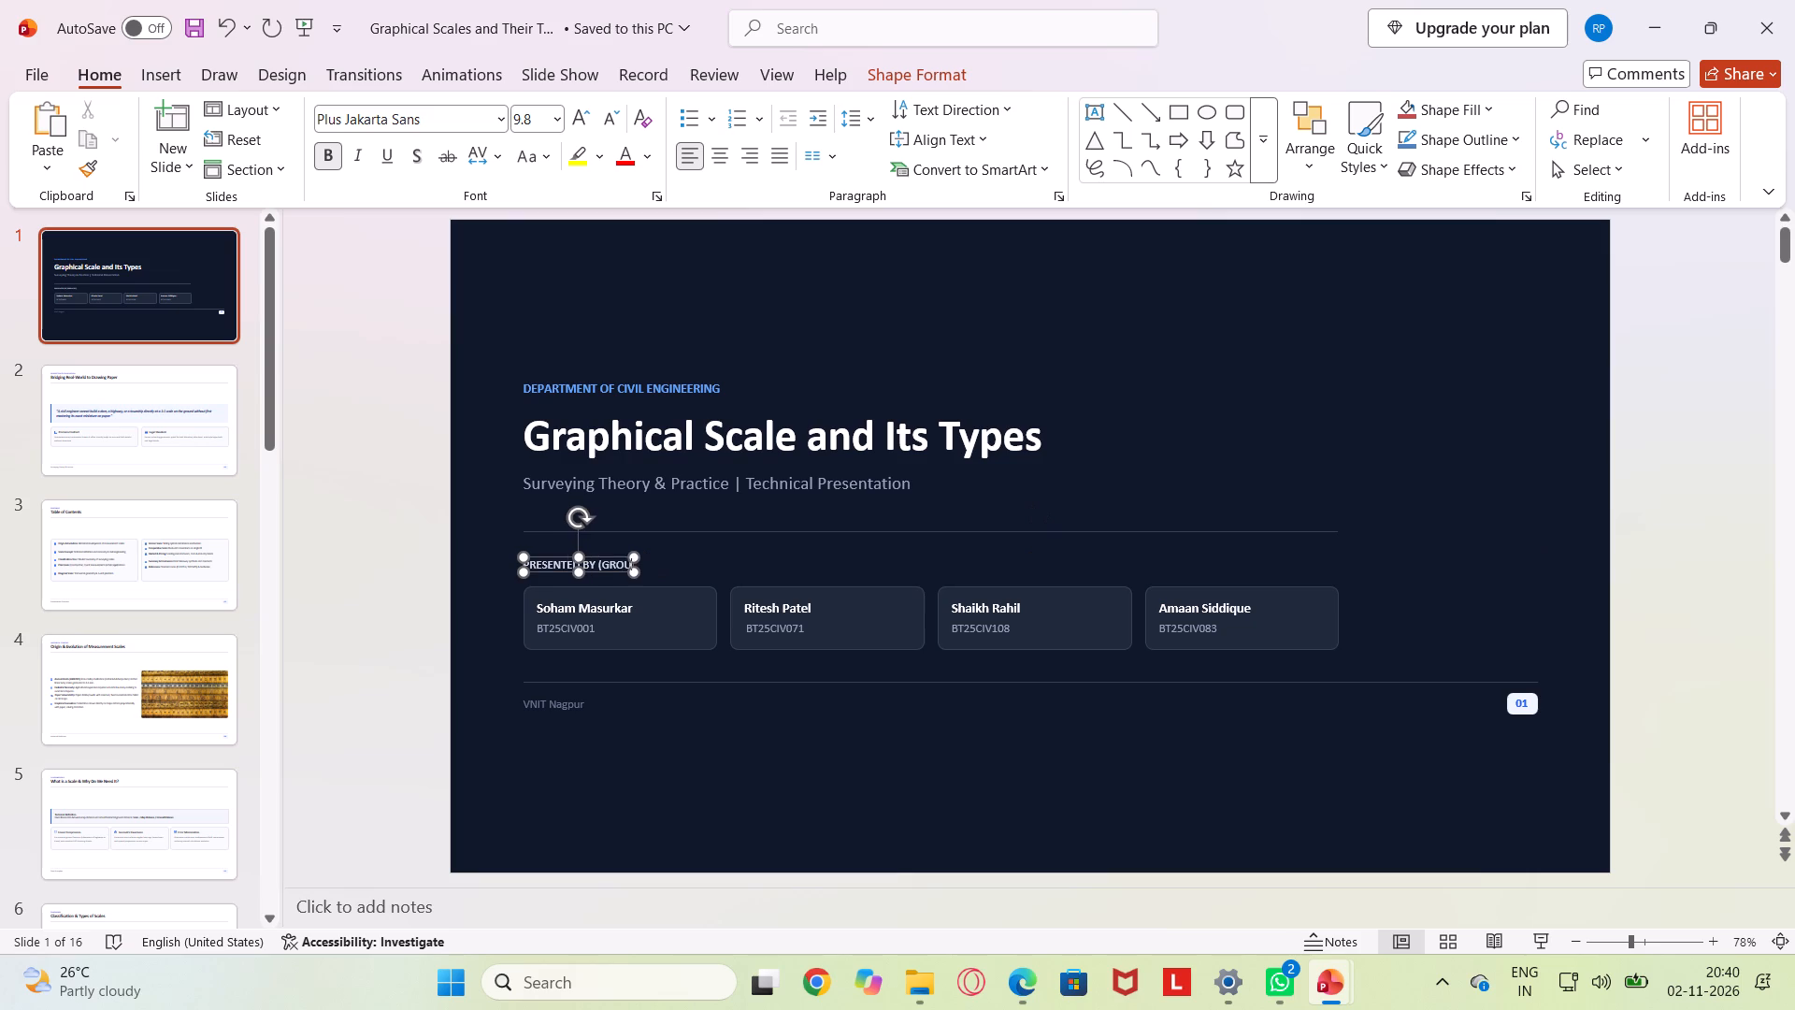
pyautogui.press('BackSpace')
pyautogui.press('BackSpace')
pyautogui.press('BackSpace')
pyautogui.press('BackSpace')
pyautogui.press('BackSpace')
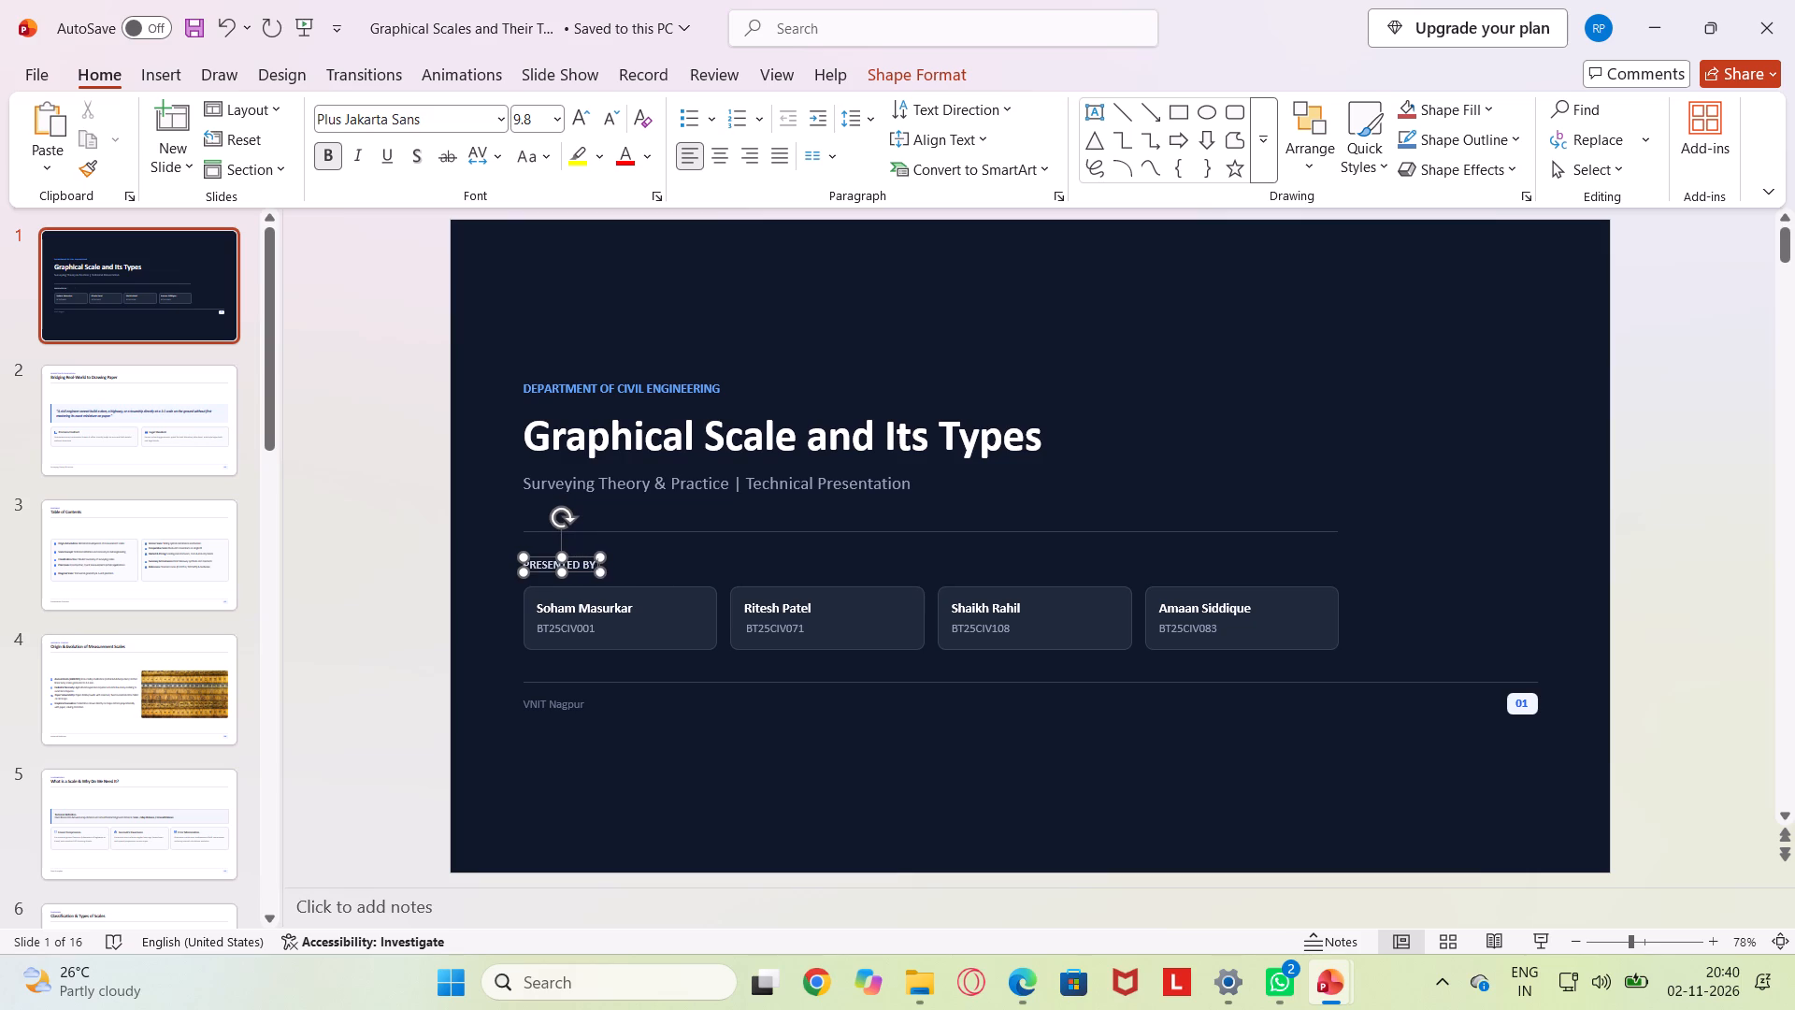
pyautogui.click(636, 798)
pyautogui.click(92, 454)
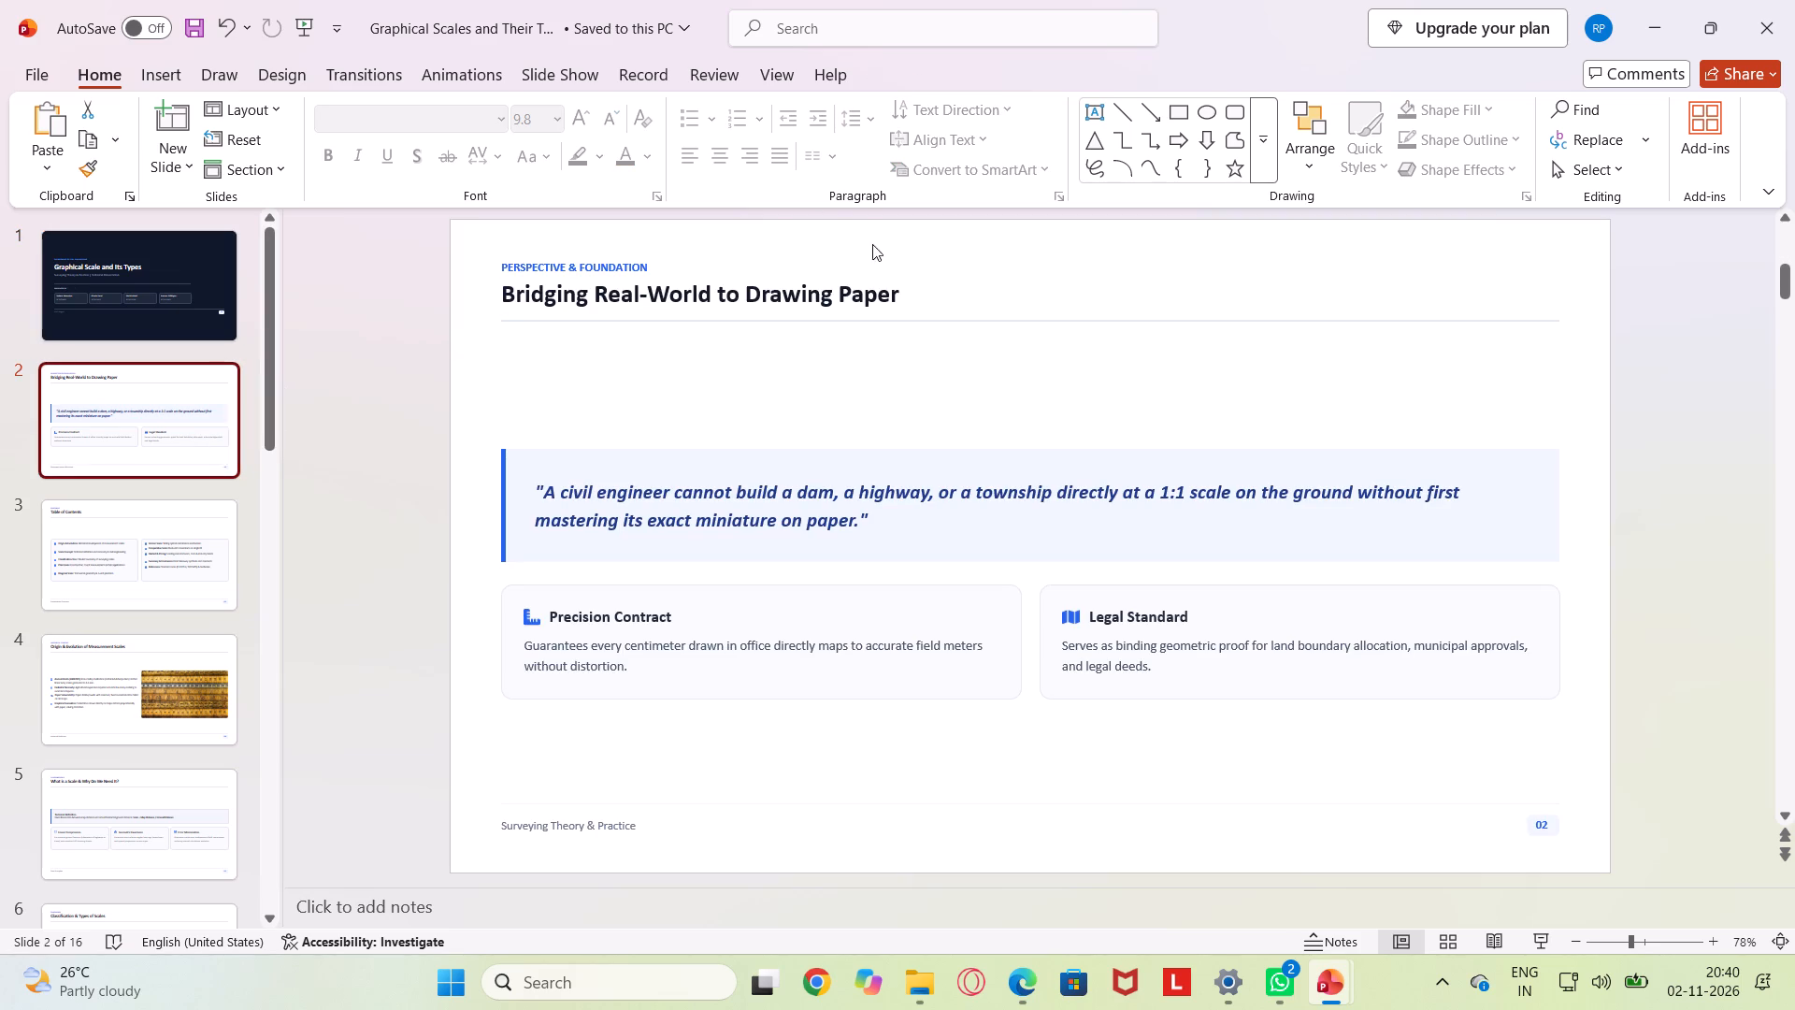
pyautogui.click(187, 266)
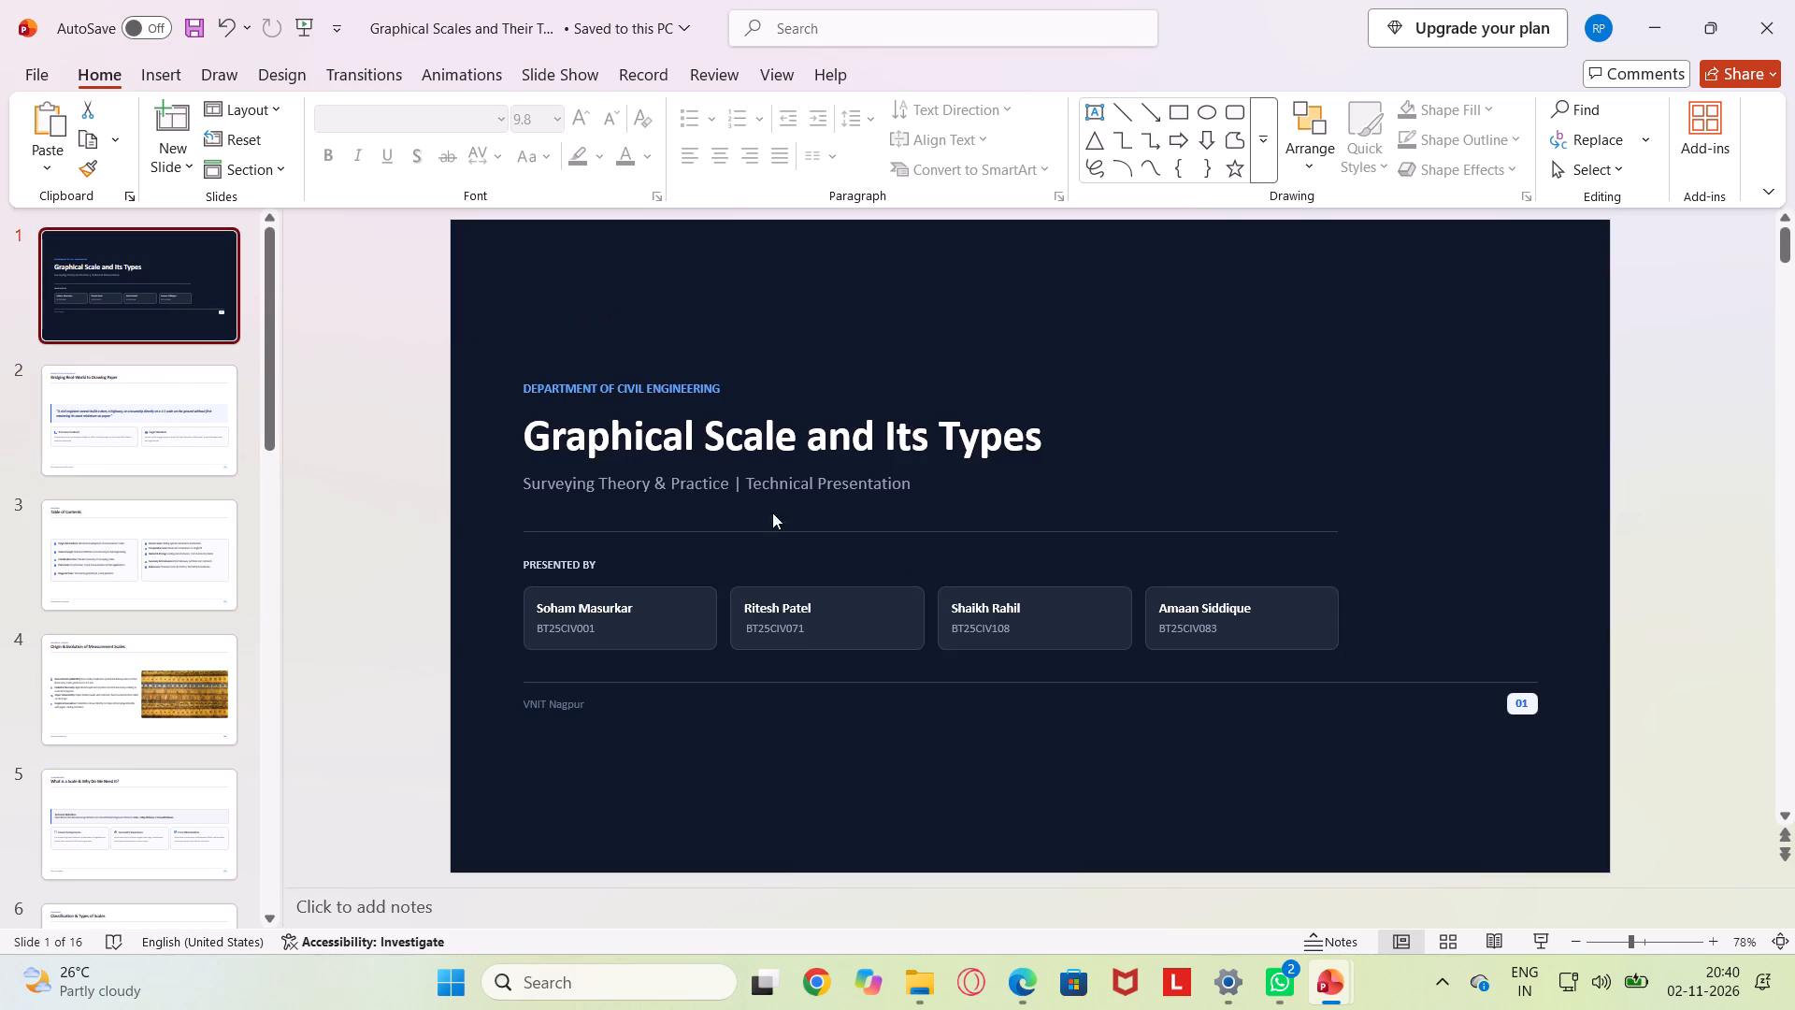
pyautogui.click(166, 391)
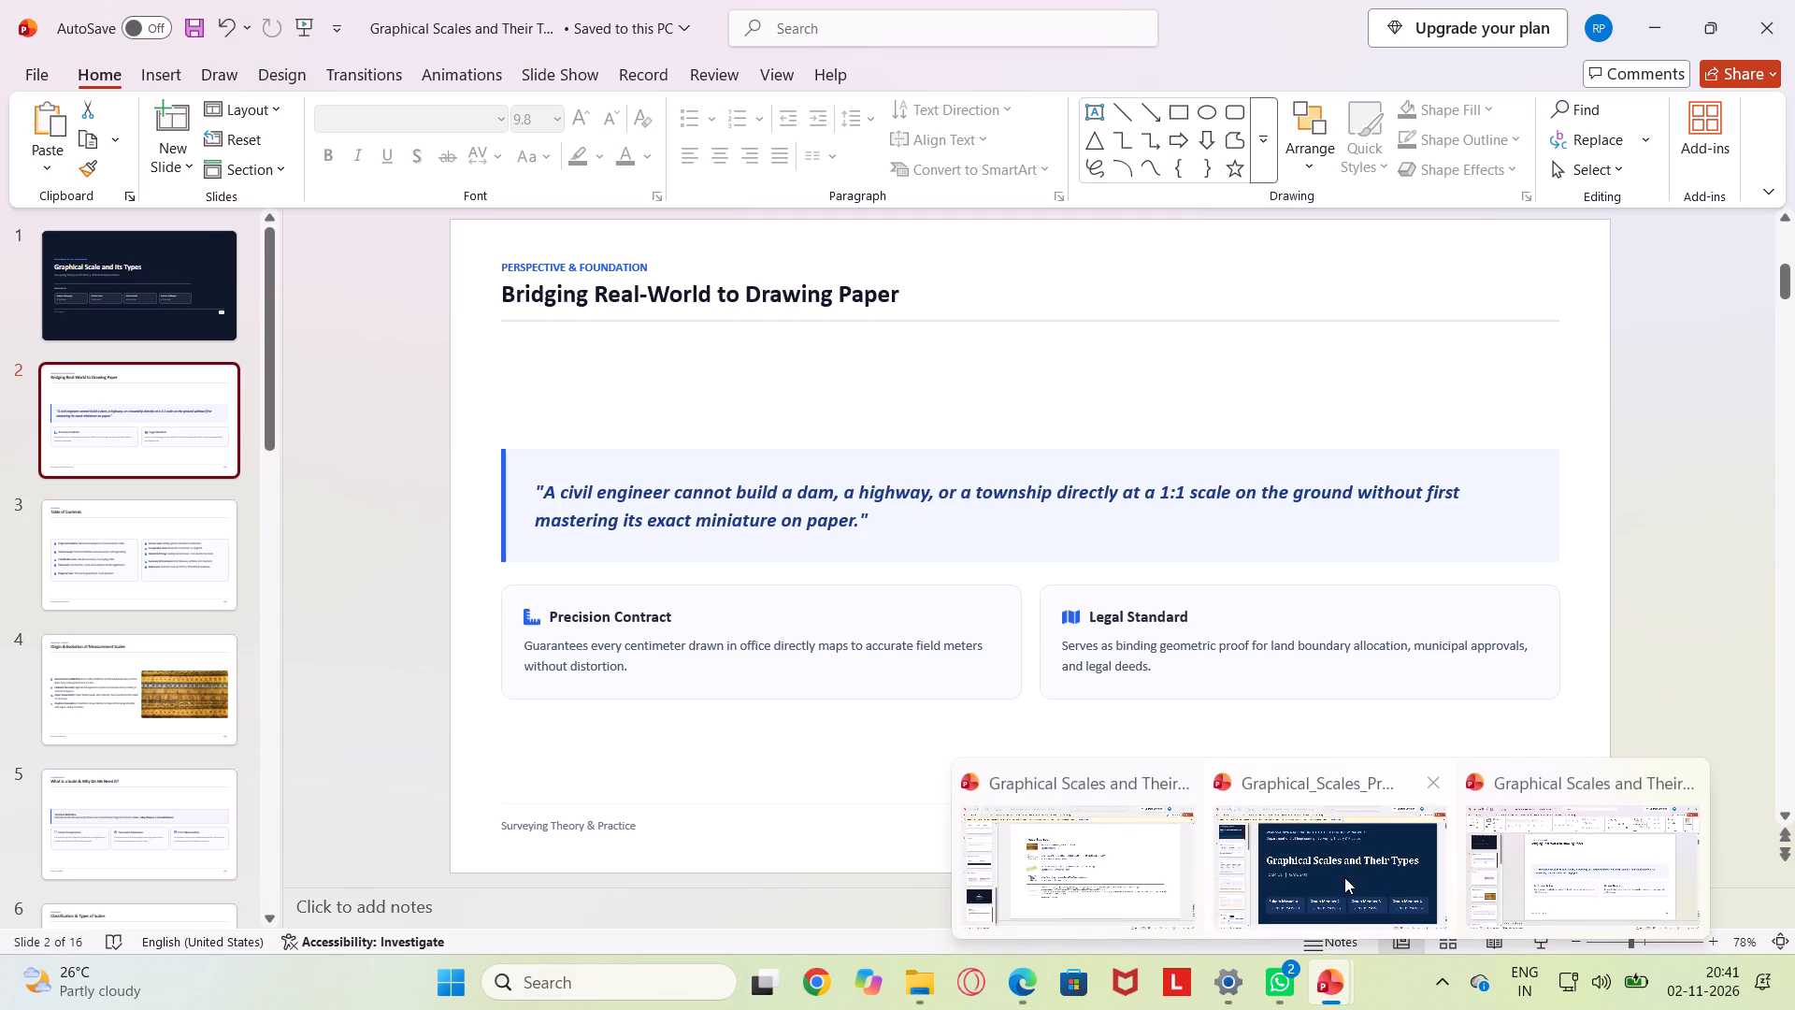
# Enable editing in the Graphical_Scales_Presentation deck and copy its second slide, "Paper is small. The world is not.".
pyautogui.click(1344, 876)
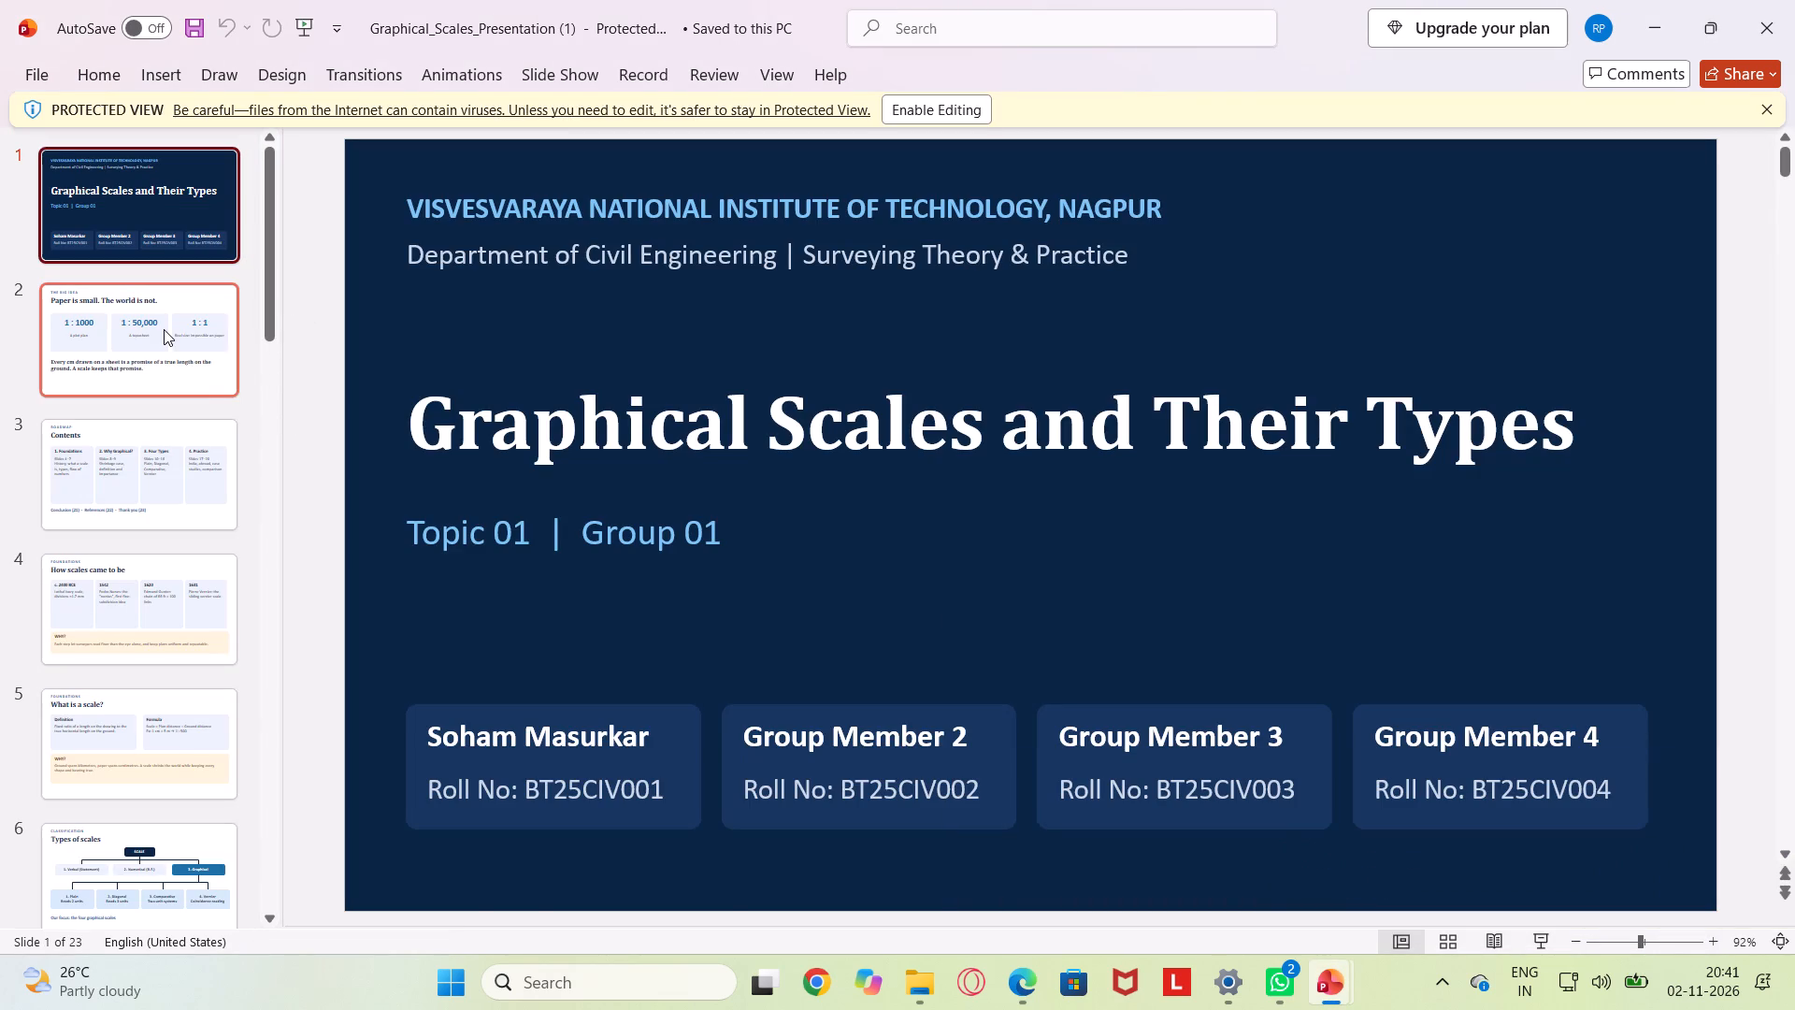
pyautogui.click(164, 329)
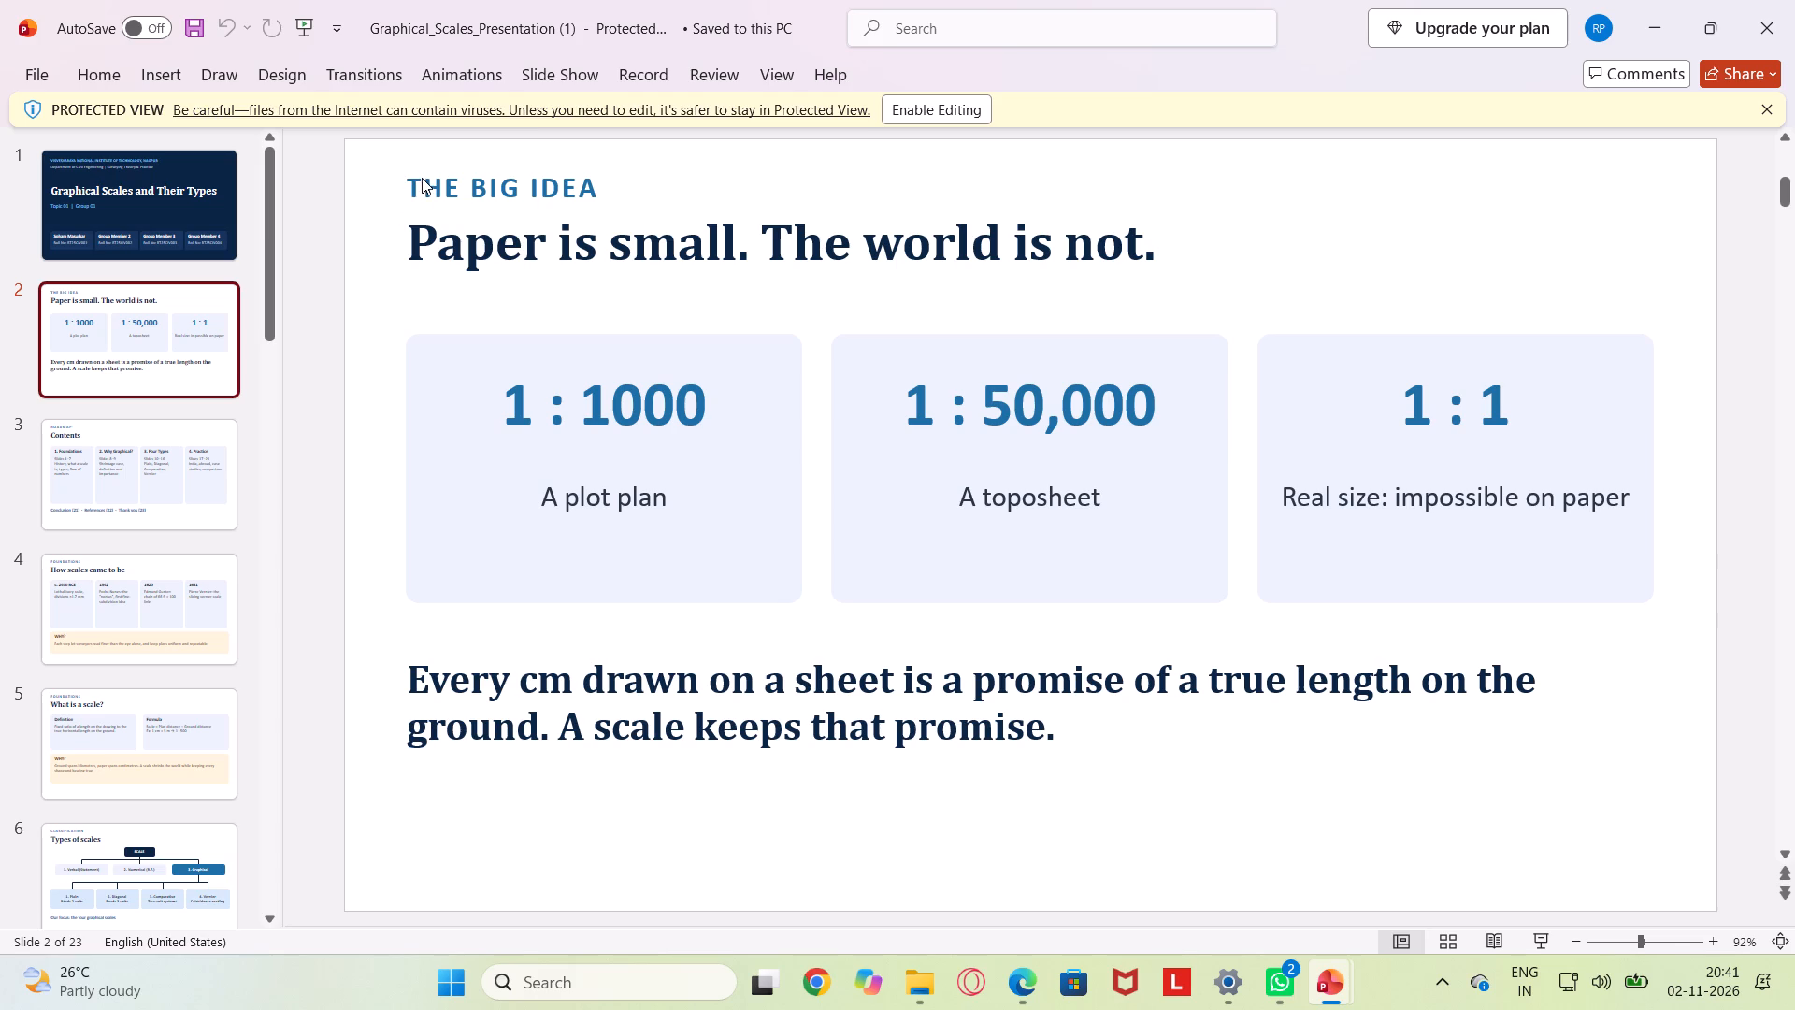
pyautogui.moveTo(408, 176); pyautogui.dragTo(949, 534)
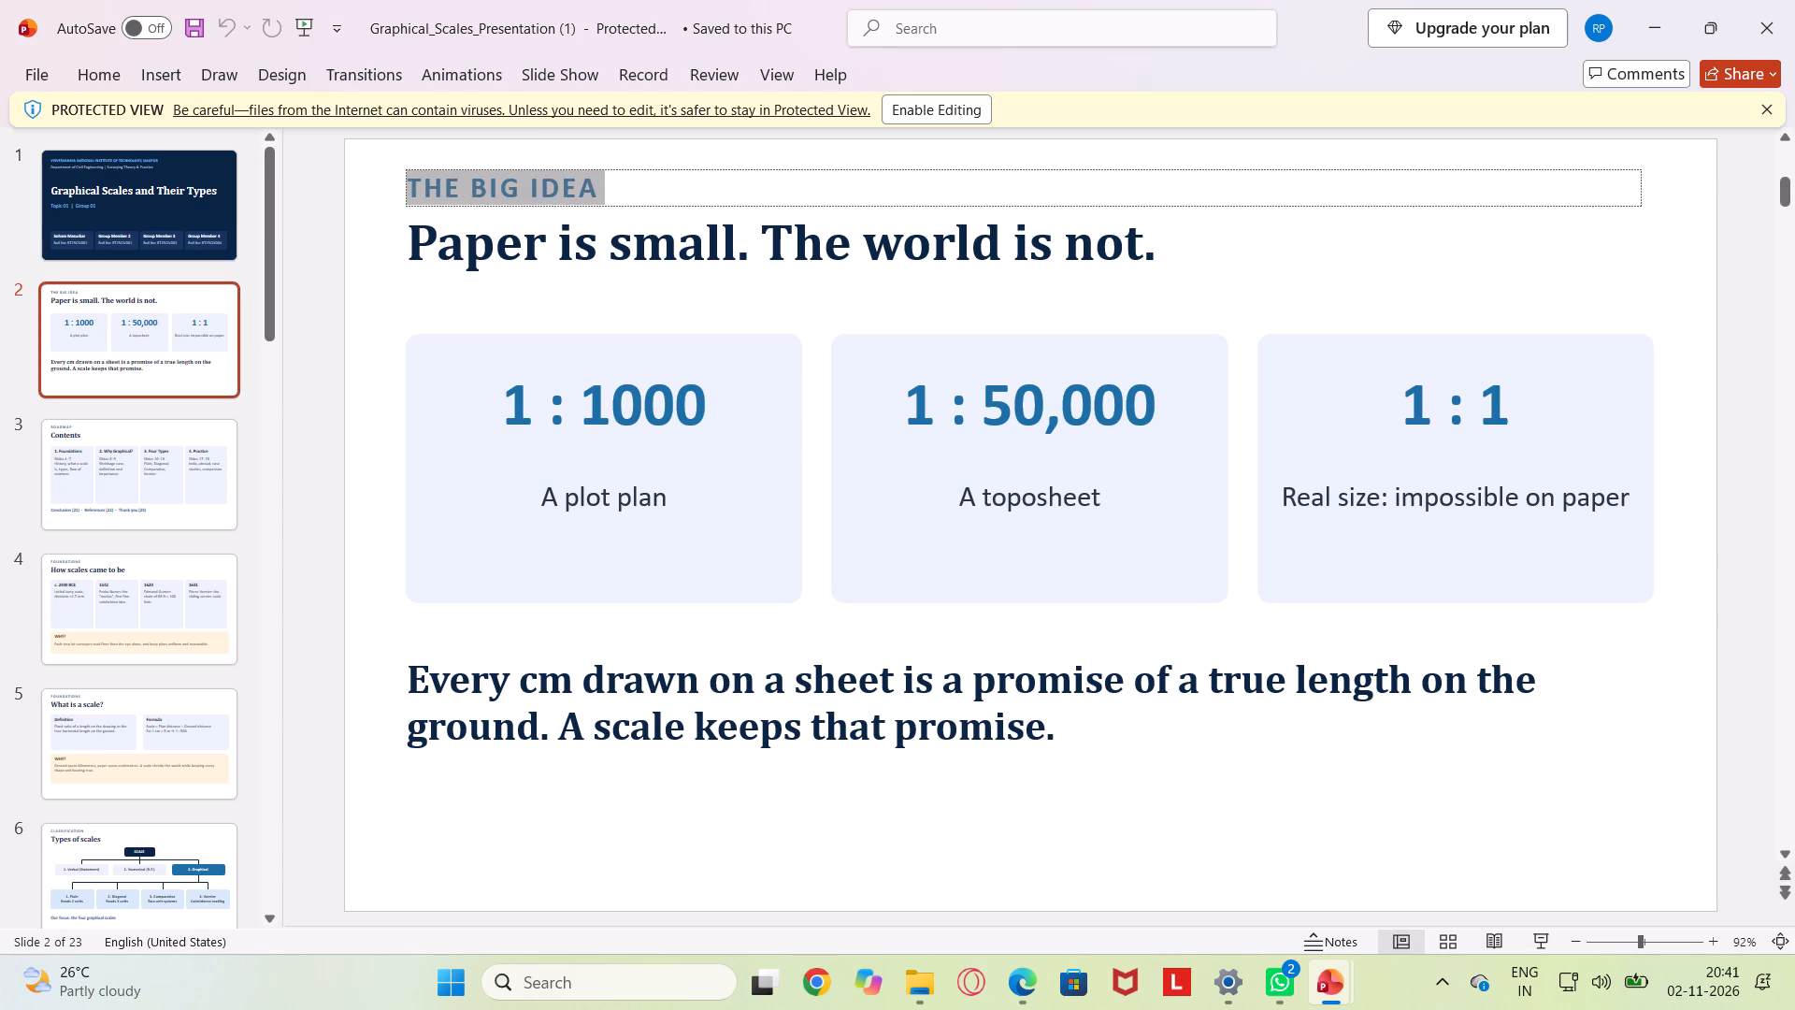
pyautogui.moveTo(949, 534); pyautogui.dragTo(962, 377)
pyautogui.click(942, 114)
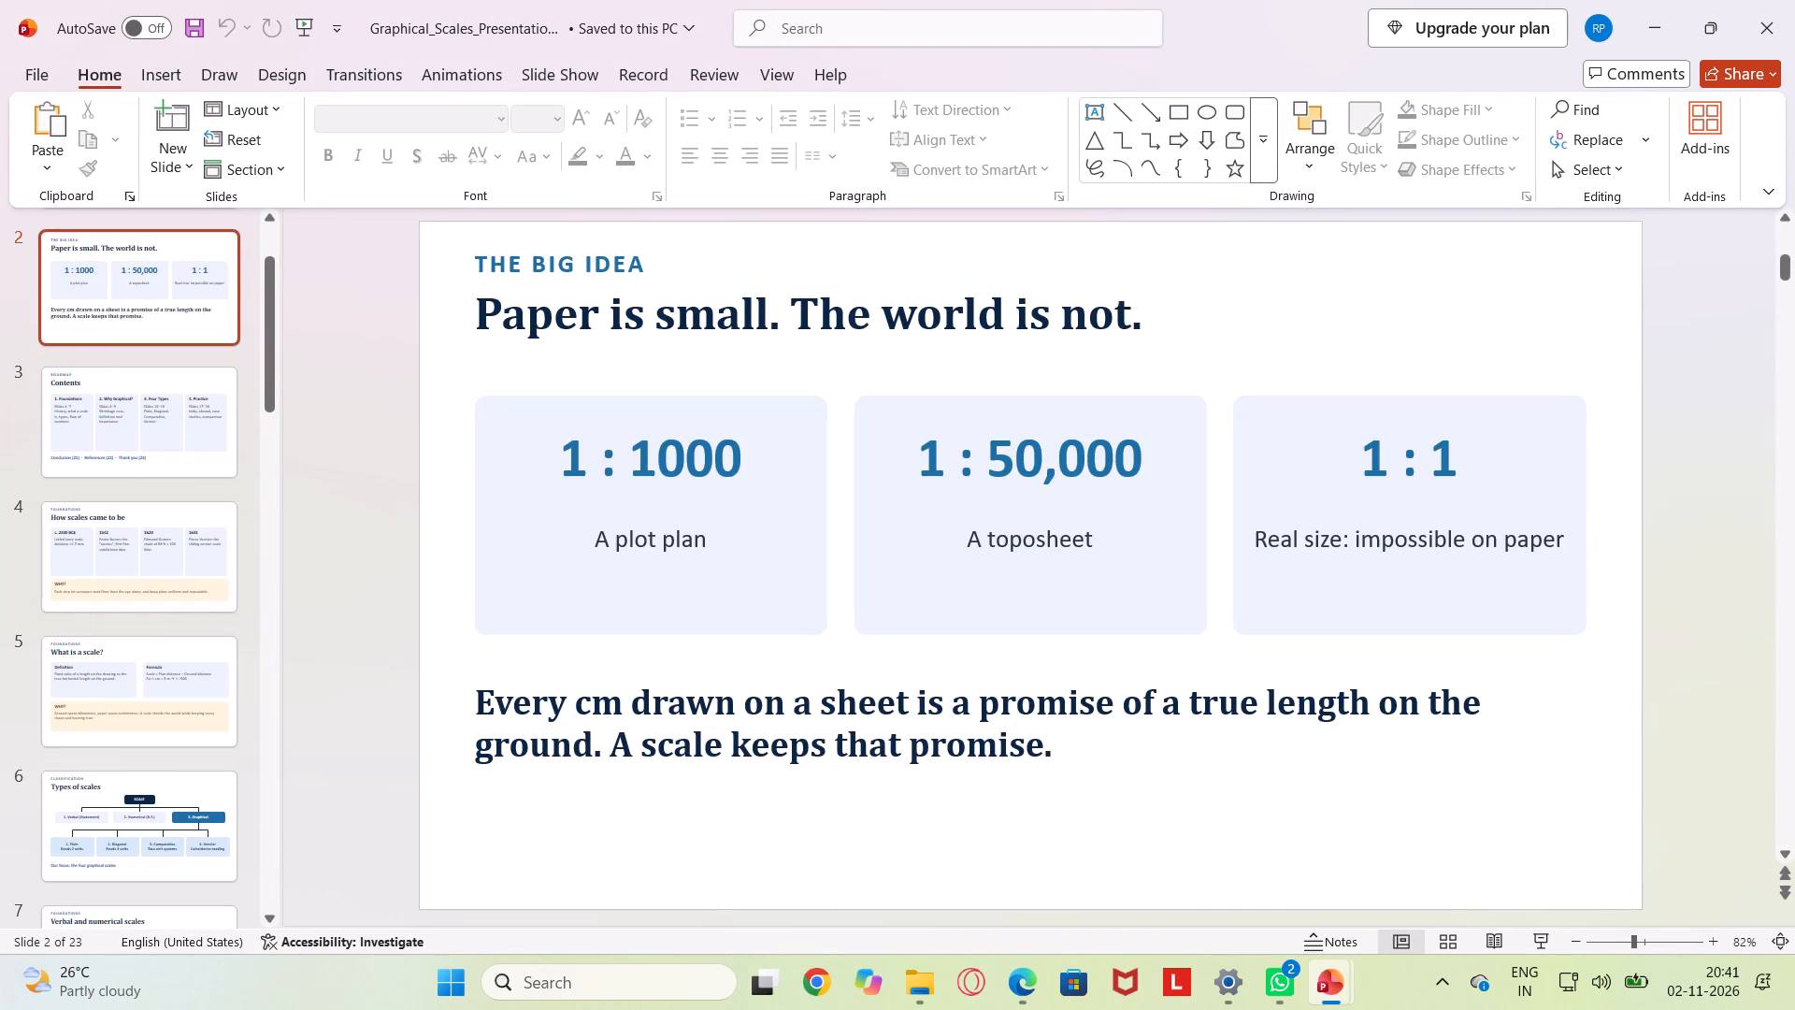
pyautogui.moveTo(475, 264); pyautogui.dragTo(1024, 680)
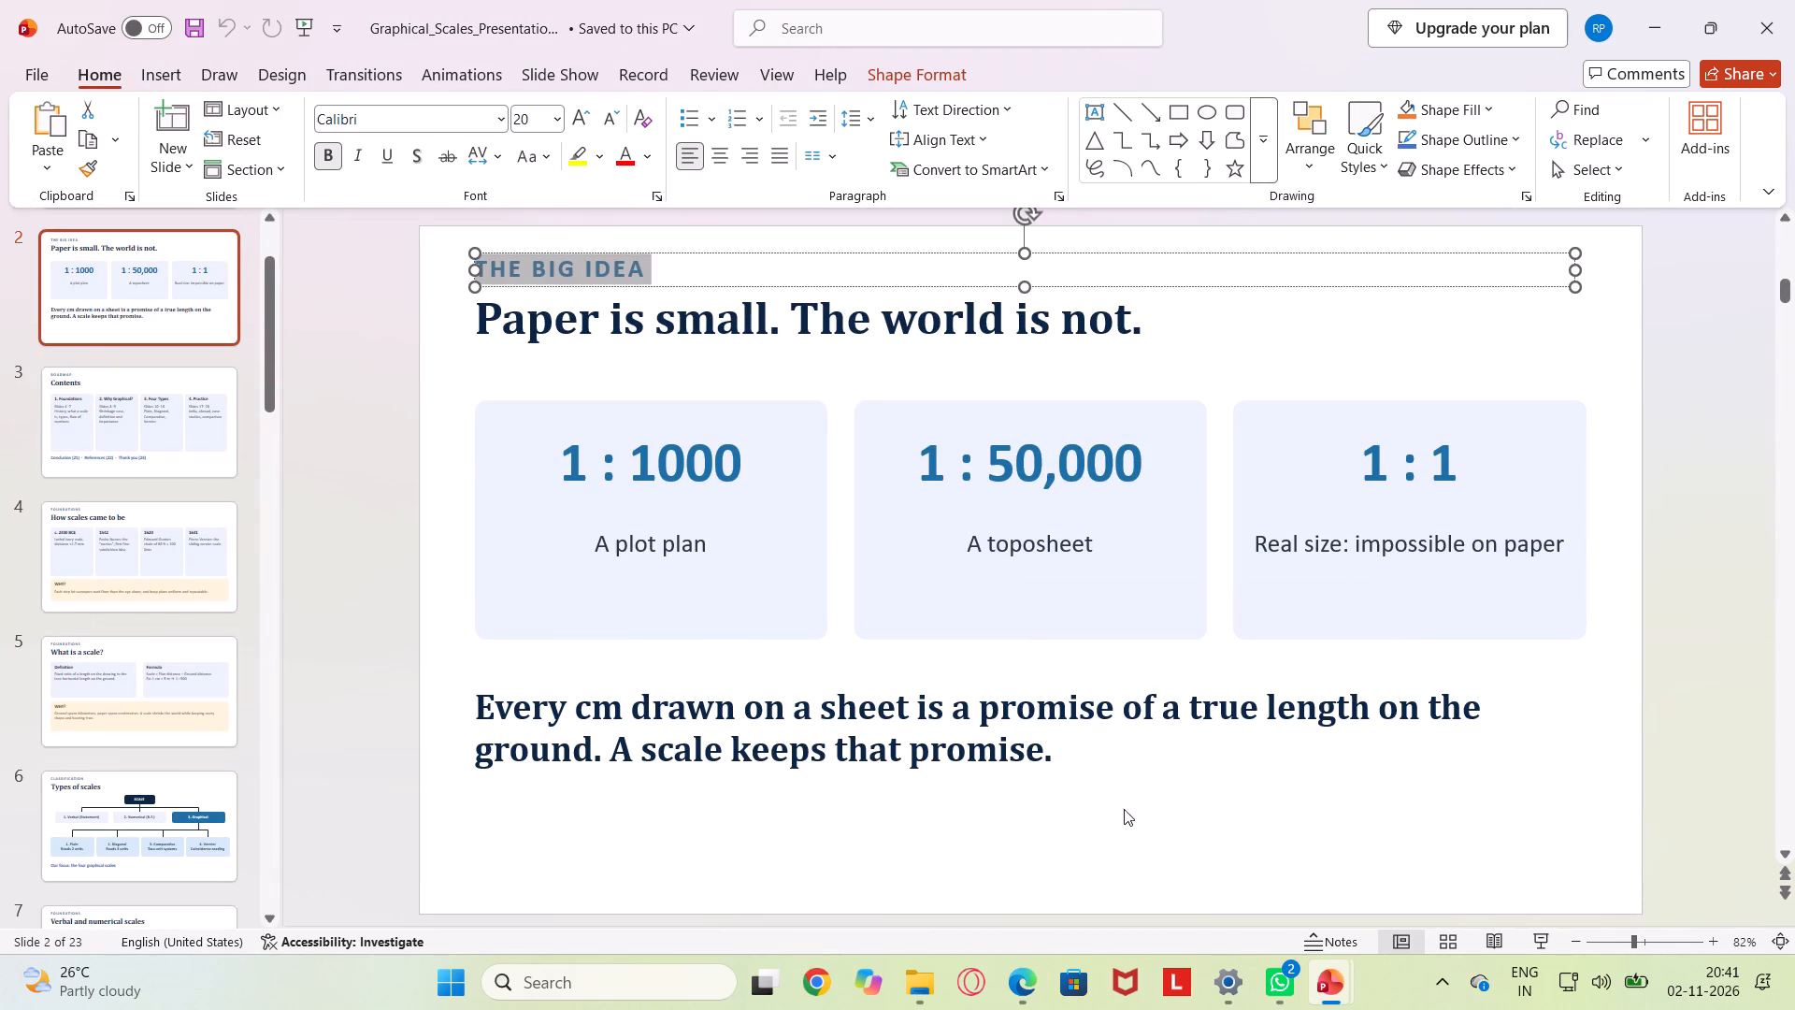
pyautogui.click(1136, 825)
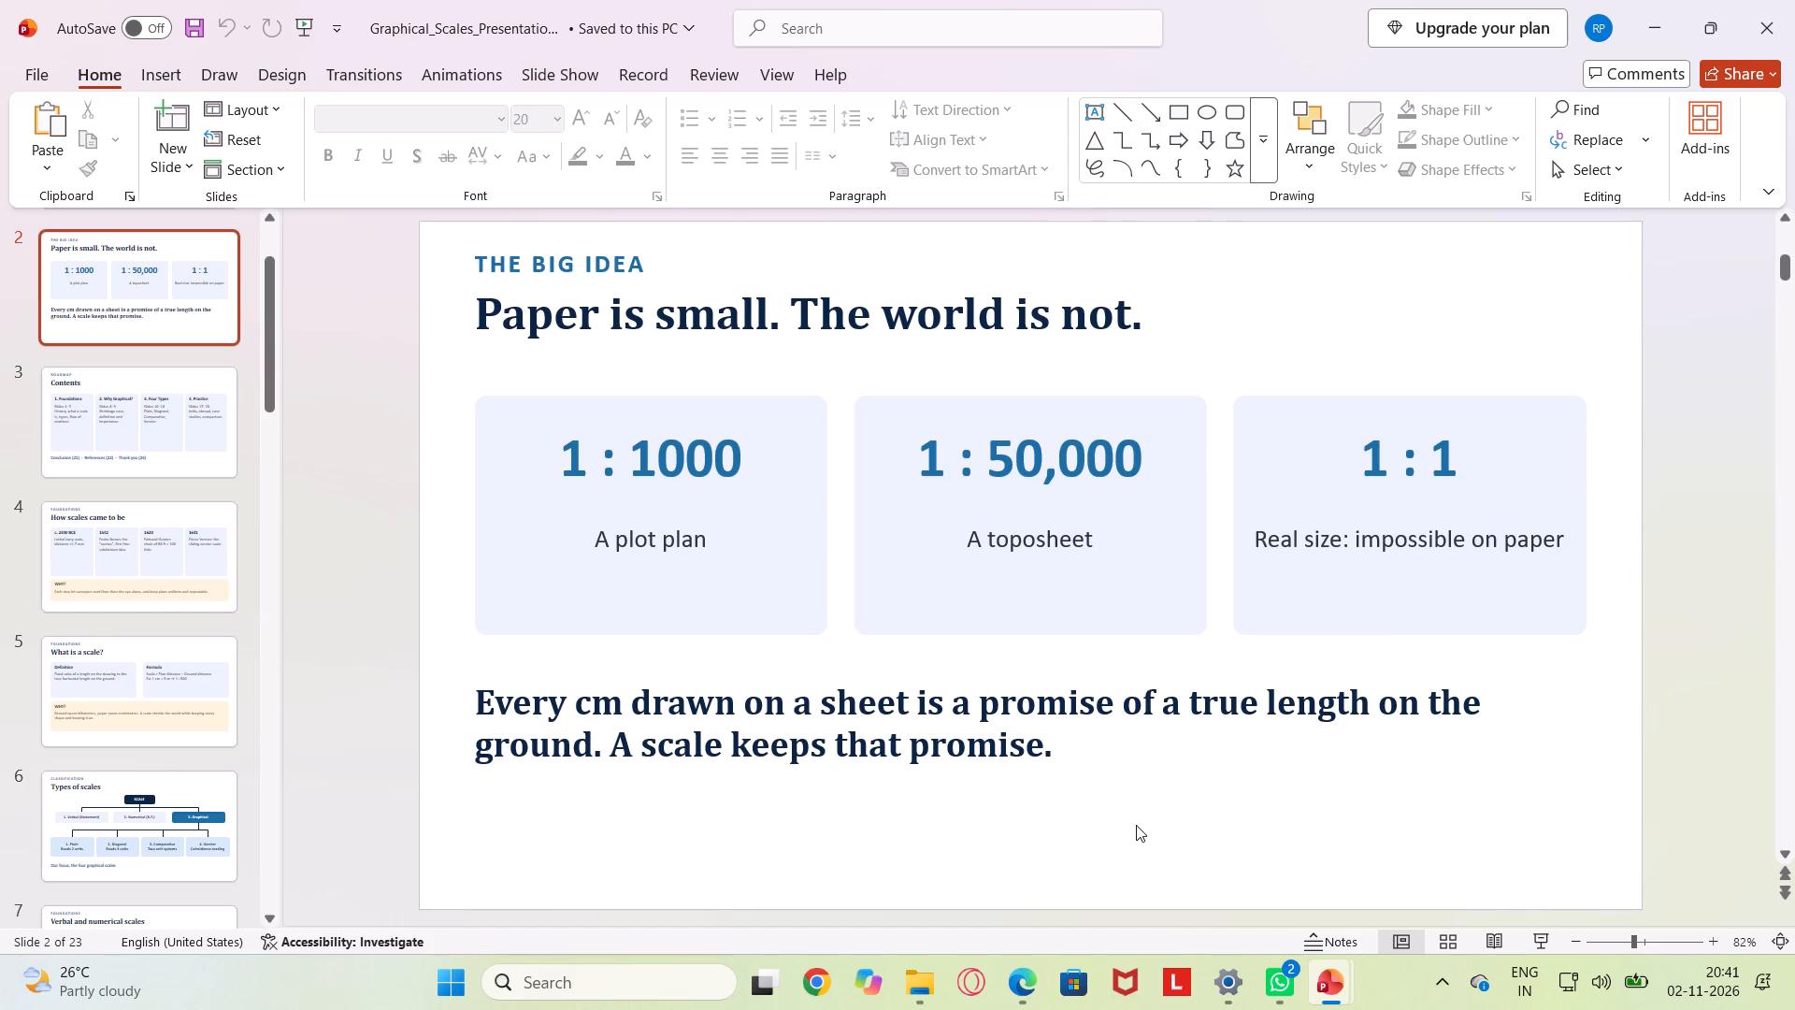
pyautogui.rightClick(114, 281)
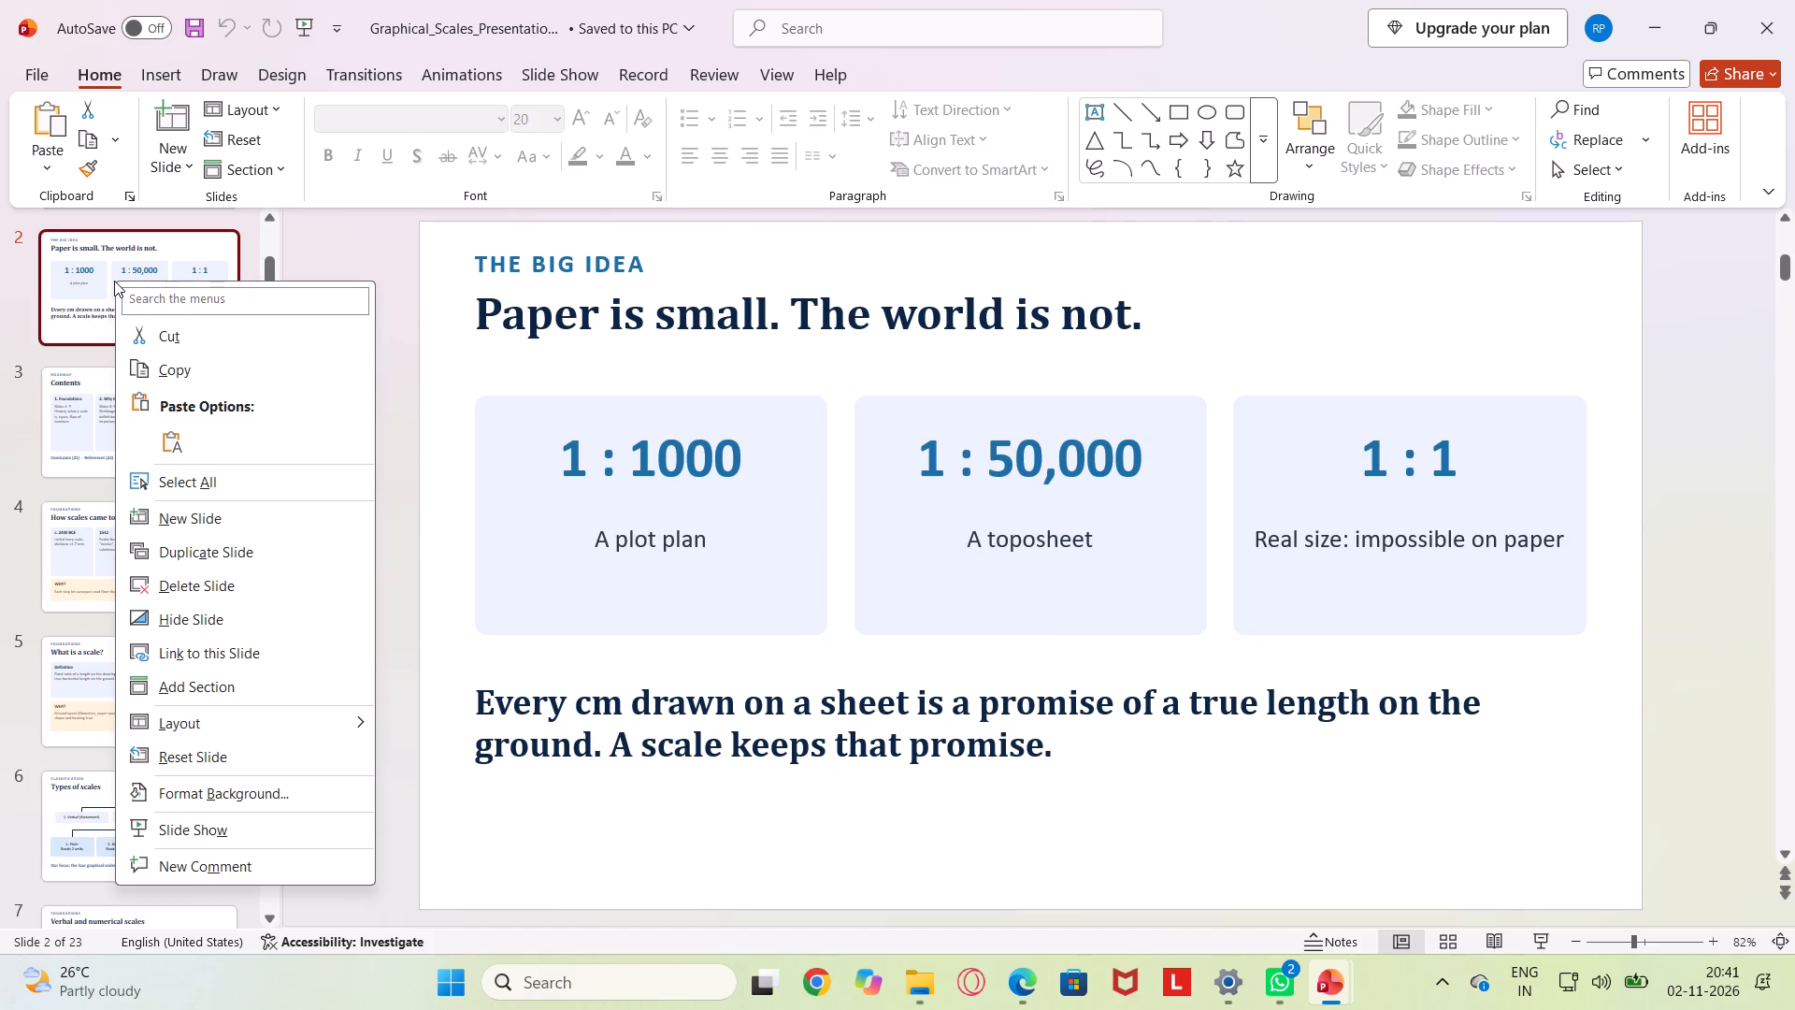
pyautogui.click(216, 379)
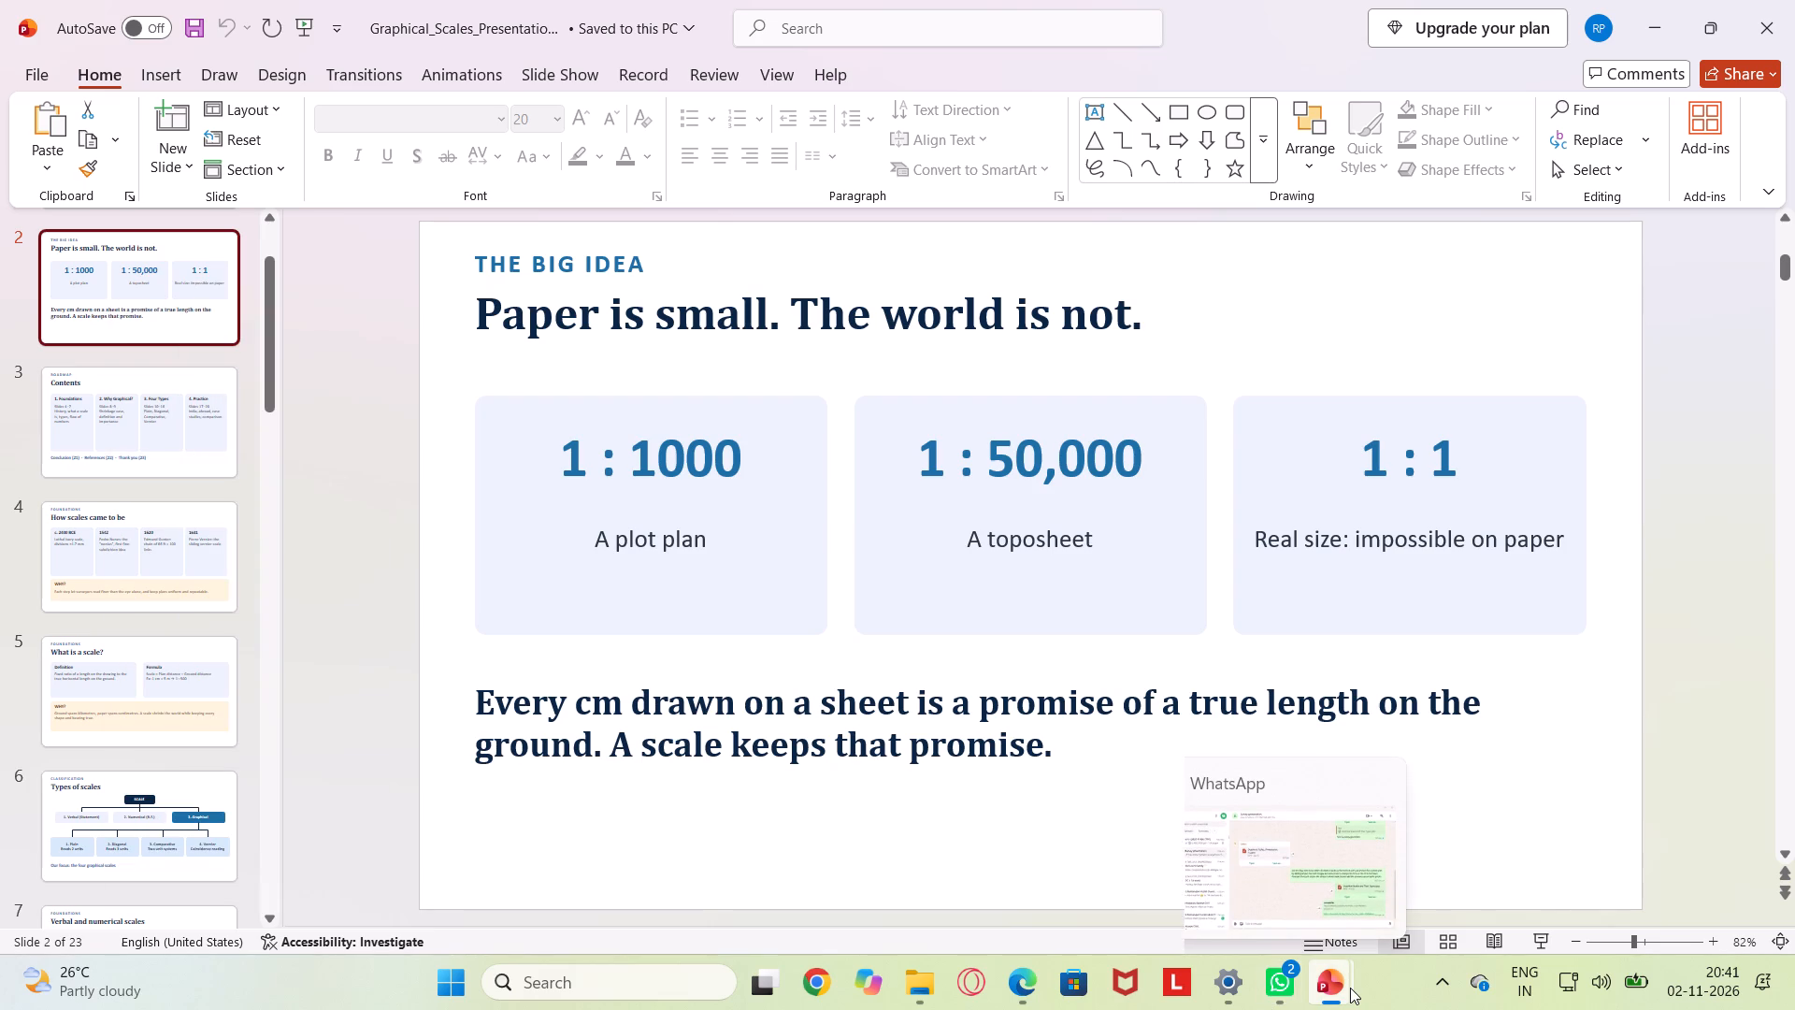
# Check slide 2 in the Protected View copy of "Graphical Scales and Their Types" and close that copy.
pyautogui.click(1080, 858)
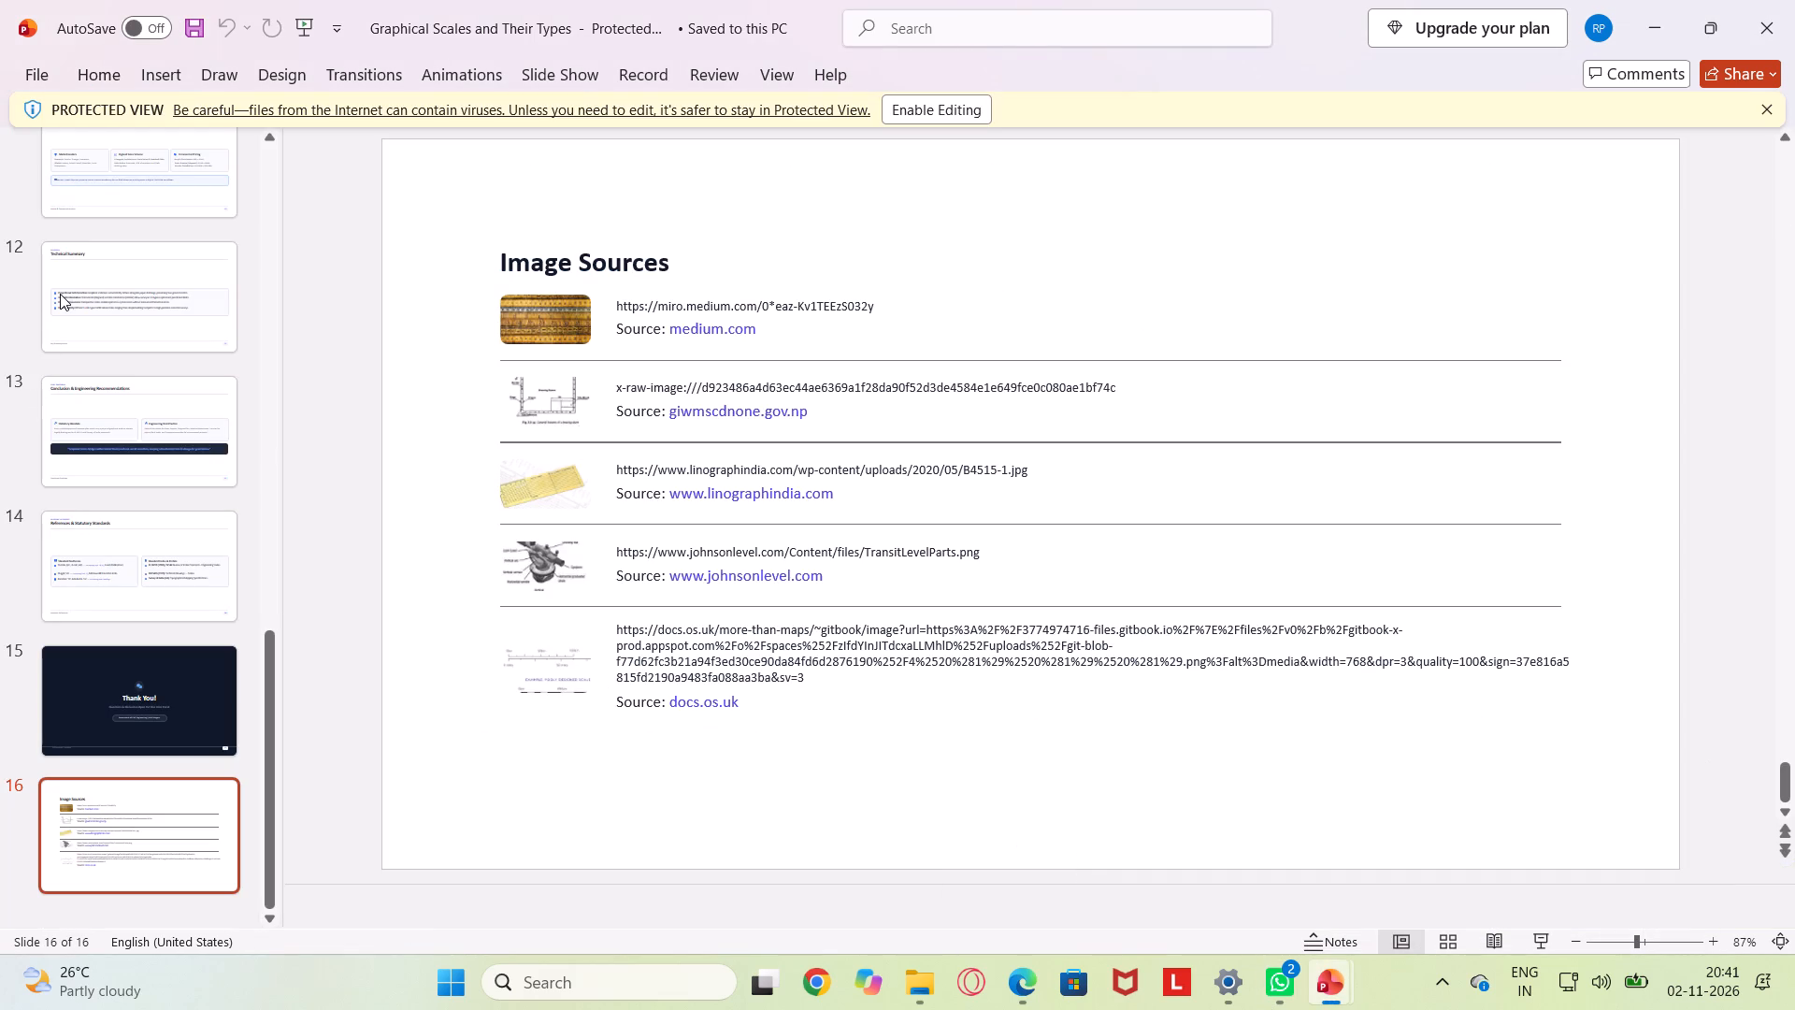
pyautogui.scroll(10, 60, 294)
pyautogui.click(60, 294)
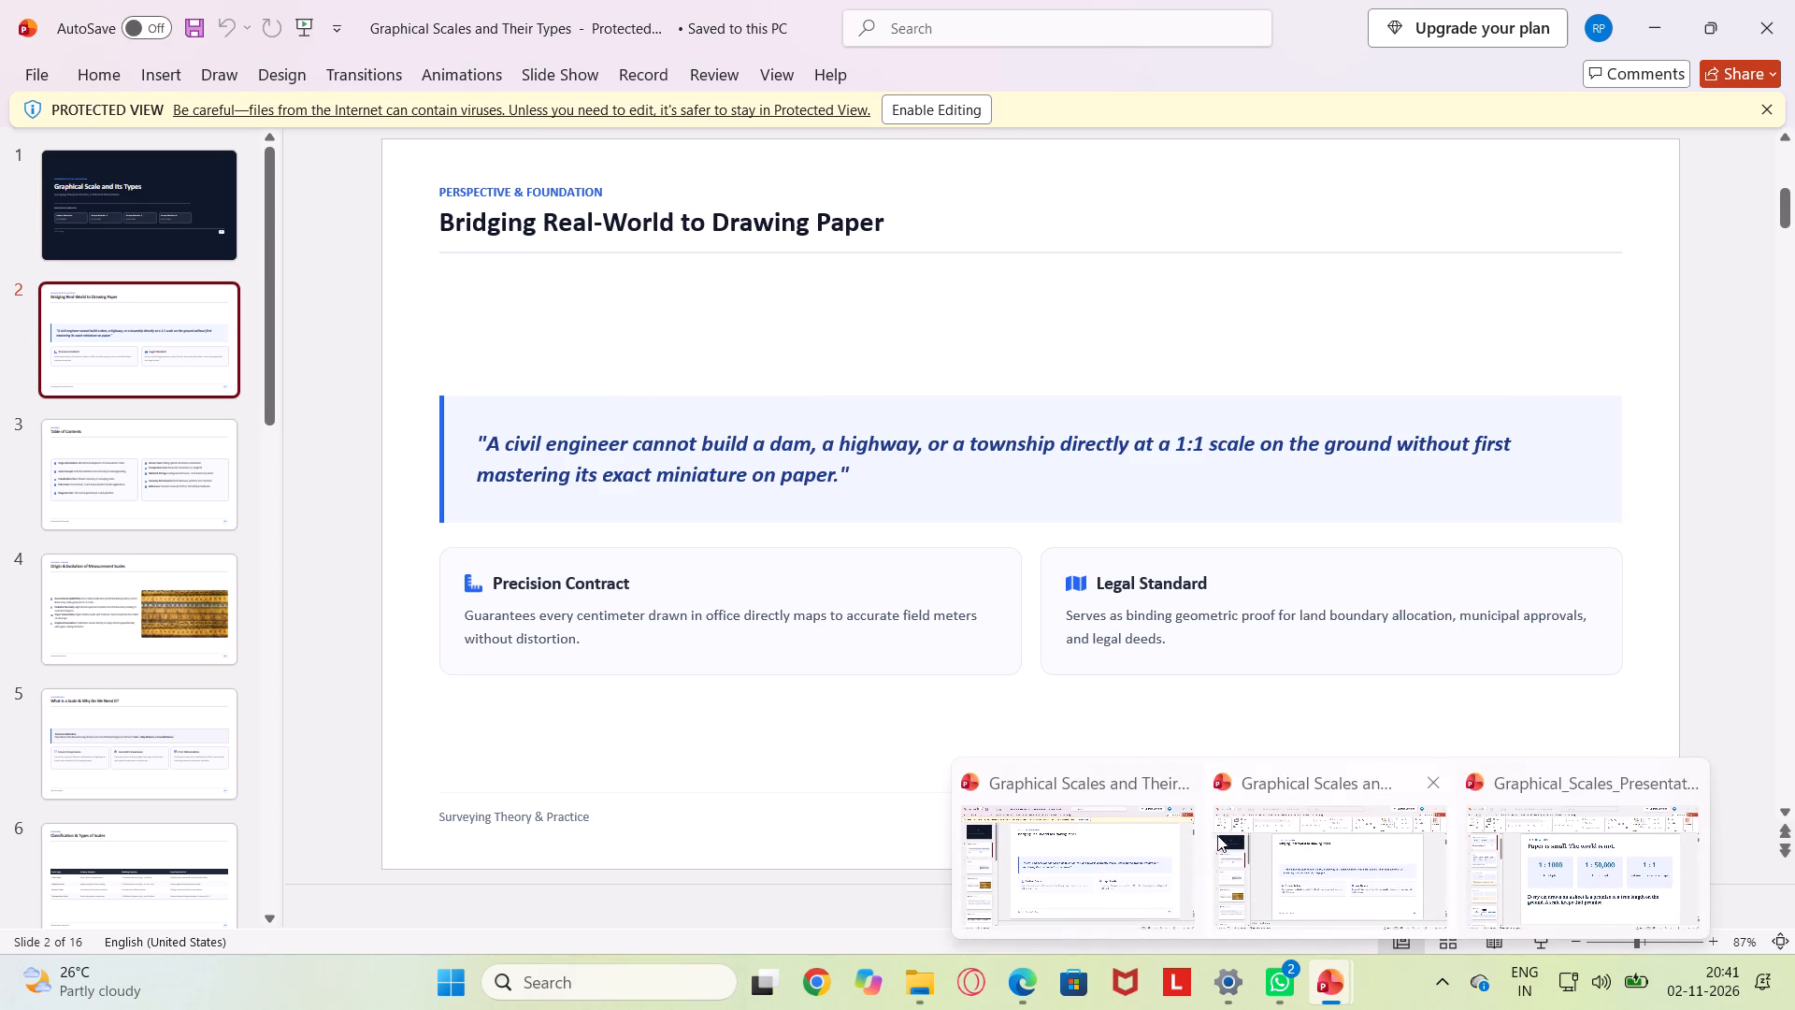
pyautogui.click(1179, 774)
# Replace the "Bridging Real-World to Drawing Paper" slide in the editable deck with the copied "Paper is small. The world is not." slide.
pyautogui.click(1242, 882)
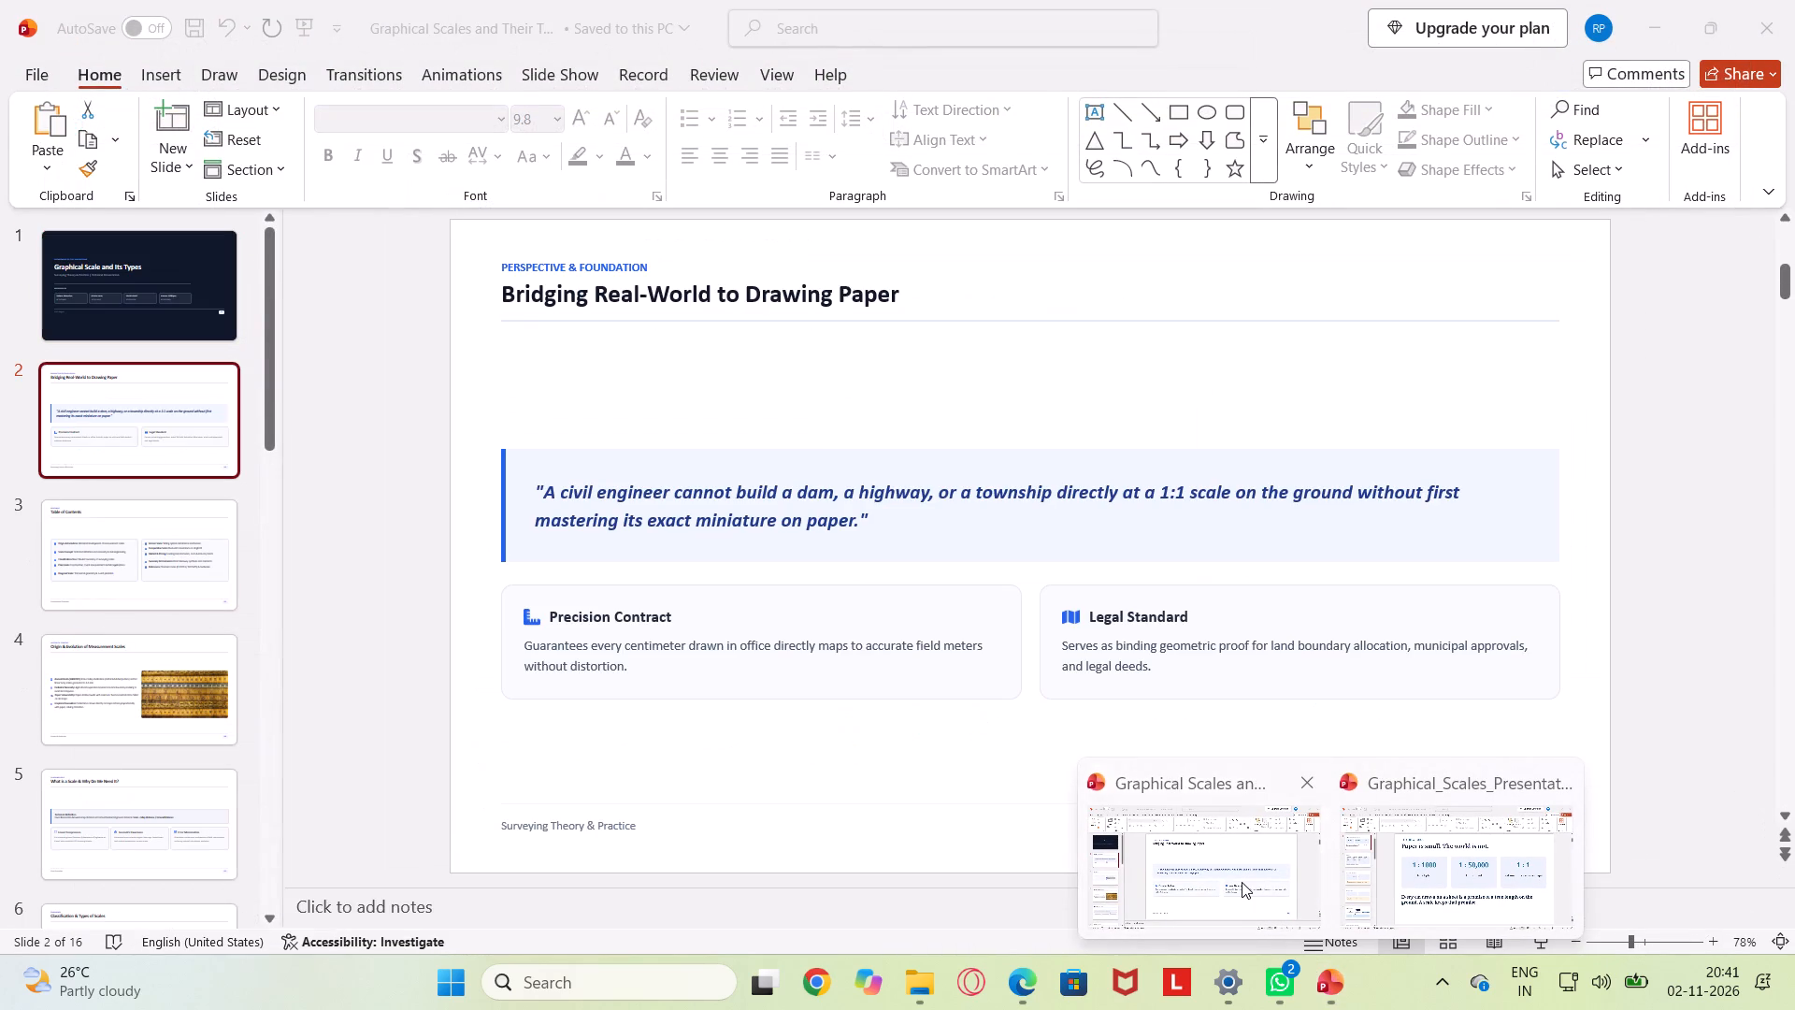
pyautogui.click(804, 339)
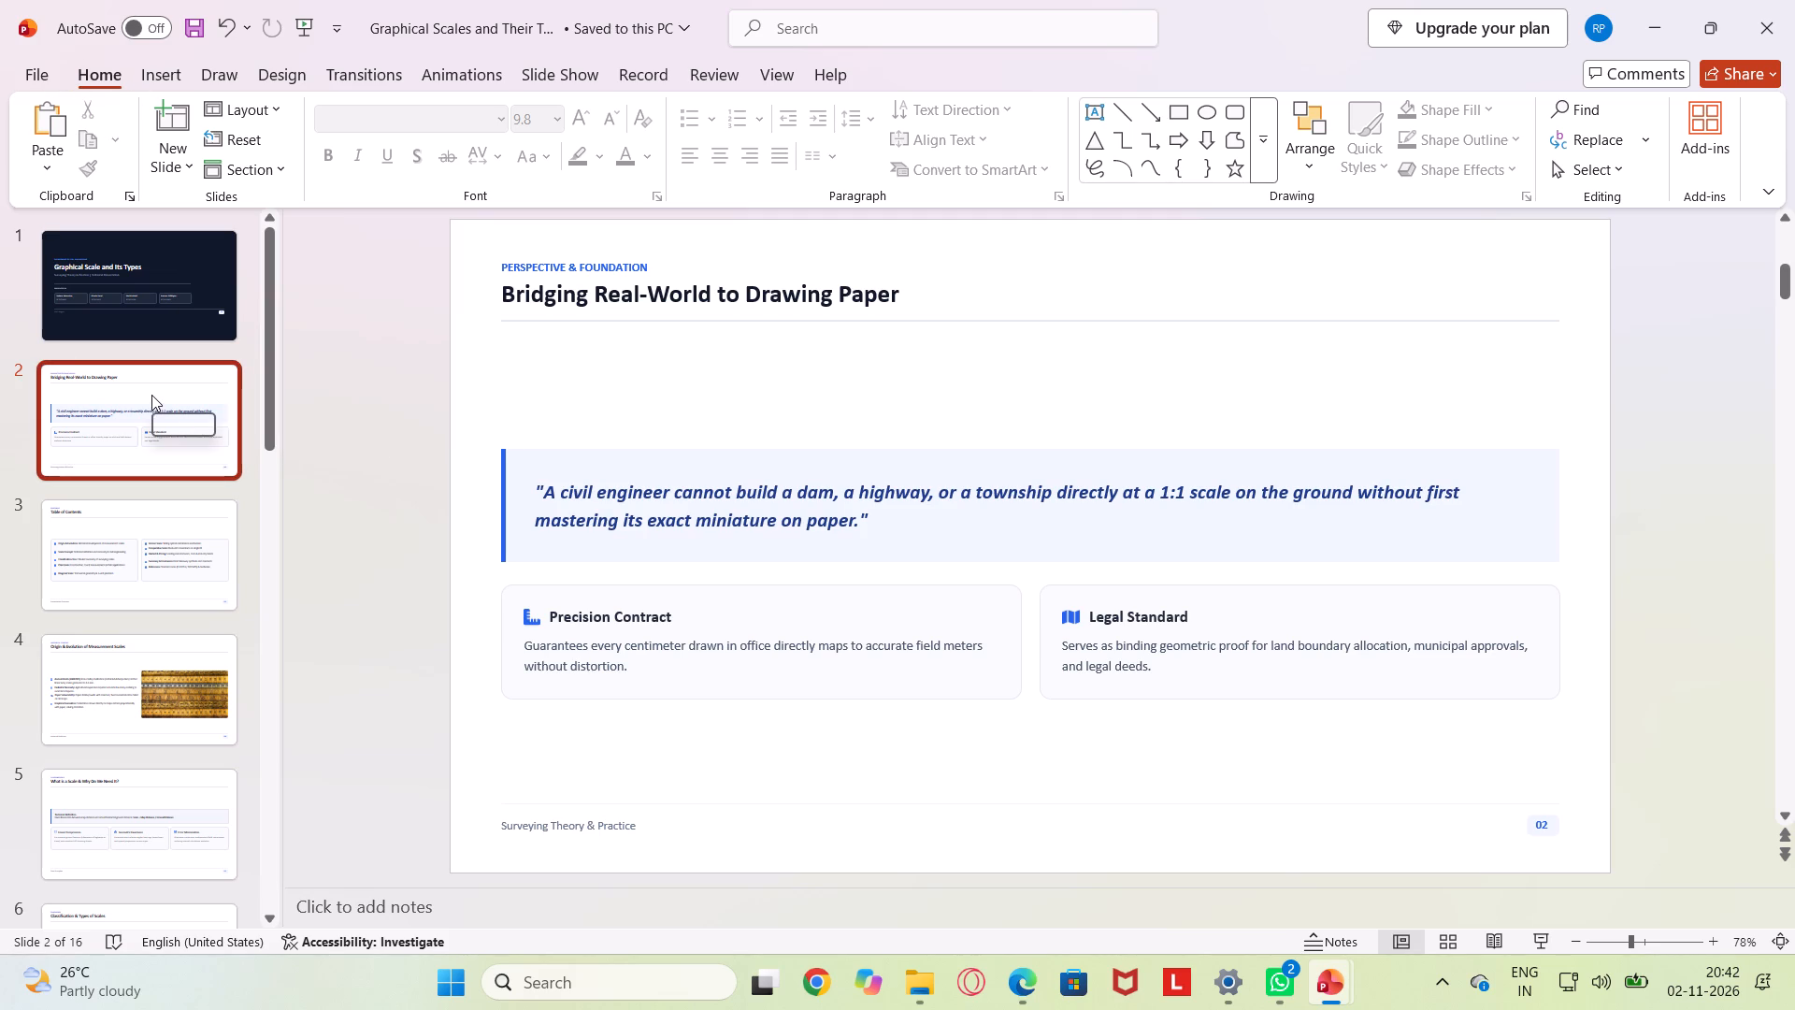
pyautogui.hotkey('ctrl', 'n')
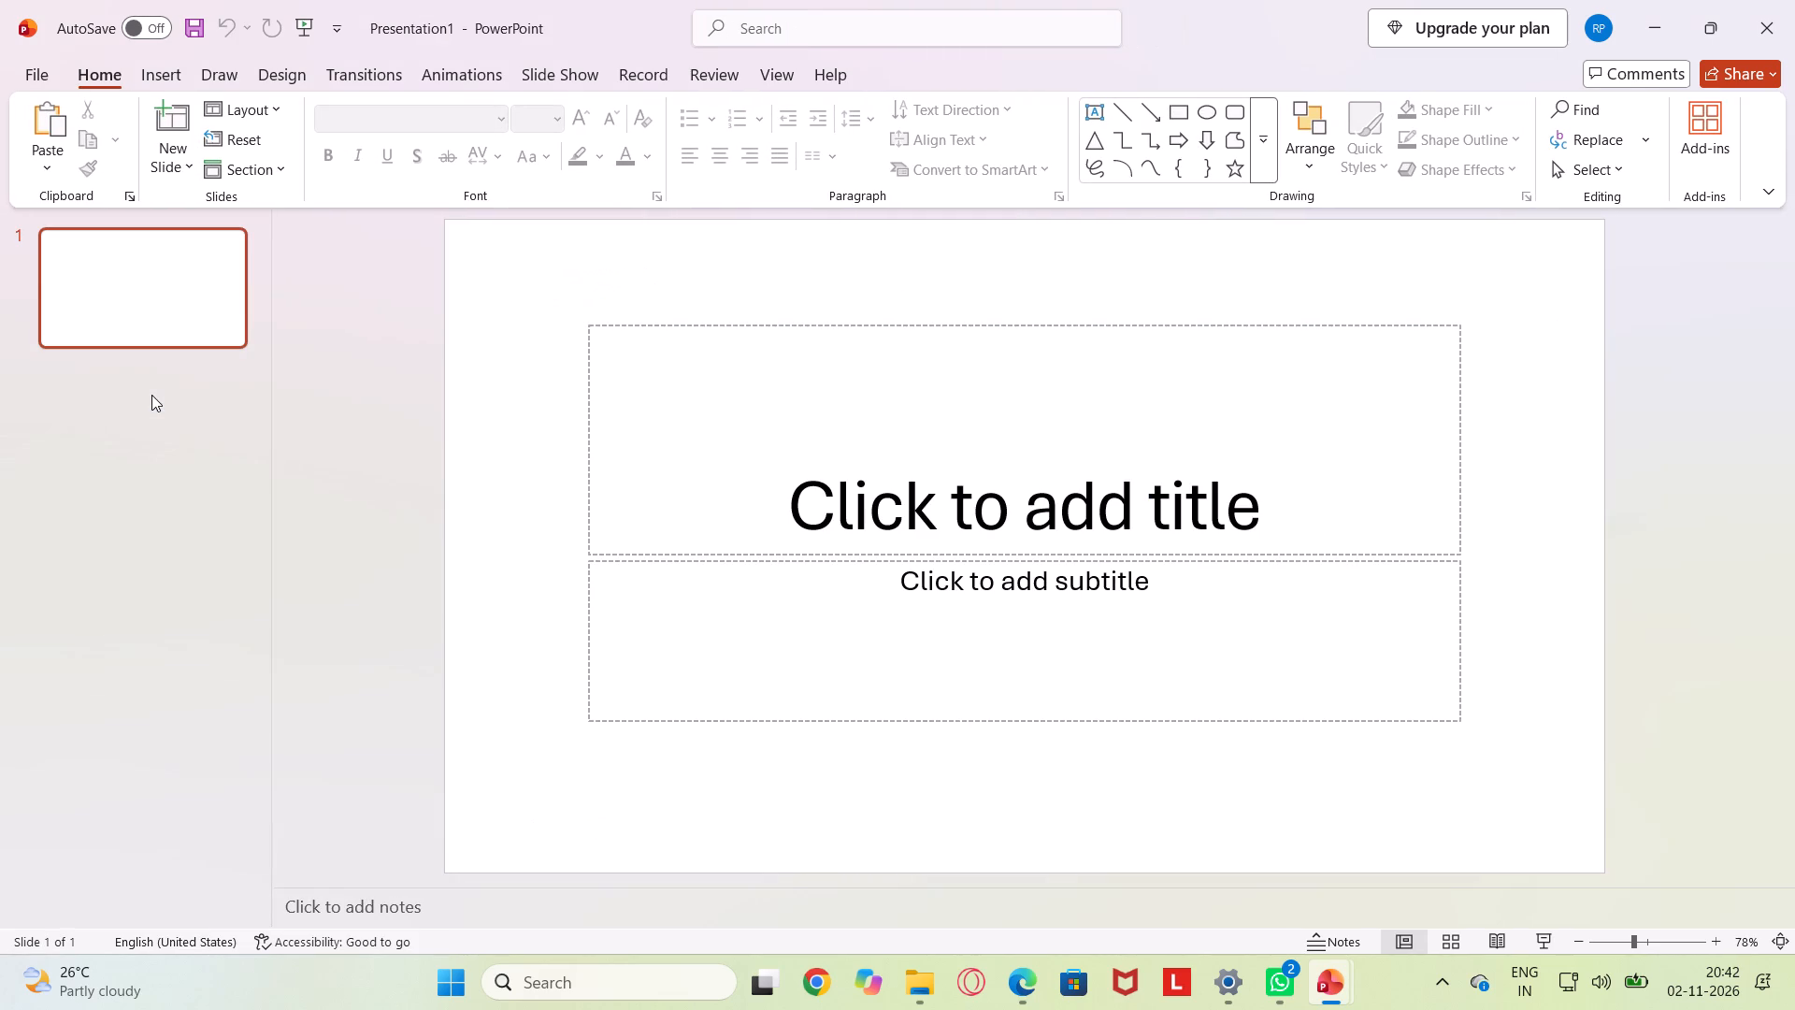
pyautogui.click(1794, 0)
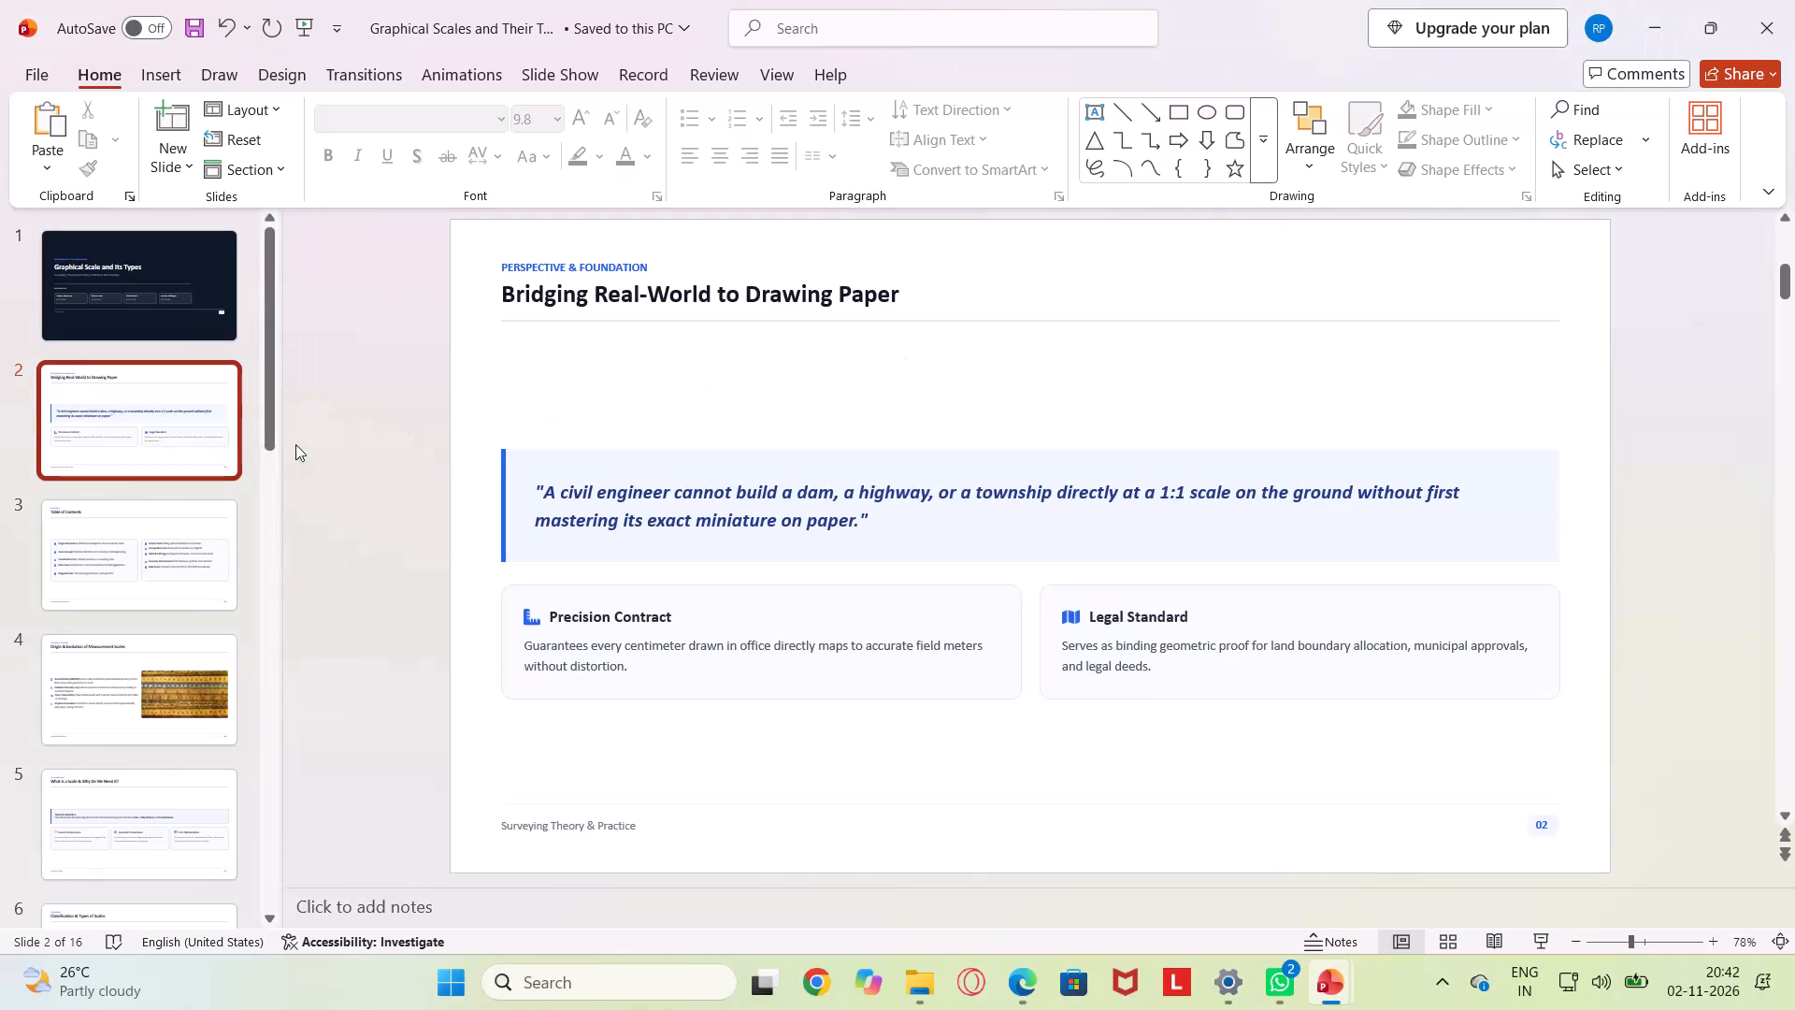
pyautogui.click(684, 247)
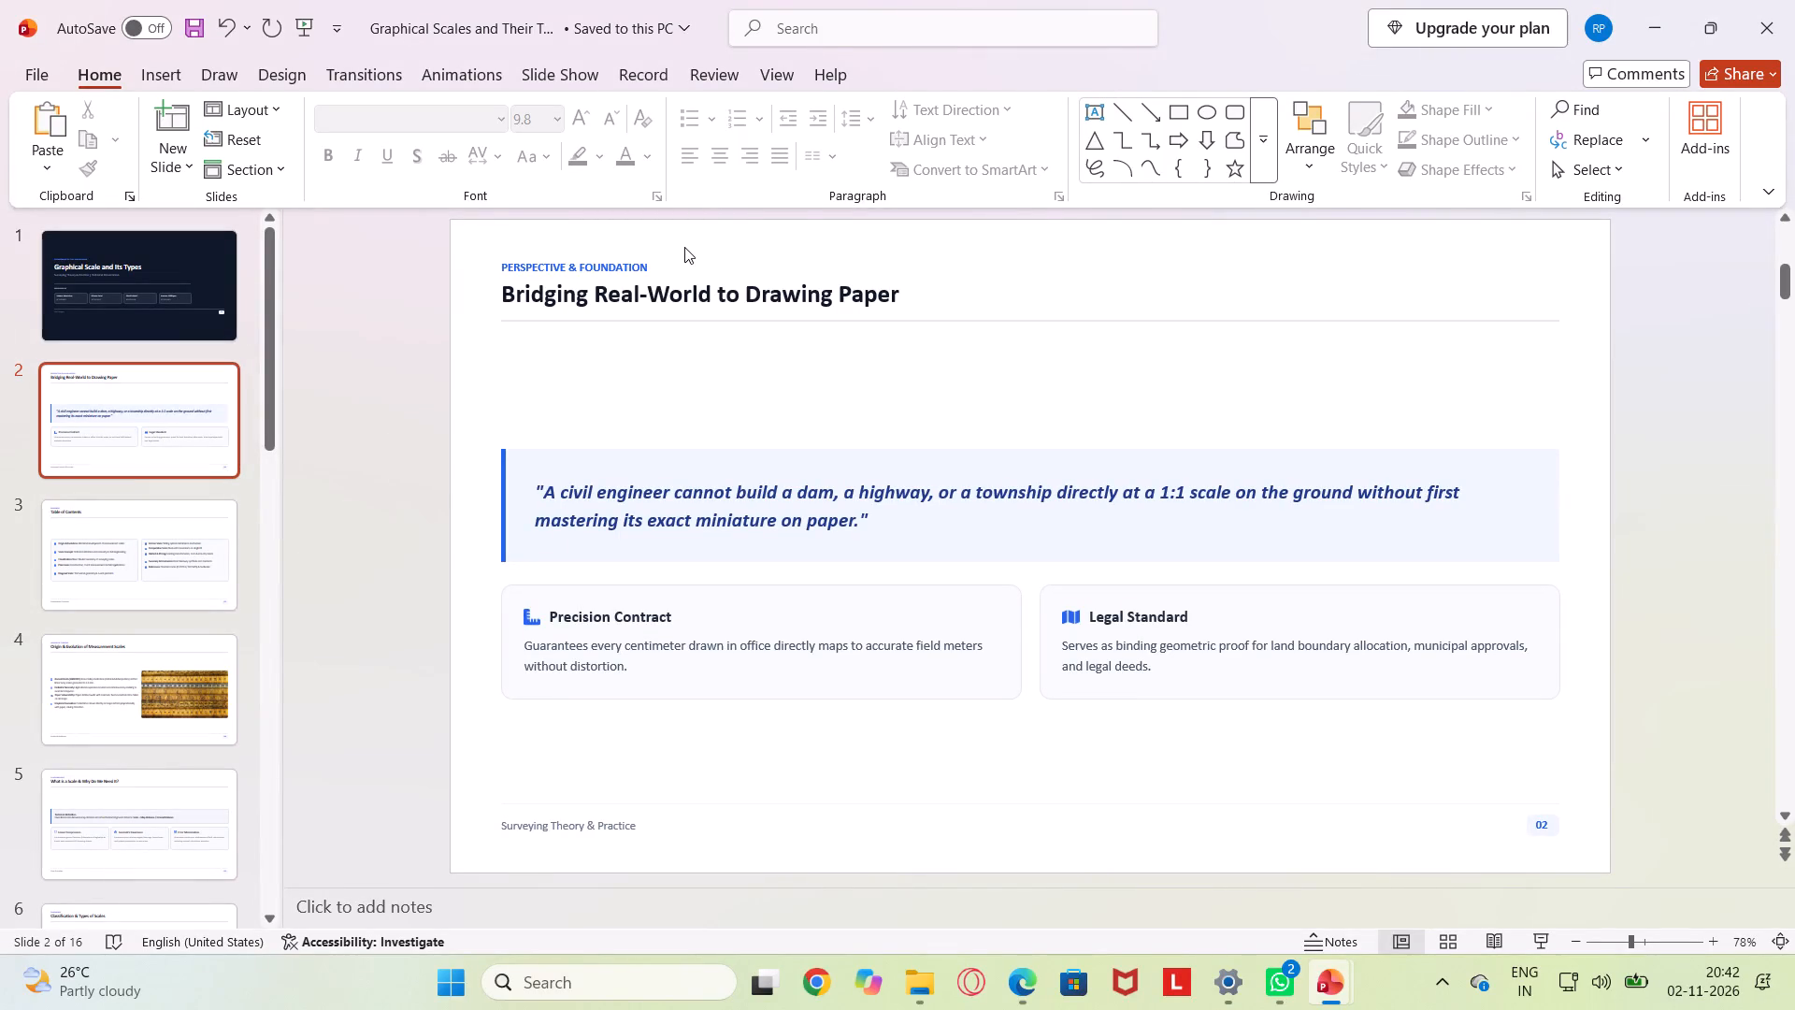
pyautogui.hotkey('ctrl', 'a')
pyautogui.press('Delete')
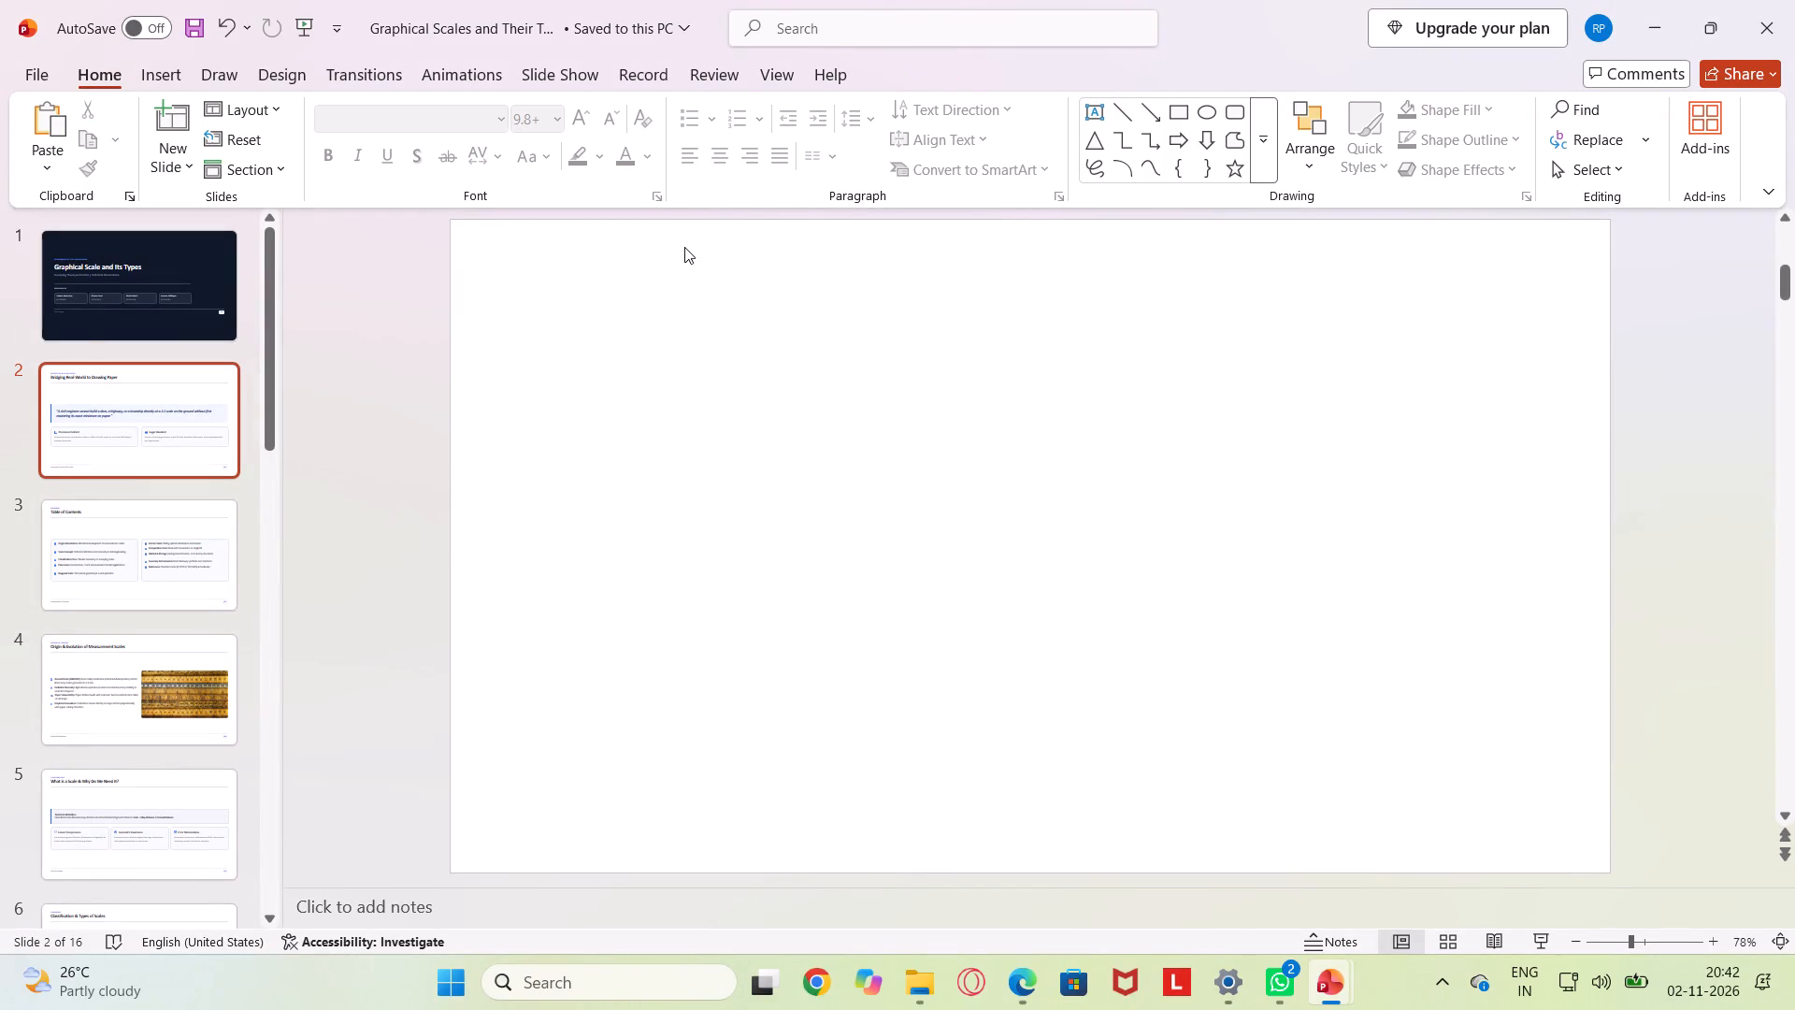
pyautogui.hotkey('ctrl', 'v')
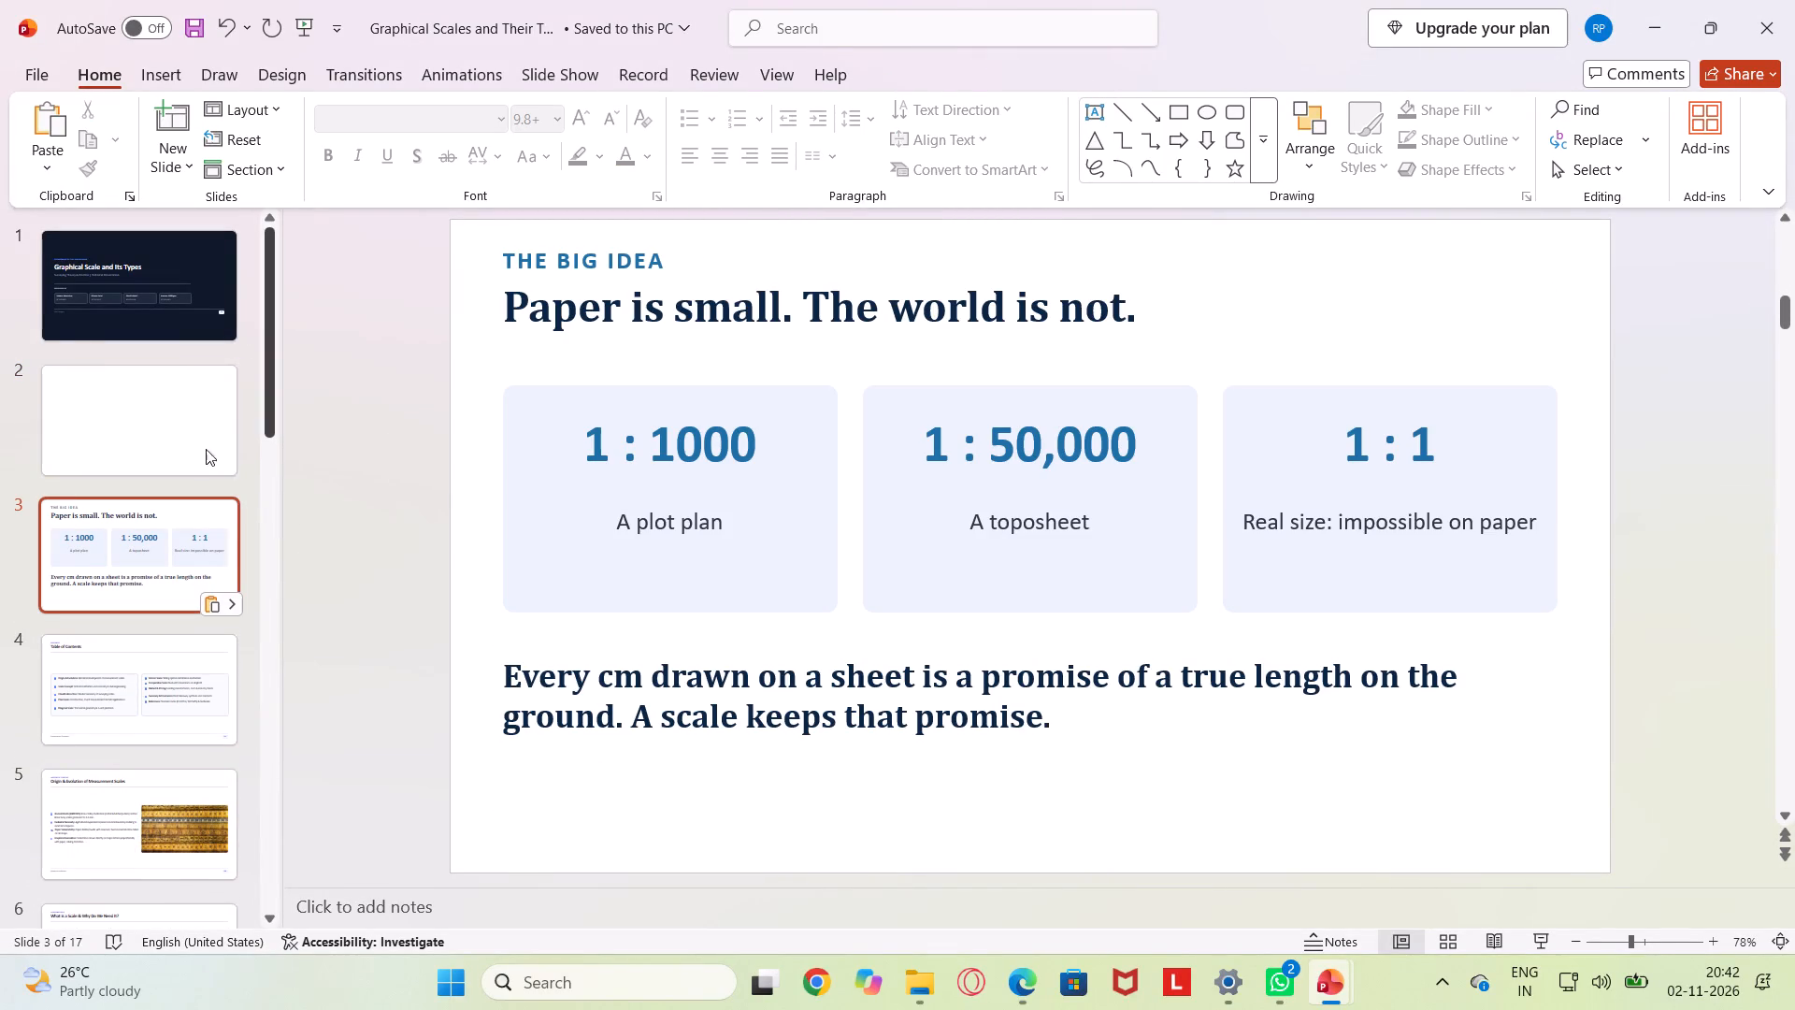
pyautogui.click(149, 427)
pyautogui.press('Delete')
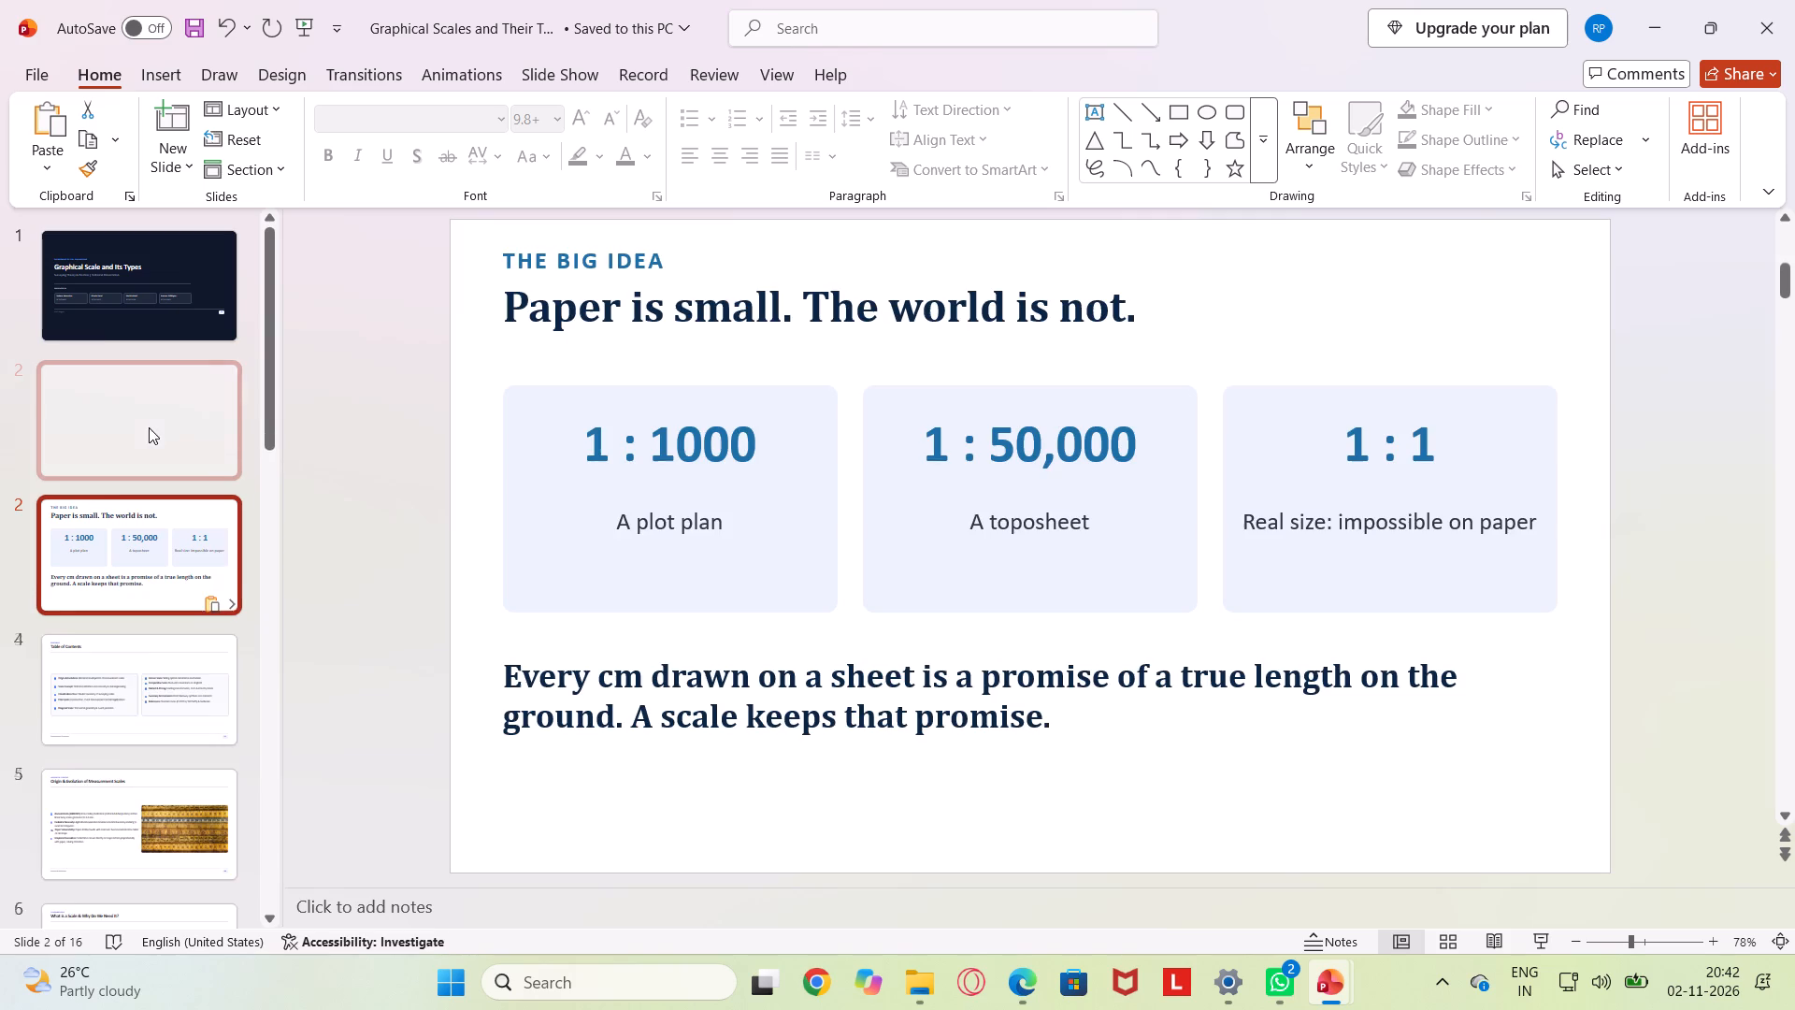
# Review the first three slides of the edited deck and the title slide of the Graphical_Scales_Presentation deck.
pyautogui.click(148, 247)
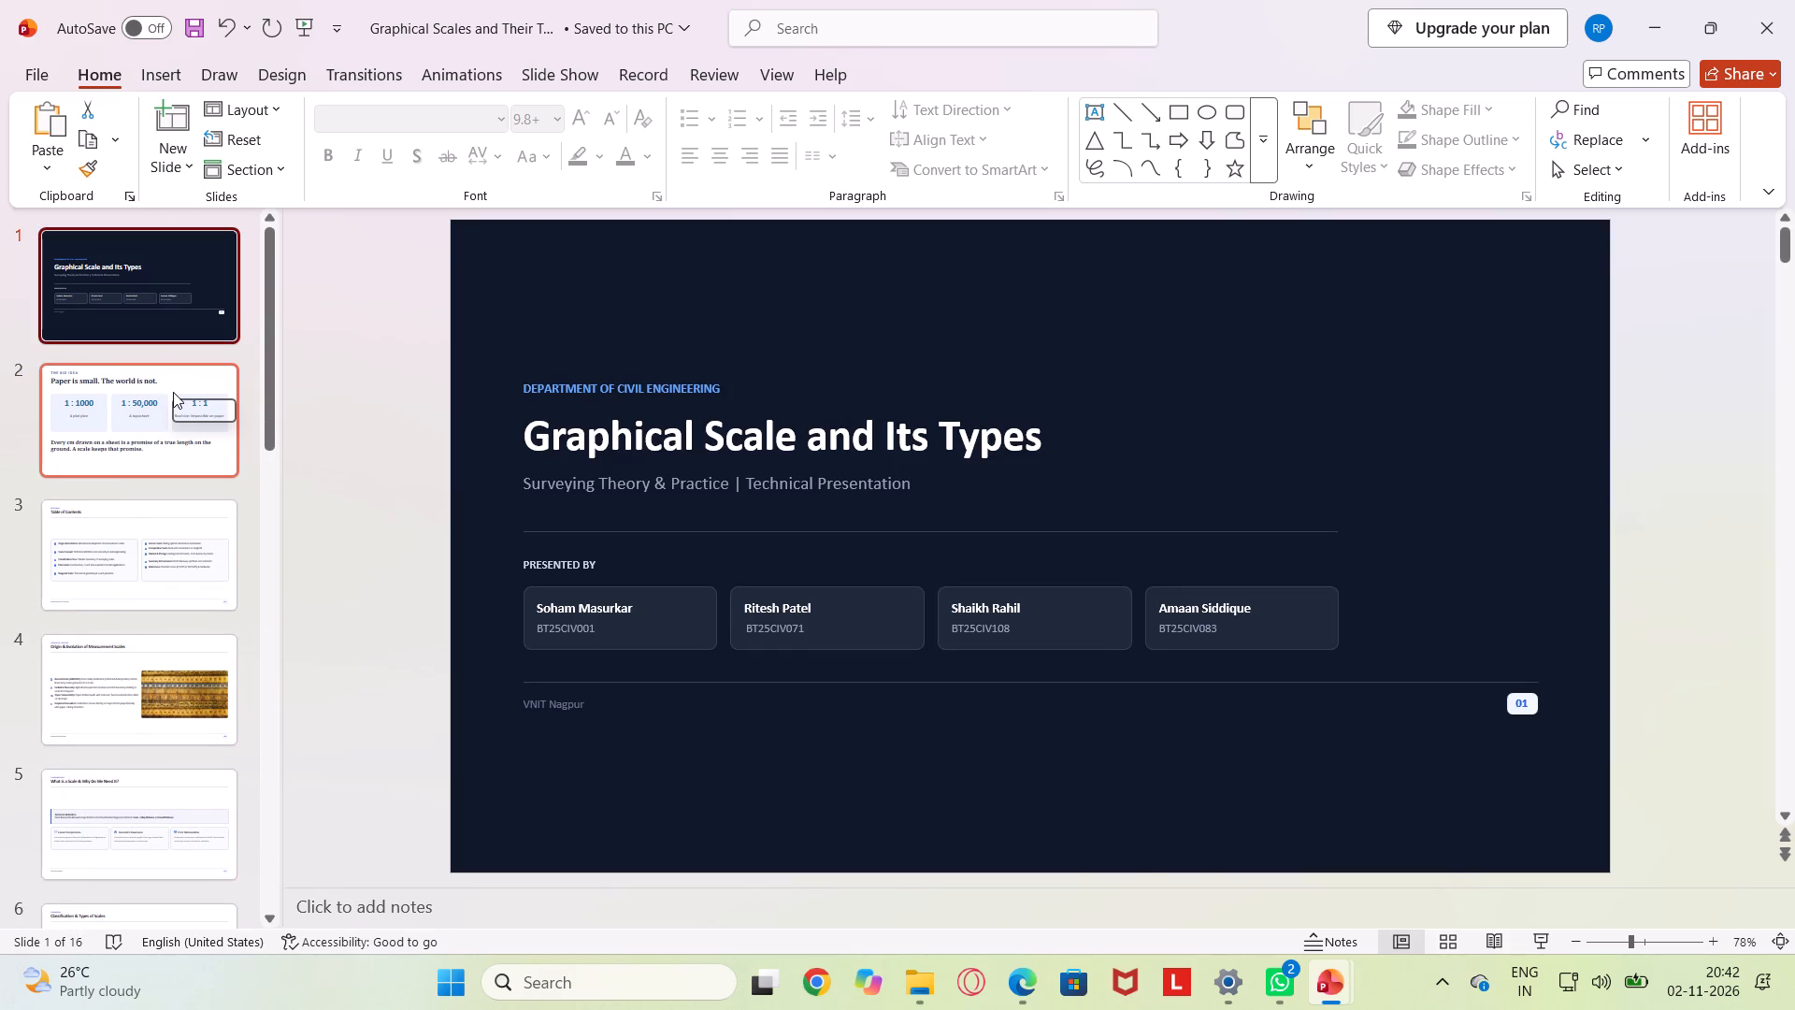
pyautogui.click(173, 392)
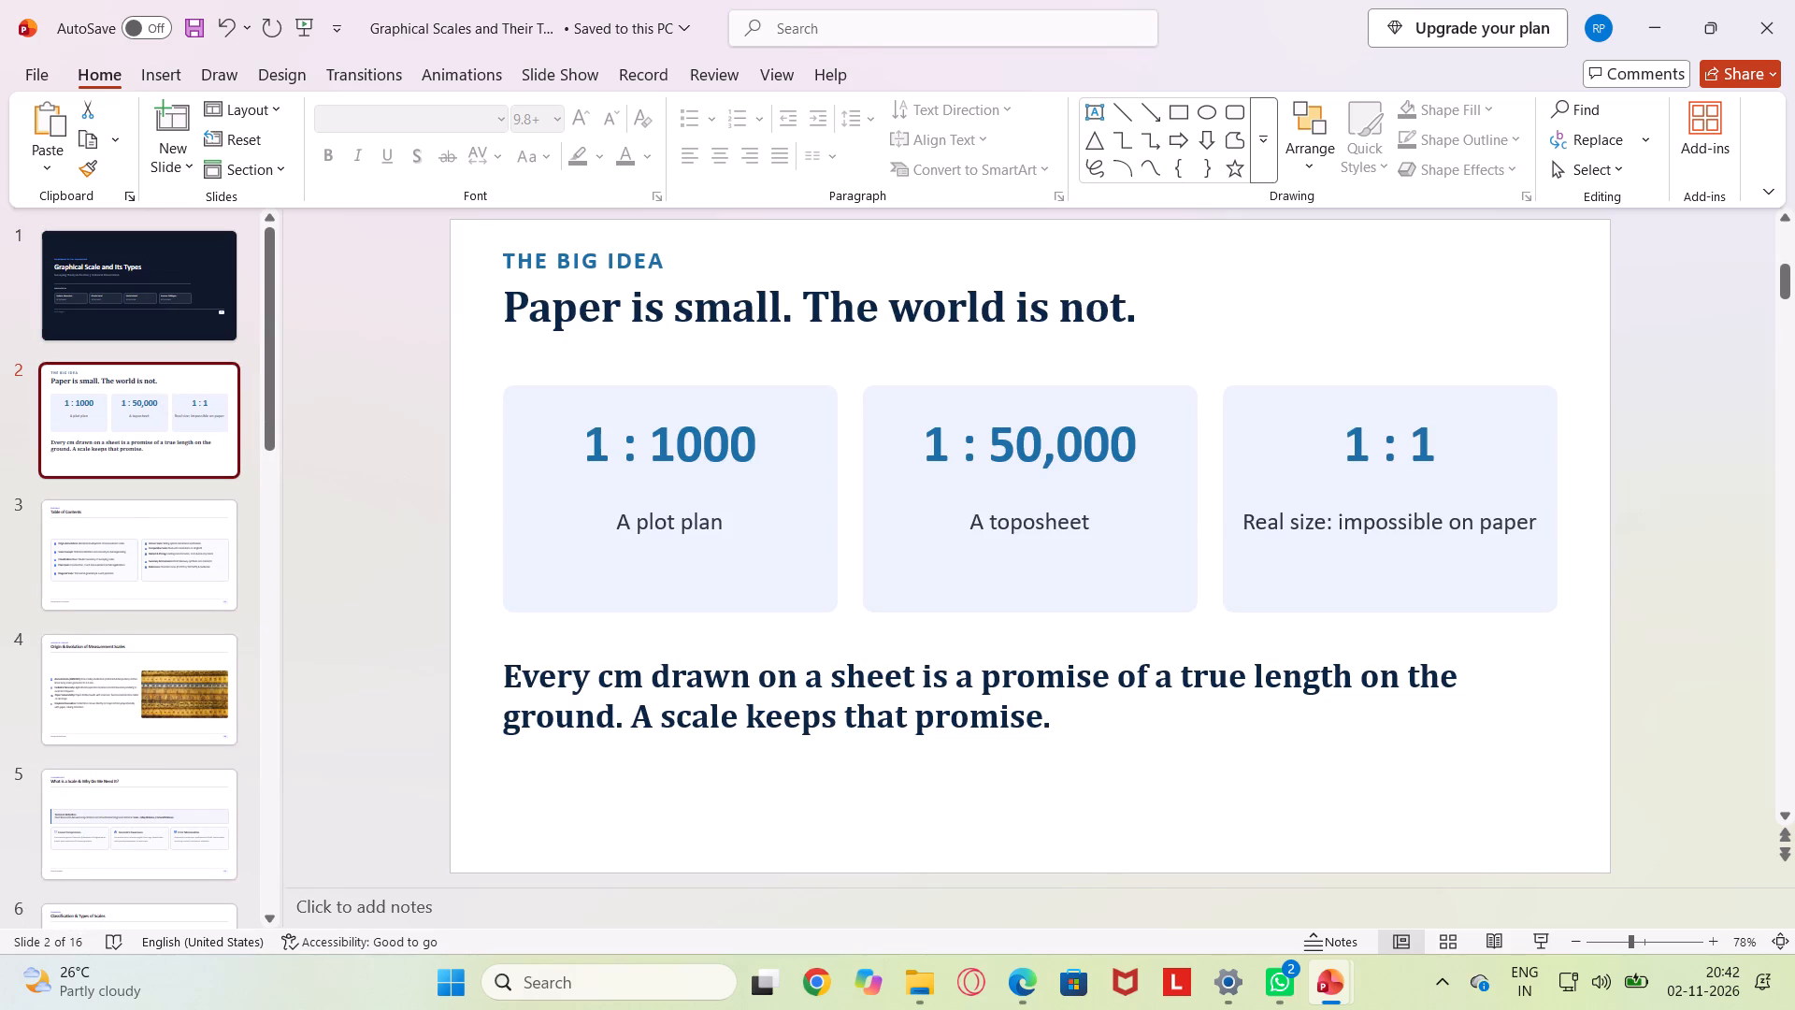
pyautogui.click(117, 602)
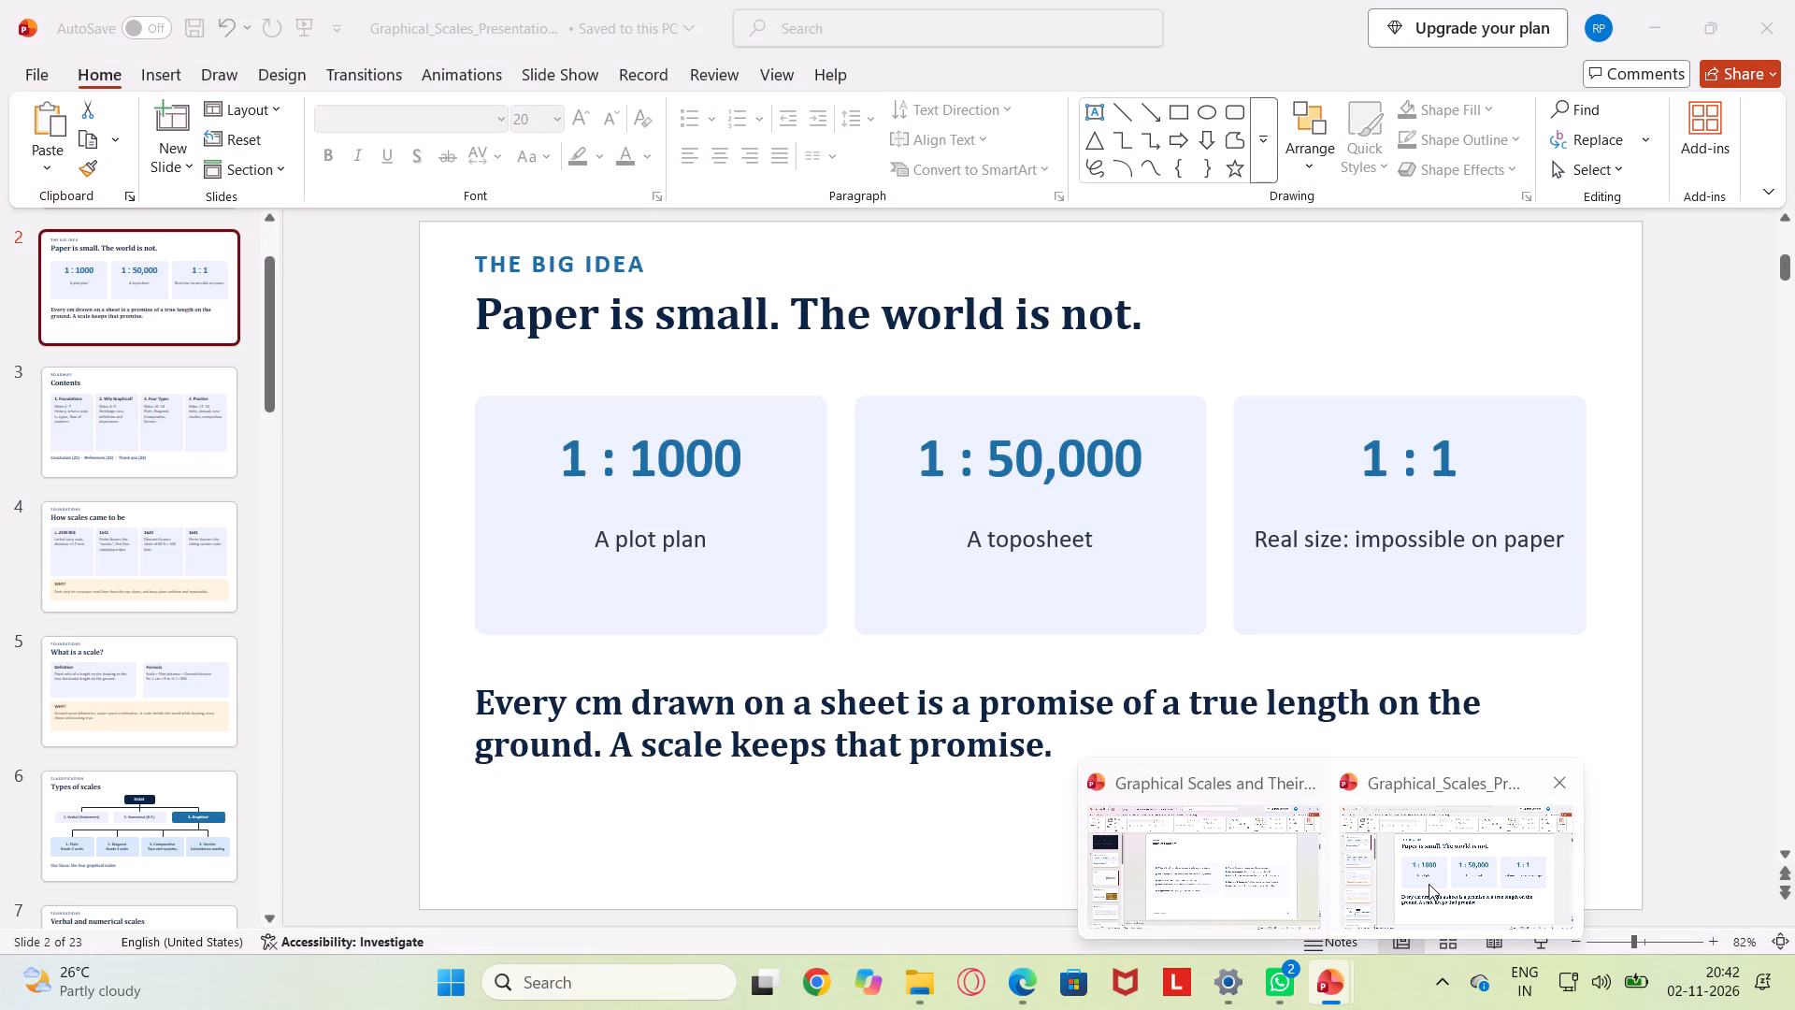
pyautogui.click(1429, 884)
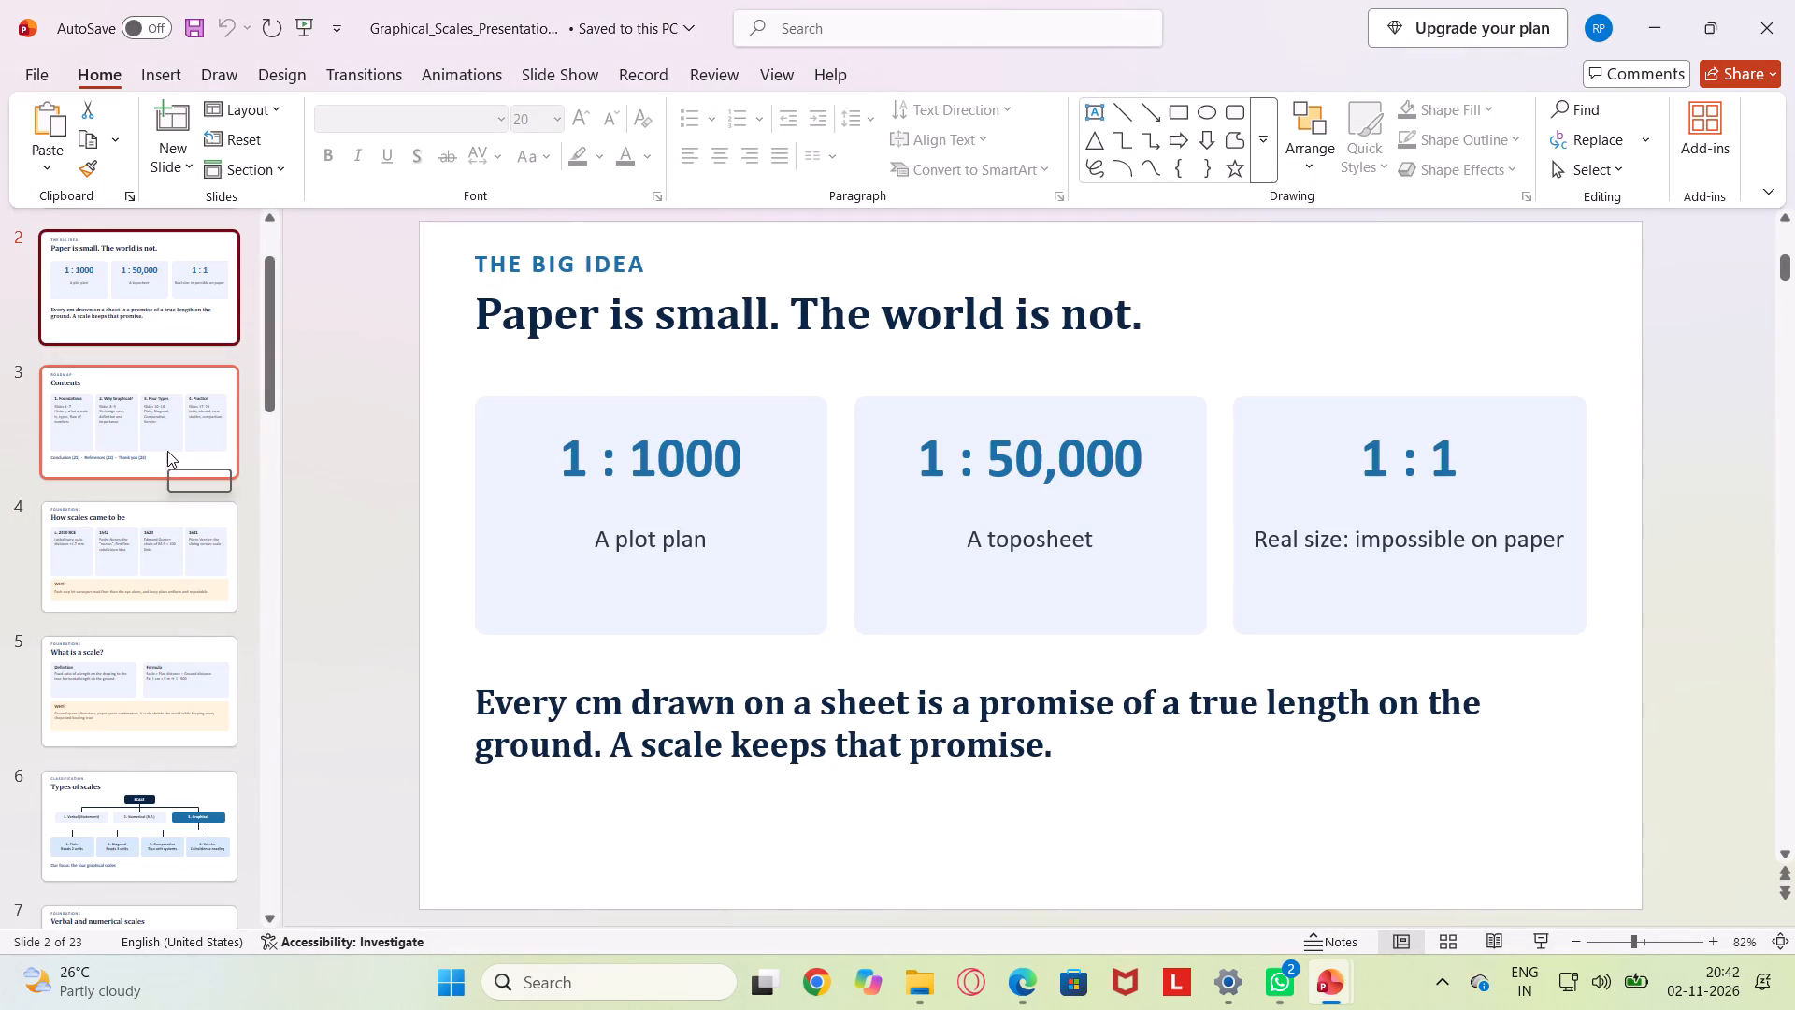
pyautogui.scroll(3, 173, 386)
pyautogui.click(155, 282)
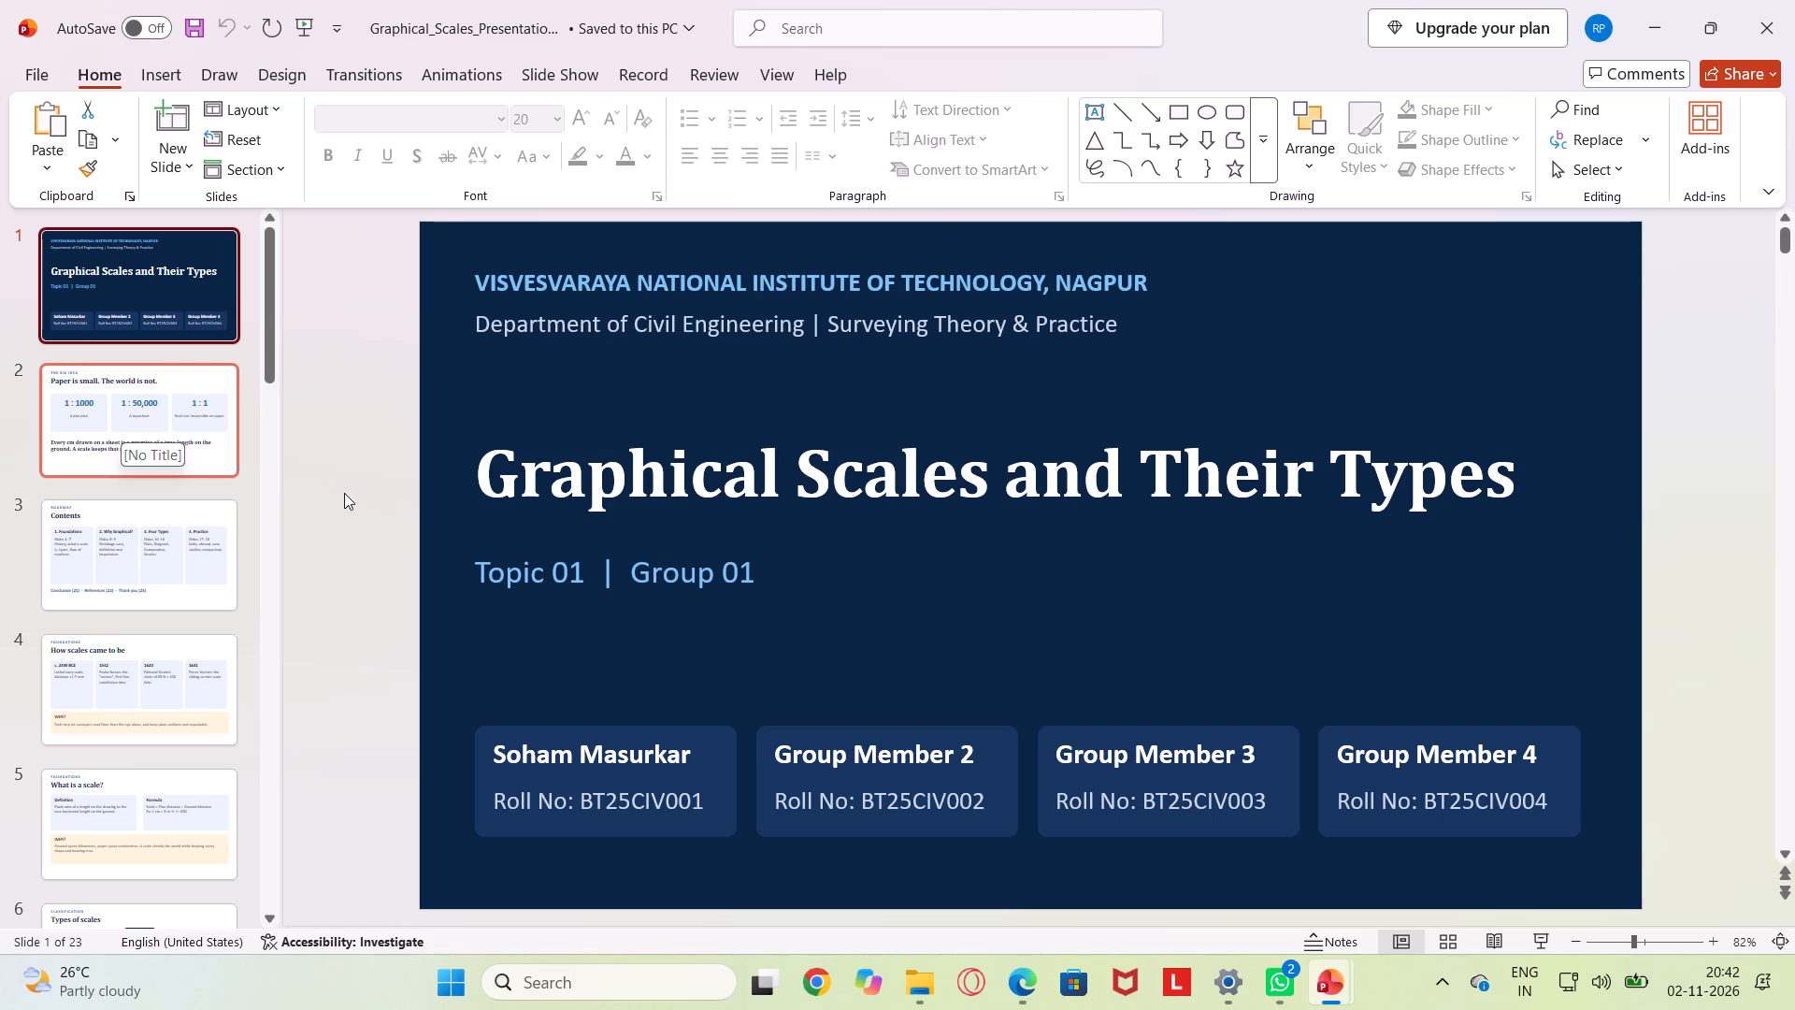
pyautogui.click(1671, 23)
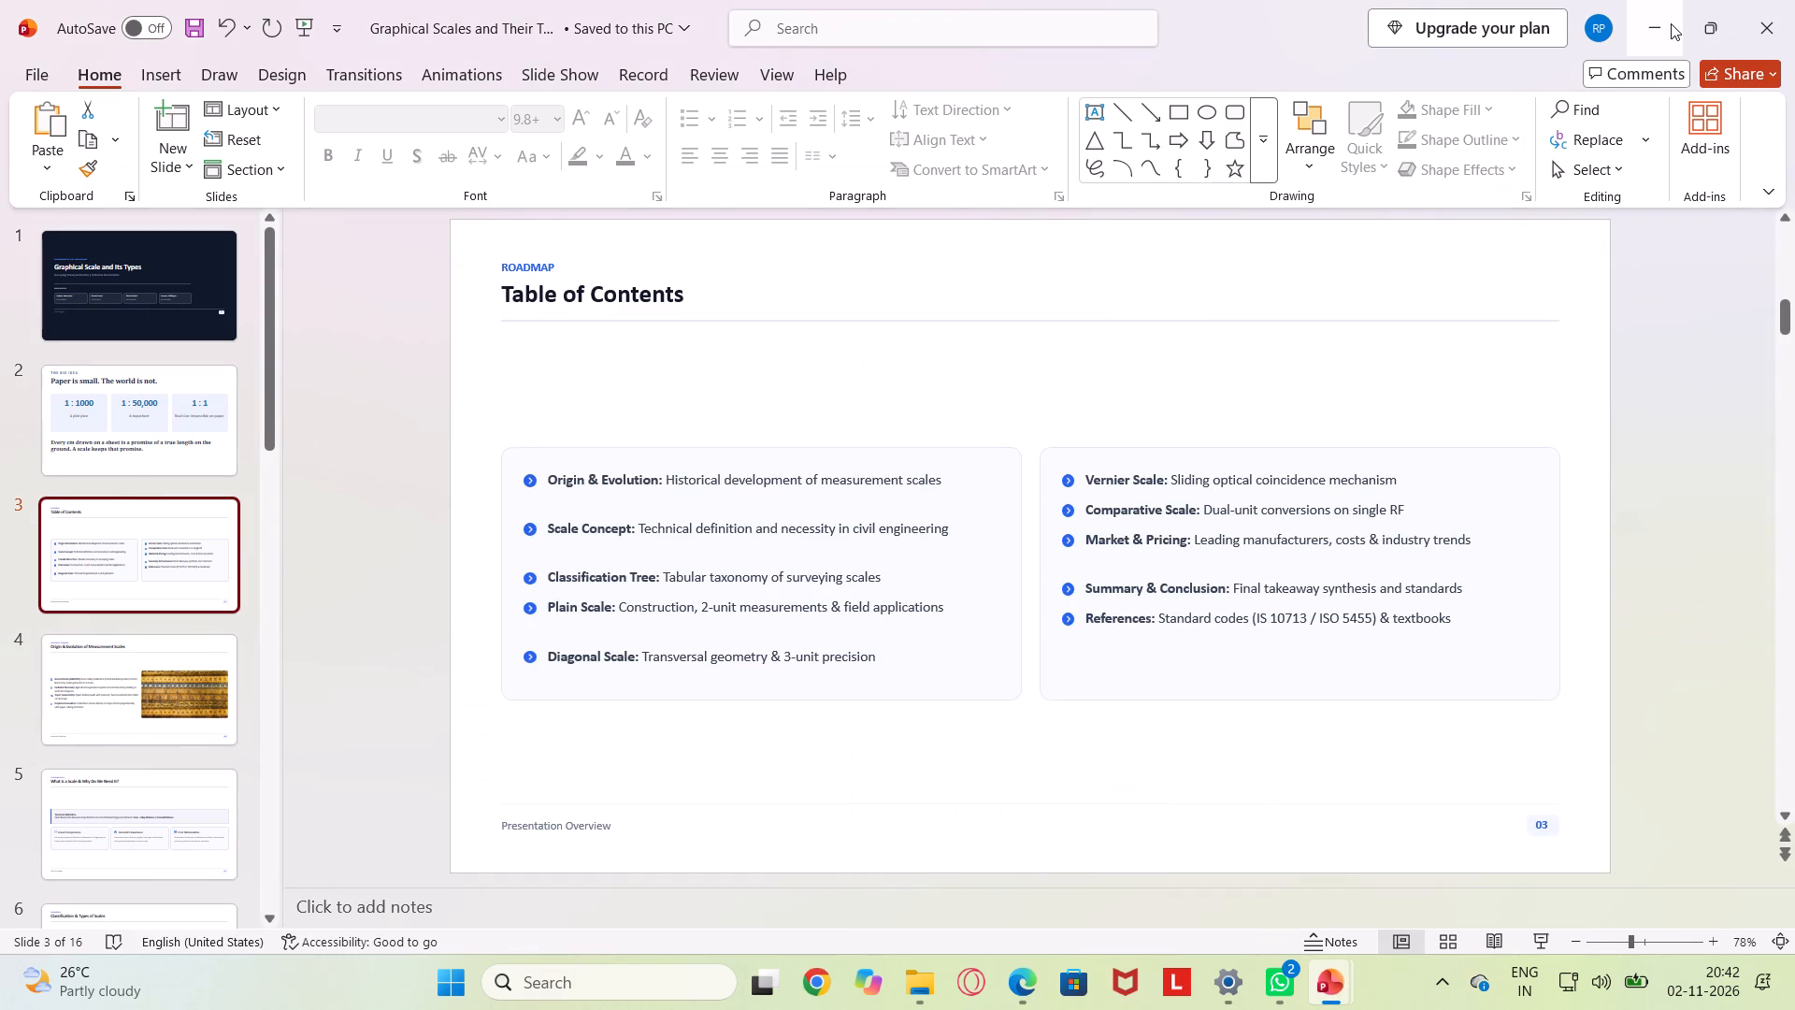
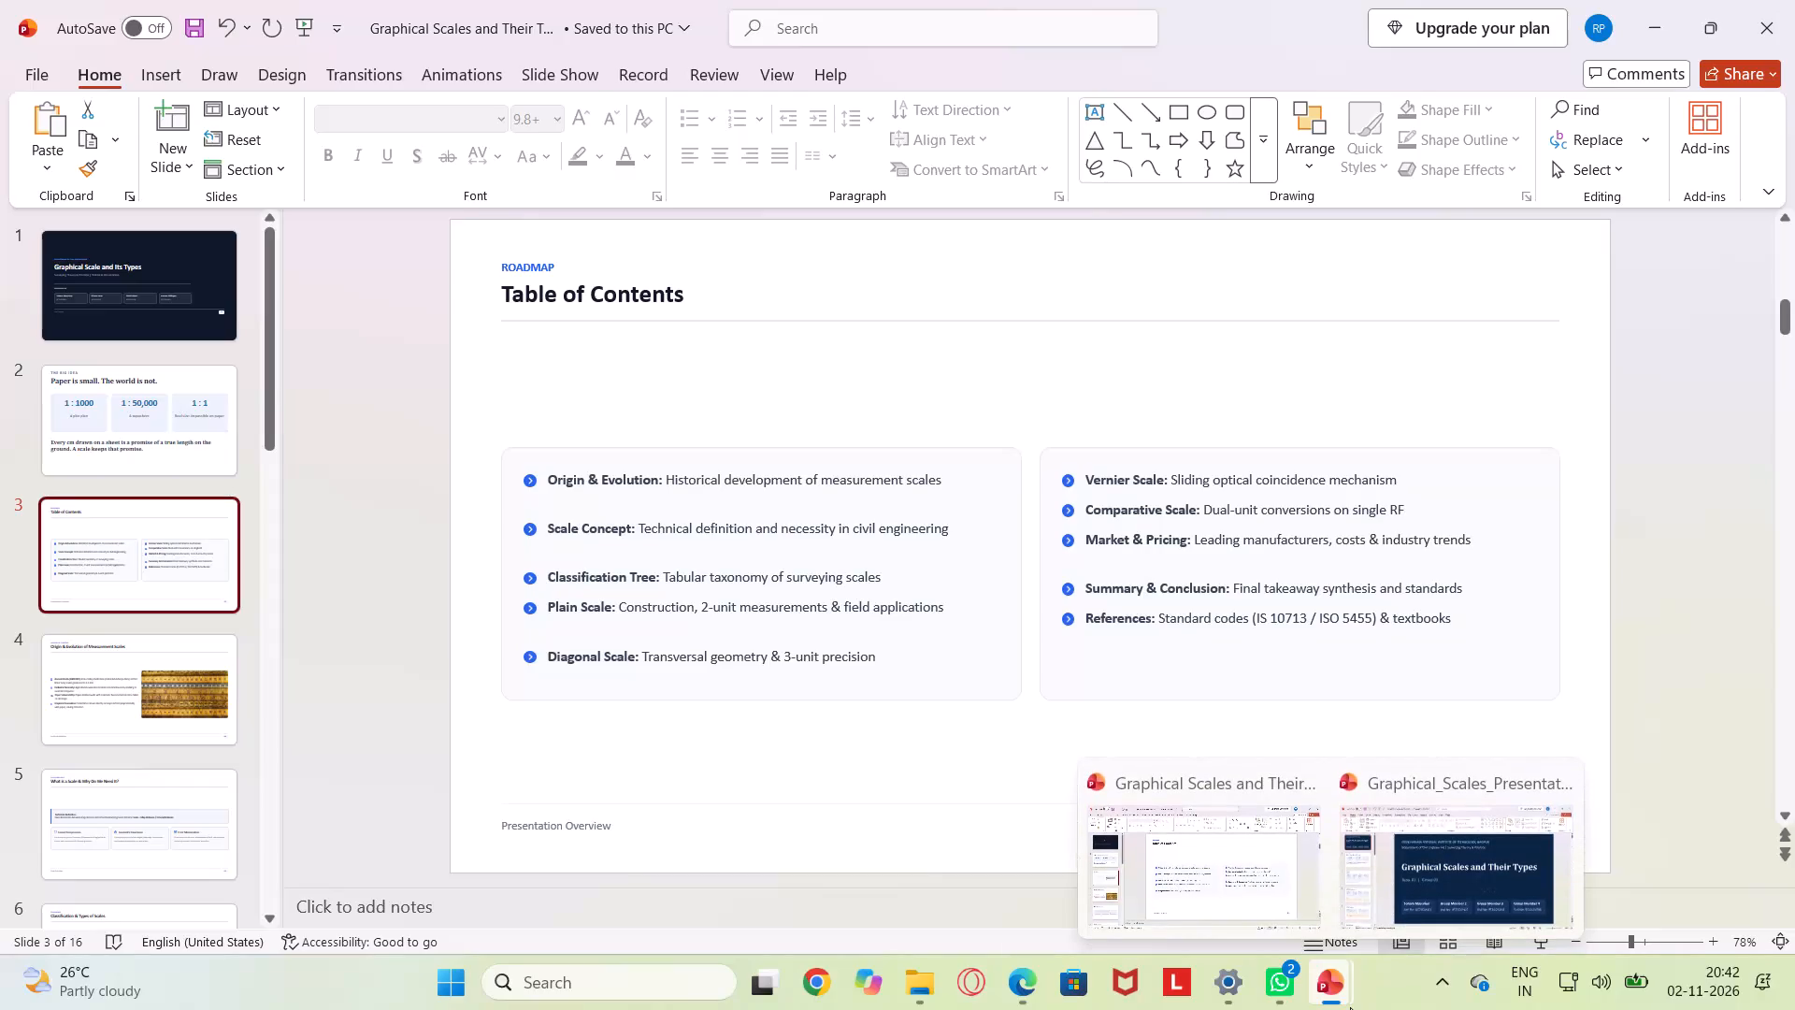
# Check the Contents slide in the Graphical_Scales_Presentation deck.
pyautogui.click(1468, 893)
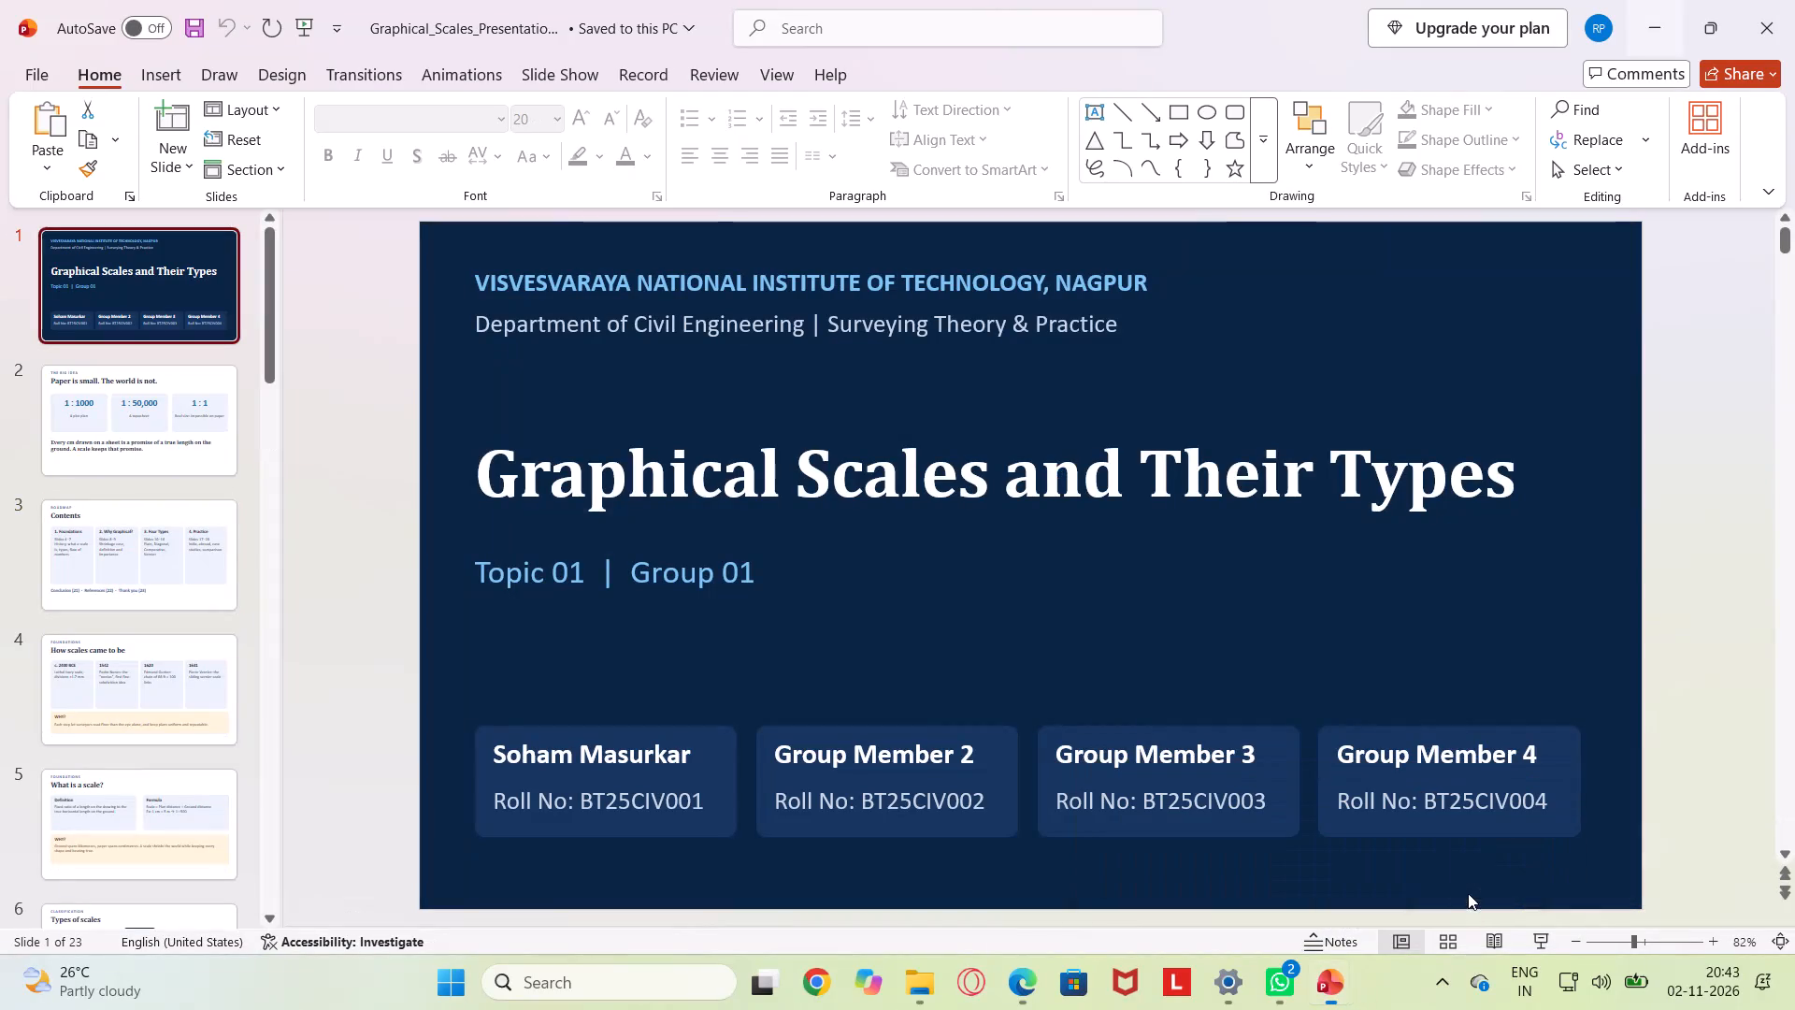
pyautogui.click(92, 454)
pyautogui.click(120, 570)
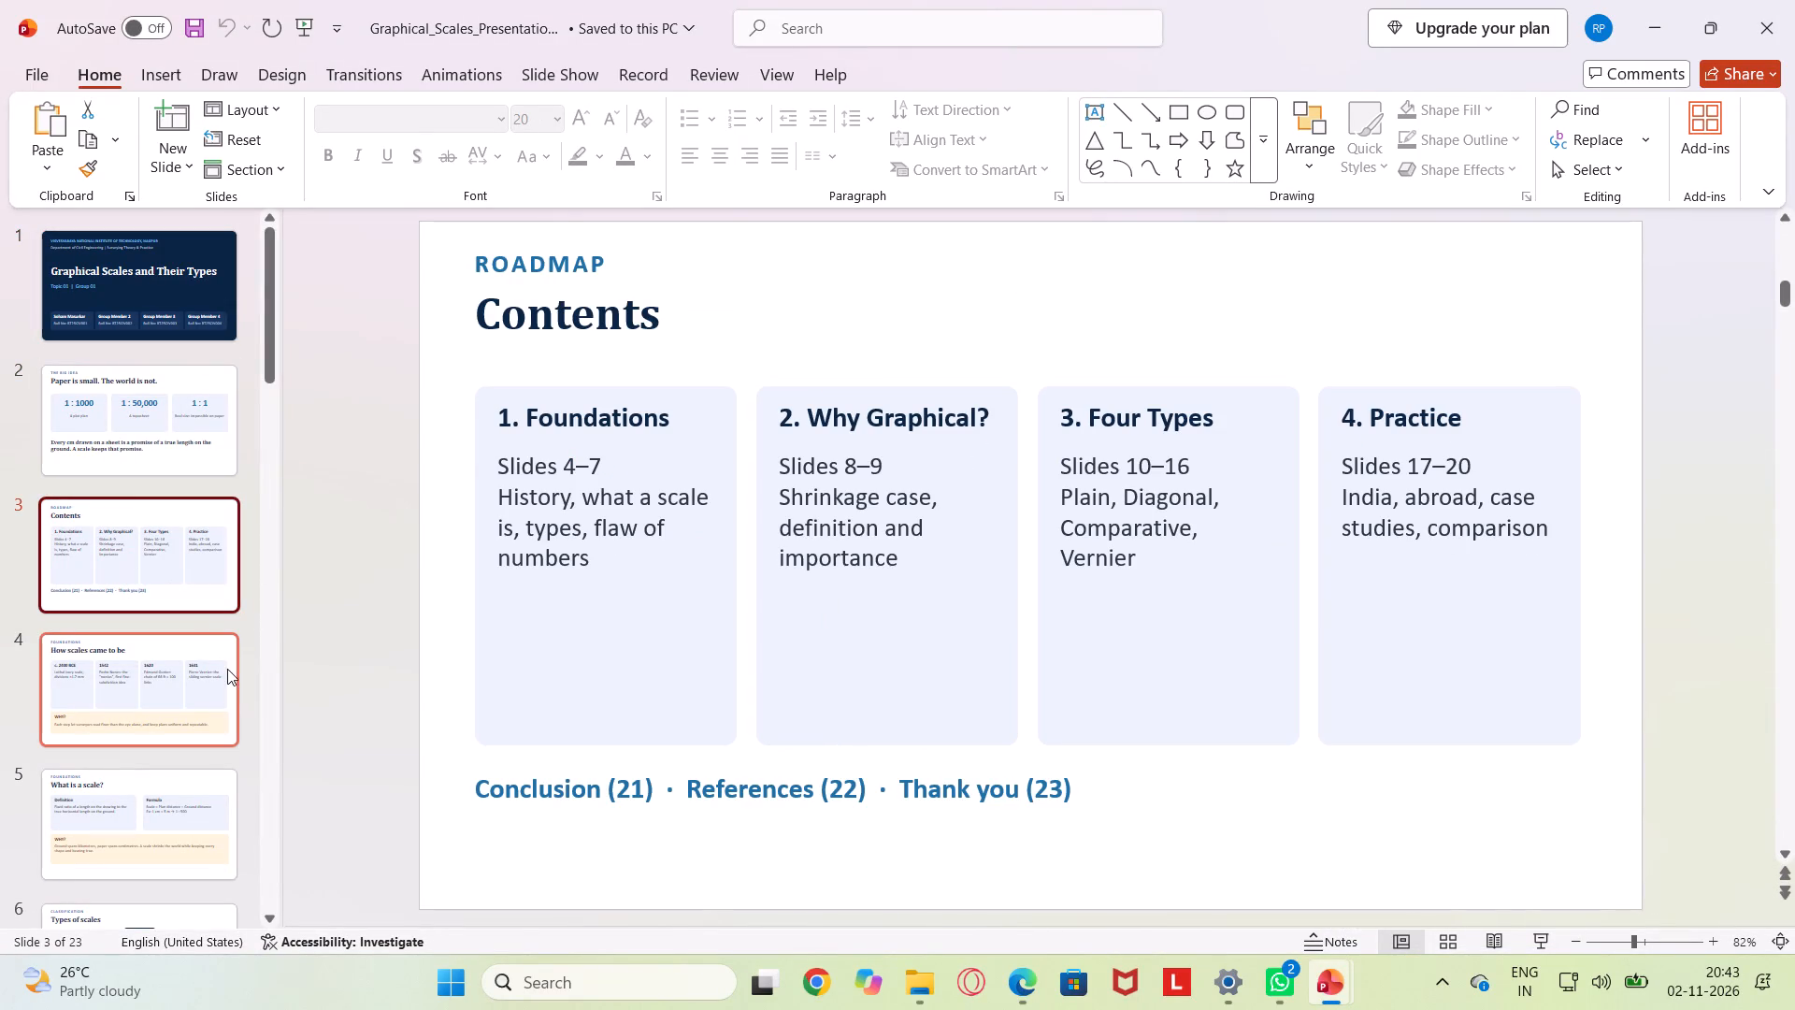
# Close the WhatsApp, browser, Downloads and Settings windows and return to the Graphical Scales and Their Types deck.
pyautogui.hotkey('alt', 'Tab')
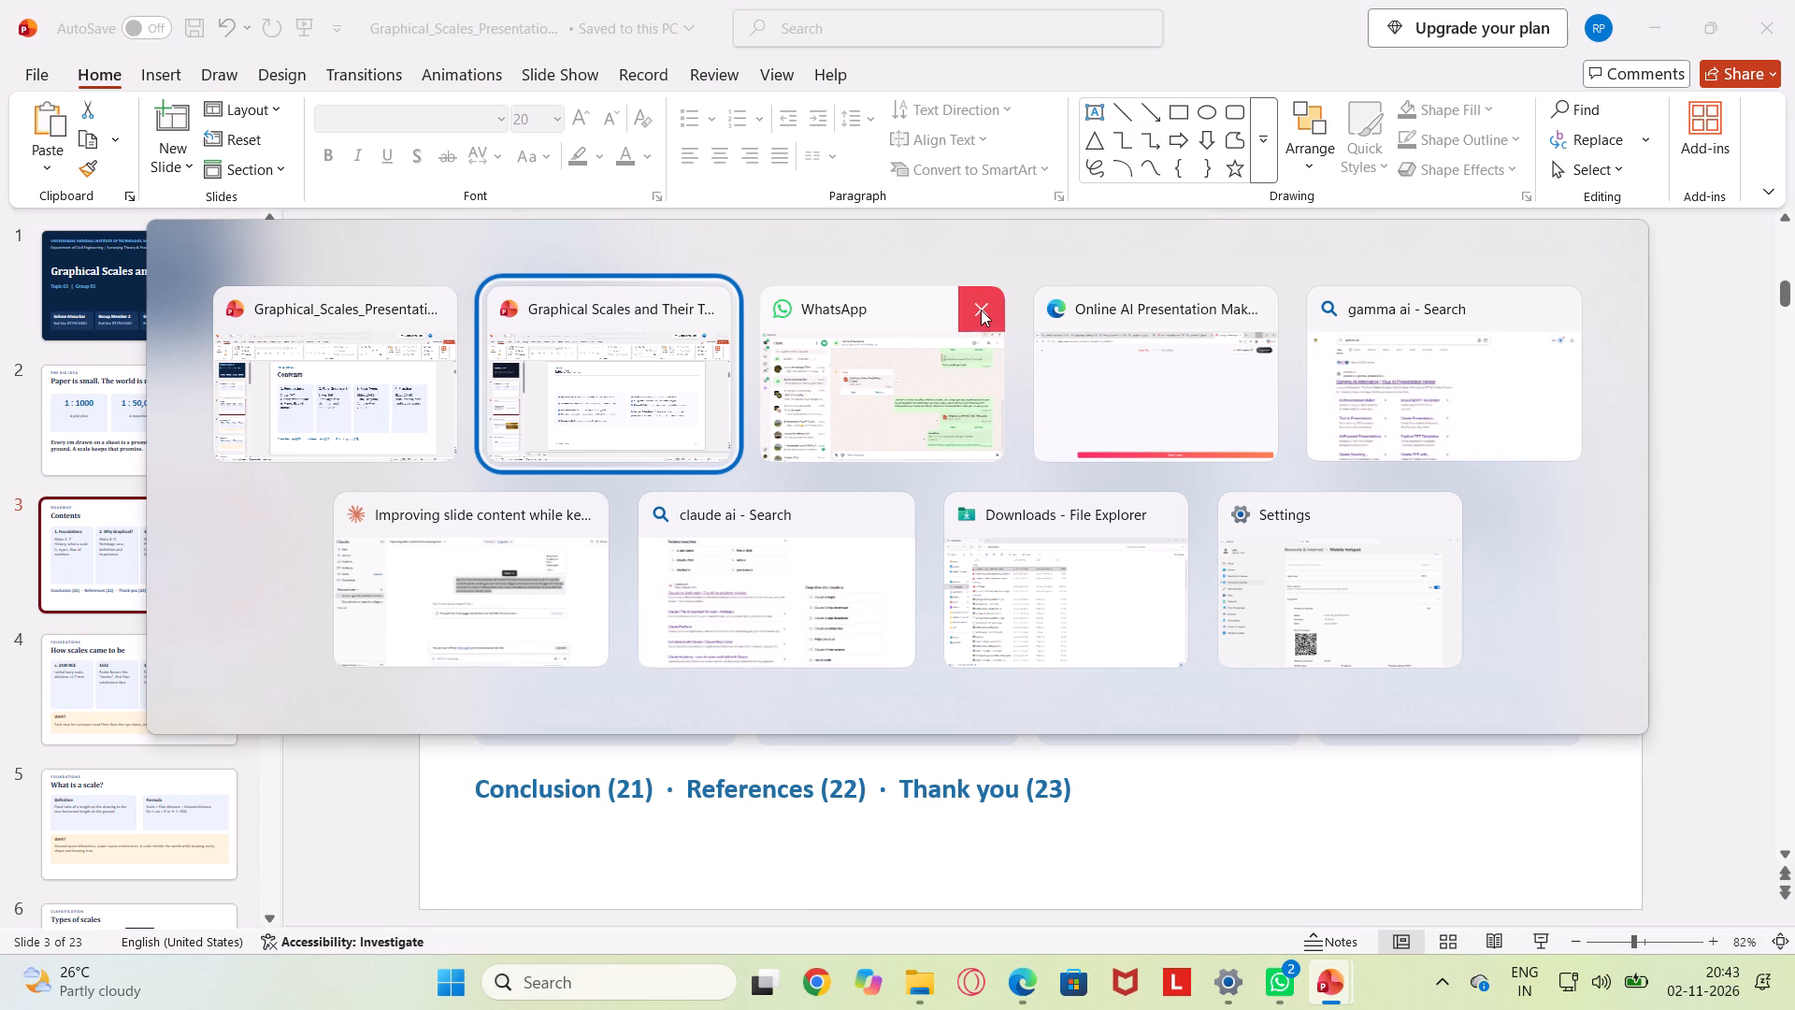
pyautogui.keyDown('alt'); pyautogui.click(981, 310); pyautogui.keyUp('alt')
pyautogui.keyDown('alt'); pyautogui.click(1120, 305); pyautogui.keyUp('alt')
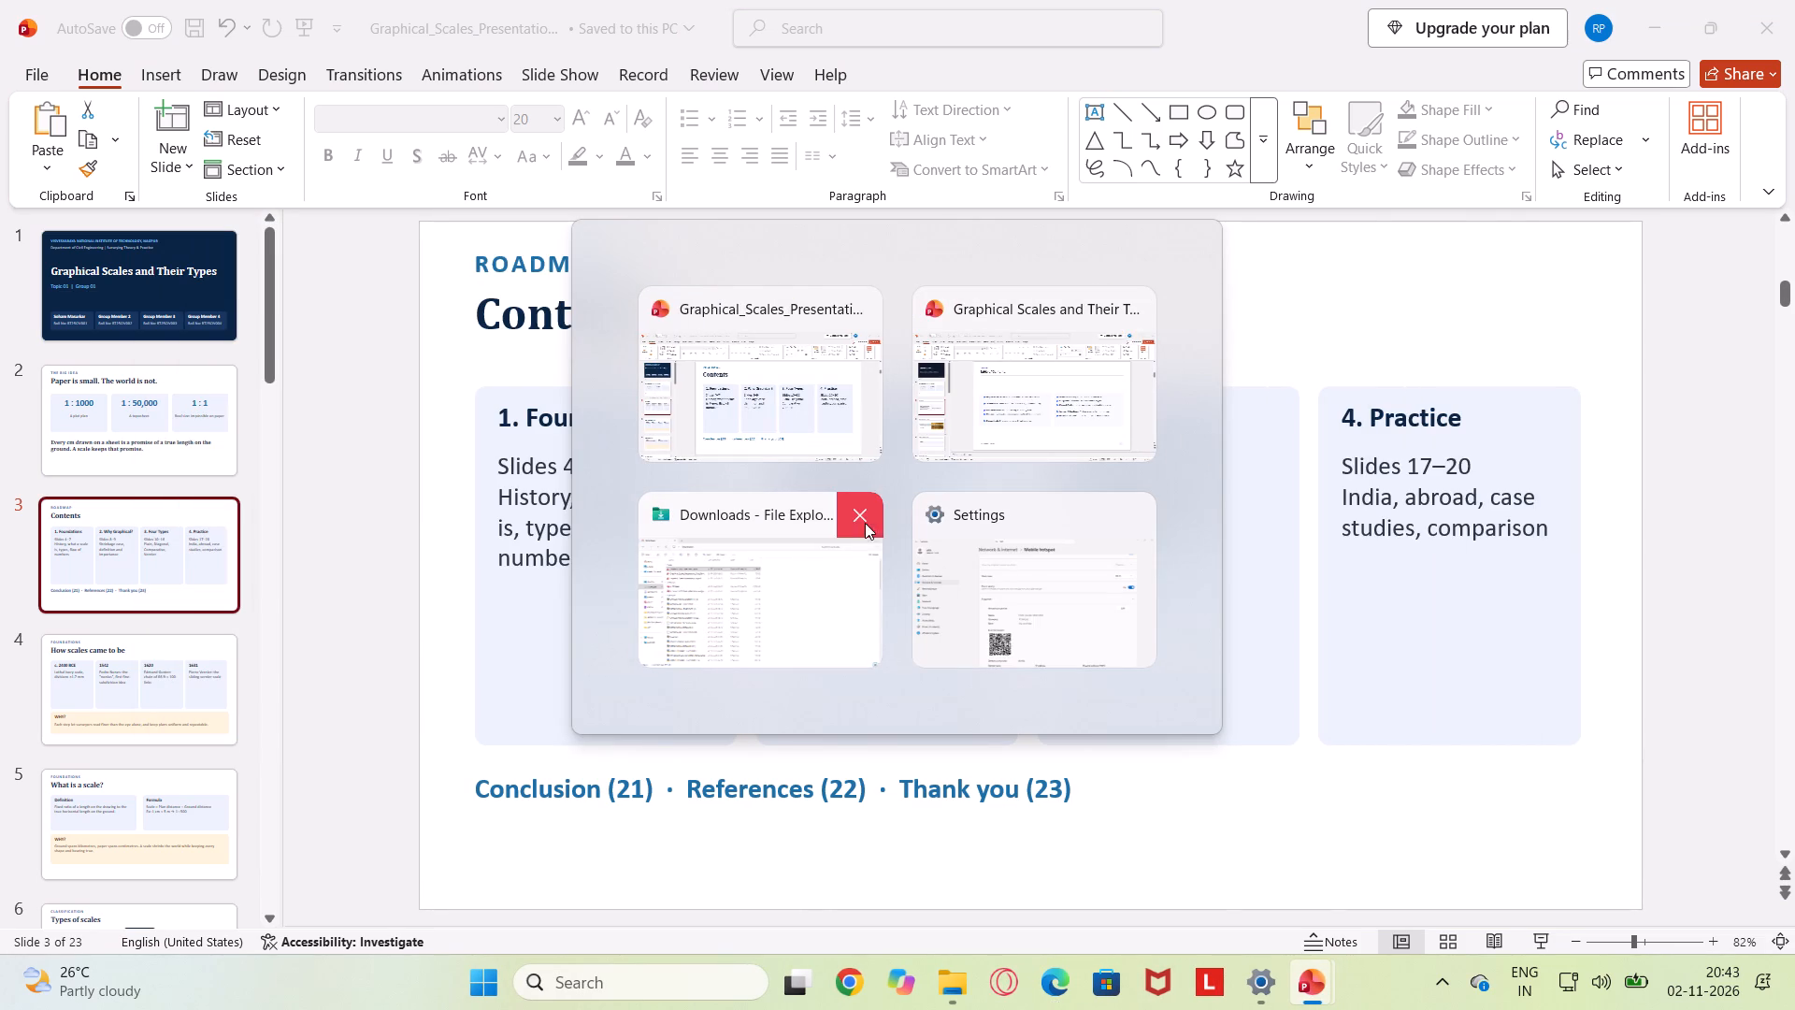
pyautogui.keyDown('alt'); pyautogui.click(861, 517); pyautogui.keyUp('alt')
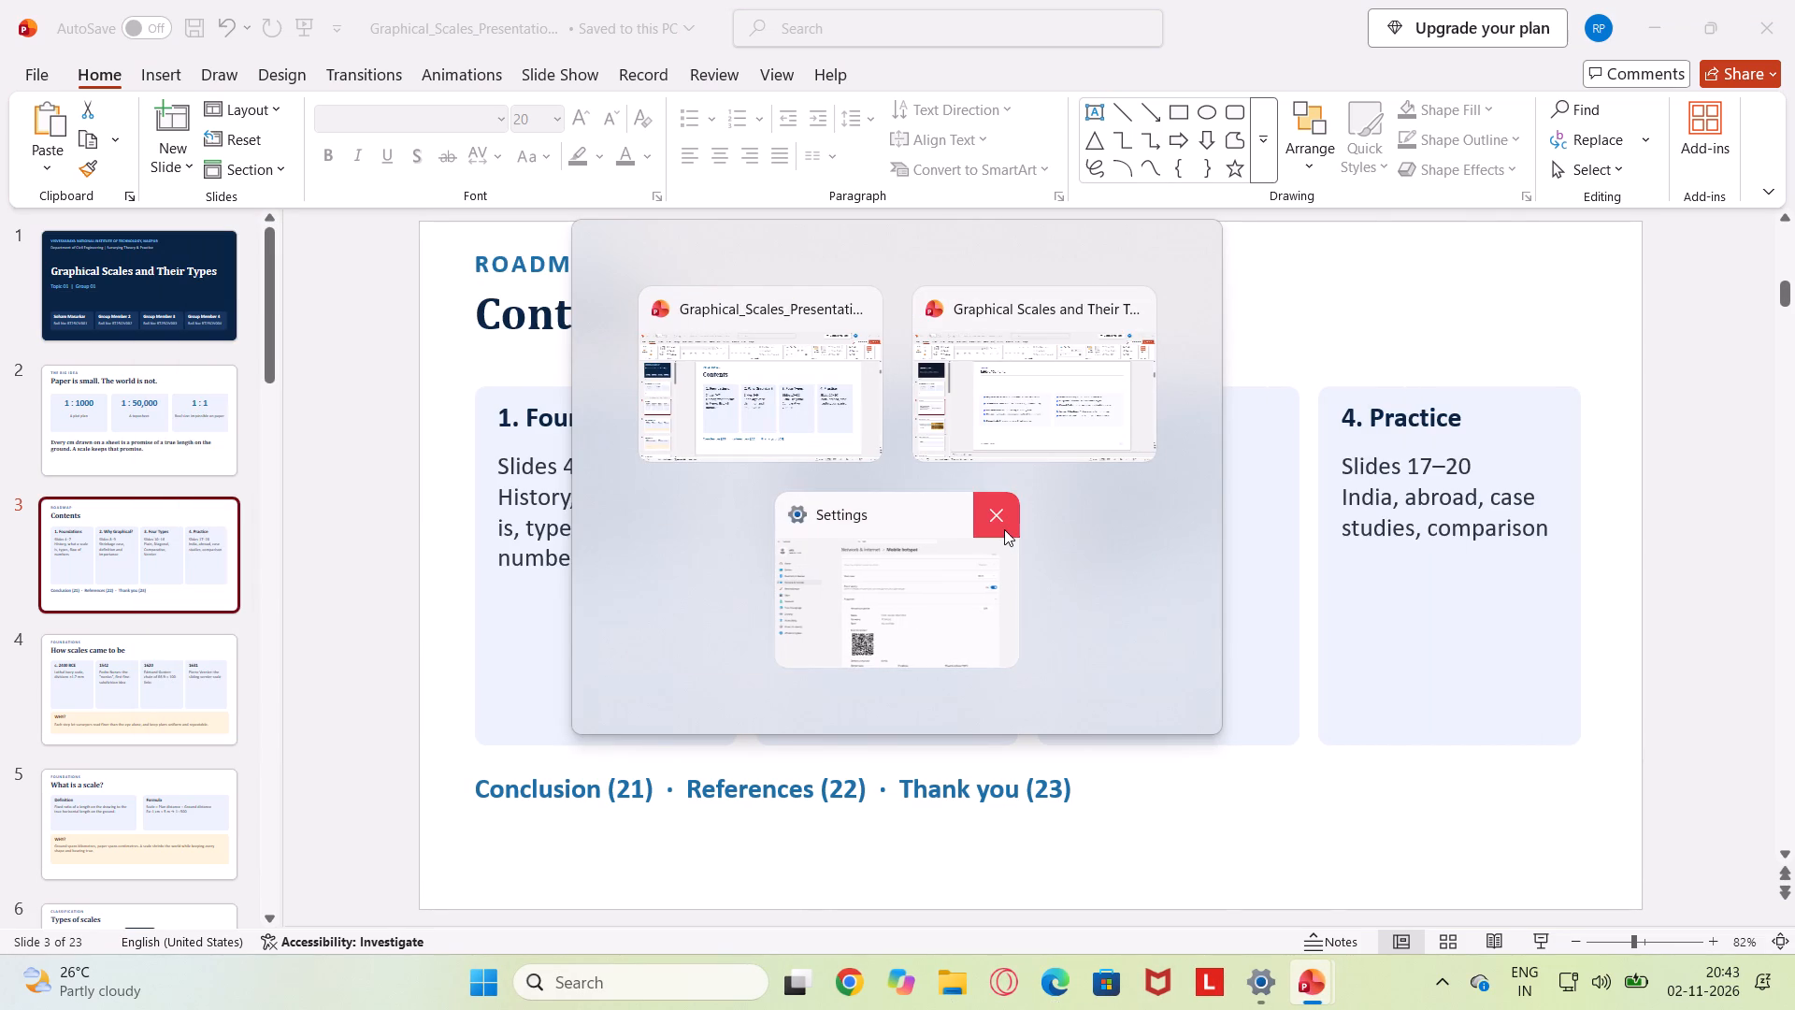
pyautogui.keyDown('alt'); pyautogui.click(1004, 529); pyautogui.keyUp('alt')
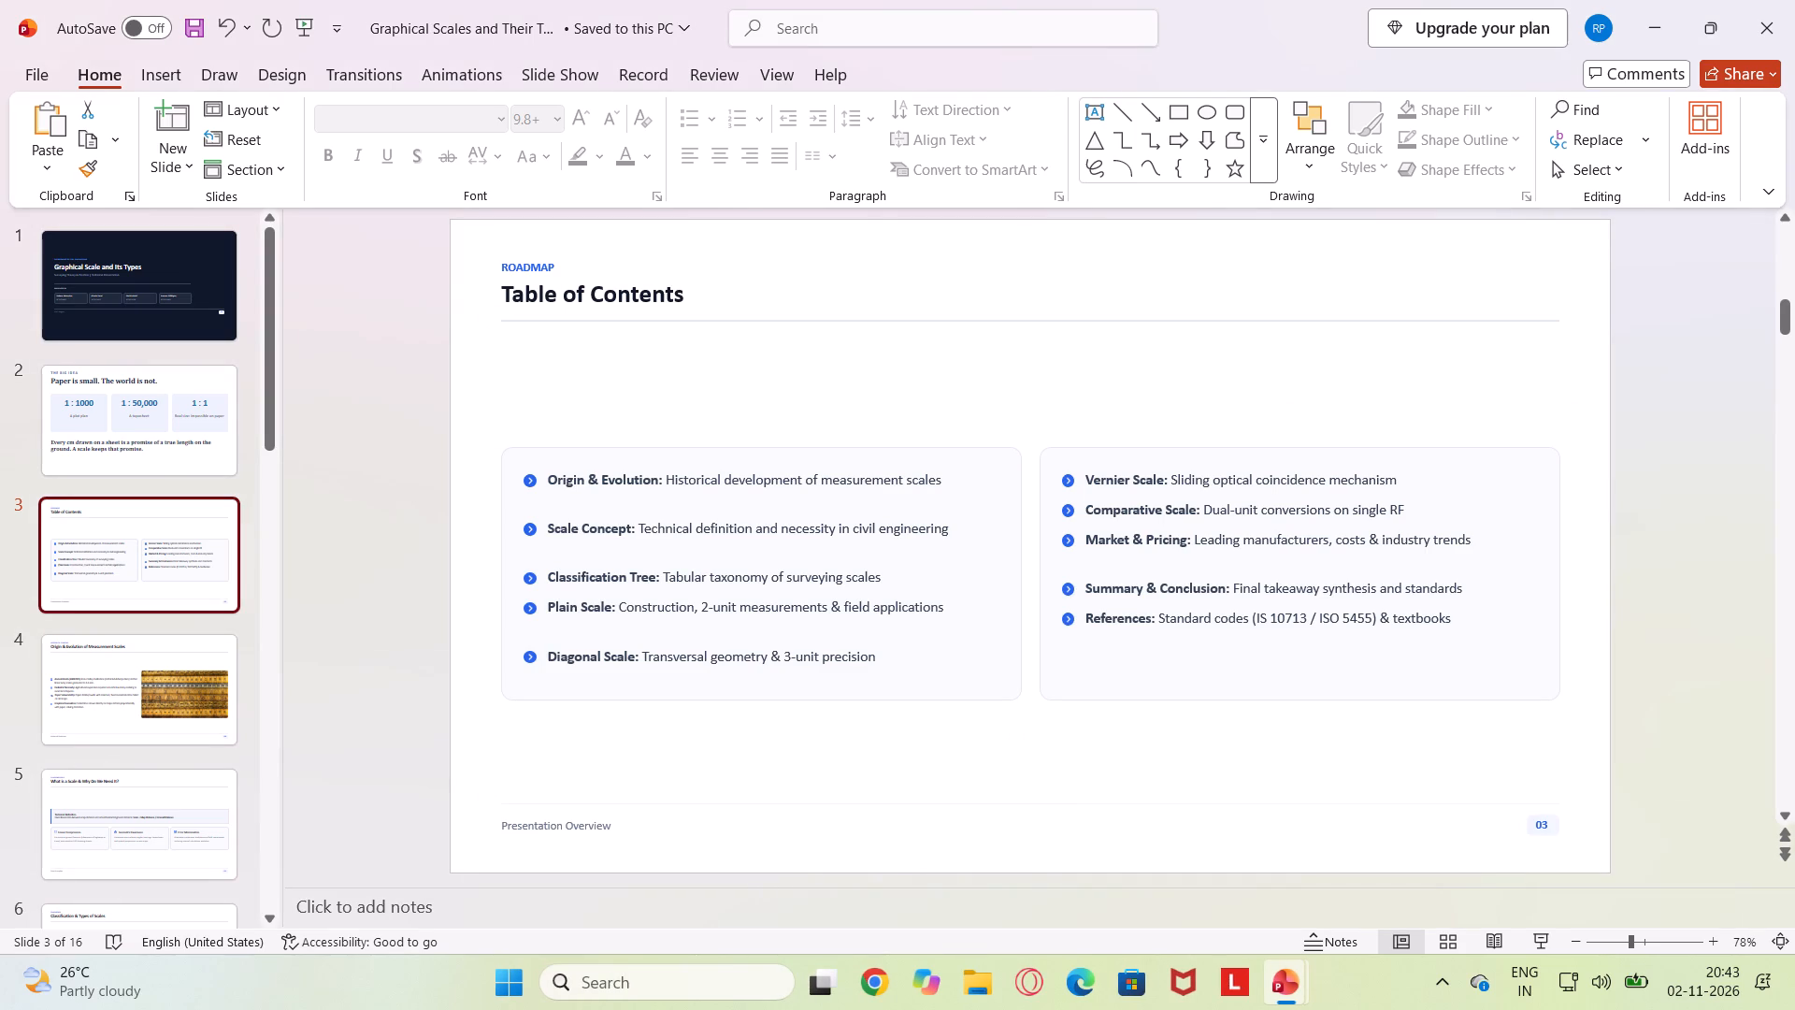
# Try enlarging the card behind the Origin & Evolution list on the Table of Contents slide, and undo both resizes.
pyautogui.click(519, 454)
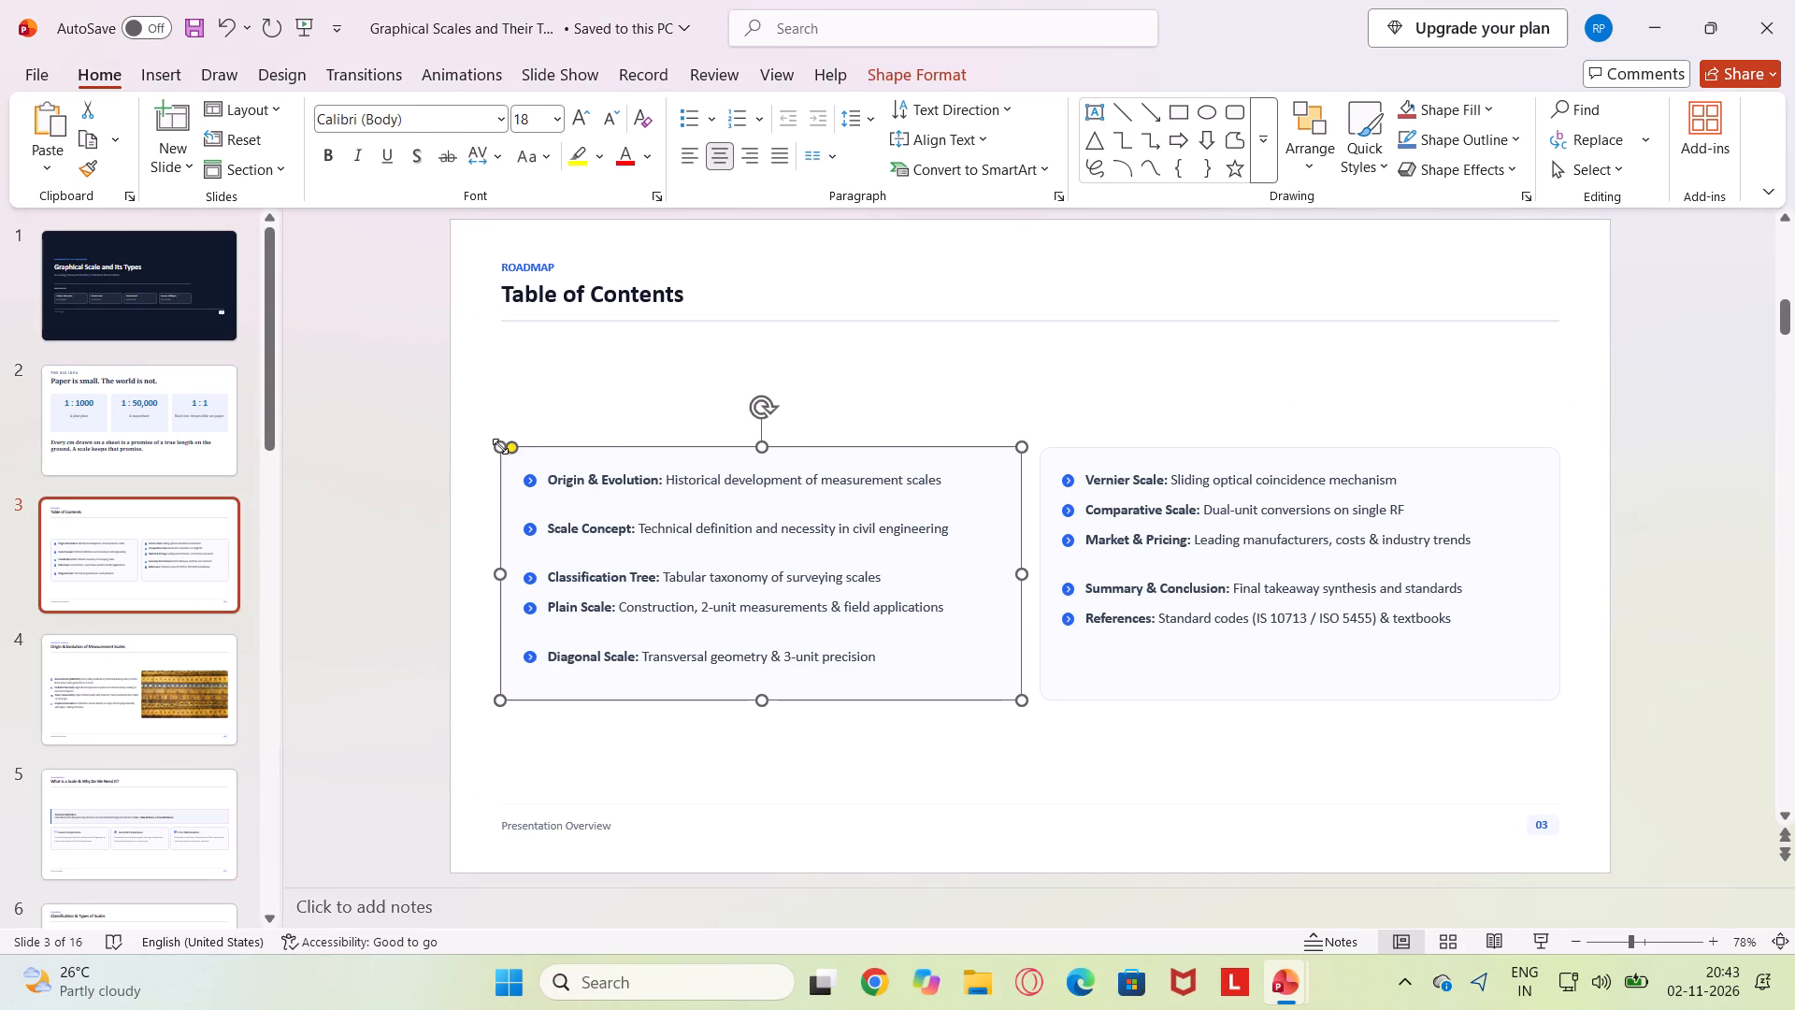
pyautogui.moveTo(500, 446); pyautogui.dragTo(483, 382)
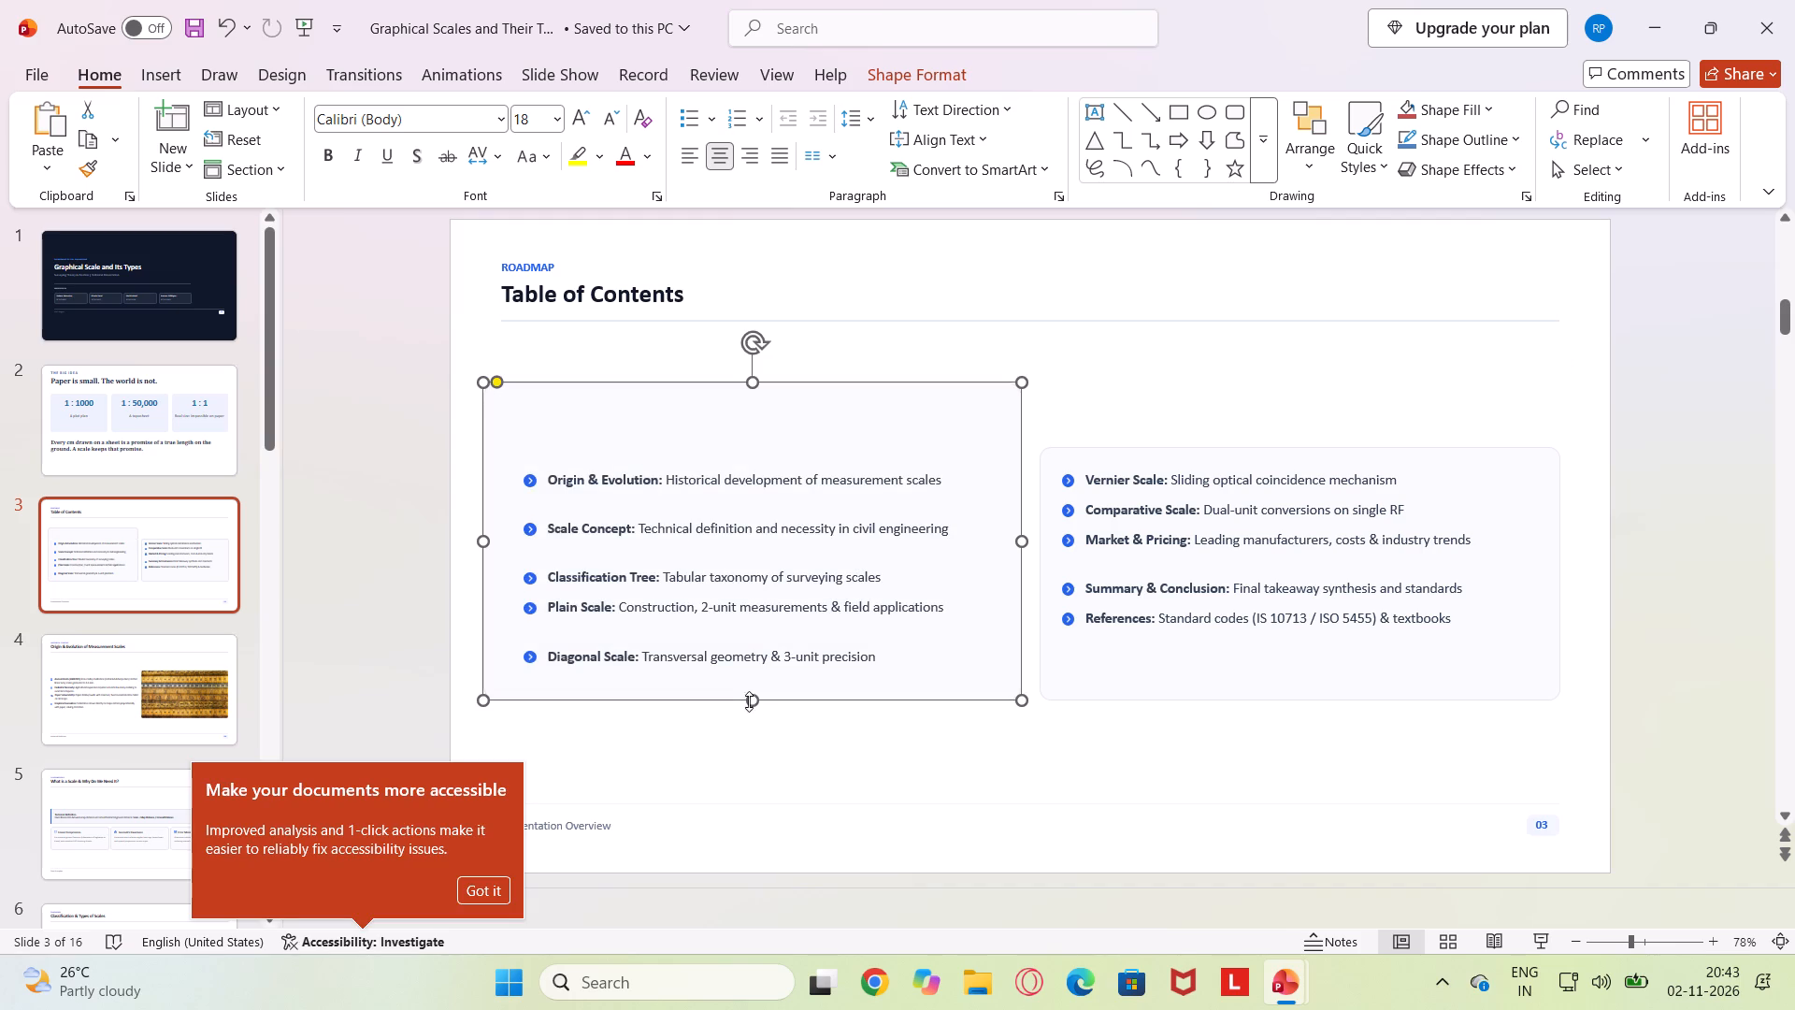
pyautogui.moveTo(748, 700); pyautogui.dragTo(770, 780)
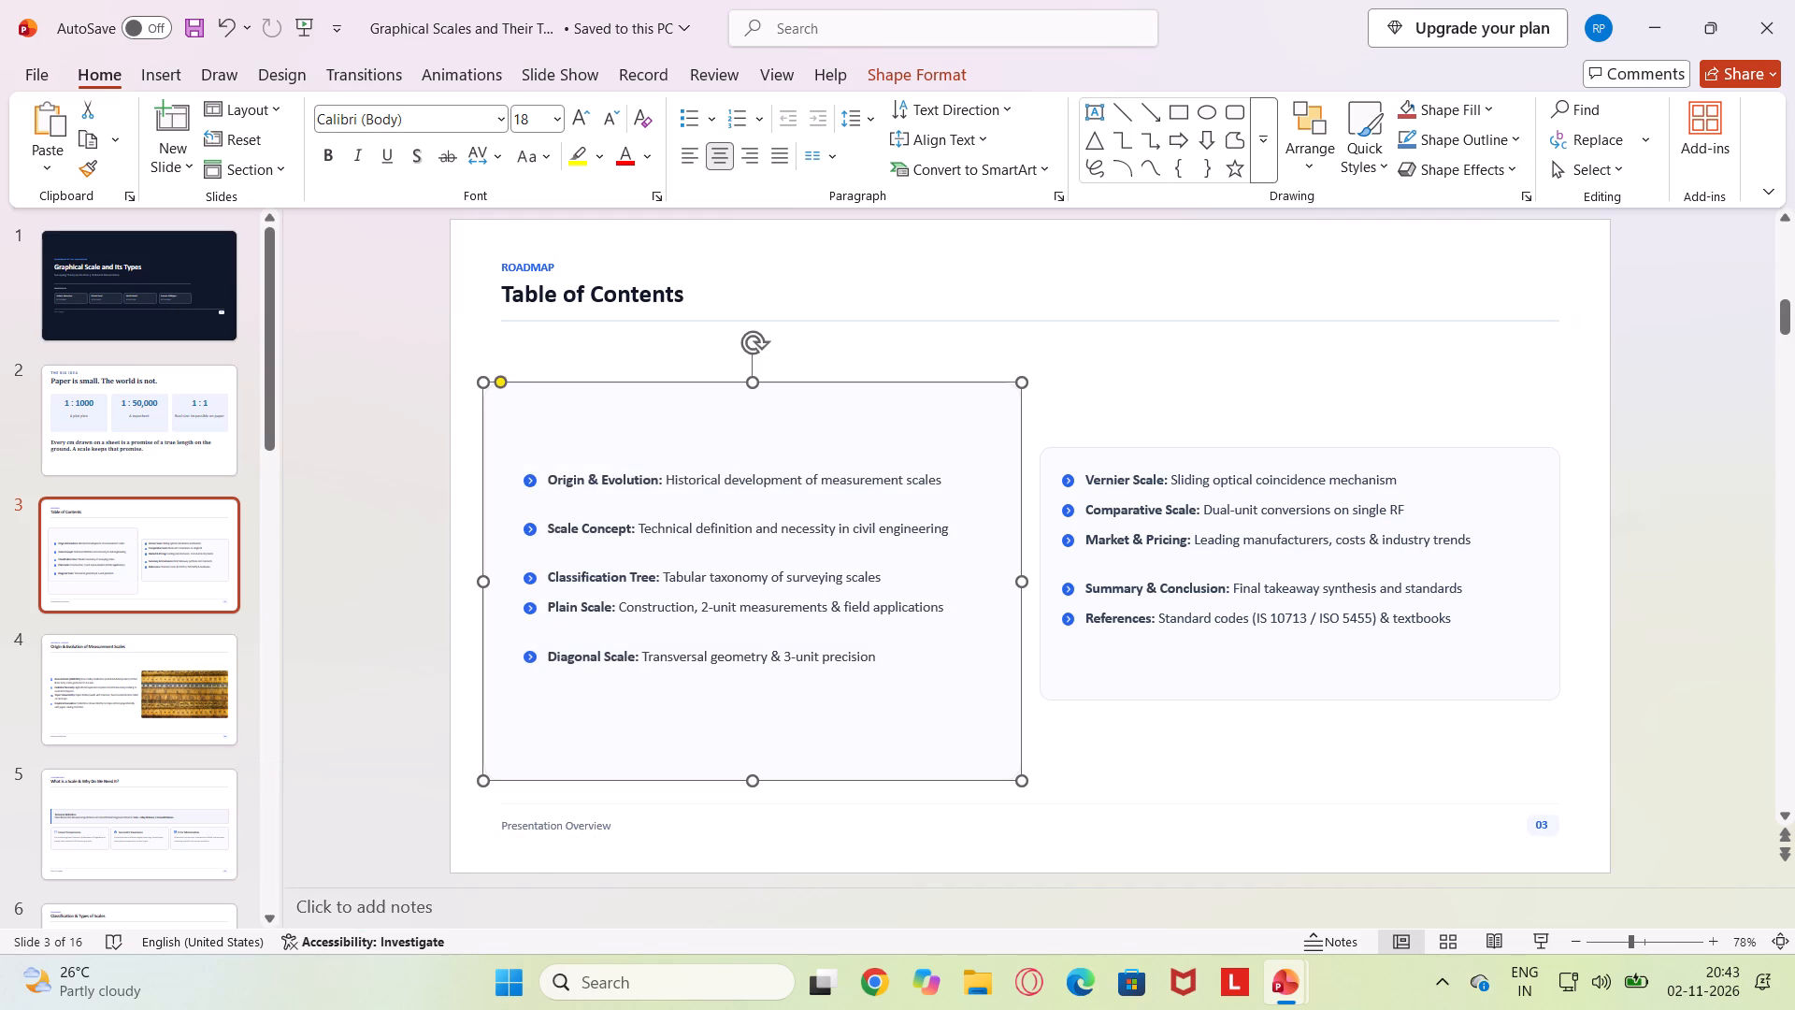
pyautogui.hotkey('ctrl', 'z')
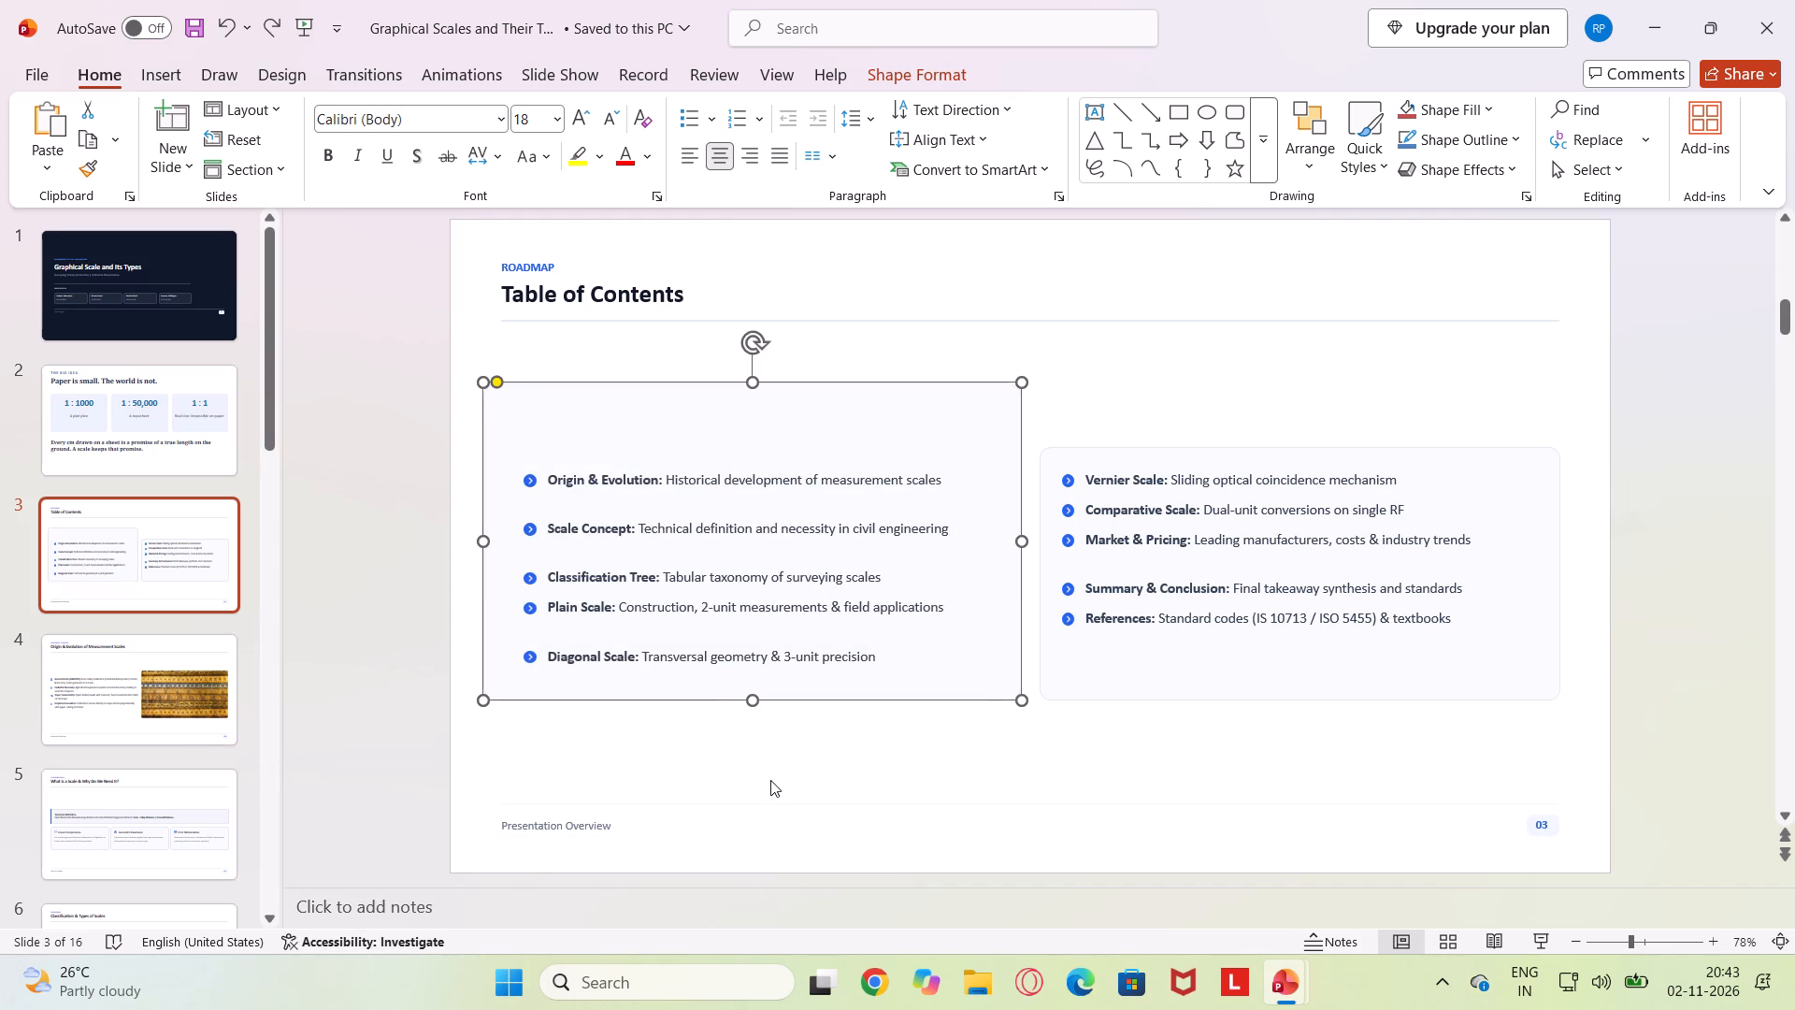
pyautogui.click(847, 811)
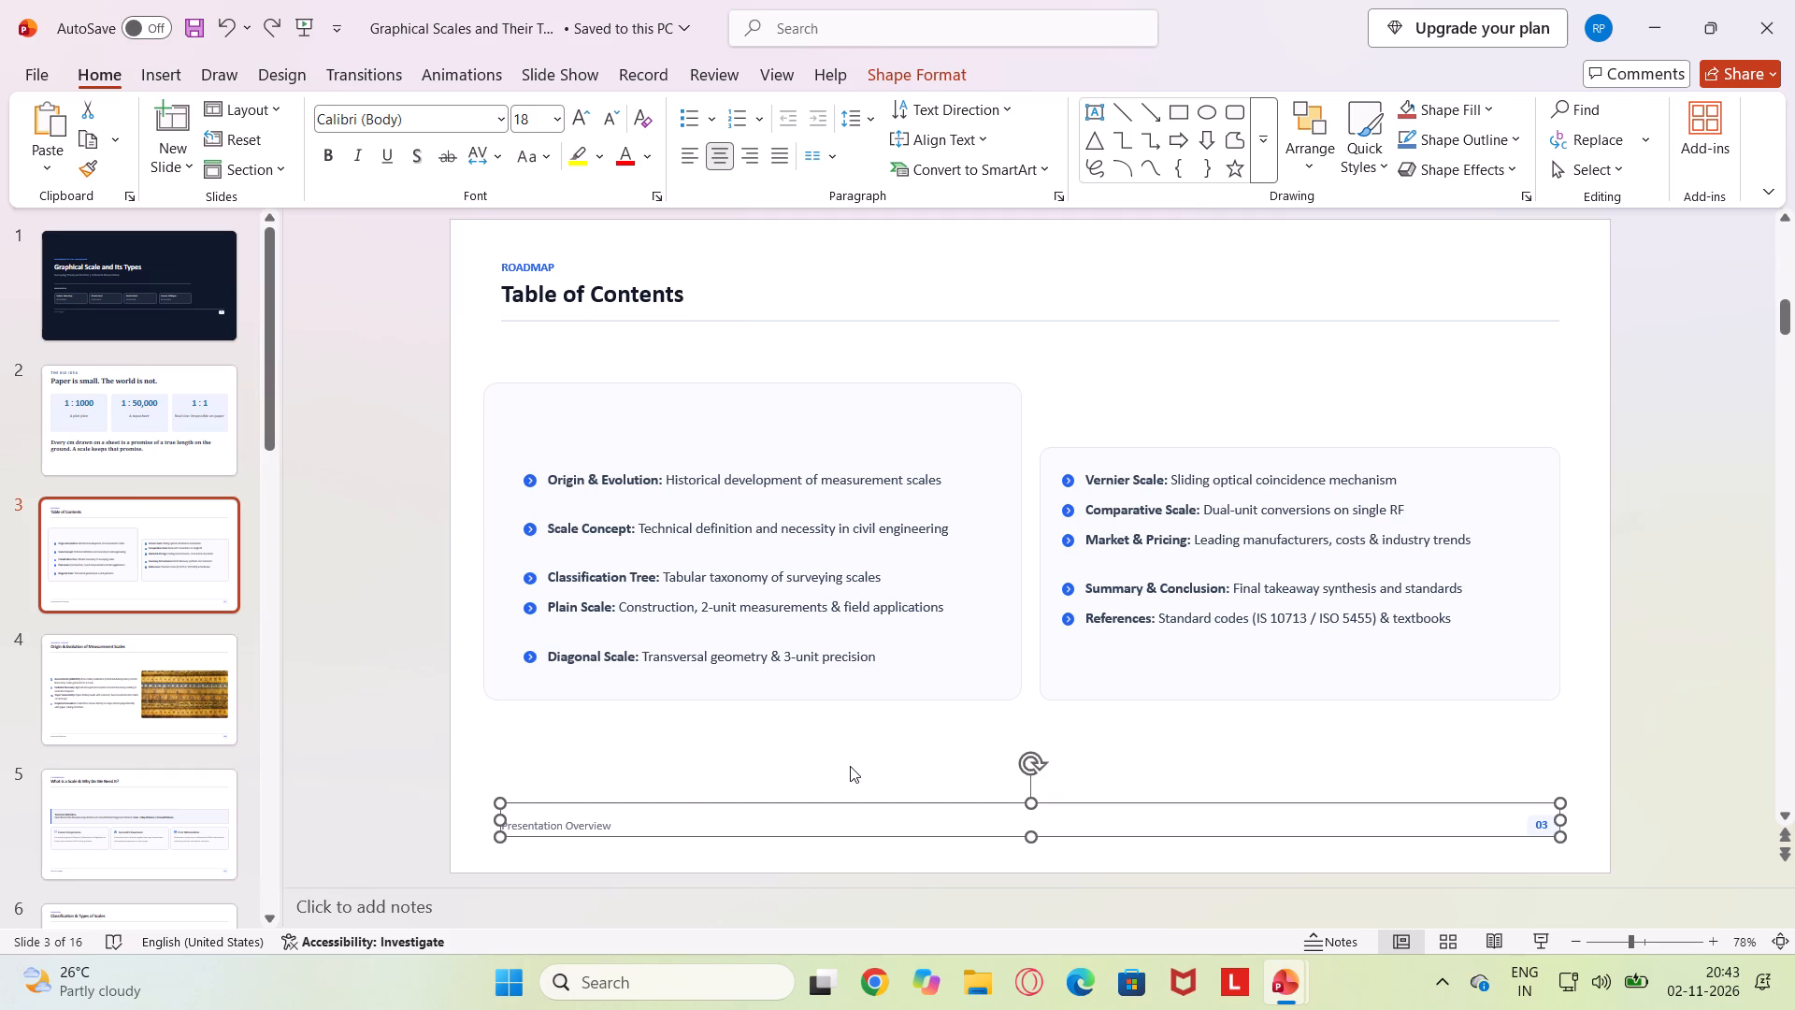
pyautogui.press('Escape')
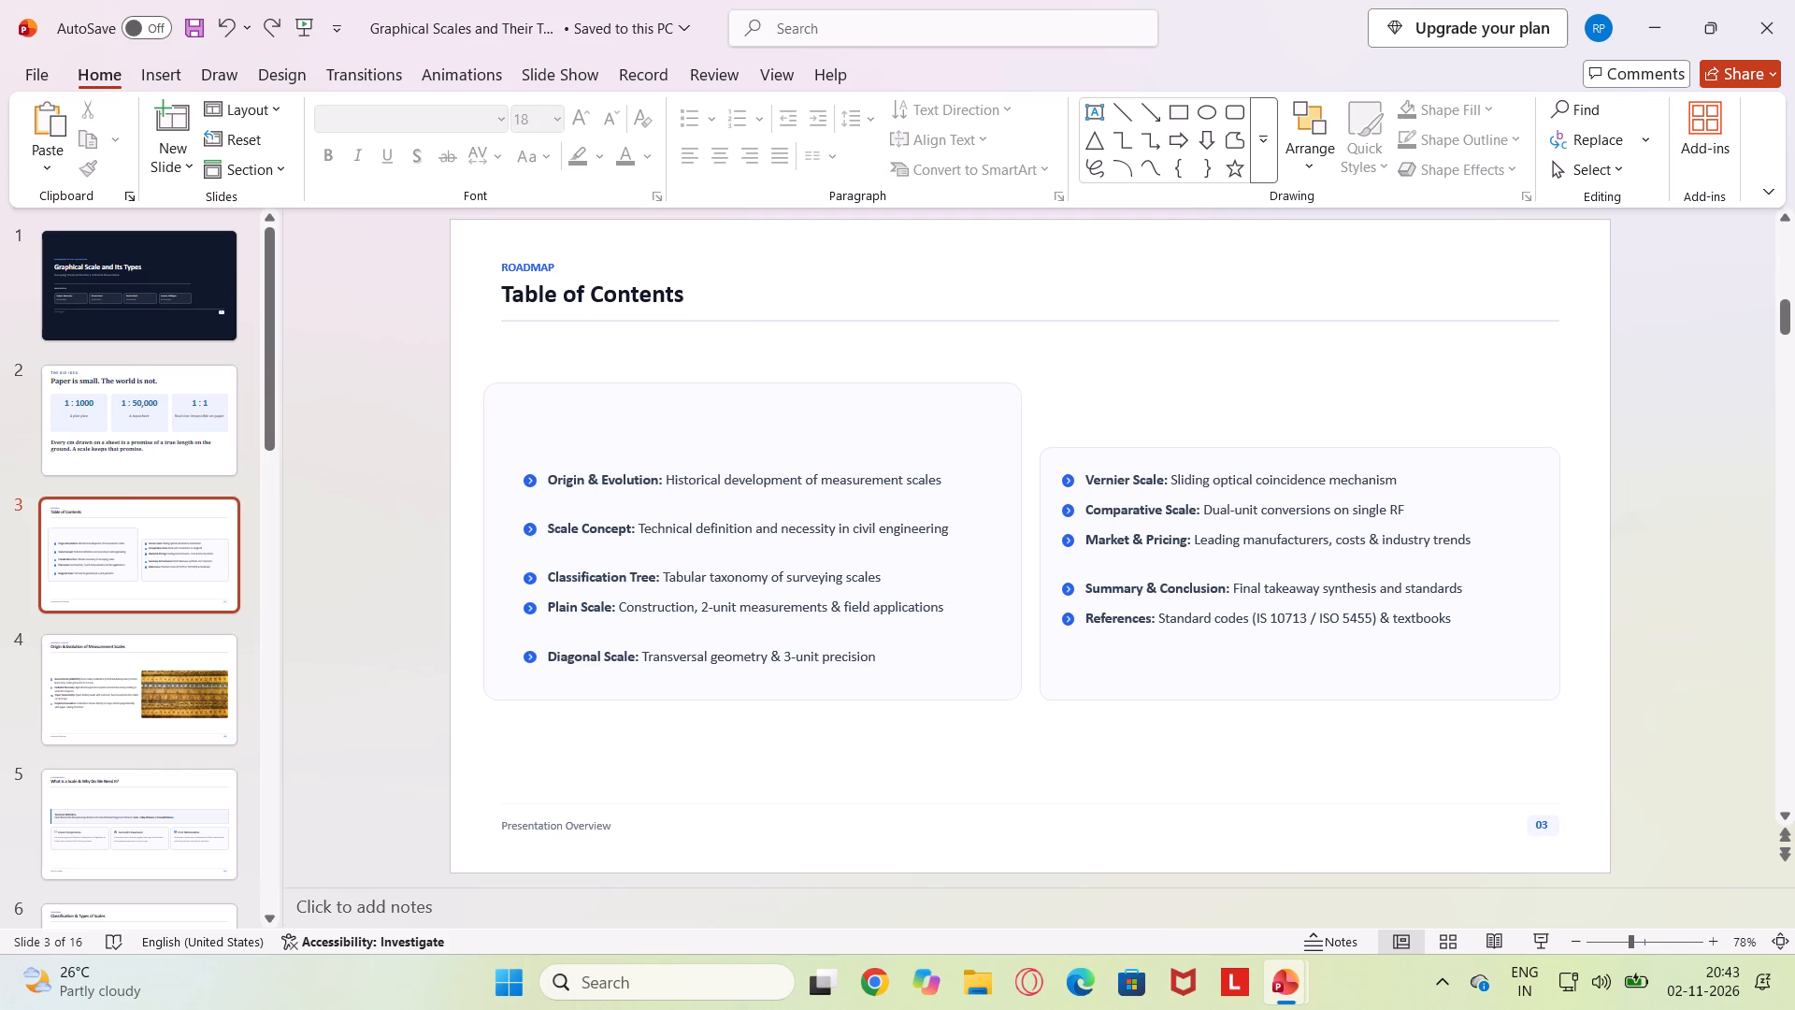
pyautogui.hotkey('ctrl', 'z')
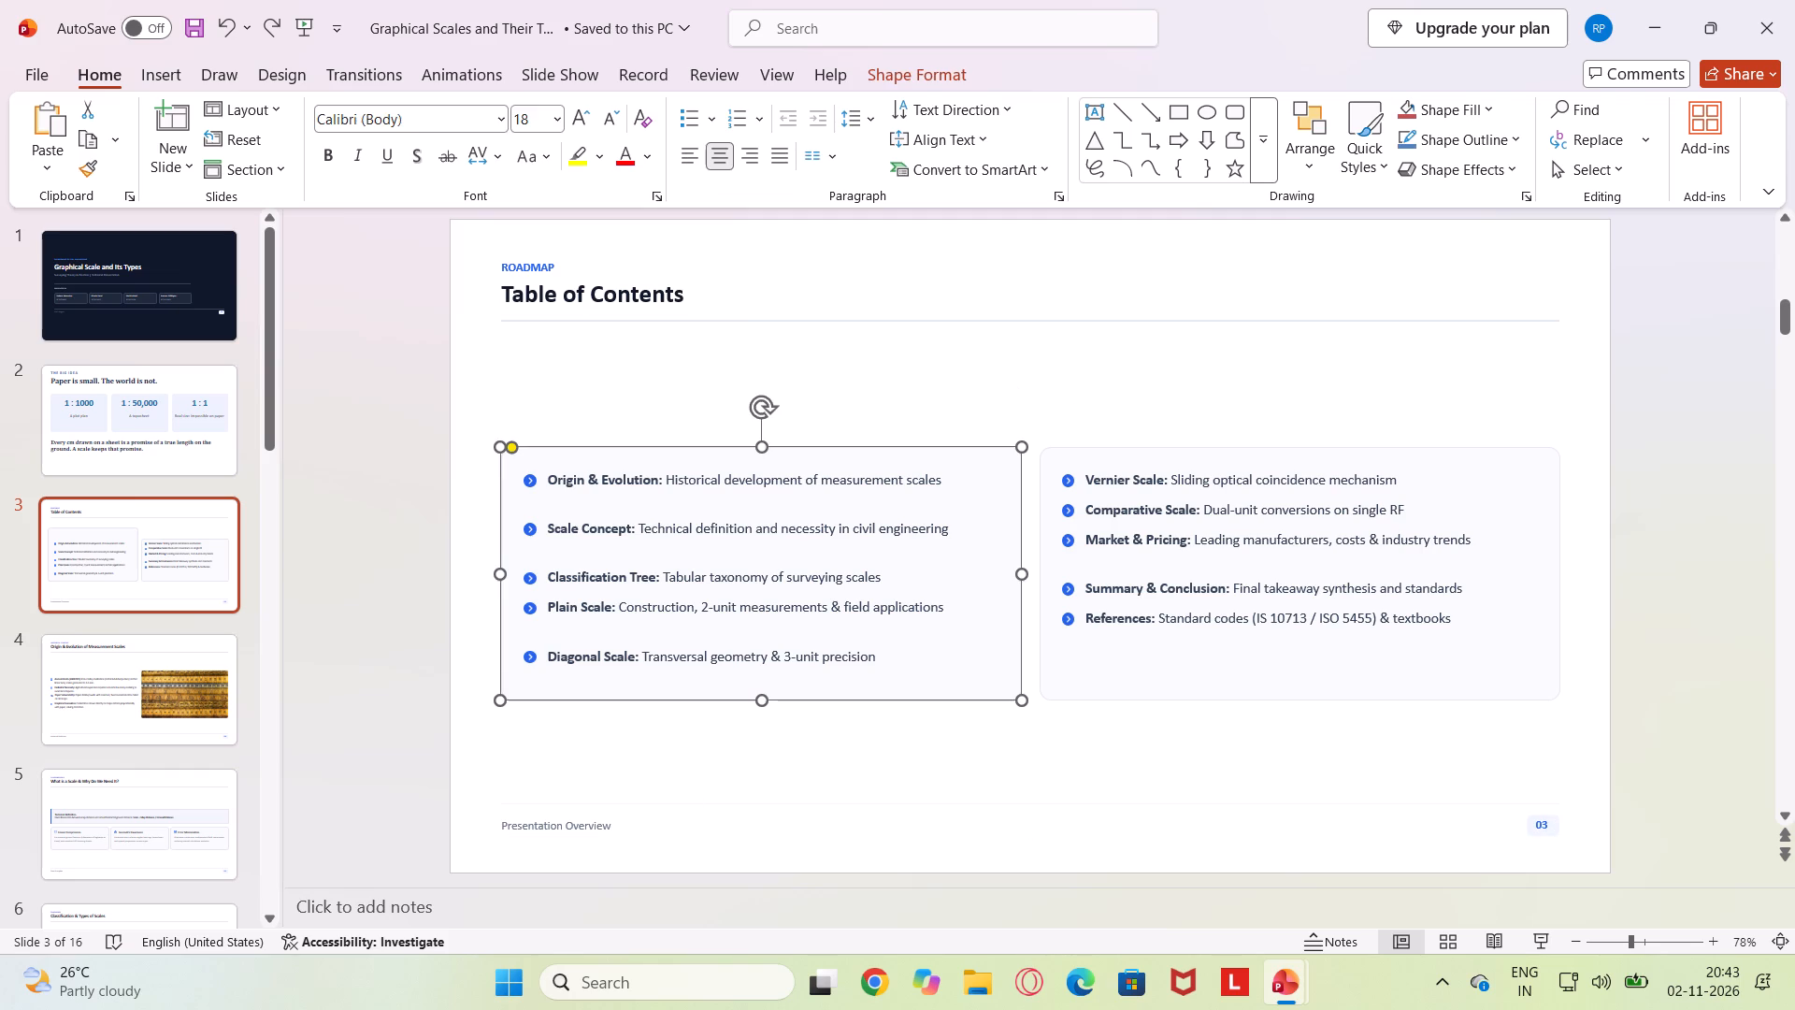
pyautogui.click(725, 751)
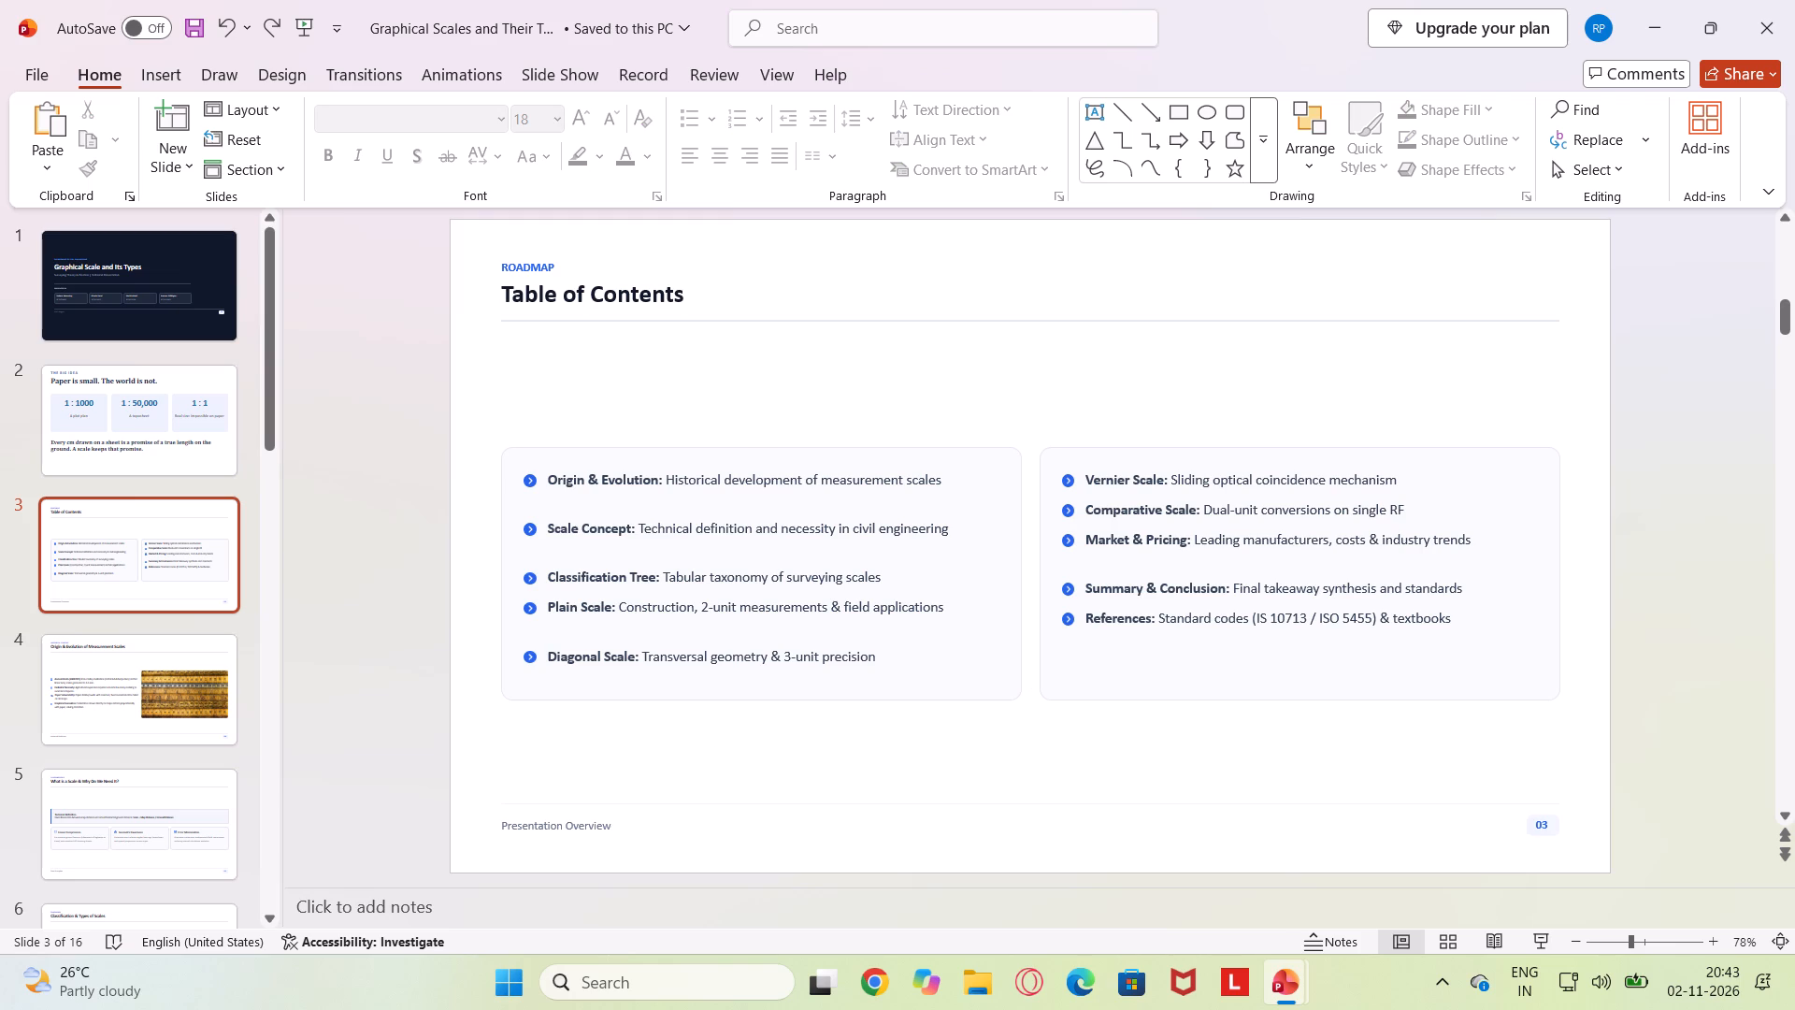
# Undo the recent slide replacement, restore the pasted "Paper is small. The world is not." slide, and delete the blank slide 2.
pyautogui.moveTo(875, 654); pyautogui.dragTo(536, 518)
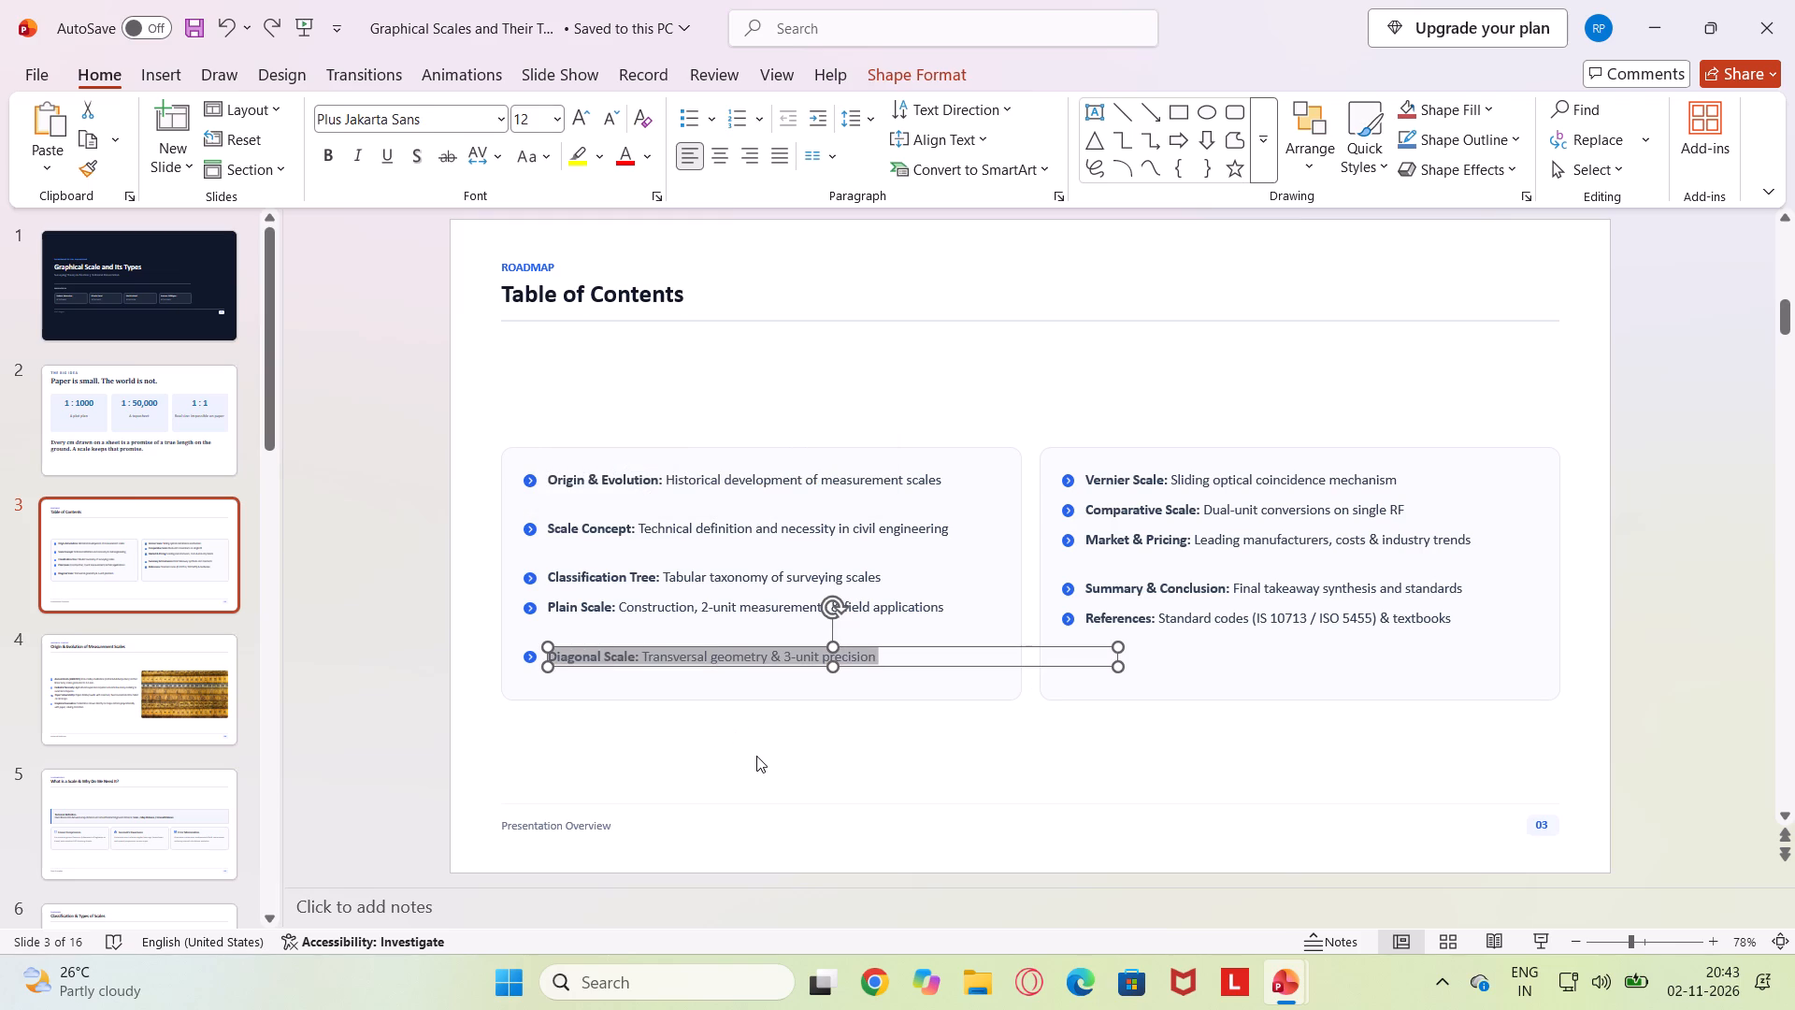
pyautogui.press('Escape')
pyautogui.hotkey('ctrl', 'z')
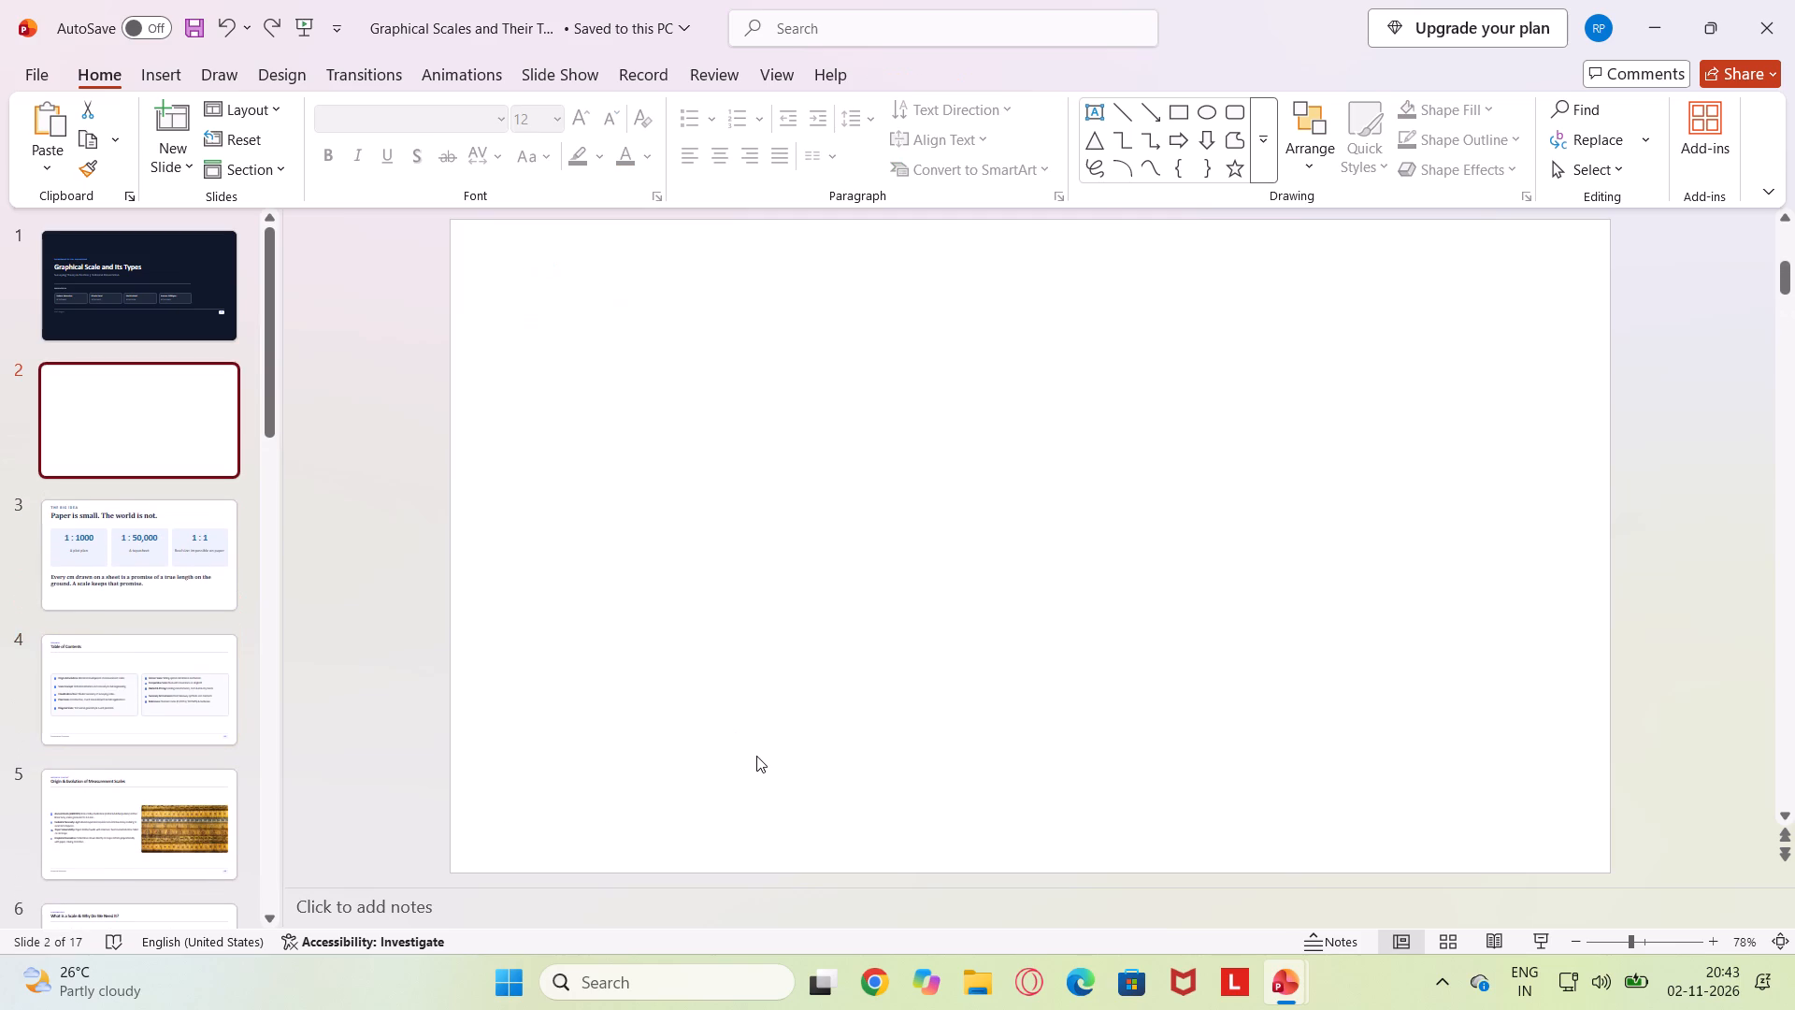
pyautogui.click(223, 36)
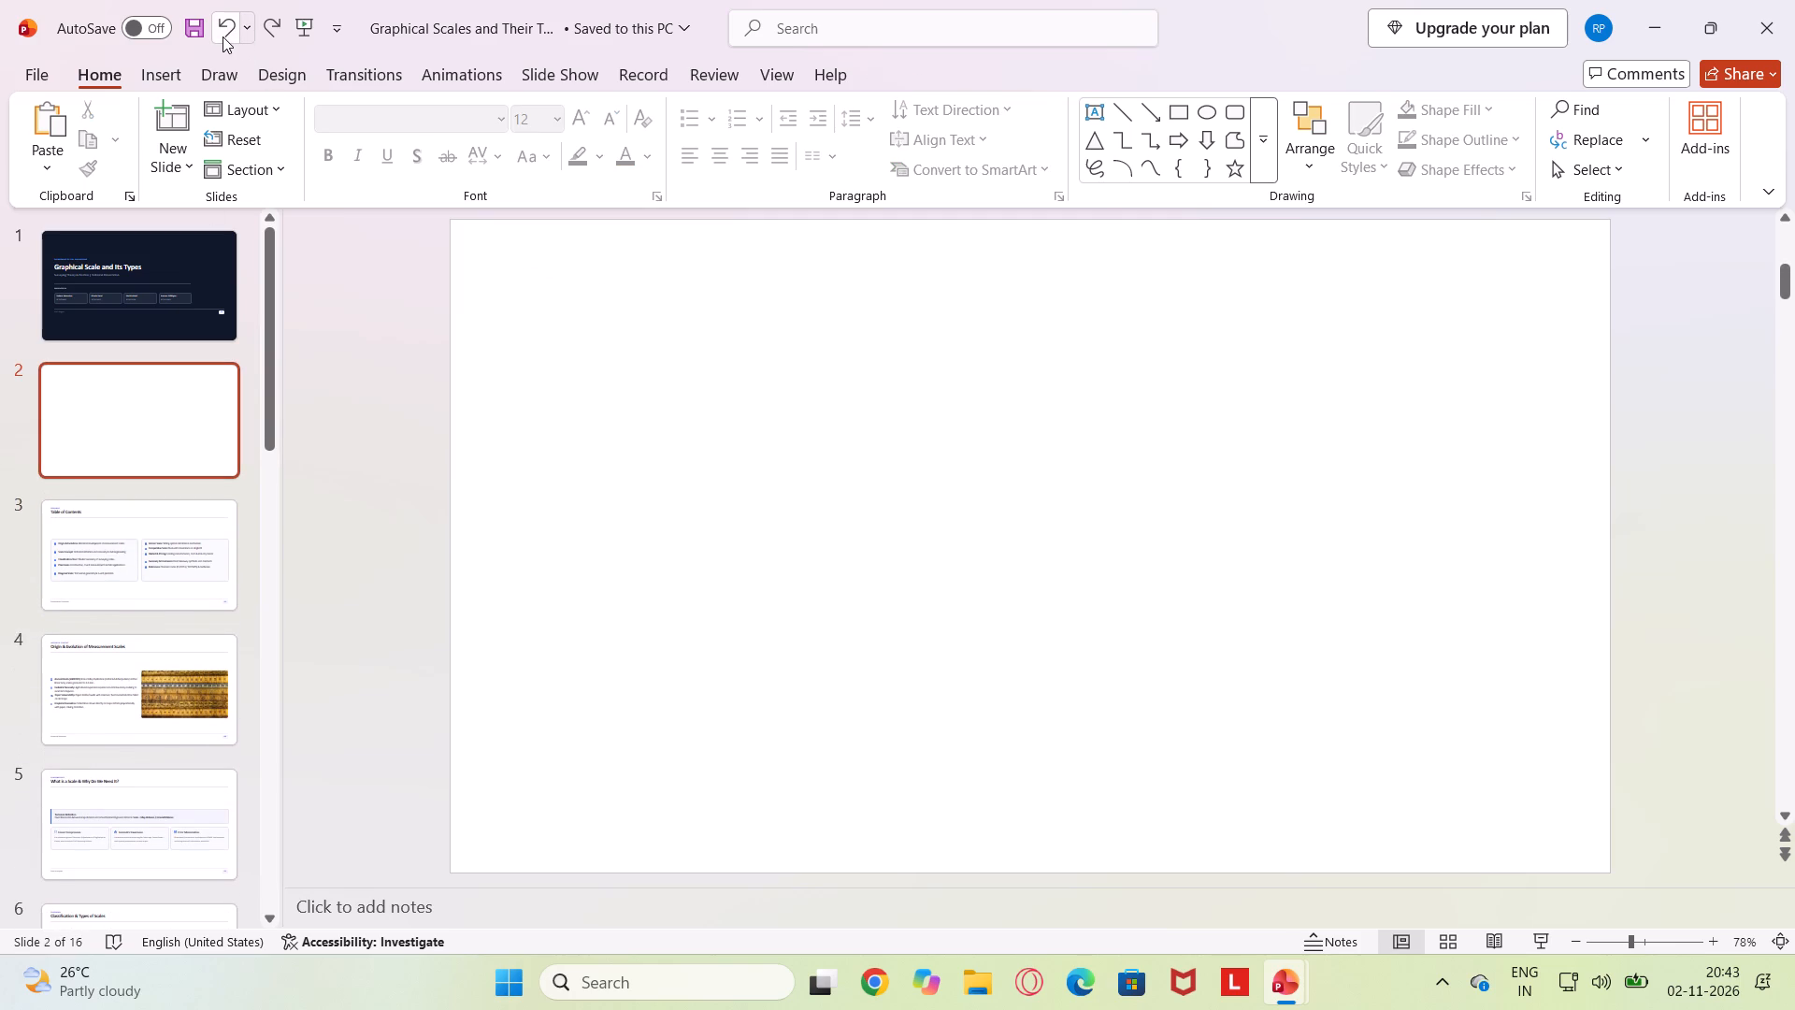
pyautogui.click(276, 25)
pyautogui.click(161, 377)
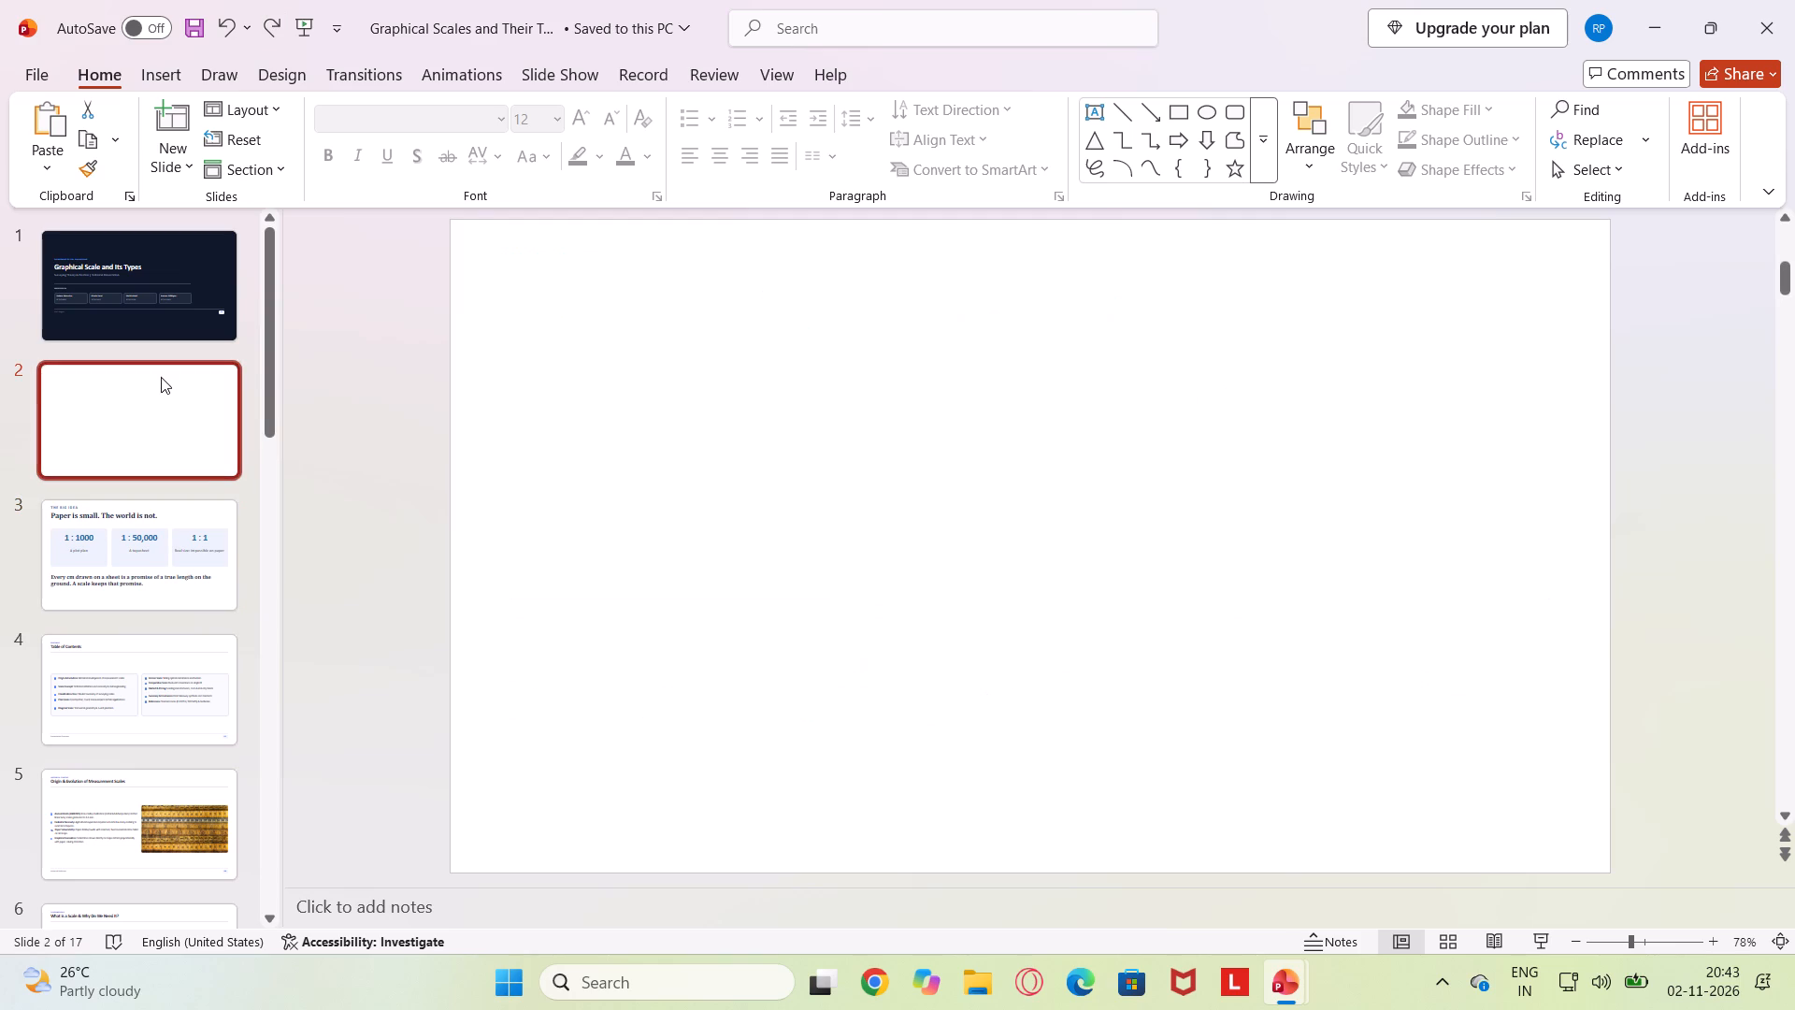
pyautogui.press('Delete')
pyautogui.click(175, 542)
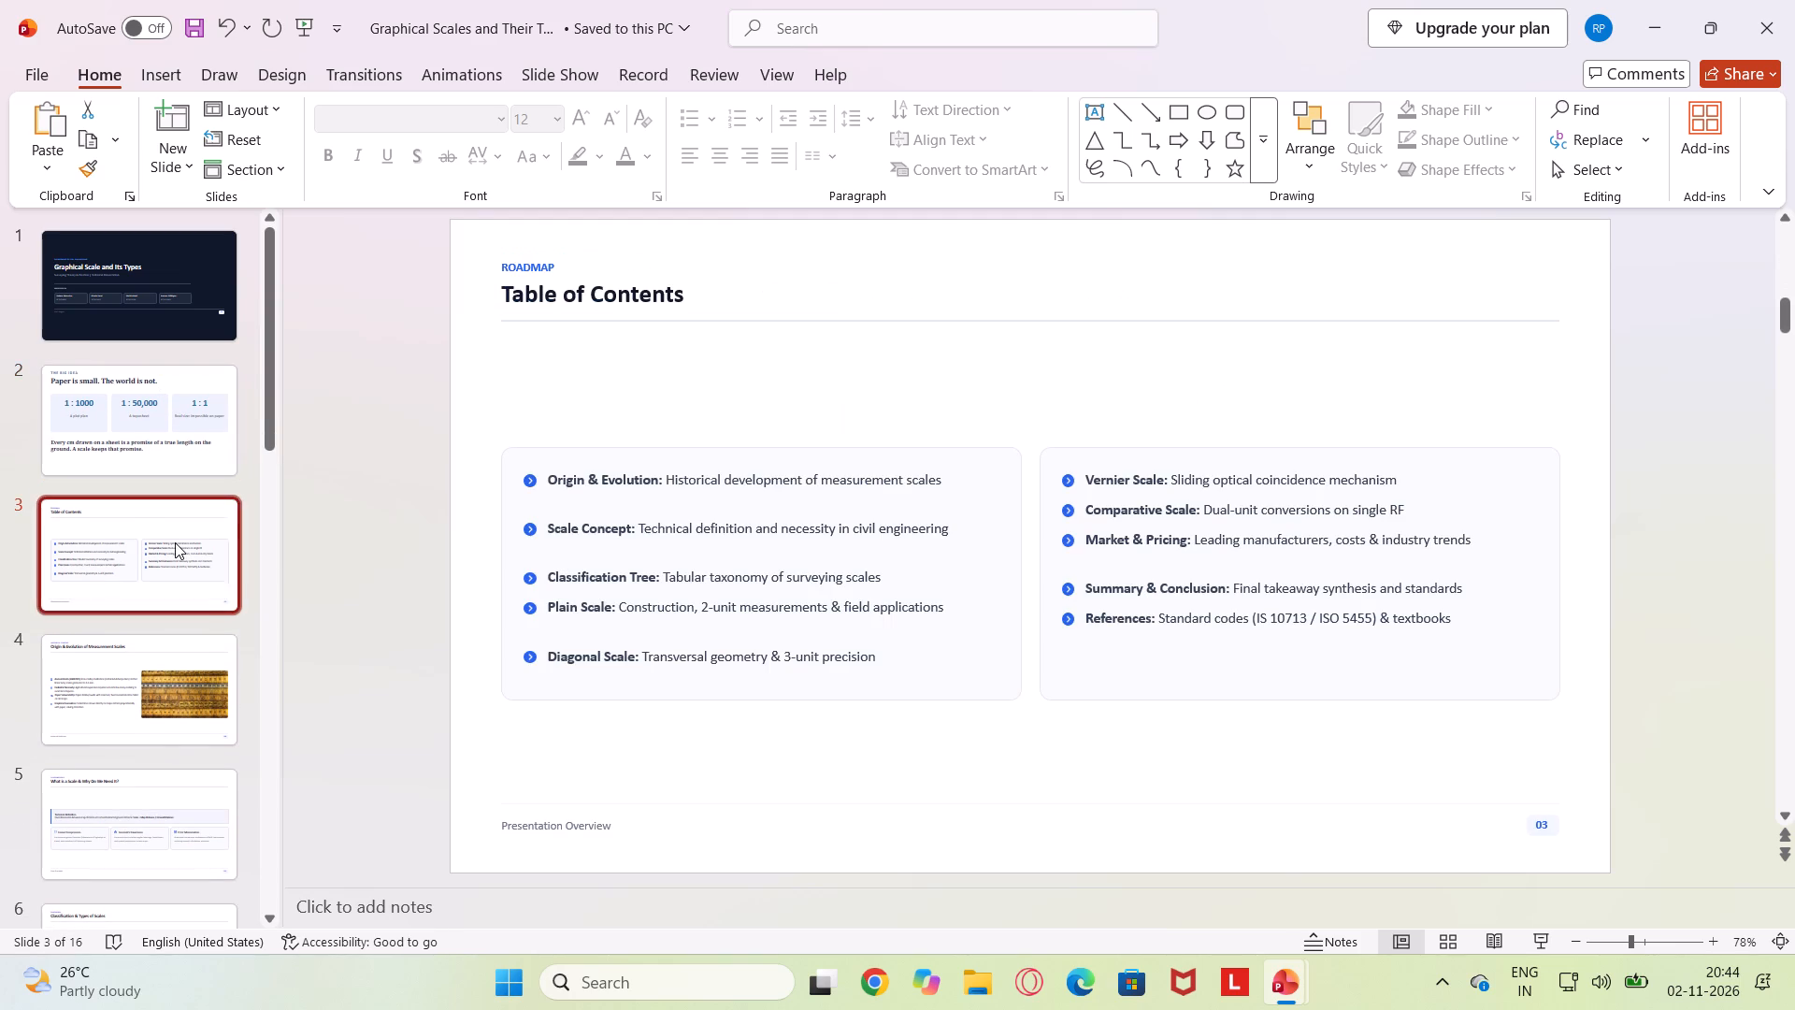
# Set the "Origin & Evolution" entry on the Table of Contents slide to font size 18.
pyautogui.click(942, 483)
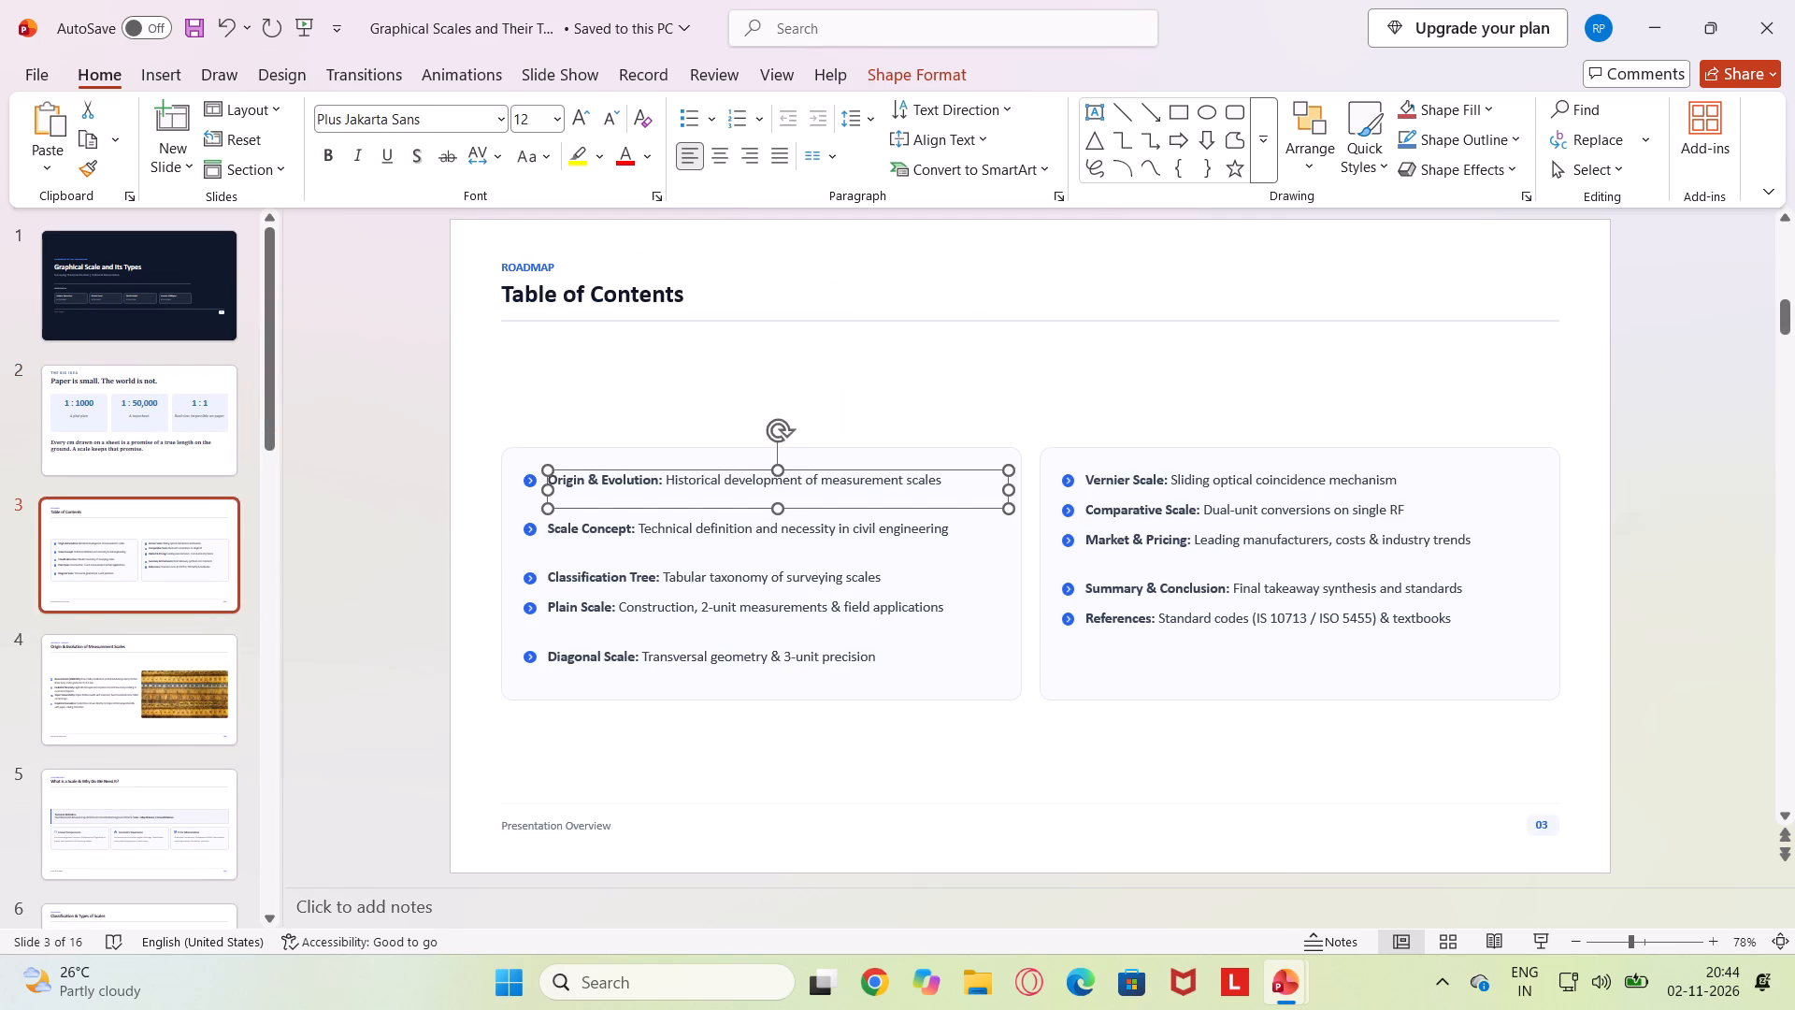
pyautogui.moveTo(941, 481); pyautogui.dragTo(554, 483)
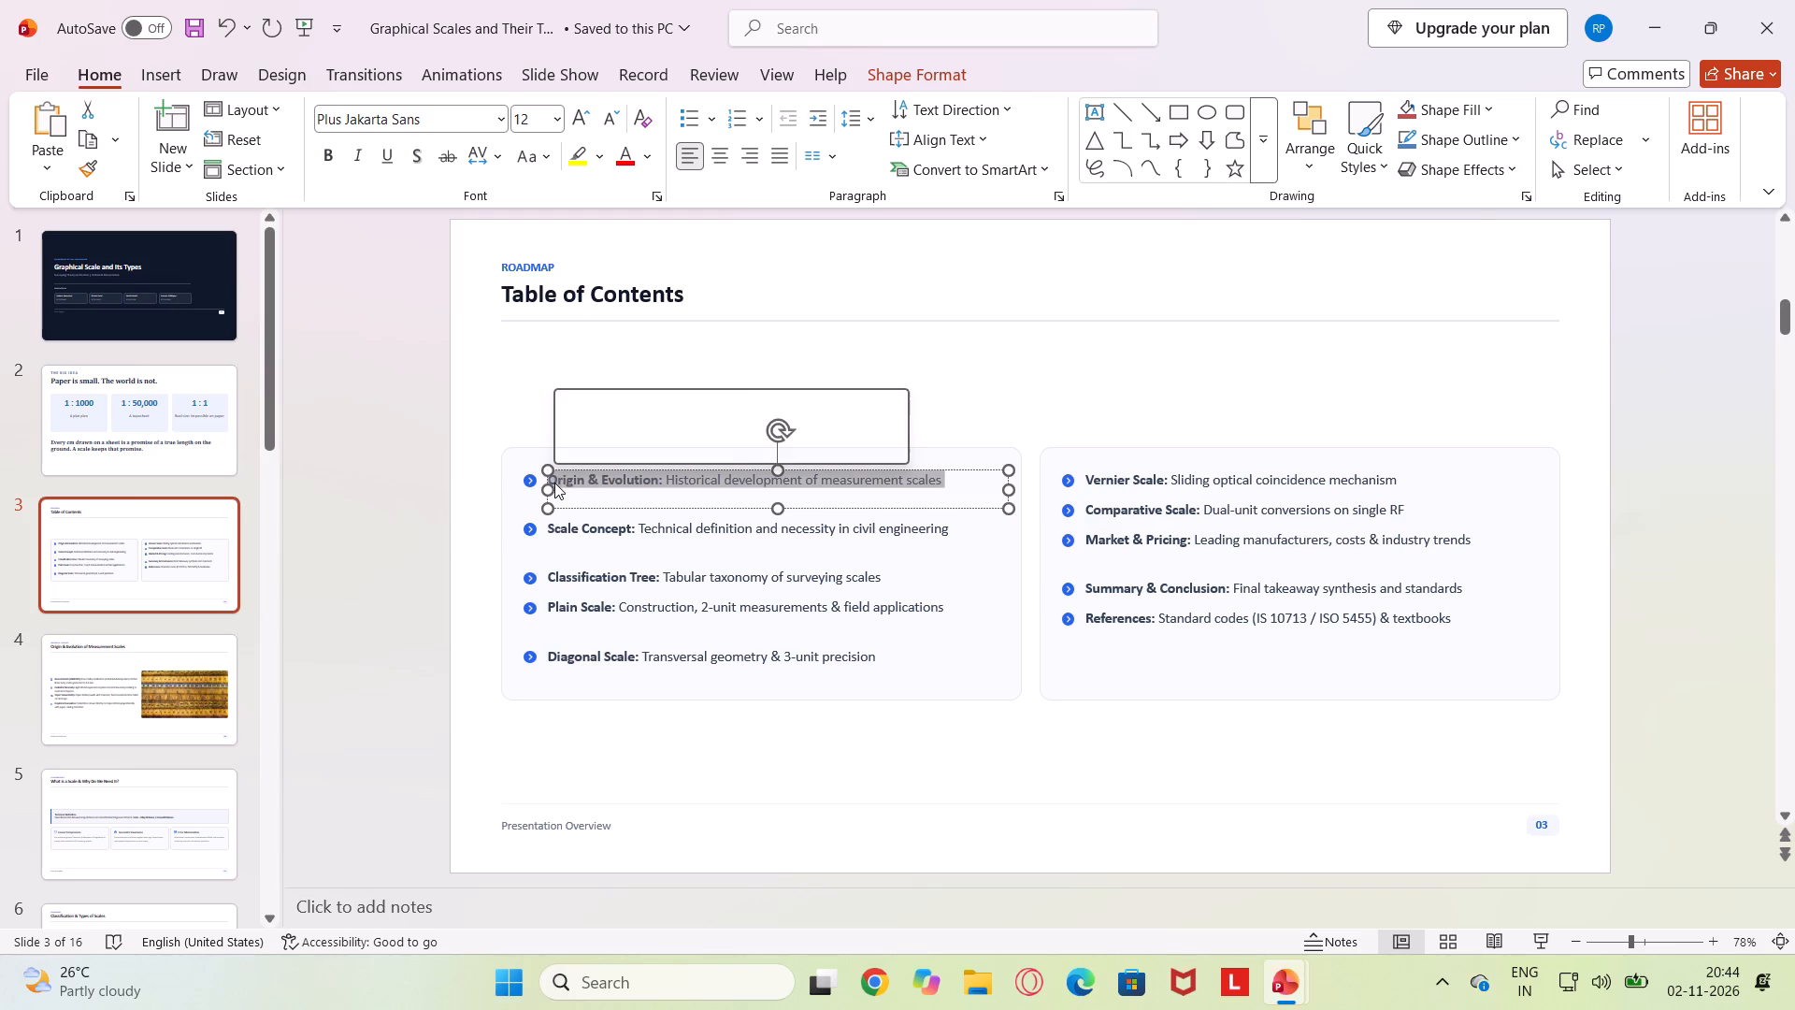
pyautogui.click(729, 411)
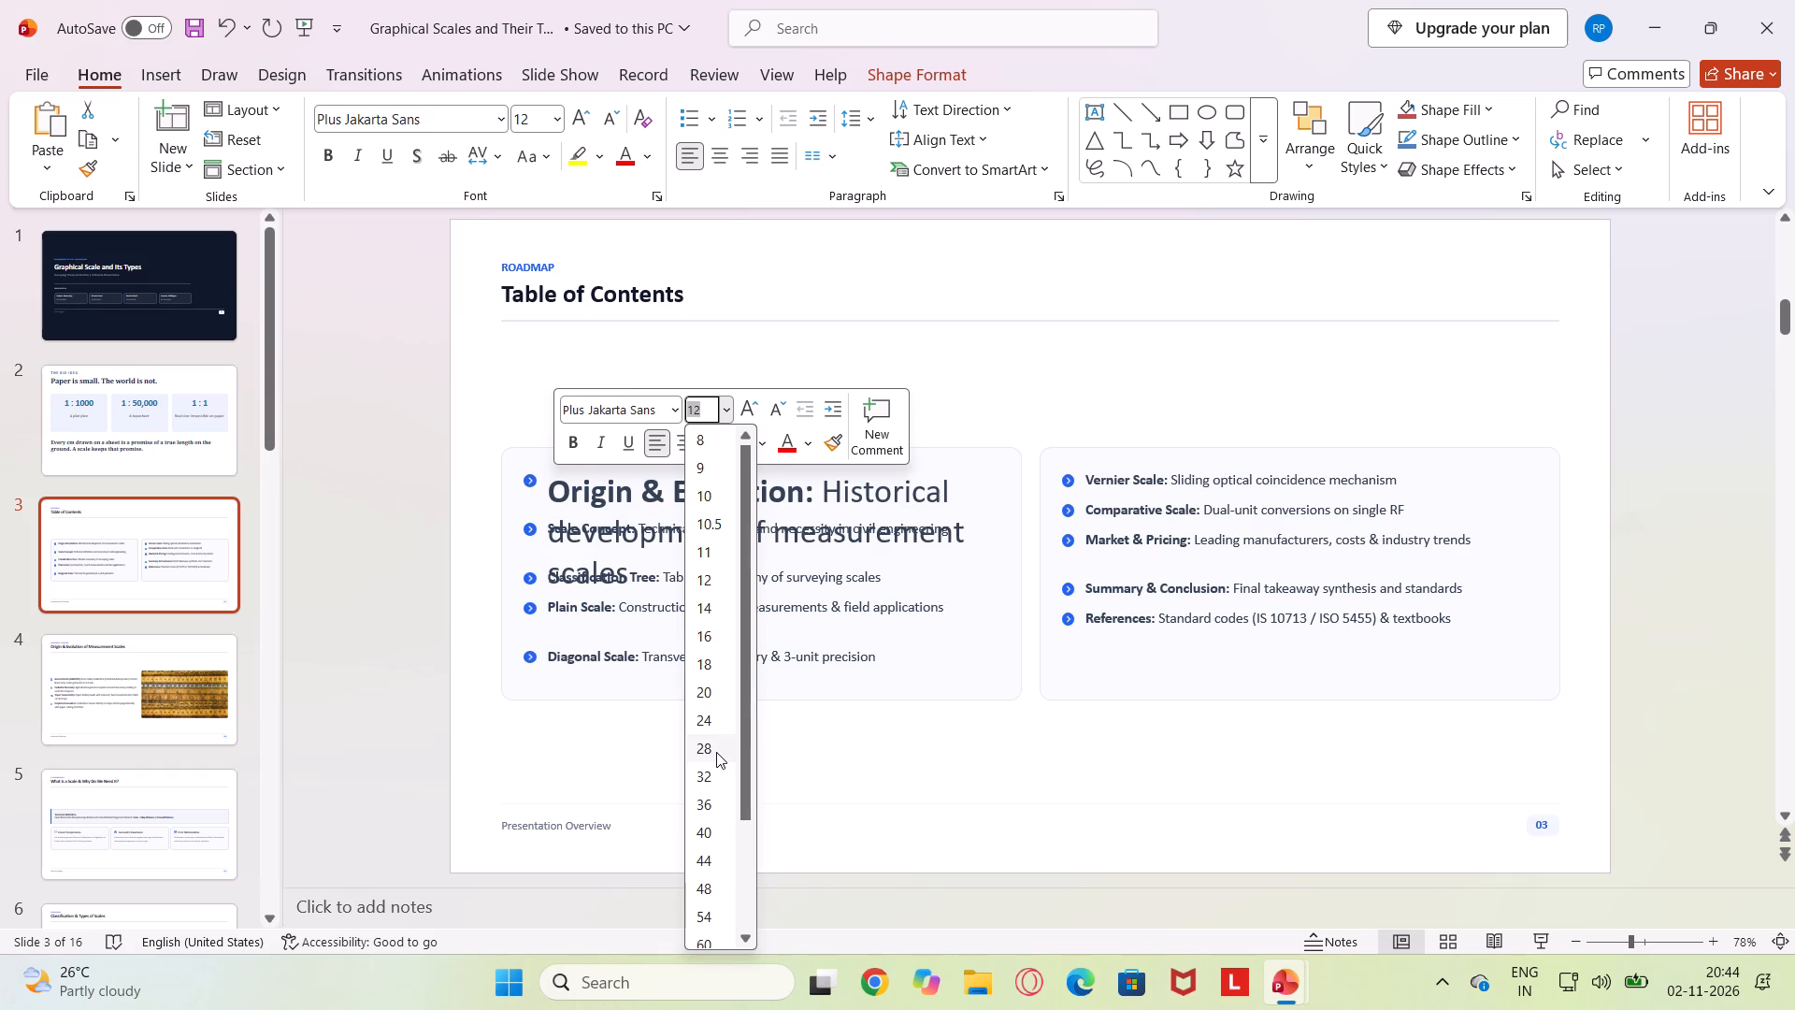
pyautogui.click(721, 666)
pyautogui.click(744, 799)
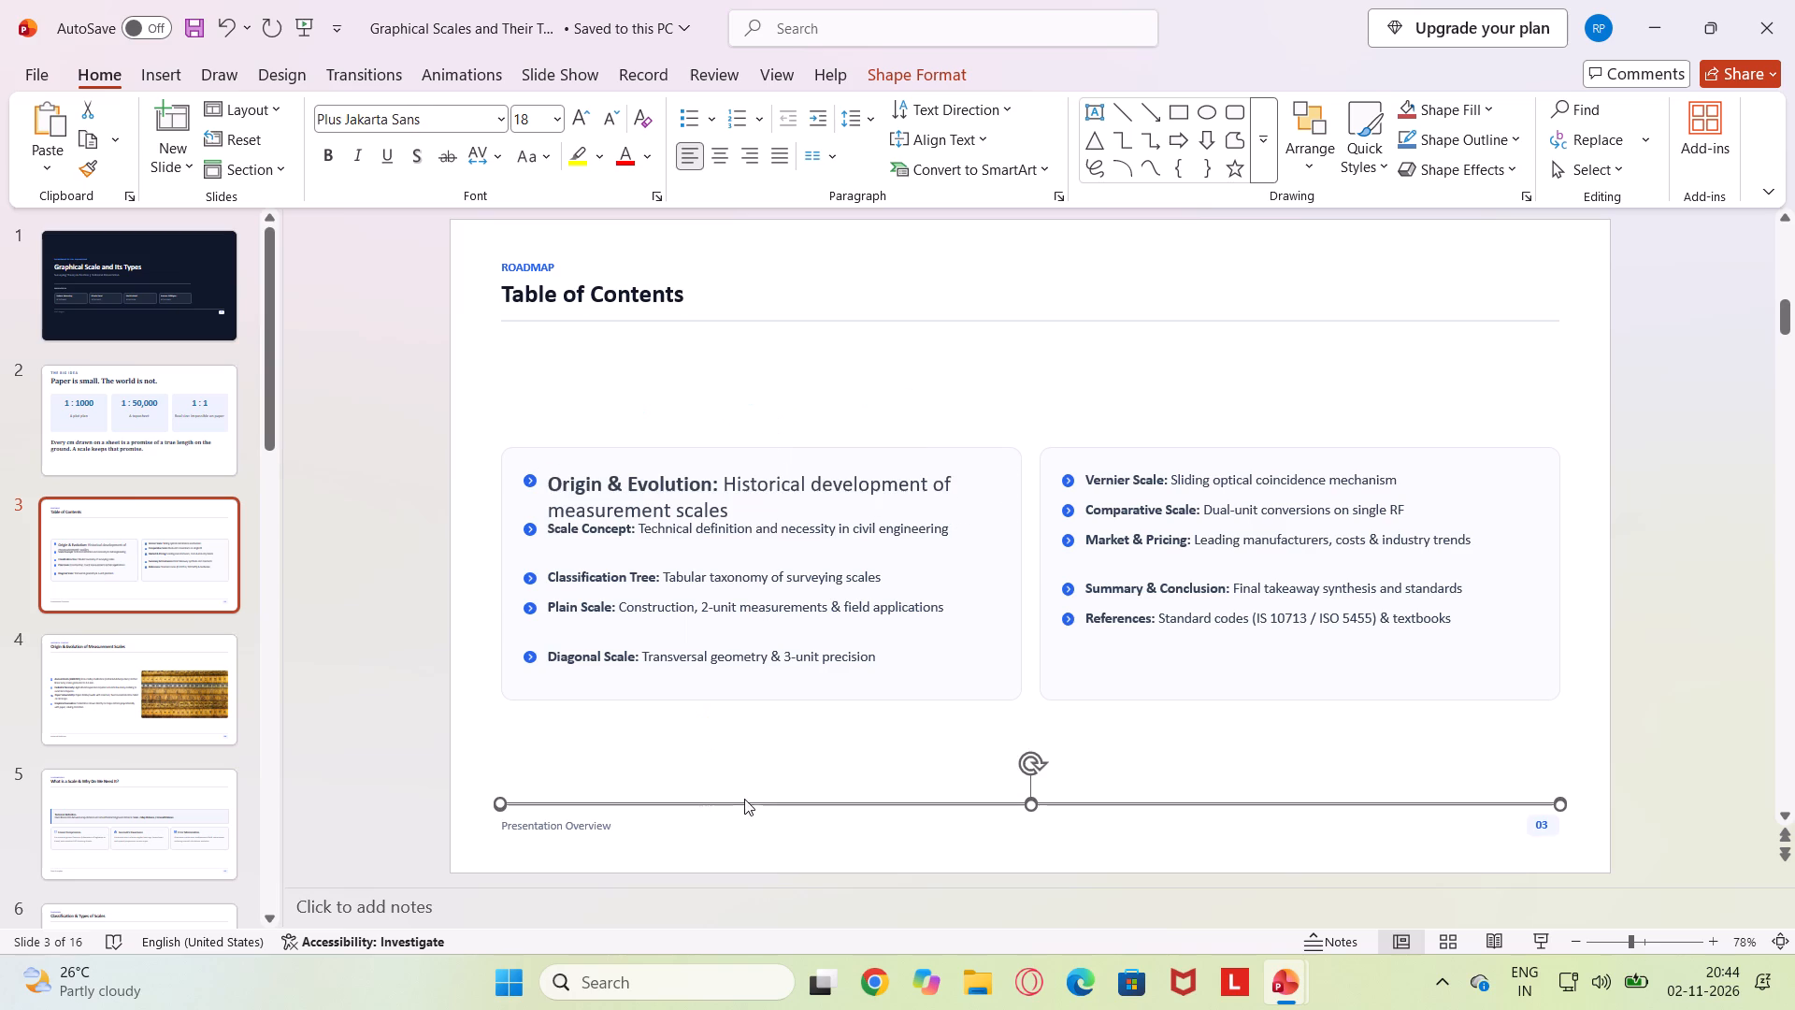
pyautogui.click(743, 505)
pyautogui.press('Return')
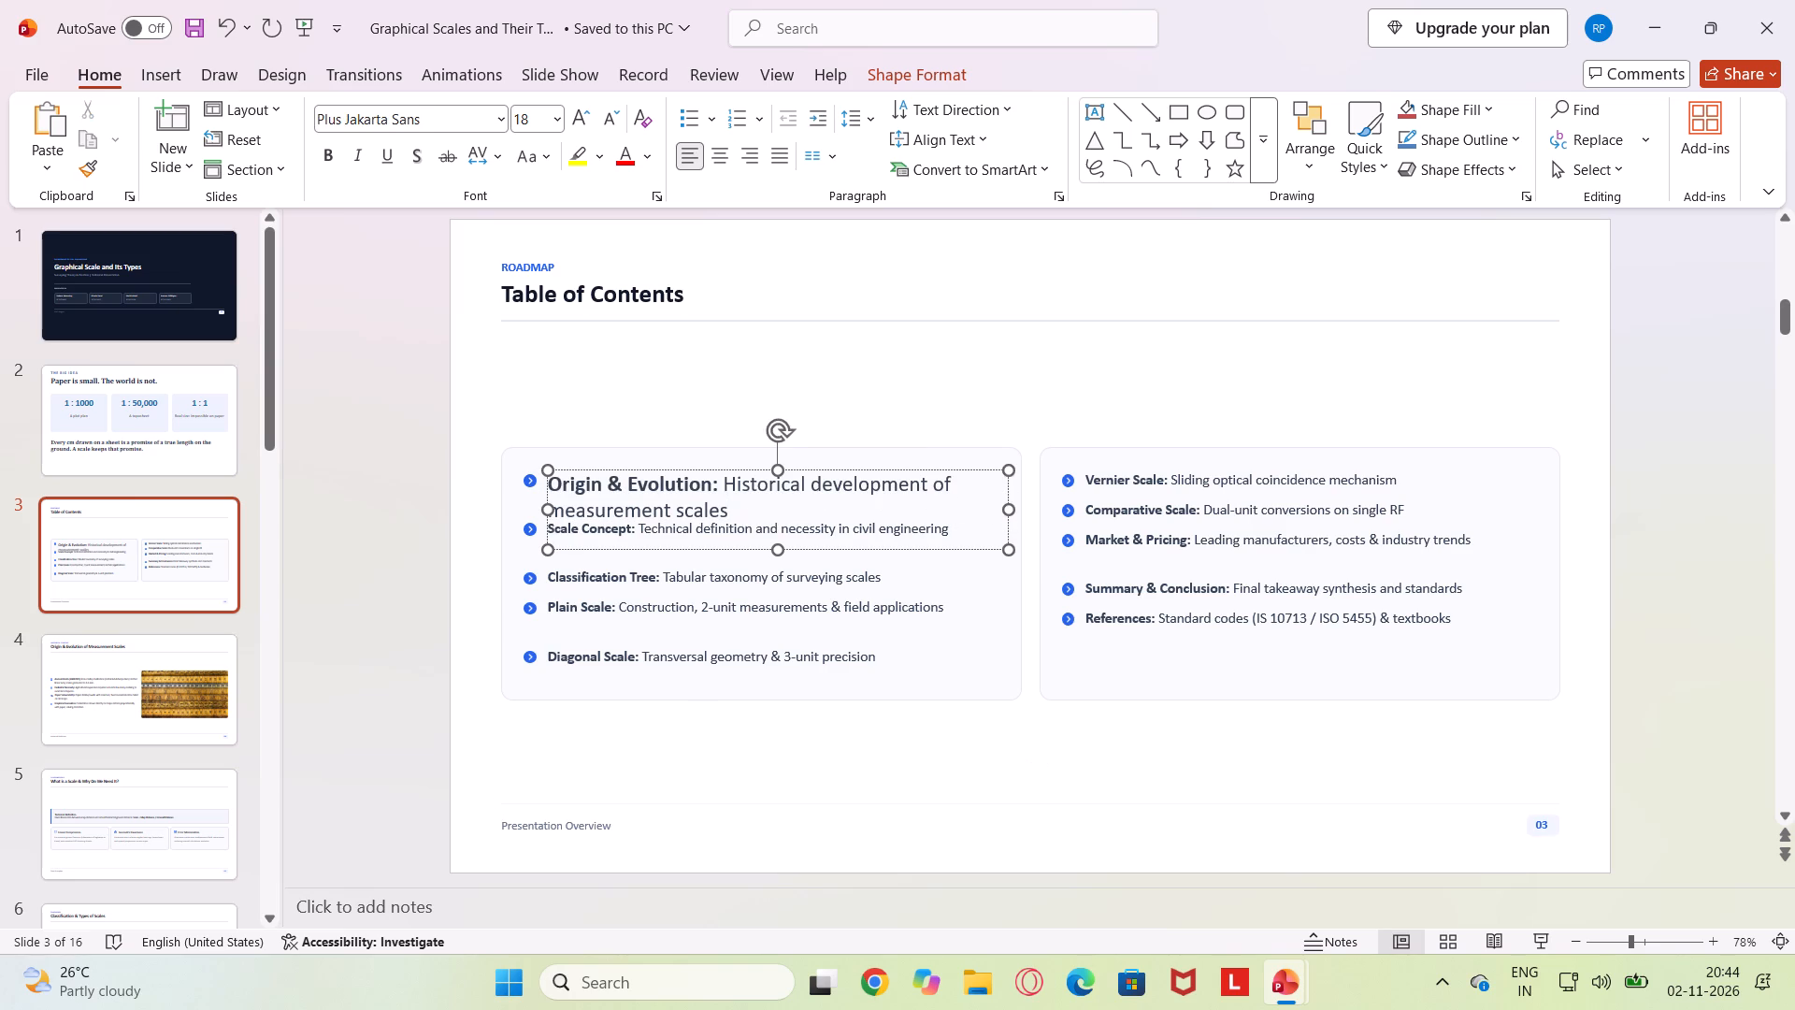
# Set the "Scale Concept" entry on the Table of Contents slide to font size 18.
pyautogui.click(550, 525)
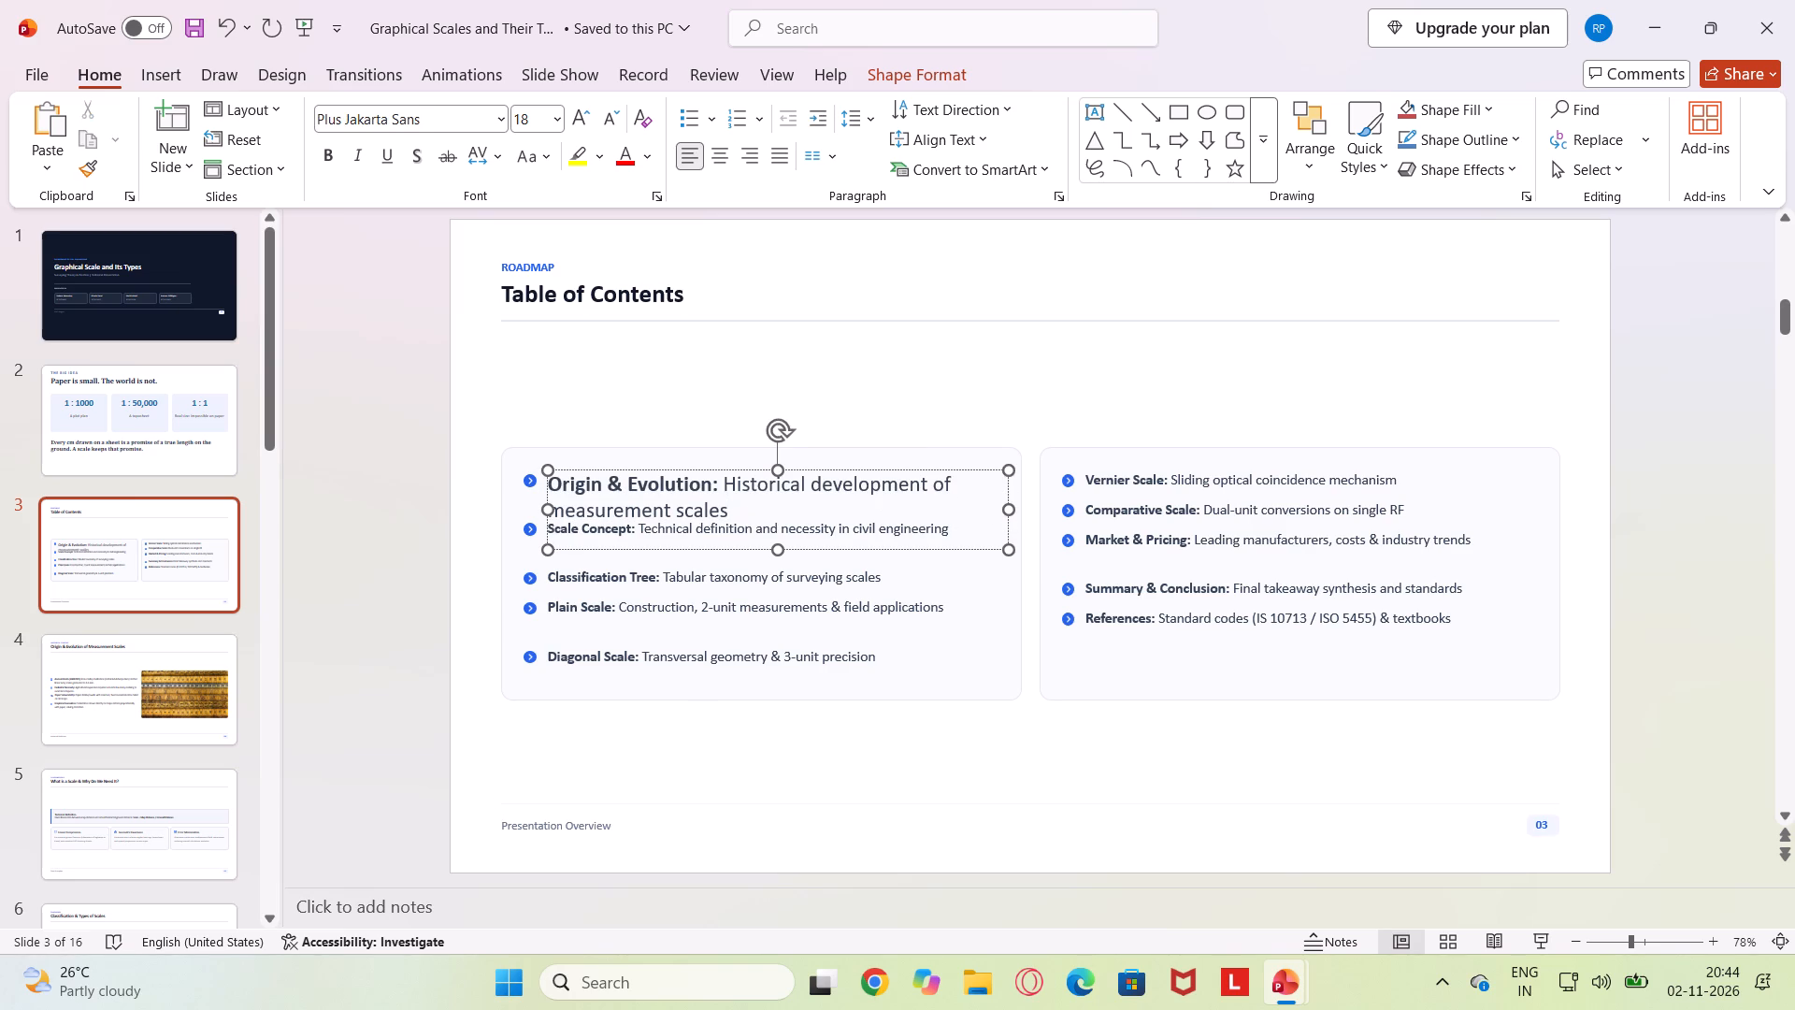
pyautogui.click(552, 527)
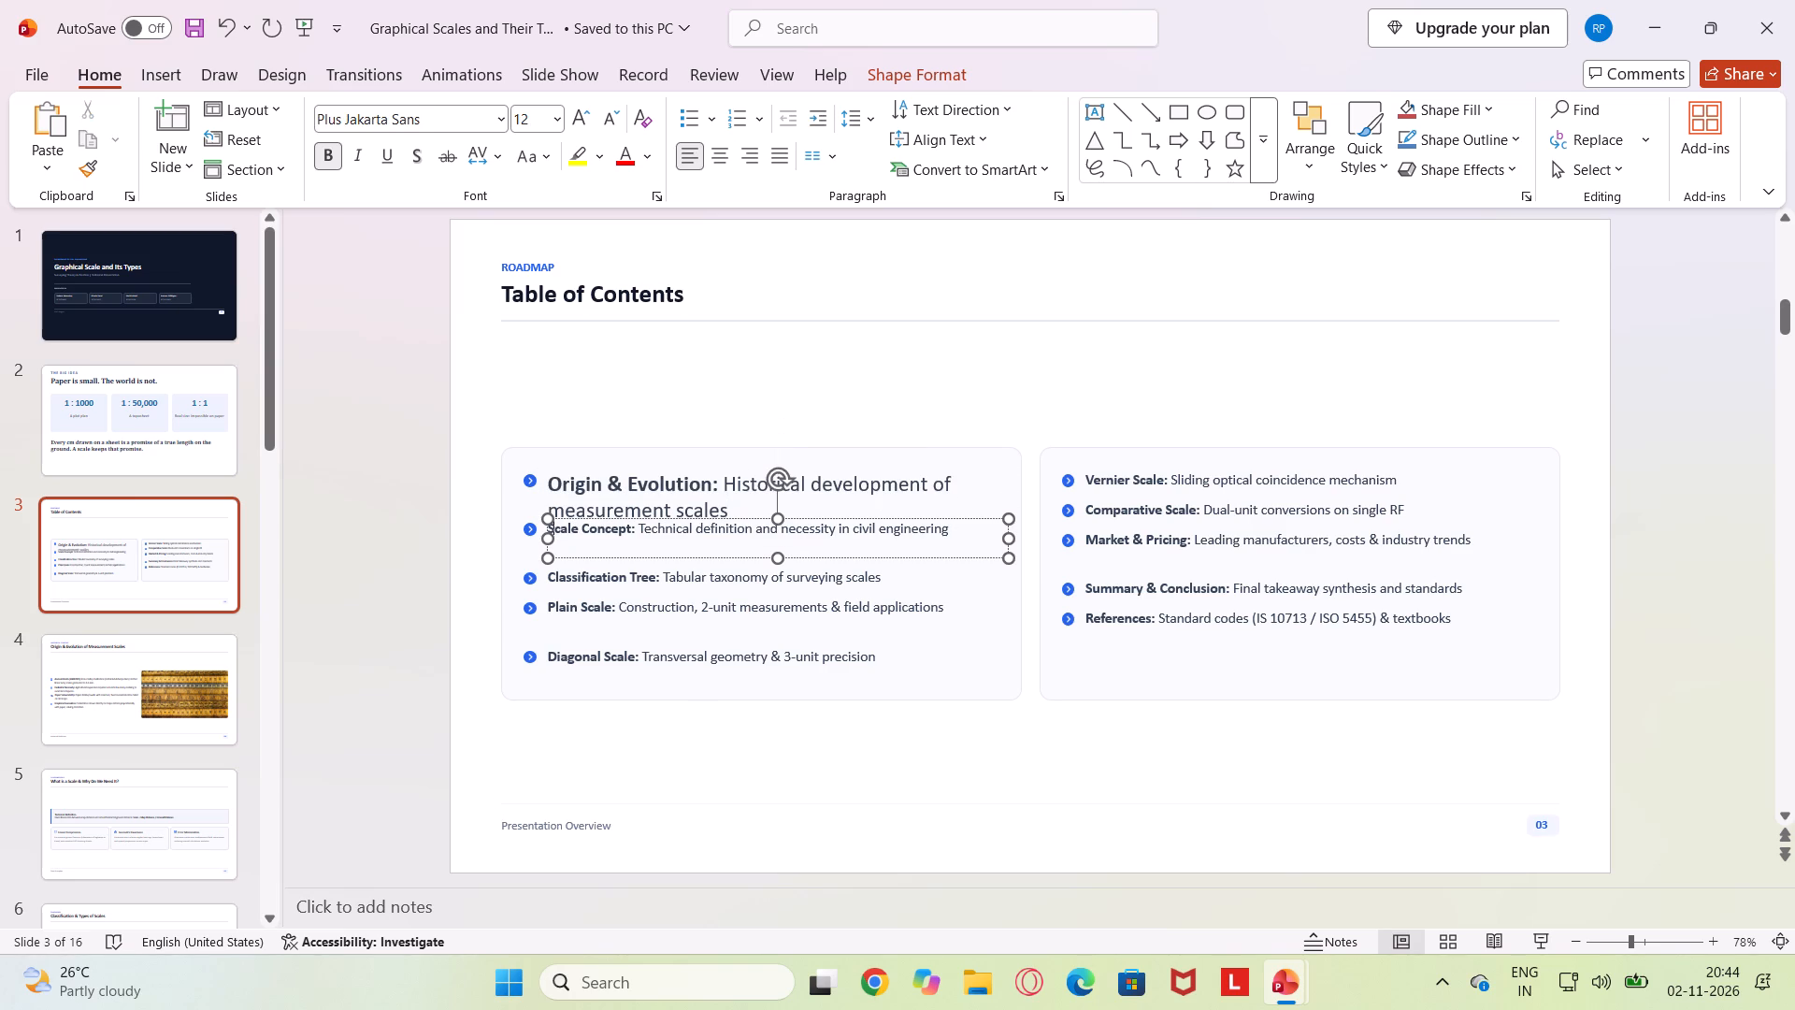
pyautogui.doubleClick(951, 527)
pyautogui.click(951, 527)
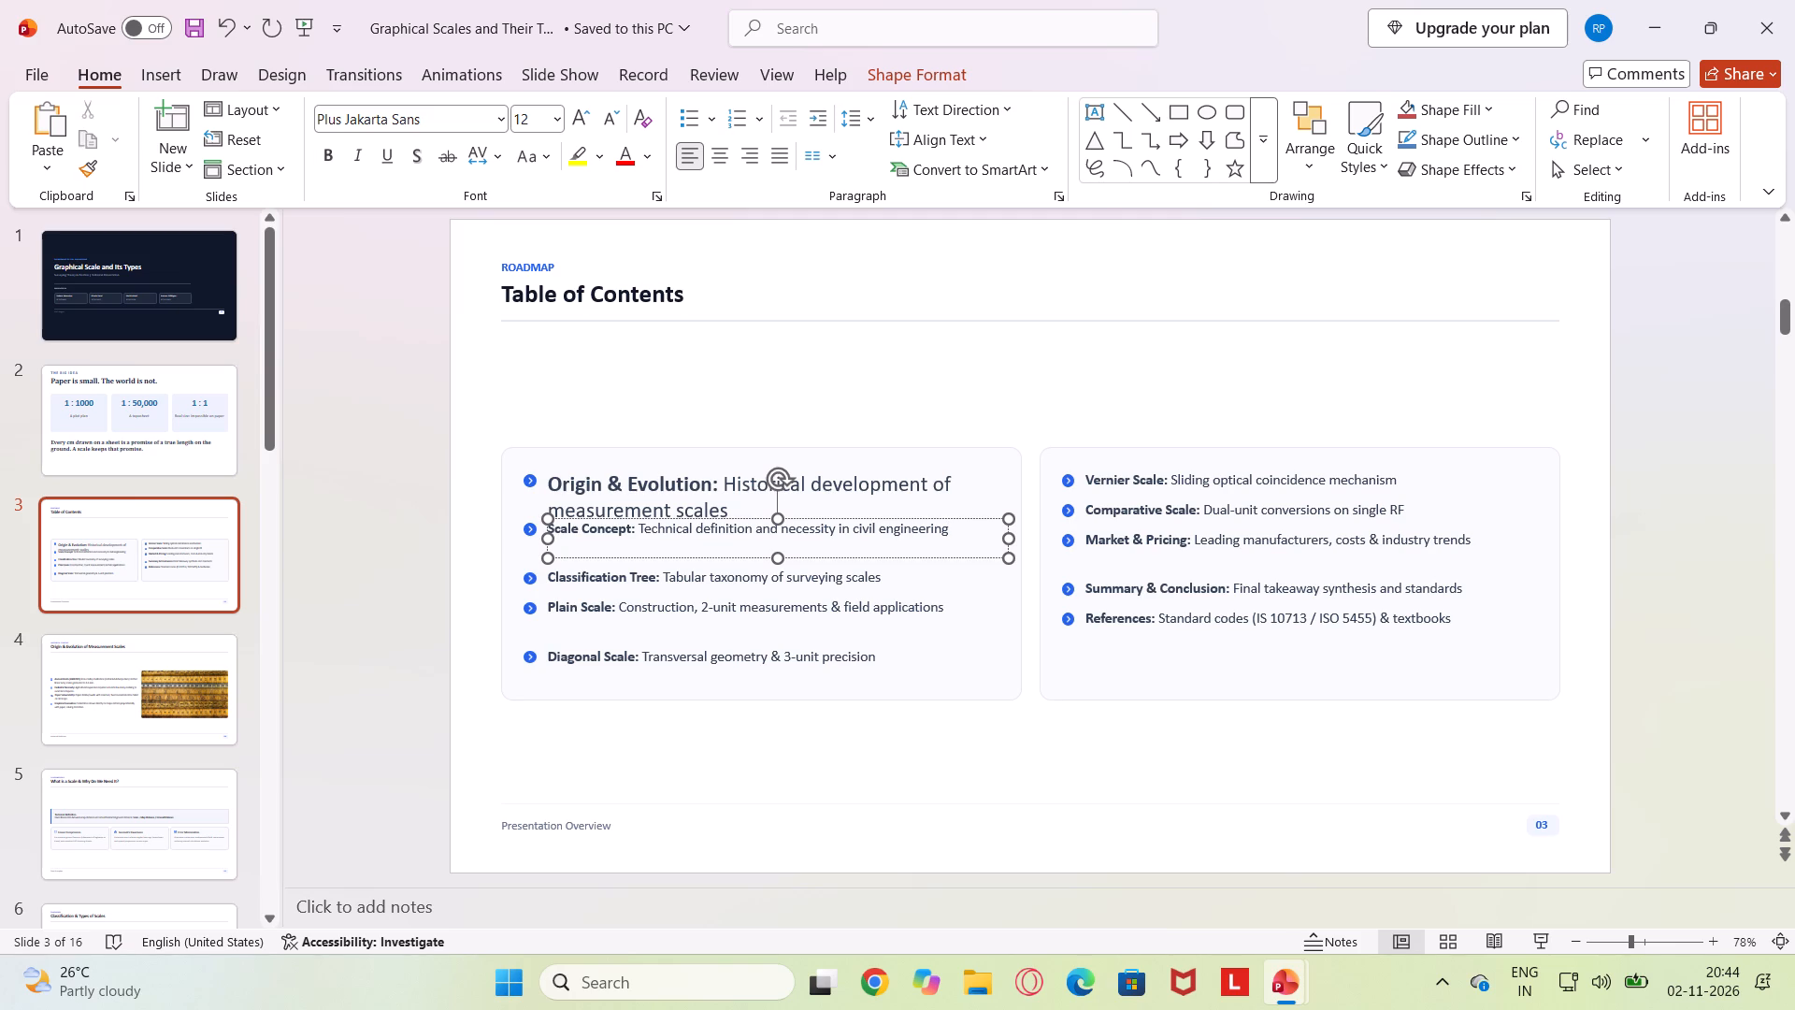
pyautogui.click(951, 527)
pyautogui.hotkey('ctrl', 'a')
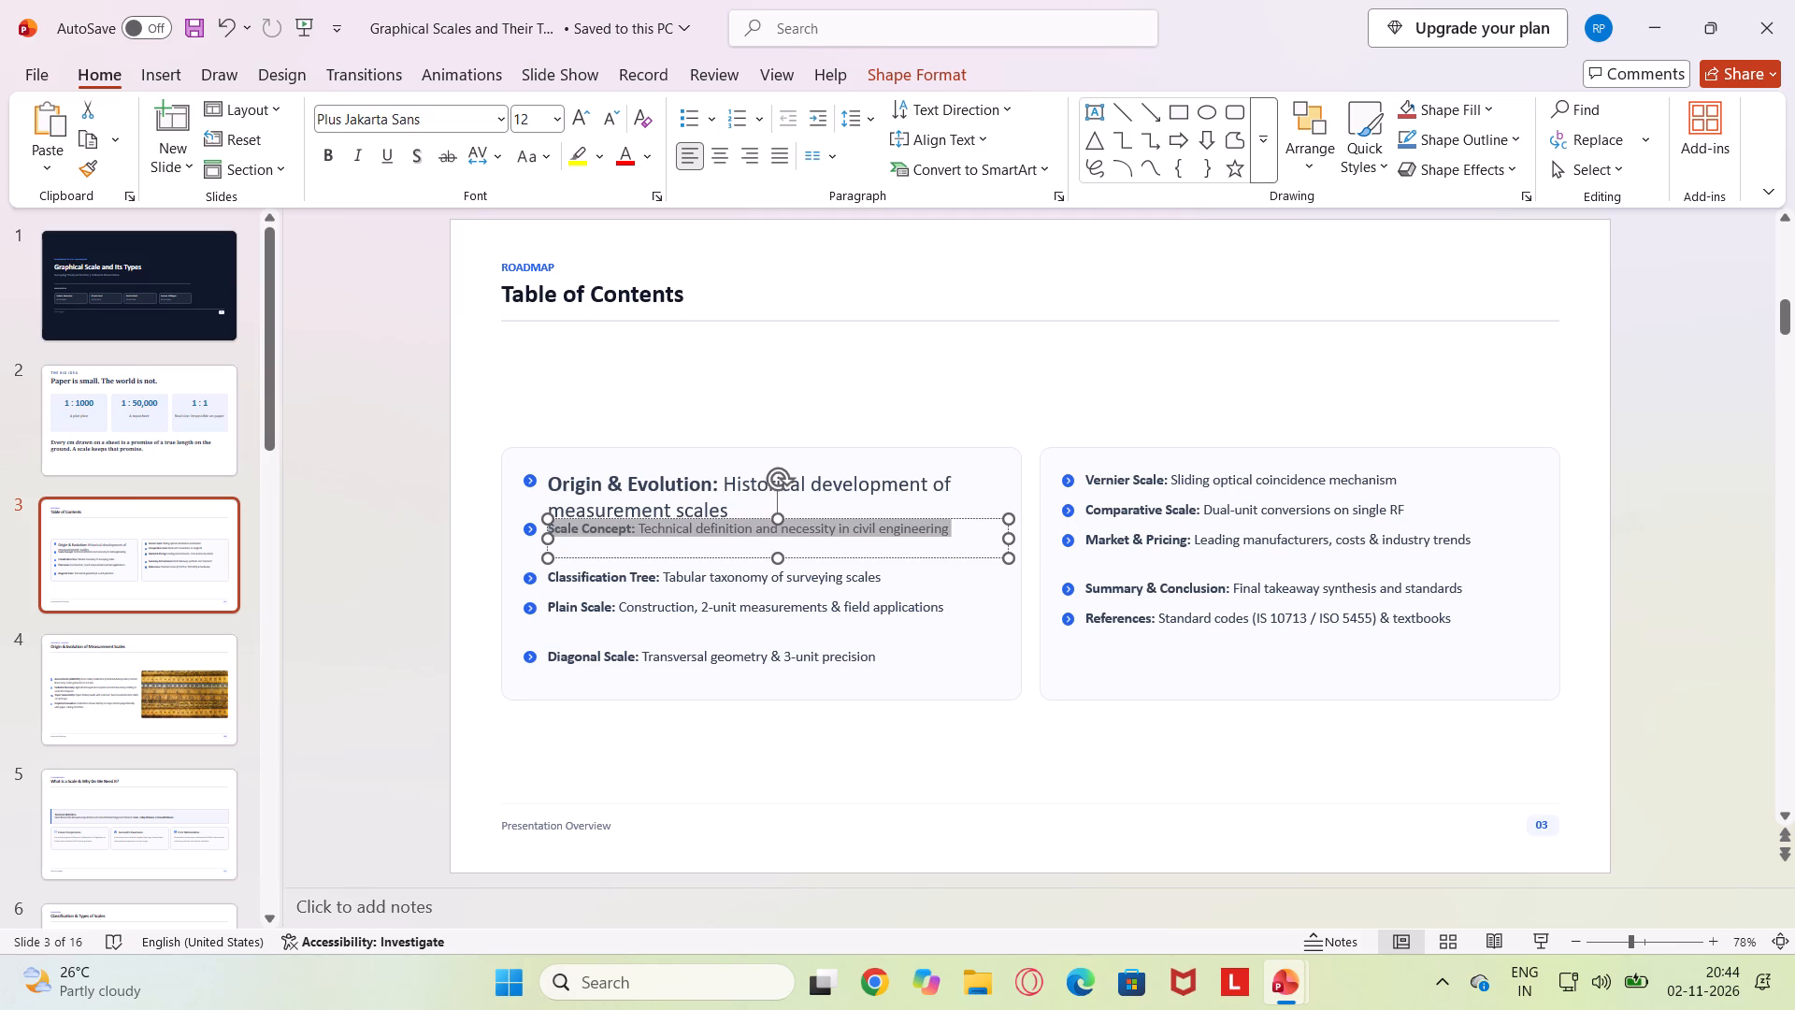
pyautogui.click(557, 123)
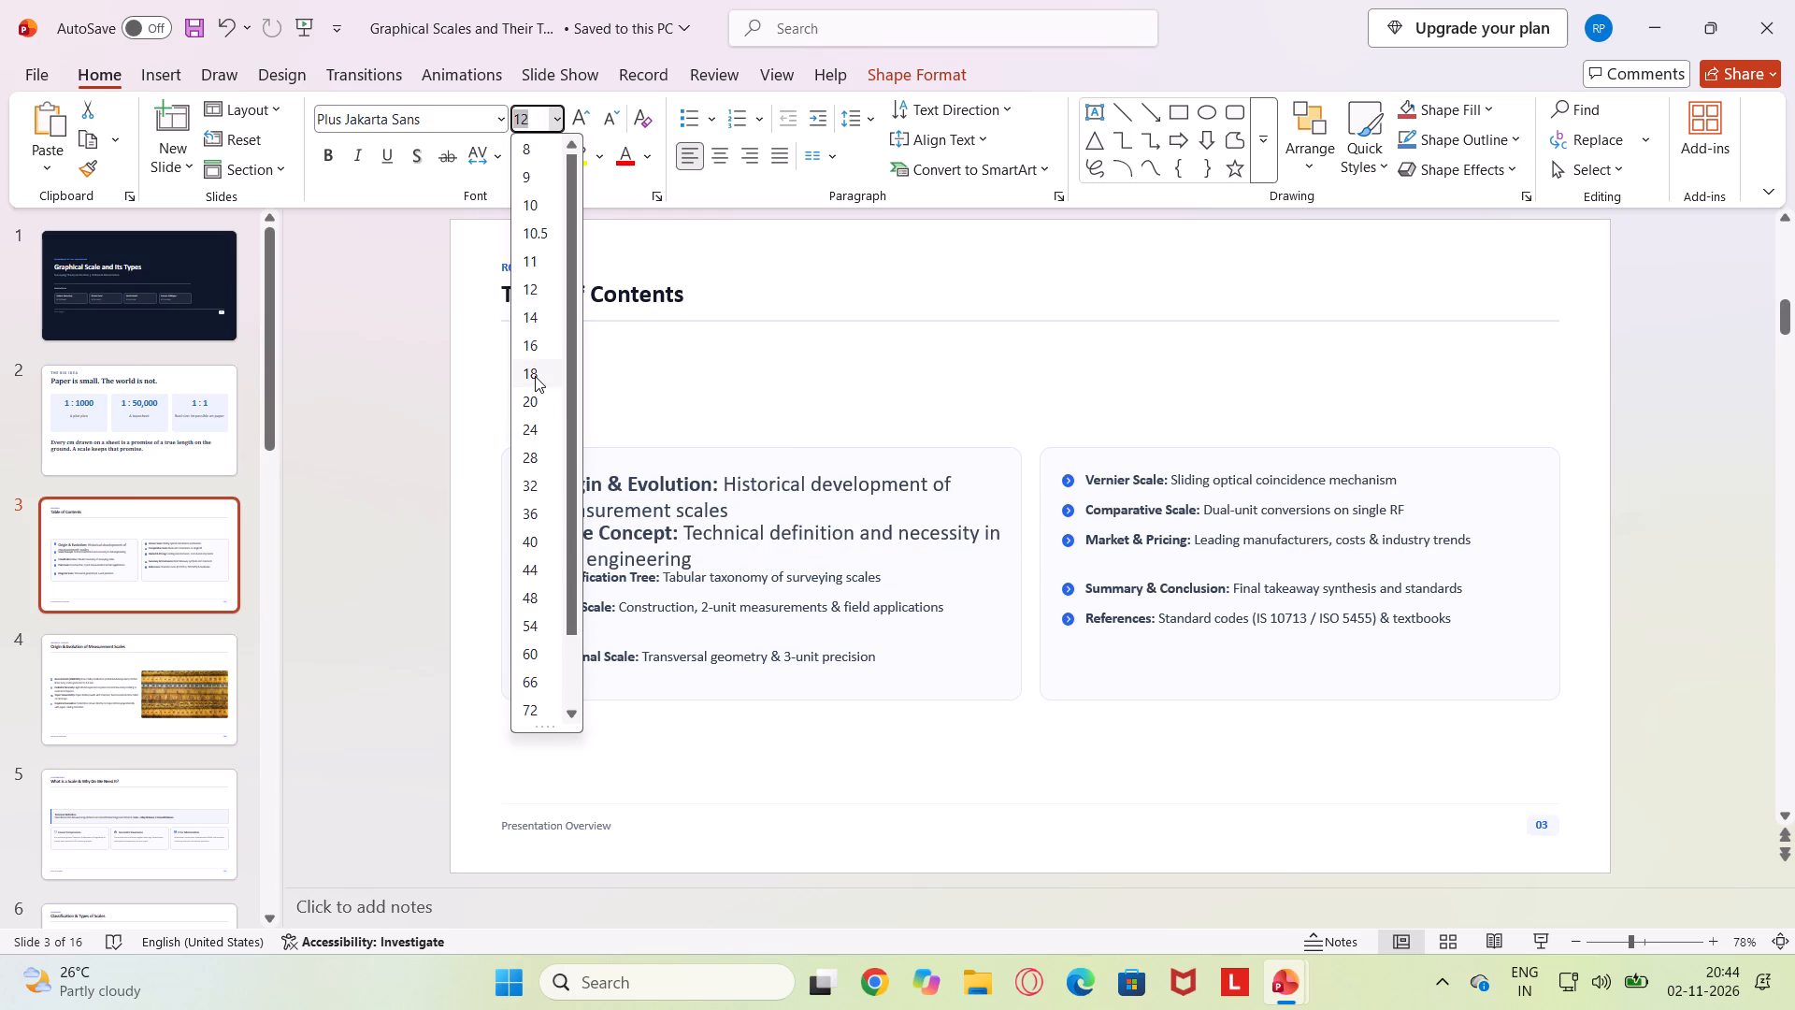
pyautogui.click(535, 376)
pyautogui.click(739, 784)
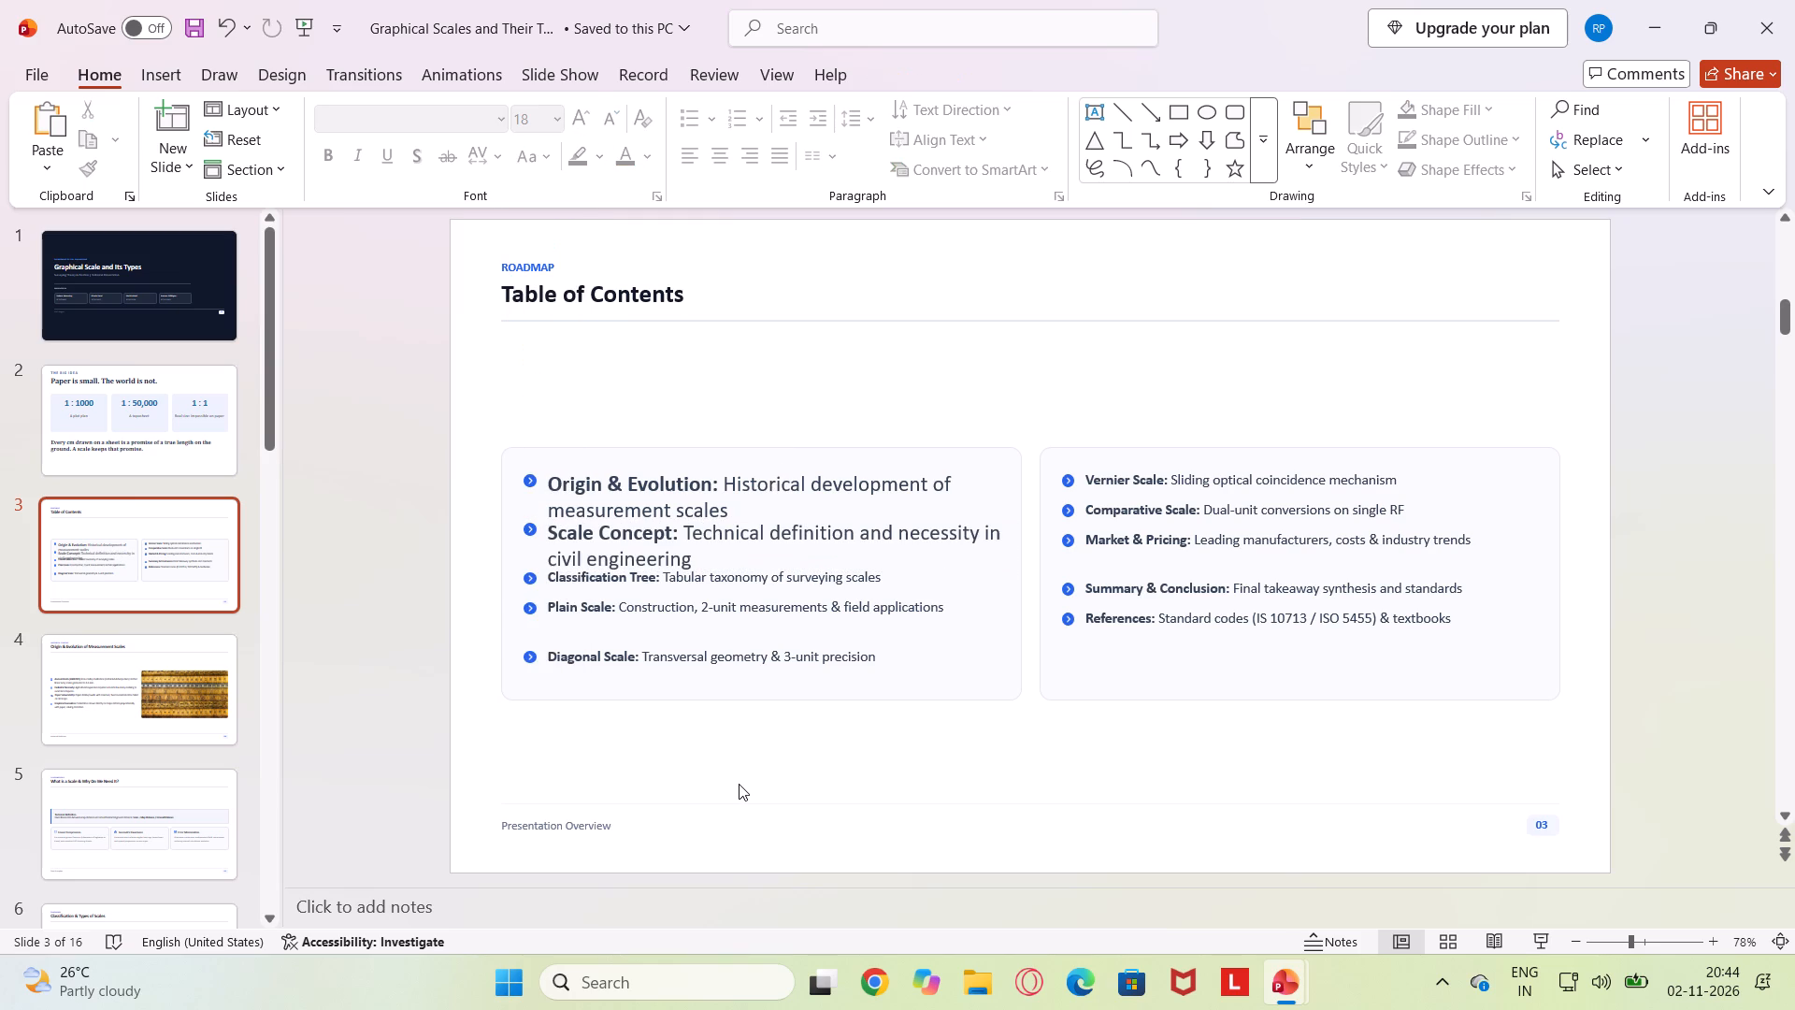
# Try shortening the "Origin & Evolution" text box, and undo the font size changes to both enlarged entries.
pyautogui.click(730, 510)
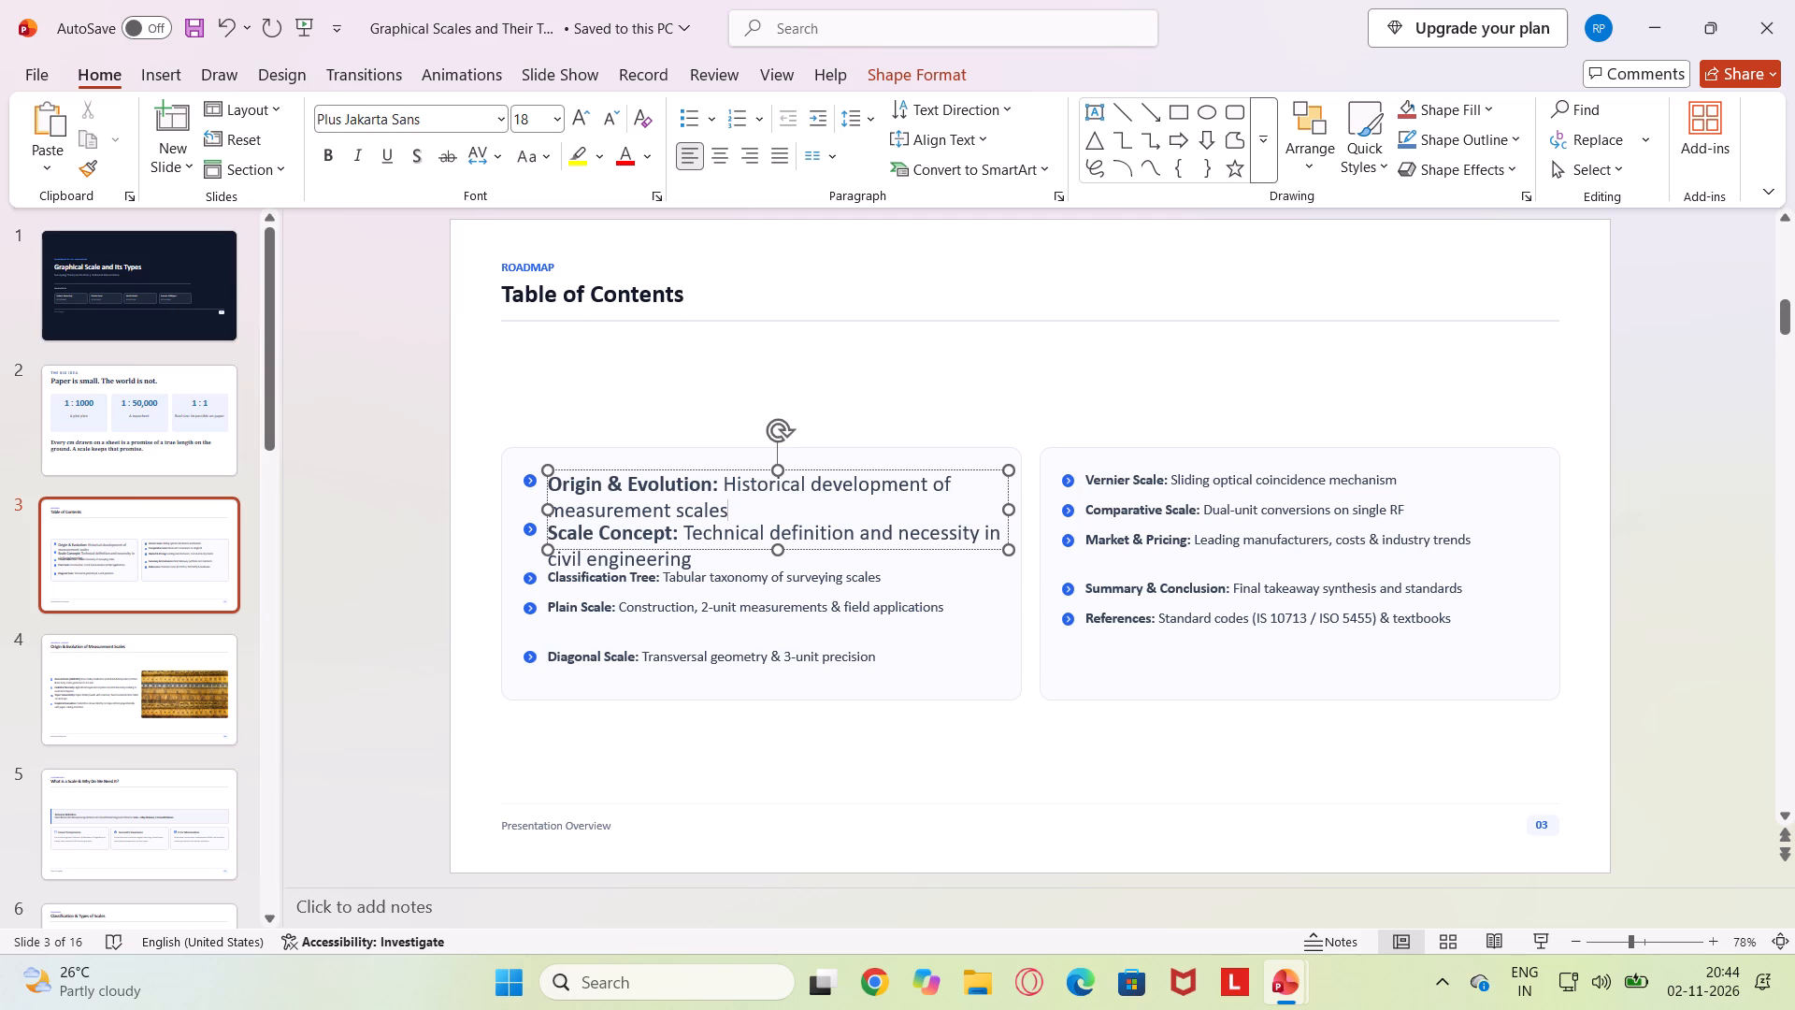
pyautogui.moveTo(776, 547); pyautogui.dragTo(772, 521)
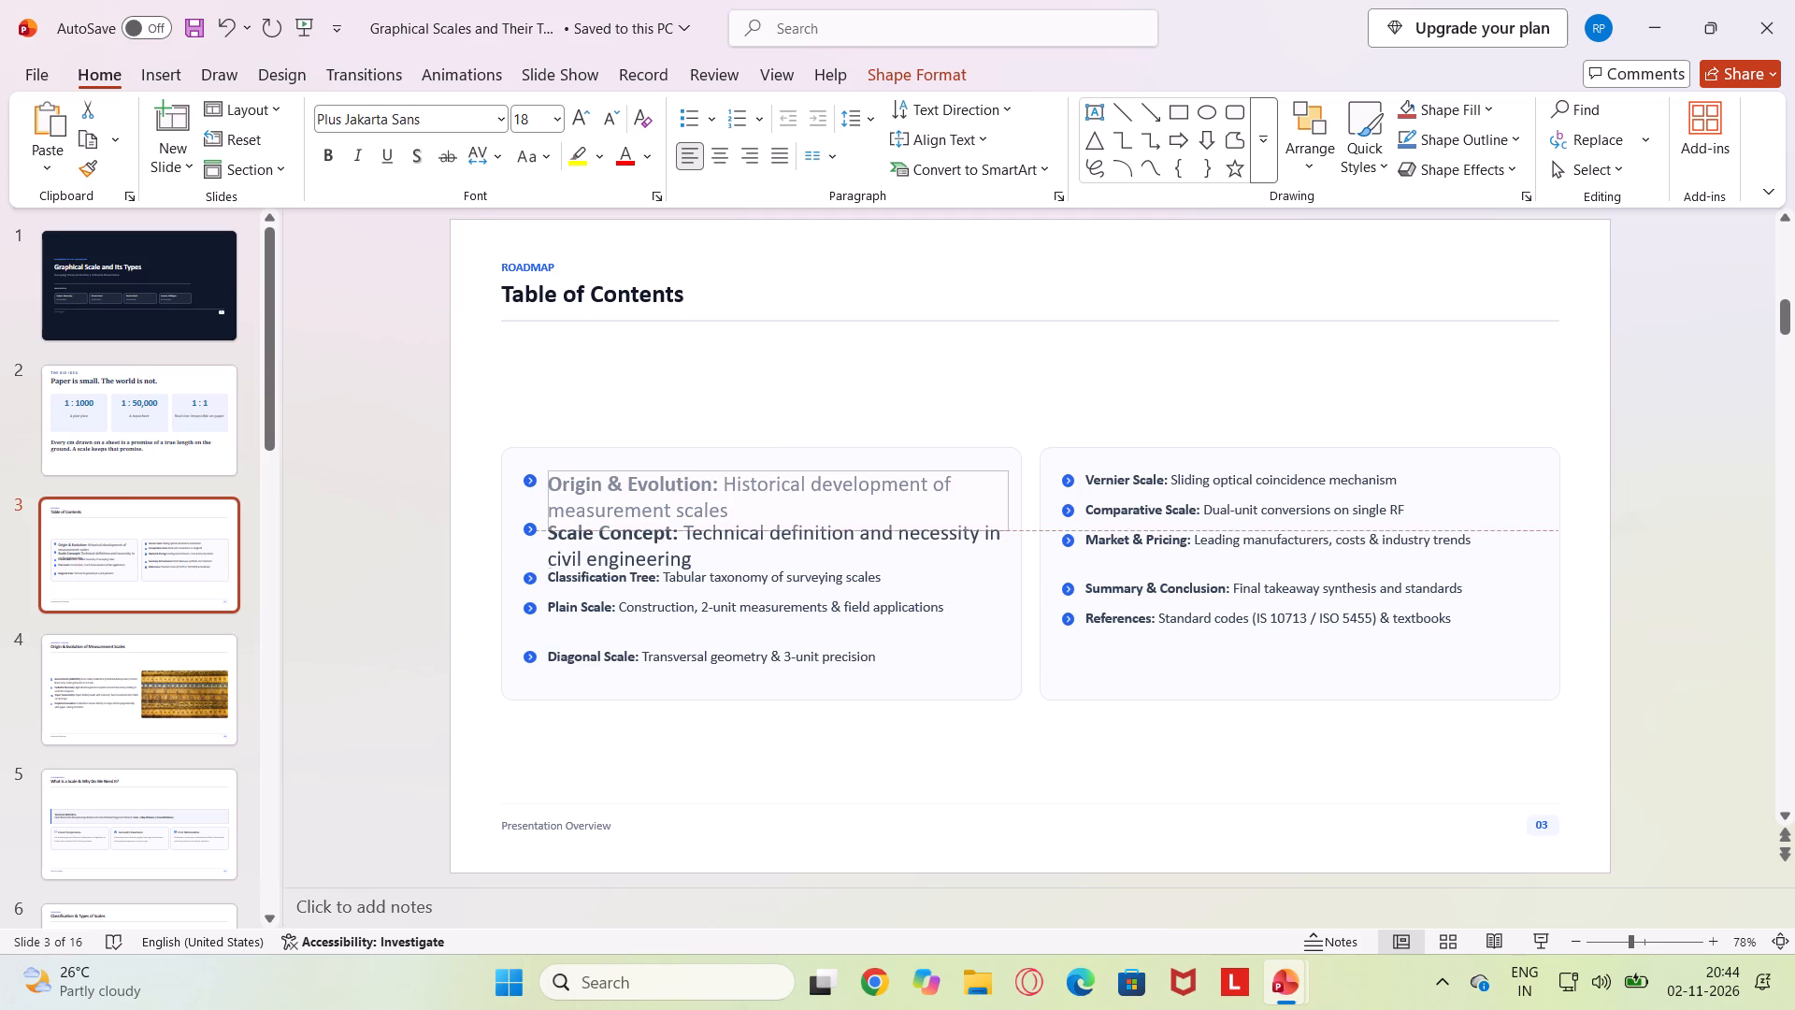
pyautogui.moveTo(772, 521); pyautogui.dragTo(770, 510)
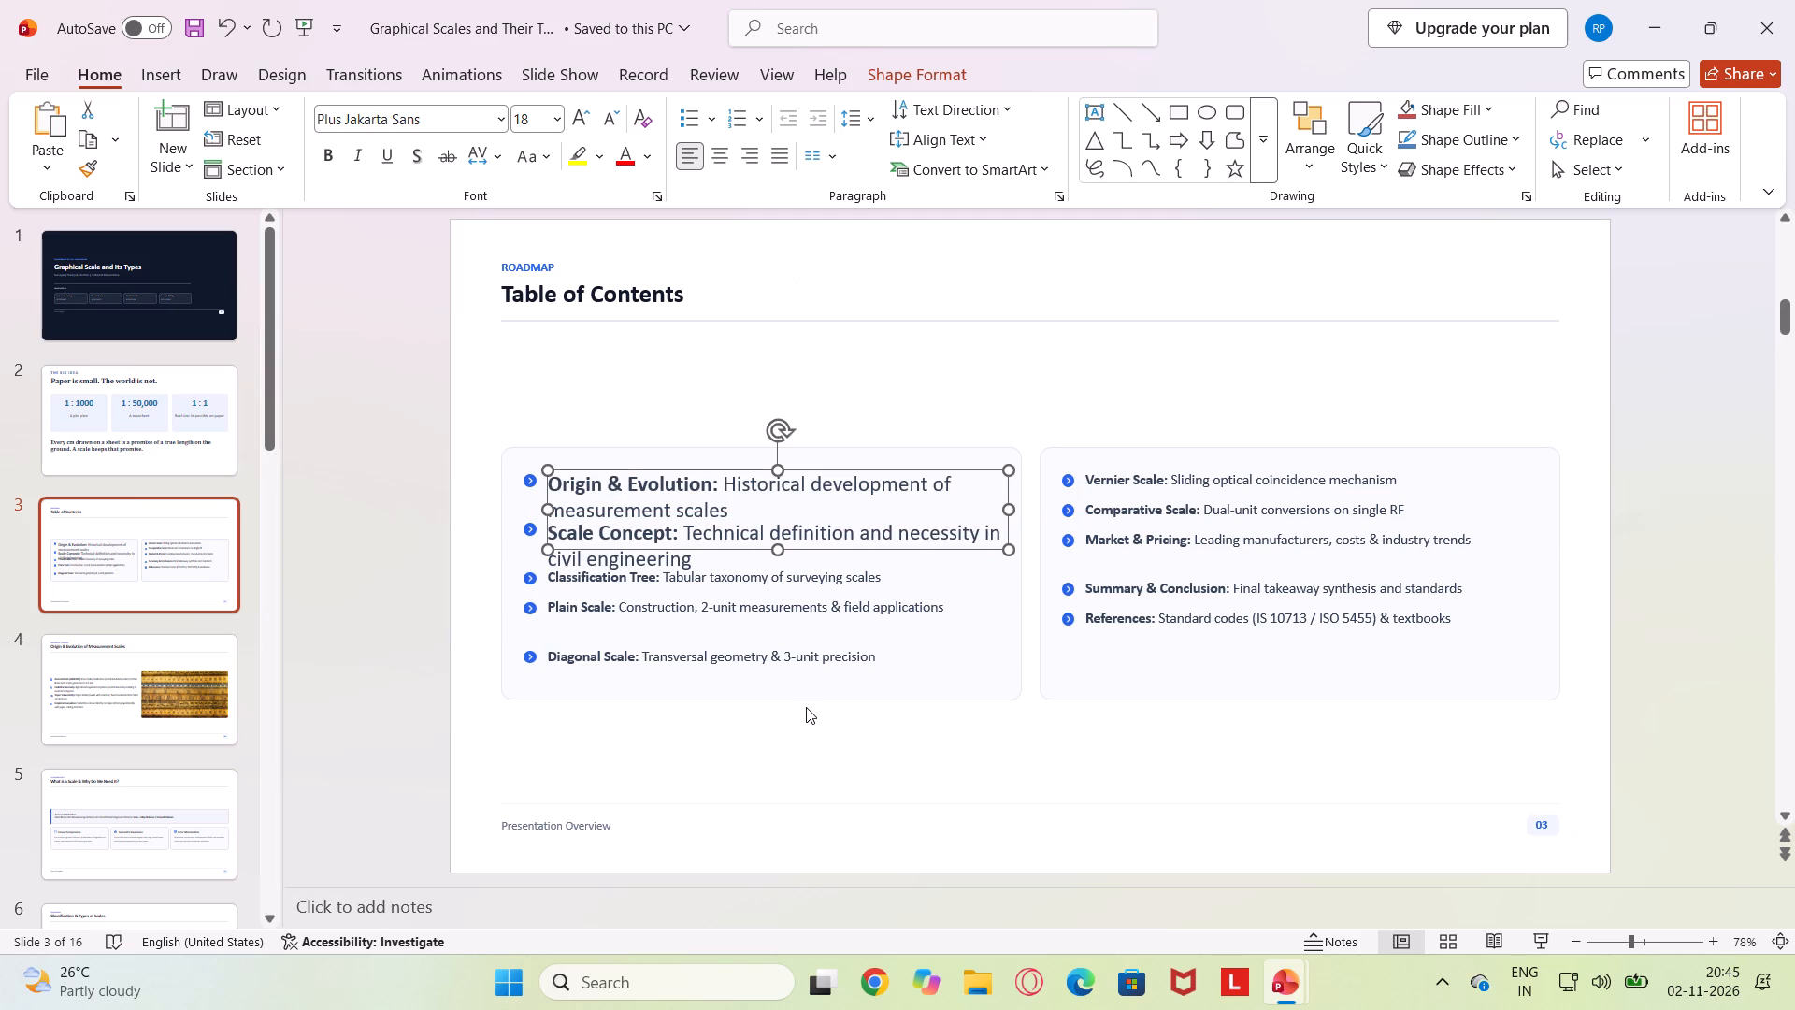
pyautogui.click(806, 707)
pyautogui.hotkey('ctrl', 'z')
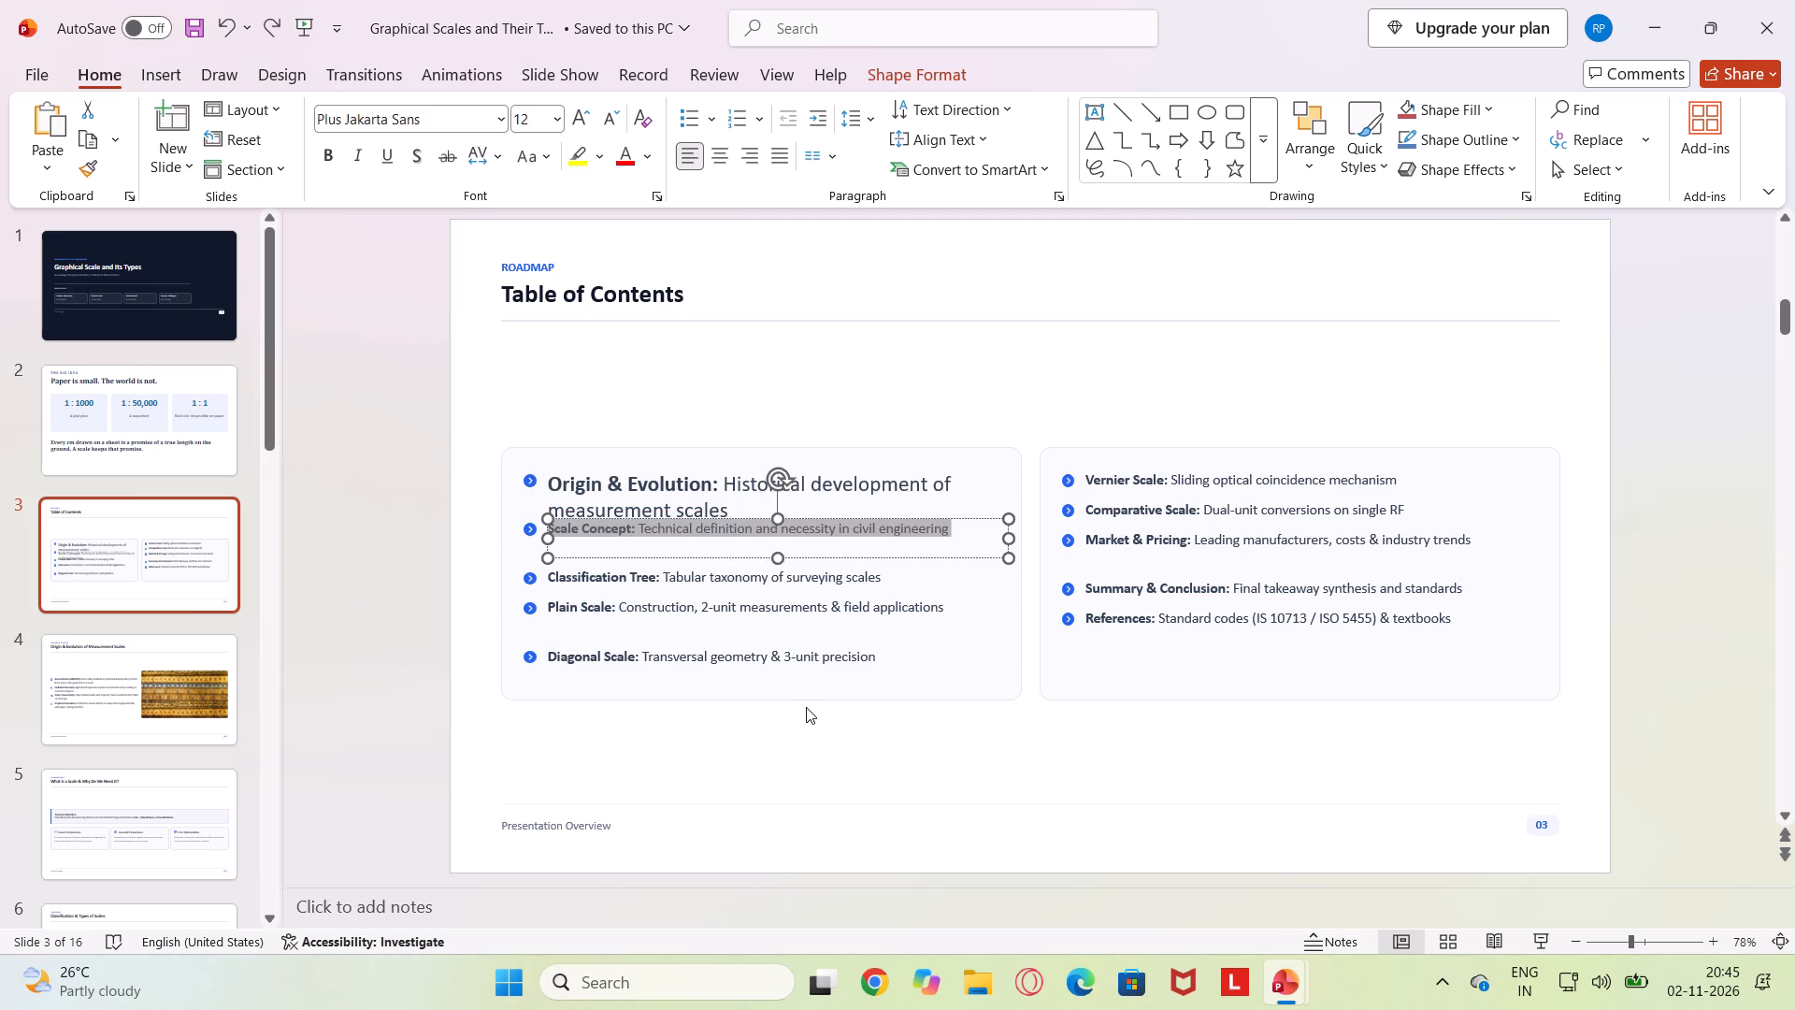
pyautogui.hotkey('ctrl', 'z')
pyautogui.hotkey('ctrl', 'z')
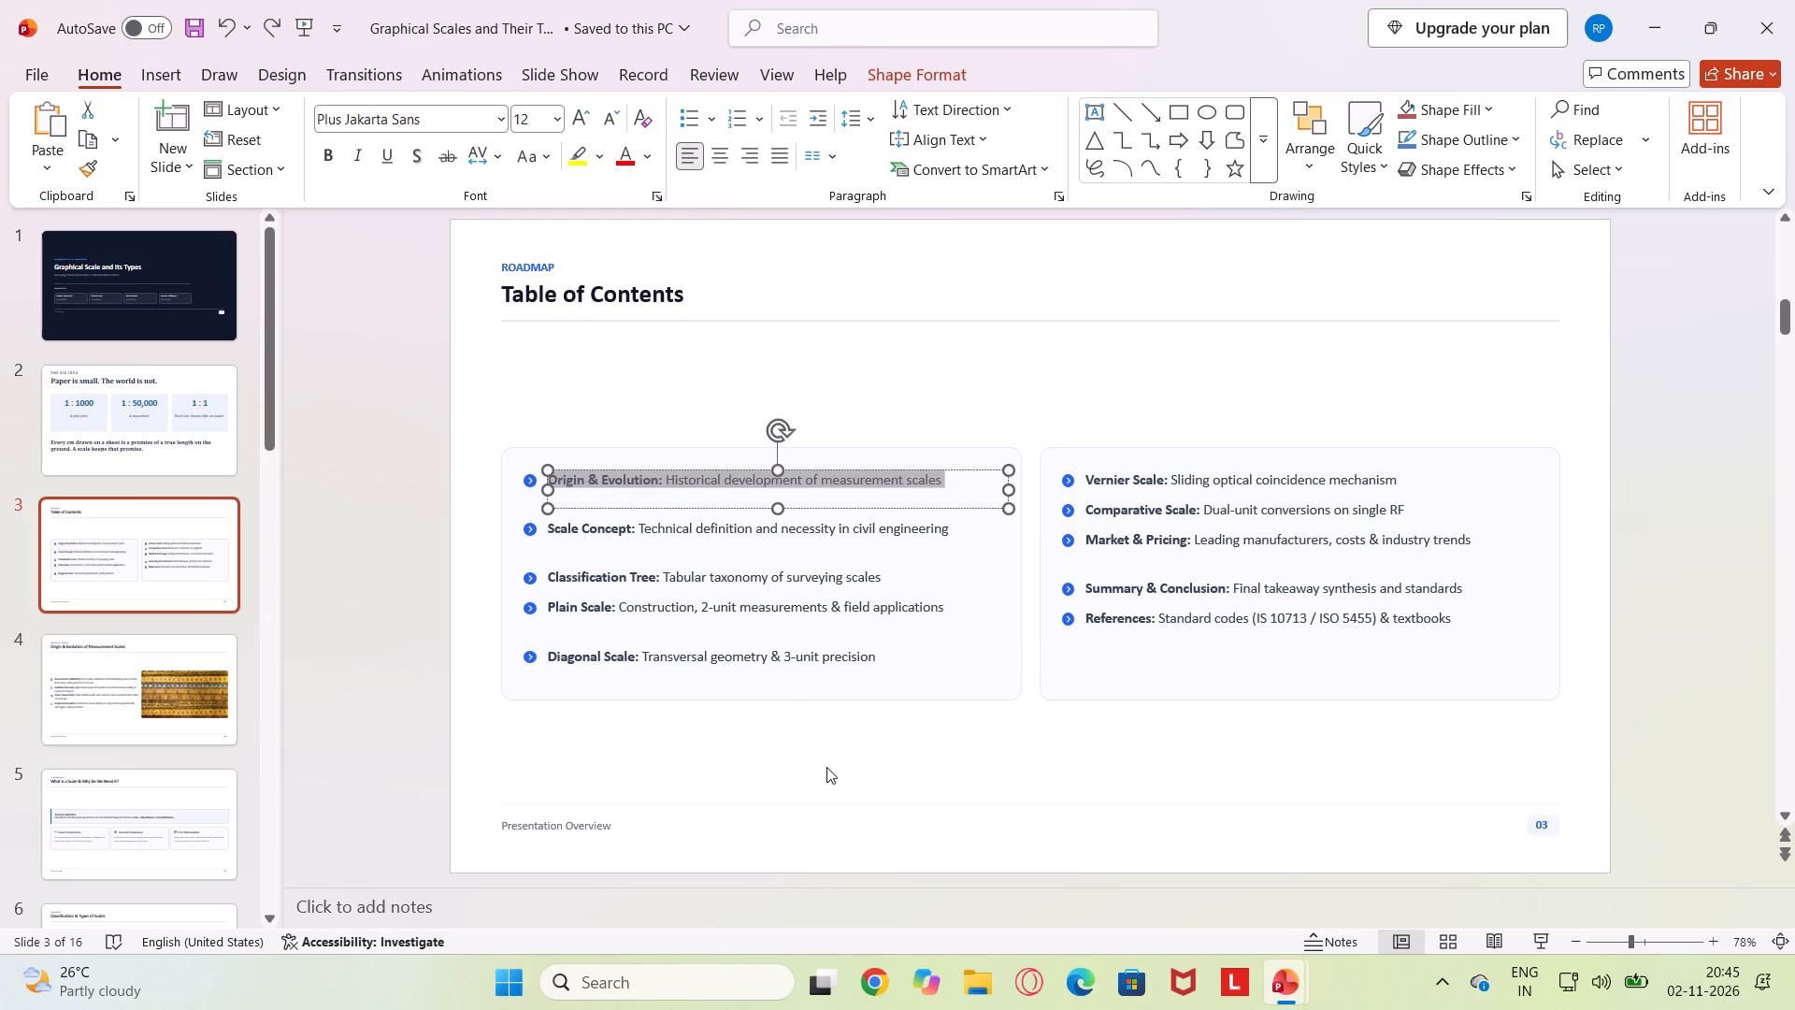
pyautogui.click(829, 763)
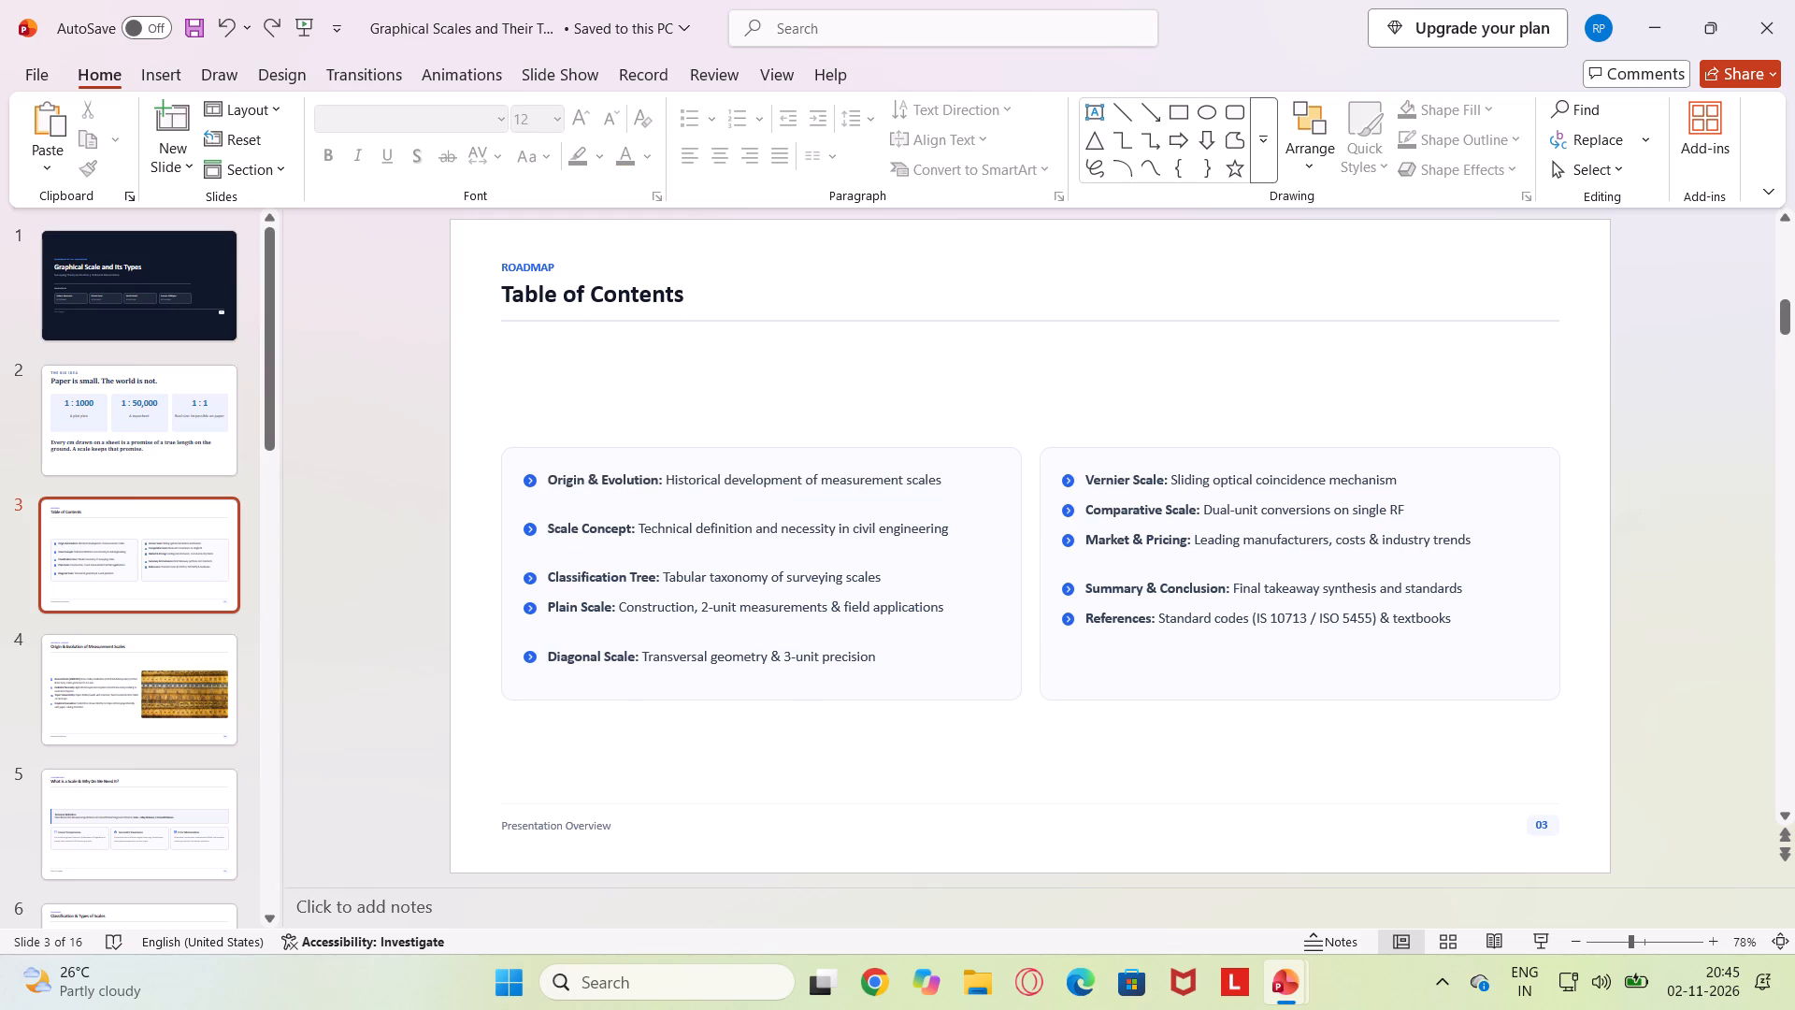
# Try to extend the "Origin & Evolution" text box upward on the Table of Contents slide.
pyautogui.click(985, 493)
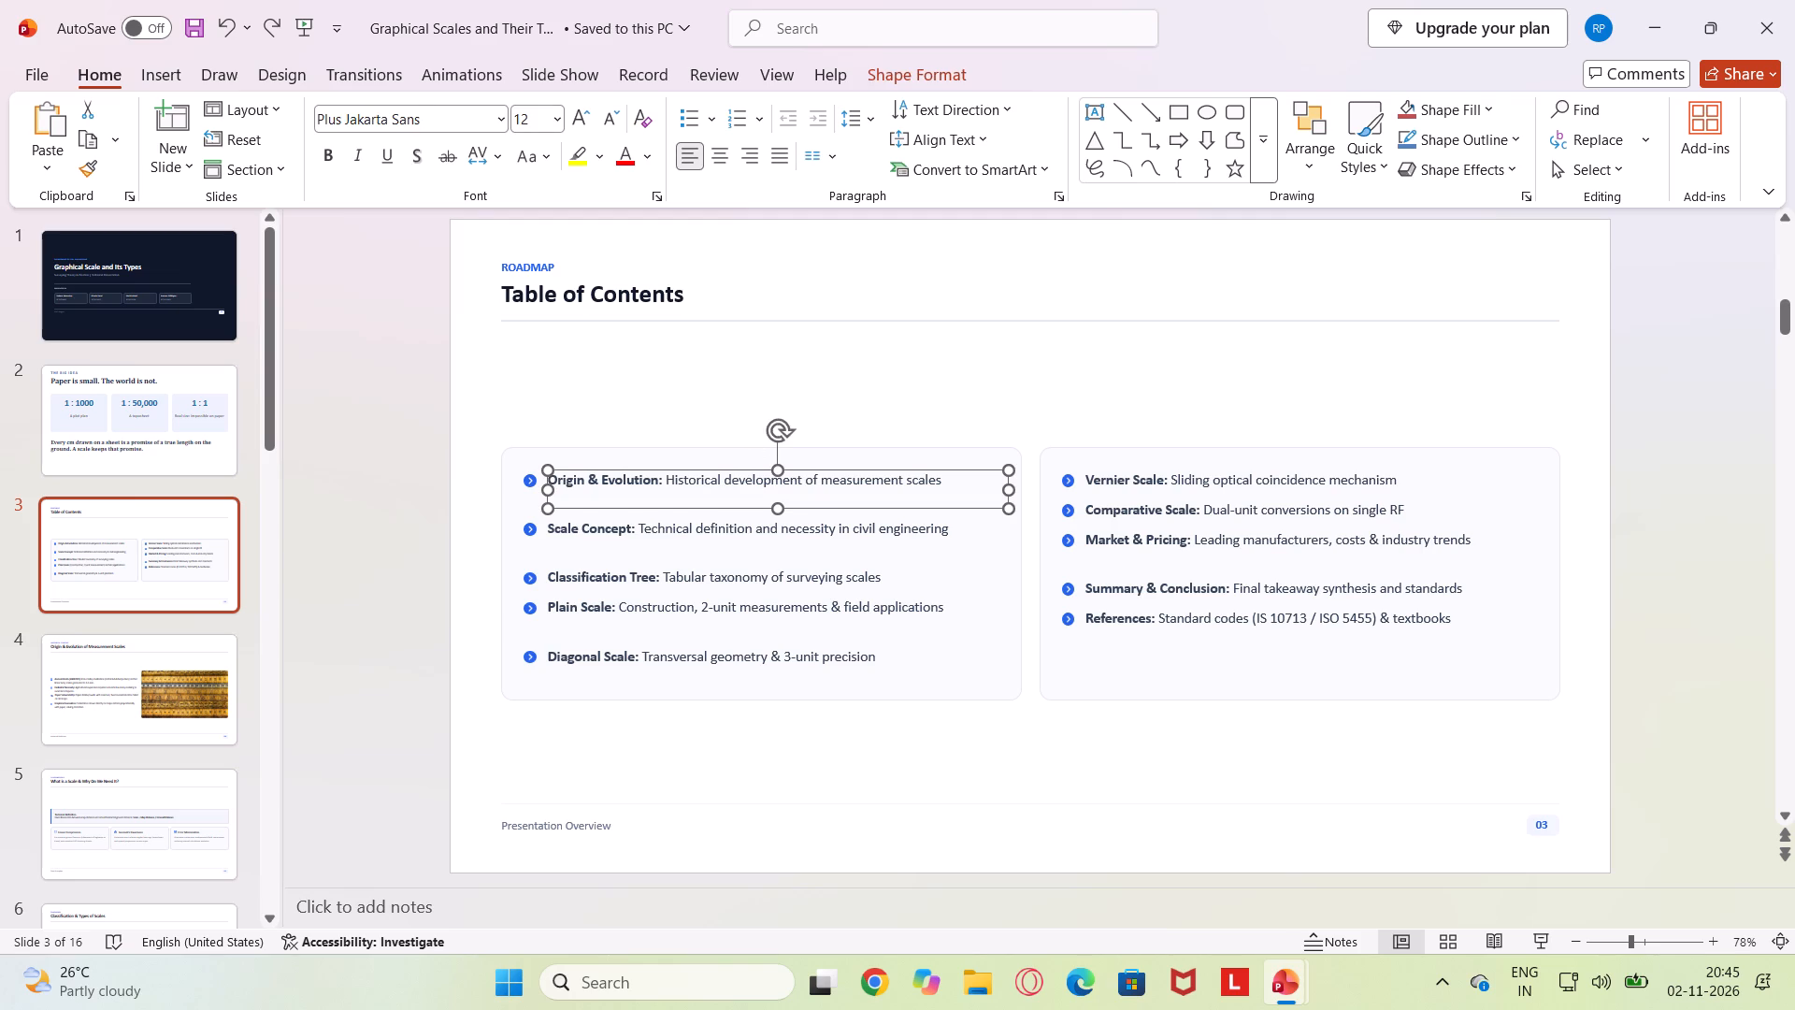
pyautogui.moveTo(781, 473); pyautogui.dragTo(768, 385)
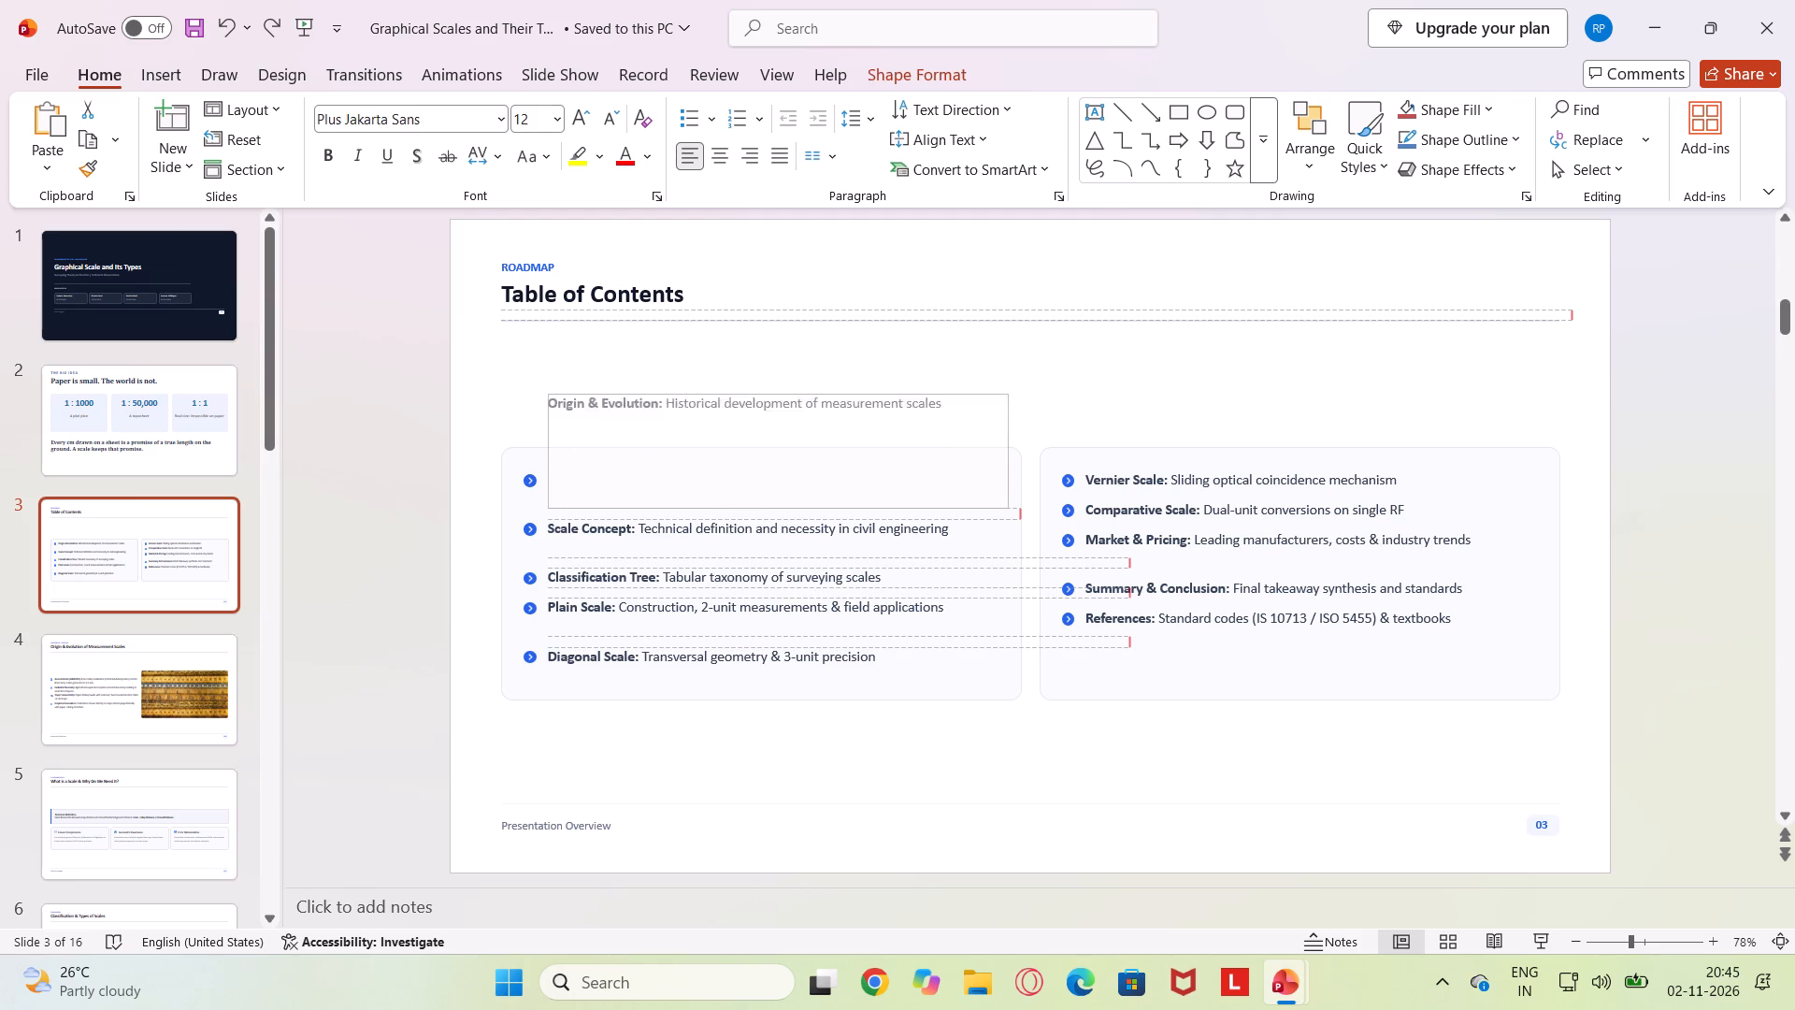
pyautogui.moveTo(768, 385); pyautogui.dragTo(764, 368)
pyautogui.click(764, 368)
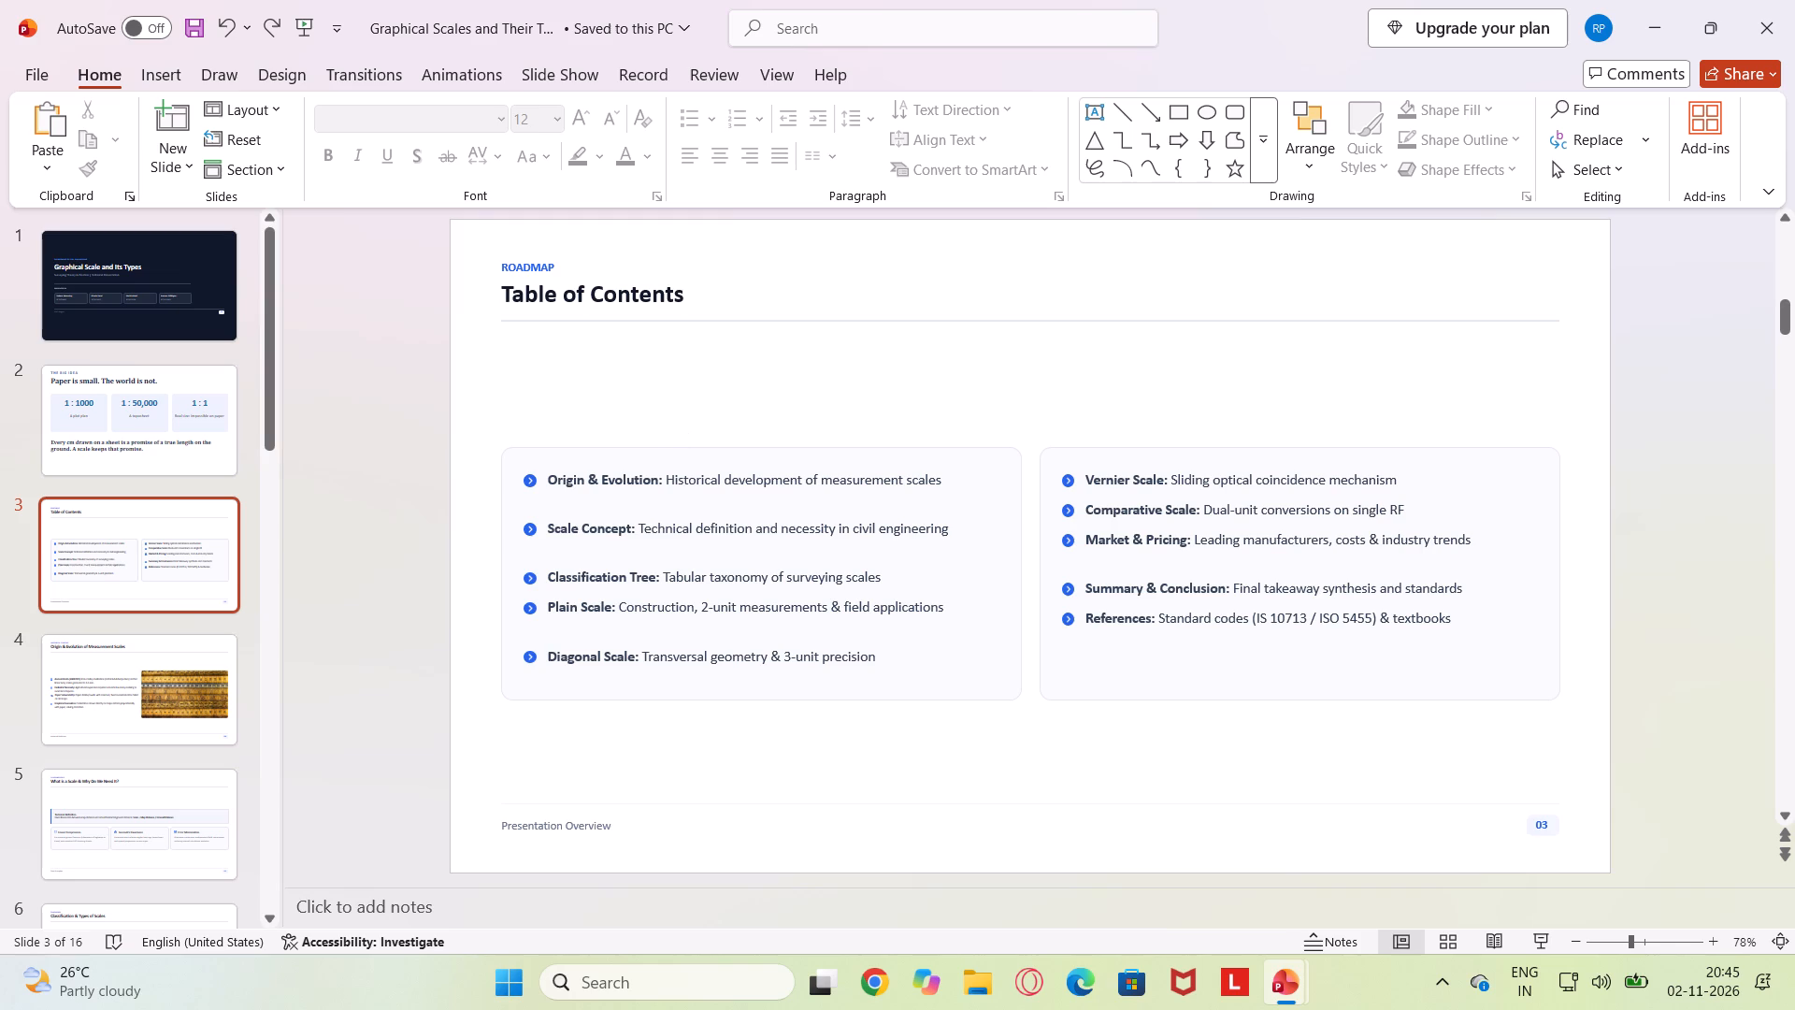
# Enlarge the background card behind the "Origin & Evolution" list upward and downward, spanning from below the title rule to above the footer.
pyautogui.click(641, 458)
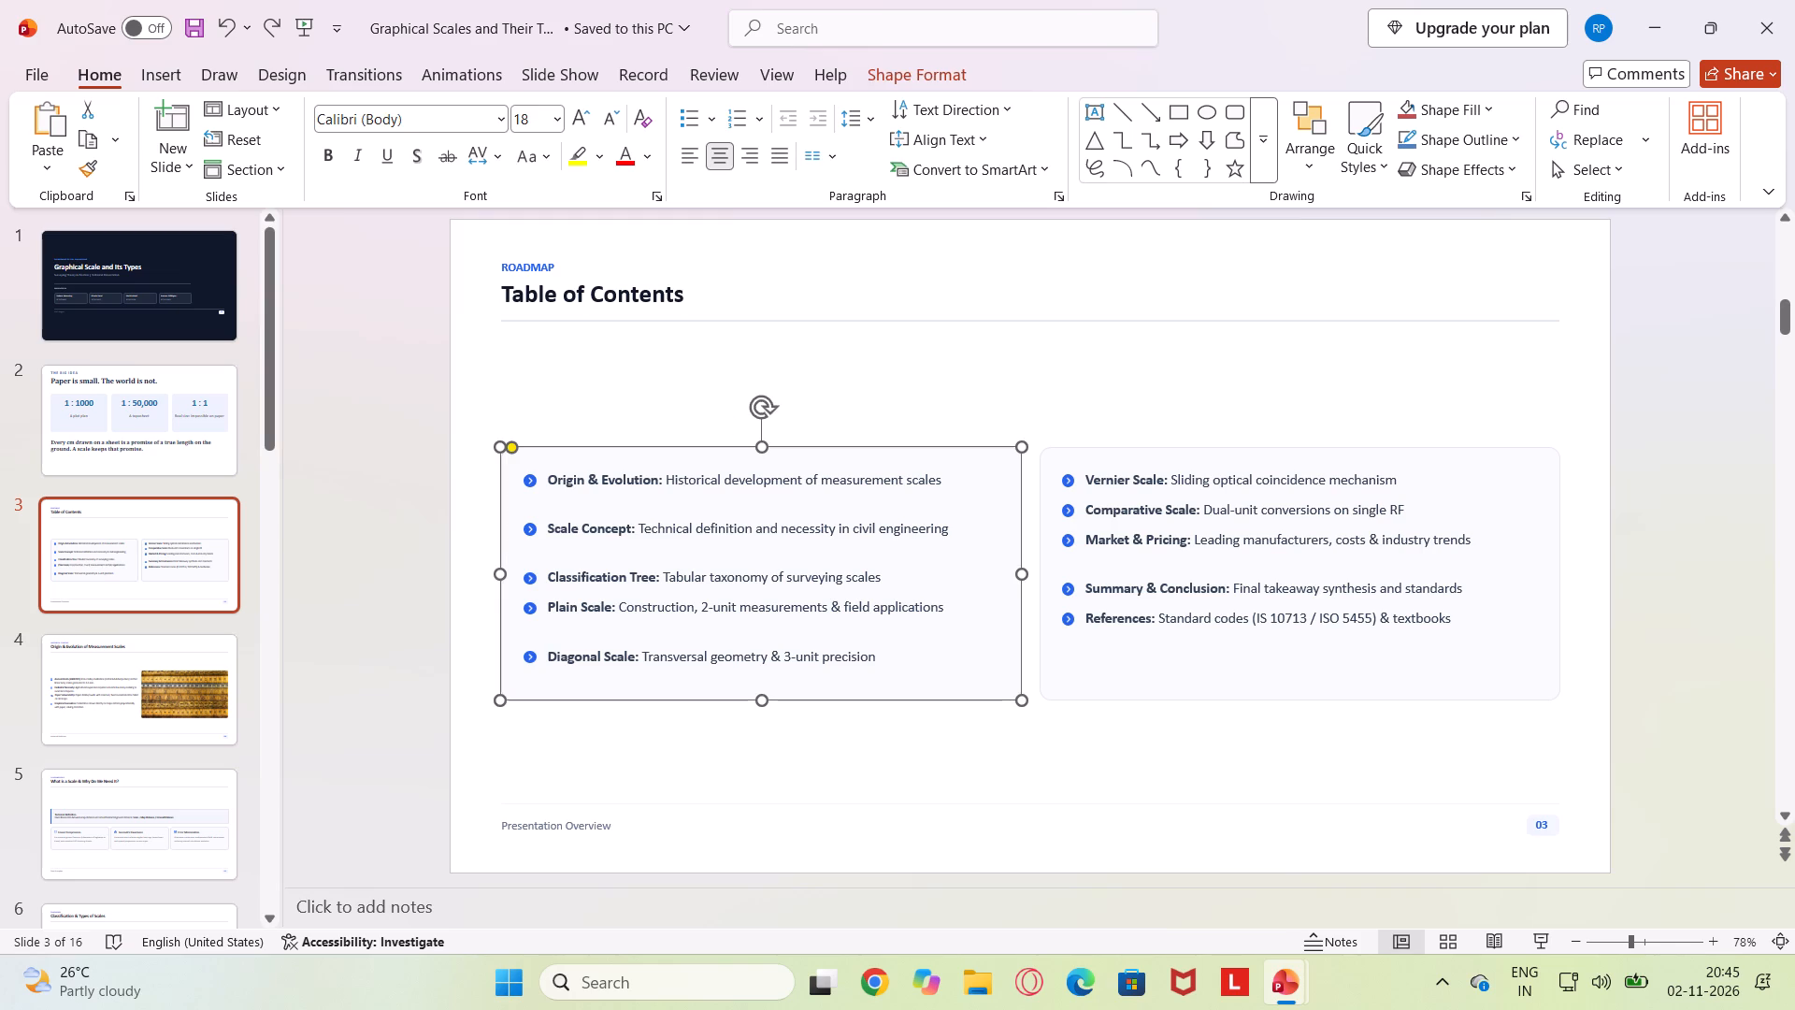
pyautogui.moveTo(760, 696); pyautogui.dragTo(773, 750)
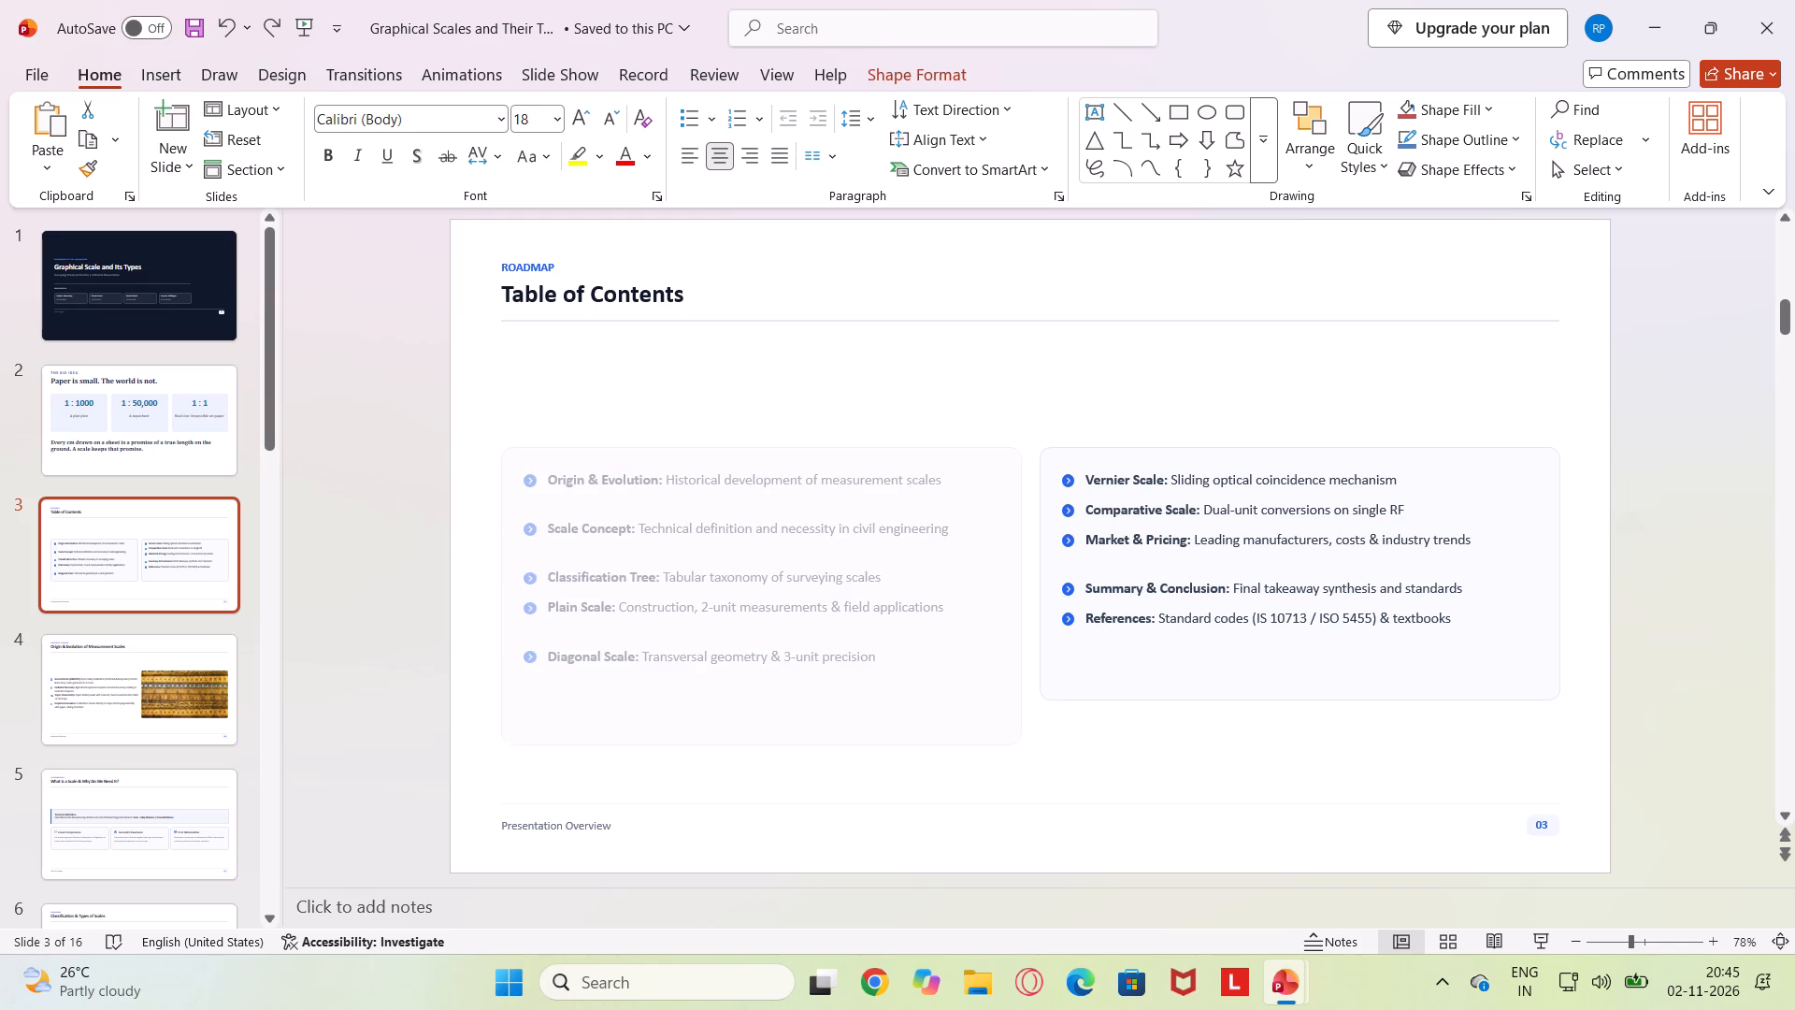
pyautogui.moveTo(773, 750); pyautogui.dragTo(784, 776)
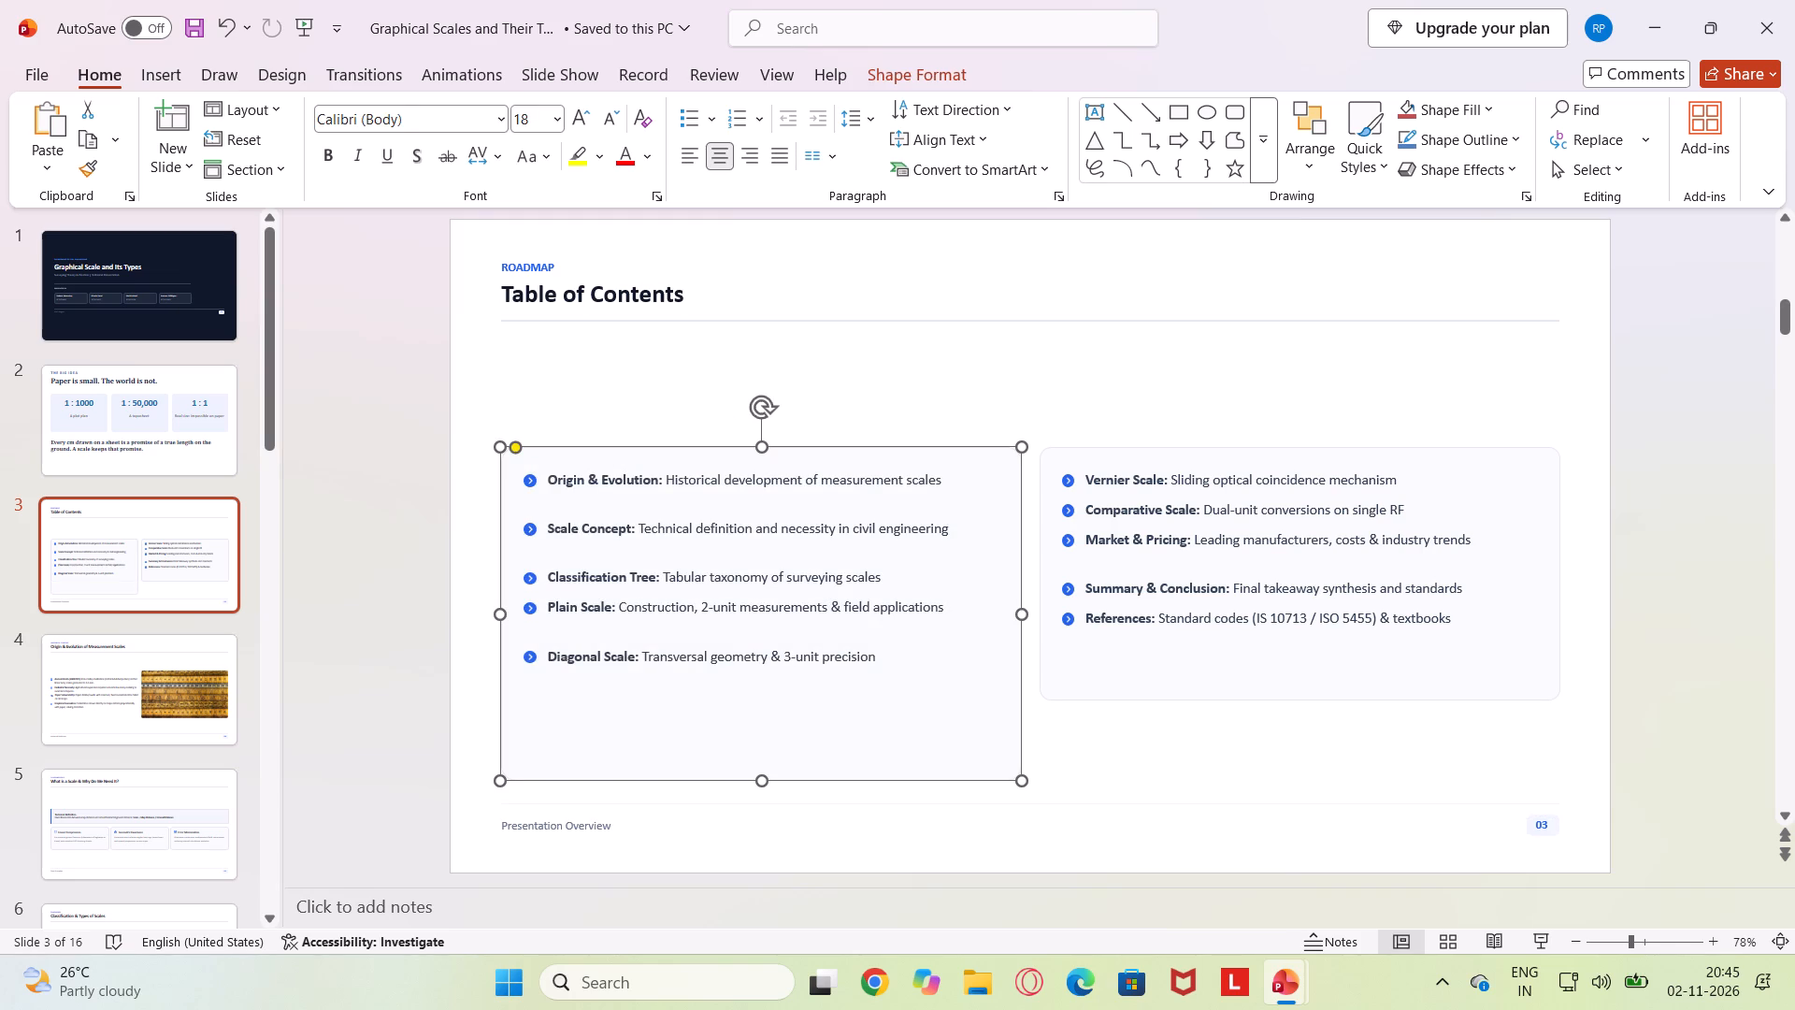
pyautogui.moveTo(763, 449); pyautogui.dragTo(755, 360)
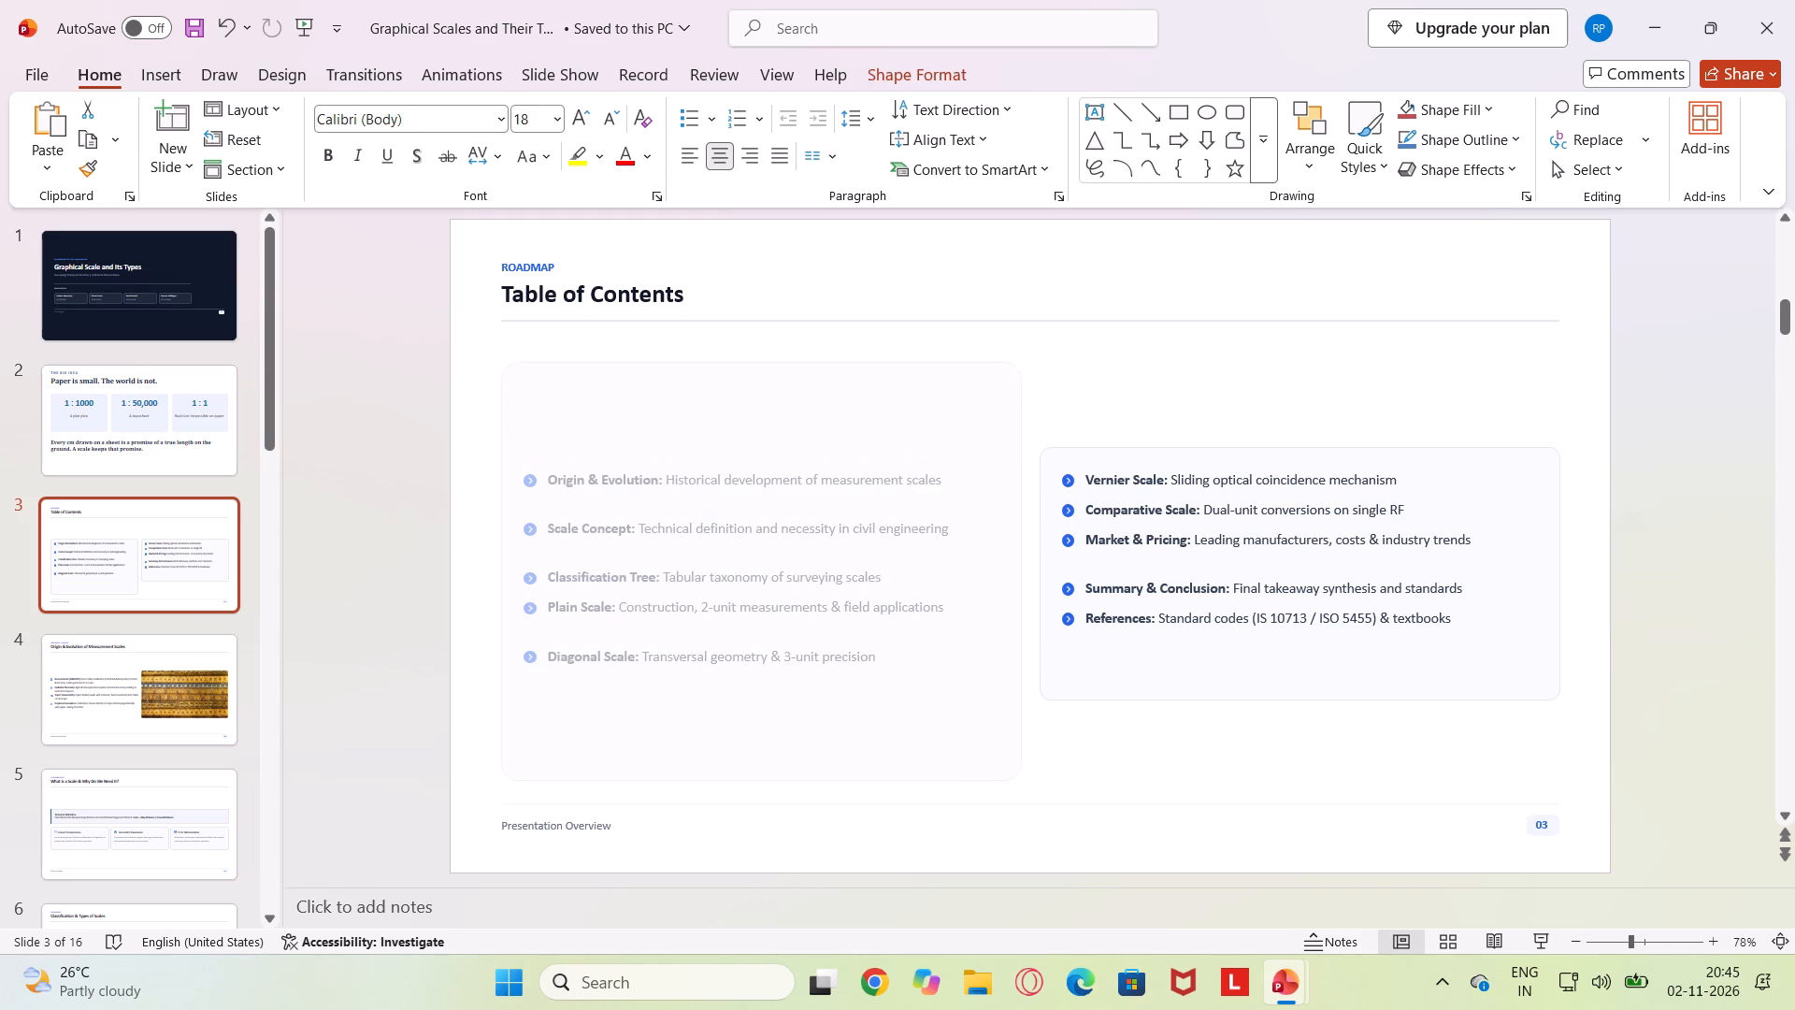
pyautogui.moveTo(755, 360); pyautogui.dragTo(754, 350)
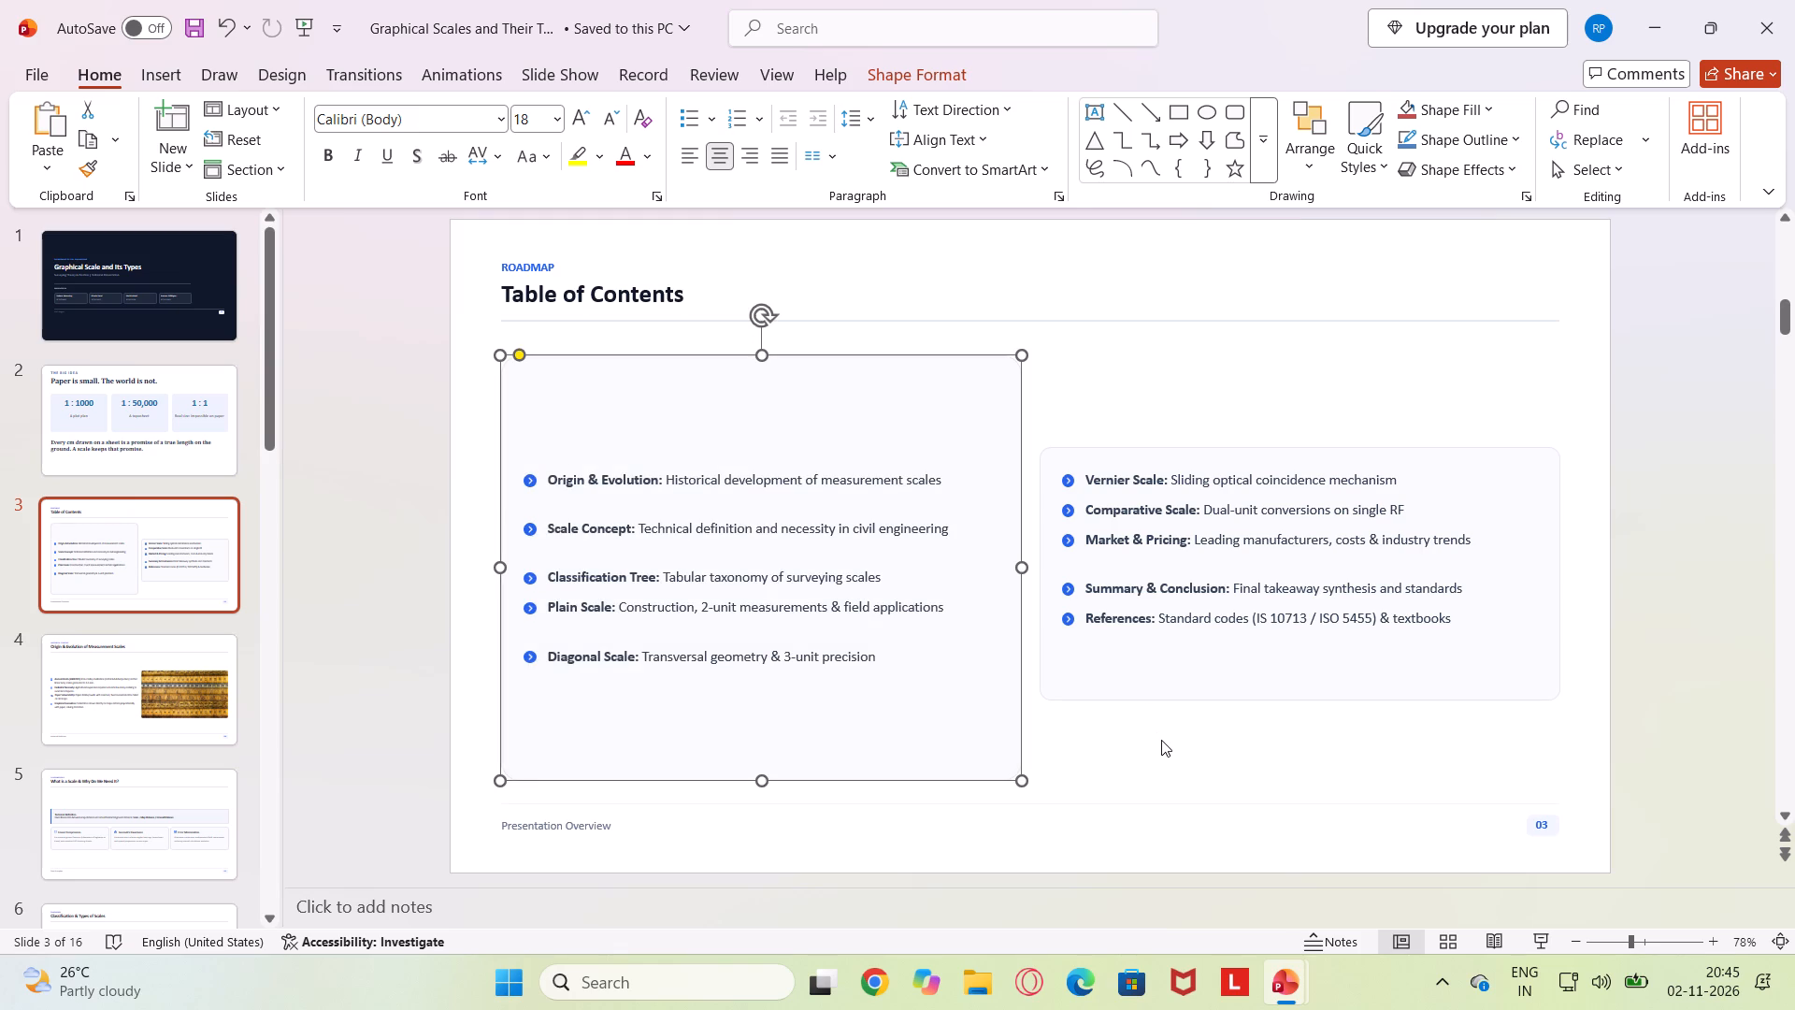
pyautogui.click(1161, 740)
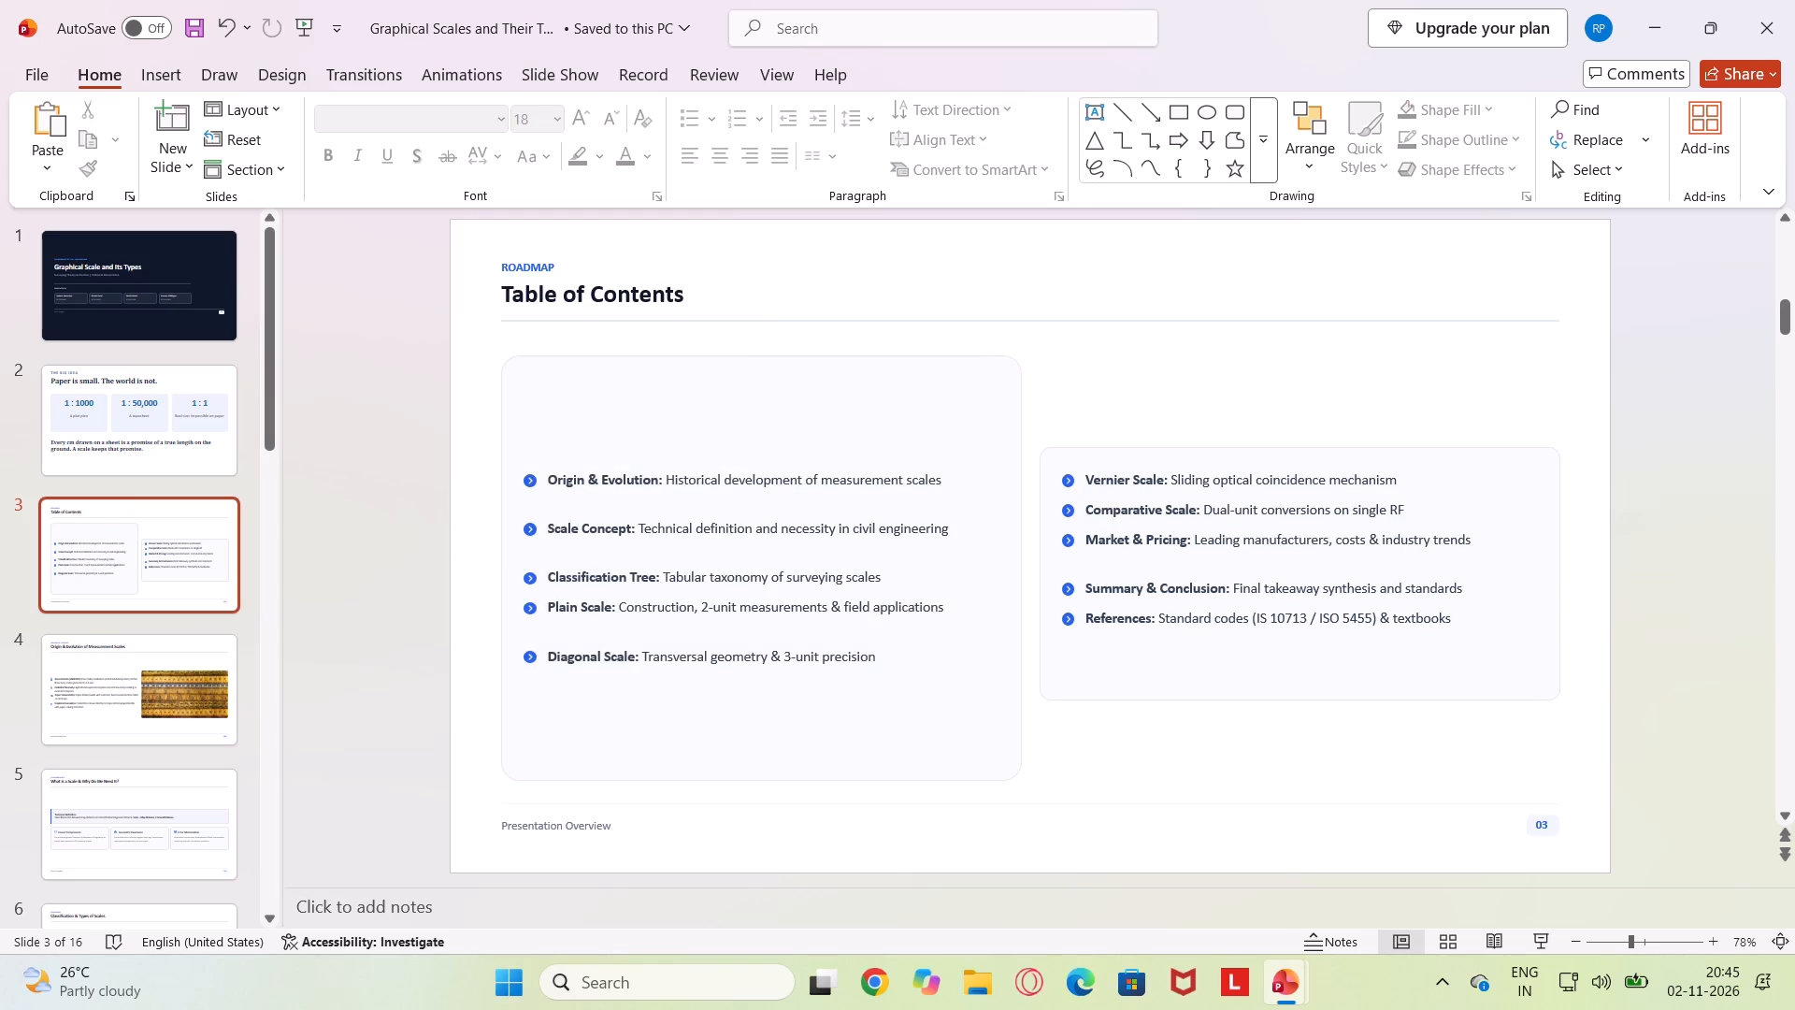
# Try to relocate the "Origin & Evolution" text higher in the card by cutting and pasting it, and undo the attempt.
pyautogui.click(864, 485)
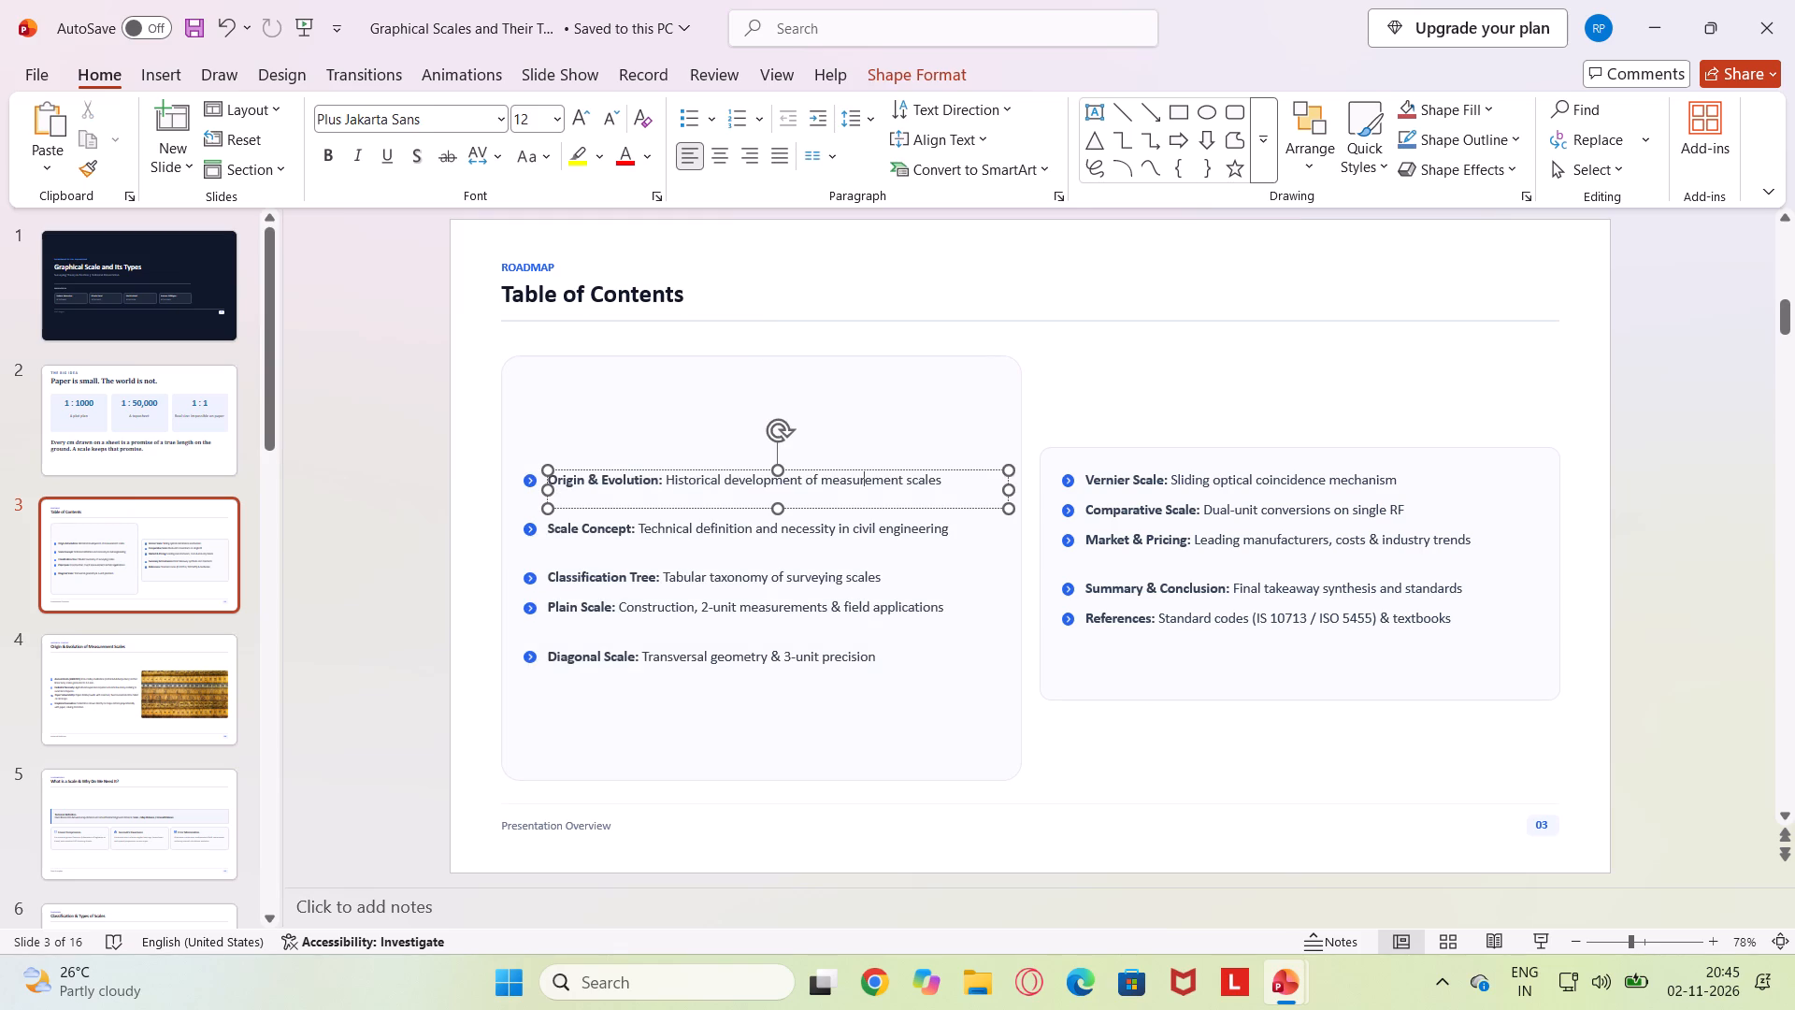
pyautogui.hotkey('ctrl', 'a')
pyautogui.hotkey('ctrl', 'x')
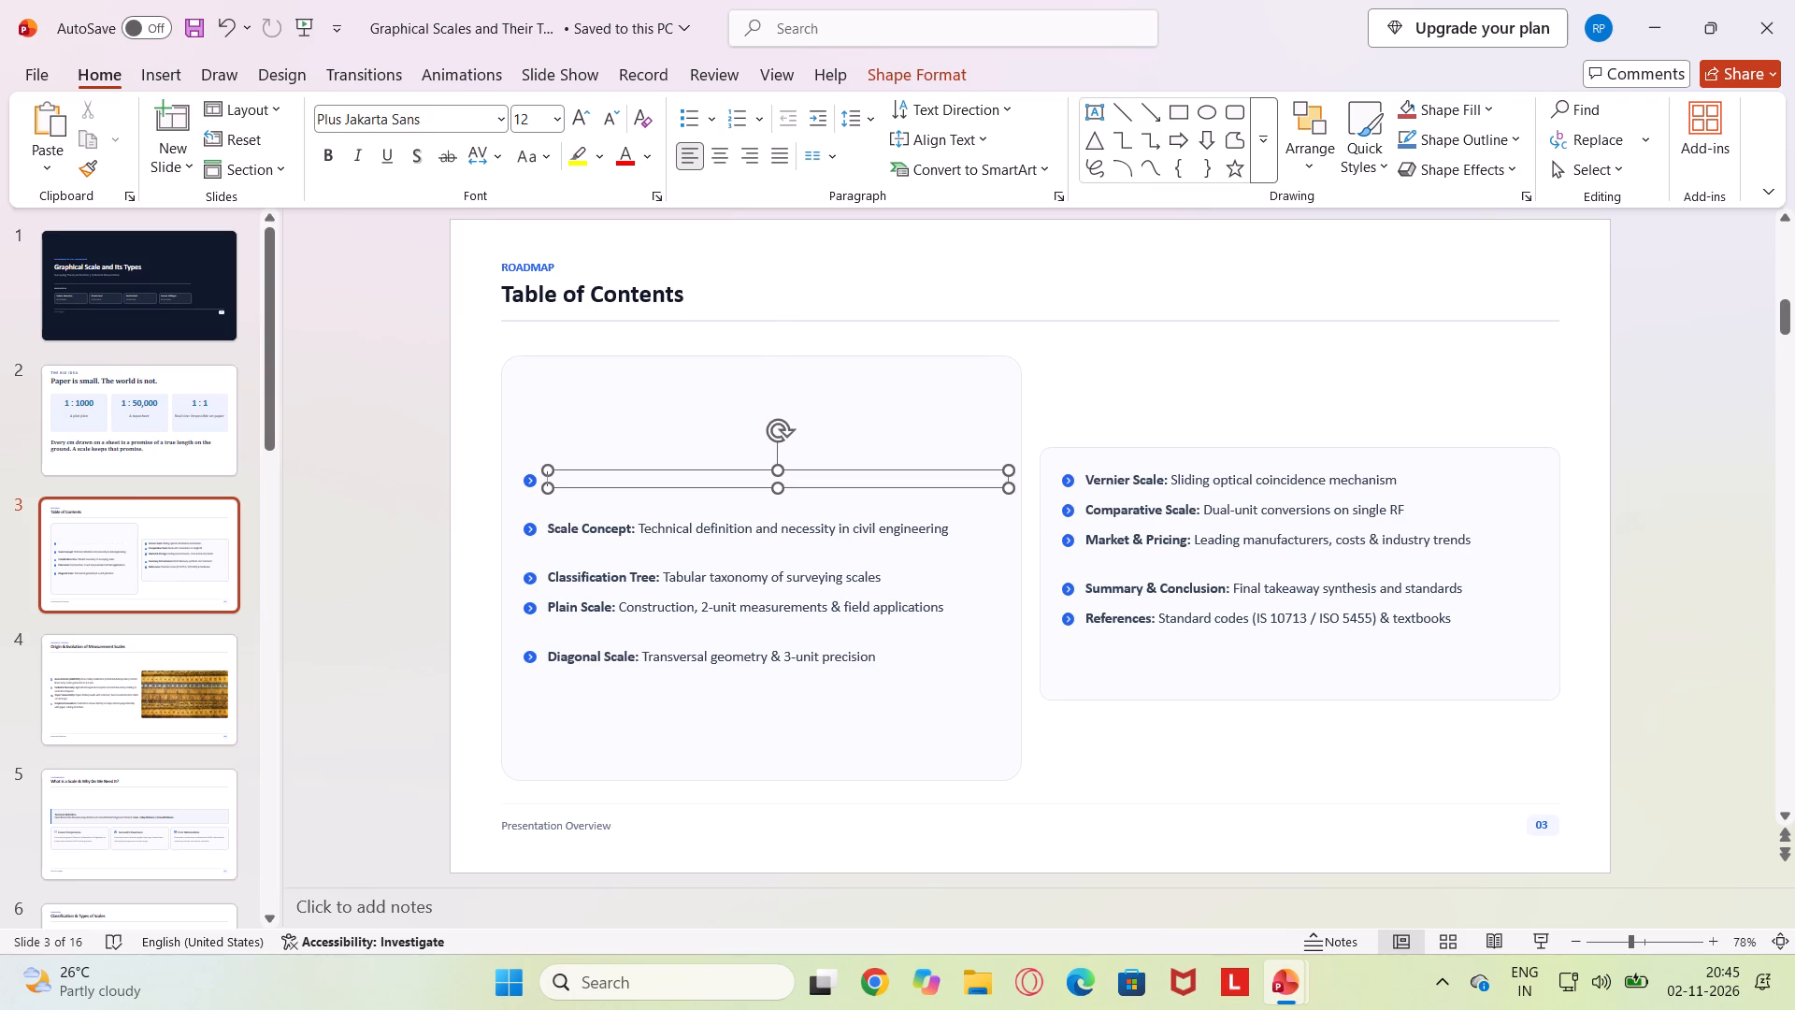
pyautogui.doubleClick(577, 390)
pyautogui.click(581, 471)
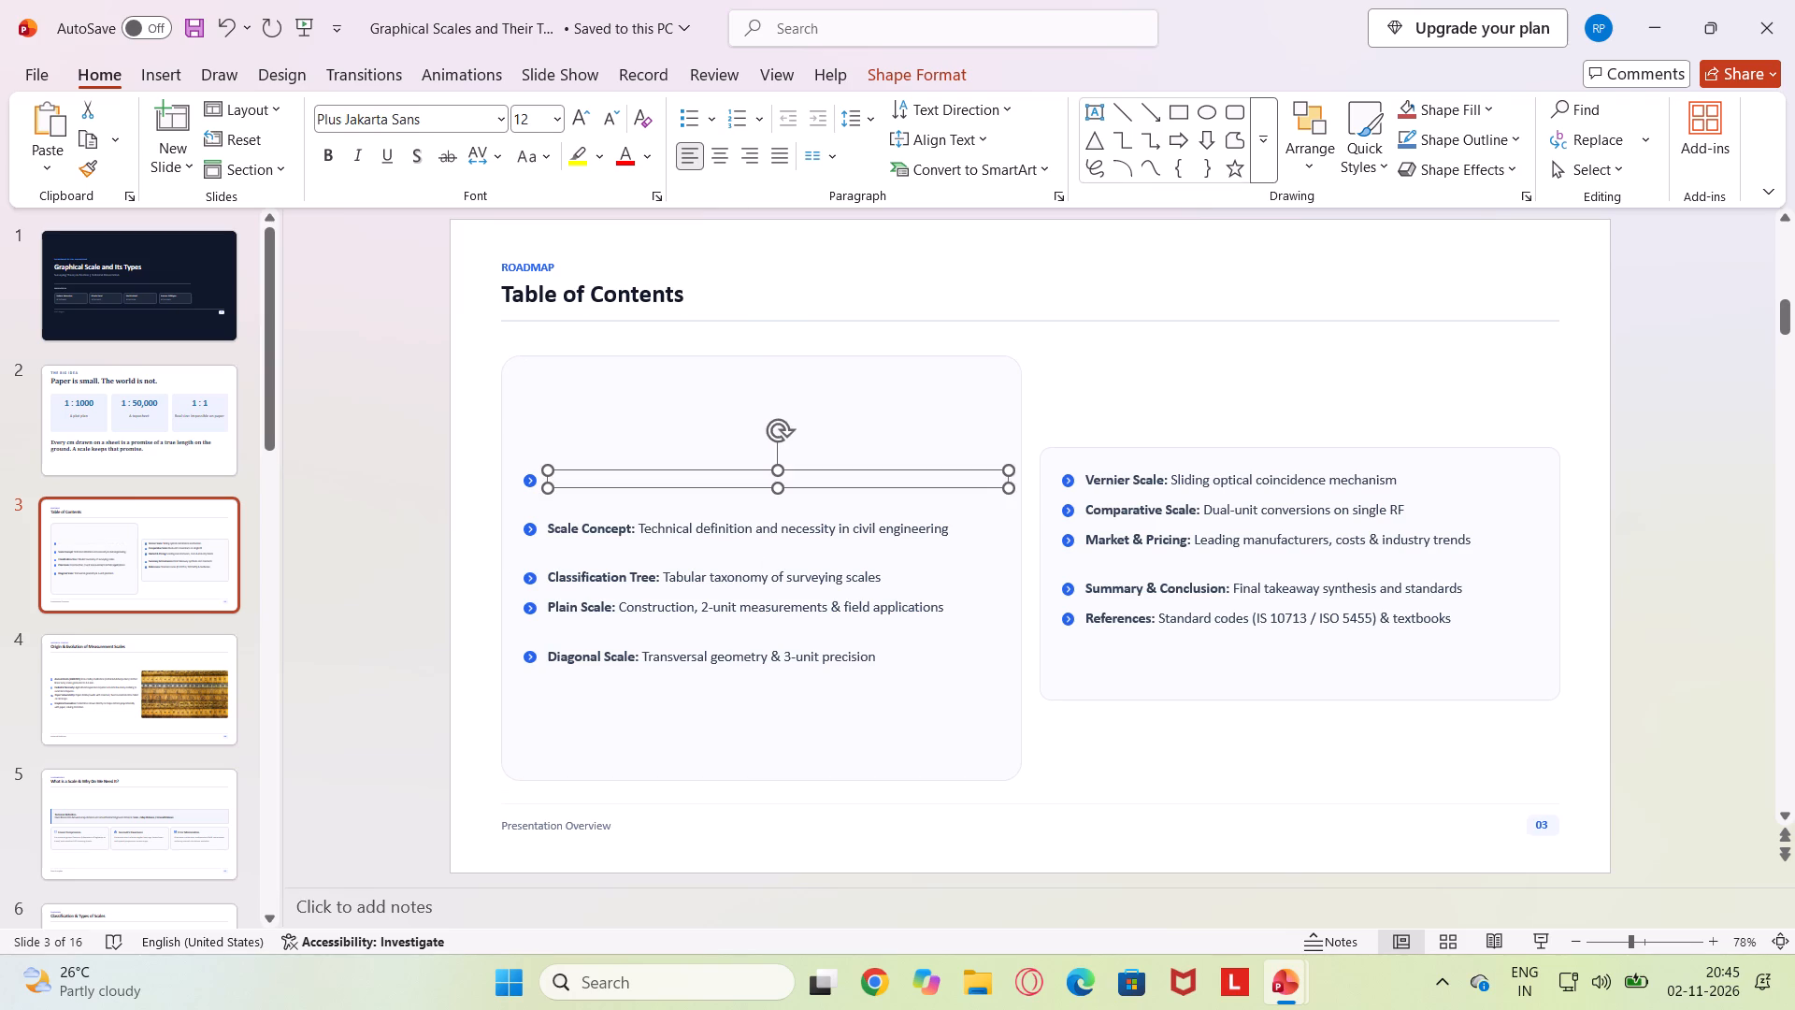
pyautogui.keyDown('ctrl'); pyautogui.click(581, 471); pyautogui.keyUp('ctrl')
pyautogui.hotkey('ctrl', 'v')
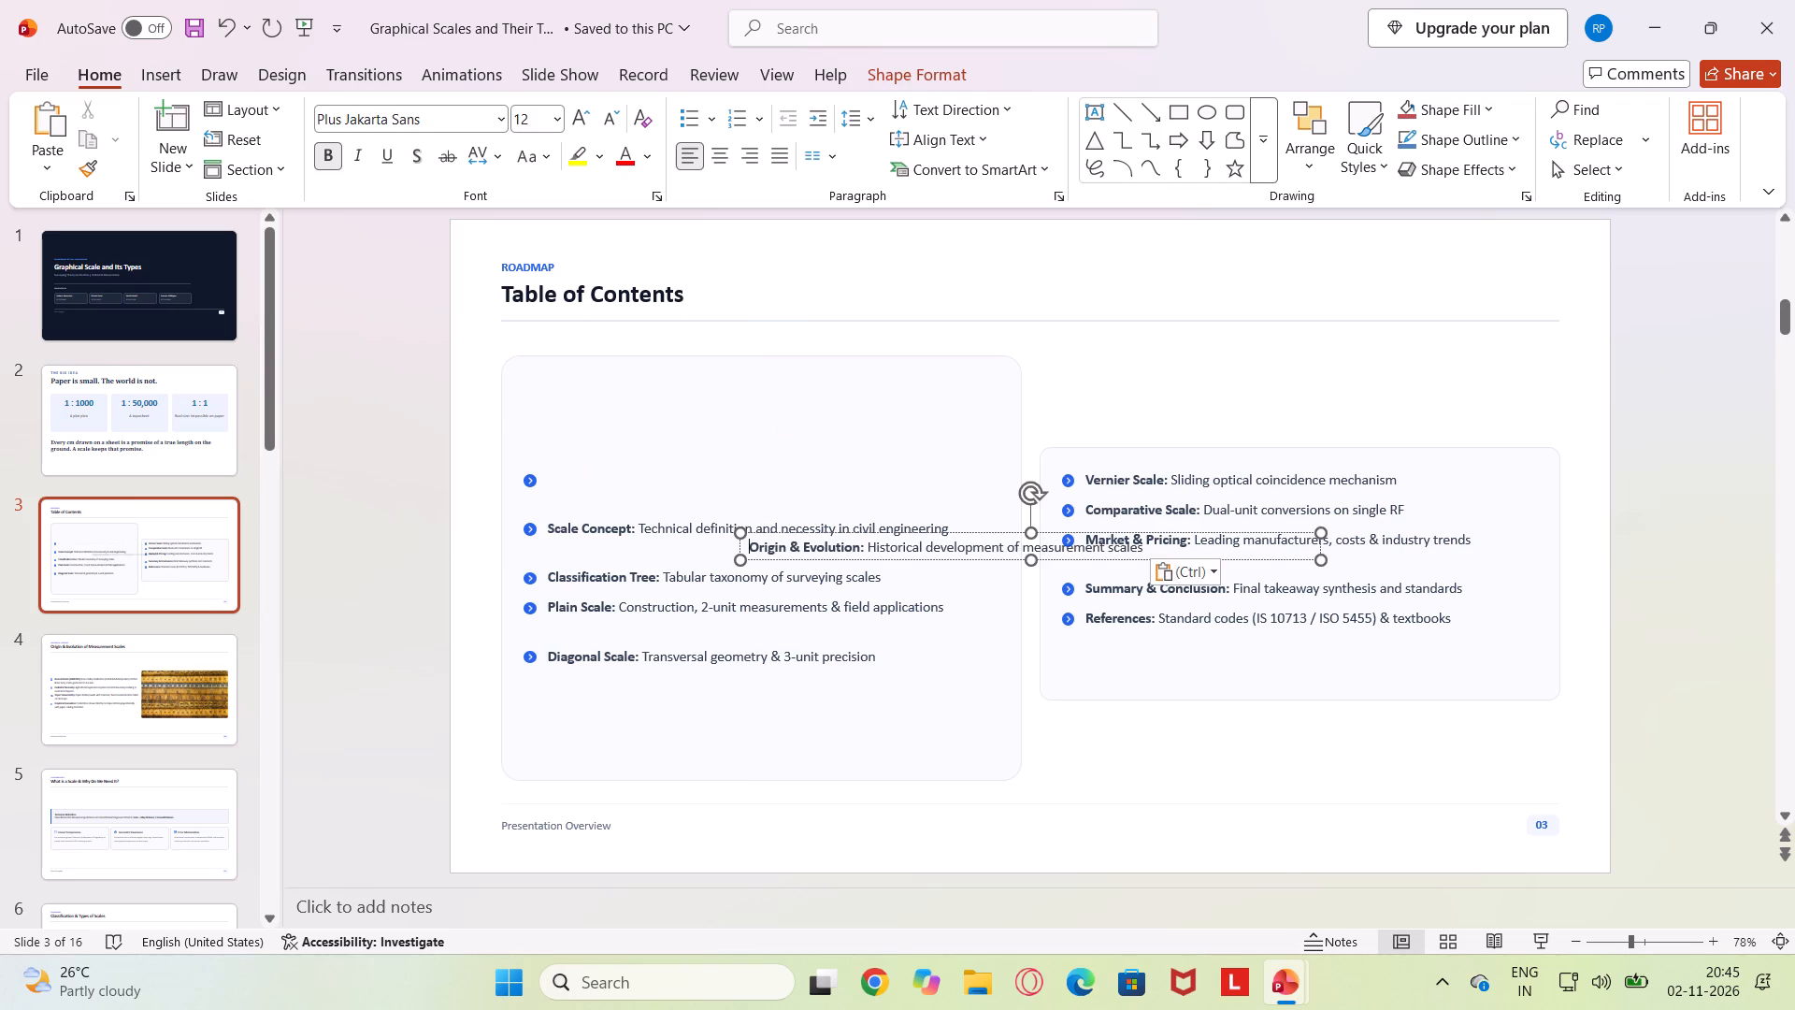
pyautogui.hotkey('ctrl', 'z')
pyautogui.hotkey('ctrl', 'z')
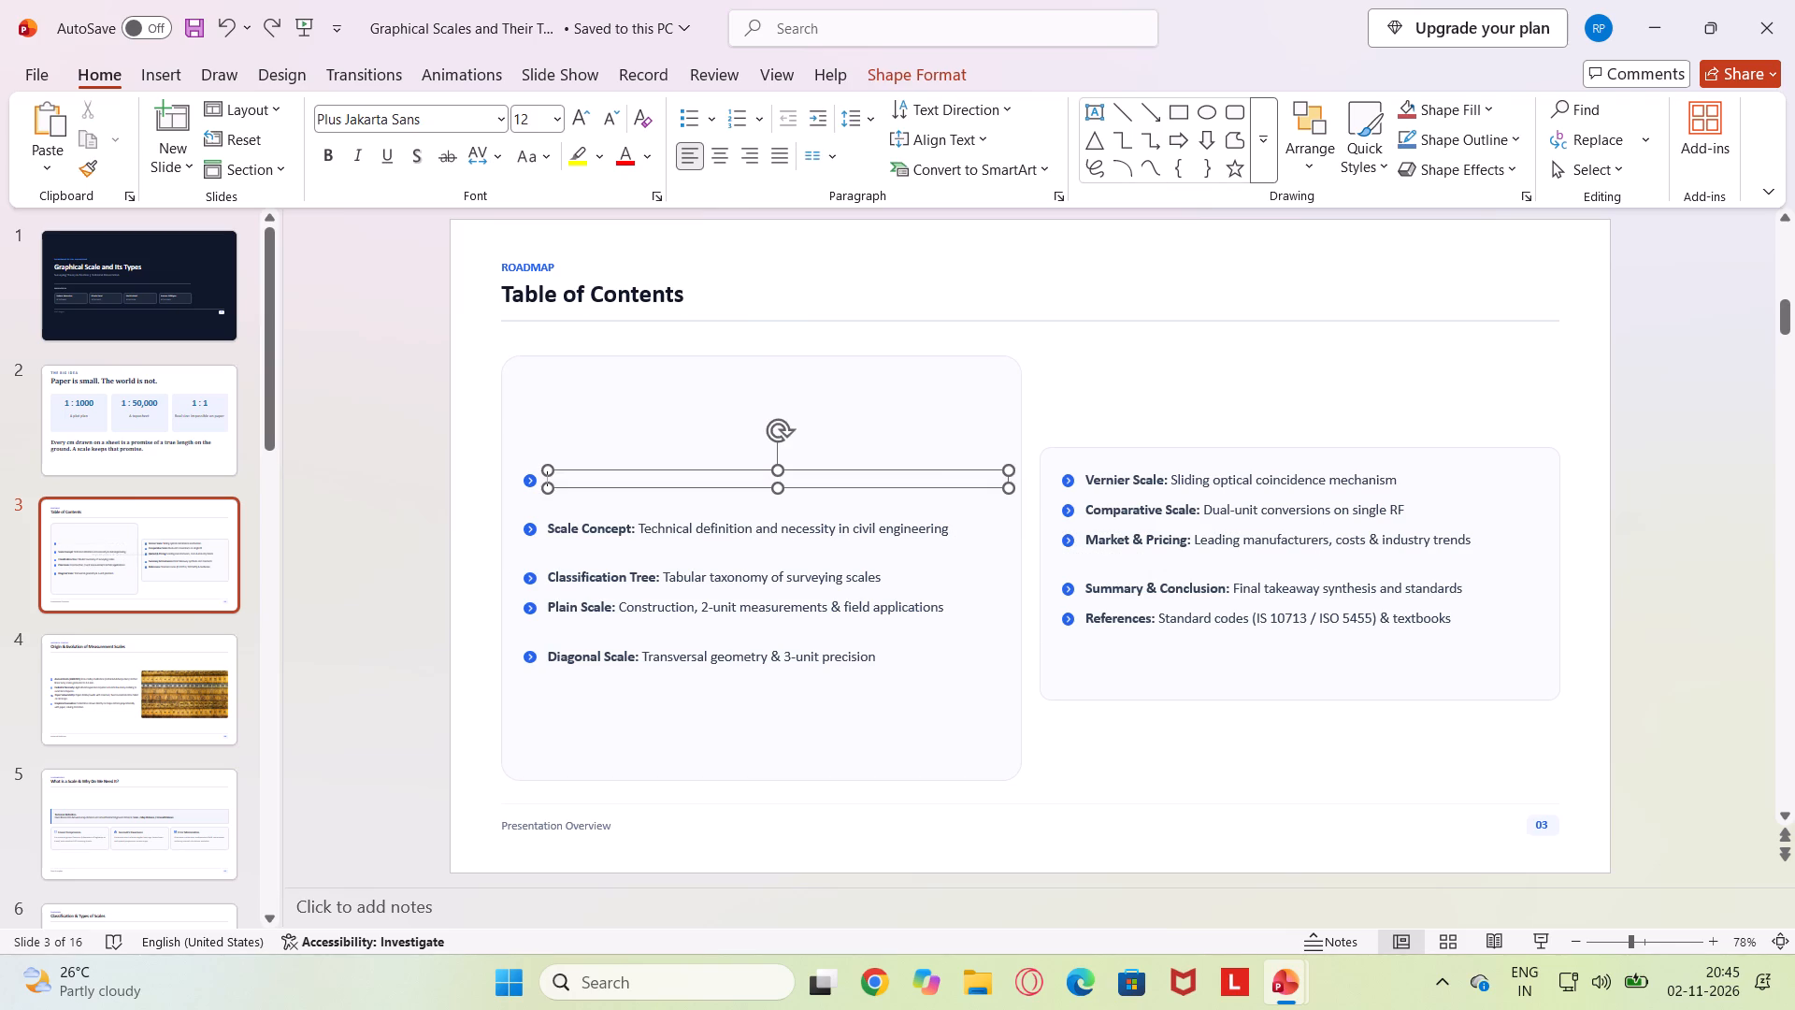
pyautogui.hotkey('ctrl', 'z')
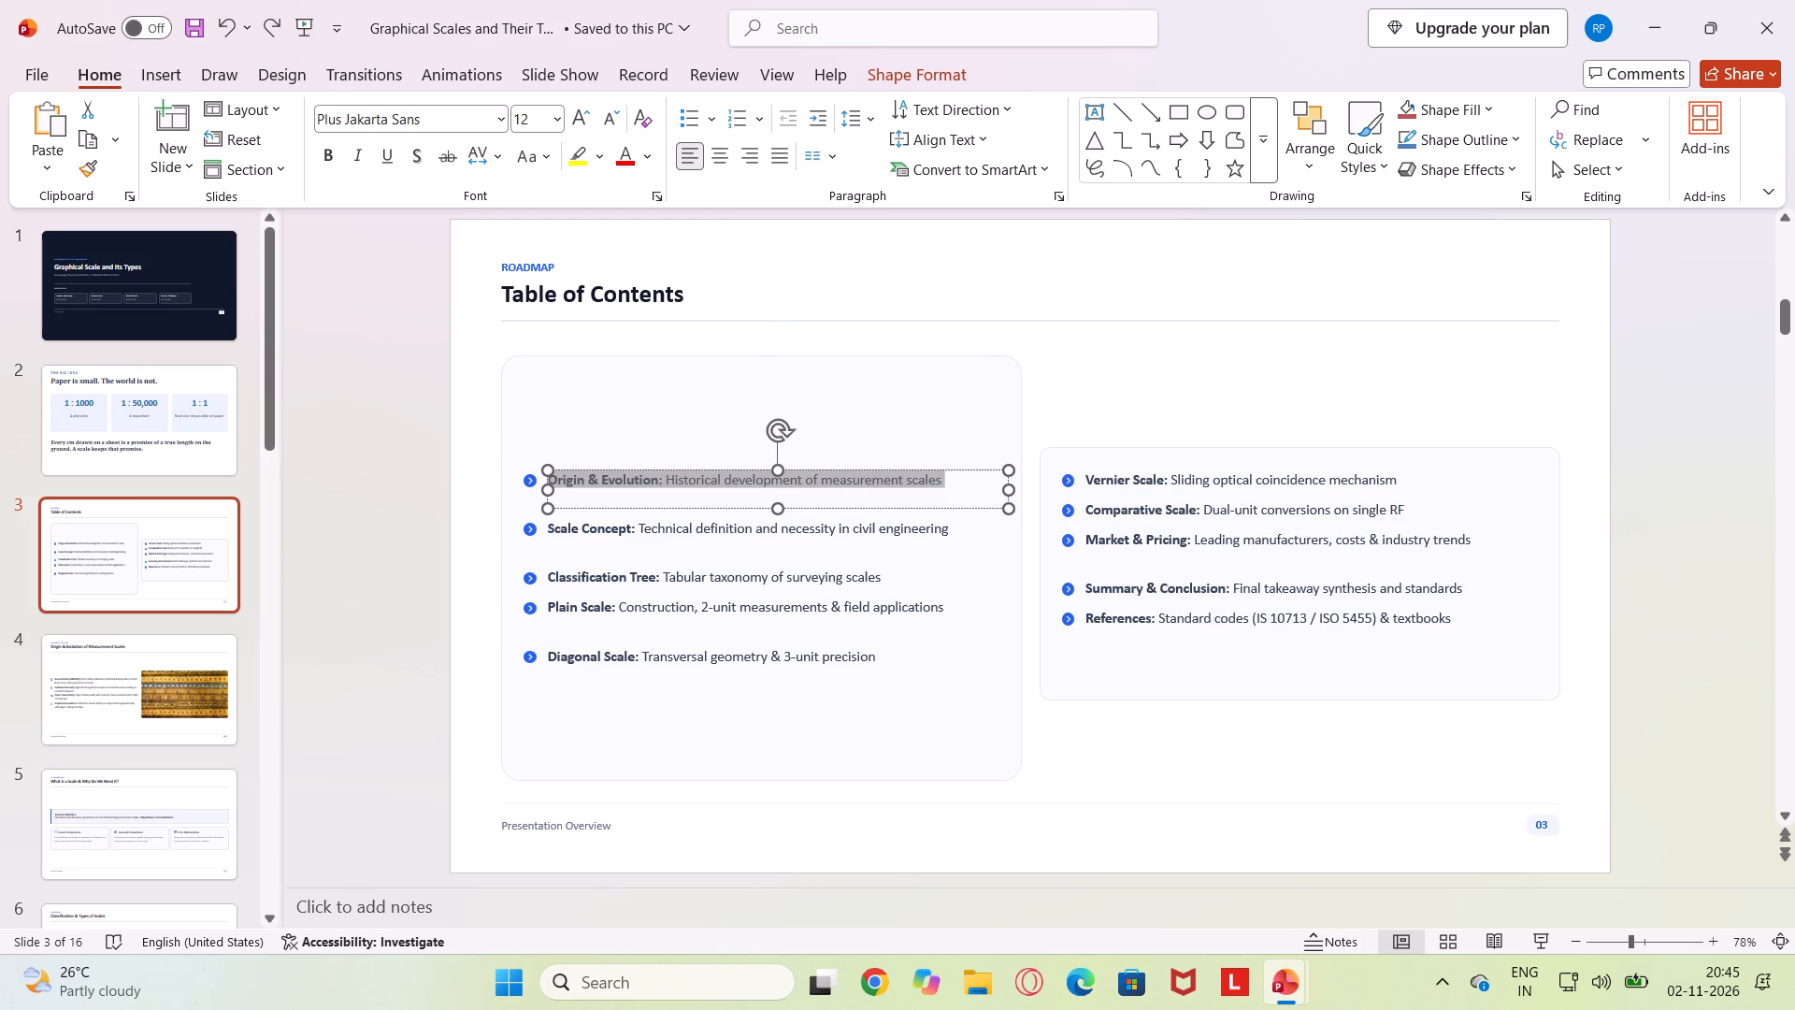
# Reposition the "Origin & Evolution" text box near the upper edge of the enlarged card.
pyautogui.click(824, 406)
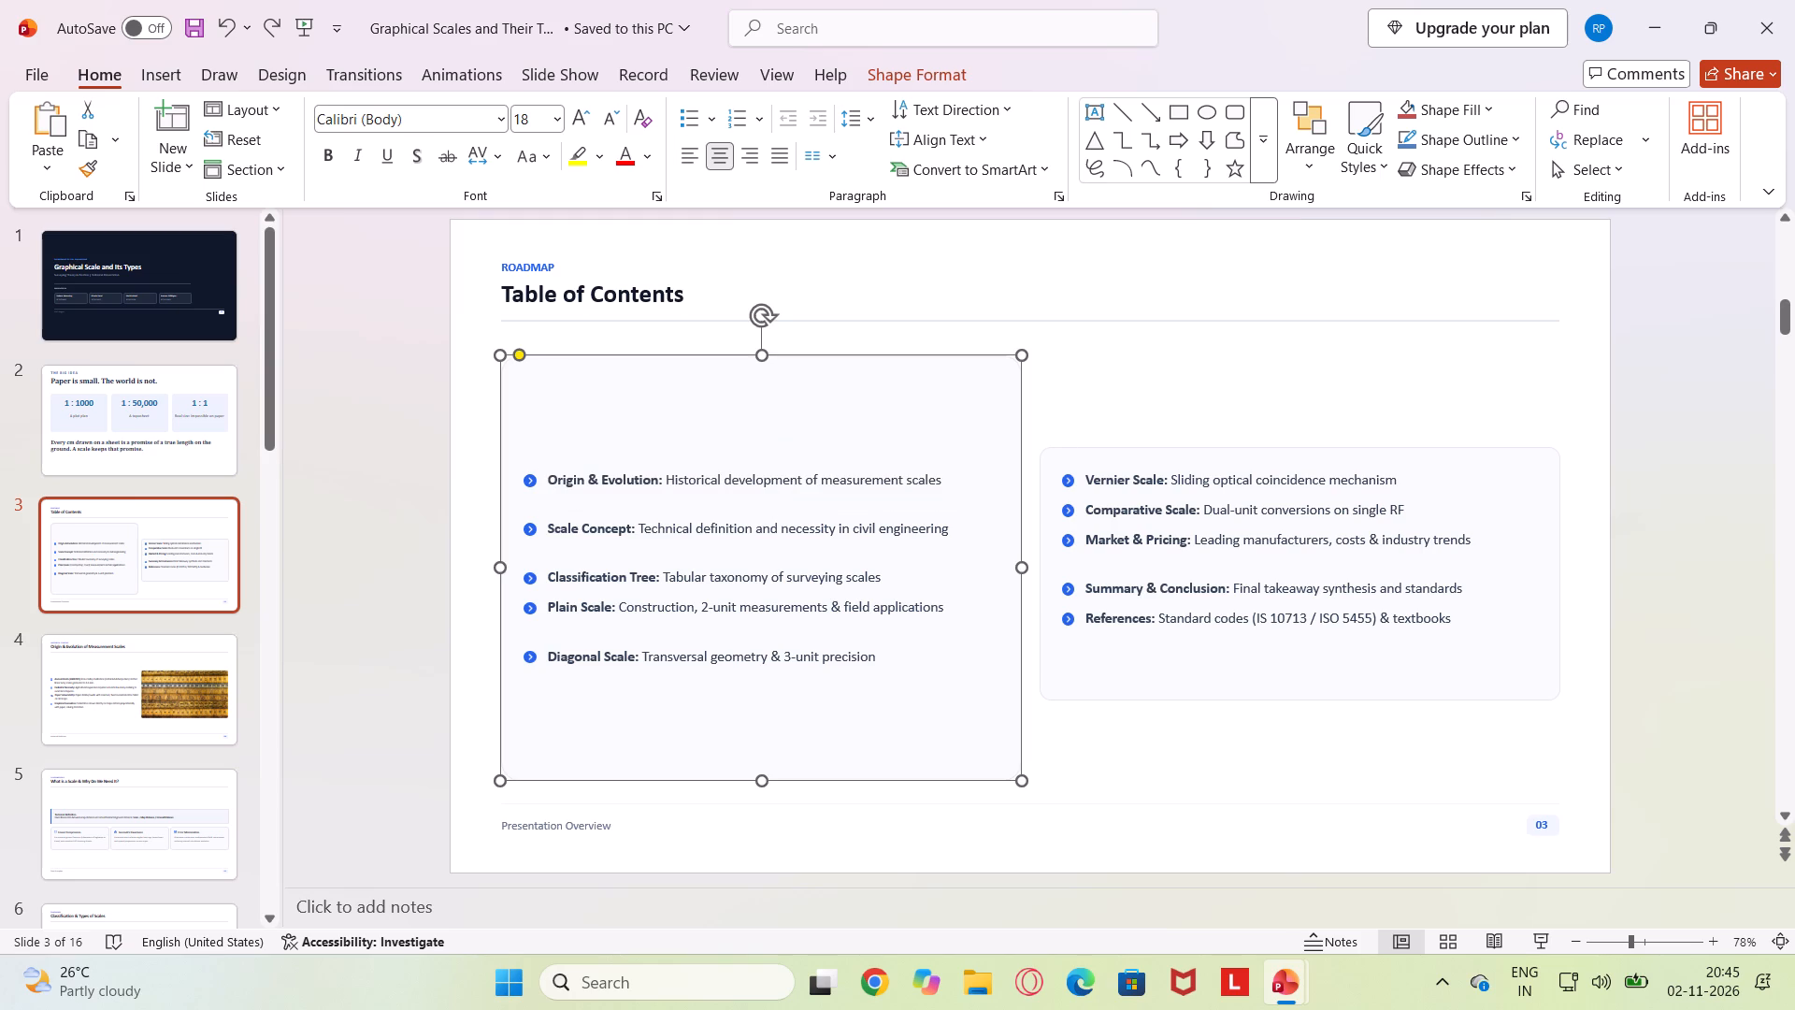
pyautogui.click(933, 482)
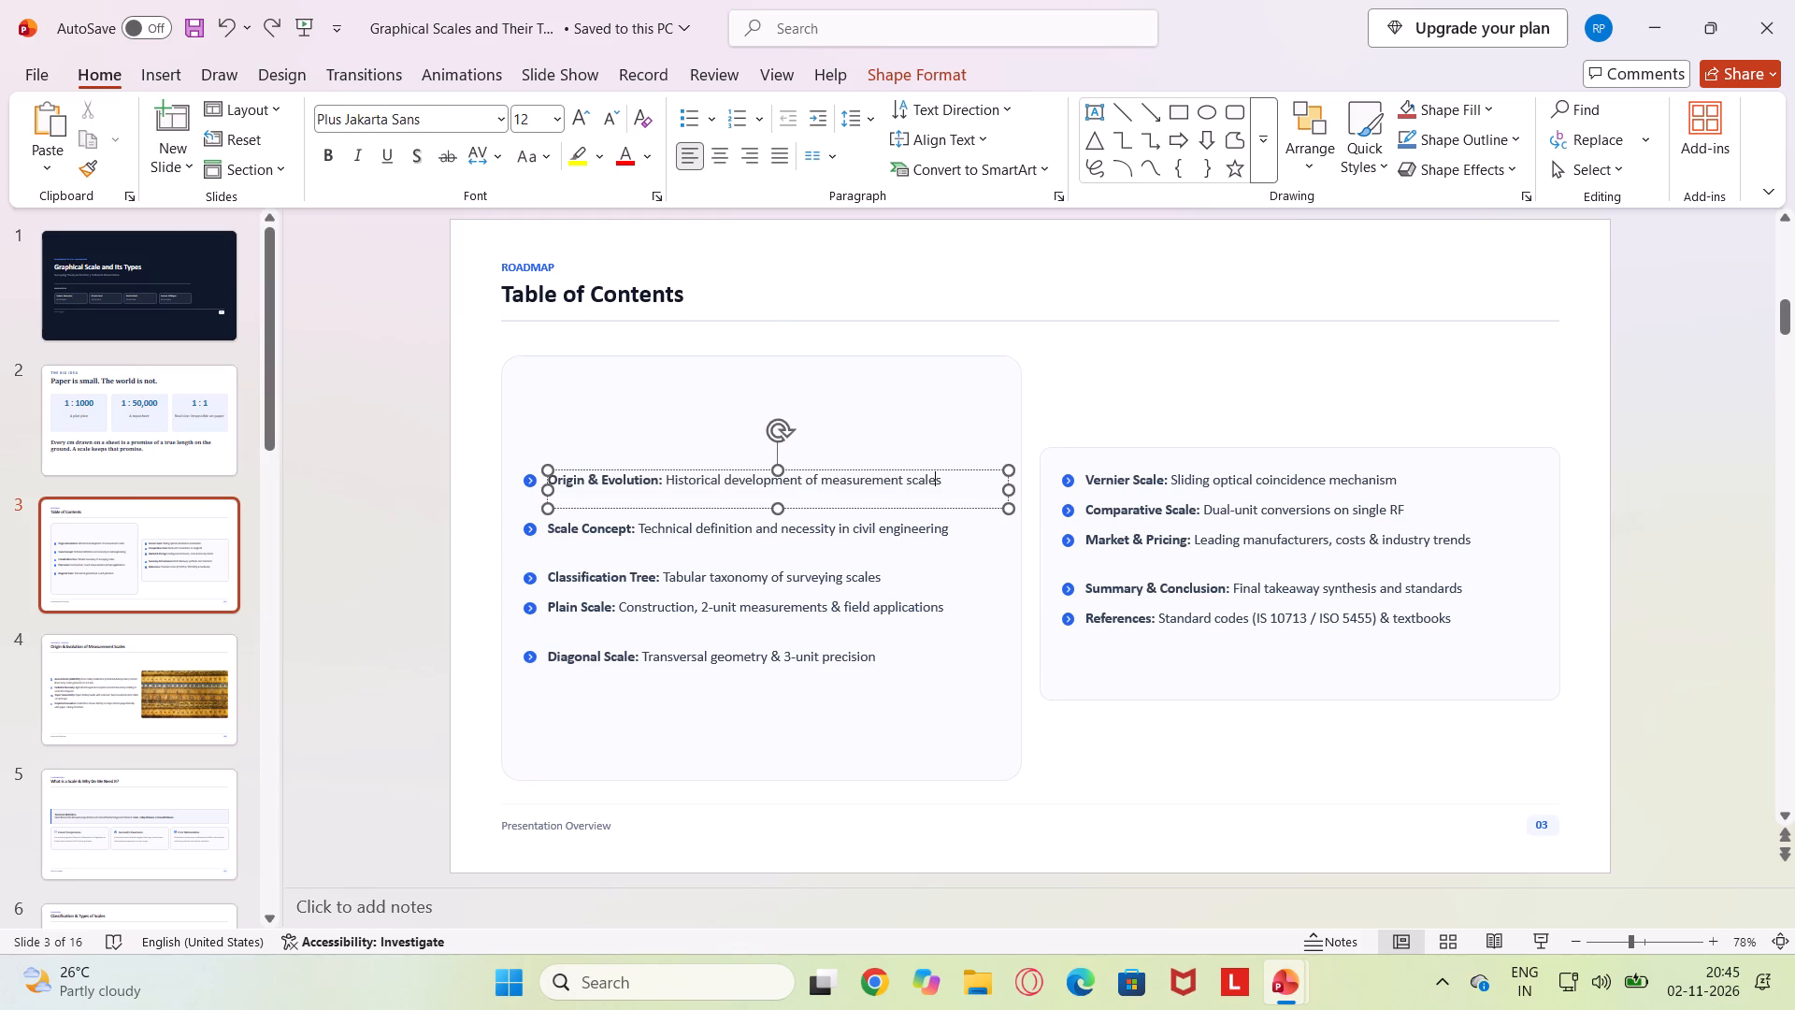
pyautogui.moveTo(783, 475); pyautogui.dragTo(771, 422)
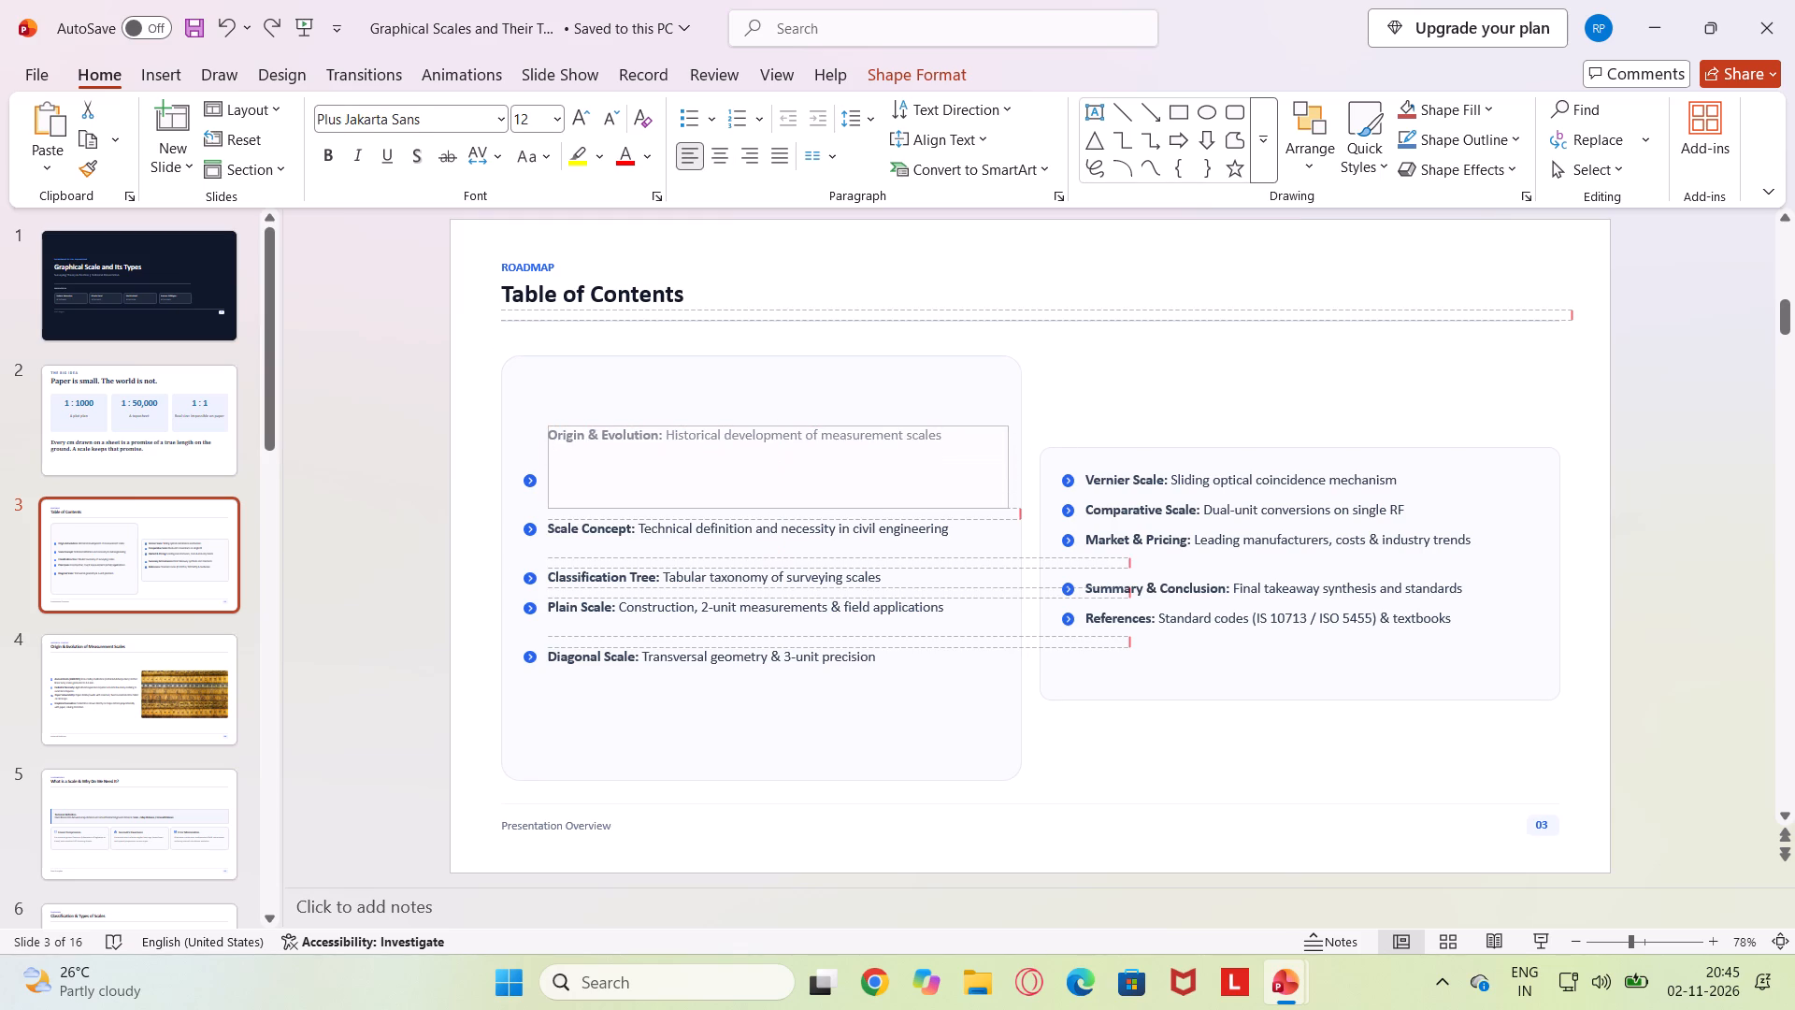
pyautogui.moveTo(771, 422); pyautogui.dragTo(768, 391)
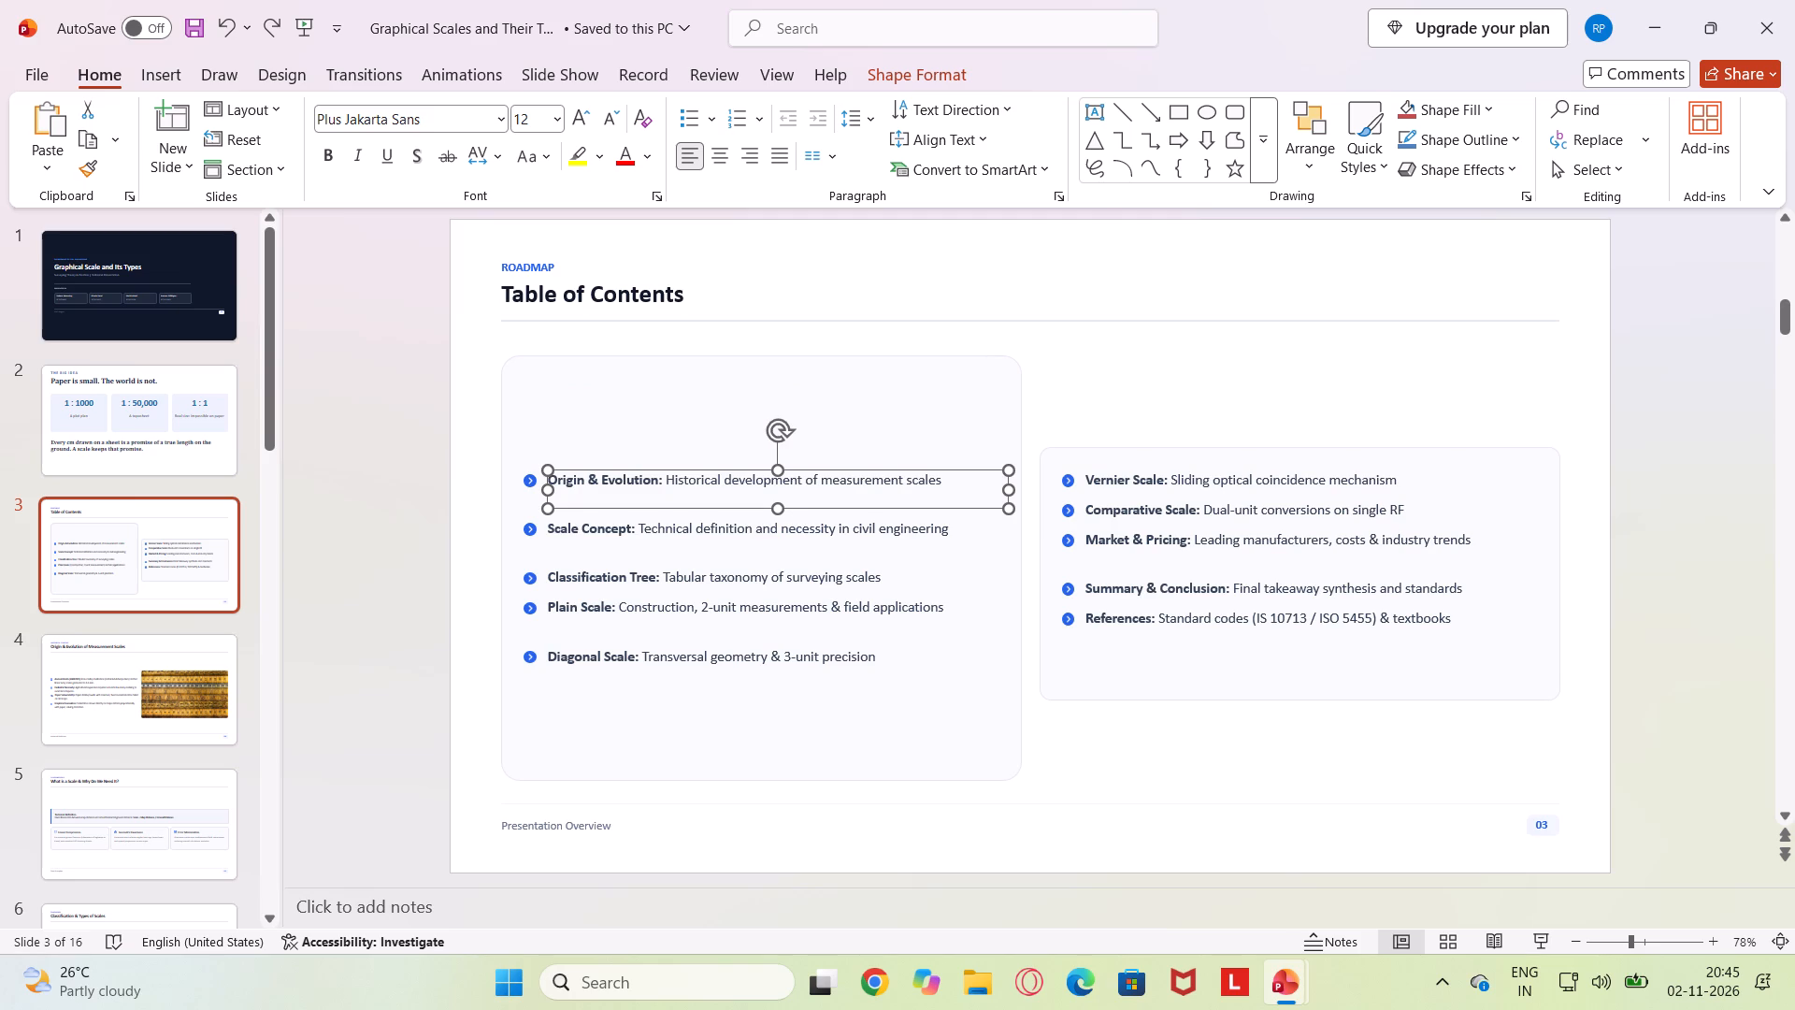
pyautogui.moveTo(778, 472); pyautogui.dragTo(746, 380)
pyautogui.moveTo(546, 470); pyautogui.dragTo(531, 393)
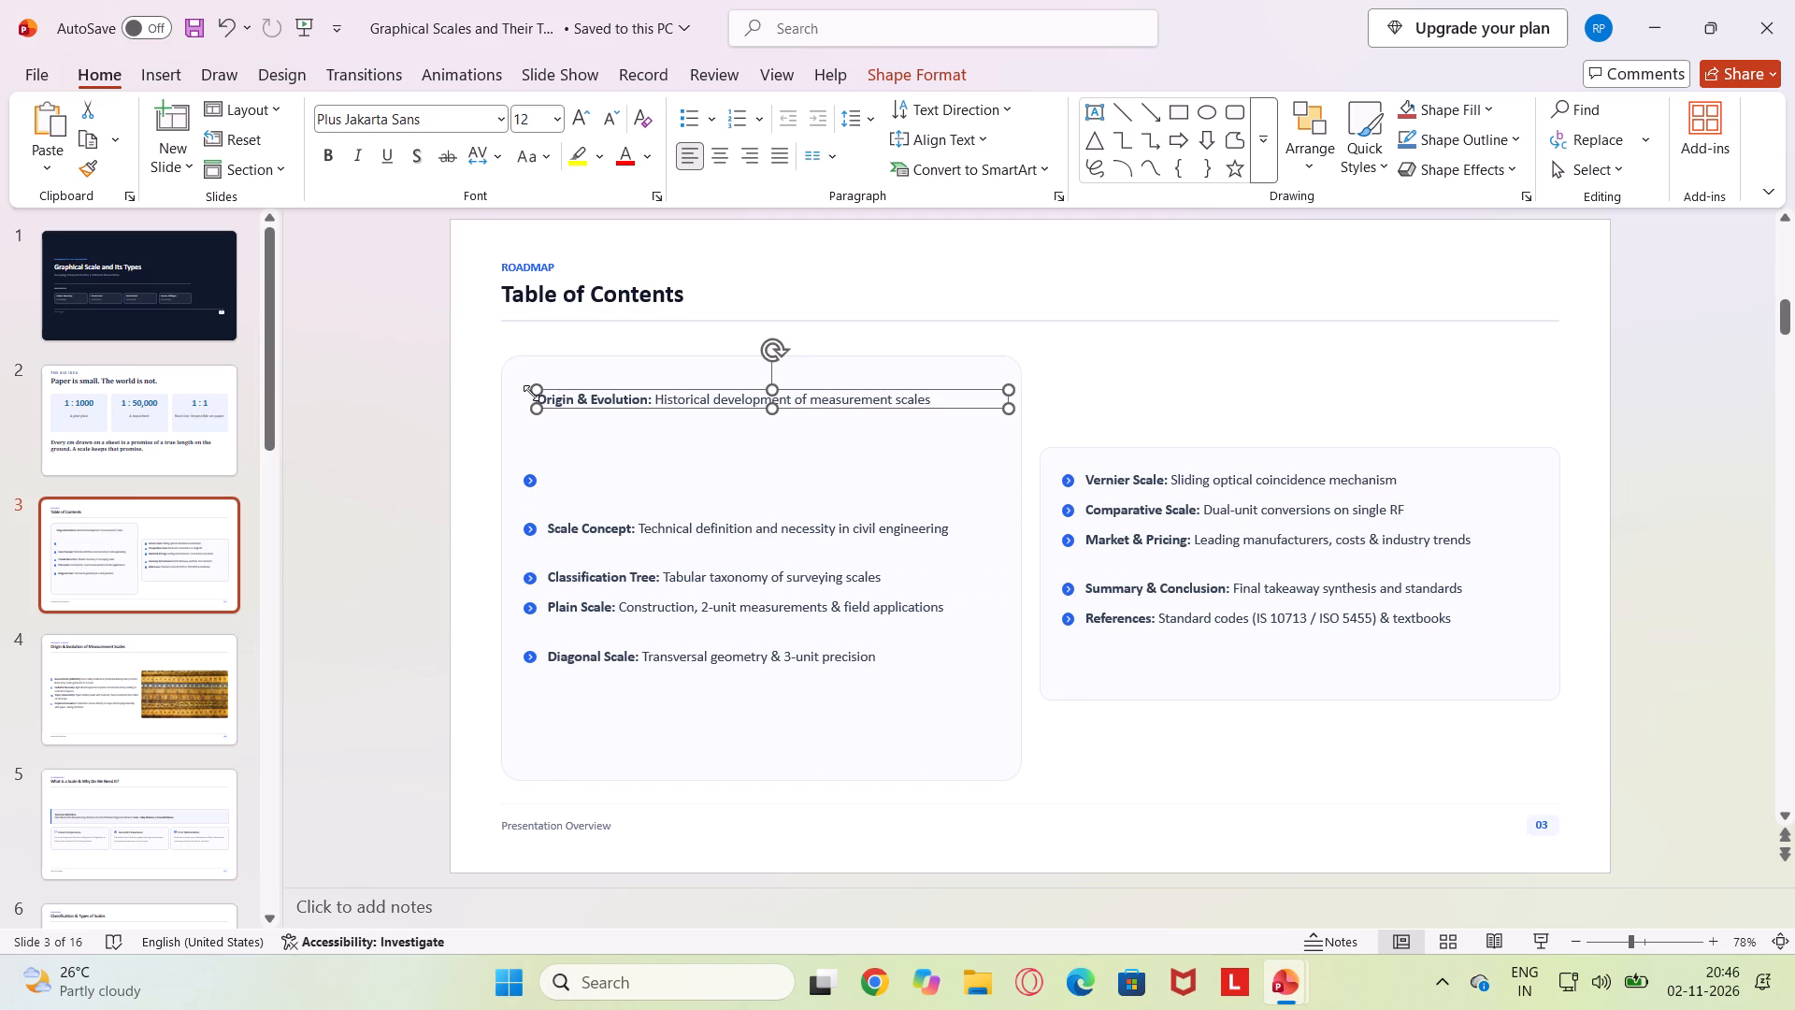
# Move the first blue arrow bullet up beside the relocated "Origin & Evolution" entry and align it with the text.
pyautogui.moveTo(532, 479); pyautogui.dragTo(525, 415)
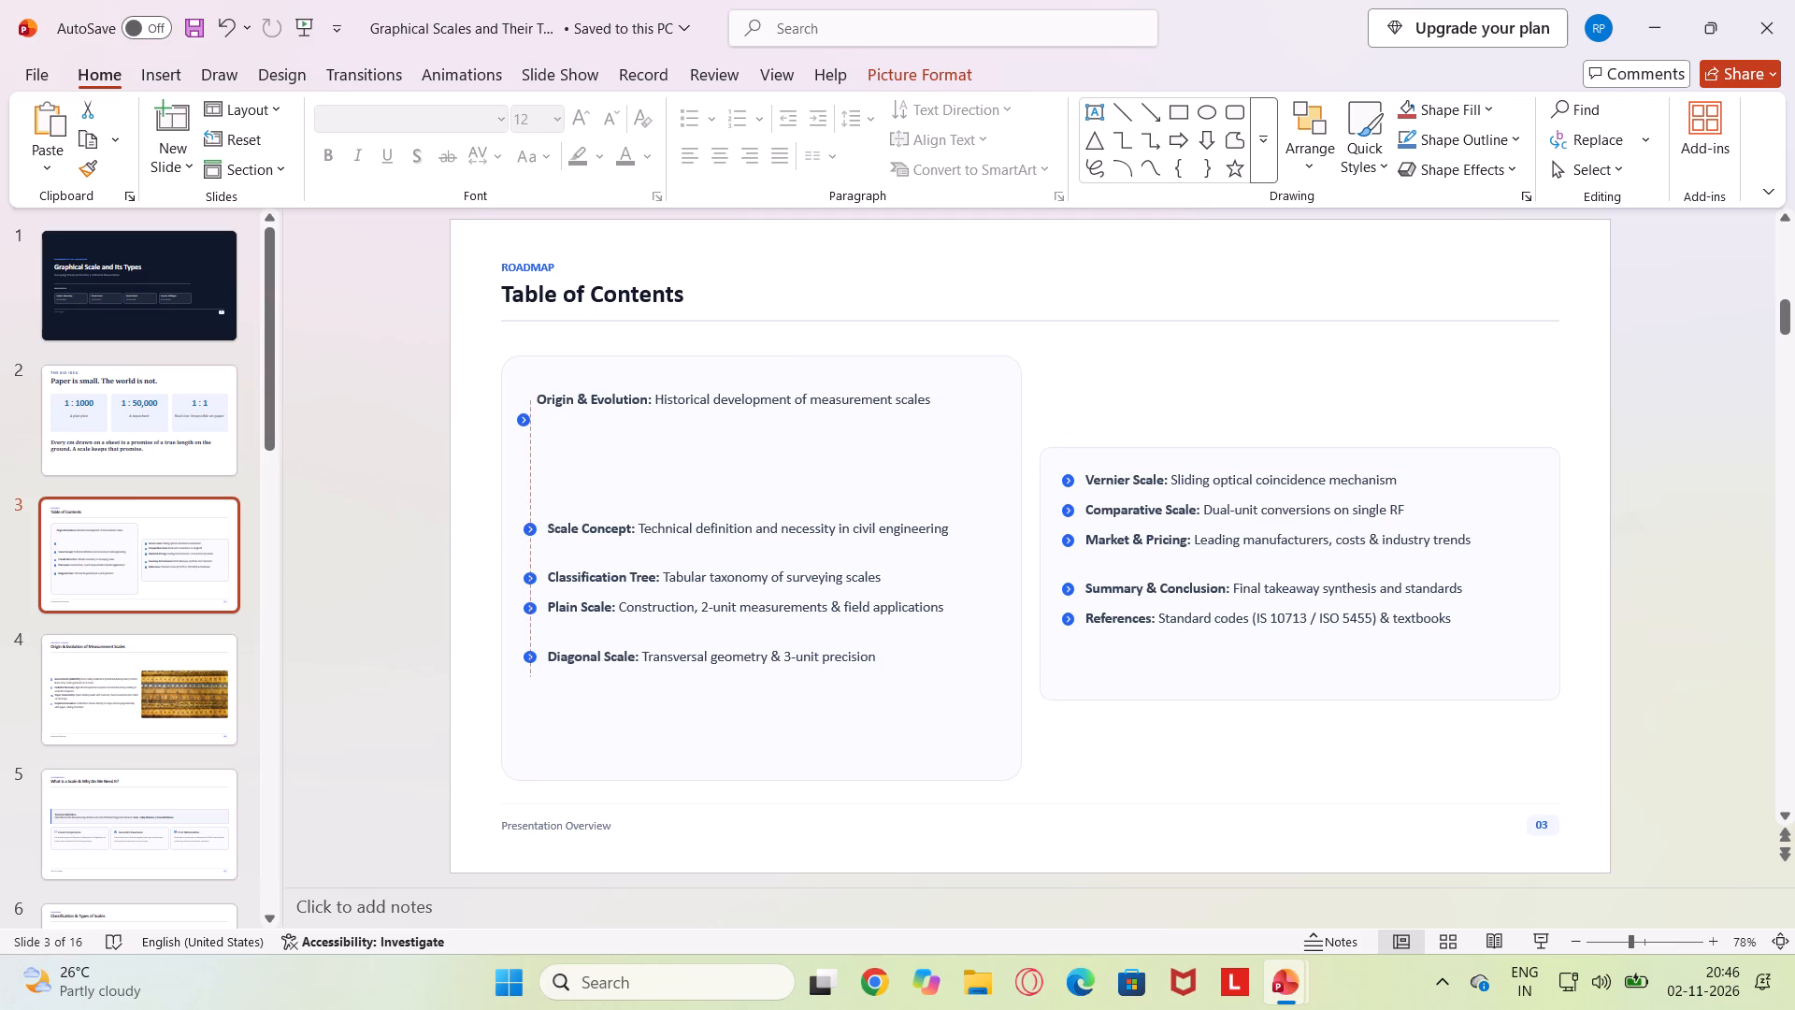
pyautogui.moveTo(525, 415); pyautogui.dragTo(525, 399)
pyautogui.click(582, 438)
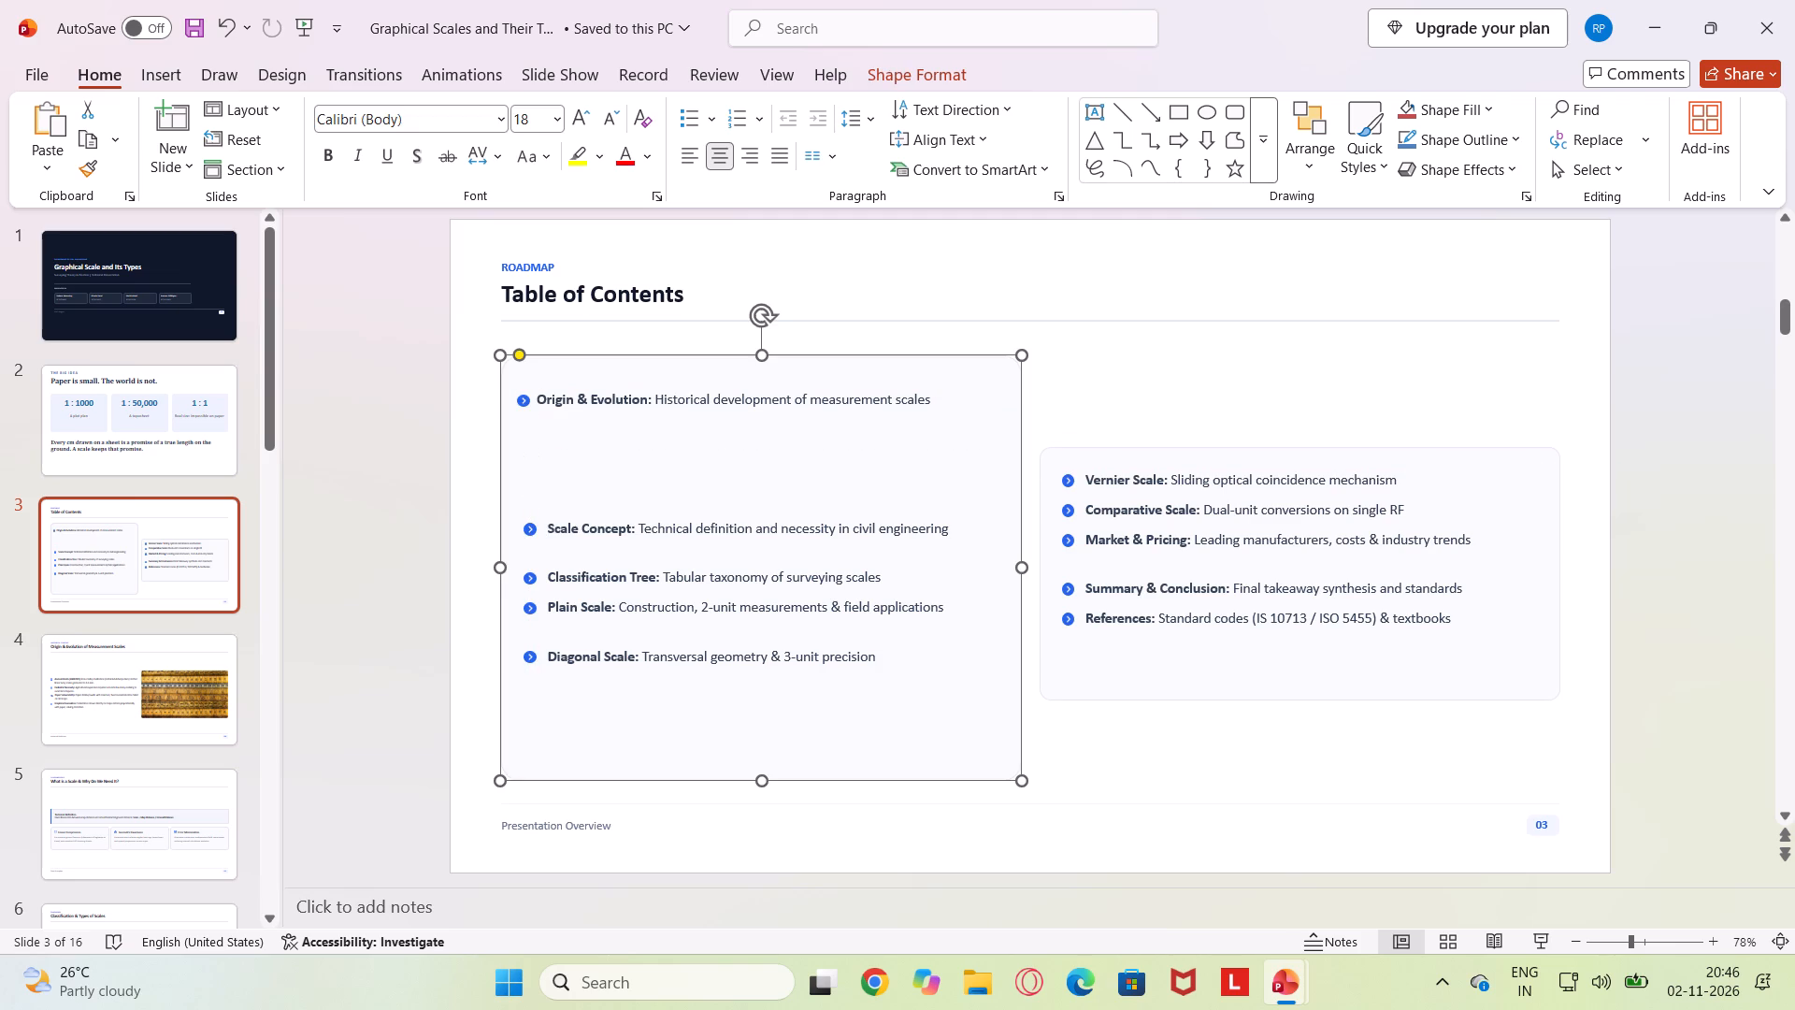
pyautogui.click(518, 402)
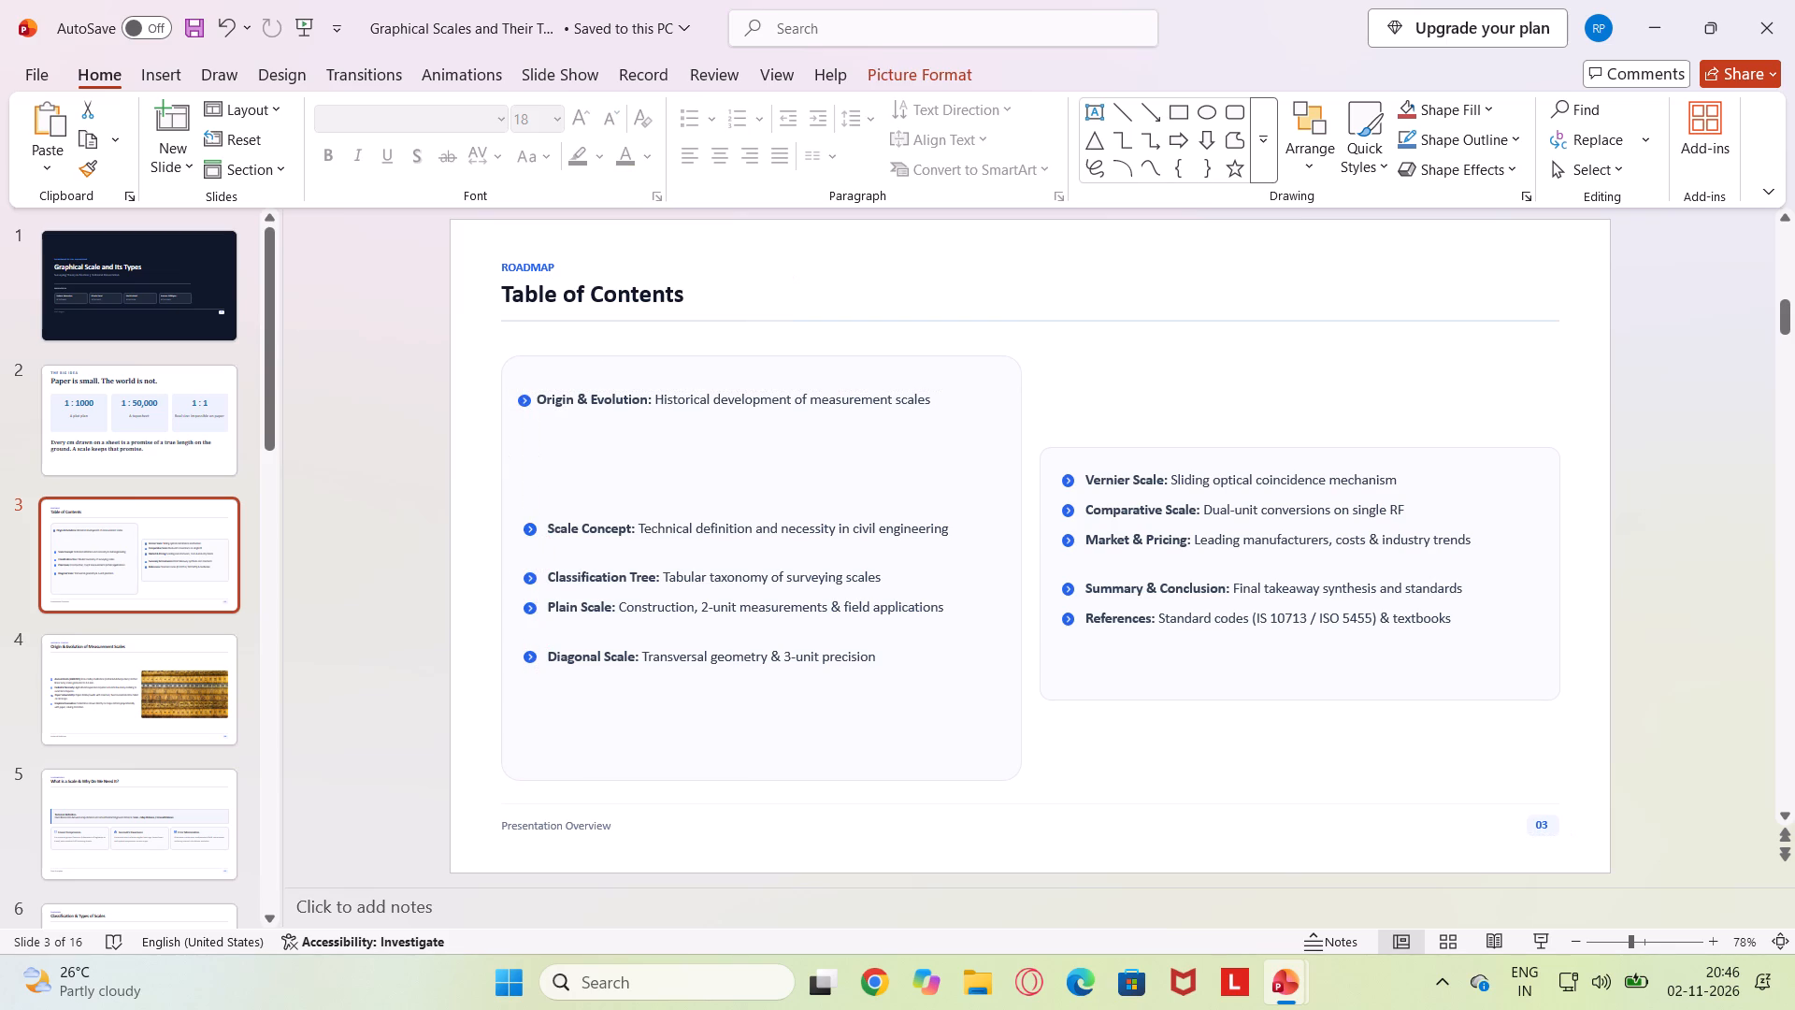
pyautogui.click(607, 456)
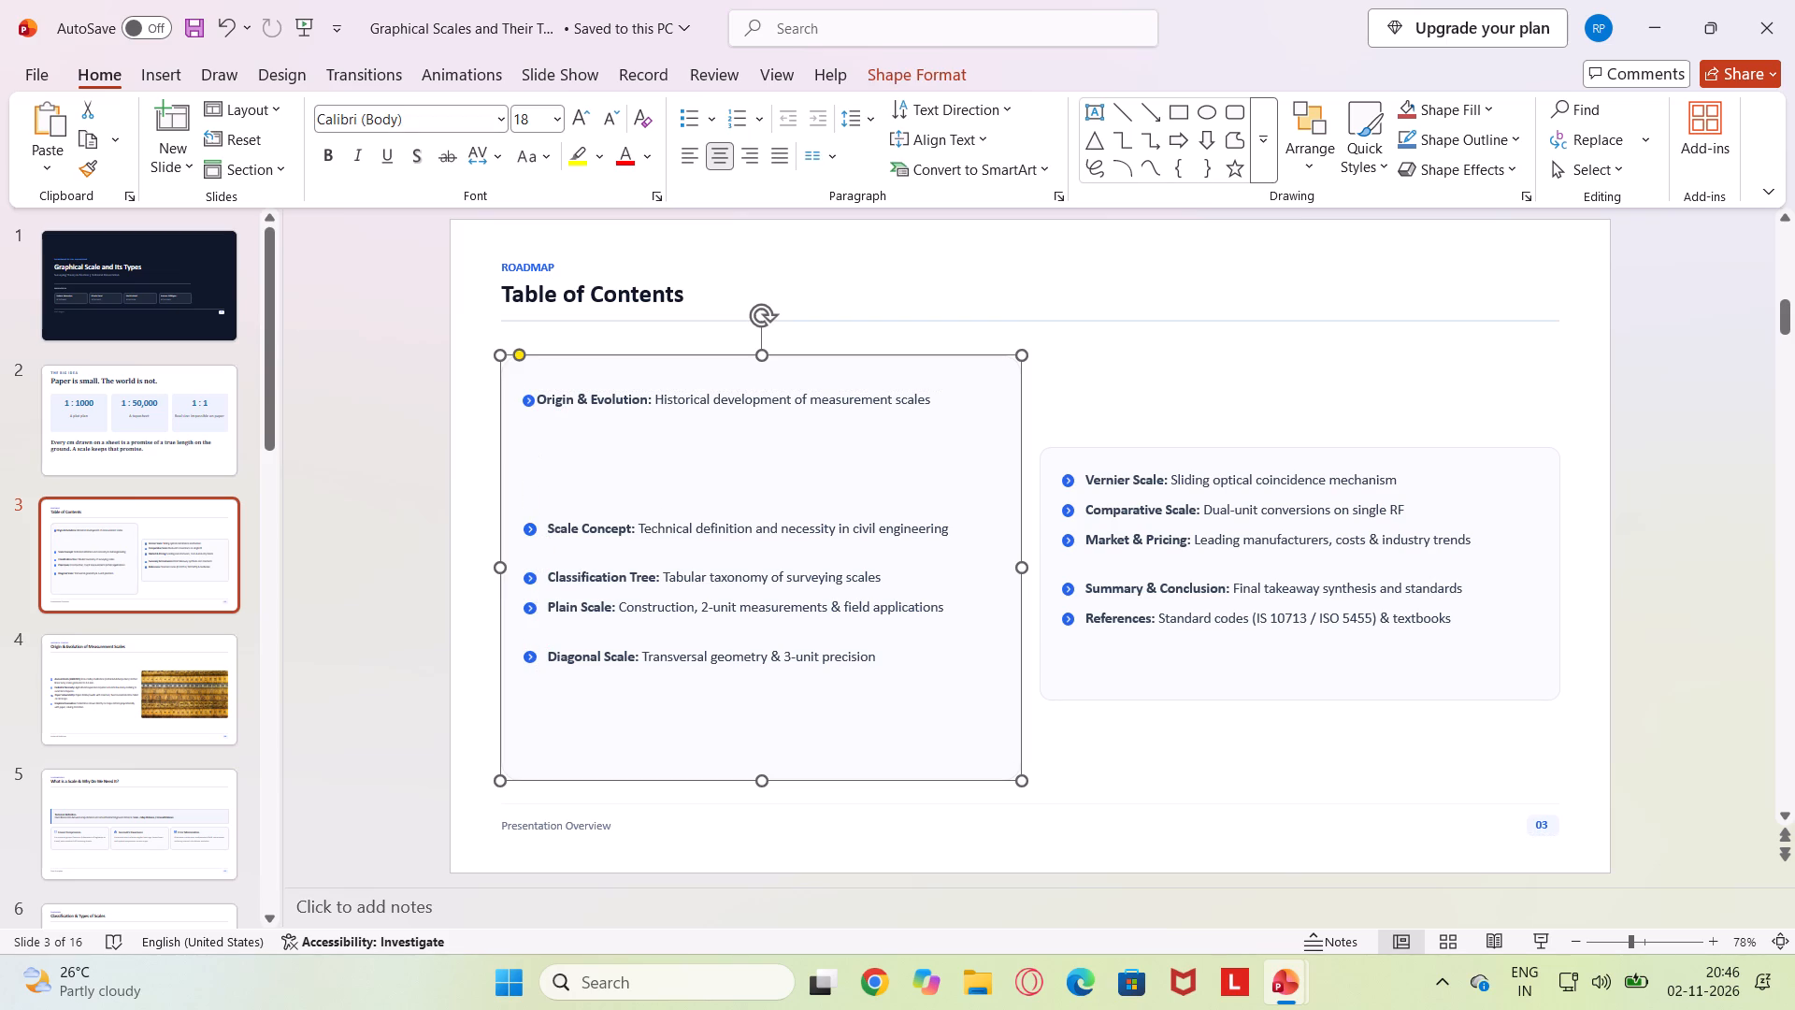
pyautogui.click(532, 401)
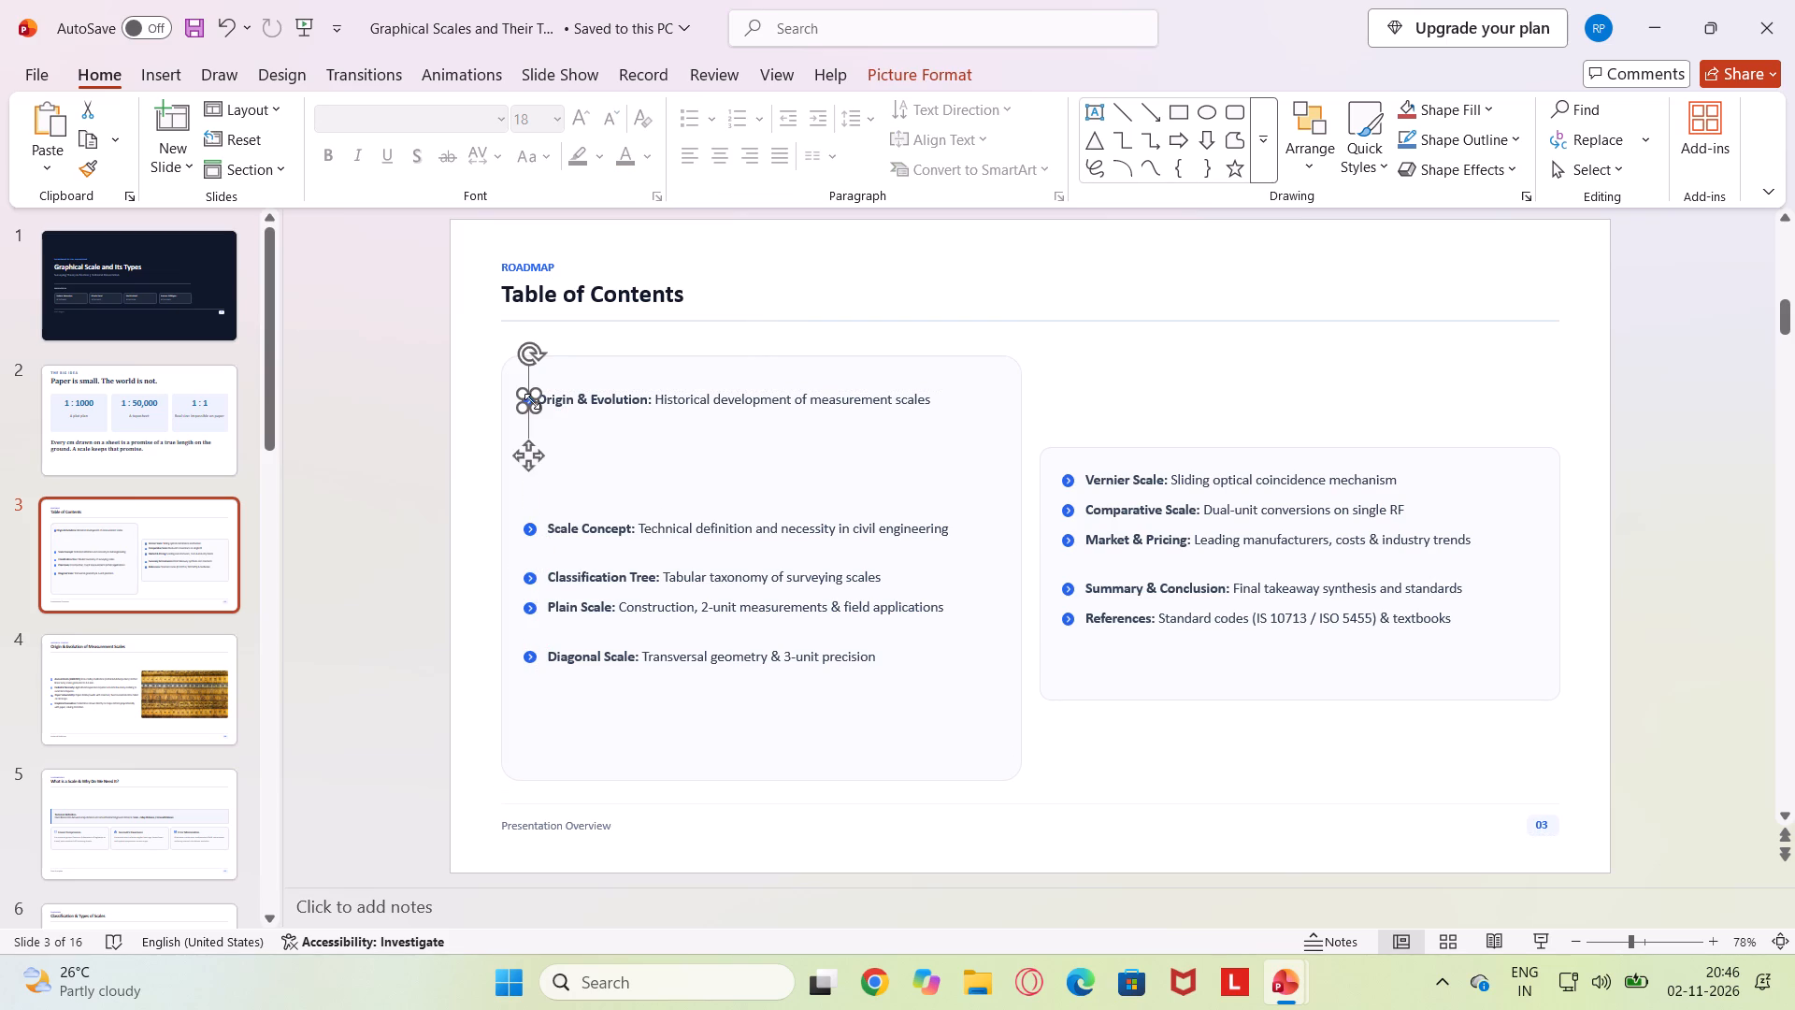
pyautogui.click(528, 400)
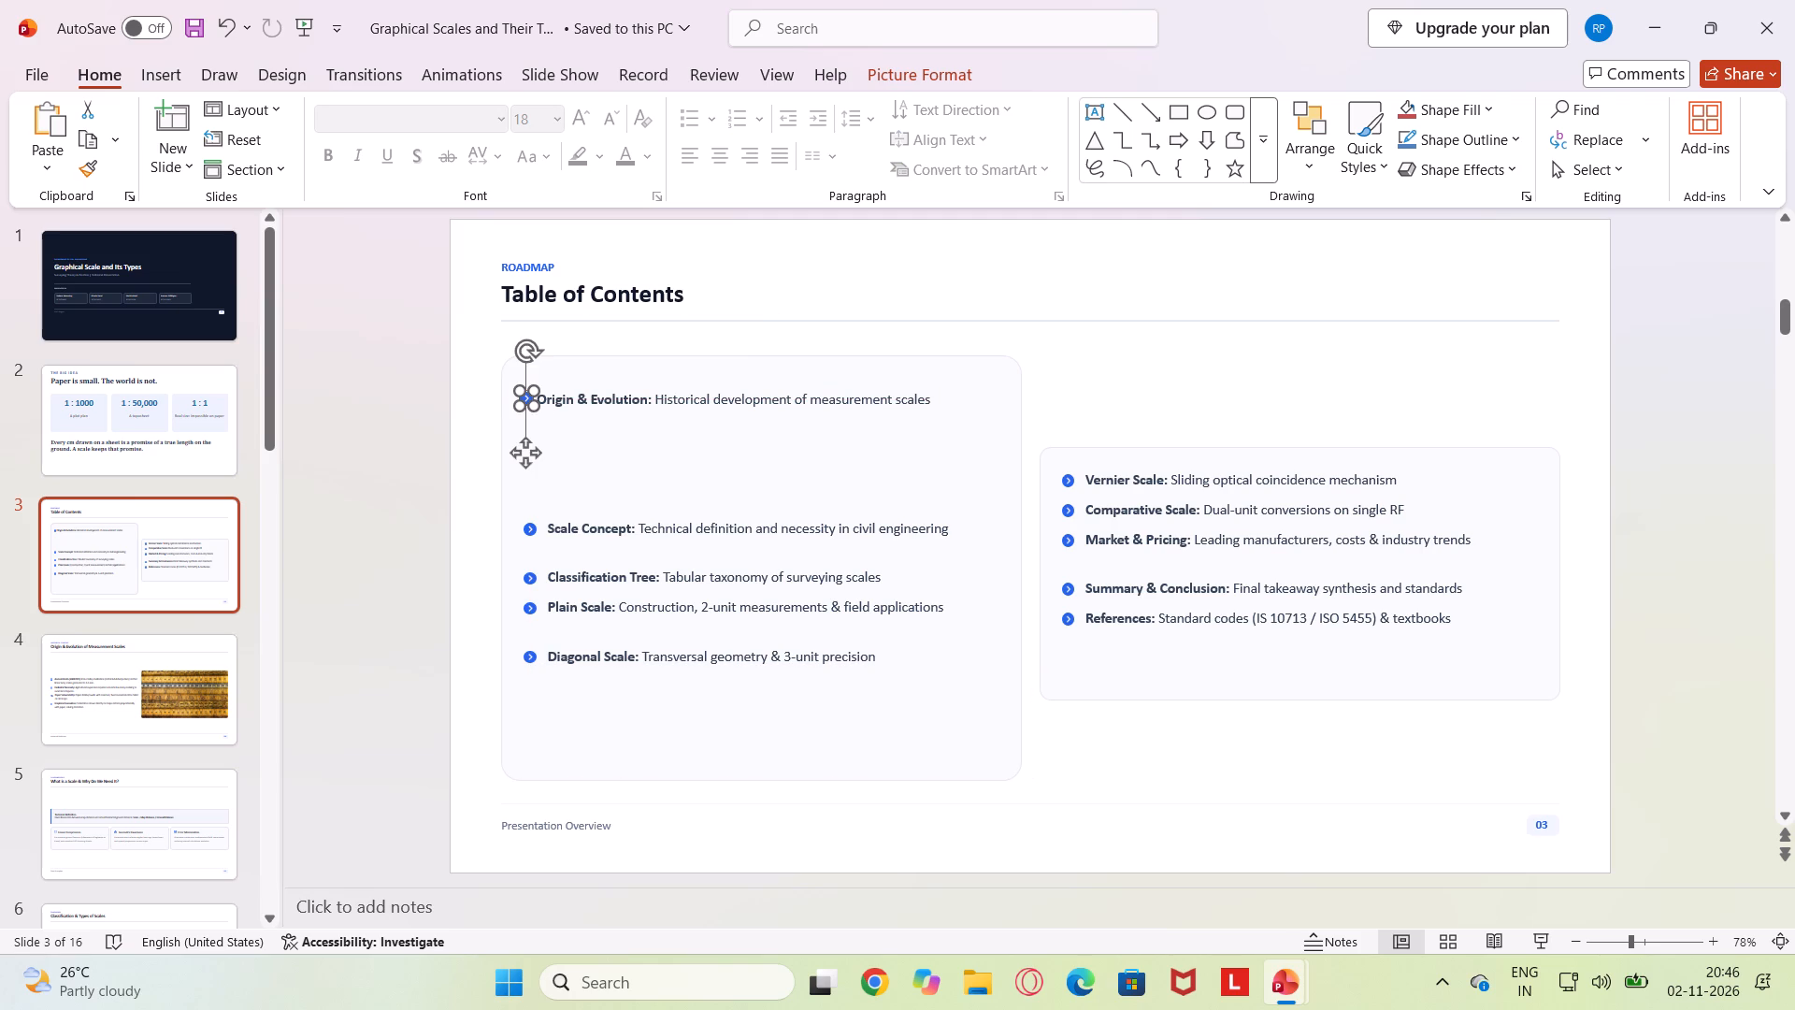
pyautogui.click(601, 464)
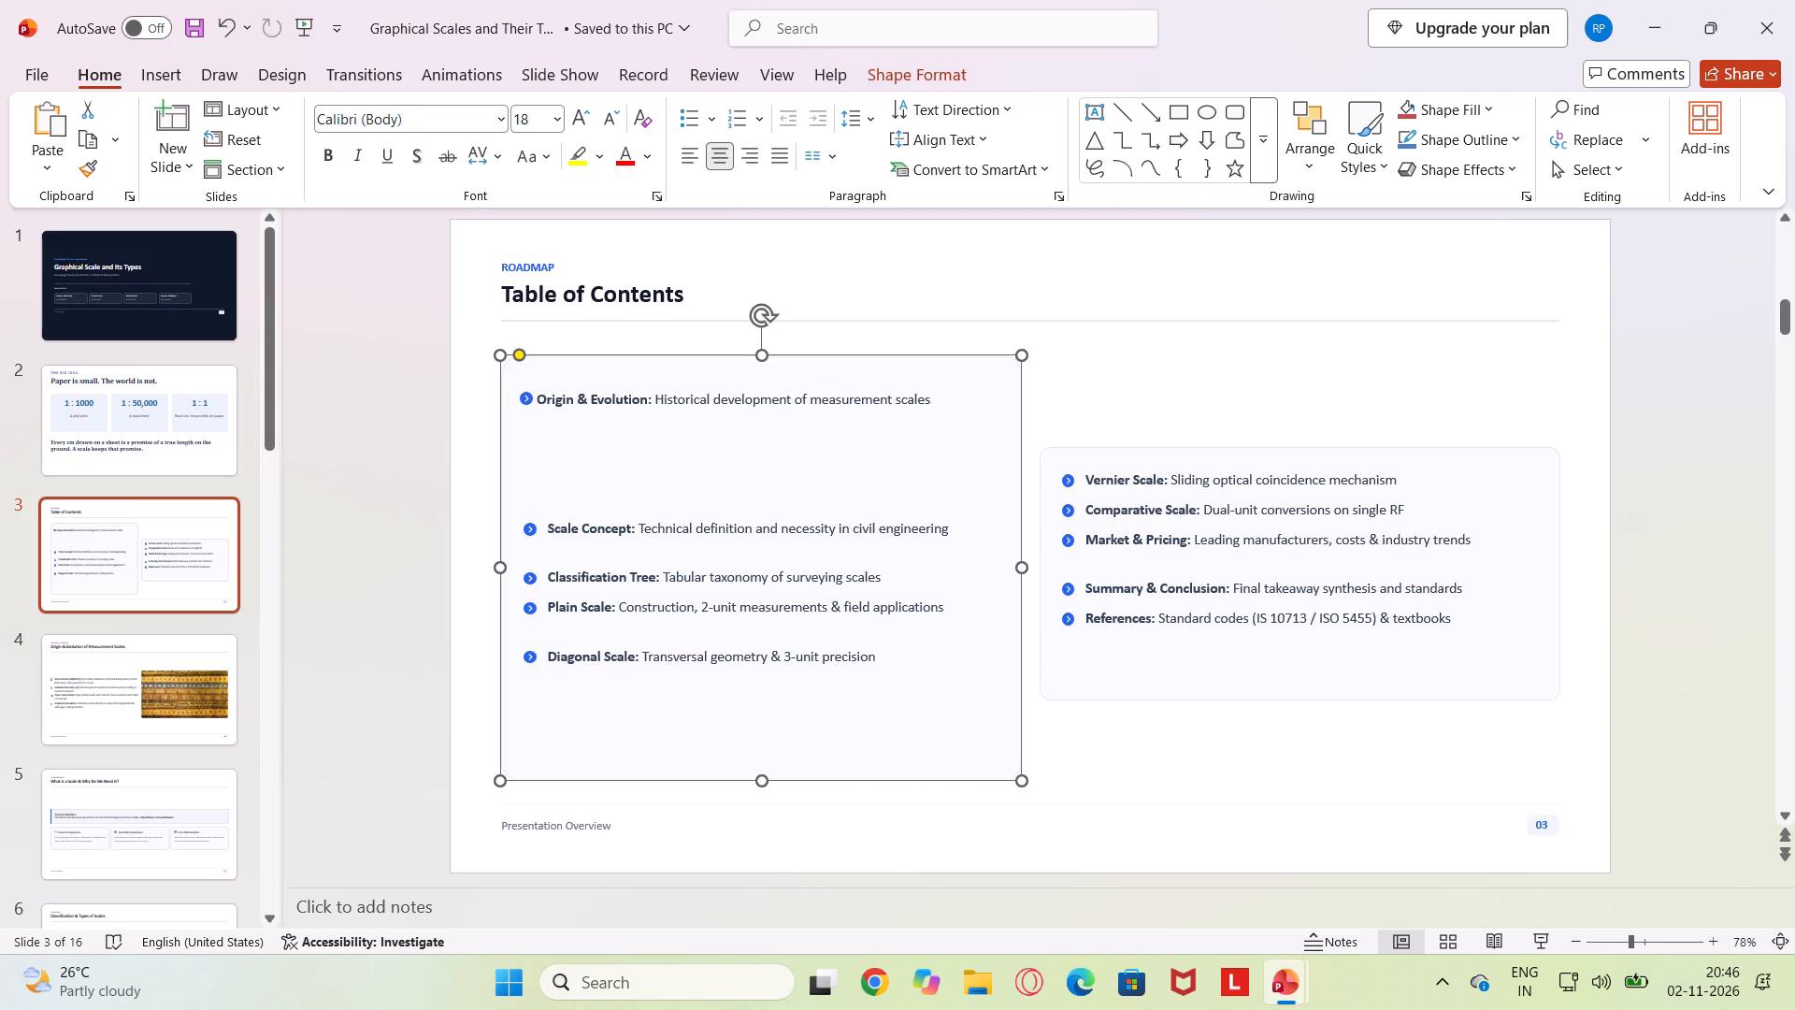
pyautogui.click(526, 400)
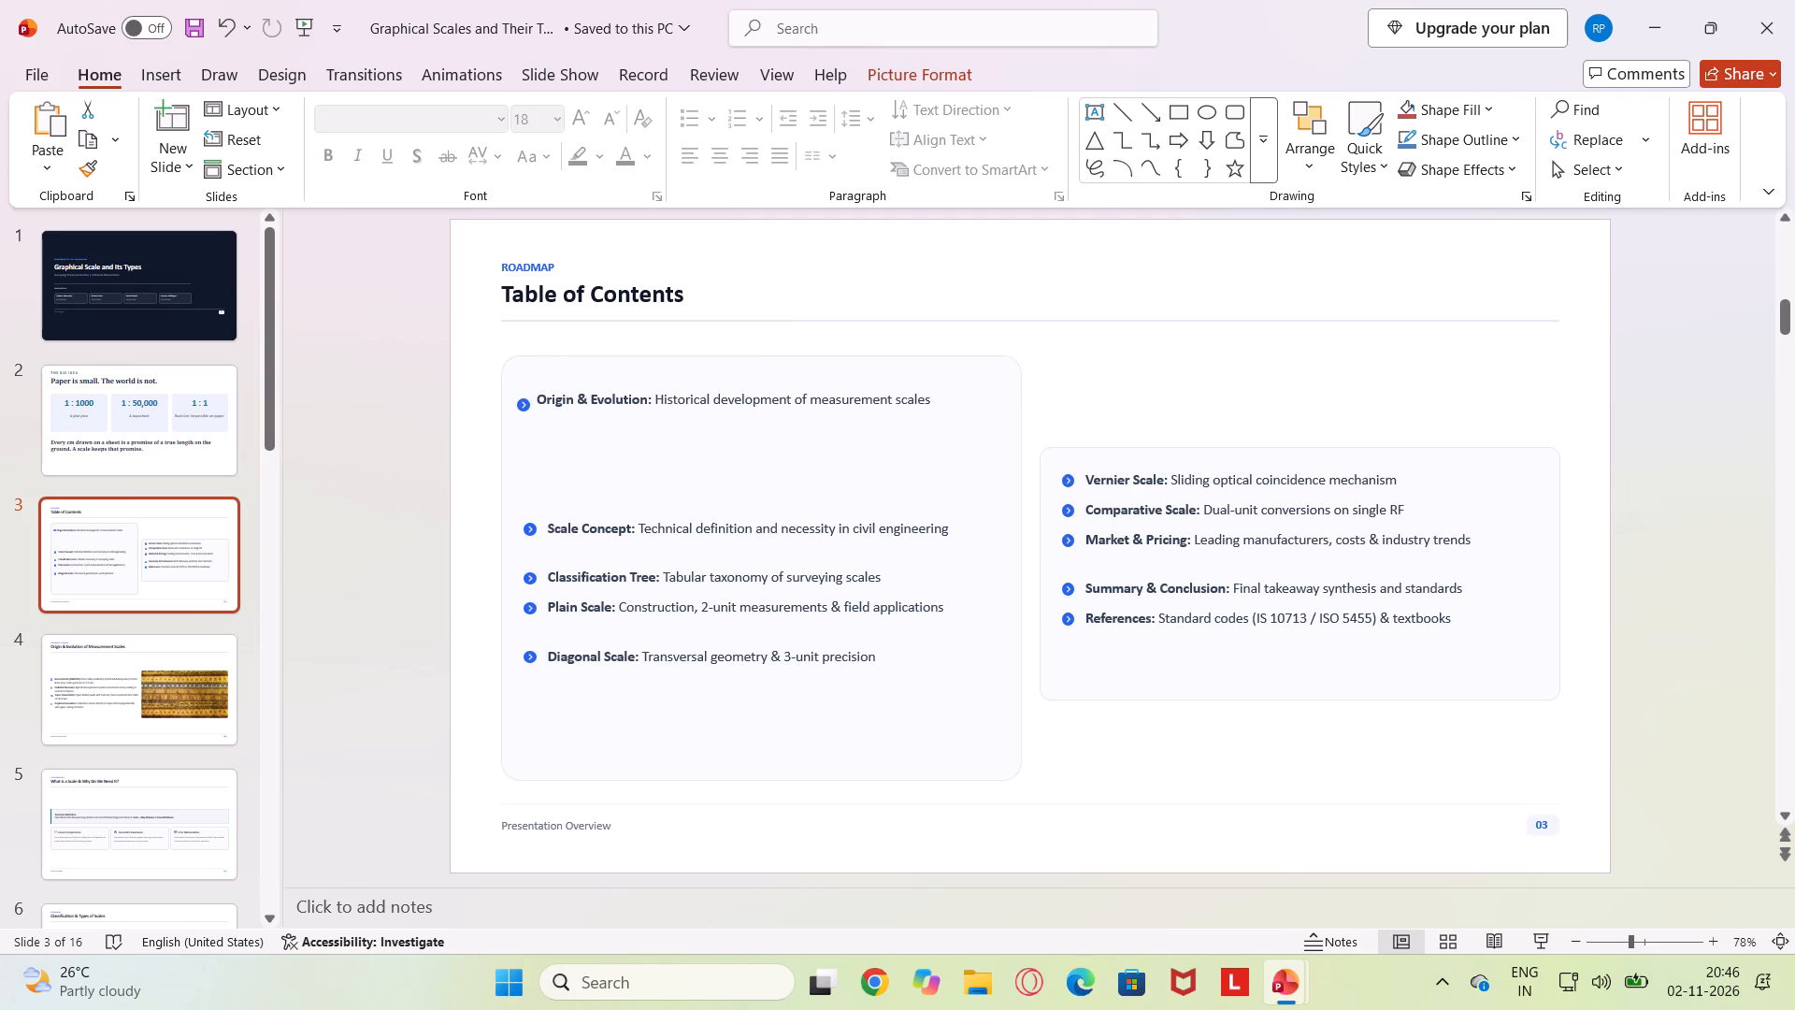
pyautogui.click(651, 443)
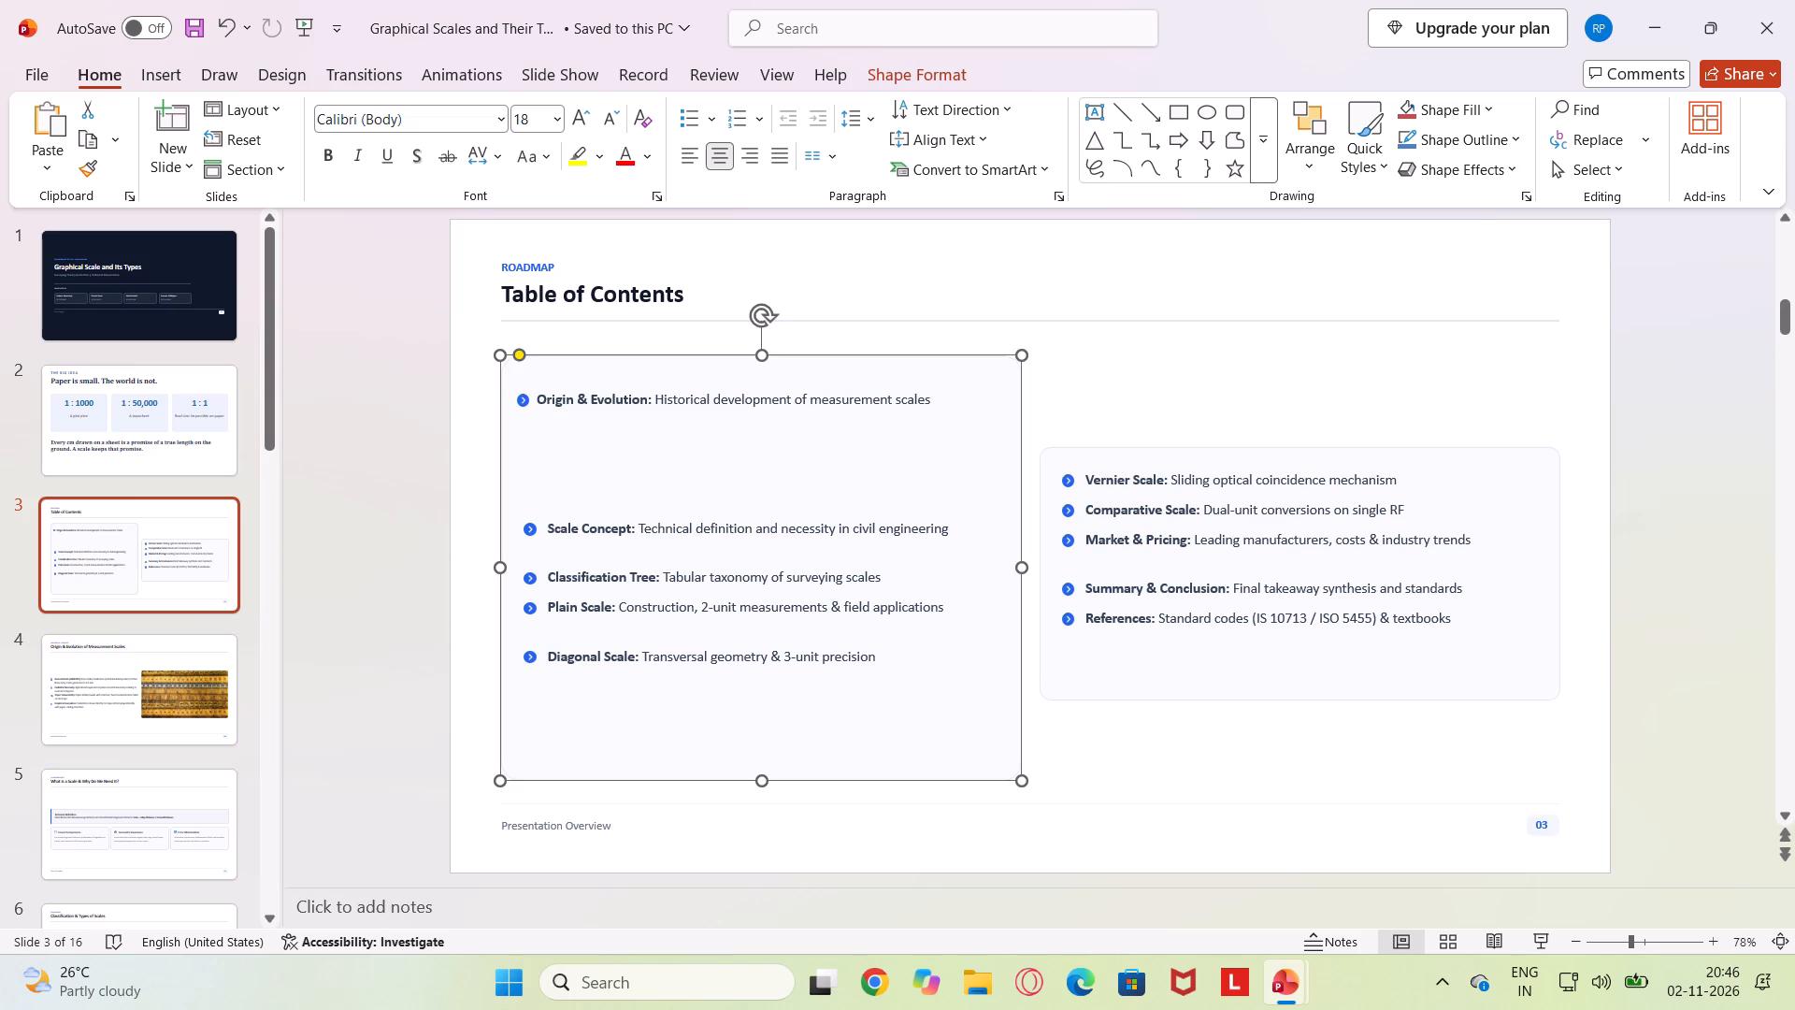
# Set the whole "Origin & Evolution" entry to font size 18.
pyautogui.click(691, 405)
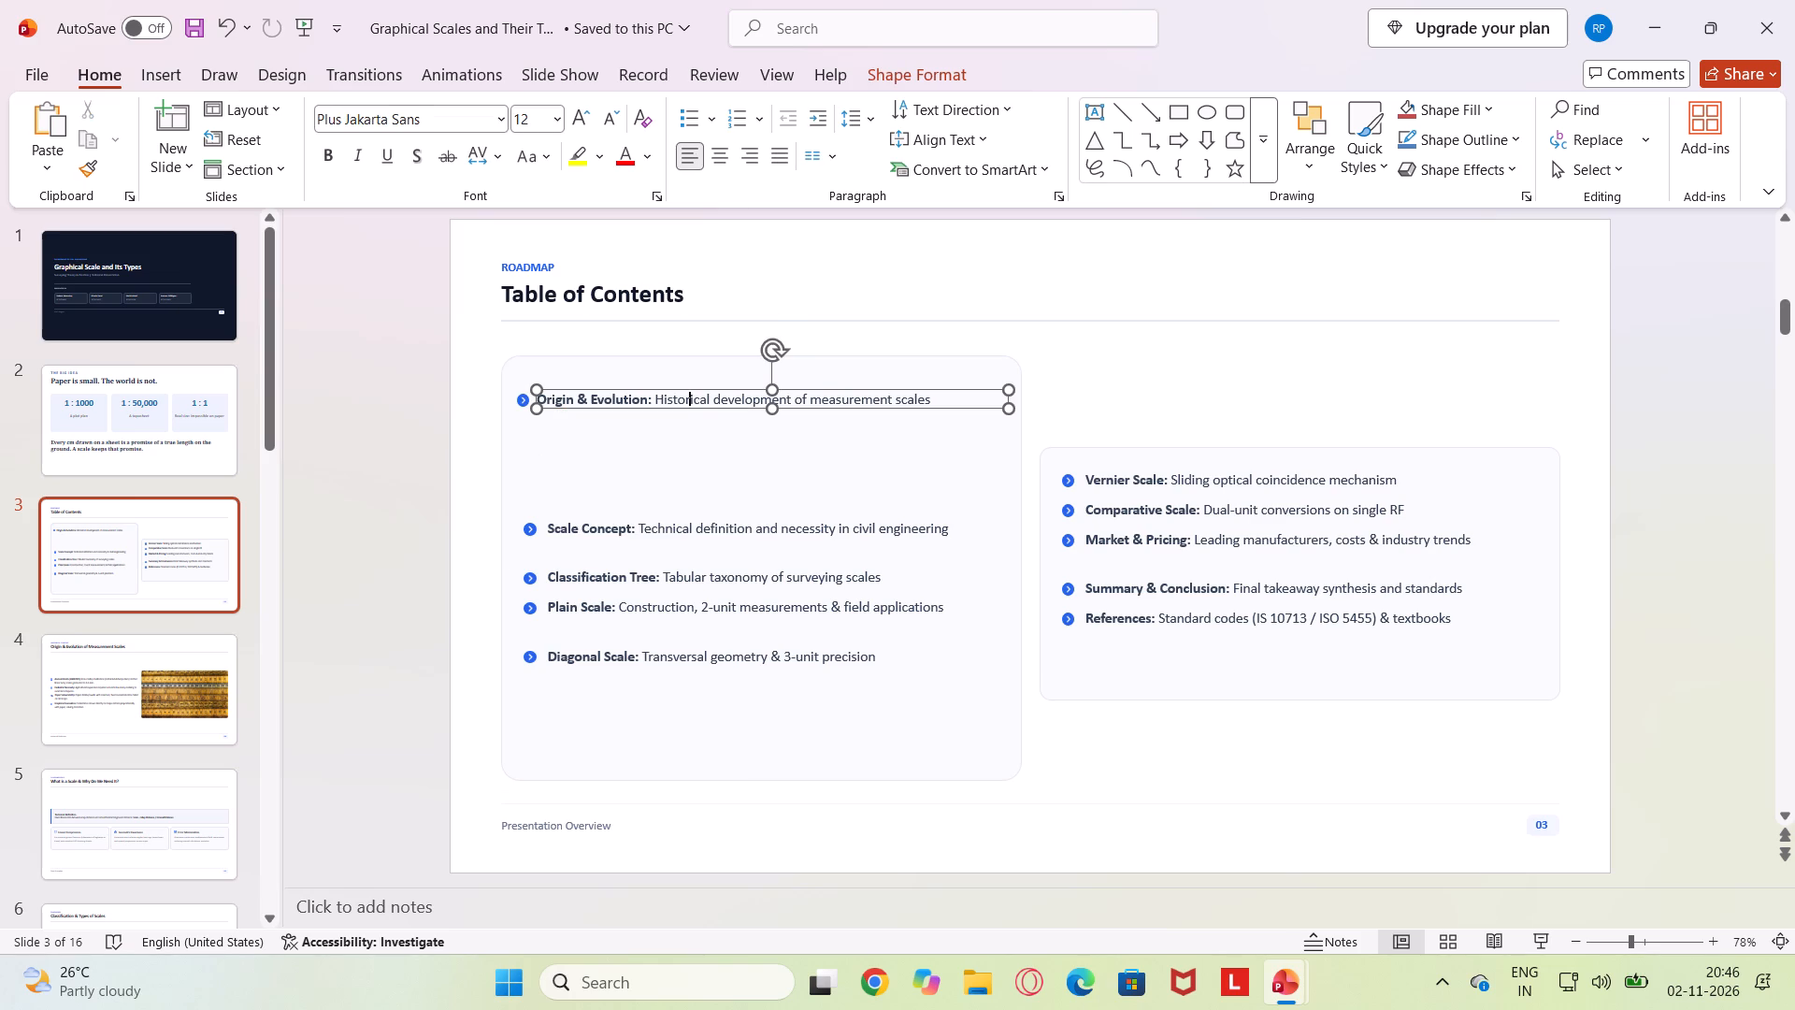
pyautogui.hotkey('ctrl', 'a')
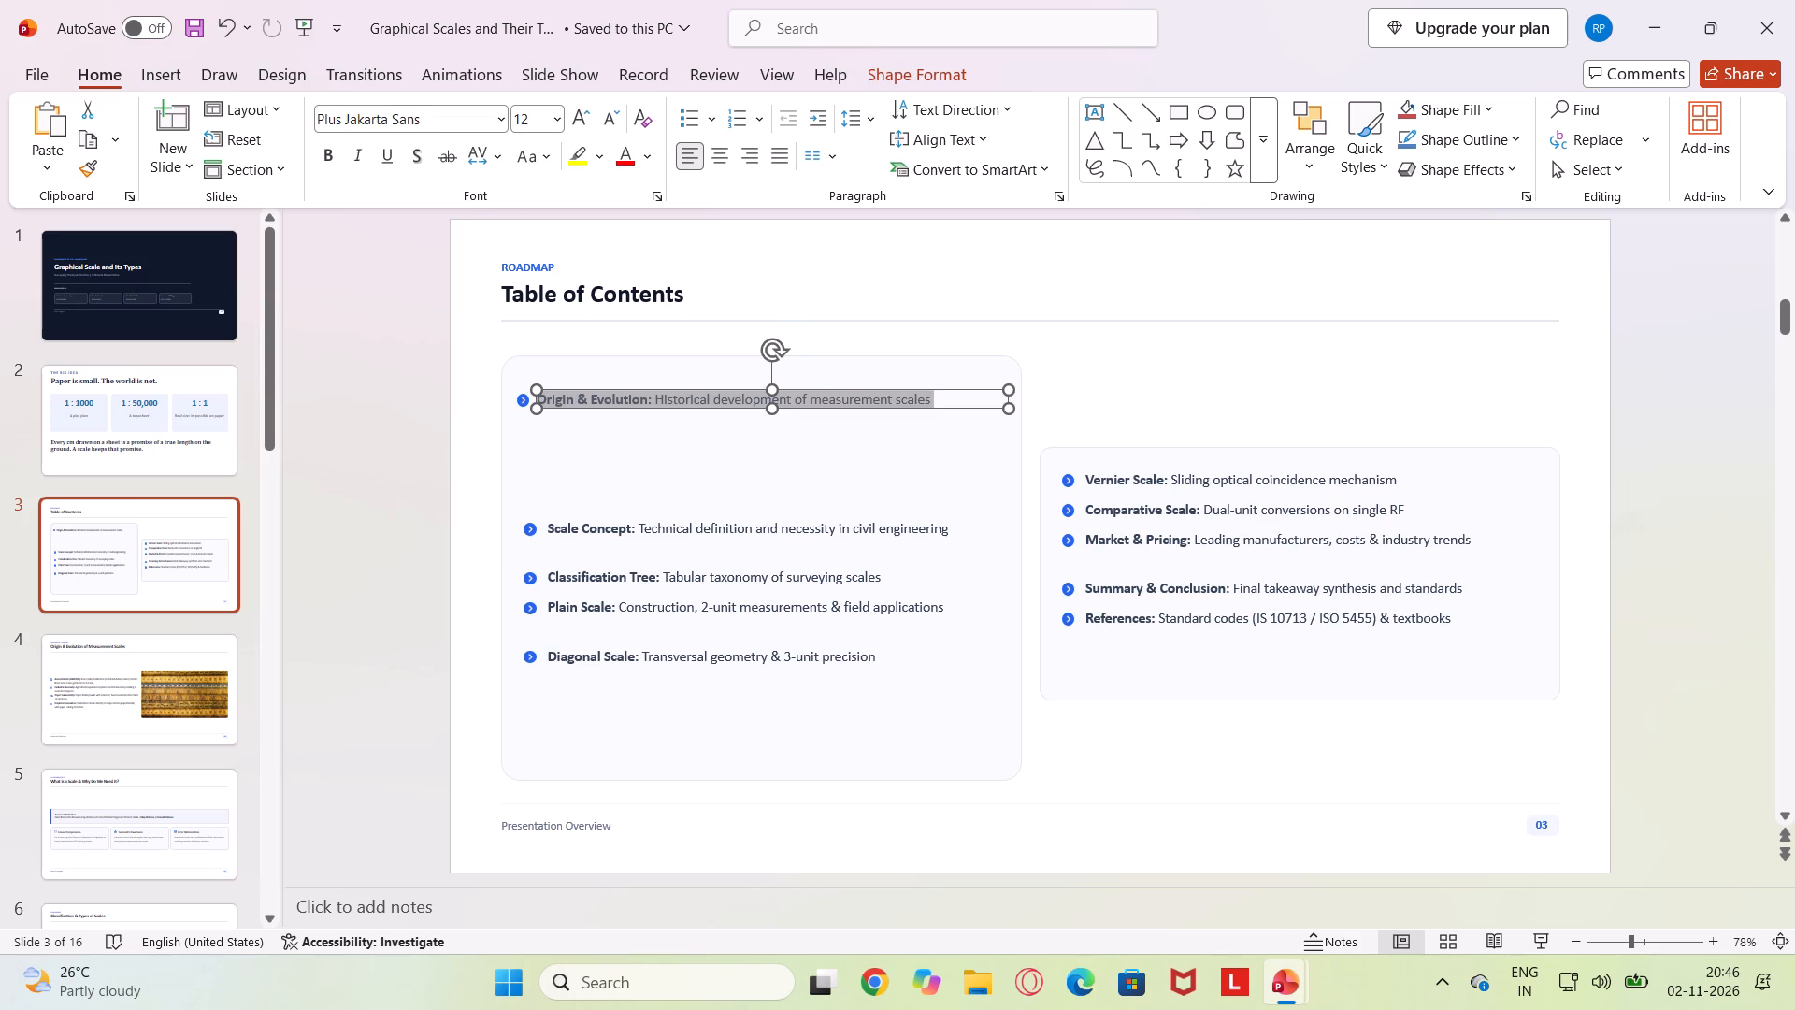
pyautogui.click(560, 123)
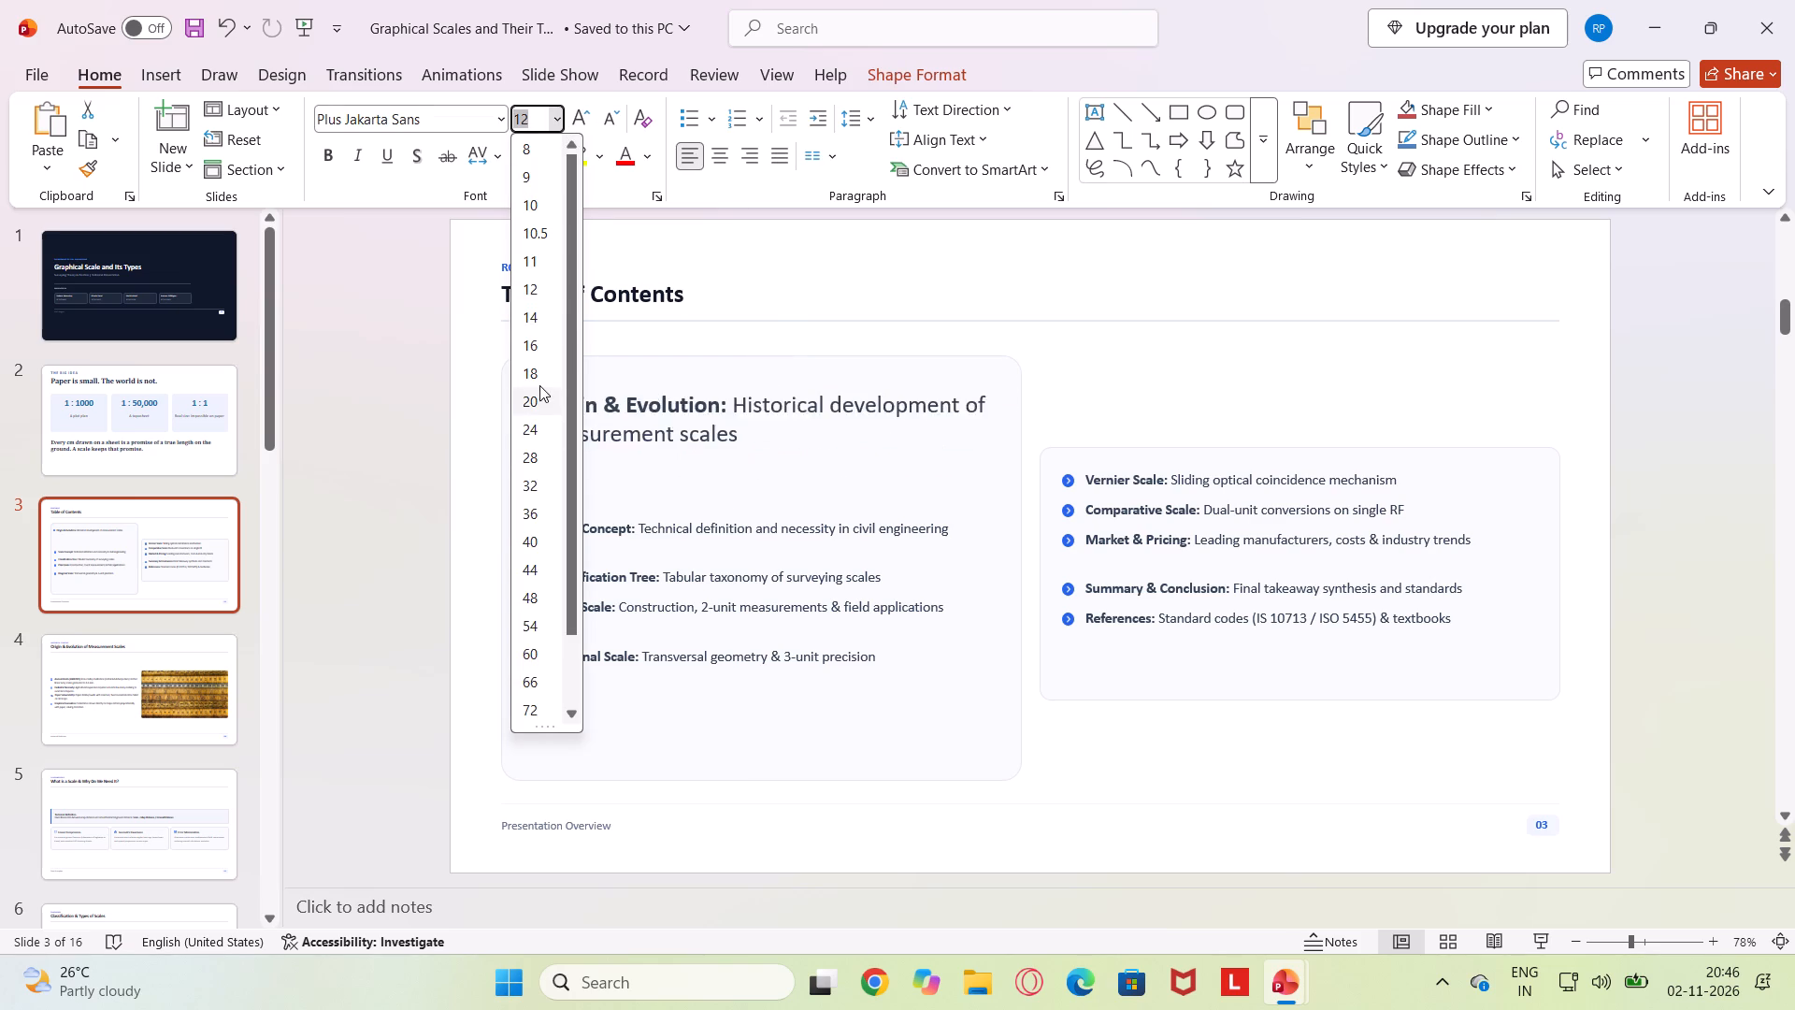
pyautogui.click(539, 380)
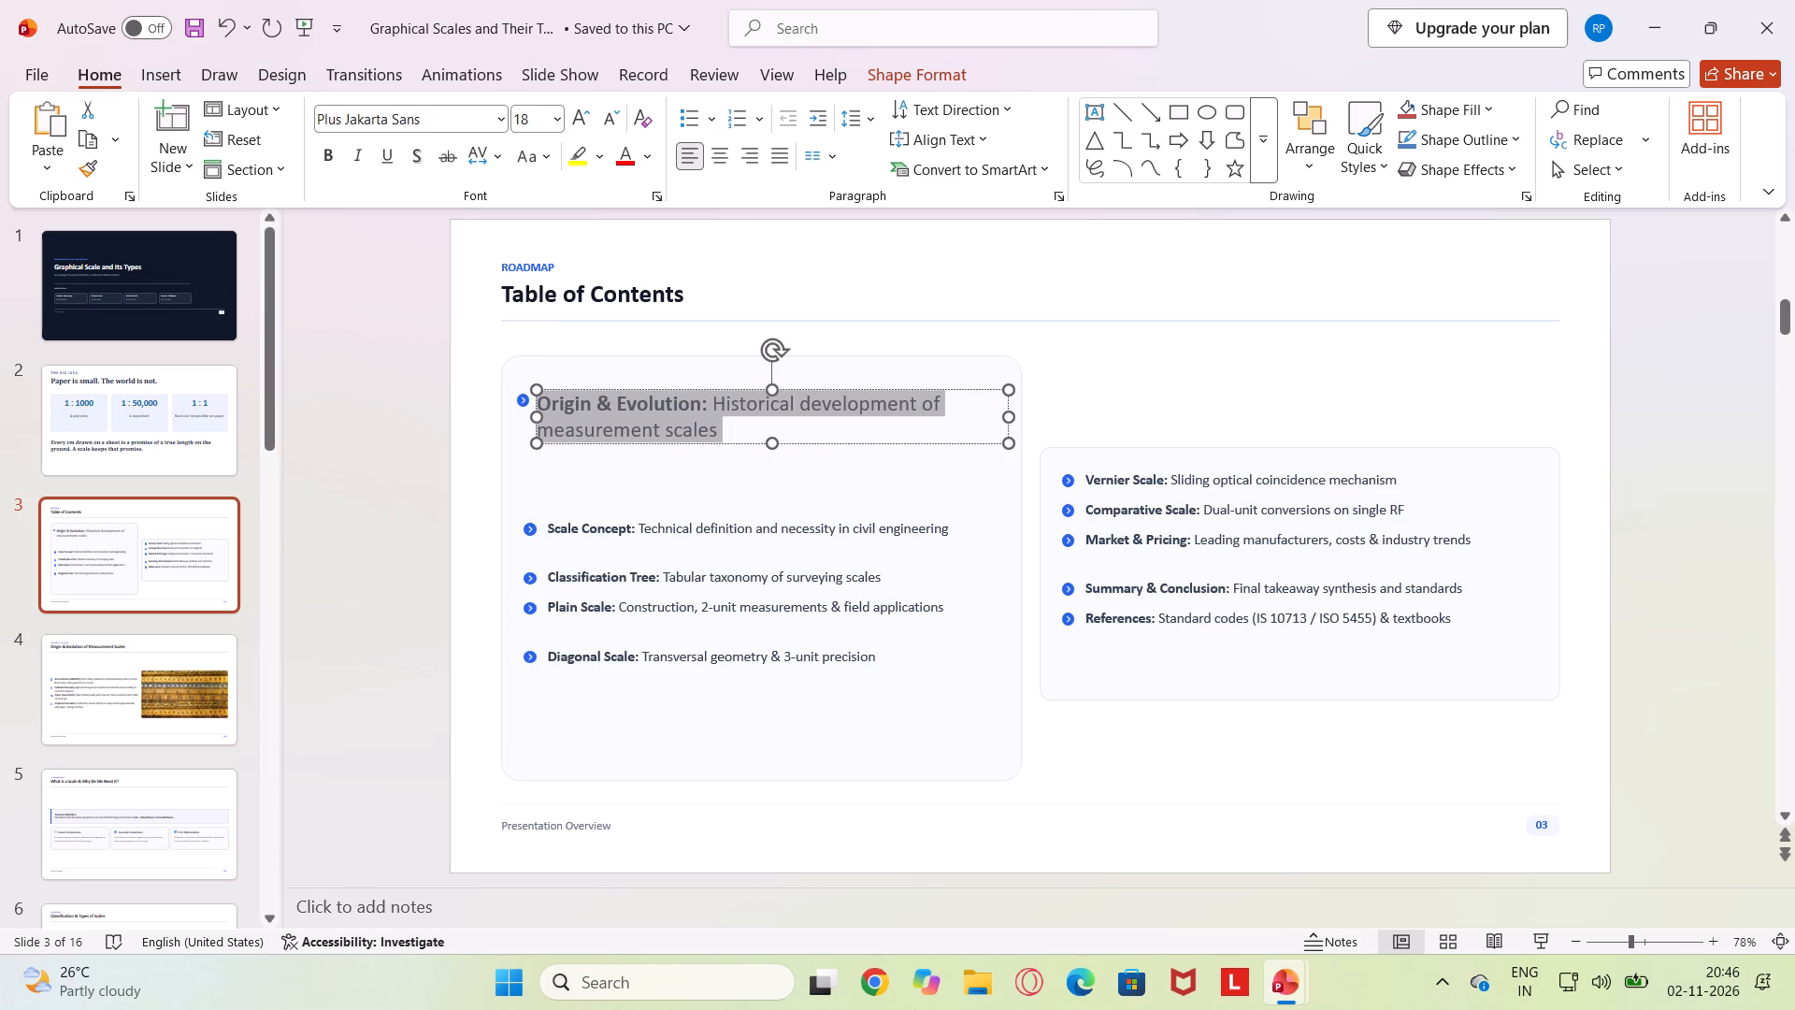
pyautogui.click(1055, 757)
# Nudge the blue arrow bullet to line up with the first line of the enlarged "Origin & Evolution" entry.
pyautogui.click(523, 397)
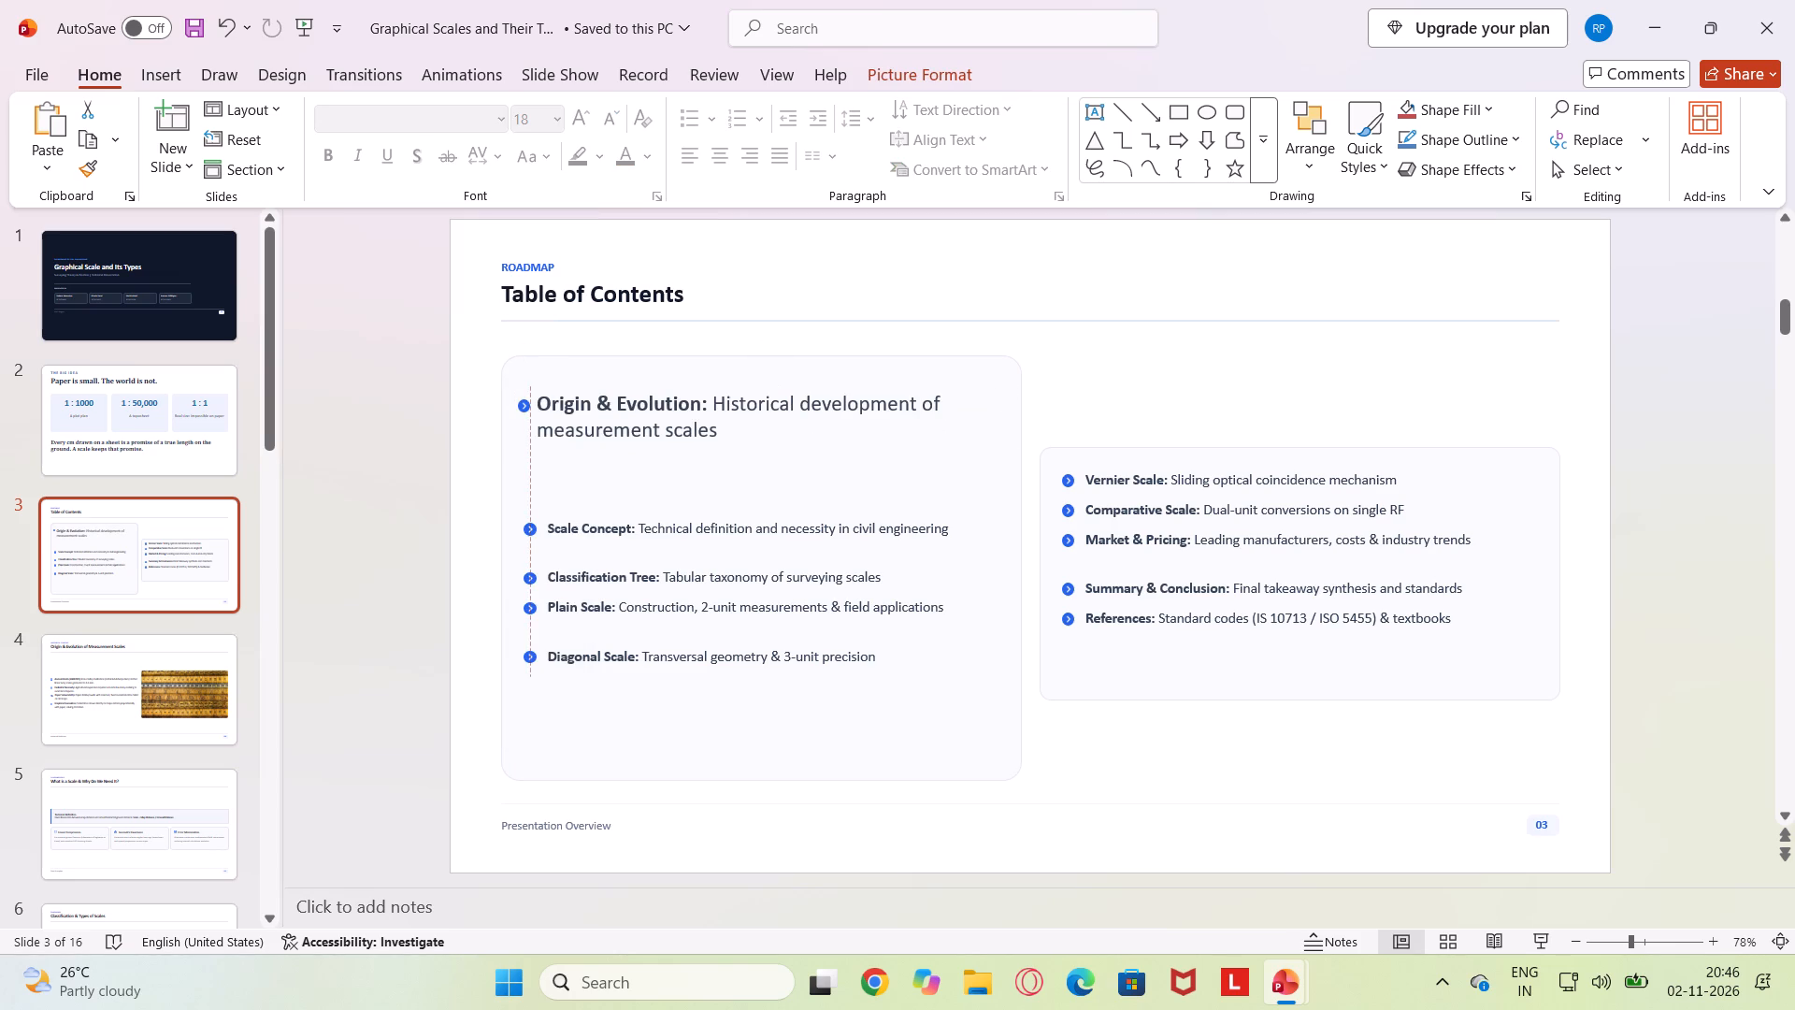
pyautogui.click(1155, 722)
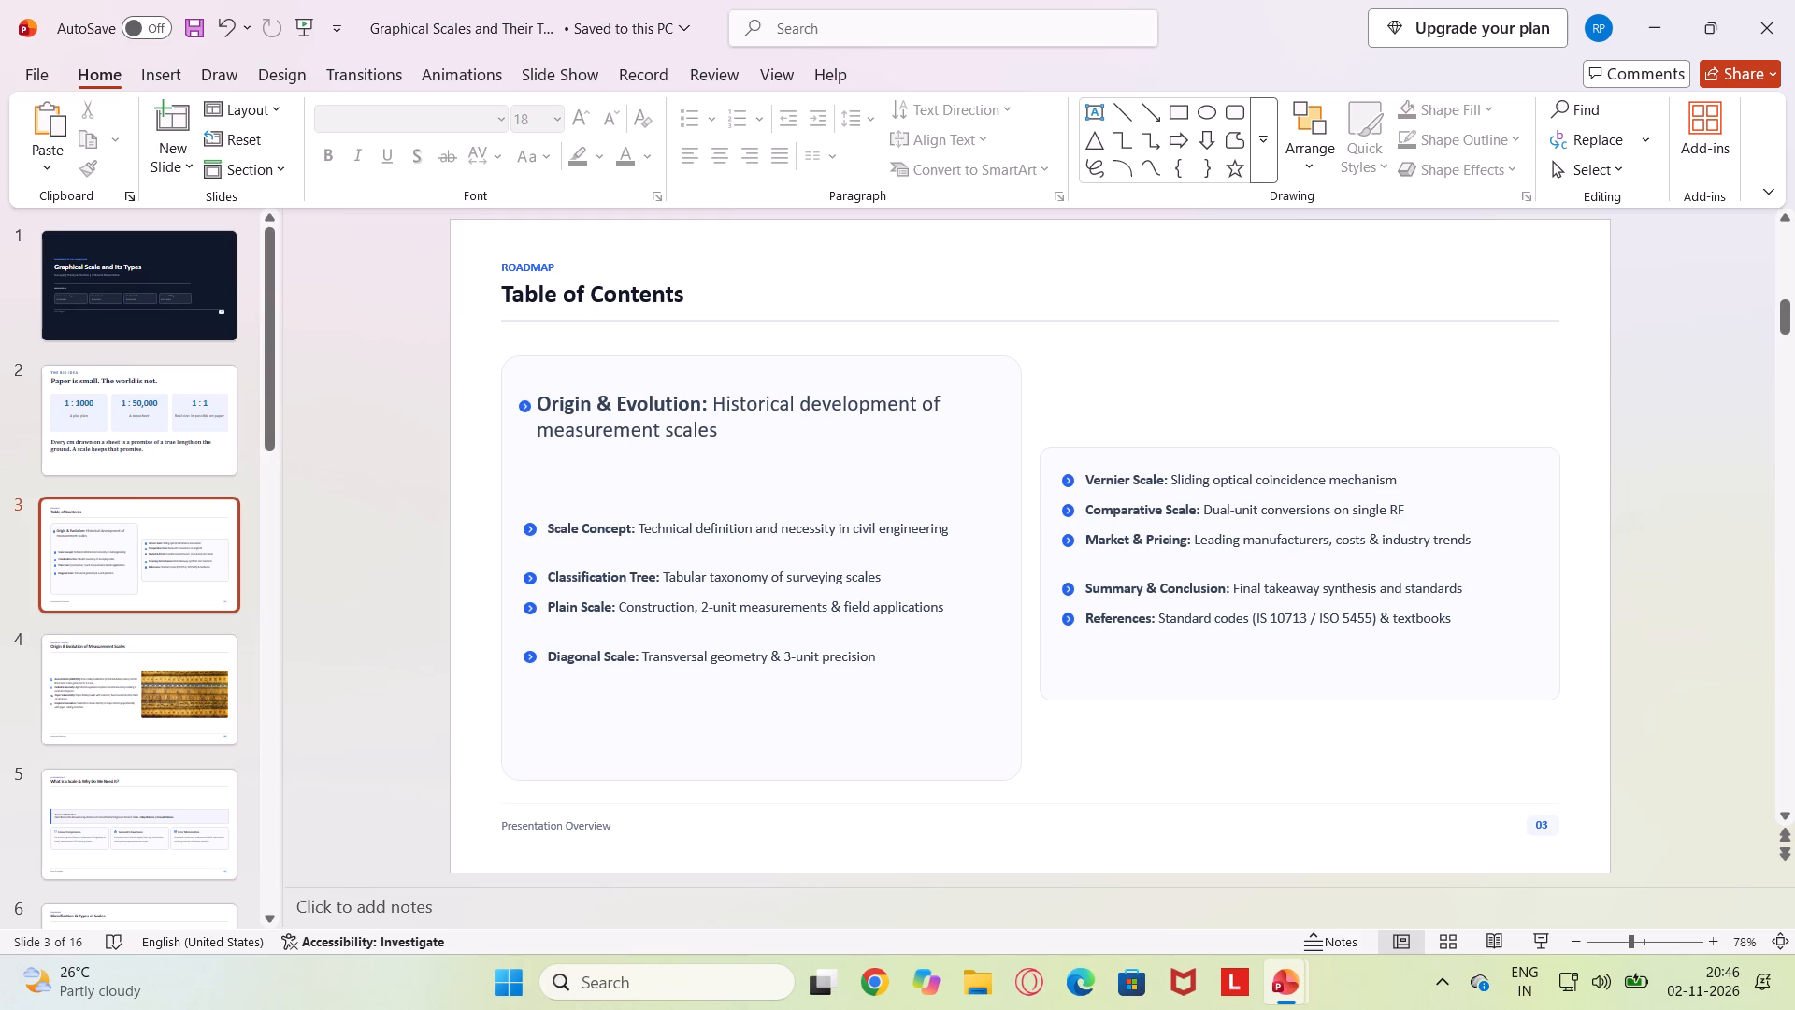
# Move the second blue arrow bullet up, just below the "Origin & Evolution" entry and in line with the first bullet.
pyautogui.moveTo(536, 531); pyautogui.dragTo(530, 472)
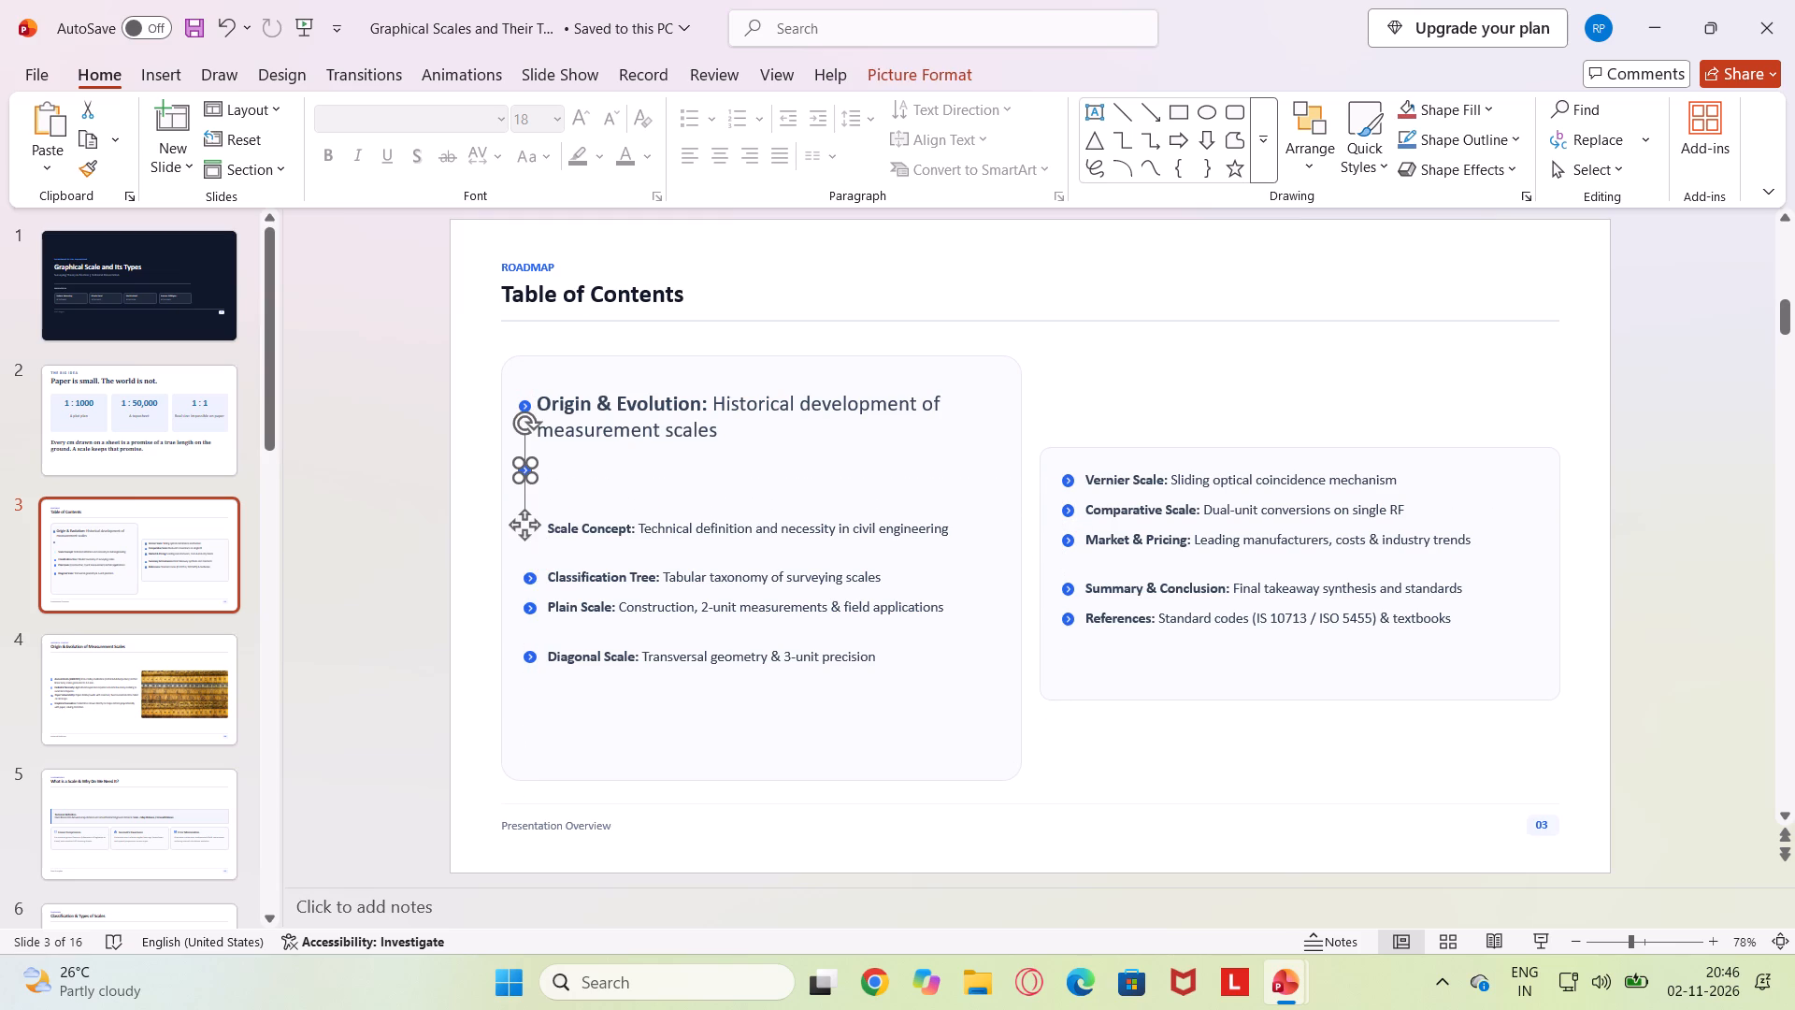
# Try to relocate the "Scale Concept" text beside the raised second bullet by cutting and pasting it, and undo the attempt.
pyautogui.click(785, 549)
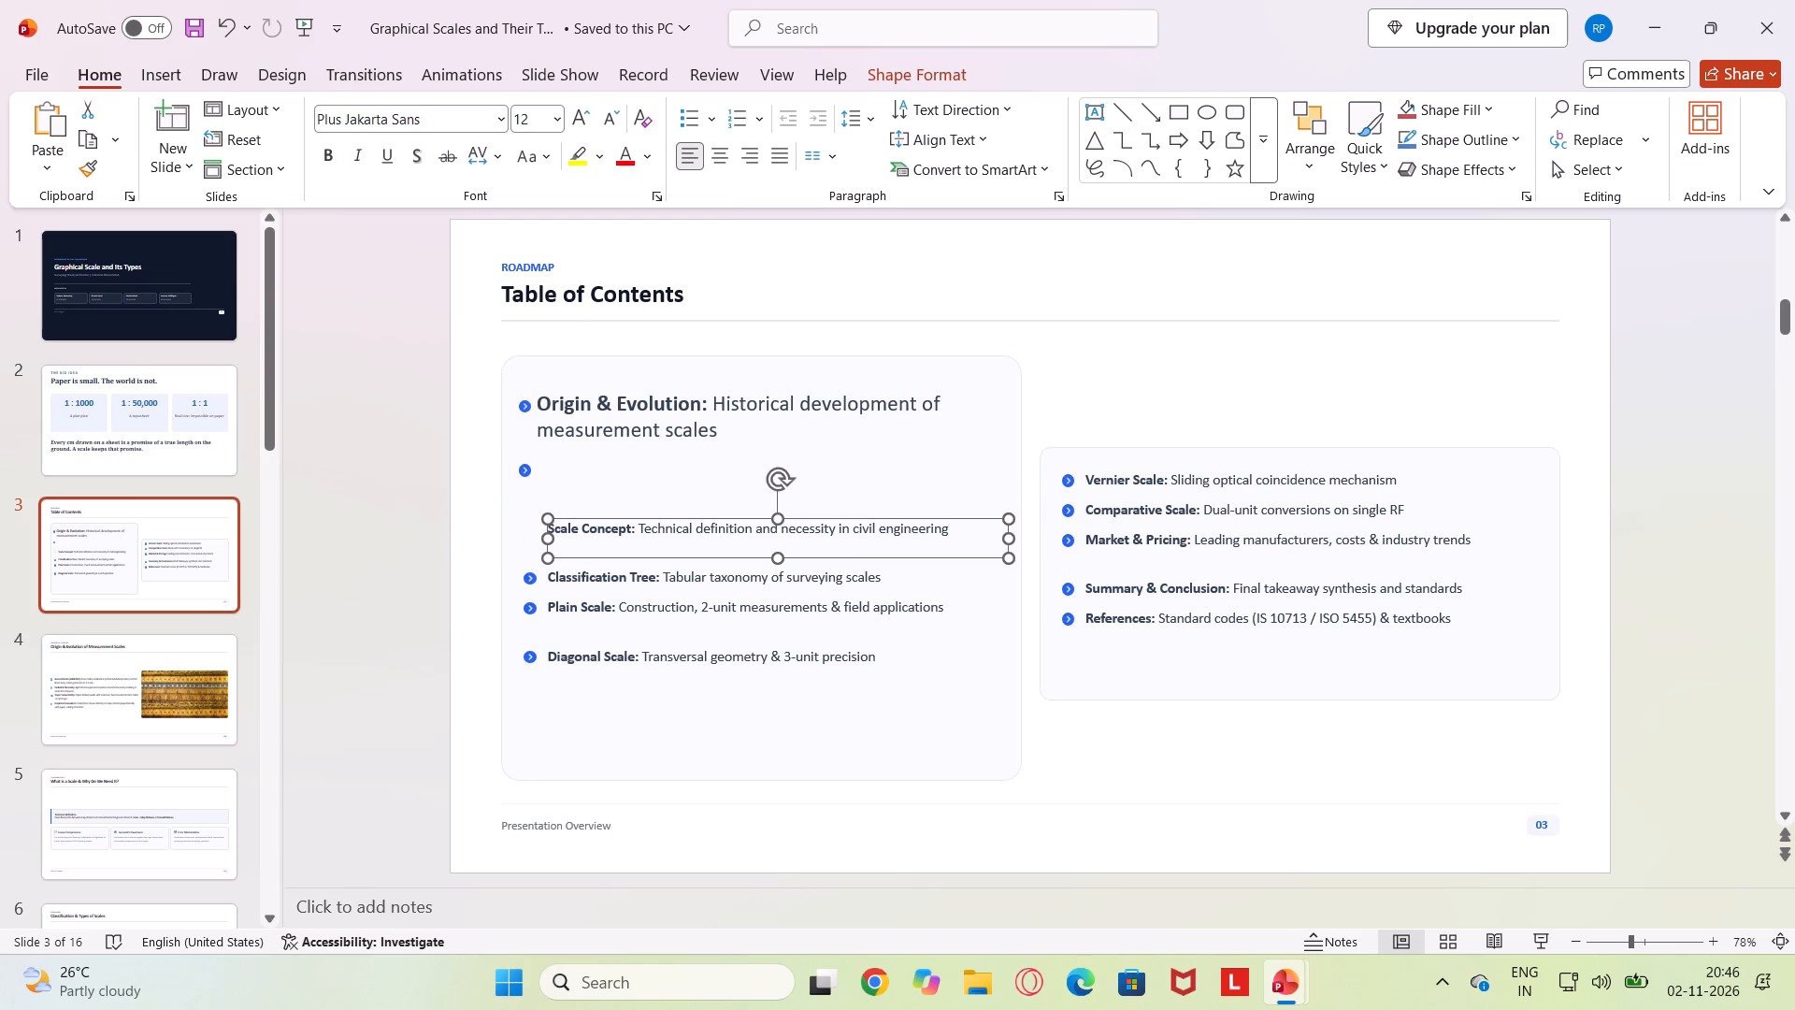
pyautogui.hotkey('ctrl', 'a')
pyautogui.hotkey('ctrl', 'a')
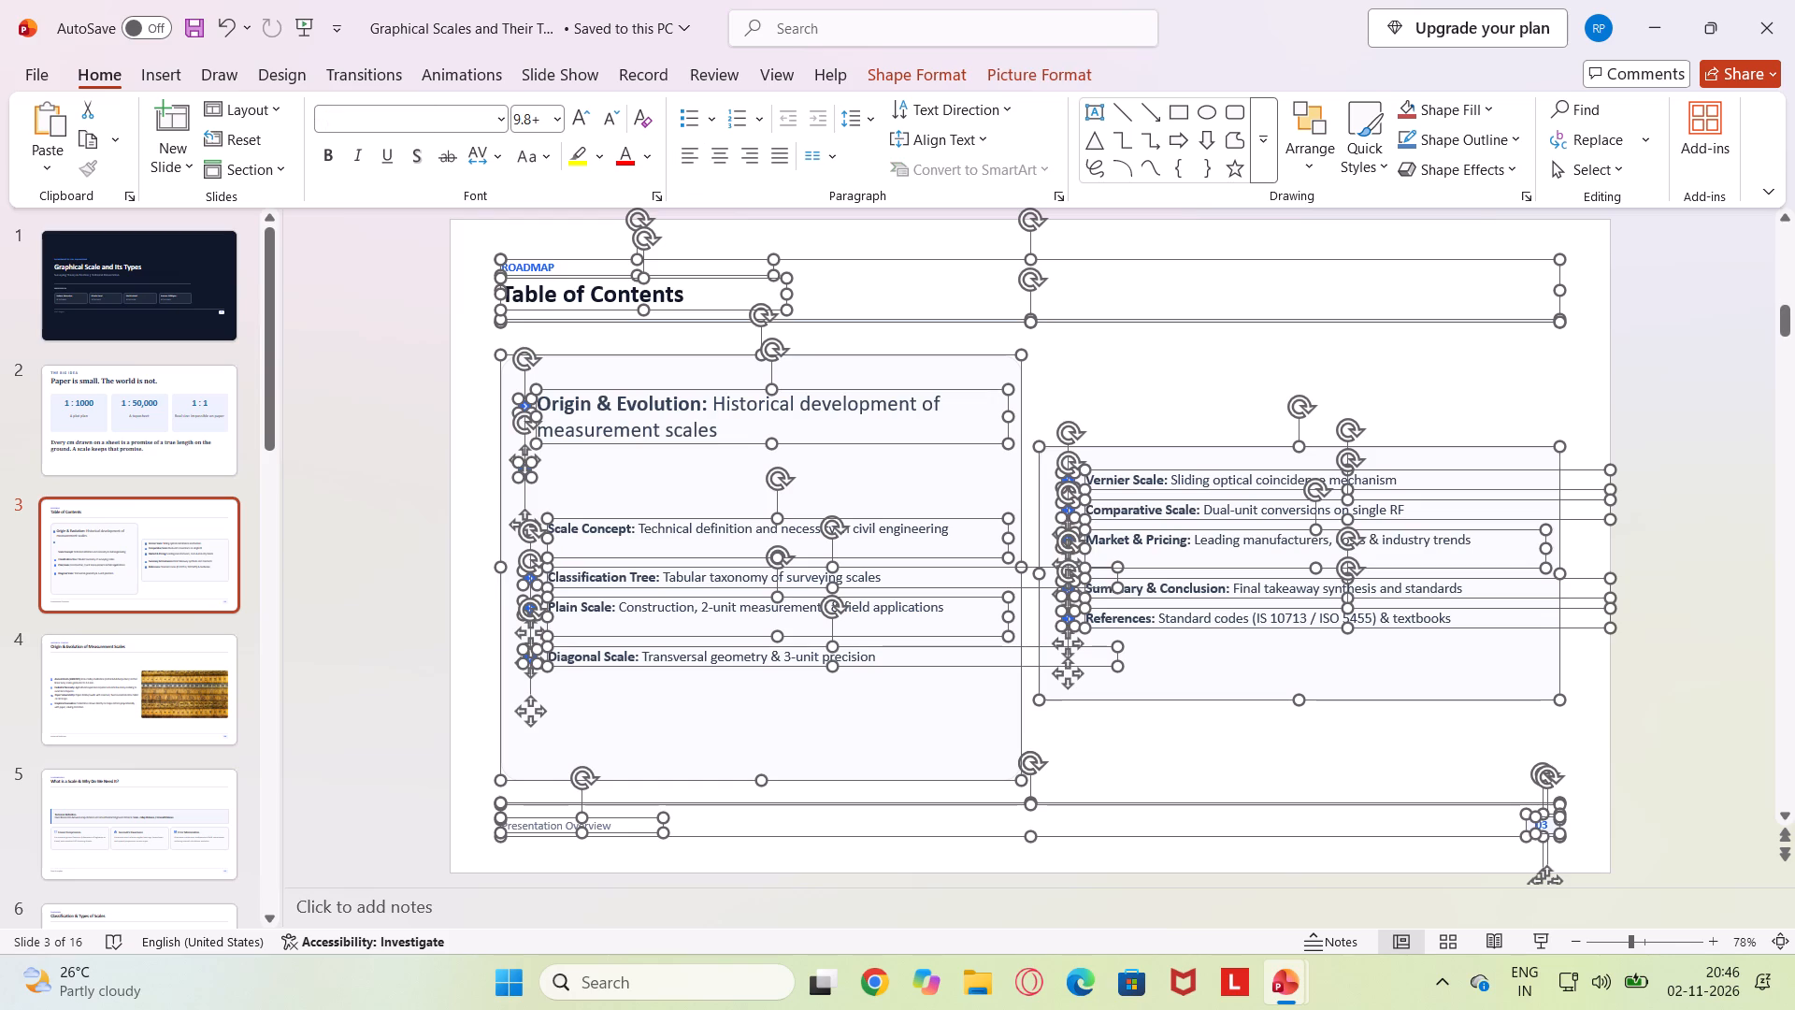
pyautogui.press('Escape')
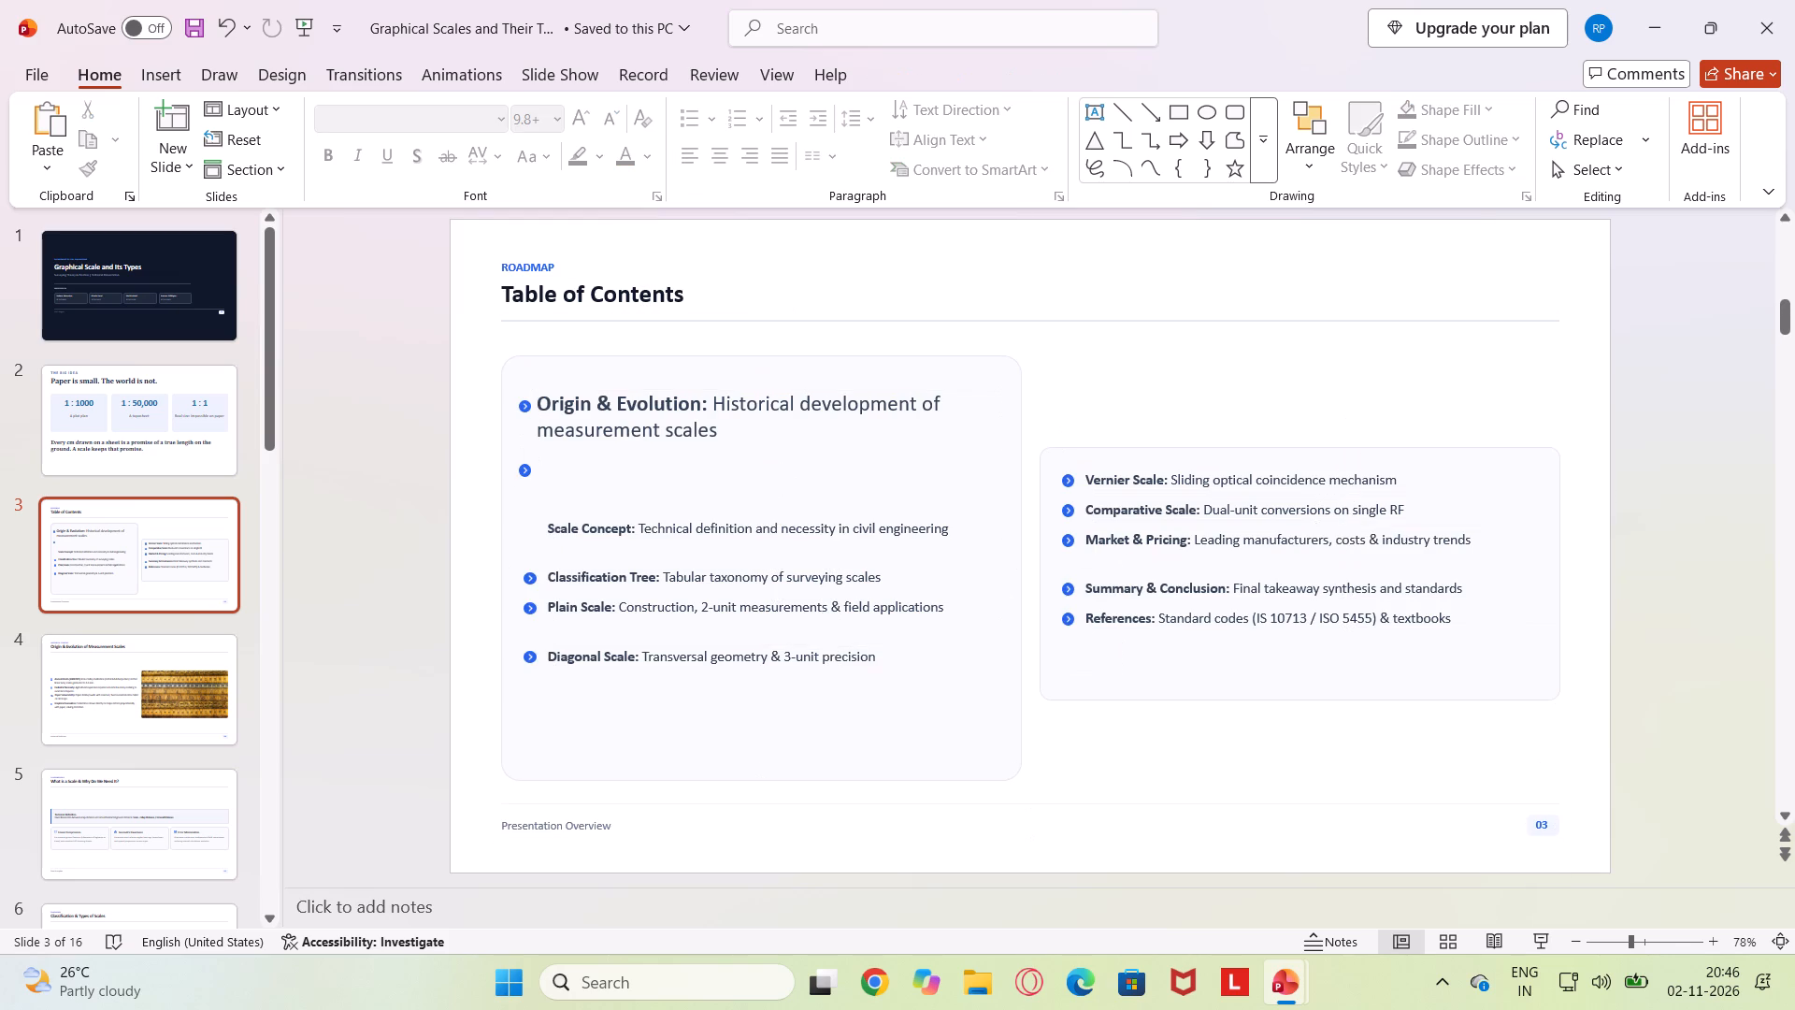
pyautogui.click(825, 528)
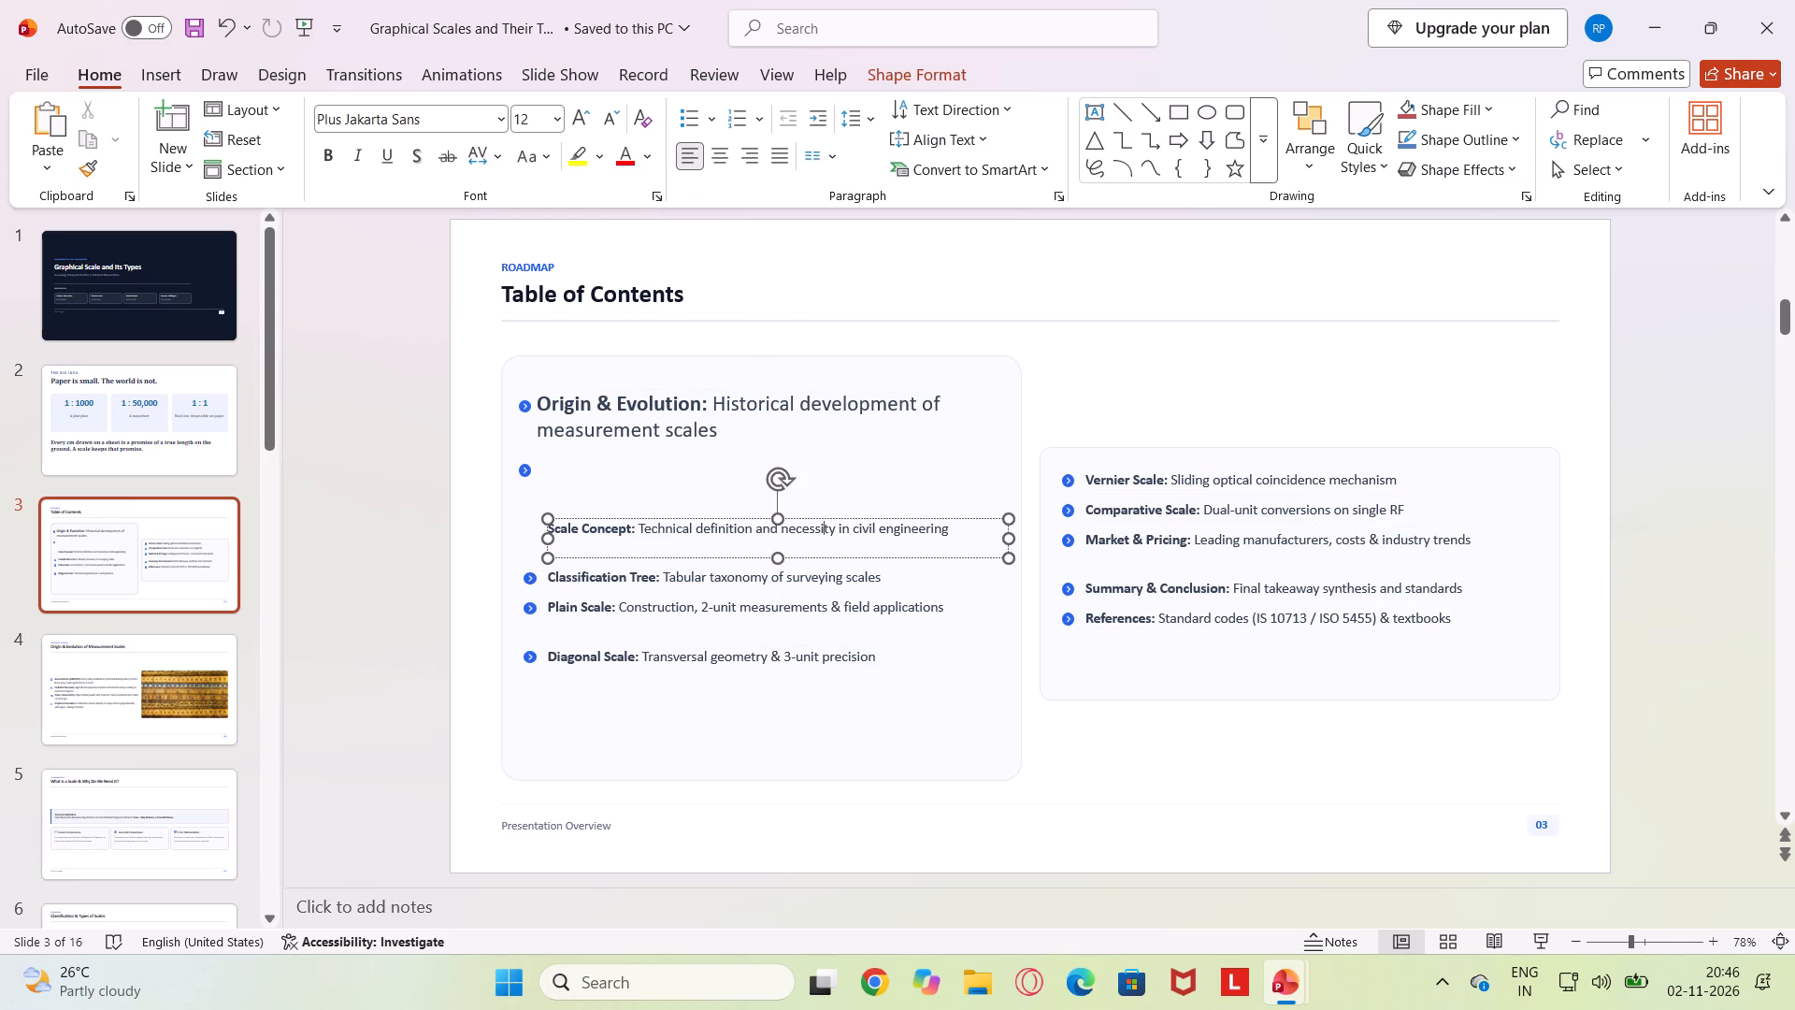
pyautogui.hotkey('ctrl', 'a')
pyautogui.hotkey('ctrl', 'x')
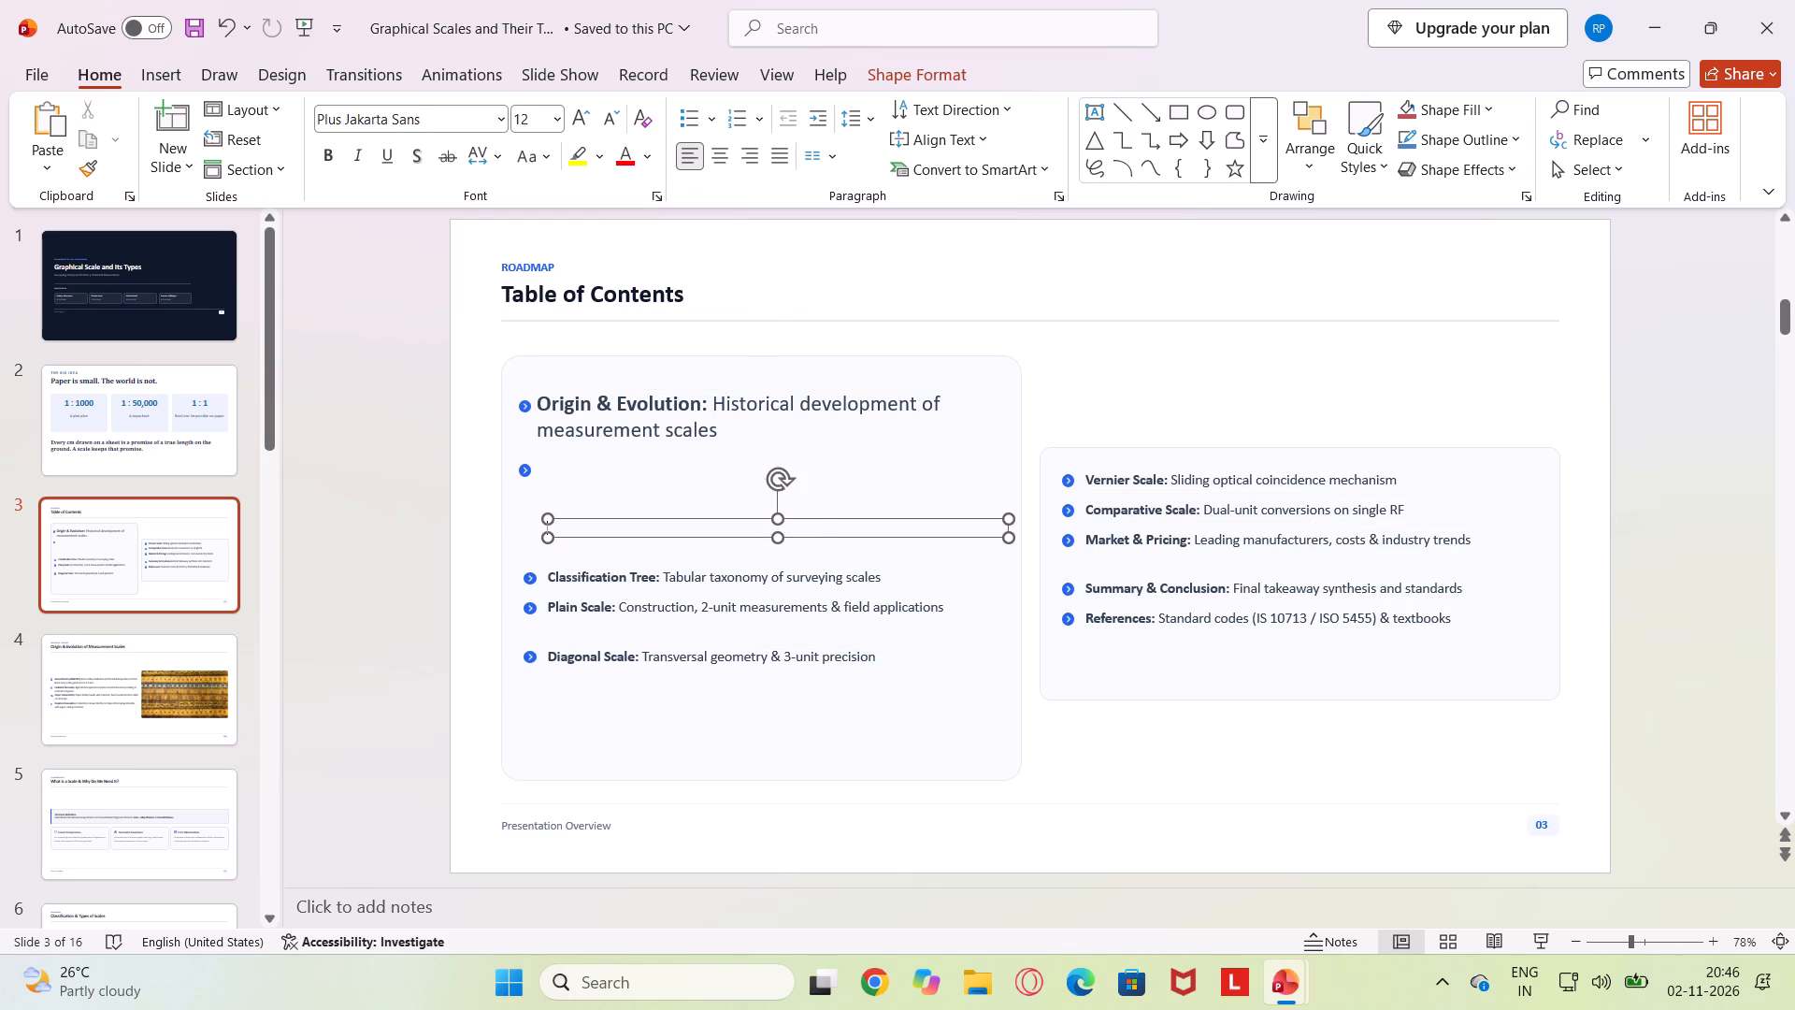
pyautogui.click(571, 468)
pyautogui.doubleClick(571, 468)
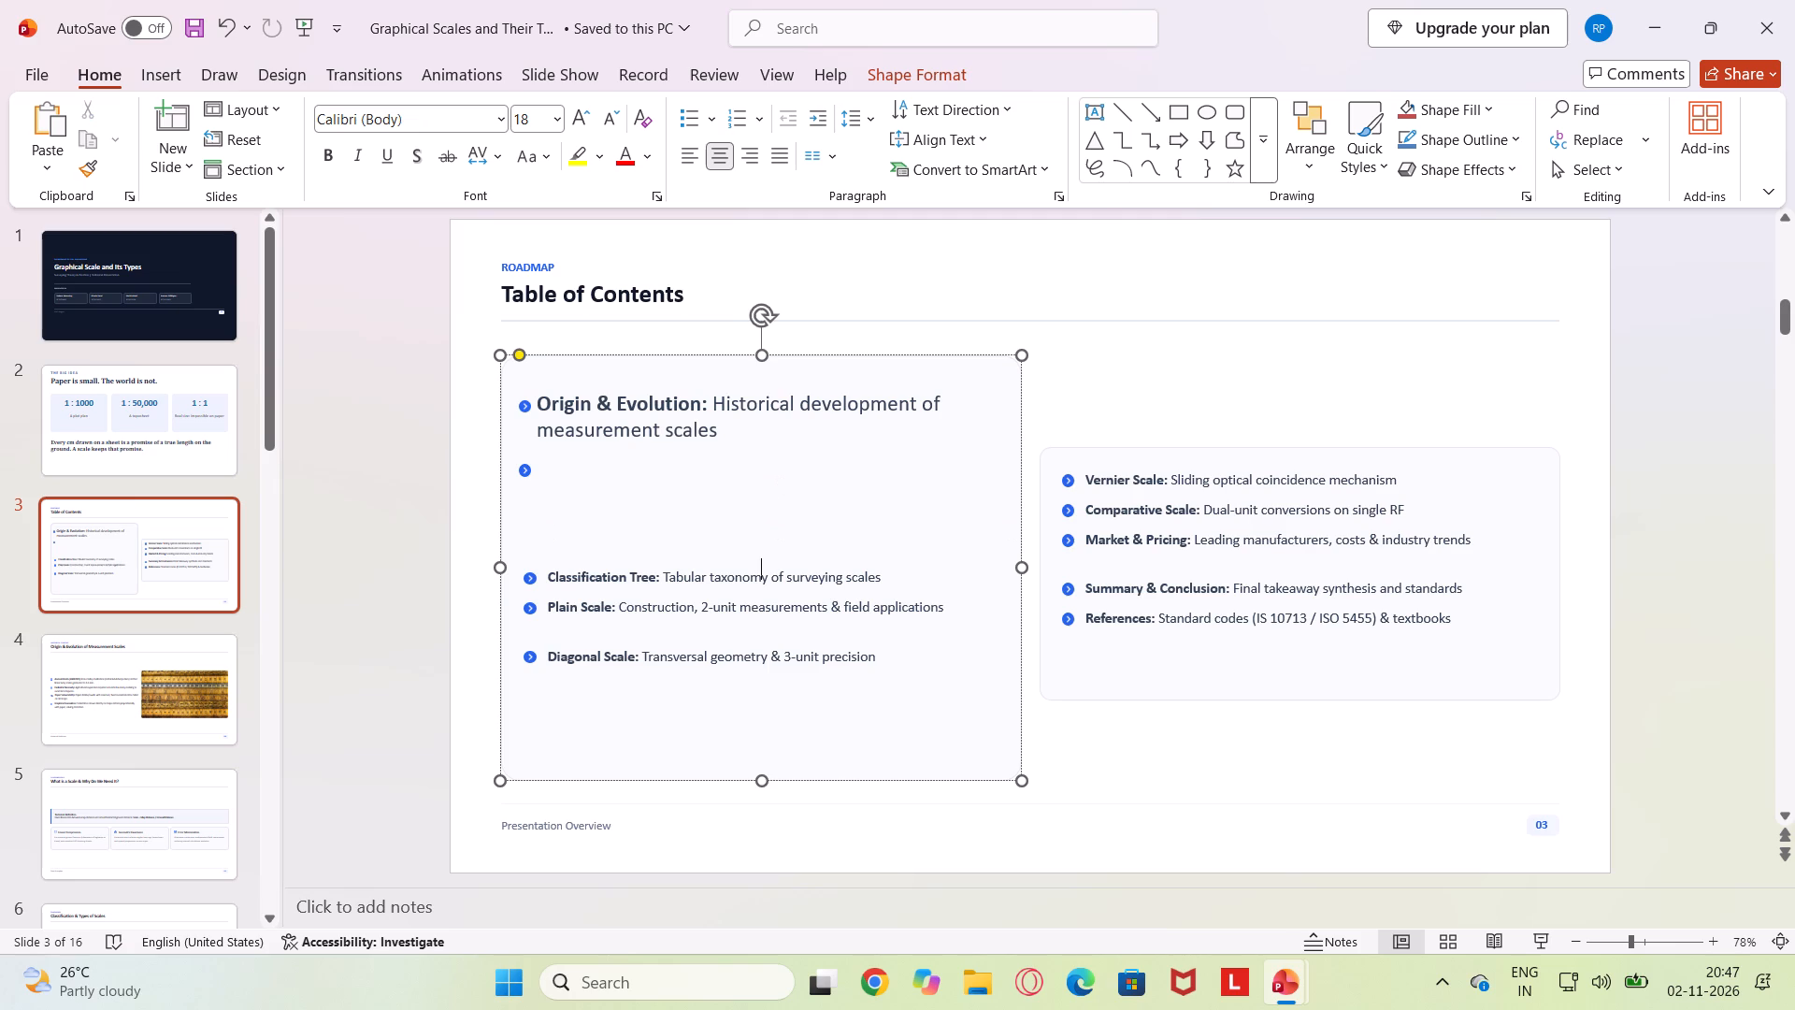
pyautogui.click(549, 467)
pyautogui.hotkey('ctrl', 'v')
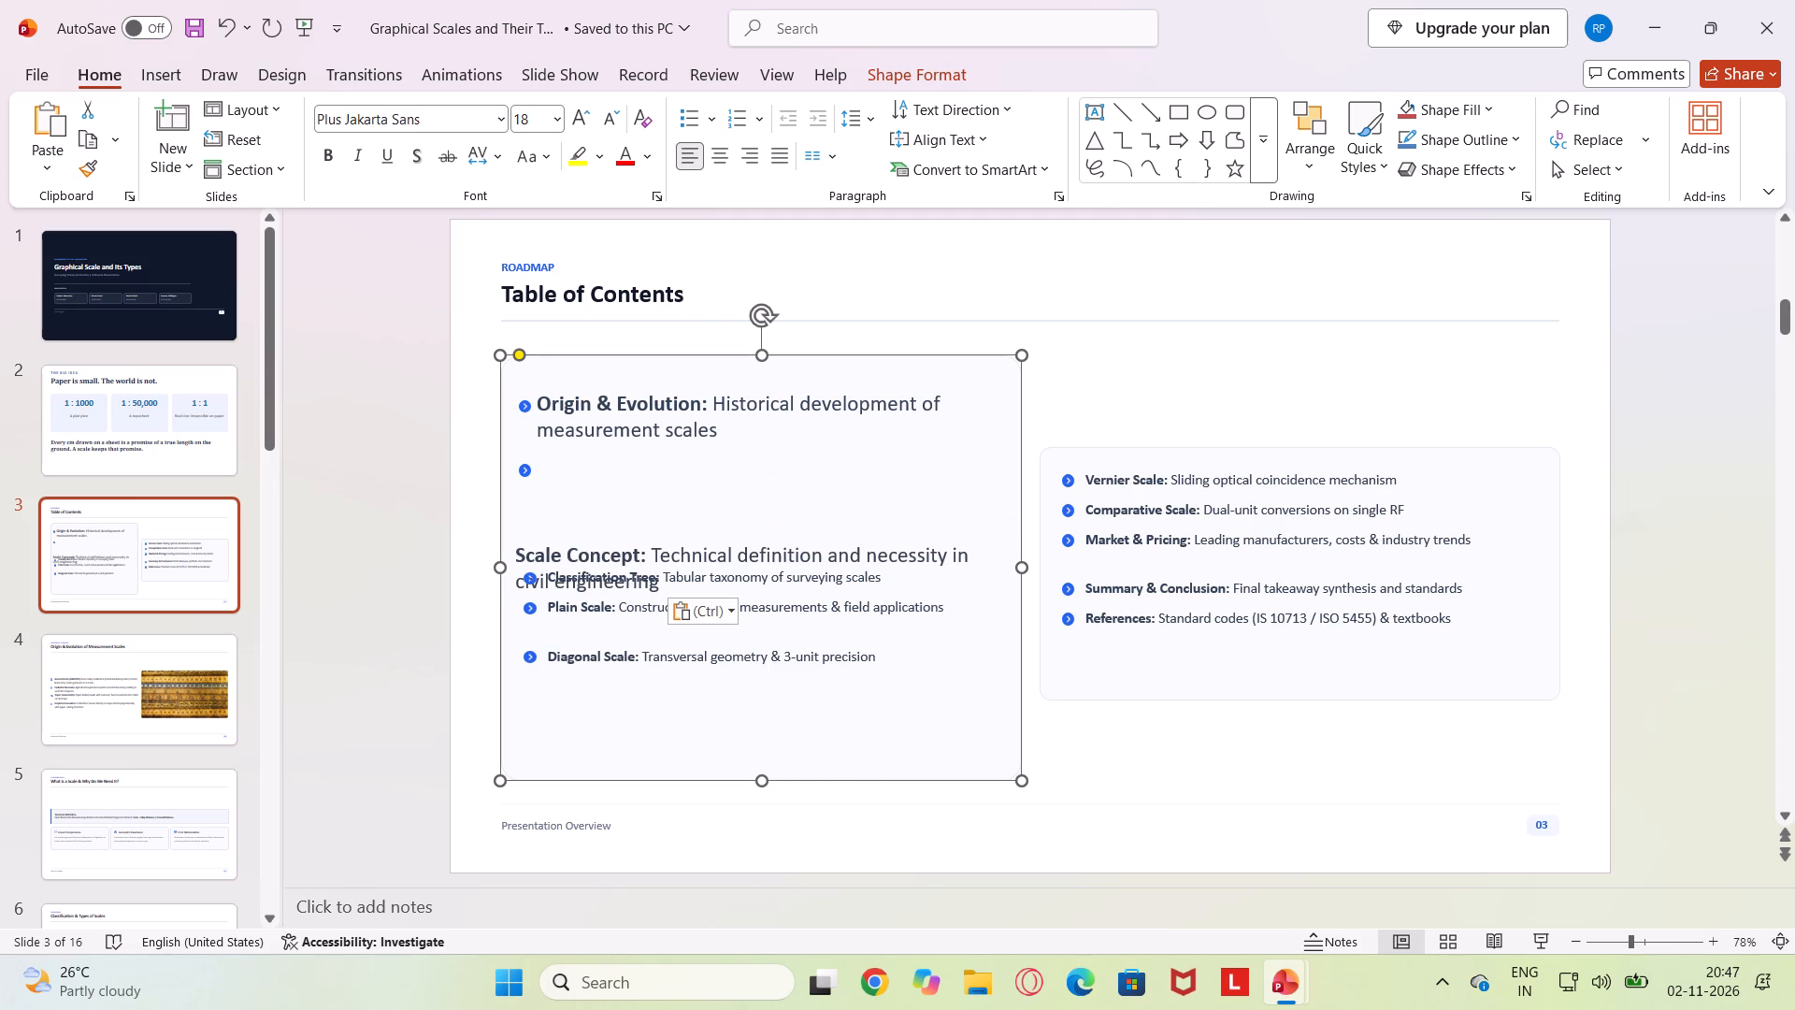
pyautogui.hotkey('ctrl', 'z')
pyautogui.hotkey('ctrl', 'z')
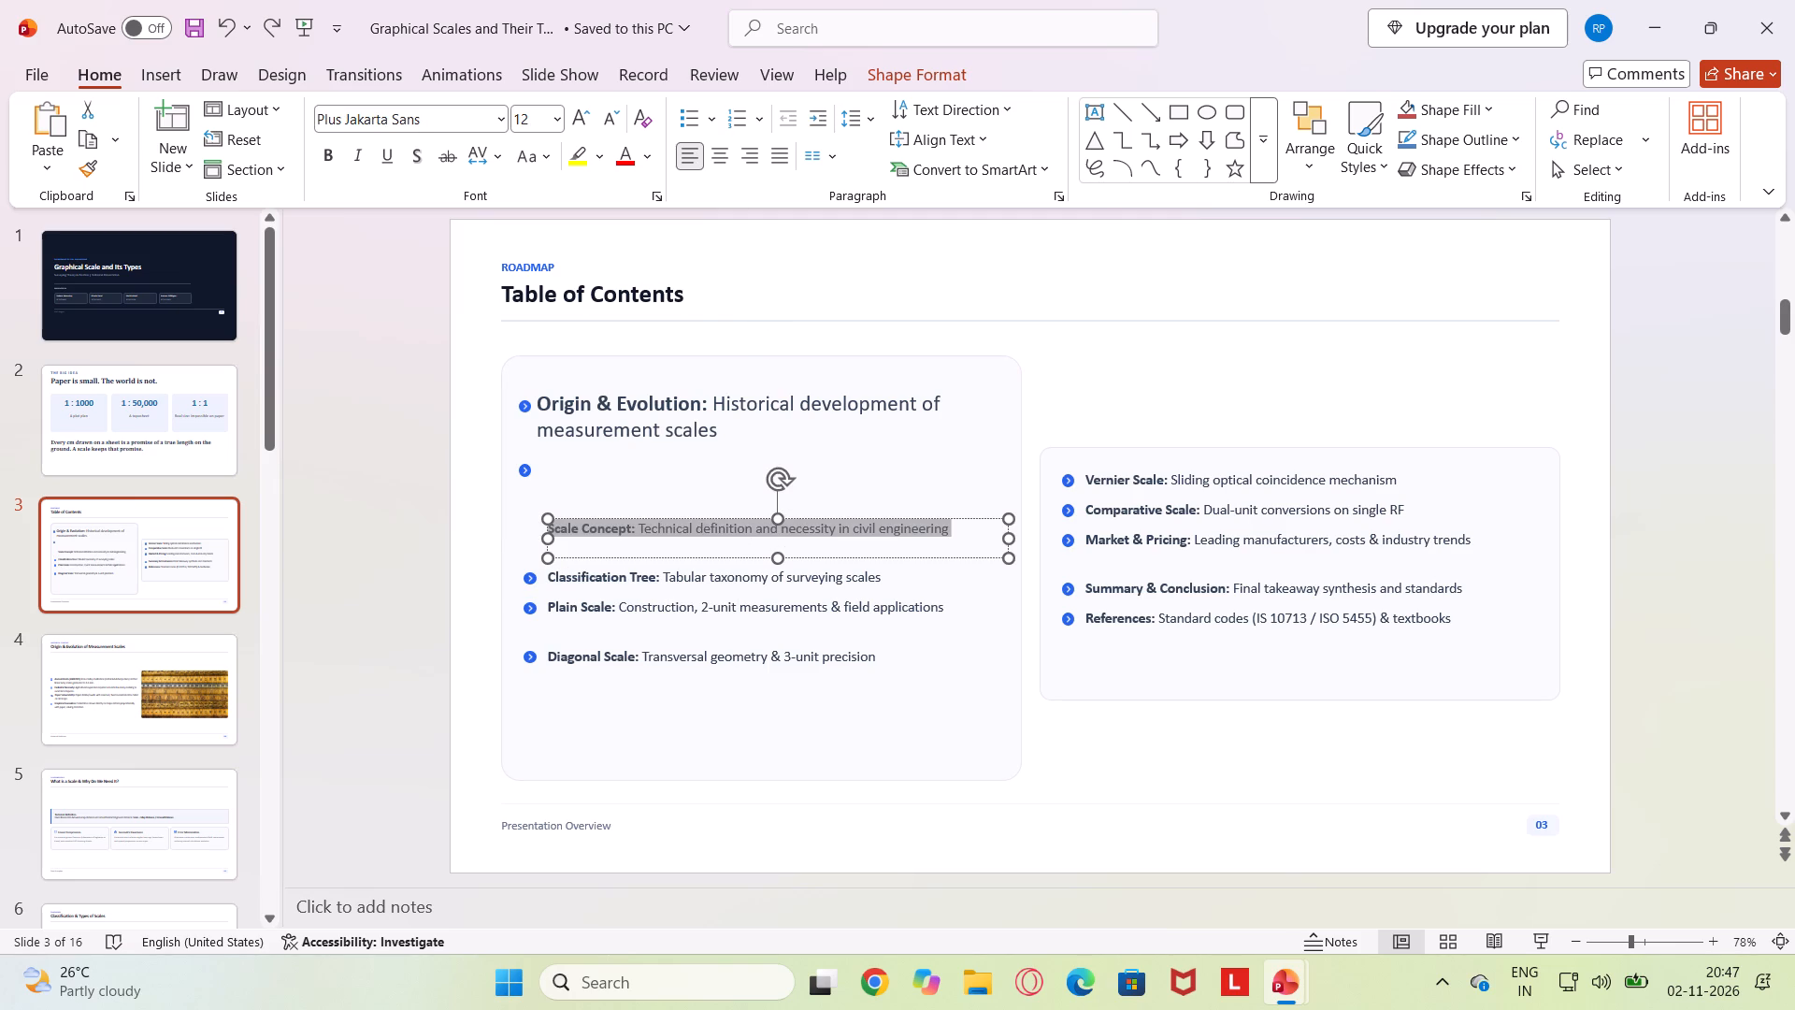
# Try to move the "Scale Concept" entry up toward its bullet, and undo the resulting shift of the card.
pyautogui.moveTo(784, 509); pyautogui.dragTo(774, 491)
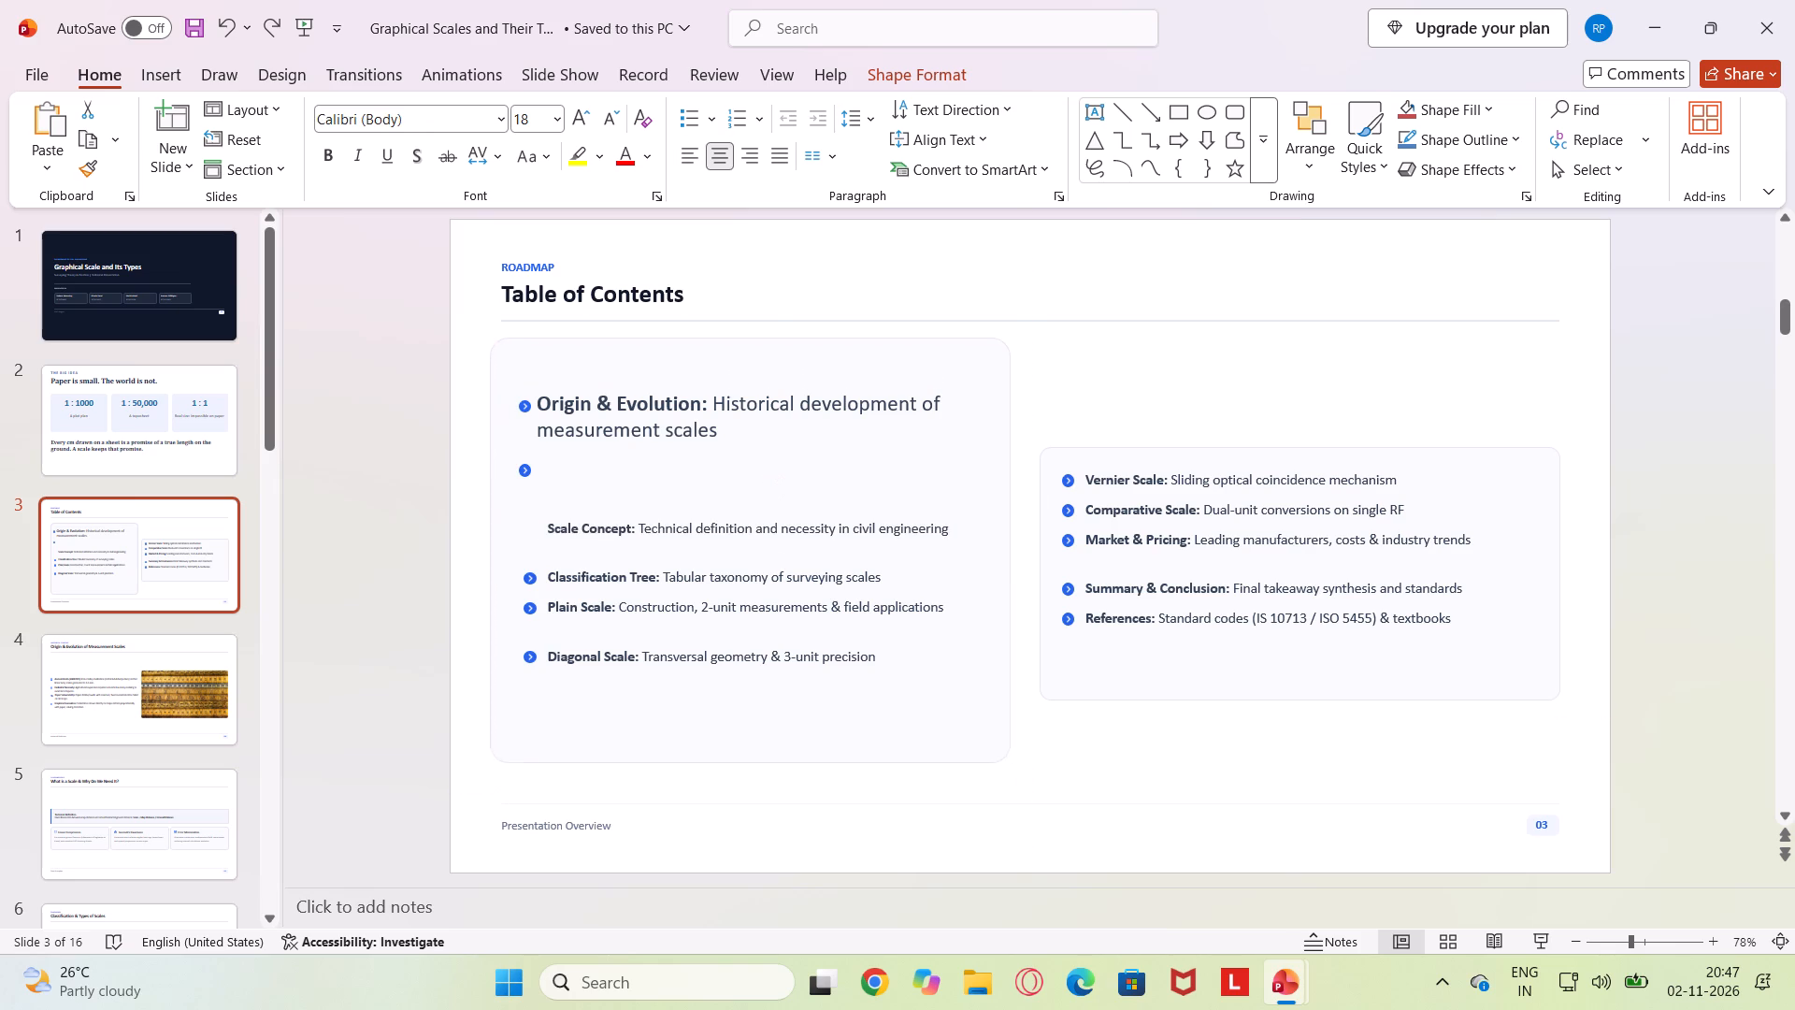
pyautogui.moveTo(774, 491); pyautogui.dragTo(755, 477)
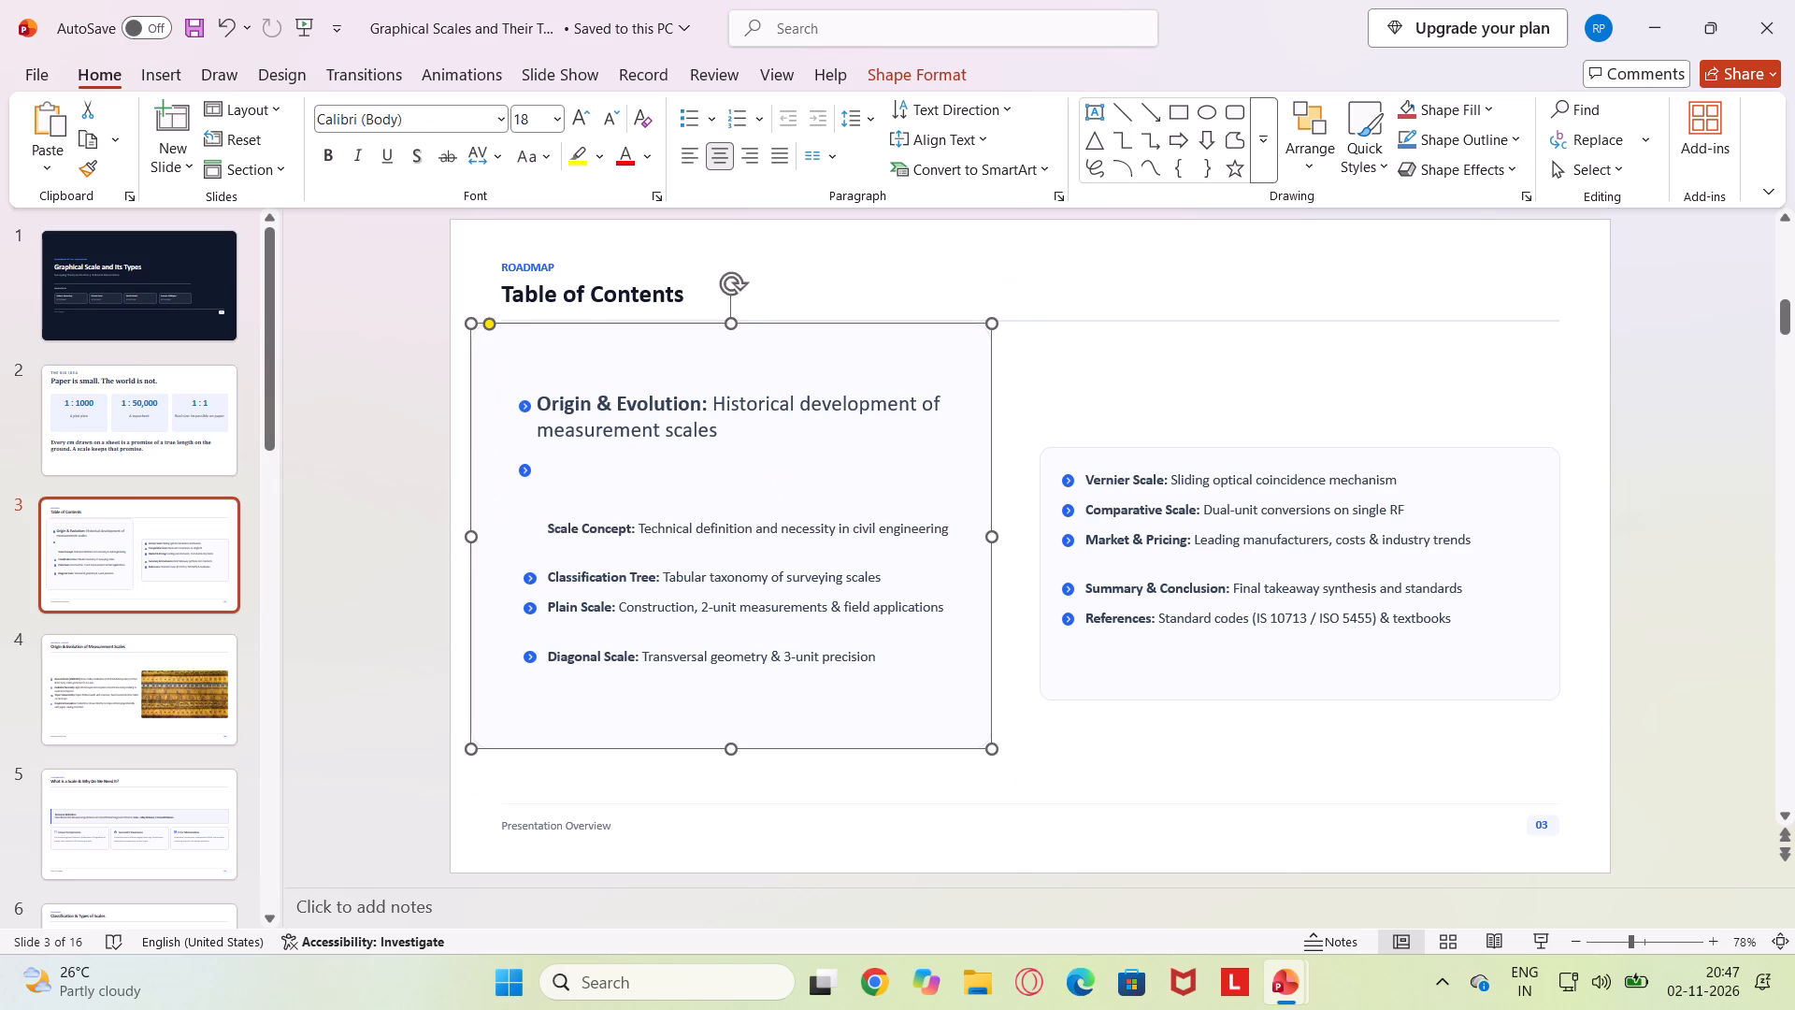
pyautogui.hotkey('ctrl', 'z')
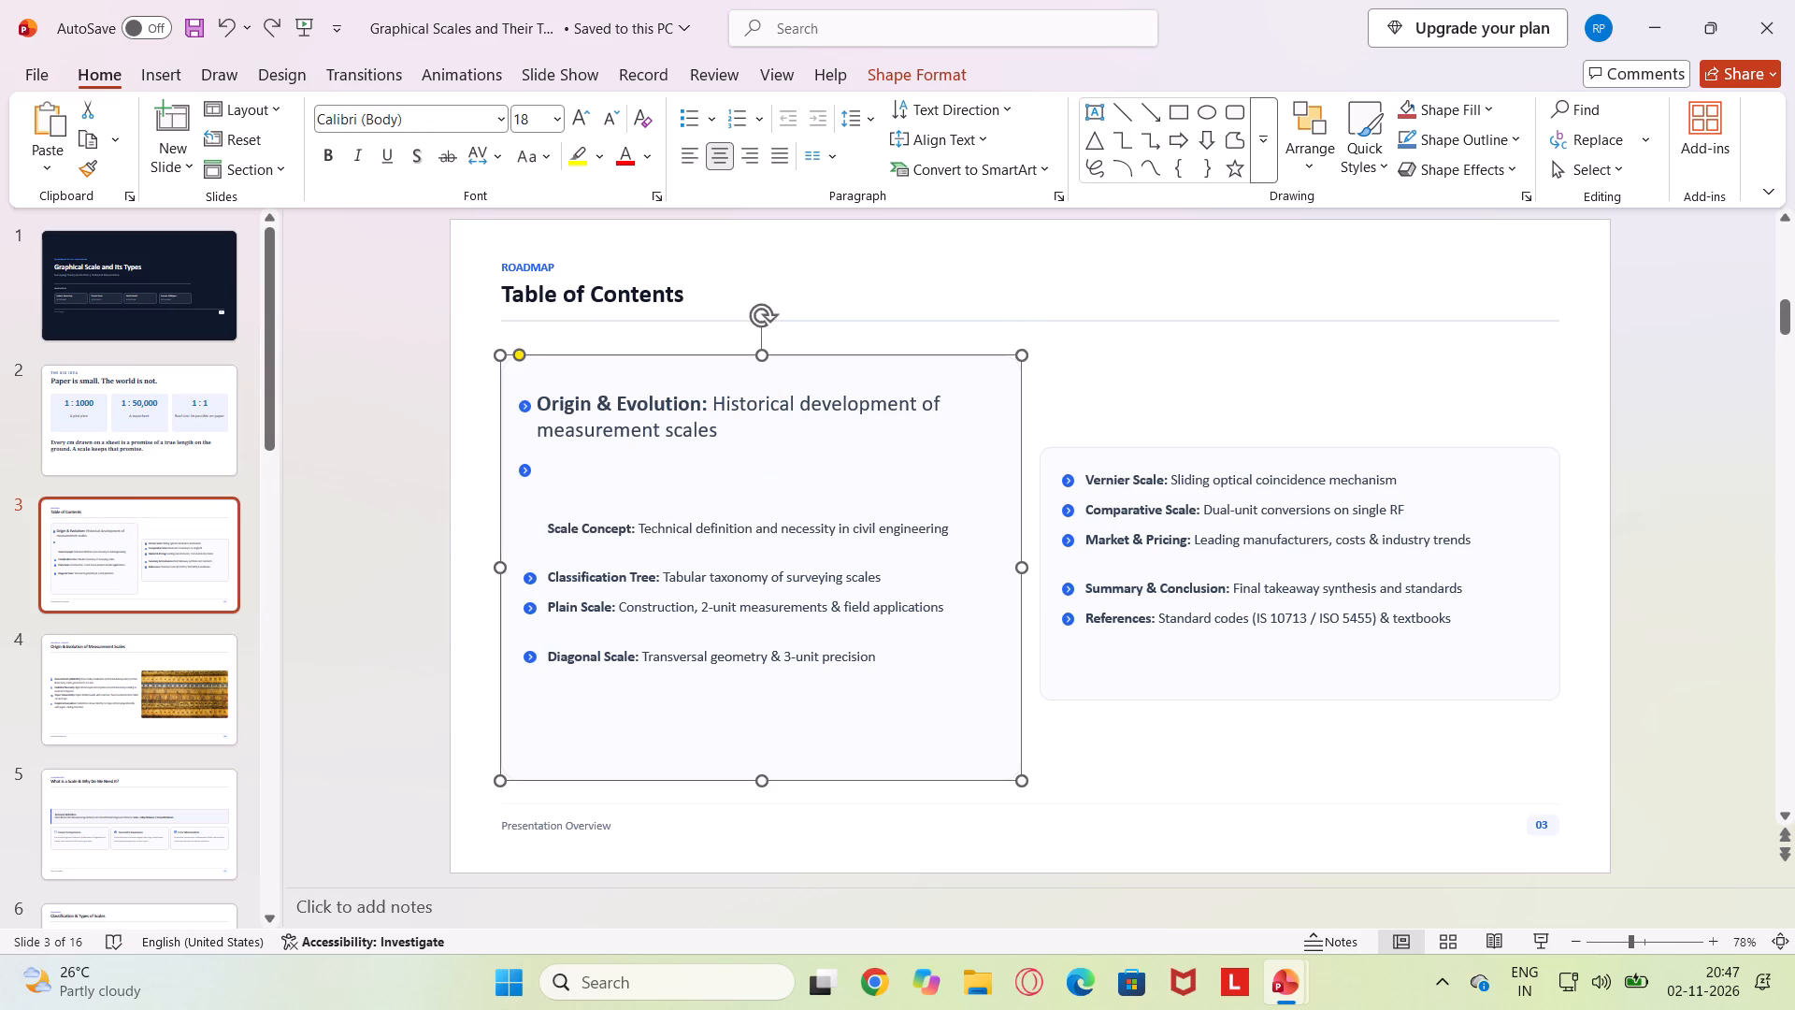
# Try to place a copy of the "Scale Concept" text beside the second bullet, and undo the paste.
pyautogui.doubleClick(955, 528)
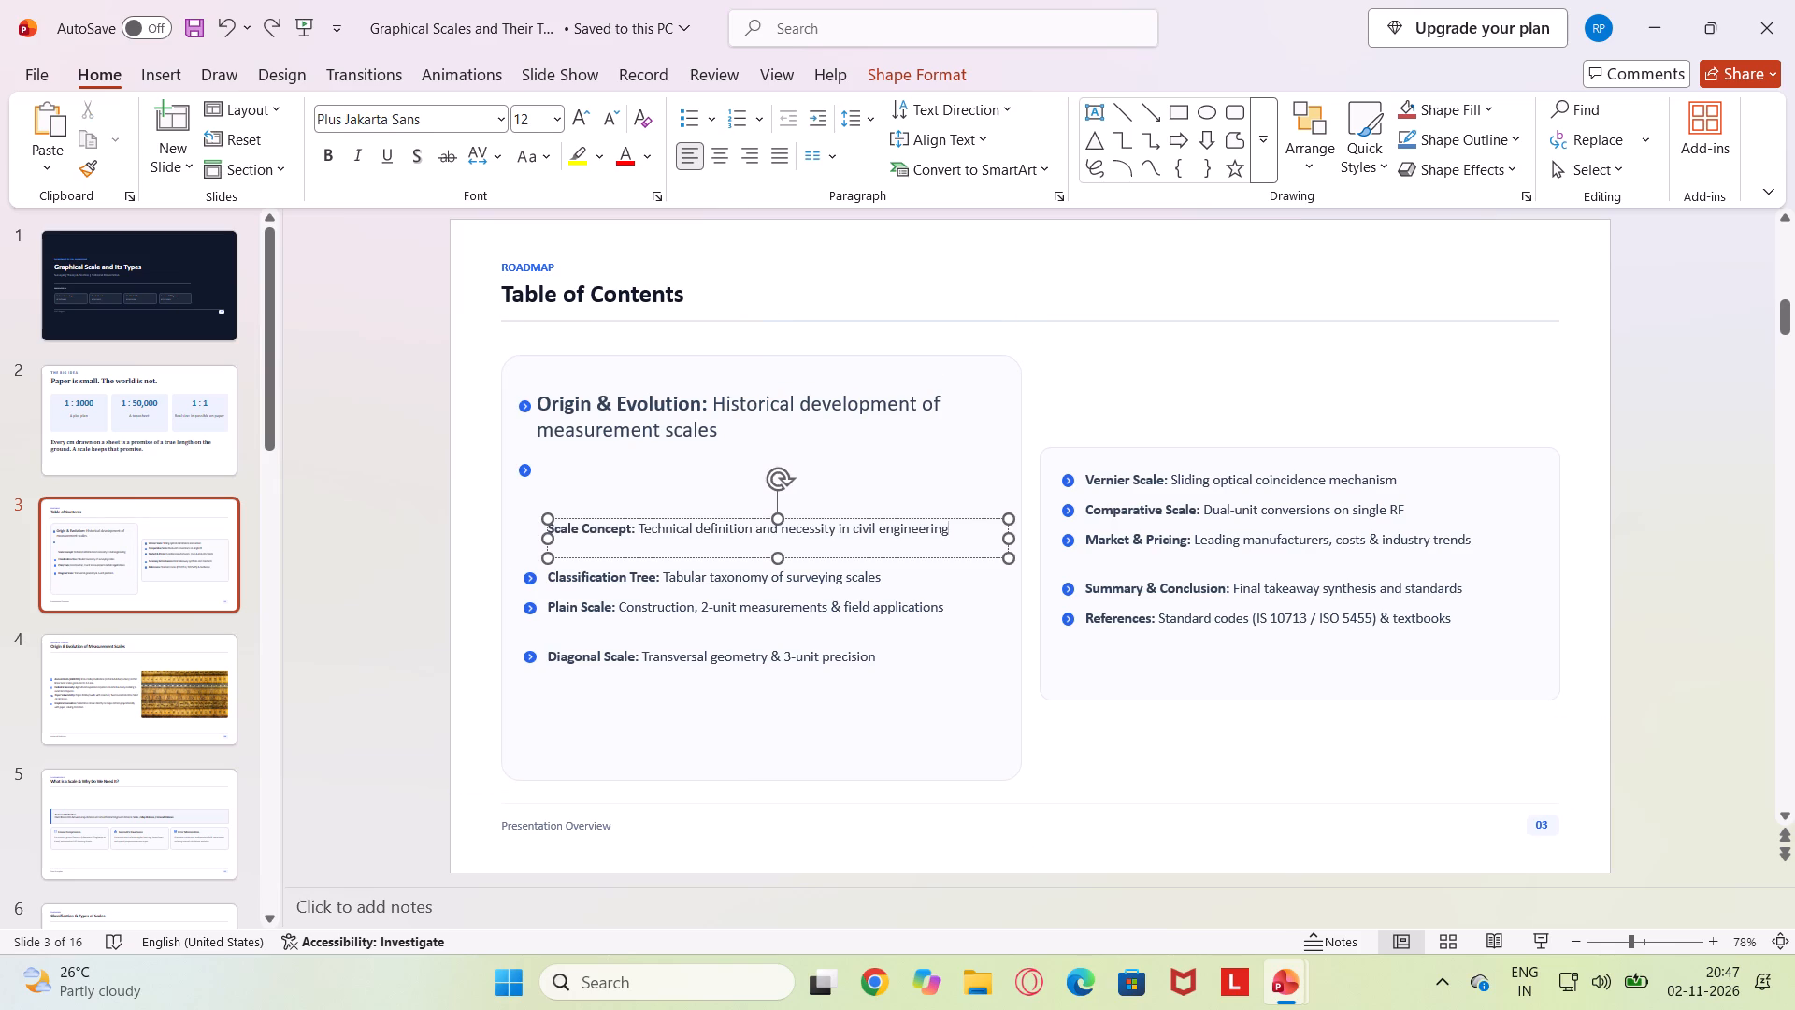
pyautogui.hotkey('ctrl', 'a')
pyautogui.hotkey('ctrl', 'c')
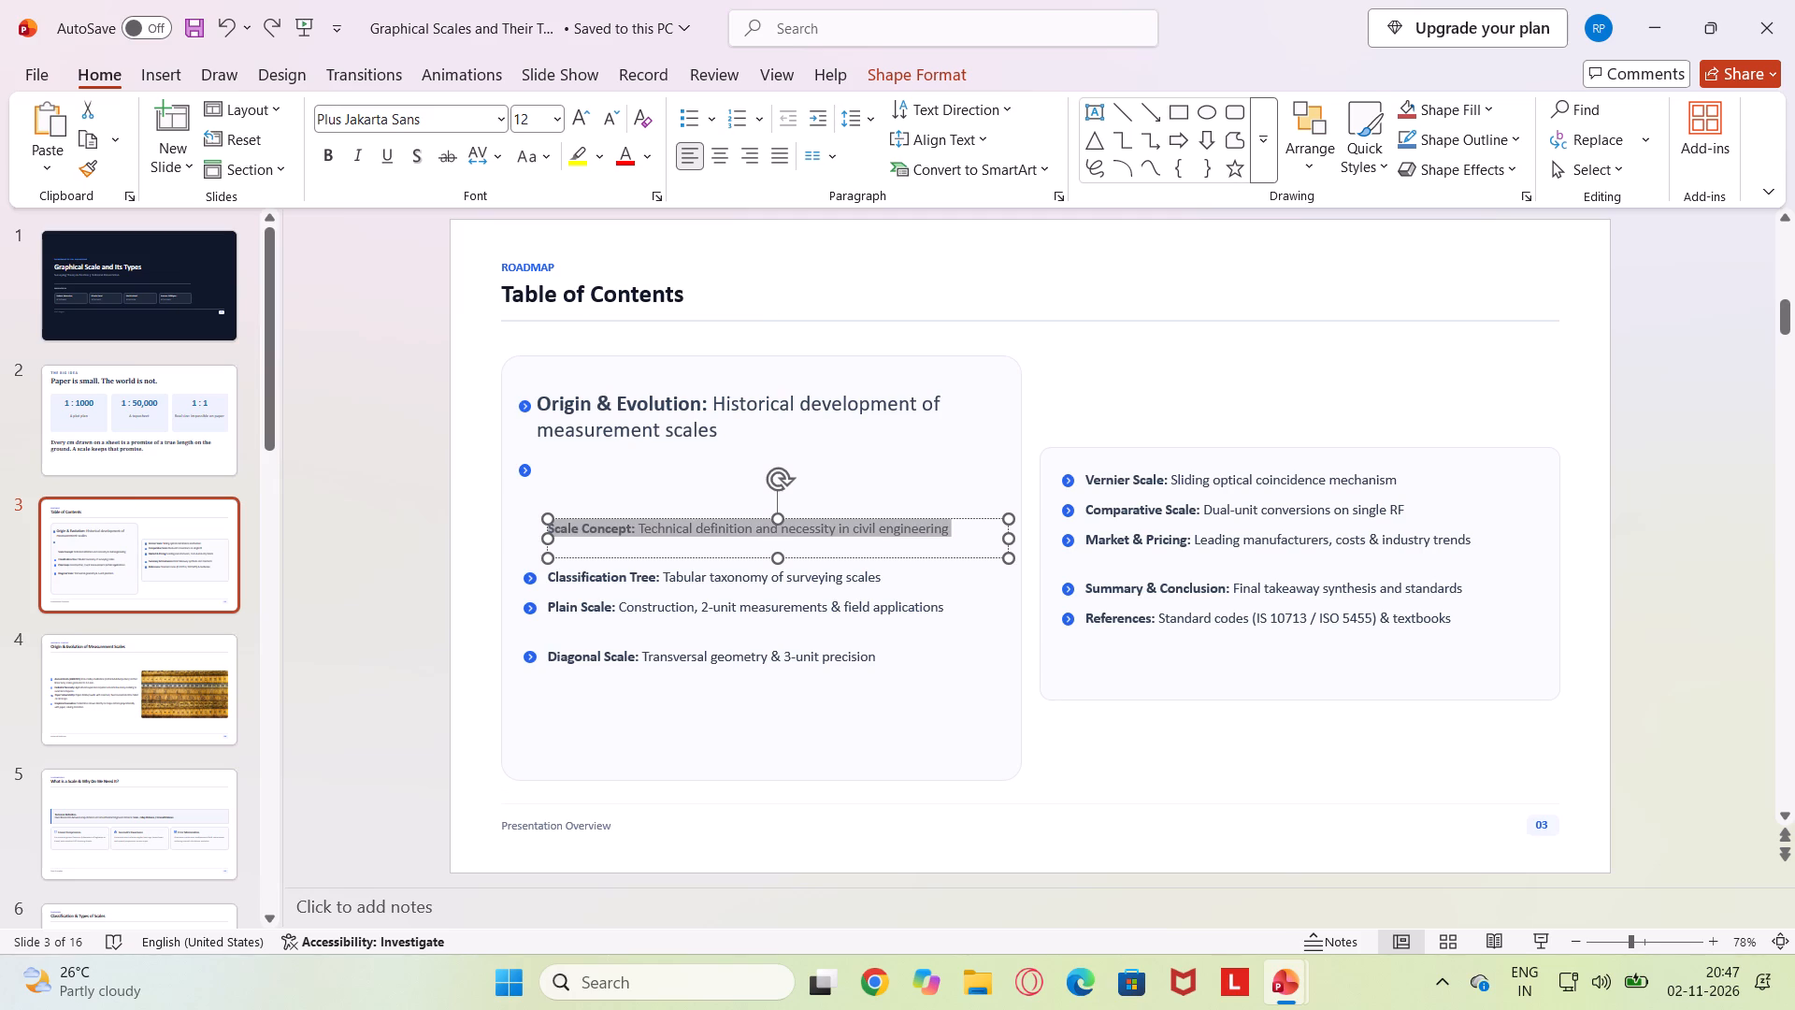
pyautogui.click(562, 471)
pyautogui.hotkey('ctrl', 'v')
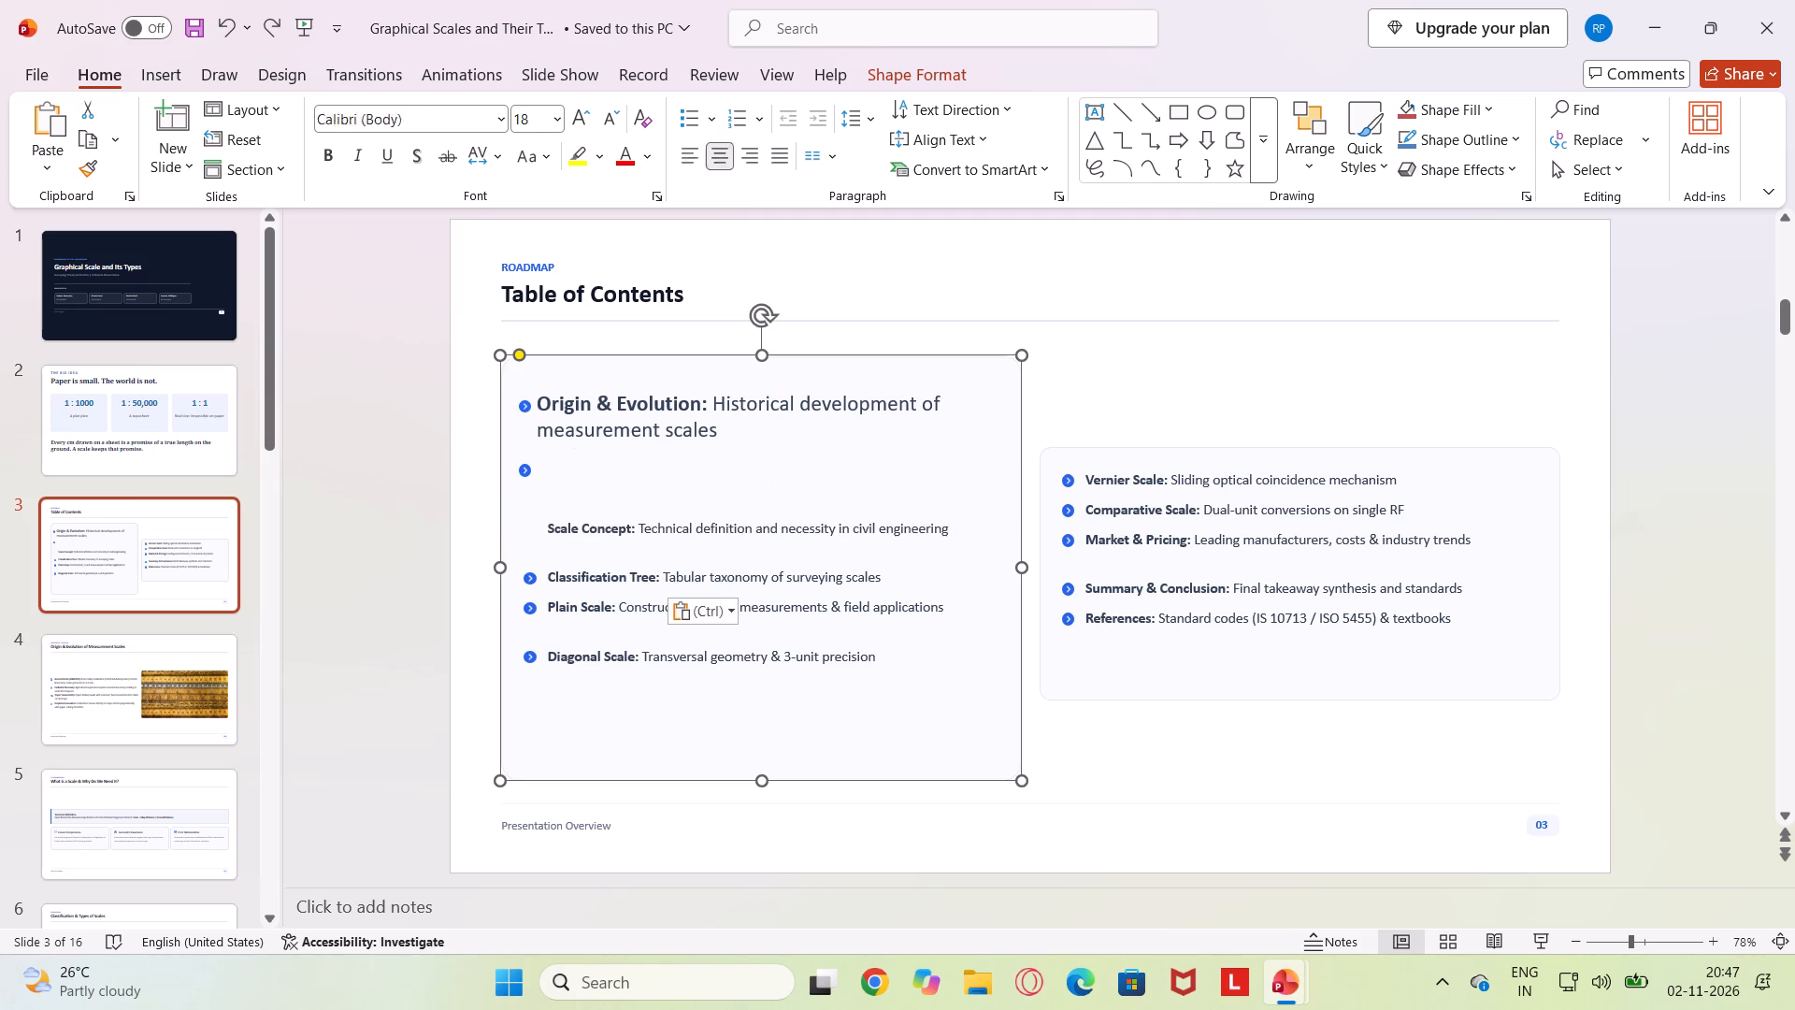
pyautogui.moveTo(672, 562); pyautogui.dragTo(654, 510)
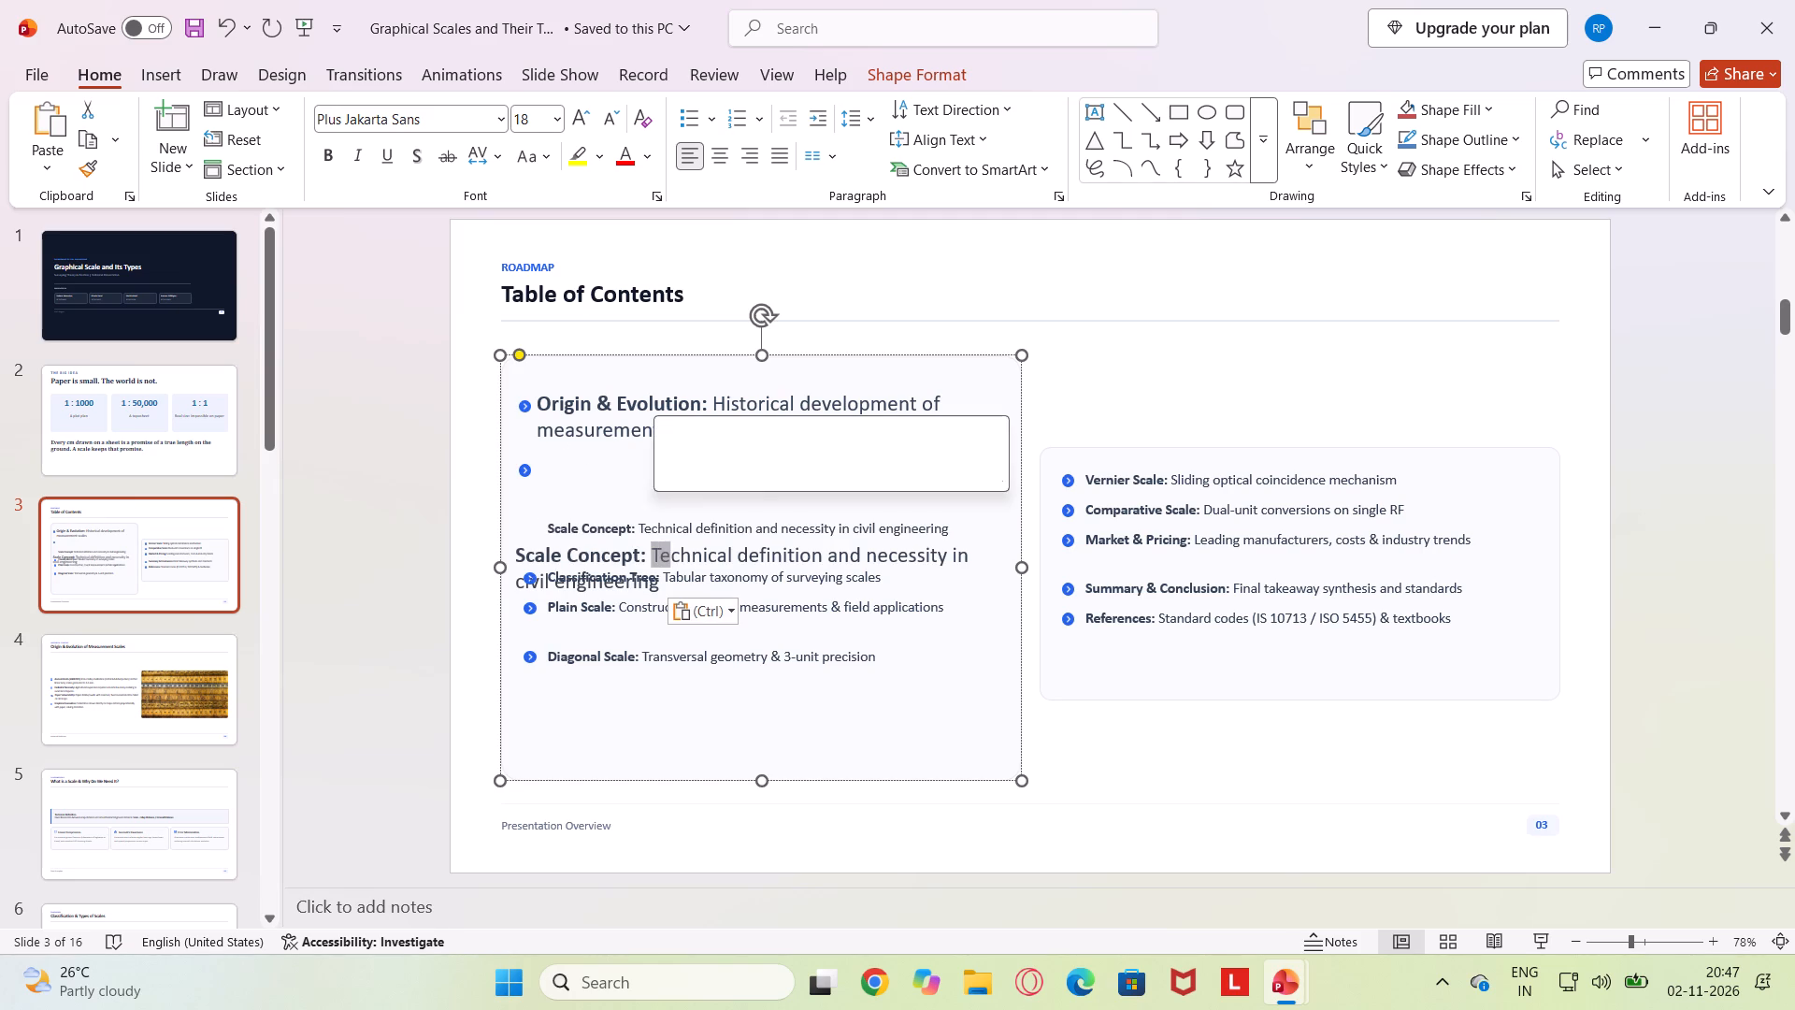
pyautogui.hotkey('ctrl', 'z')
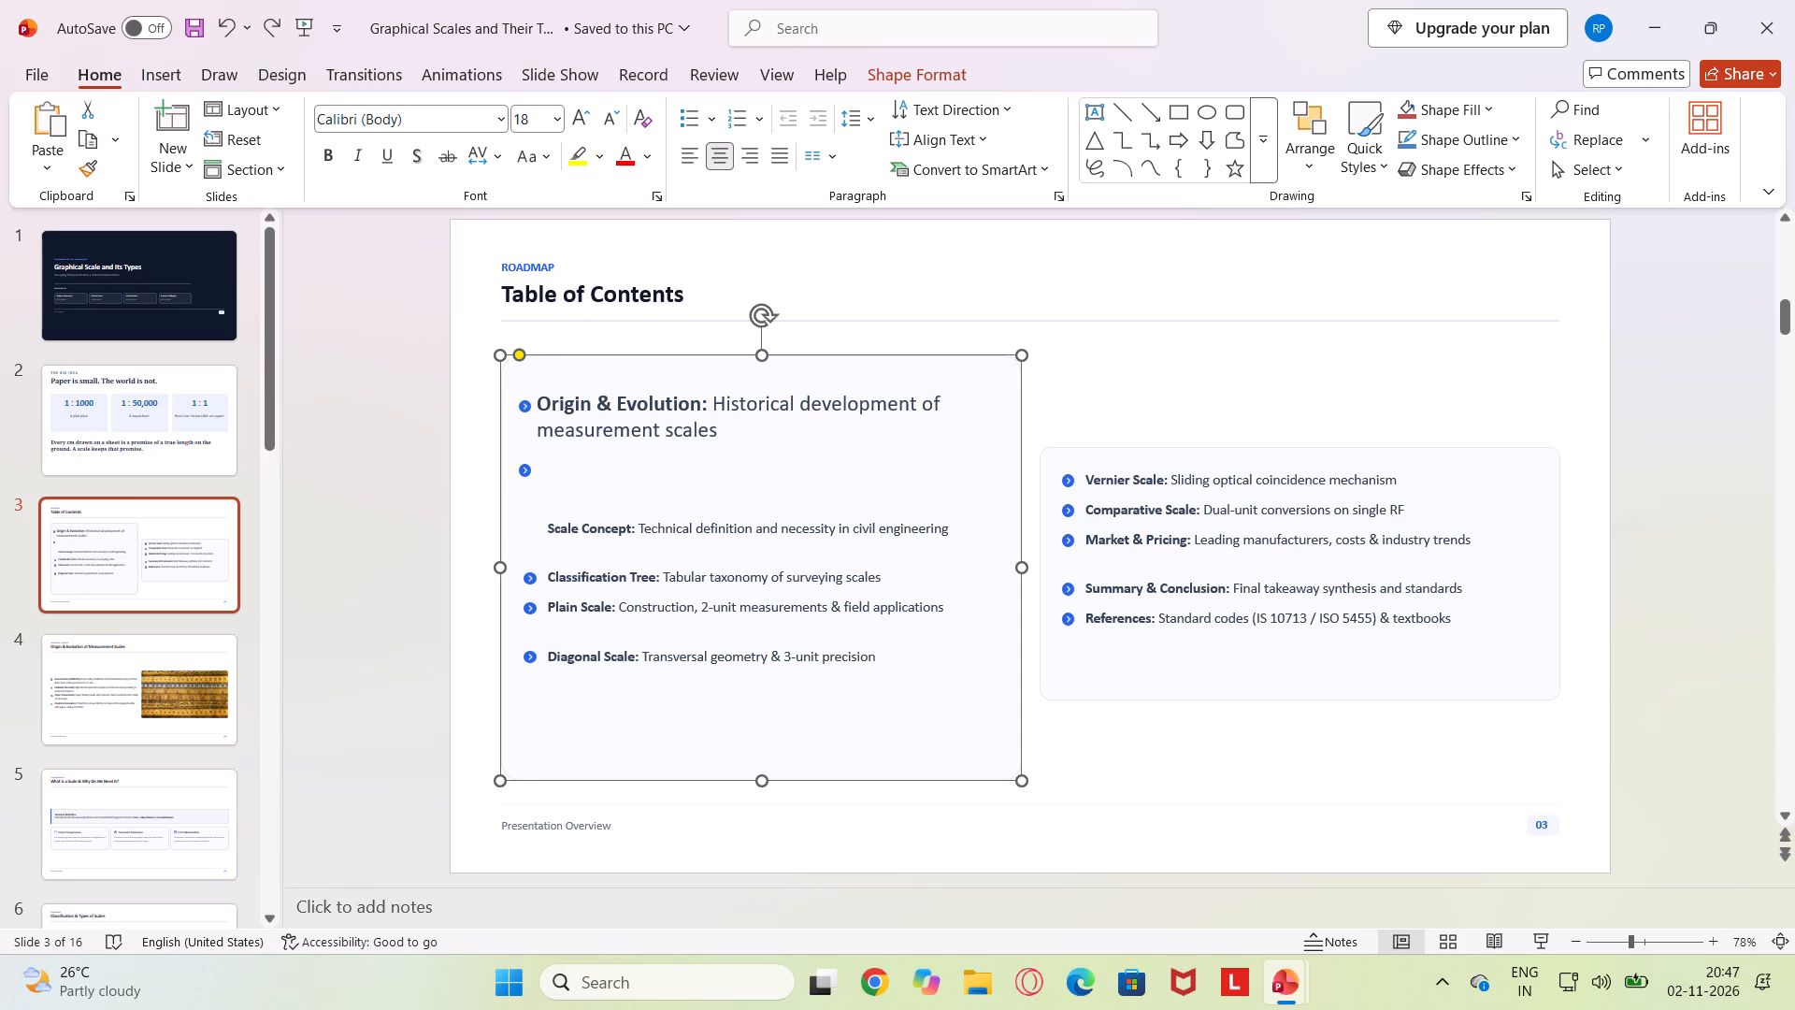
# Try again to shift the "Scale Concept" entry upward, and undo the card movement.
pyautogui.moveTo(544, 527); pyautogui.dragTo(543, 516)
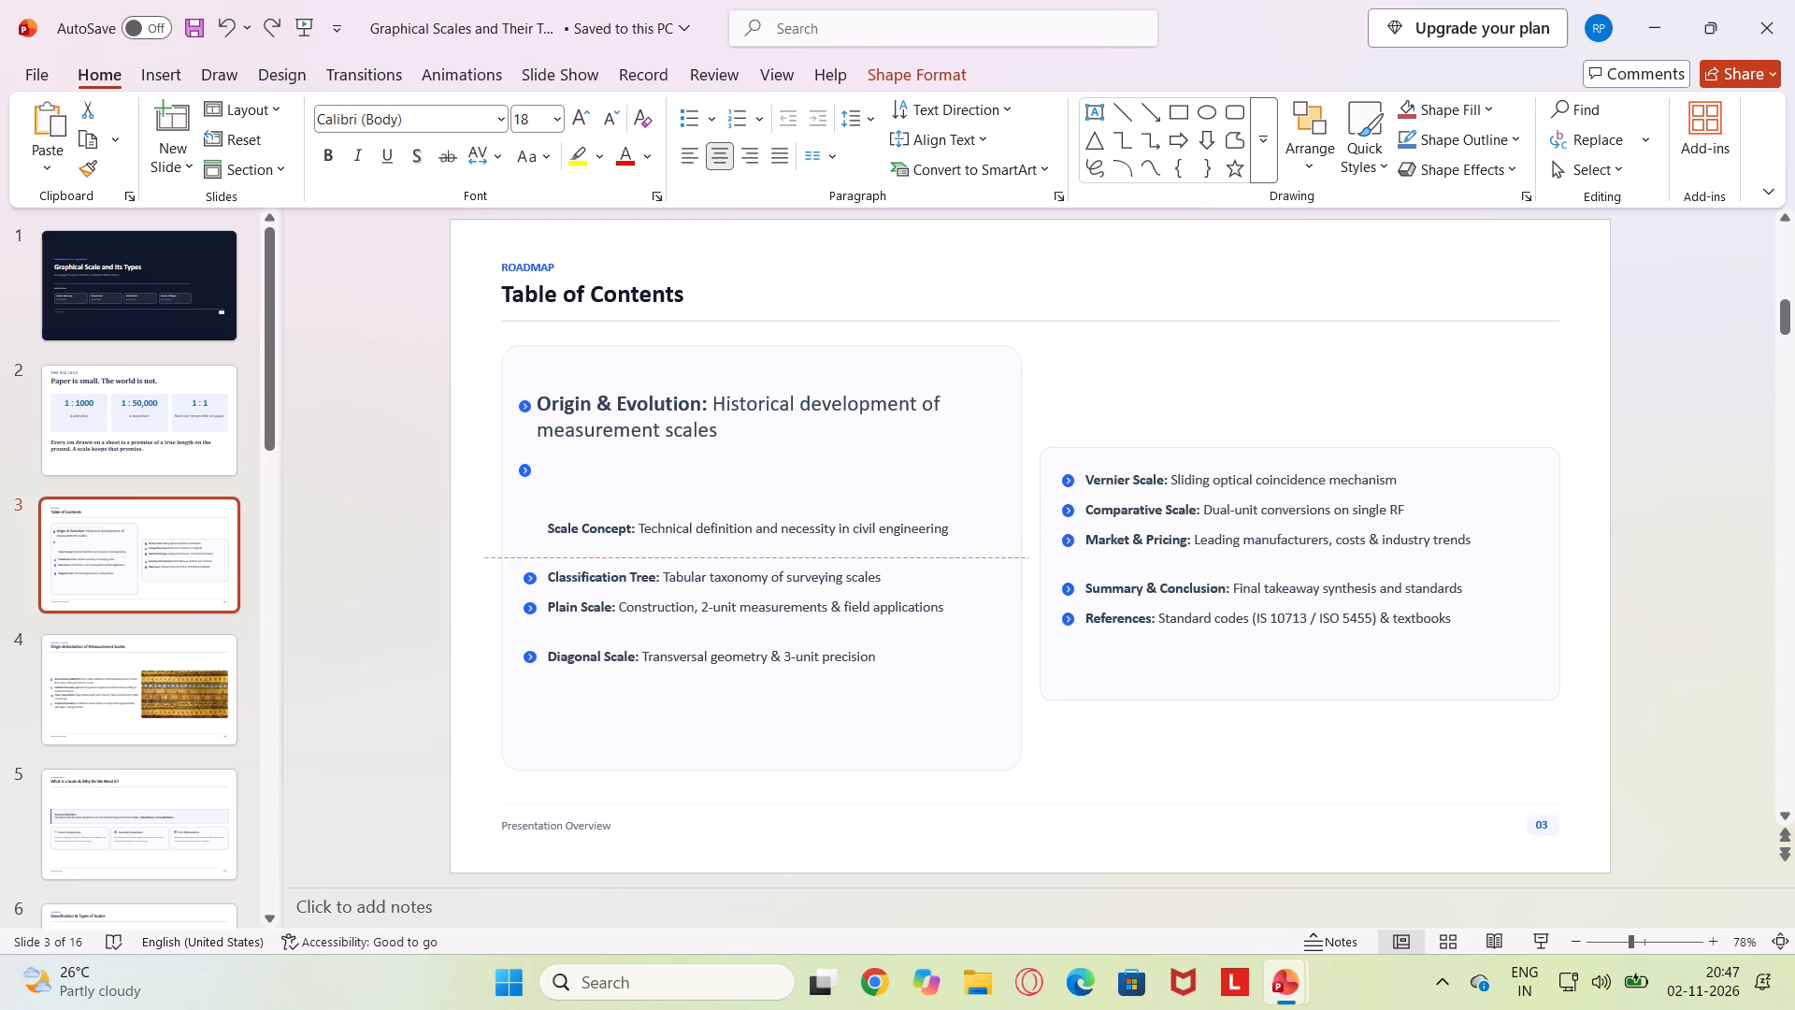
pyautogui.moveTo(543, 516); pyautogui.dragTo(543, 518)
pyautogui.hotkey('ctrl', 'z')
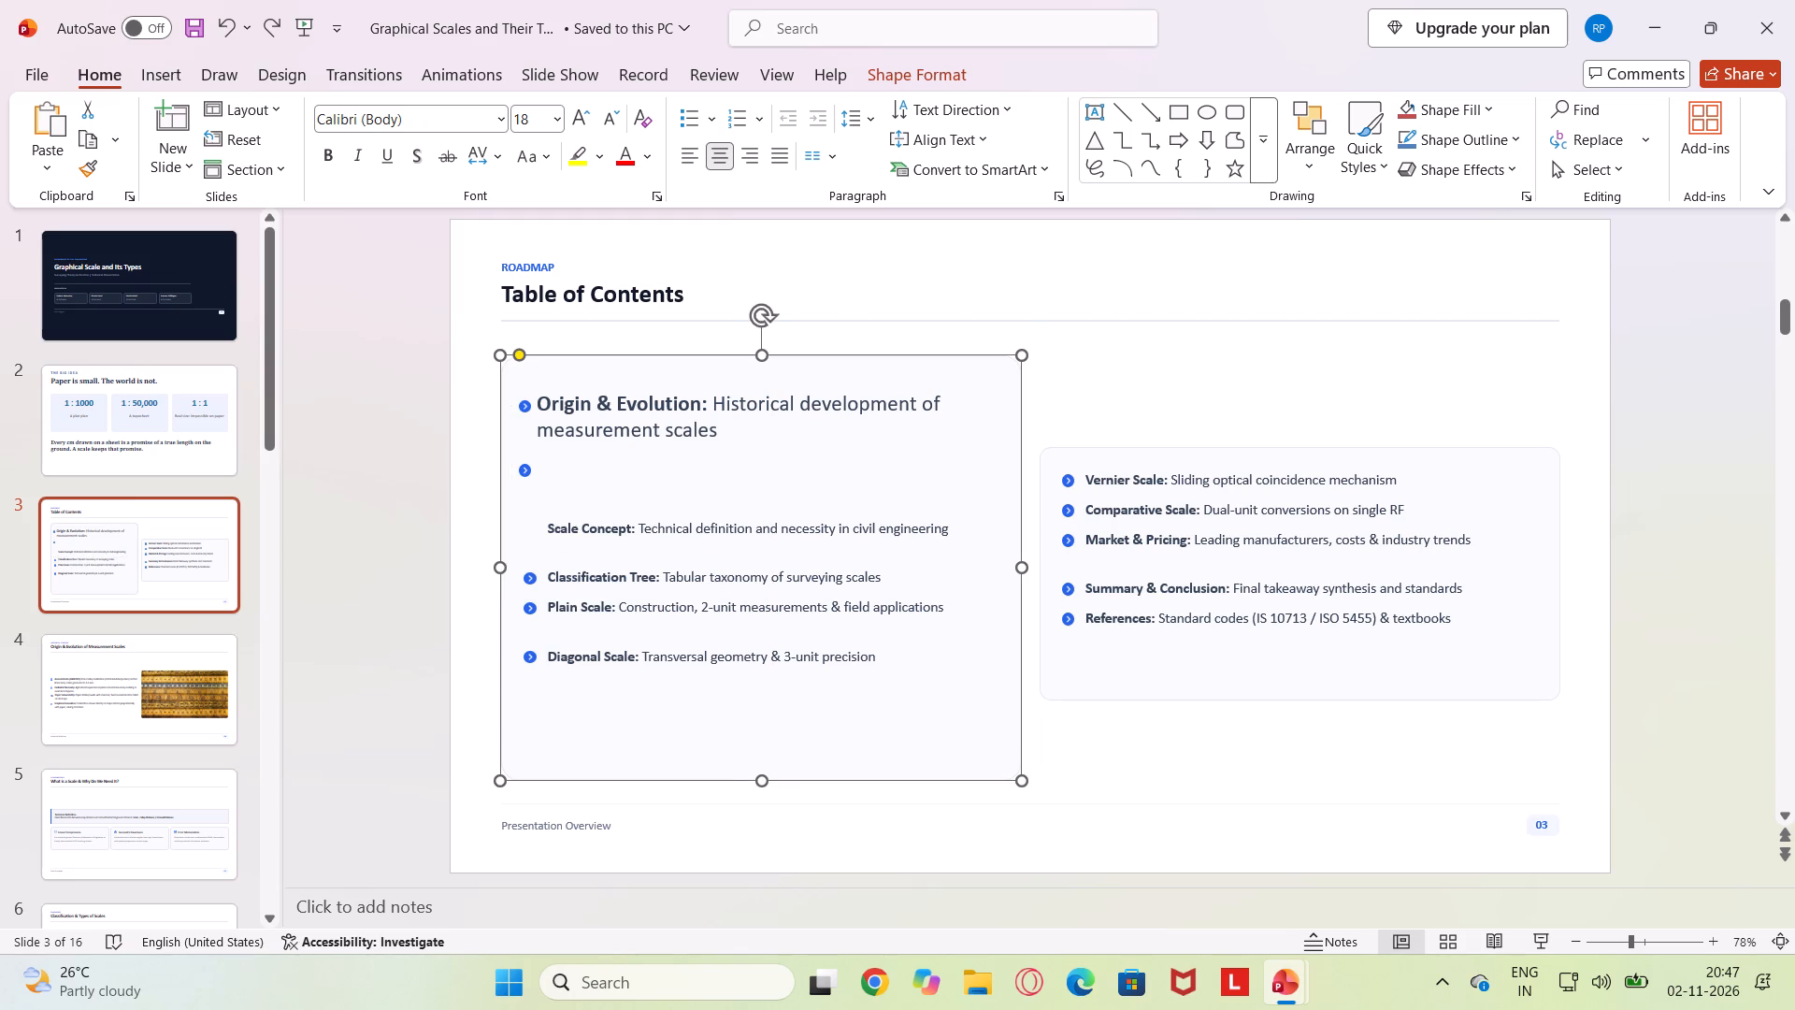
# Reshape the "Scale Concept" text box upward into a compact single-line box level with the raised second bullet.
pyautogui.click(544, 530)
pyautogui.click(583, 523)
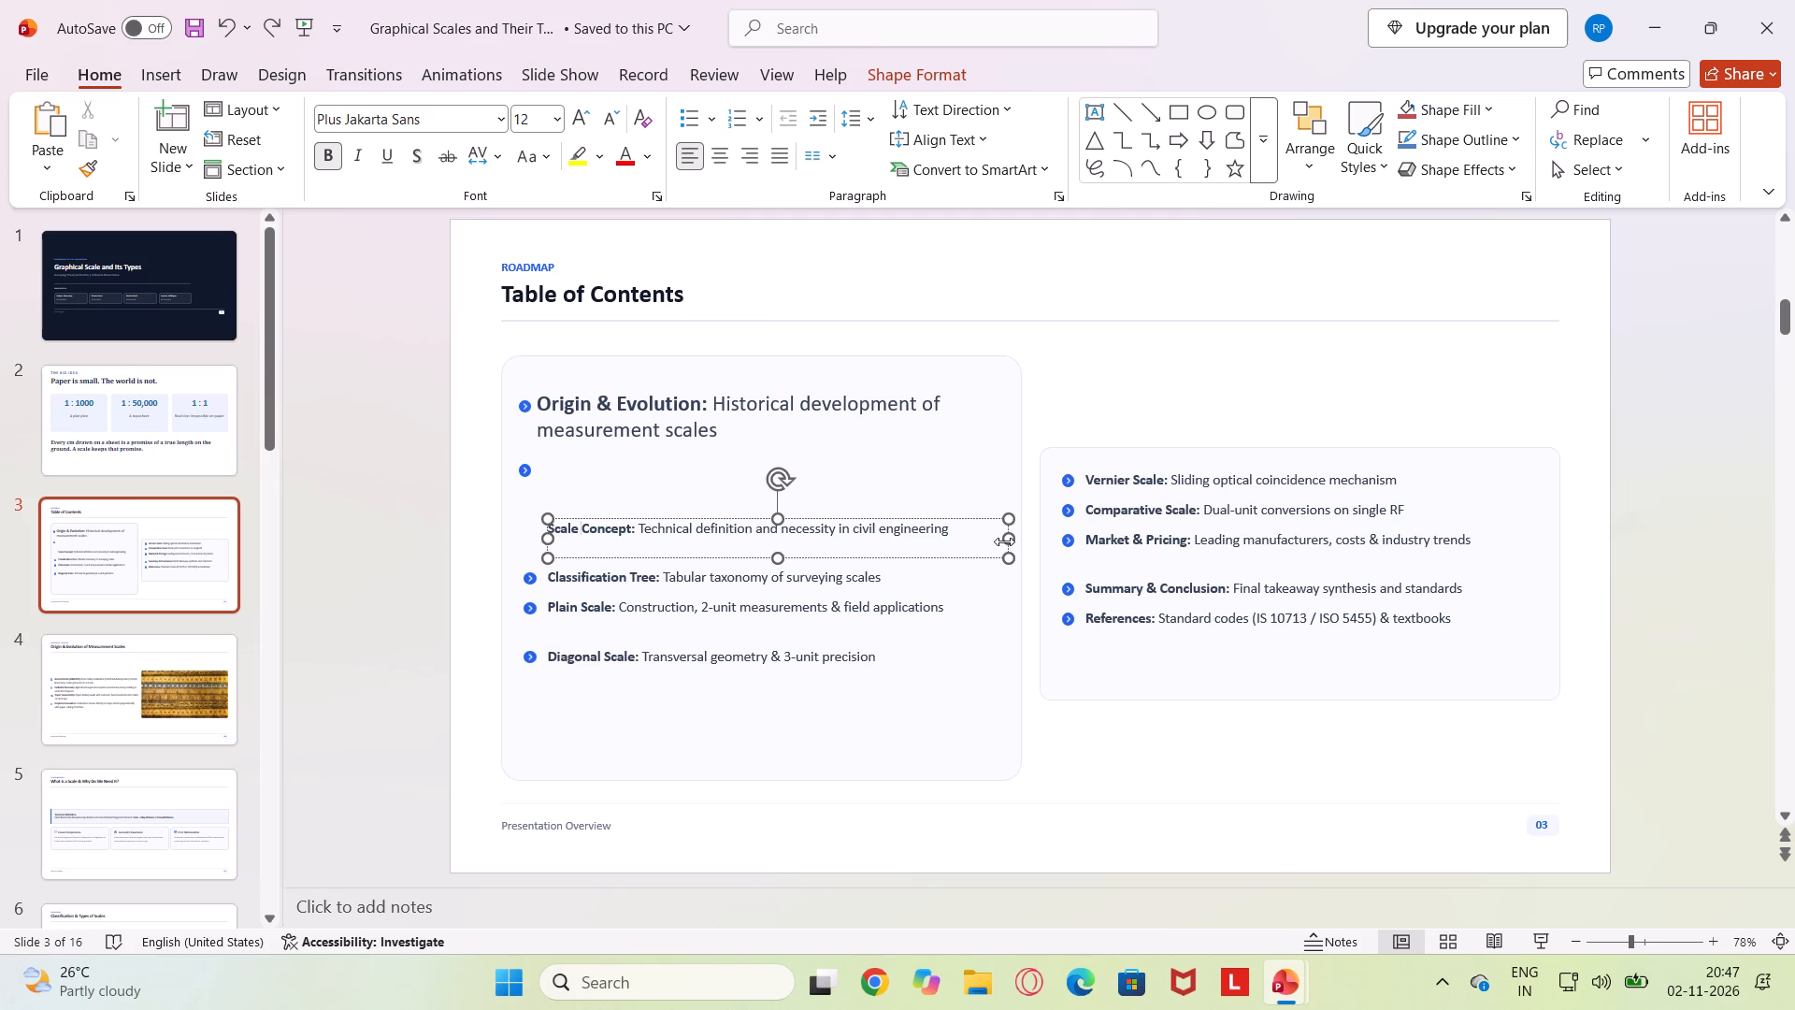
pyautogui.moveTo(1003, 516); pyautogui.dragTo(980, 469)
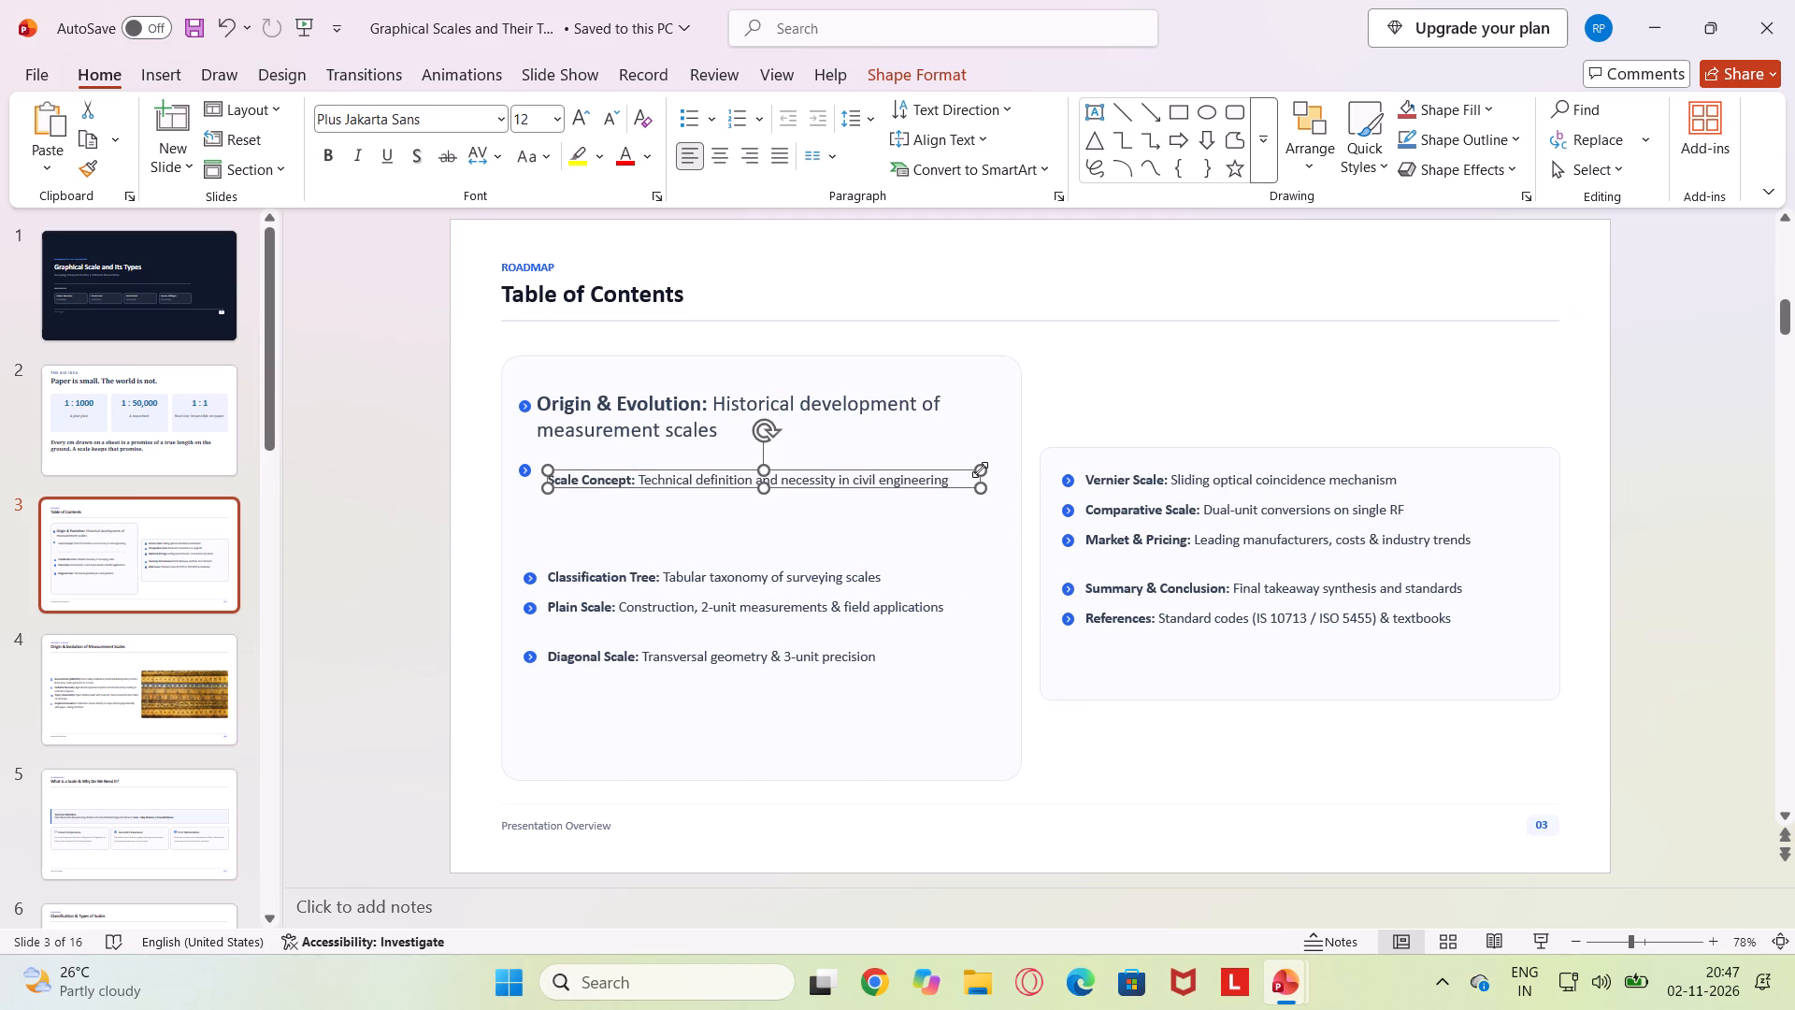
pyautogui.moveTo(980, 469); pyautogui.dragTo(962, 455)
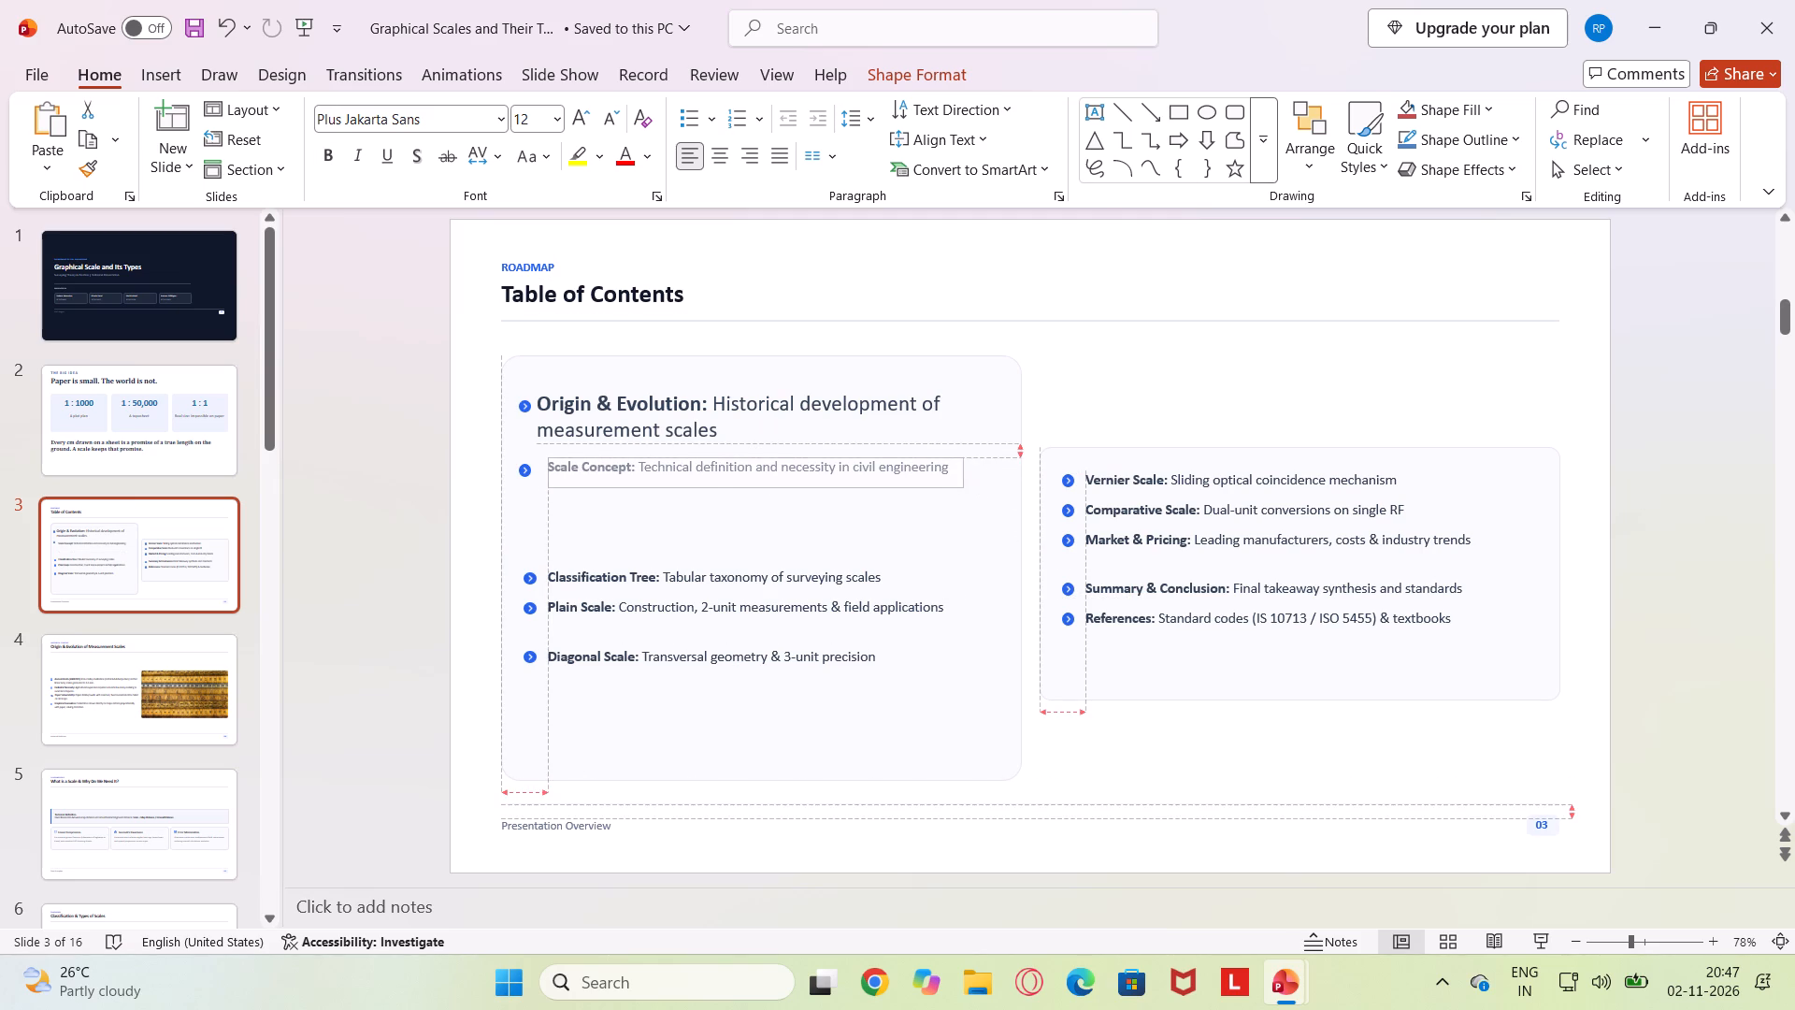
pyautogui.moveTo(962, 455); pyautogui.dragTo(960, 464)
pyautogui.click(964, 505)
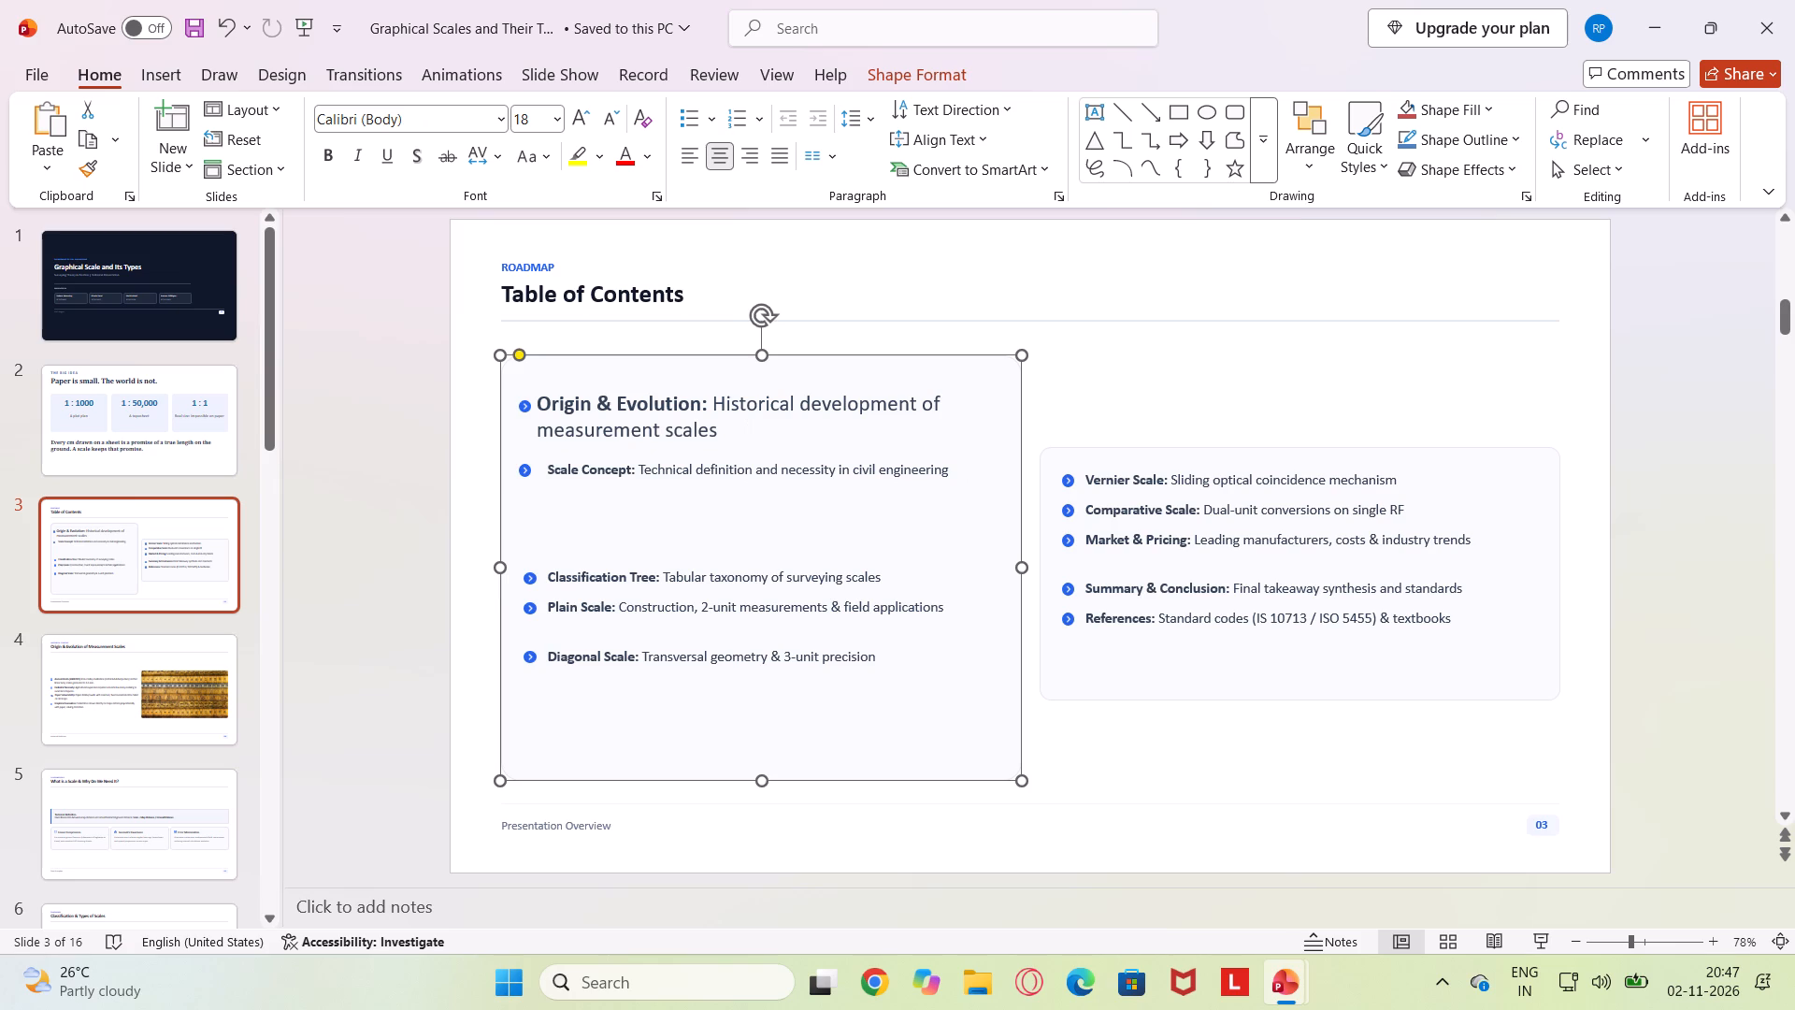
# Set the whole "Scale Concept" entry to font size 18.
pyautogui.click(653, 471)
pyautogui.click(653, 471)
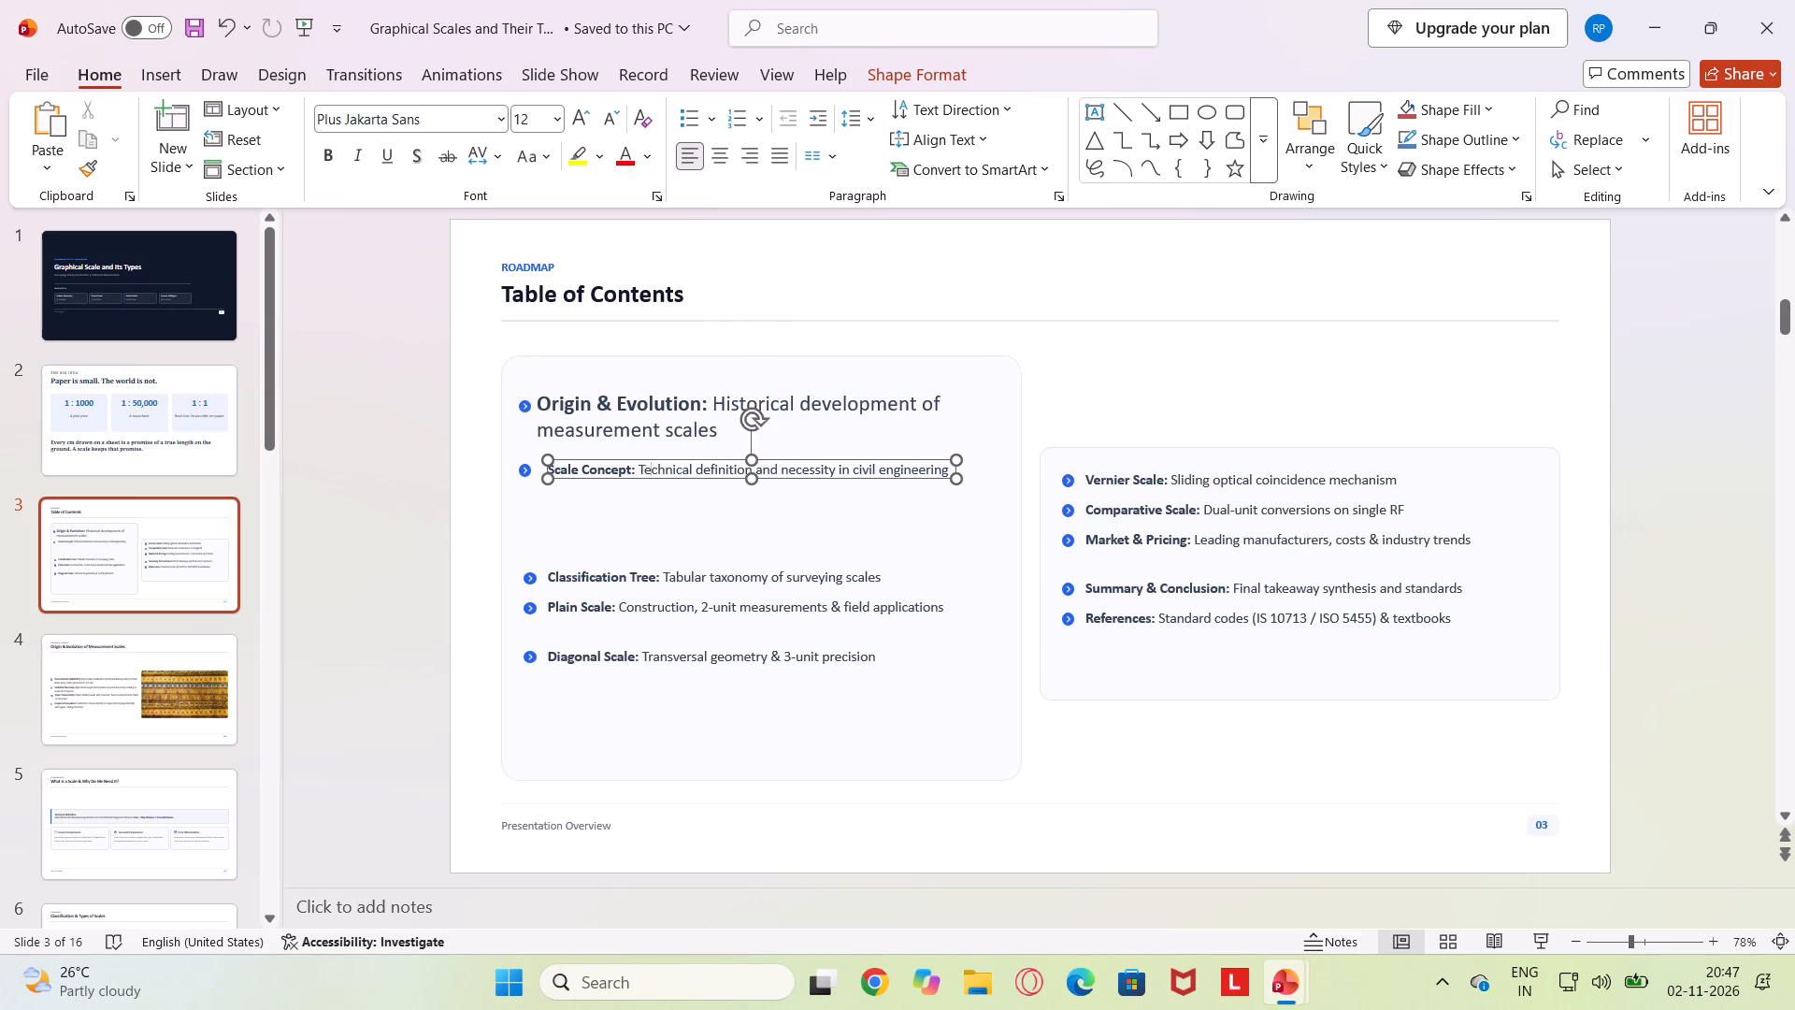
pyautogui.doubleClick(653, 471)
pyautogui.hotkey('ctrl', 'a')
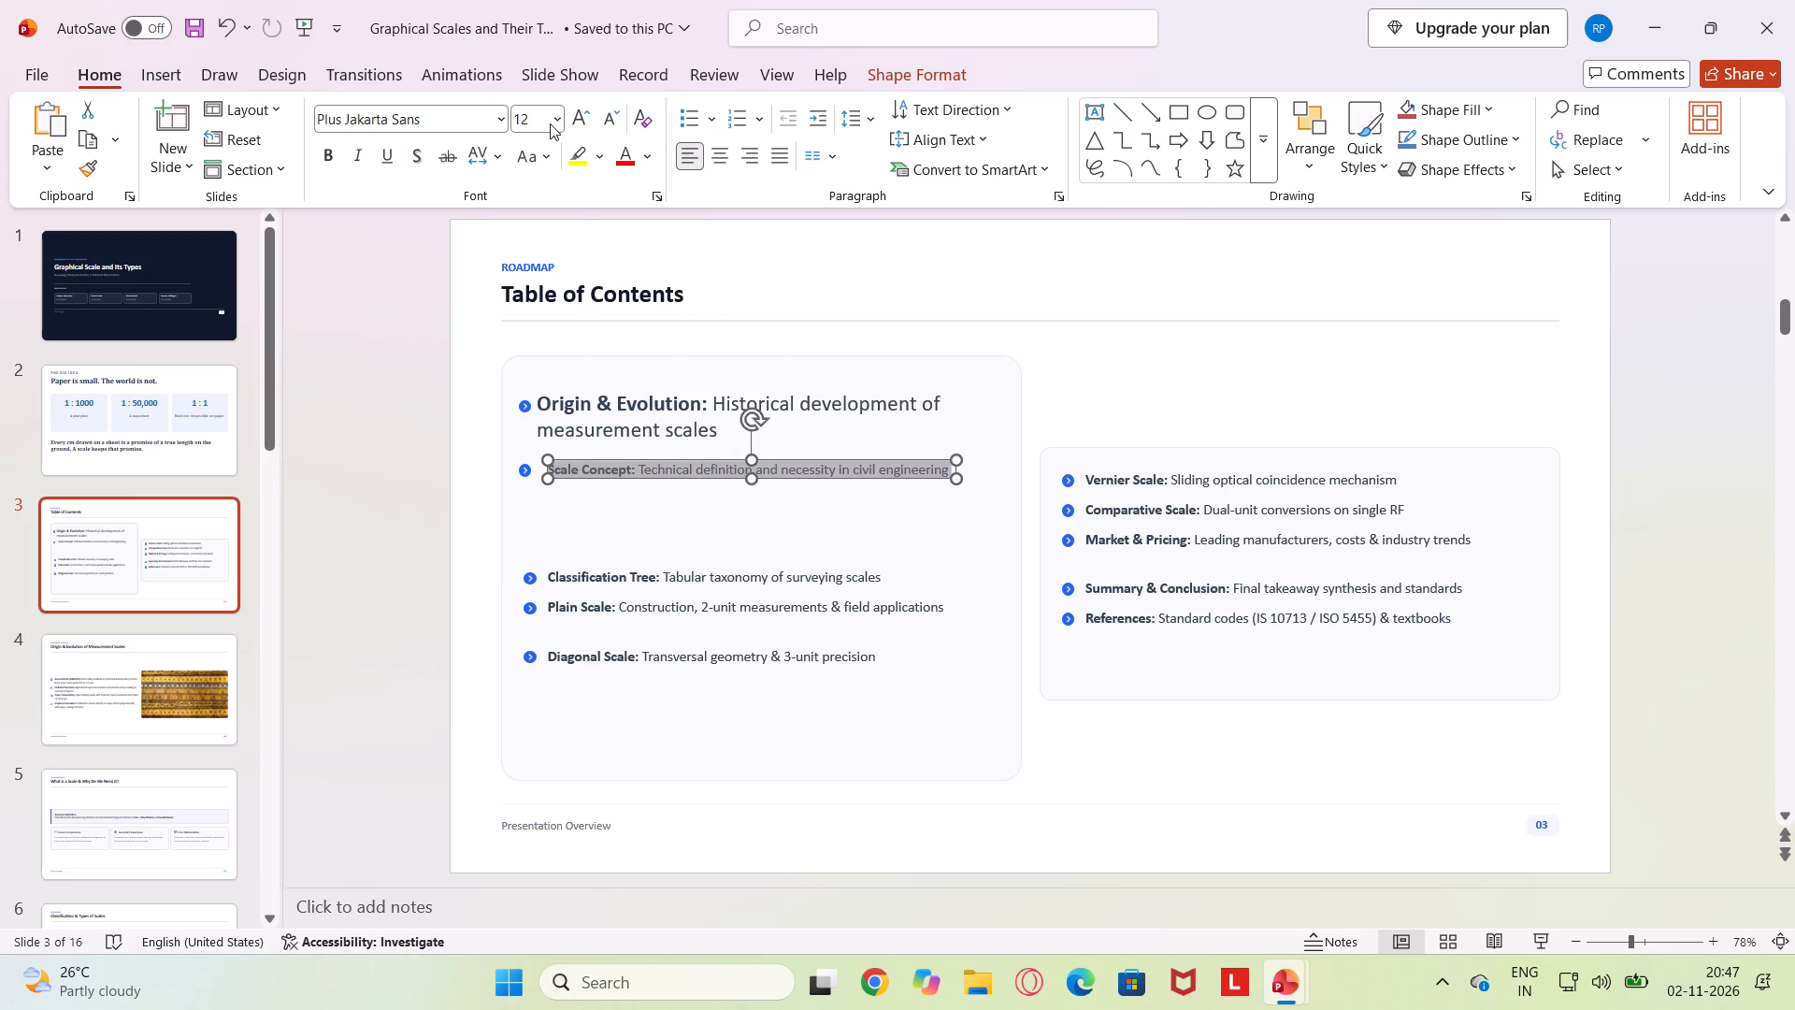
pyautogui.click(550, 123)
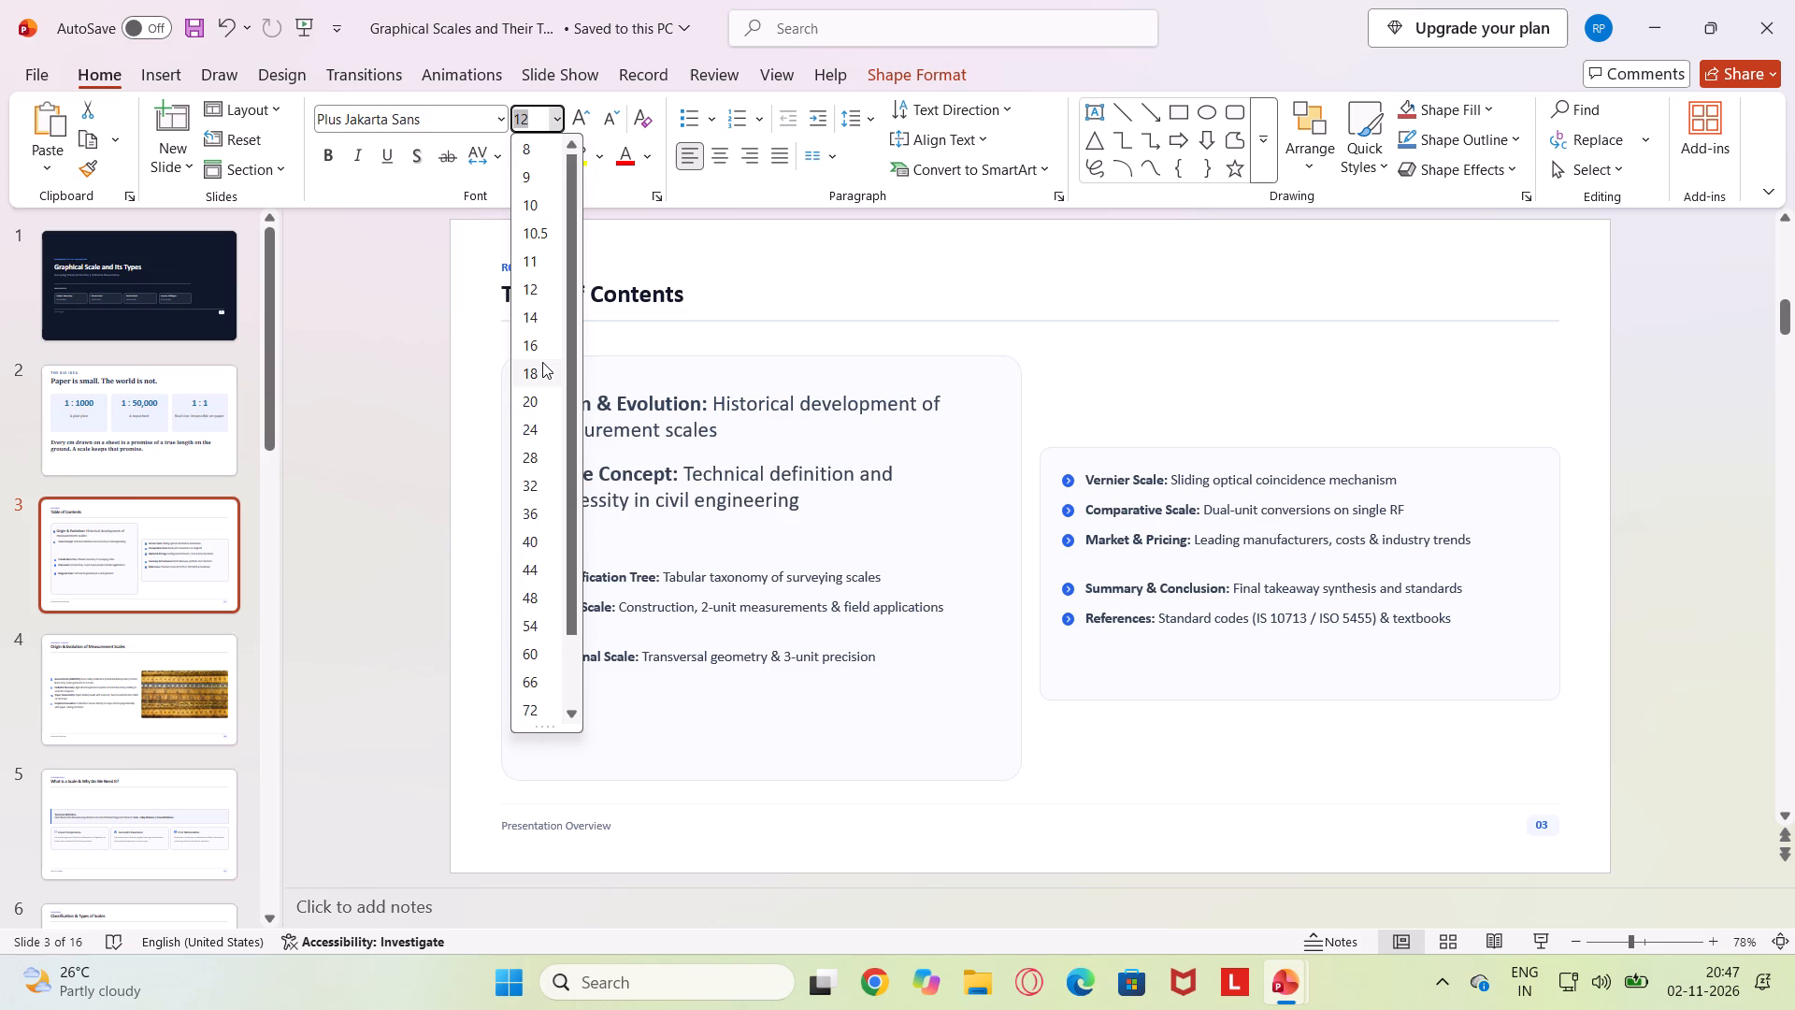
pyautogui.click(542, 362)
pyautogui.click(764, 727)
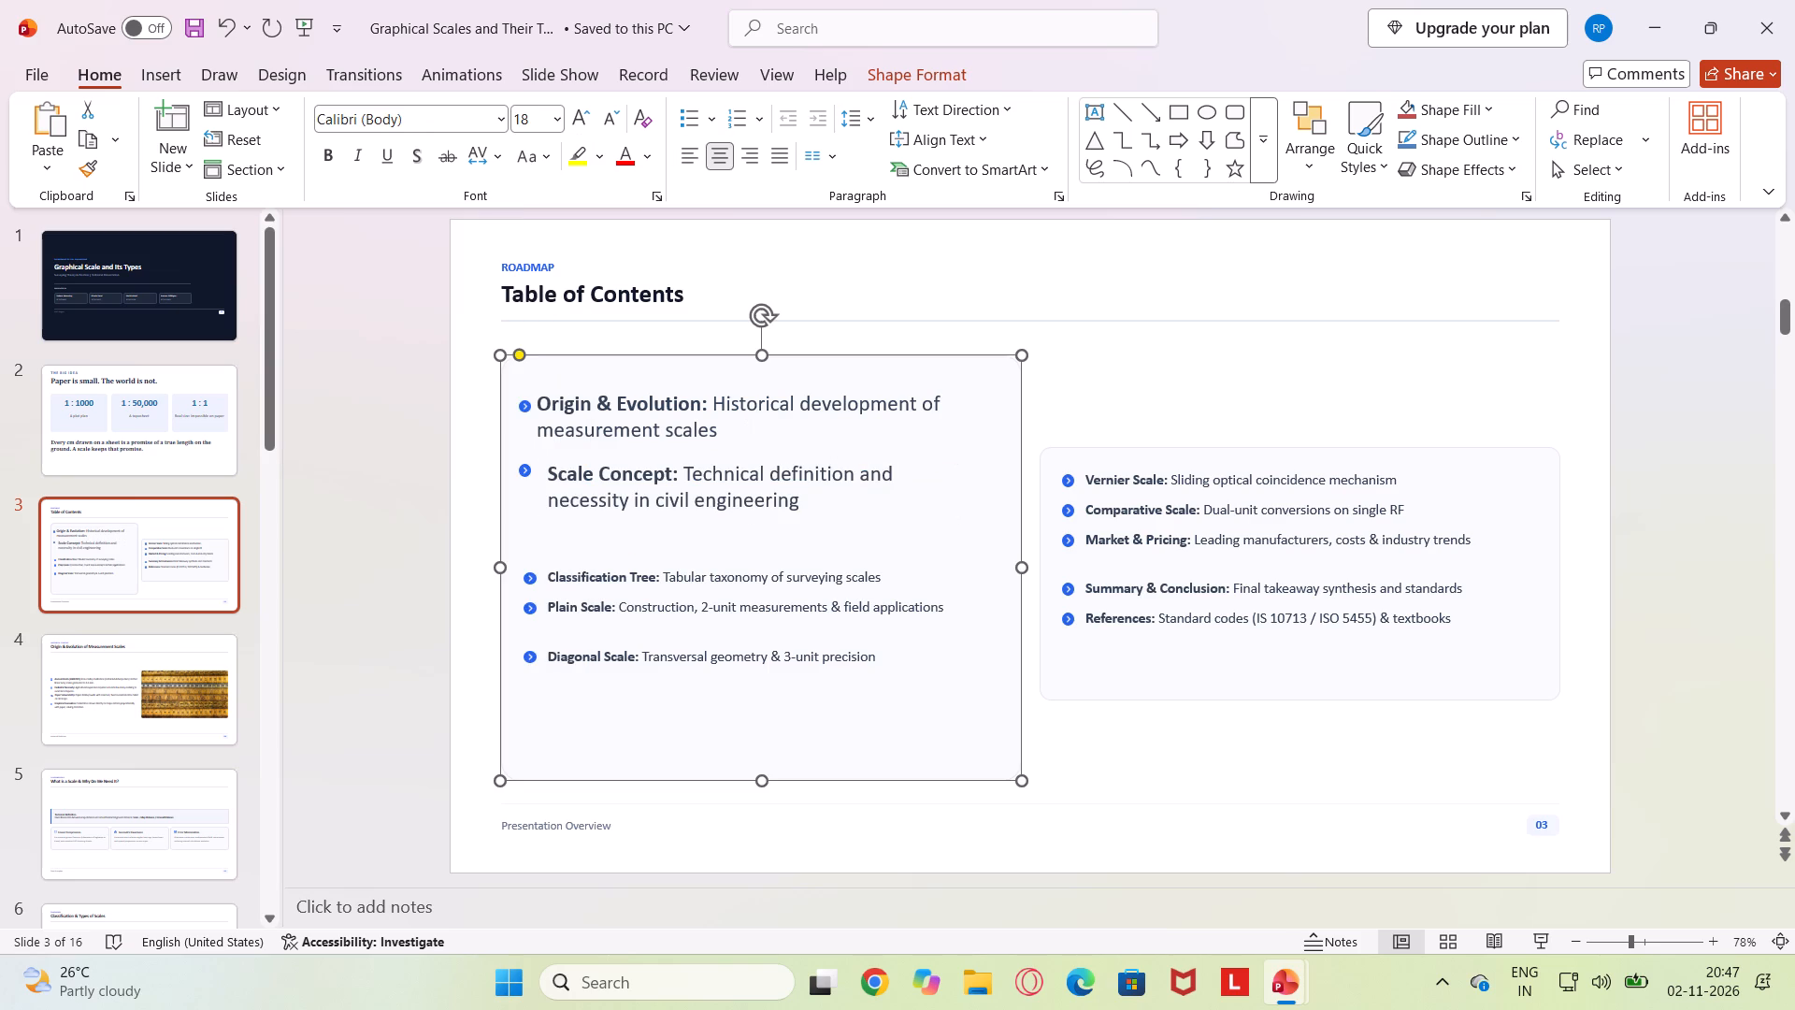
# Nudge the second blue arrow bullet to line up with the first line of the enlarged "Scale Concept" entry.
pyautogui.click(526, 471)
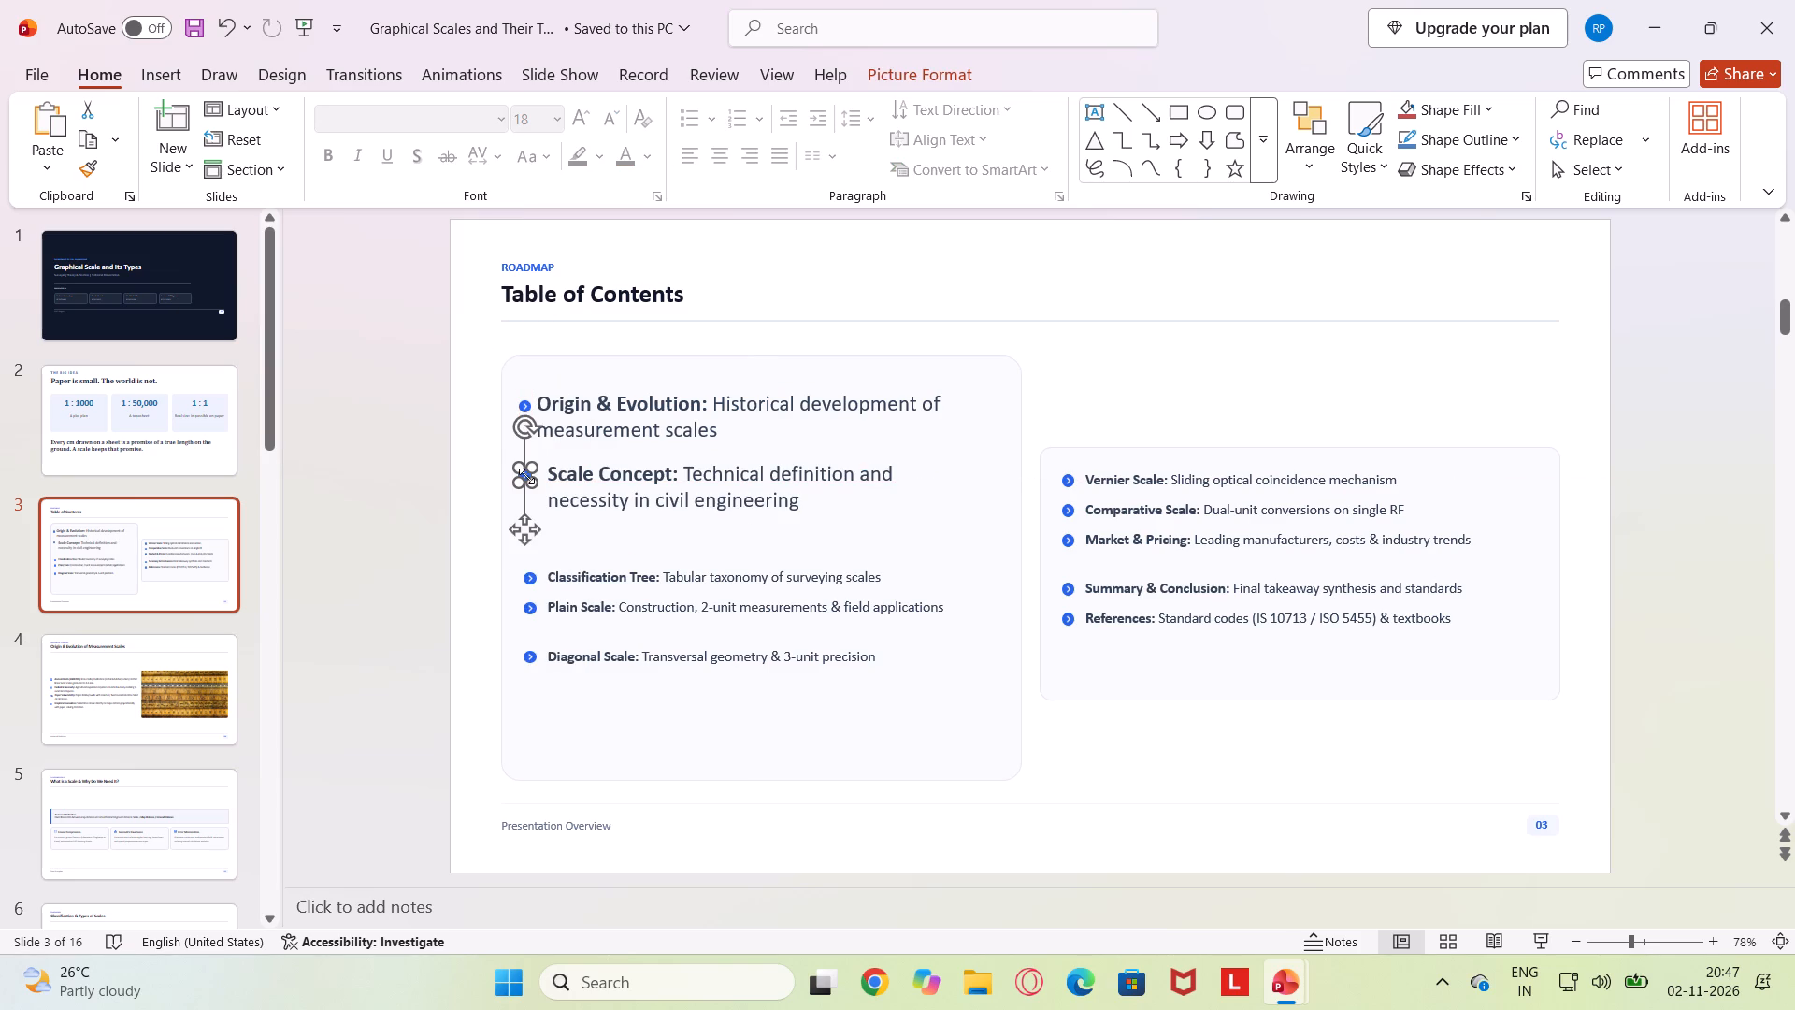
pyautogui.click(651, 700)
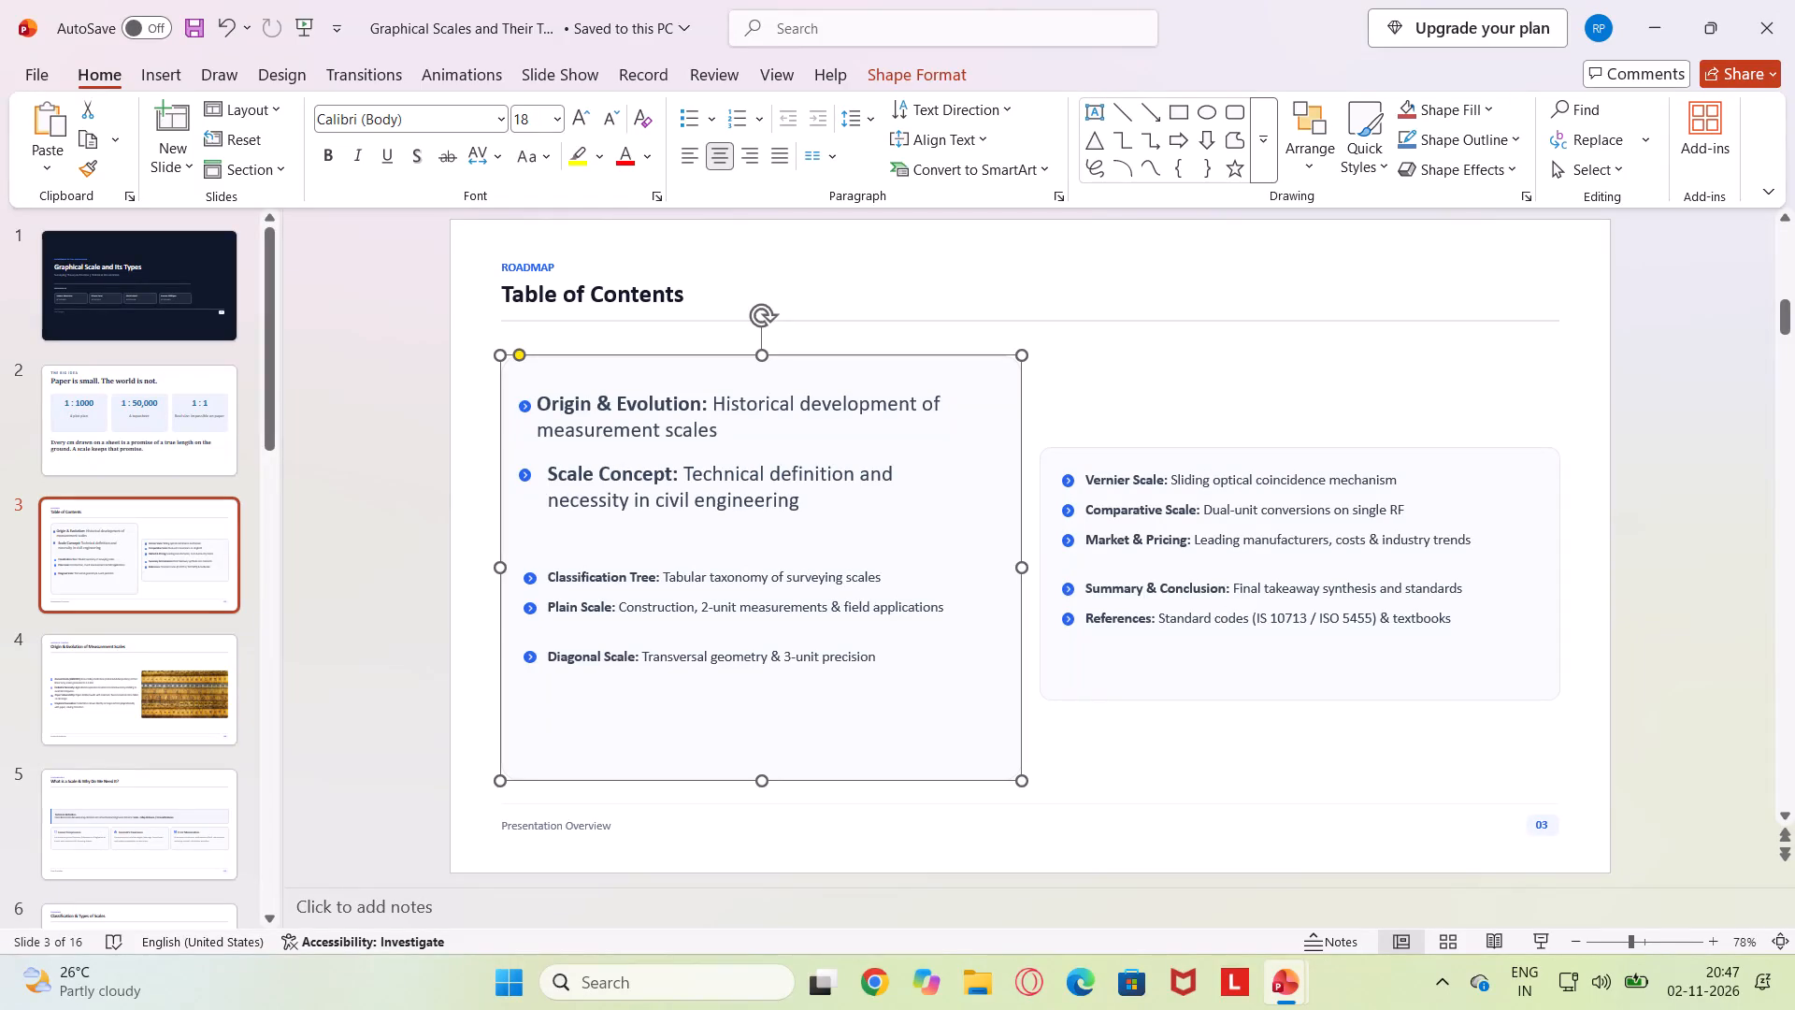
# Insert a space at the start of each of the two lines of the "Origin & Evolution" entry.
pyautogui.click(538, 405)
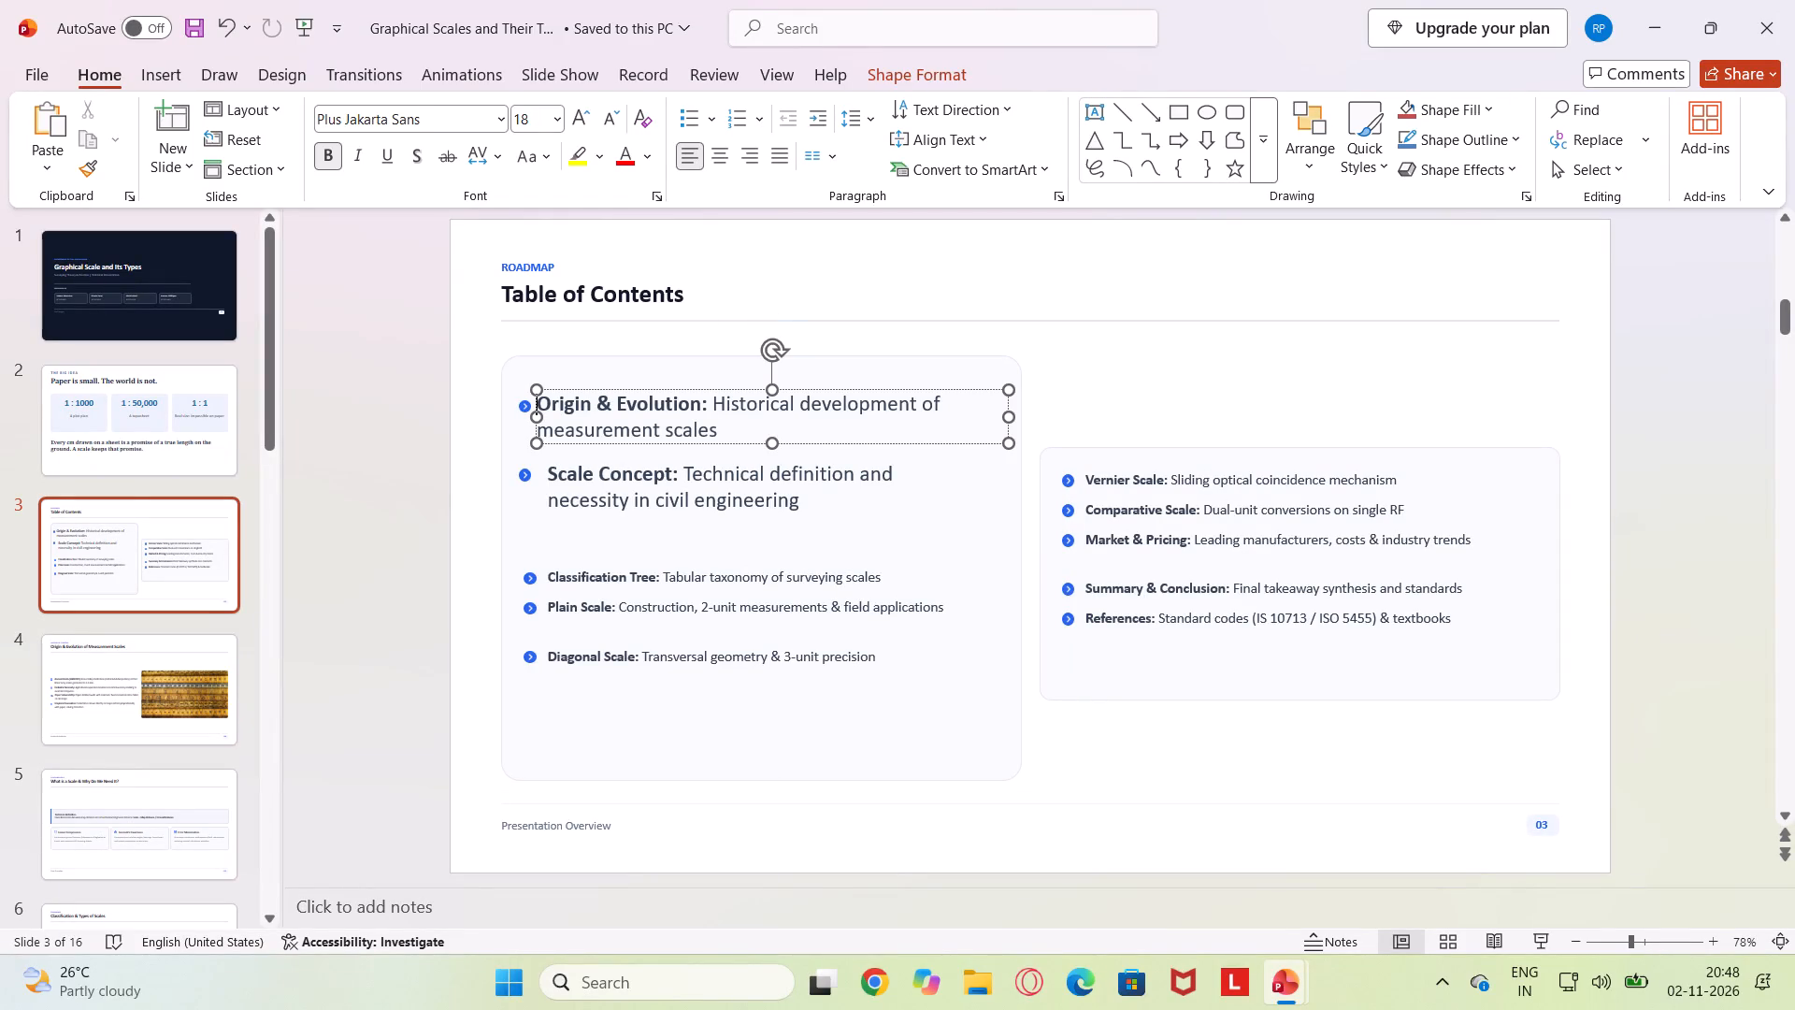
pyautogui.press('space')
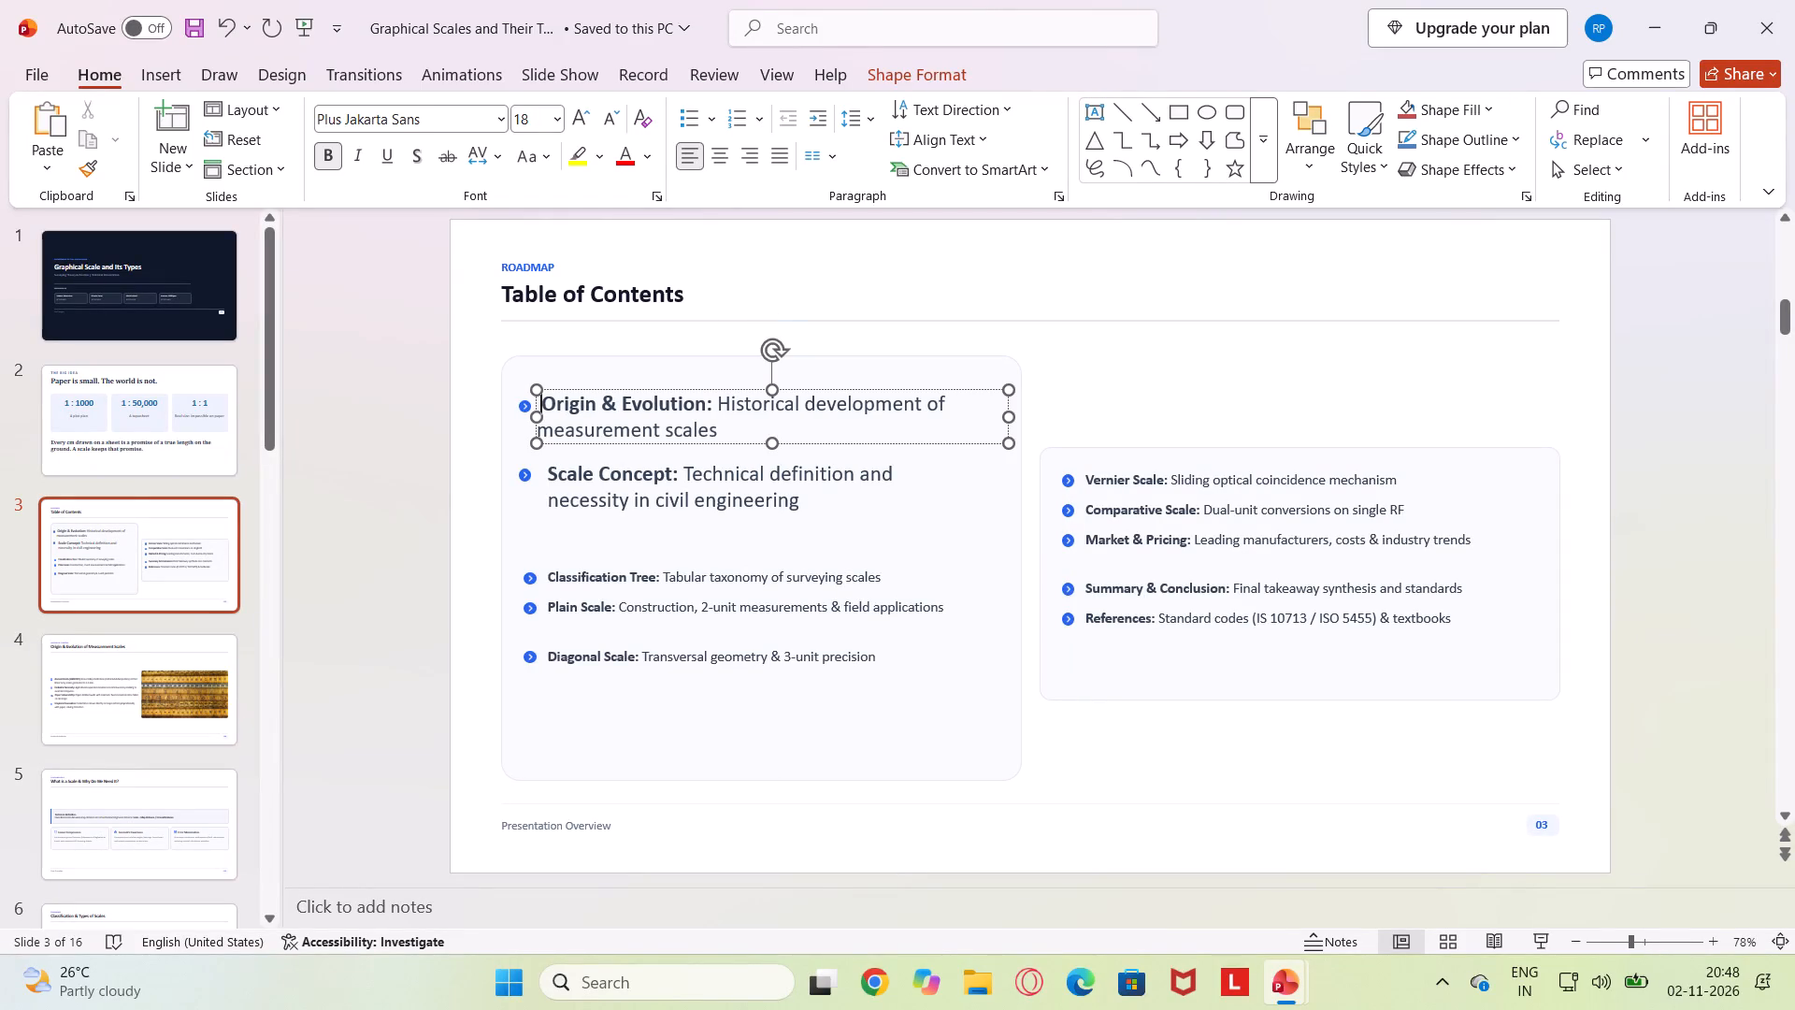
pyautogui.press('Down')
pyautogui.press('space')
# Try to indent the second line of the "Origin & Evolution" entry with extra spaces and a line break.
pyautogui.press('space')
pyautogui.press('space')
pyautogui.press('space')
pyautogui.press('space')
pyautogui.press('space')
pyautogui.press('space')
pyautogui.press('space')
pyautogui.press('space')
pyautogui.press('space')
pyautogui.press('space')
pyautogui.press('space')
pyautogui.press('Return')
# Remove the leading space before "Origin & Evolution" in the first entry.
pyautogui.click(541, 398)
pyautogui.press('BackSpace')
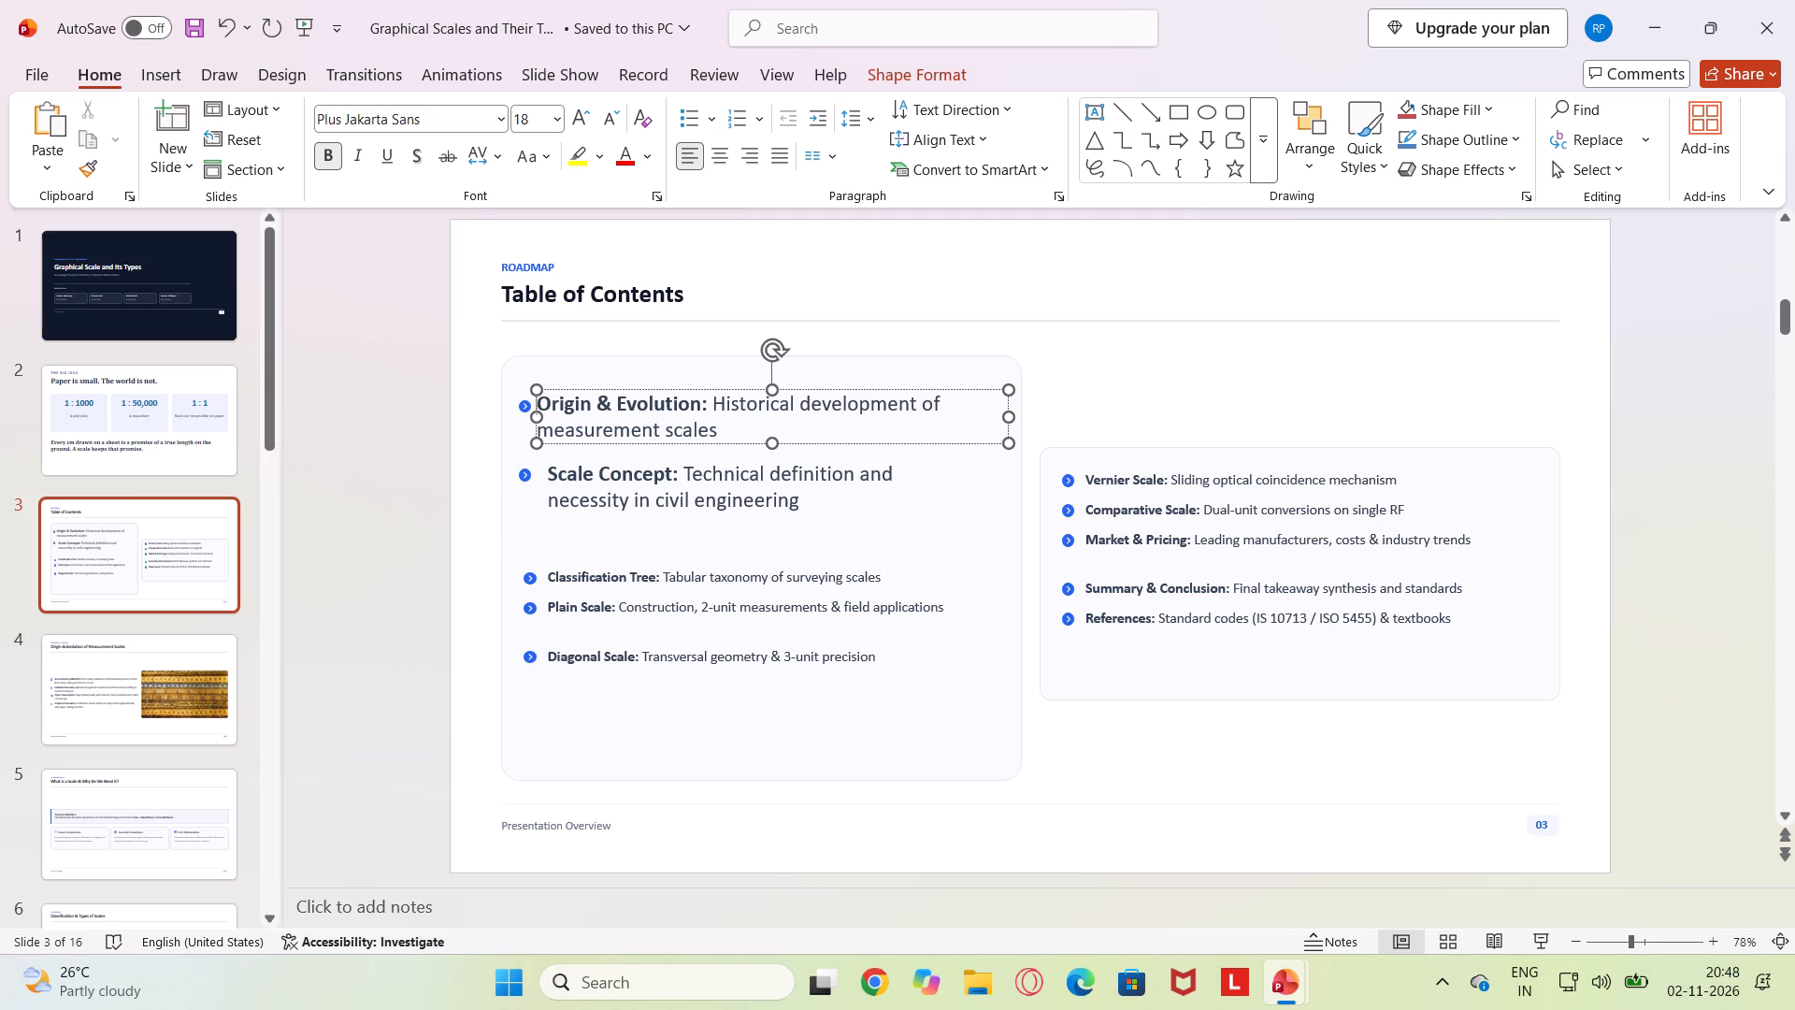
# Extend the "Scale Concept" text box leftward so its text starts in line with the "Origin & Evolution" entry.
pyautogui.click(548, 465)
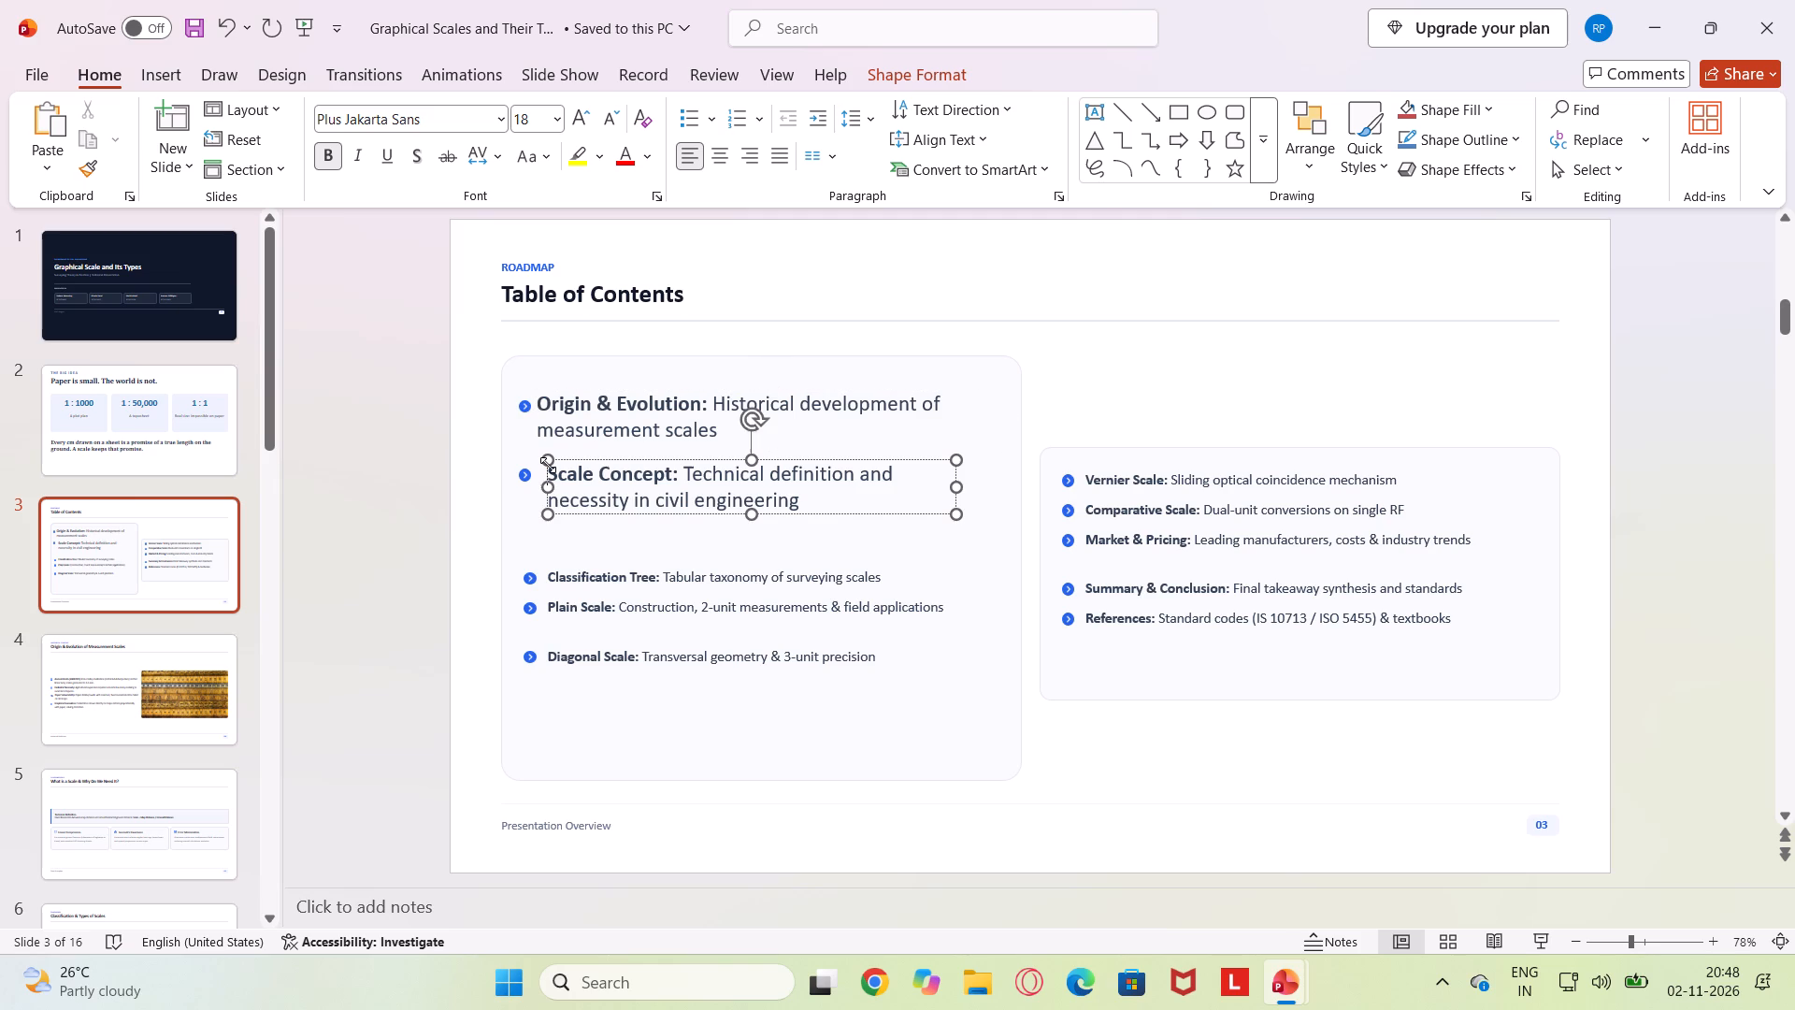
pyautogui.press('BackSpace')
pyautogui.press('BackSpace')
pyautogui.press('BackSpace')
pyautogui.press('BackSpace')
pyautogui.moveTo(548, 457); pyautogui.dragTo(540, 457)
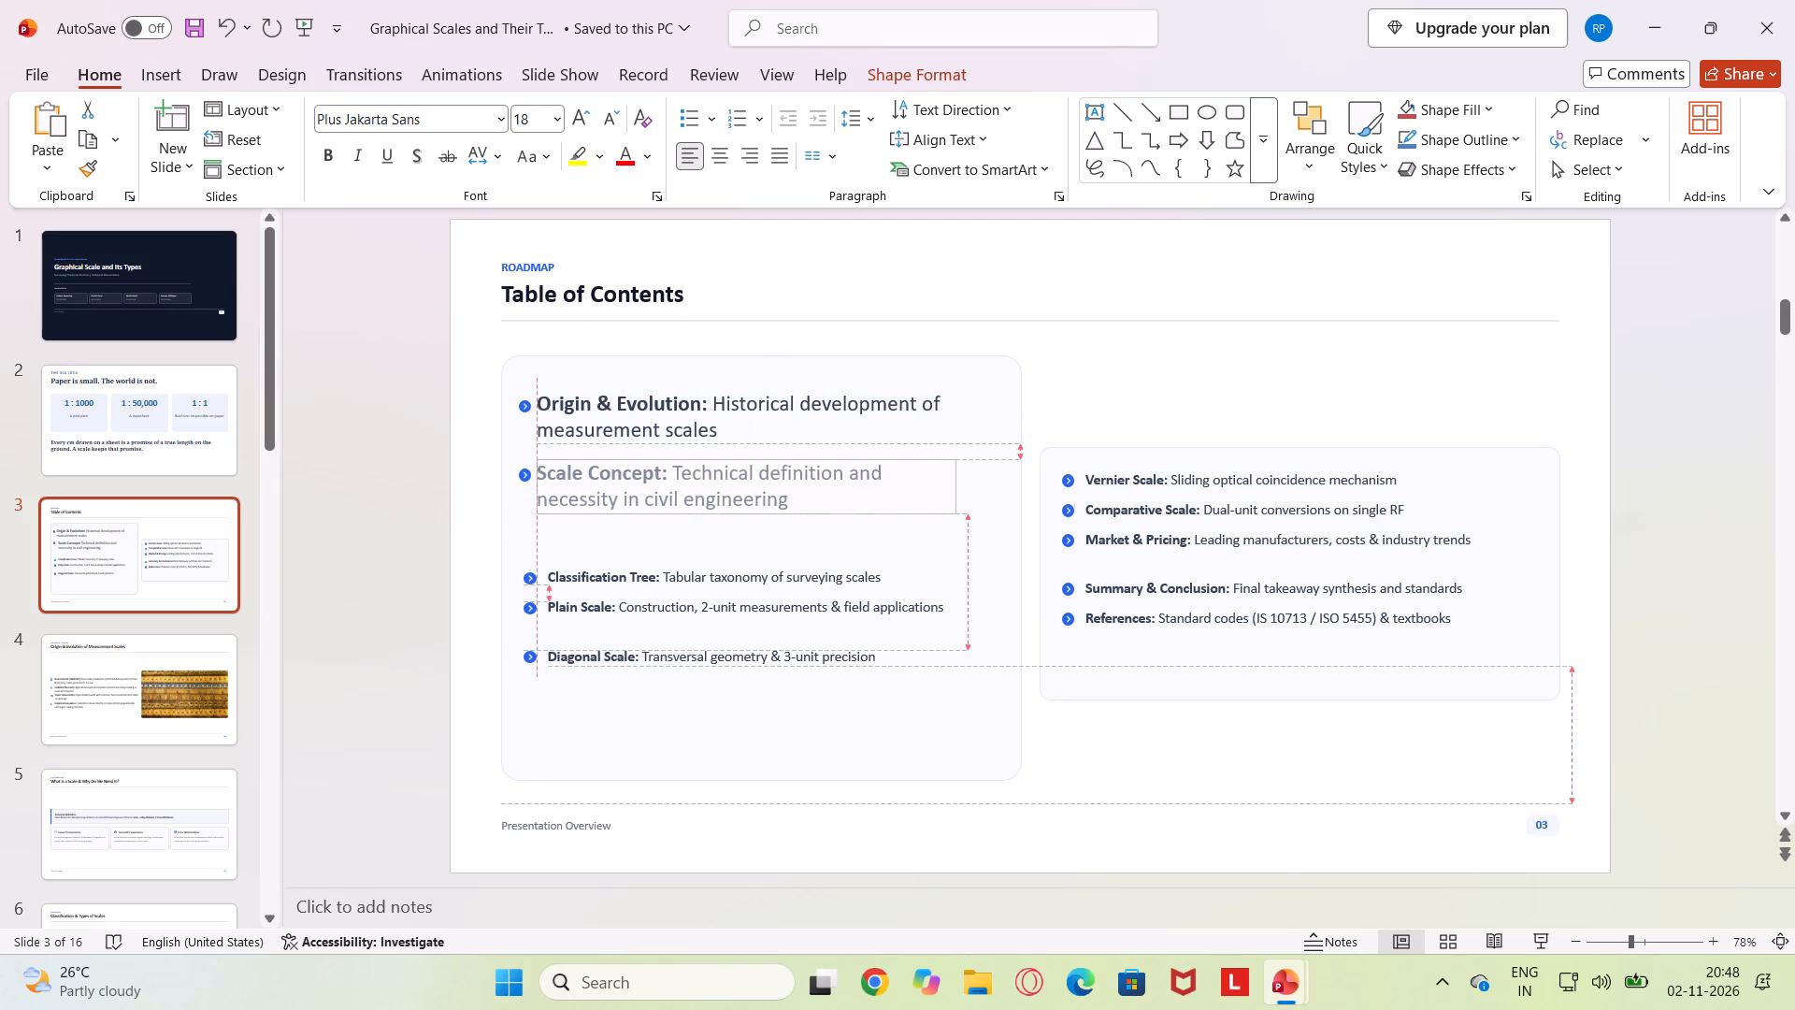
pyautogui.moveTo(540, 457); pyautogui.dragTo(537, 458)
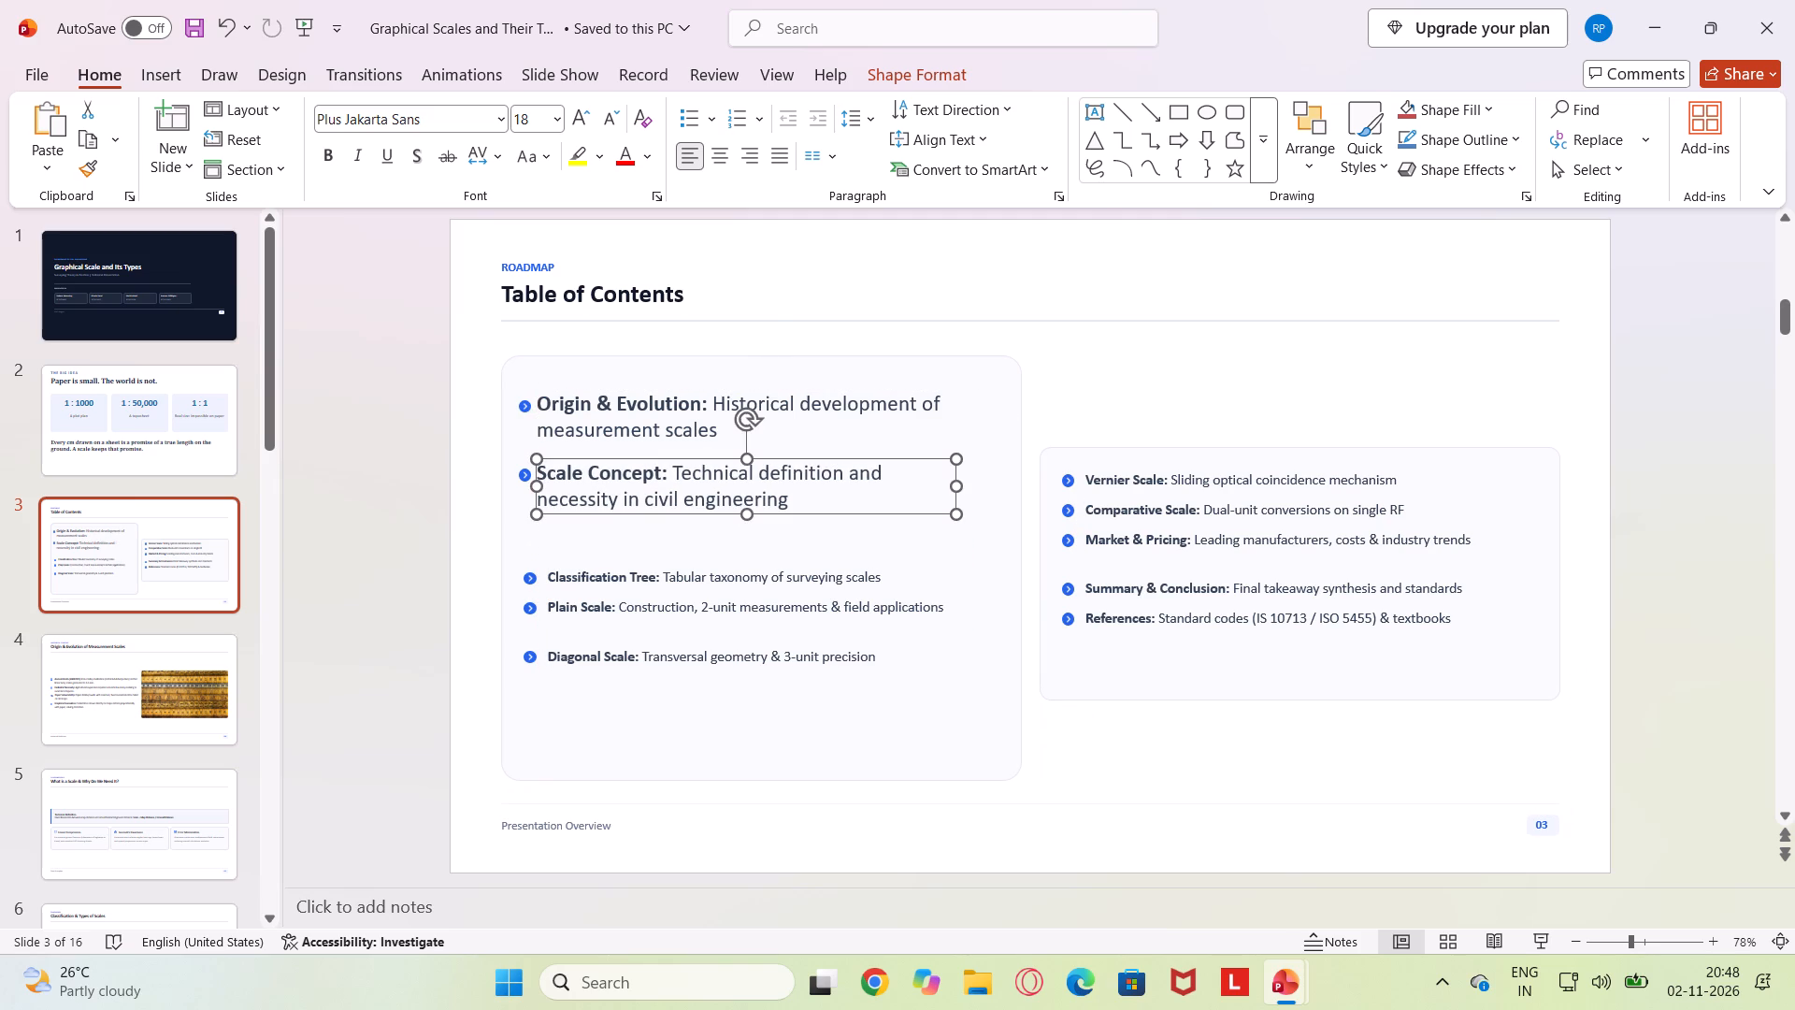
pyautogui.click(664, 531)
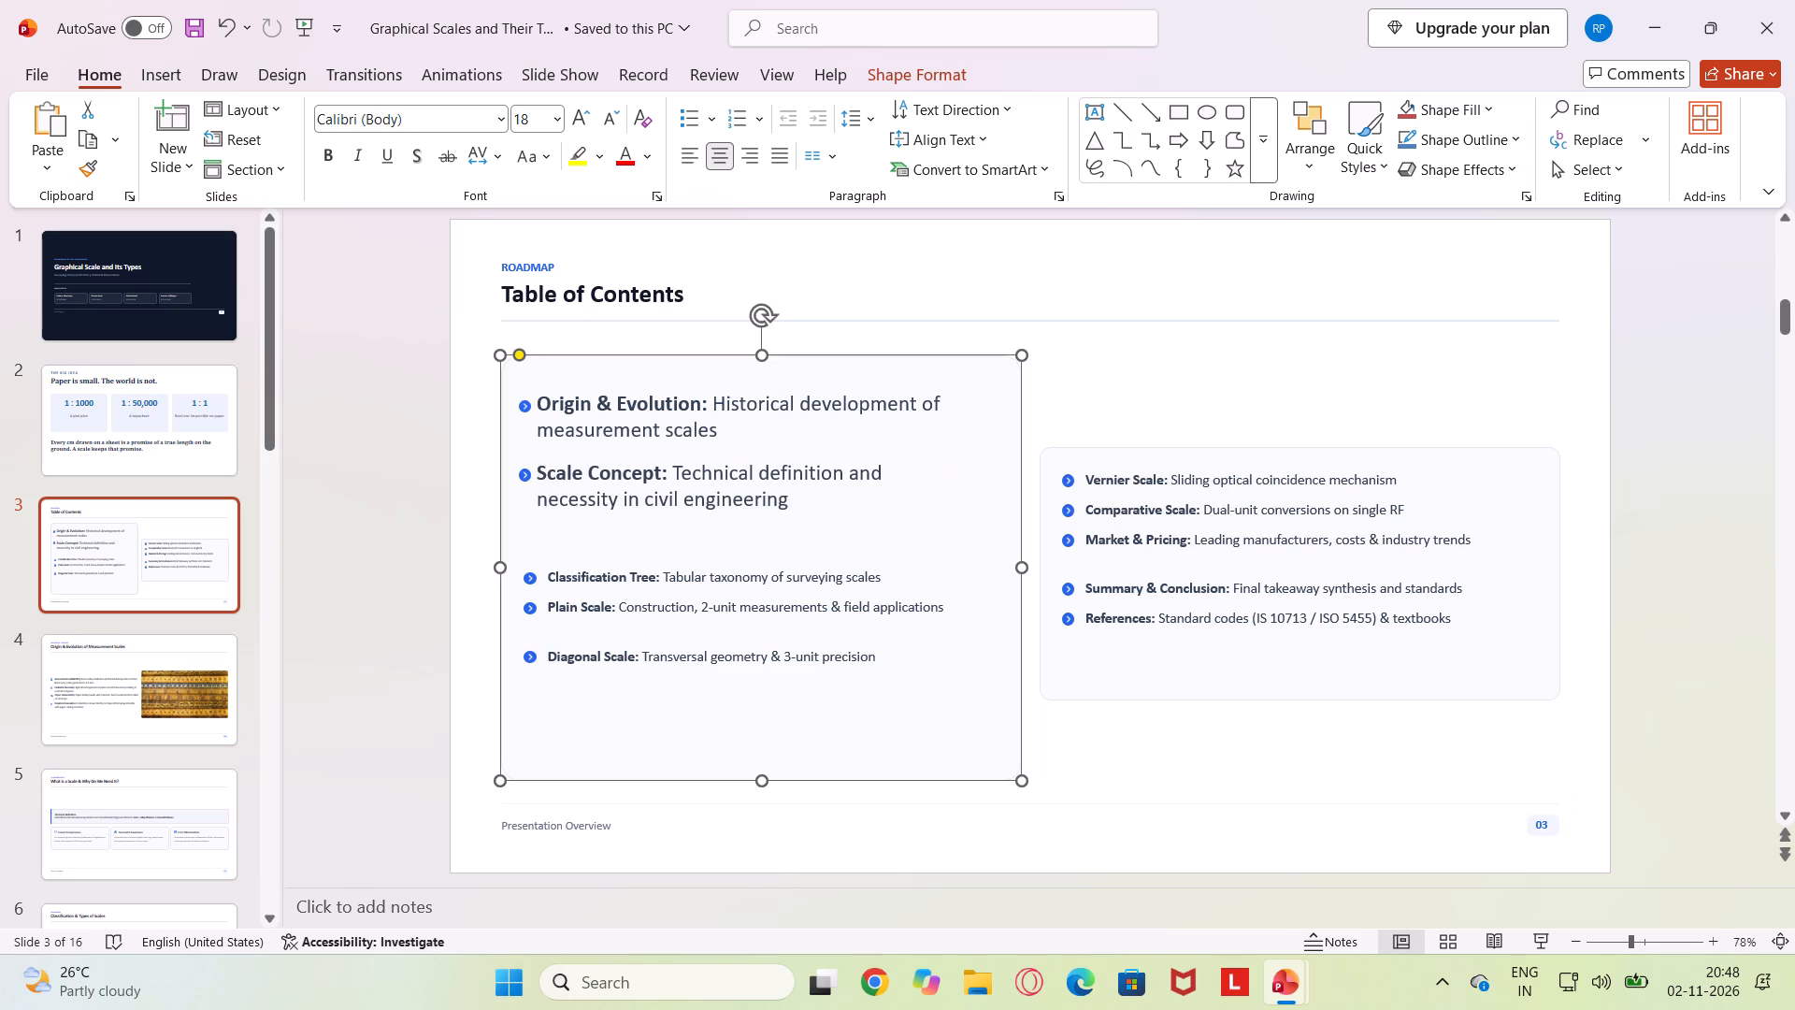
# Move the third blue arrow bullet up to just below the "Scale Concept" entry, in line with the bullets above.
pyautogui.moveTo(529, 574); pyautogui.dragTo(525, 525)
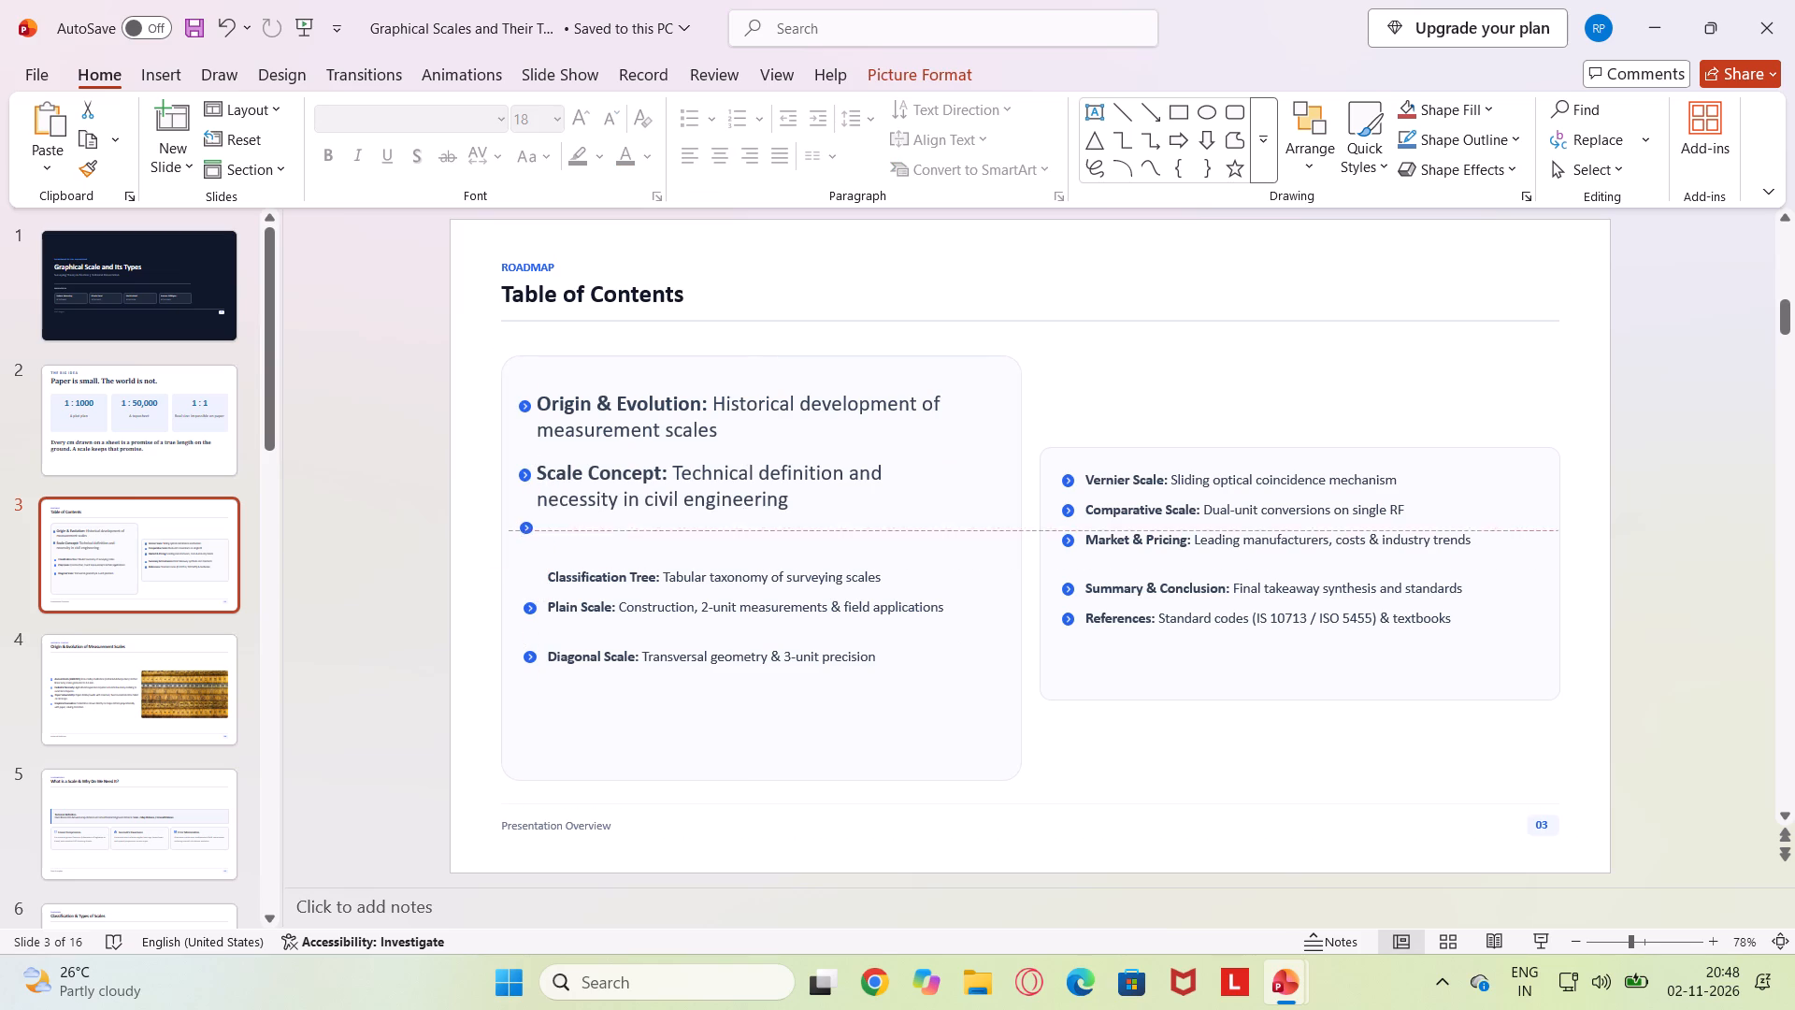
pyautogui.moveTo(525, 525); pyautogui.dragTo(526, 529)
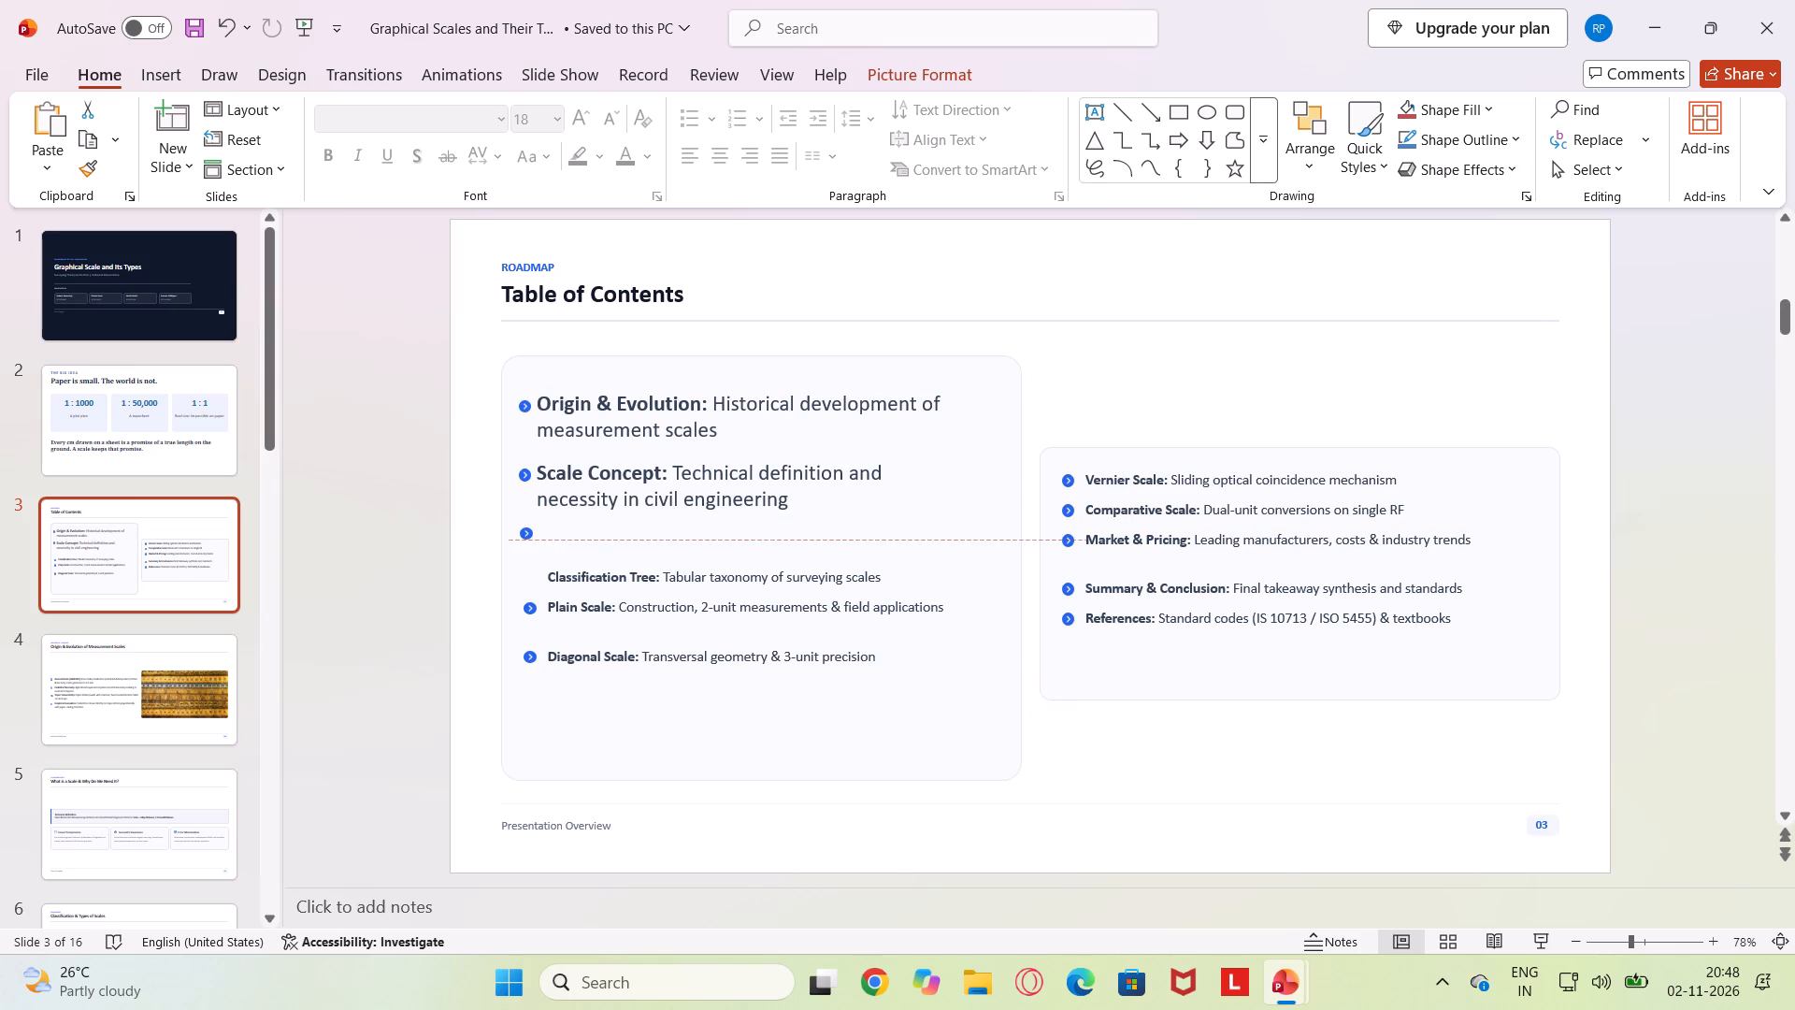
pyautogui.moveTo(526, 529); pyautogui.dragTo(525, 531)
# Reshape the "Classification Tree" text box up and leftward, level with the raised third bullet and aligned with the entries above.
pyautogui.click(614, 584)
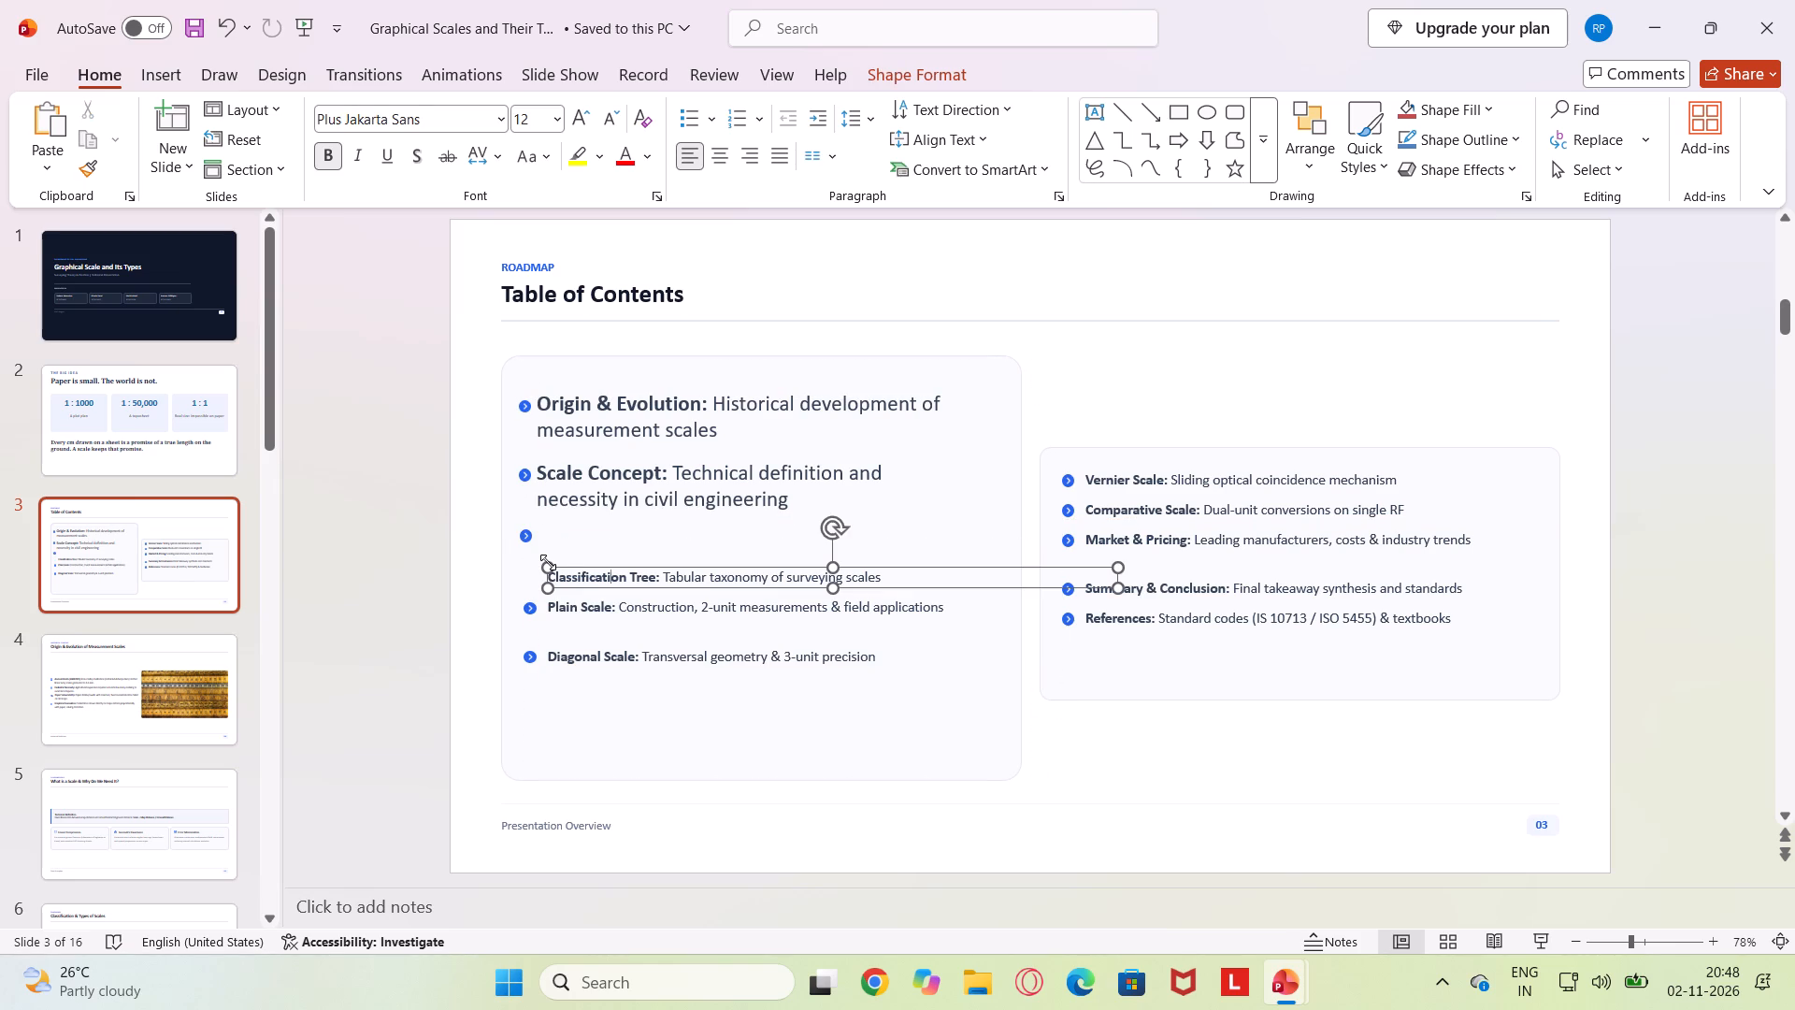
pyautogui.moveTo(548, 568); pyautogui.dragTo(542, 531)
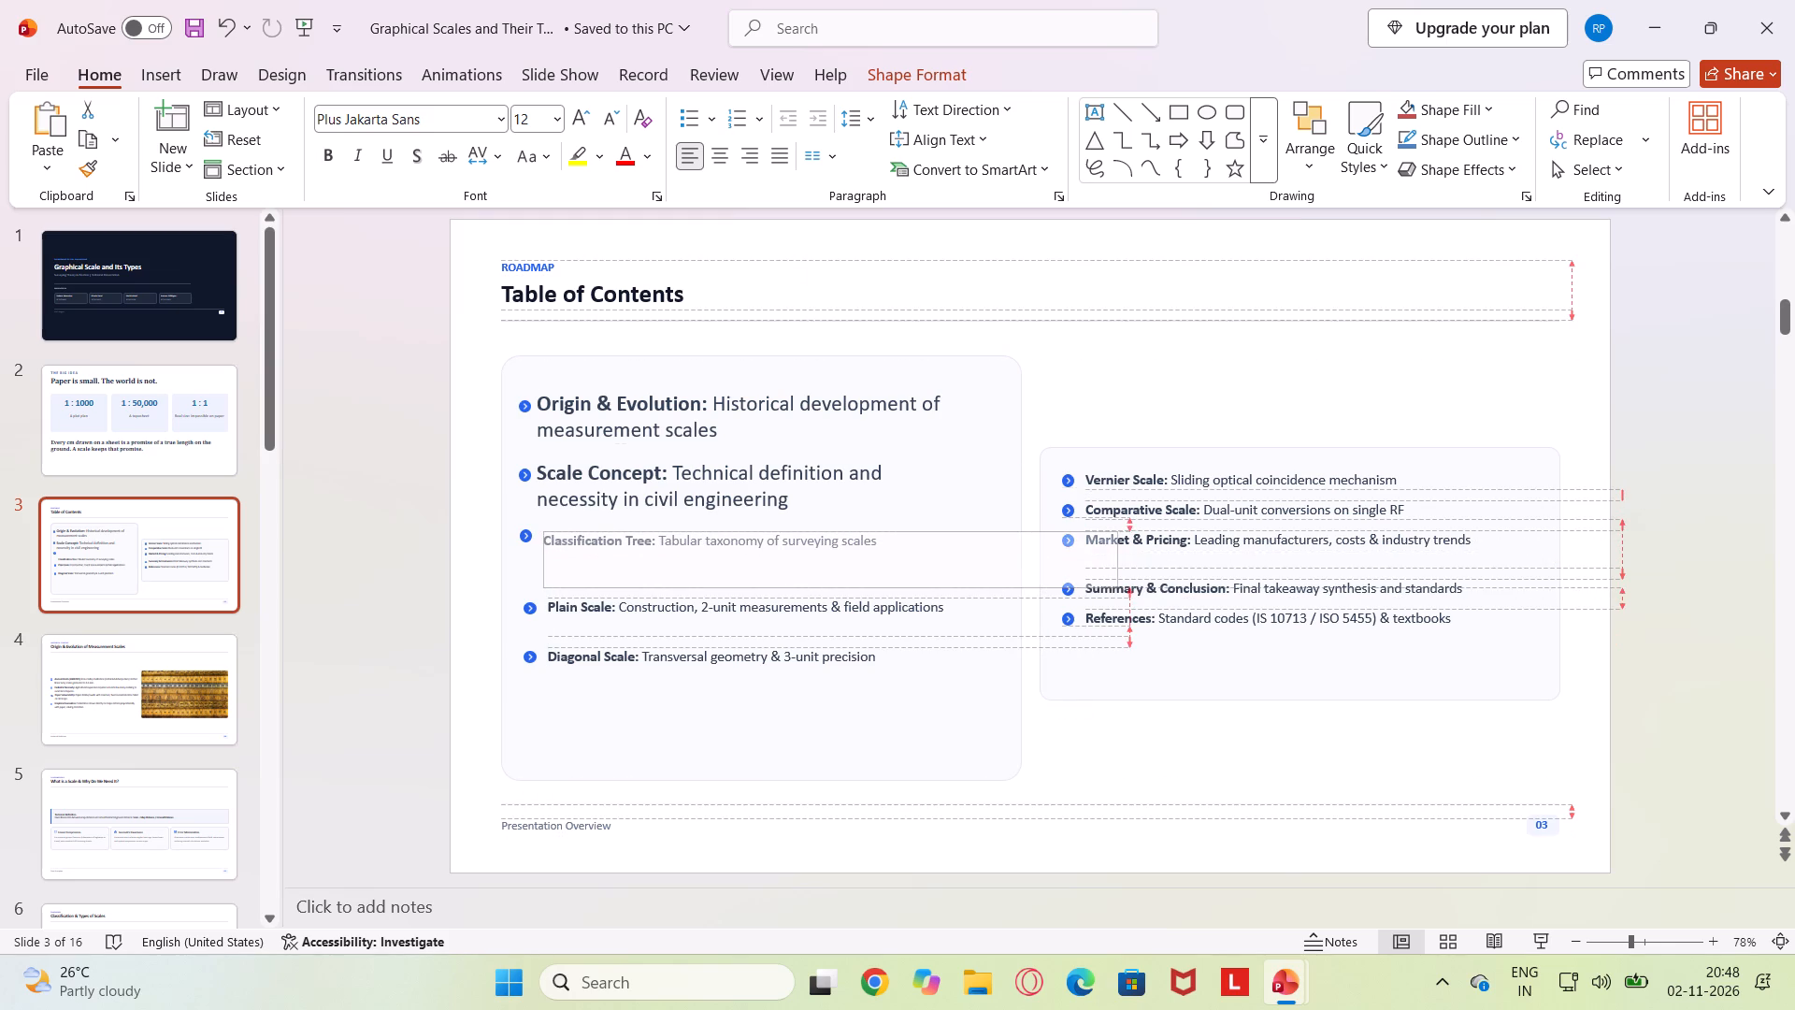
pyautogui.moveTo(542, 531); pyautogui.dragTo(538, 526)
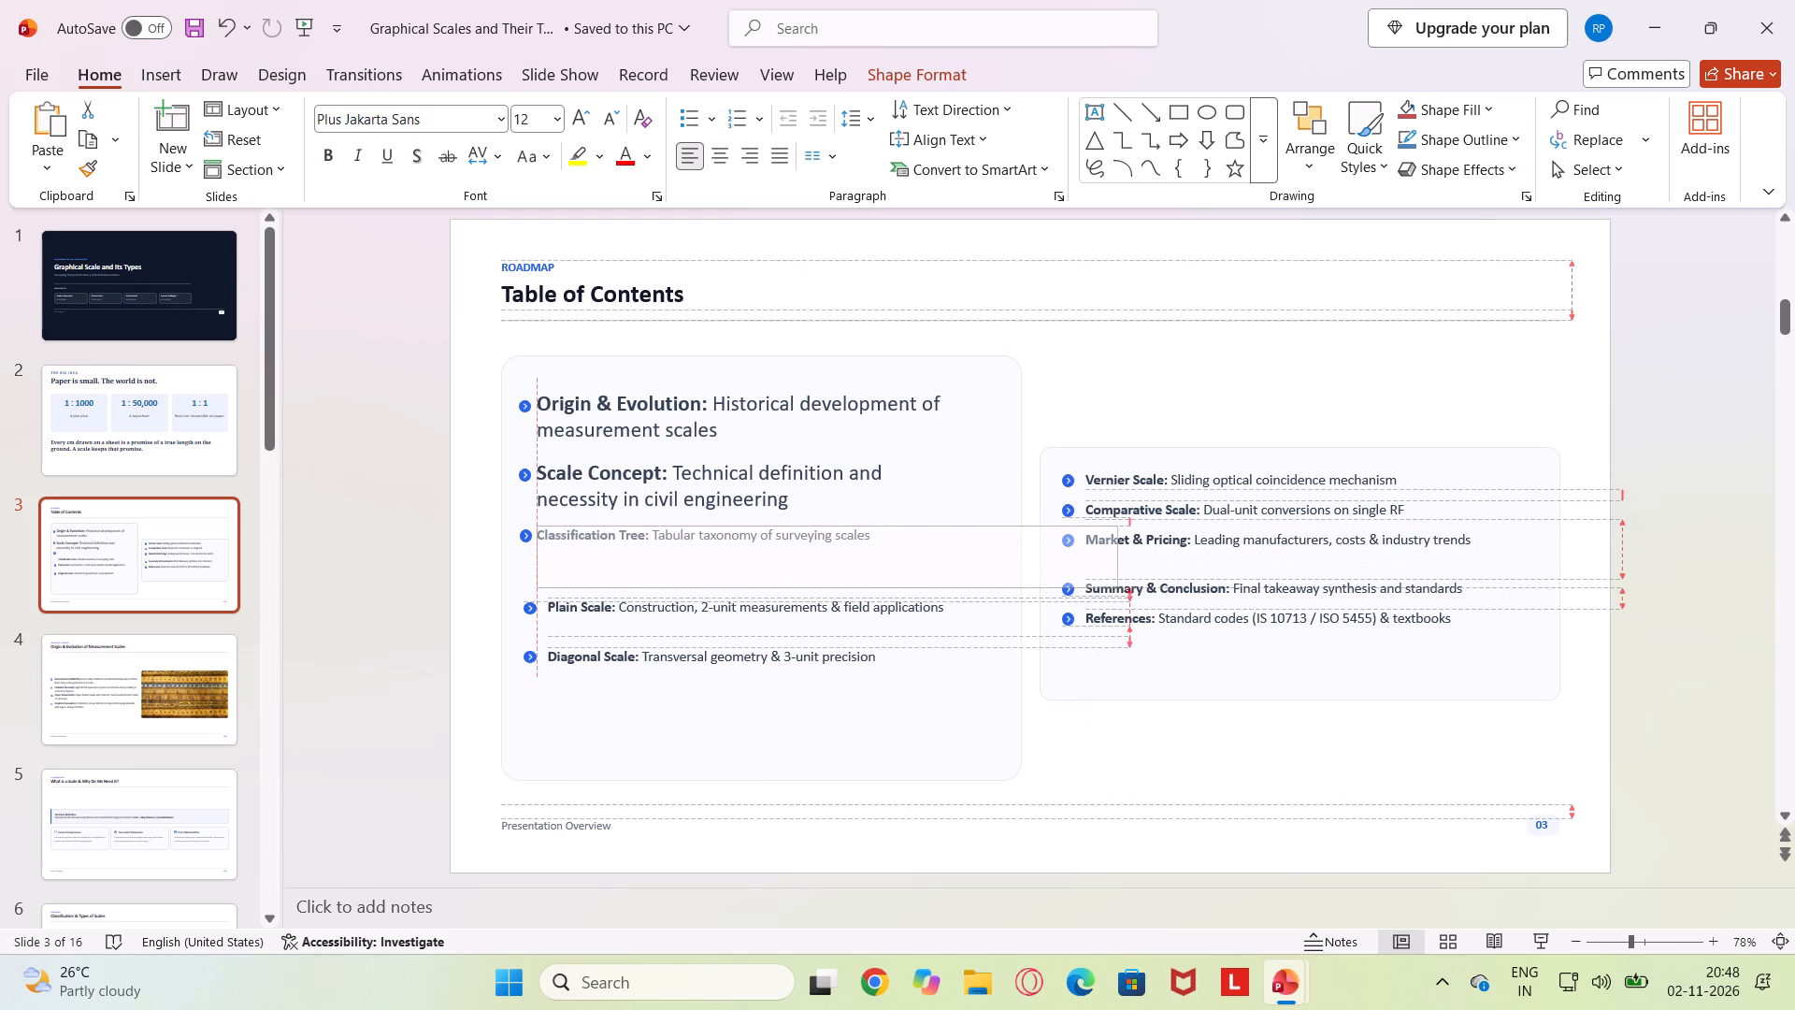
pyautogui.moveTo(538, 526); pyautogui.dragTo(538, 525)
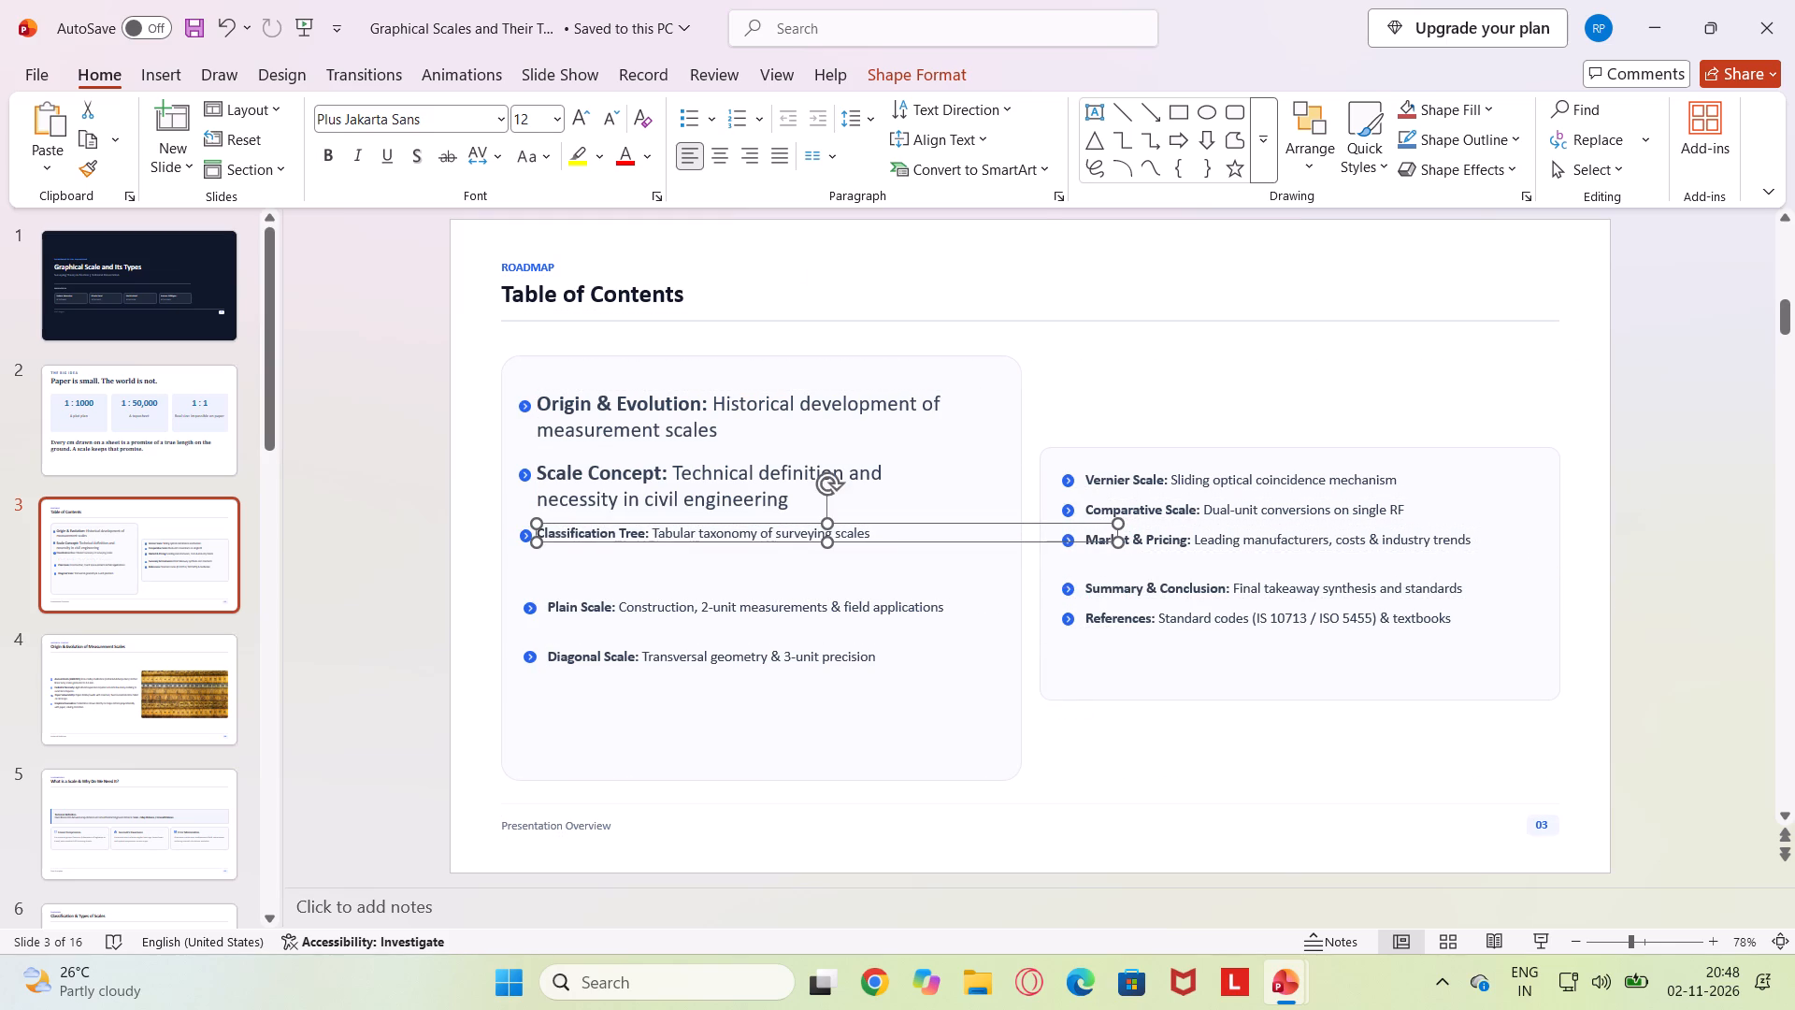
# Set the whole "Classification Tree" entry to font size 18.
pyautogui.hotkey('ctrl', 'a')
pyautogui.press('Escape')
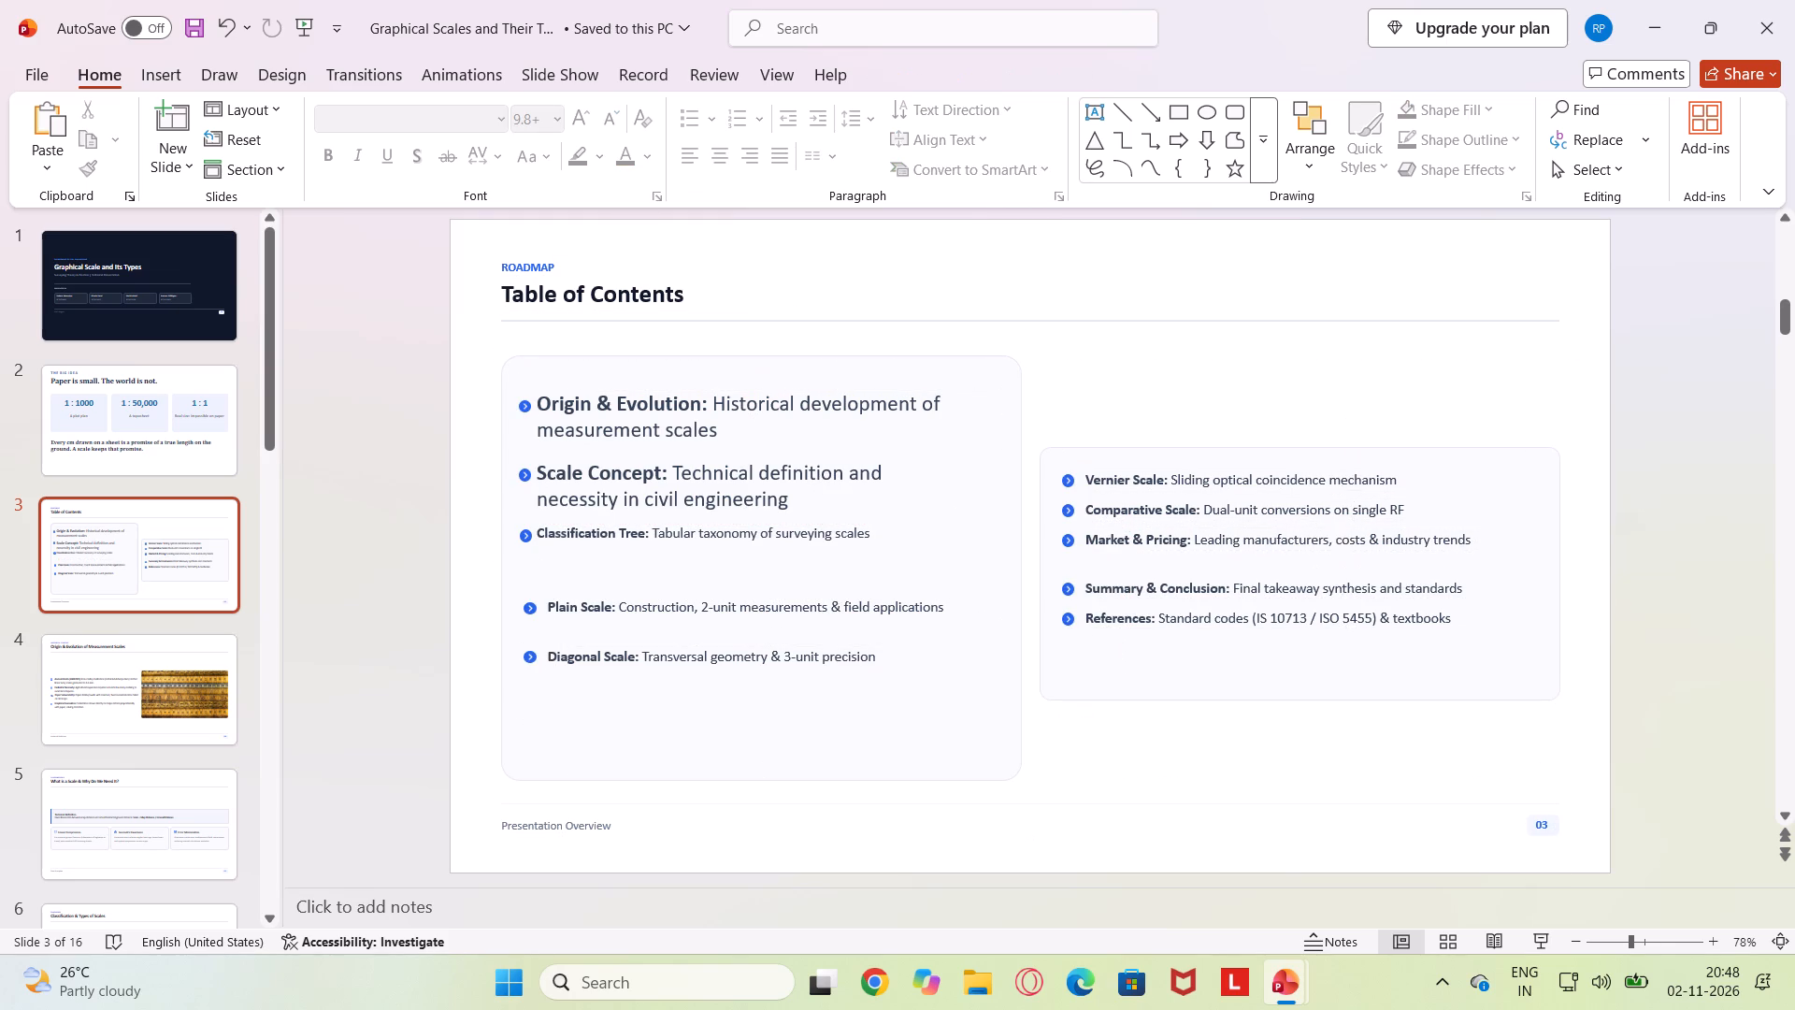
pyautogui.click(630, 536)
pyautogui.hotkey('ctrl', 'a')
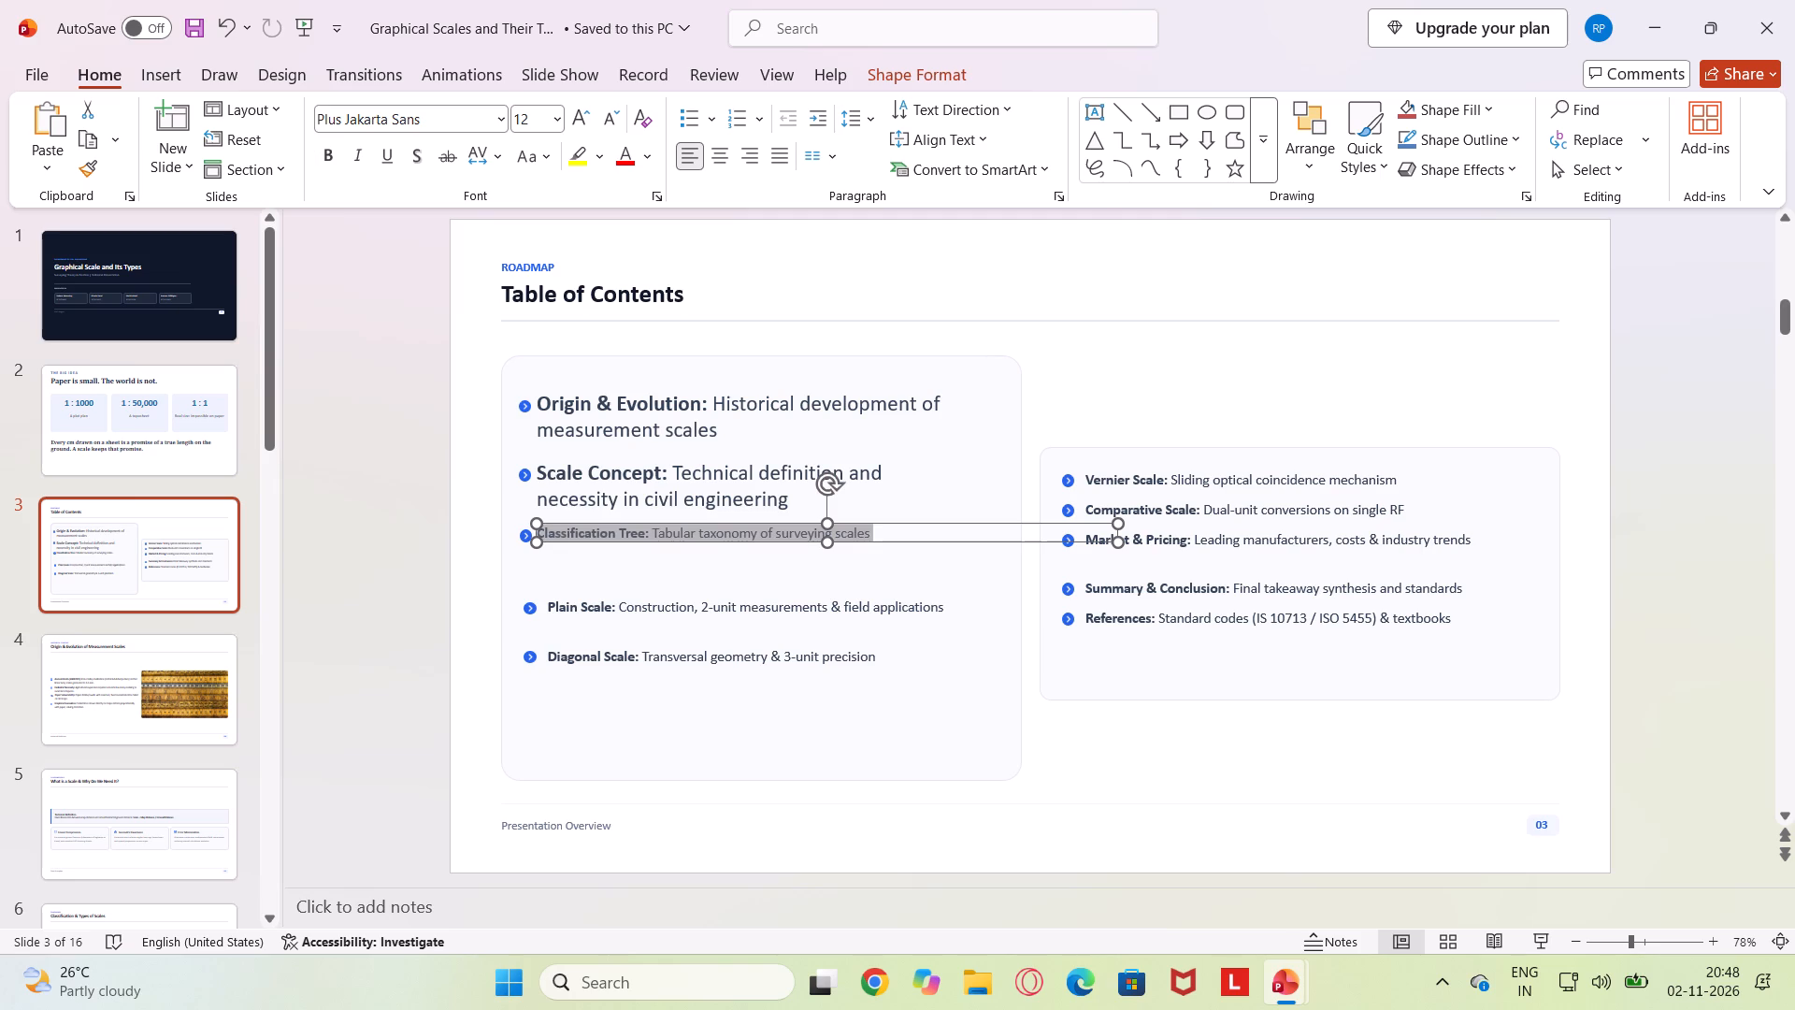
pyautogui.click(531, 114)
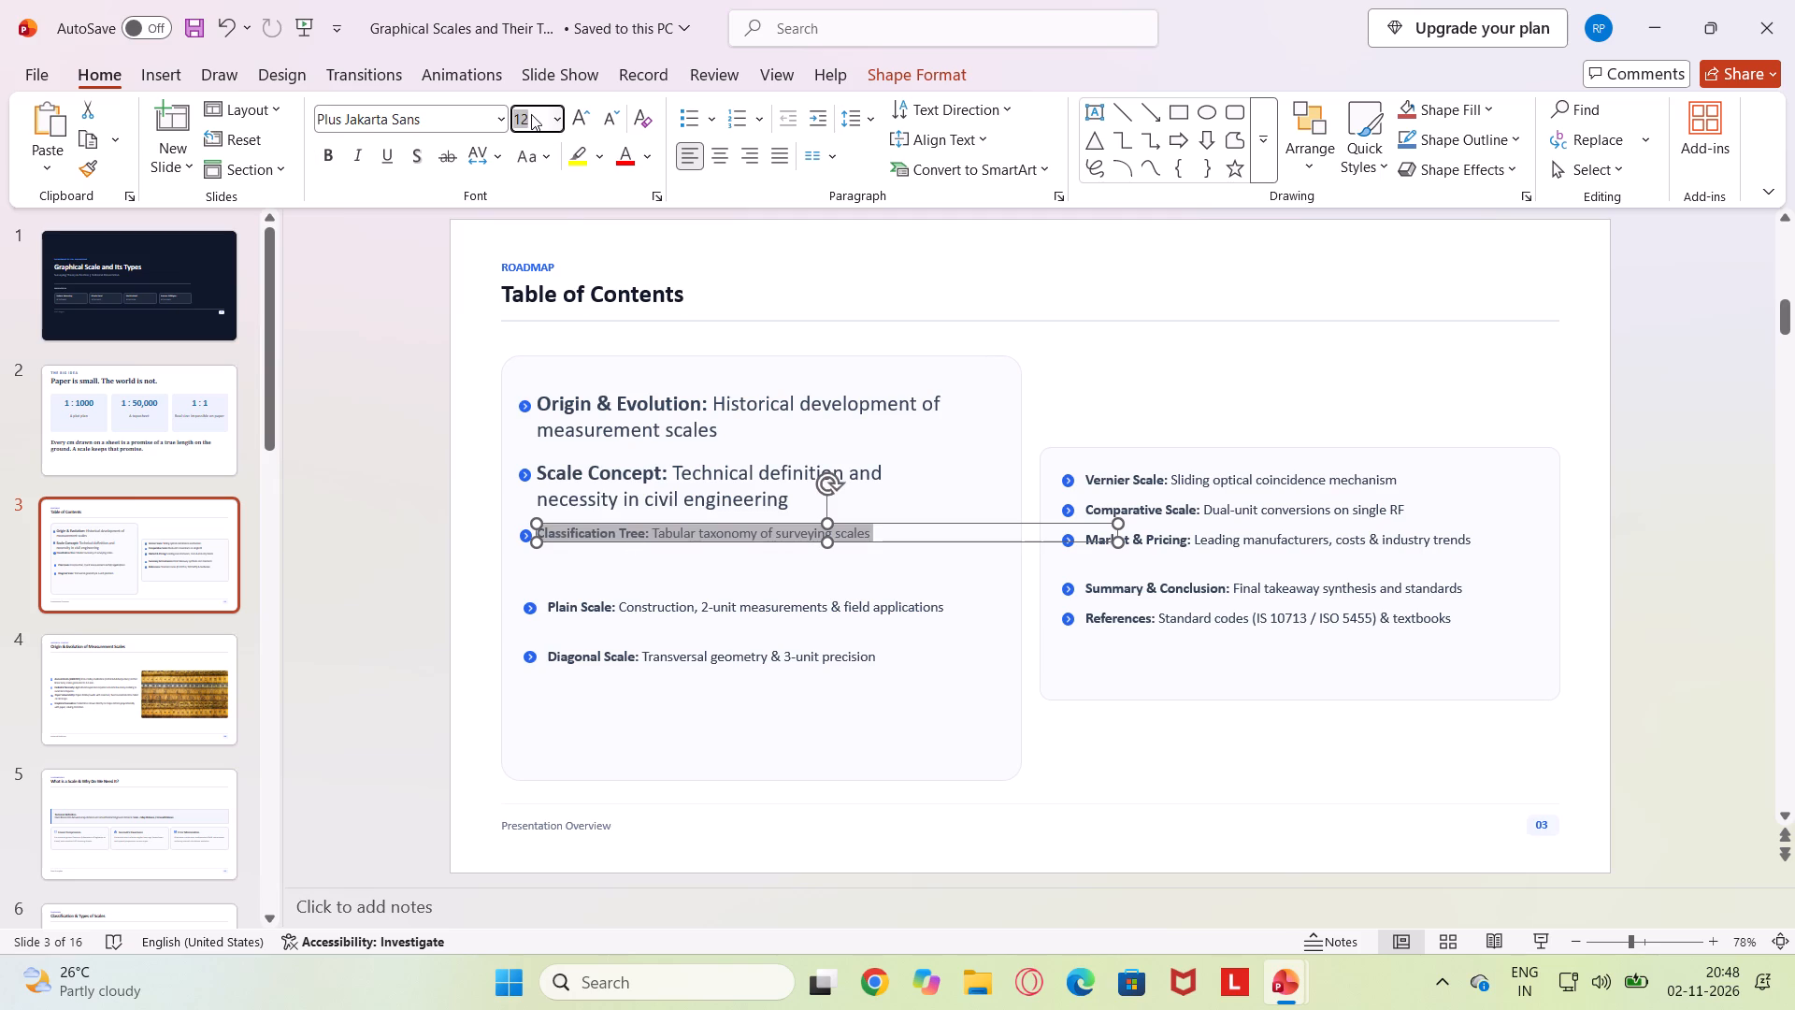
pyautogui.click(553, 119)
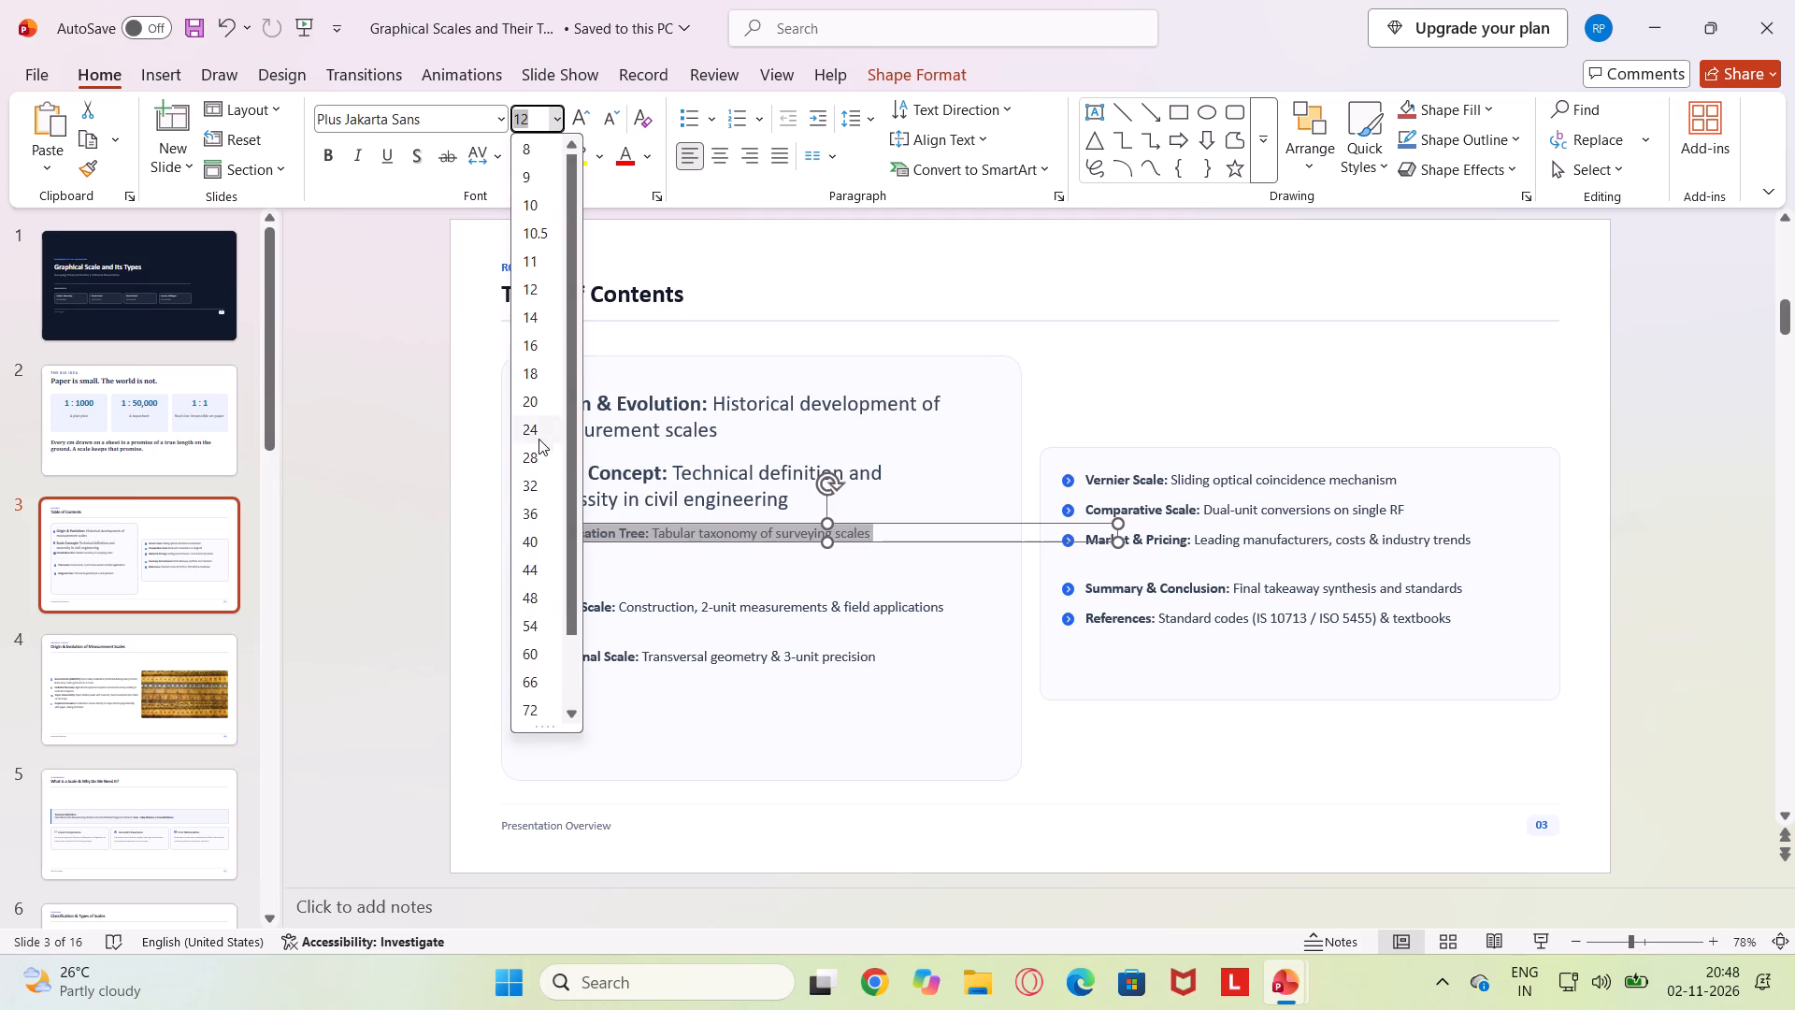
pyautogui.click(557, 376)
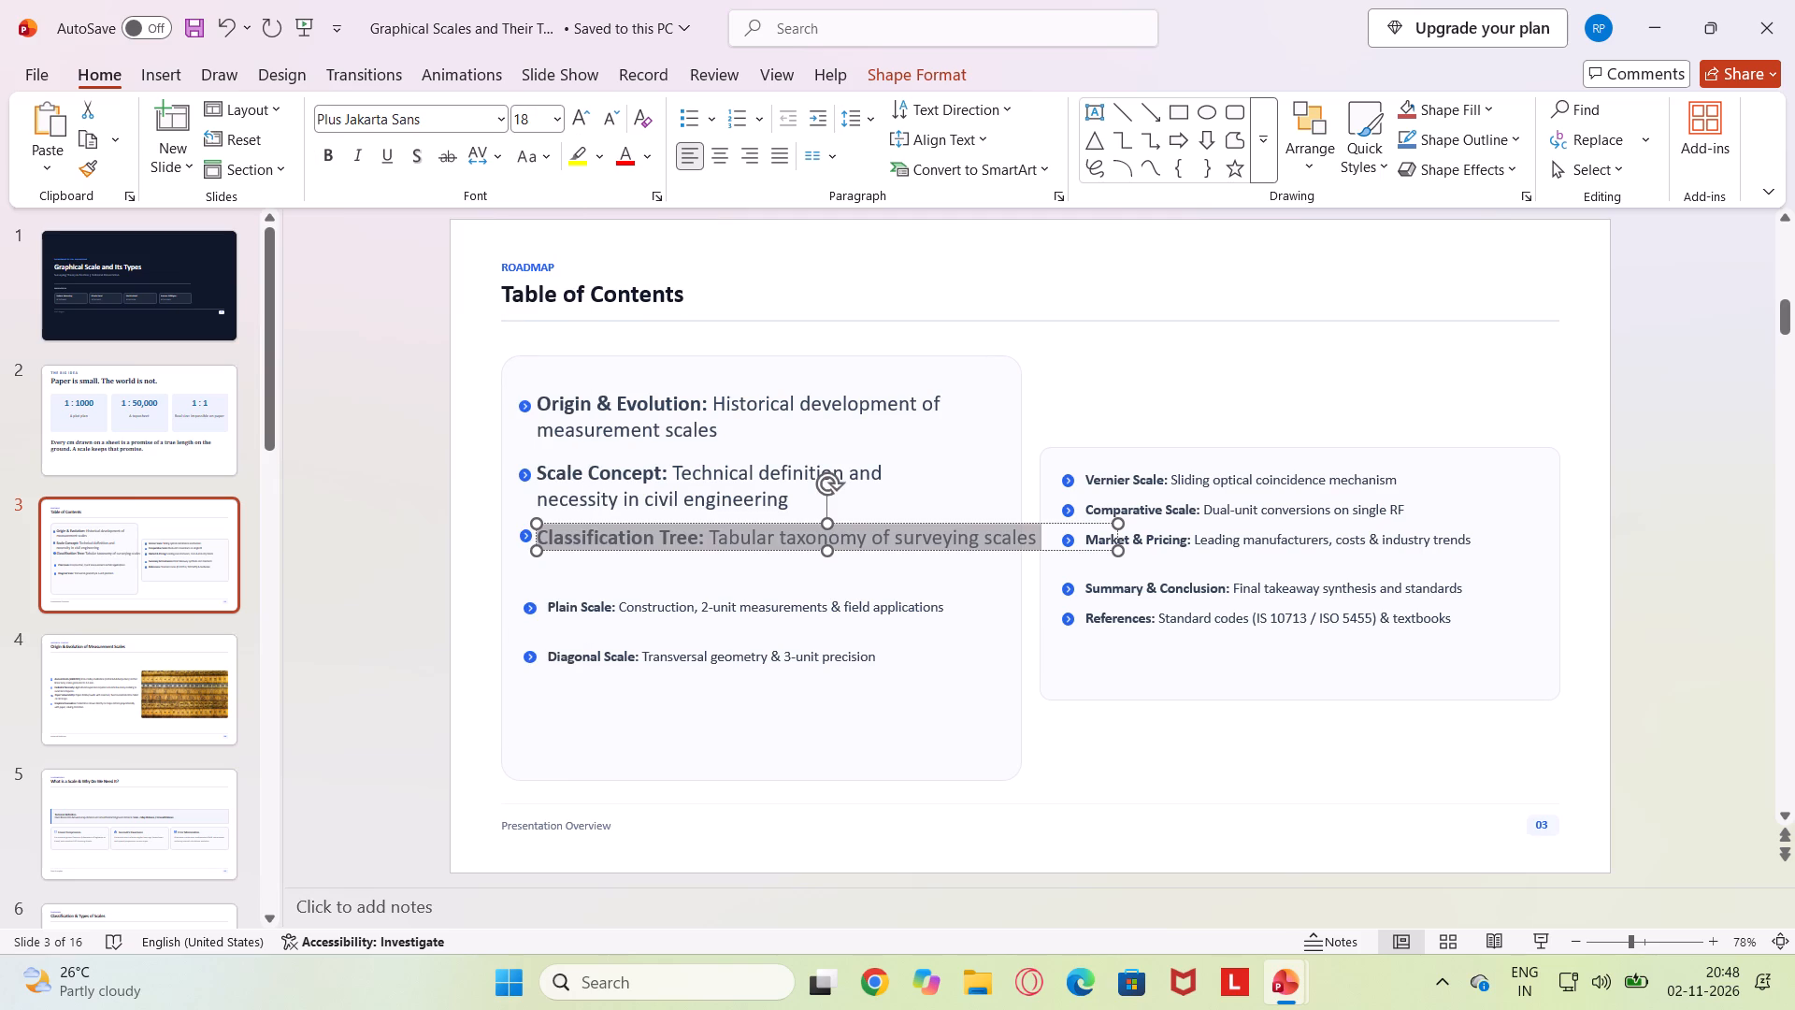
# Narrow the "Classification Tree" text box to end at its card's right edge, wrapping the entry onto two lines.
pyautogui.moveTo(1121, 550); pyautogui.dragTo(1066, 553)
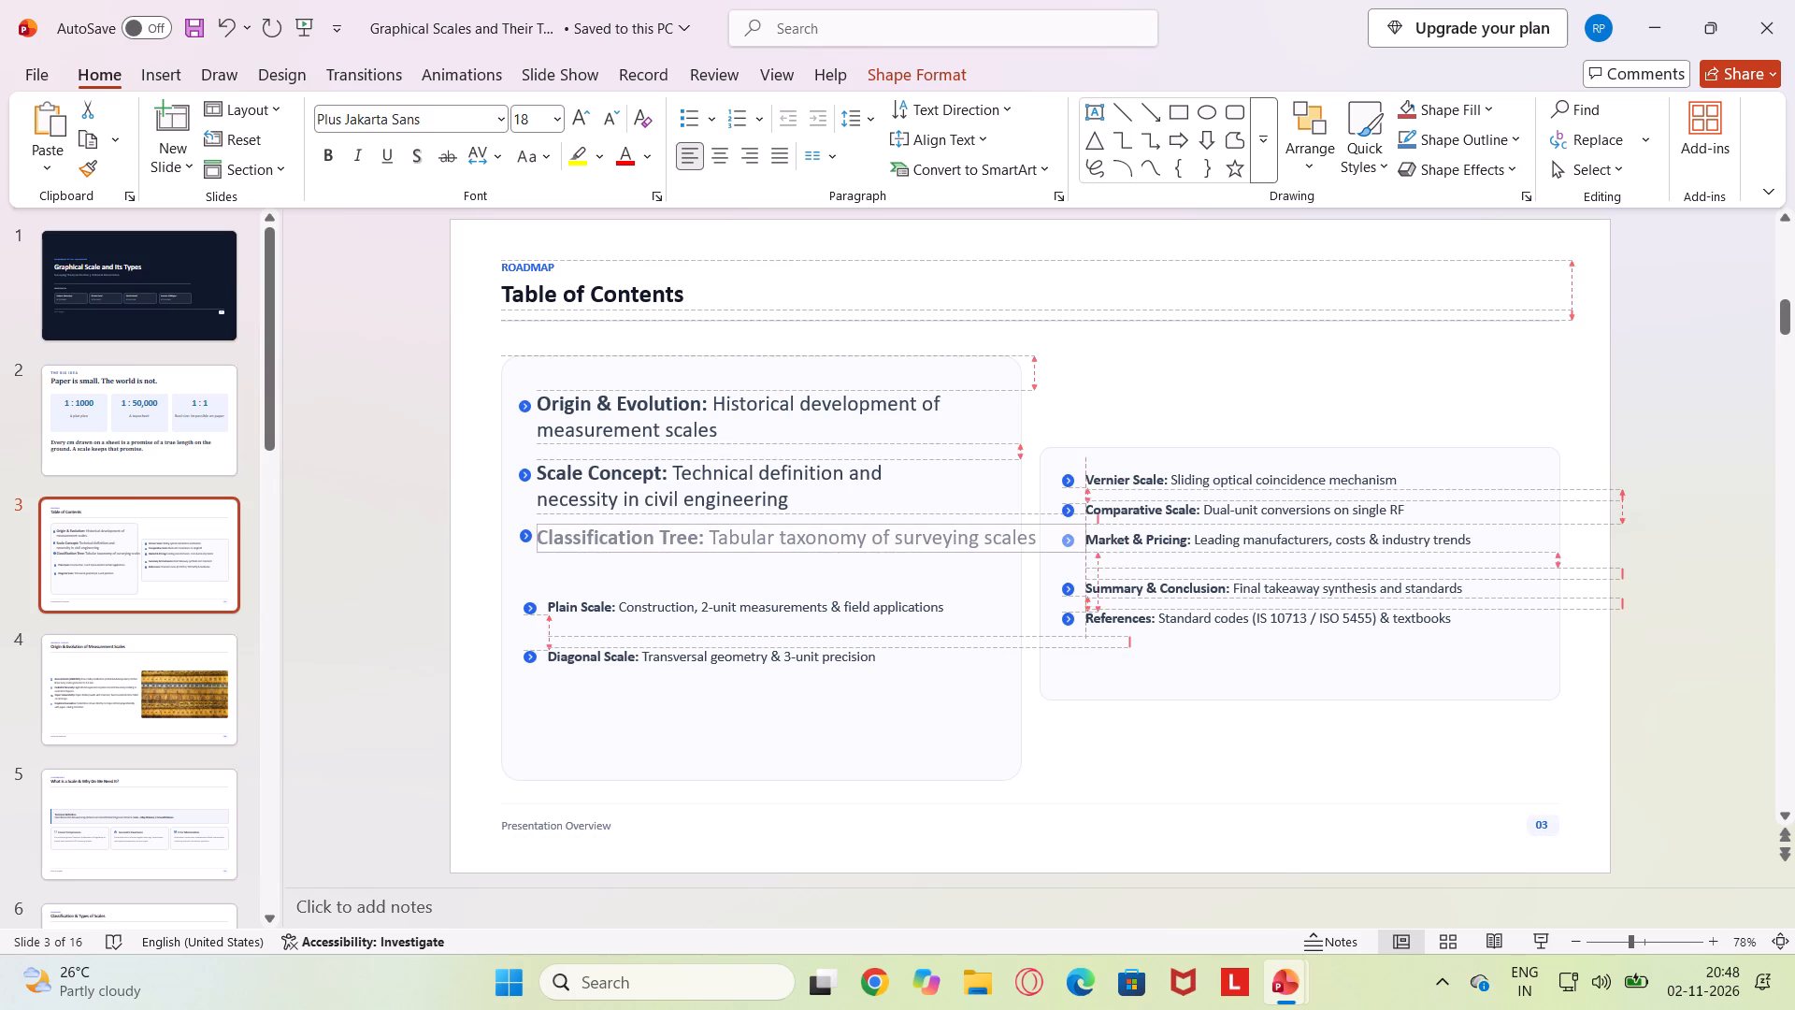
pyautogui.moveTo(1066, 553); pyautogui.dragTo(1018, 550)
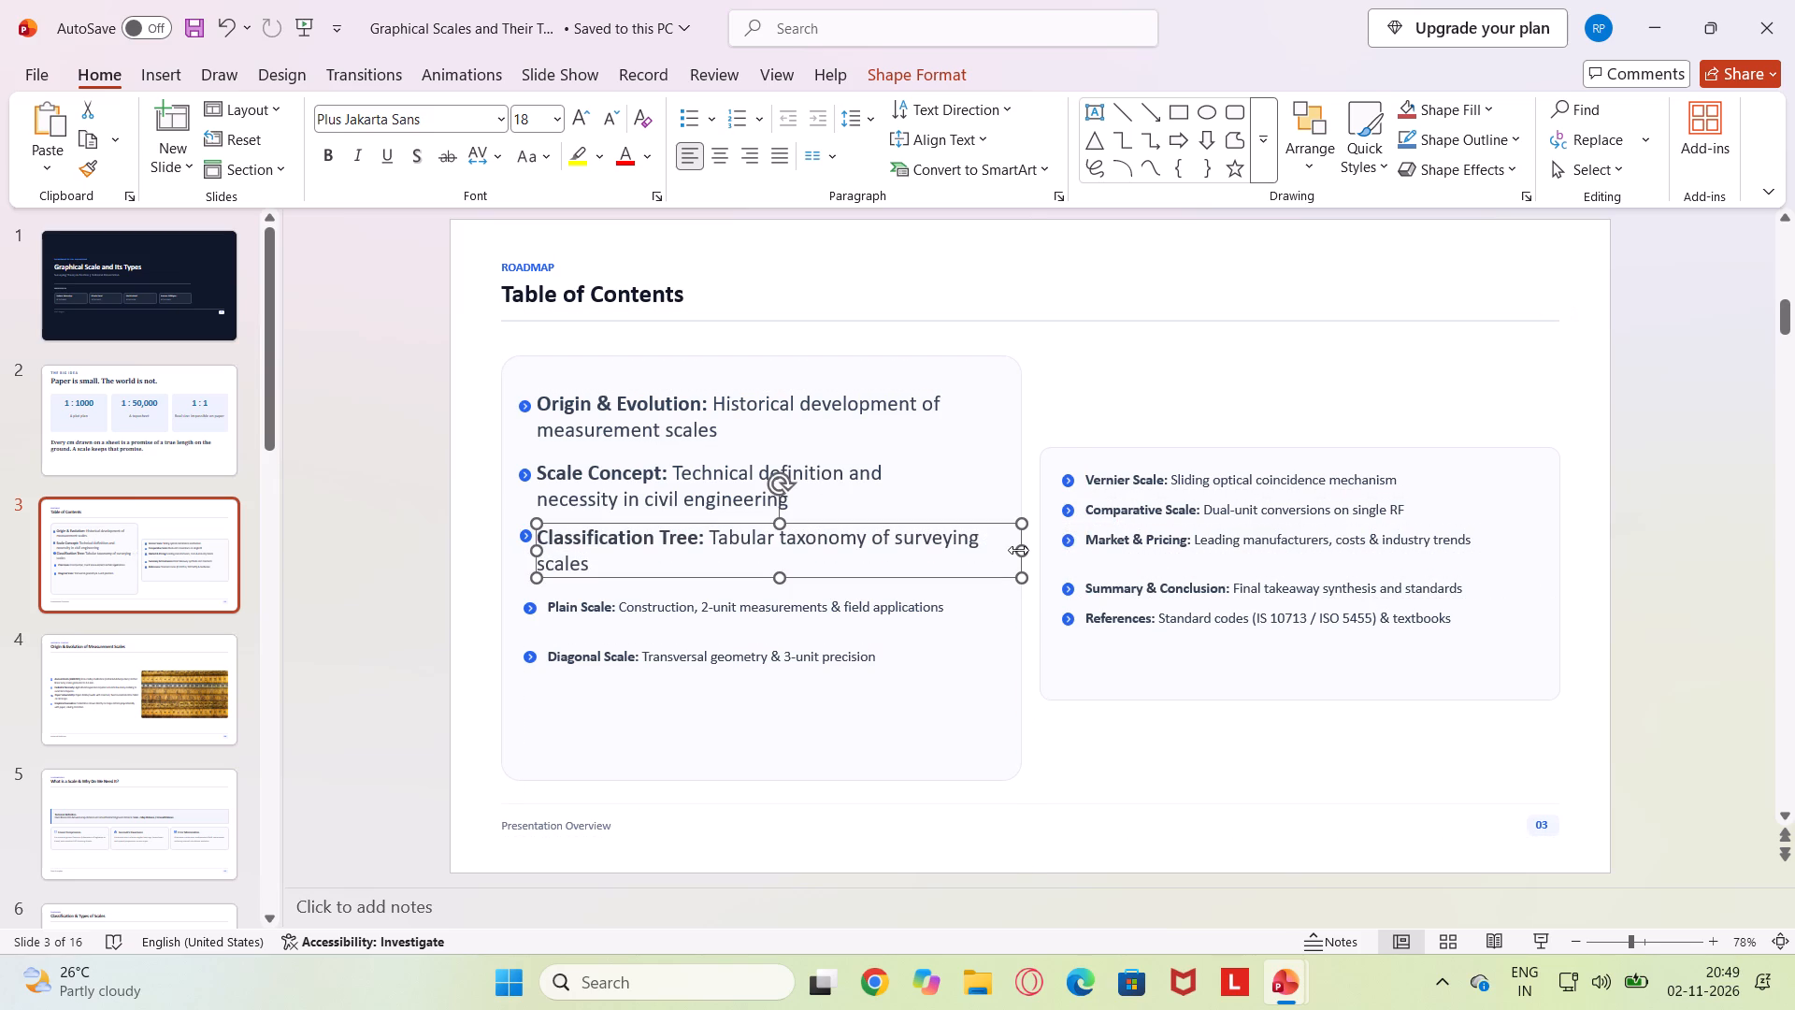
pyautogui.click(1105, 768)
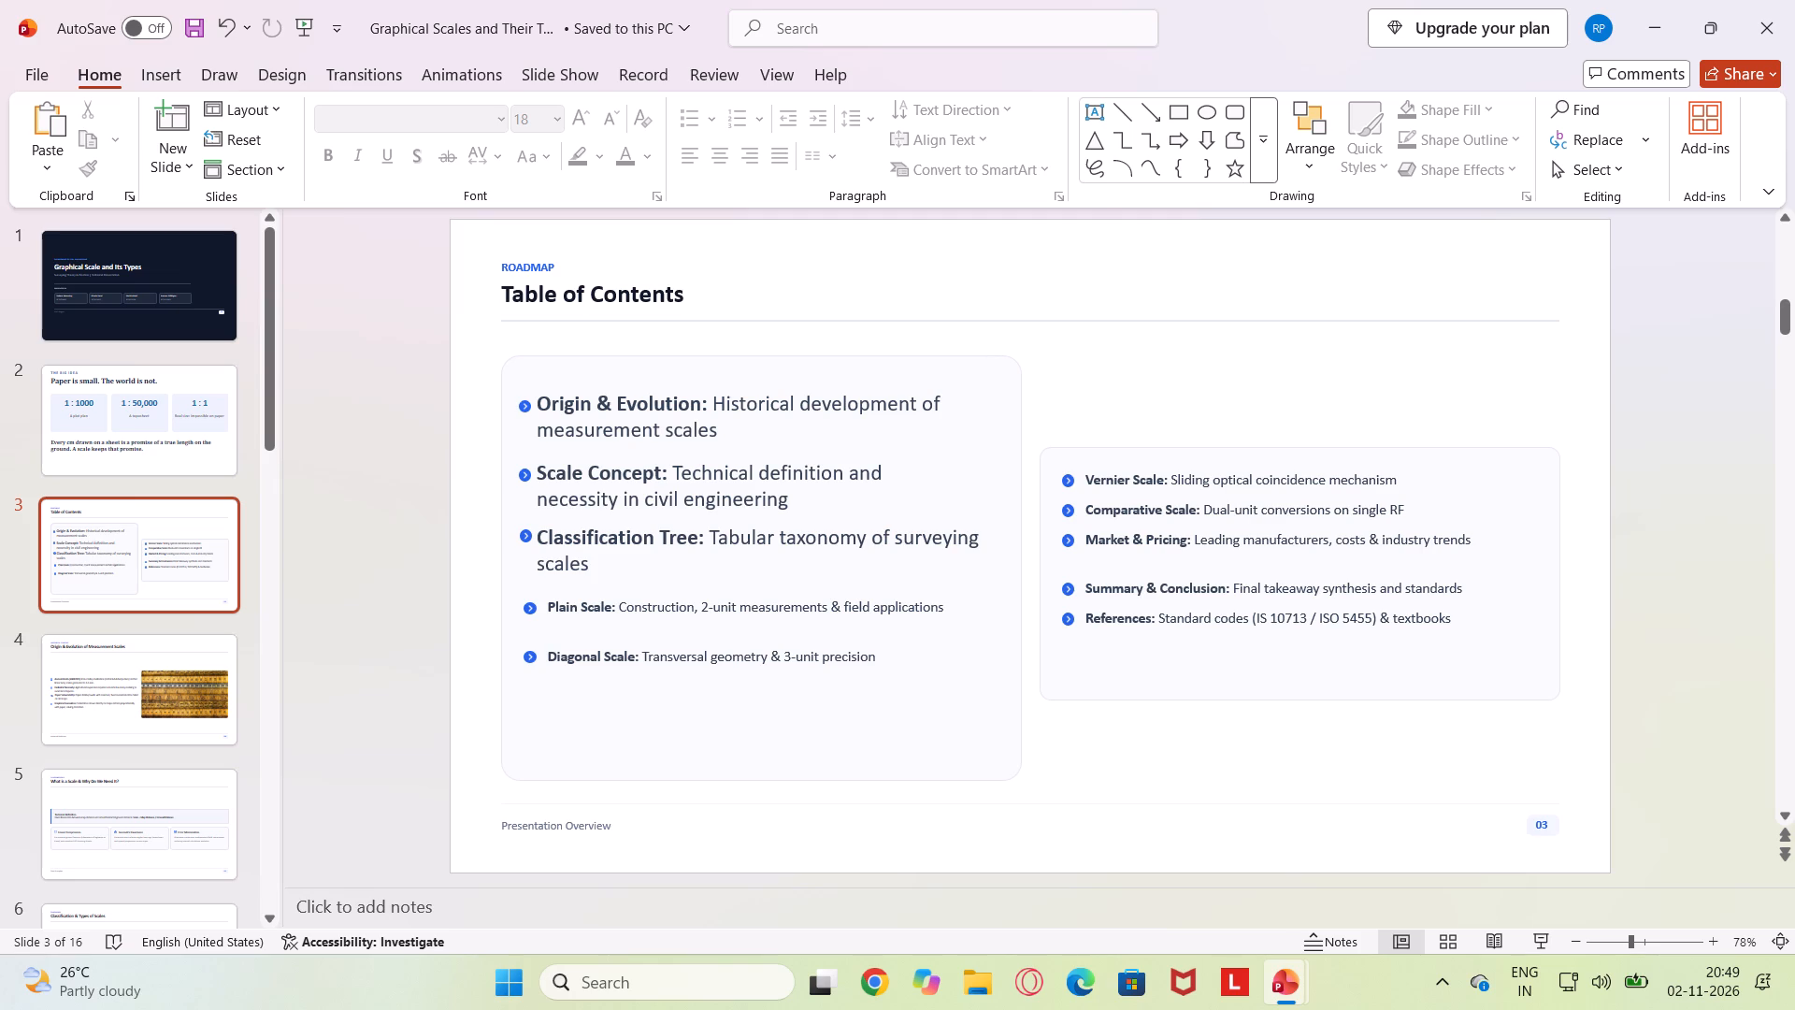
# Move the fourth blue arrow bullet slightly up and left, in line with the bullets above.
pyautogui.moveTo(534, 606); pyautogui.dragTo(528, 595)
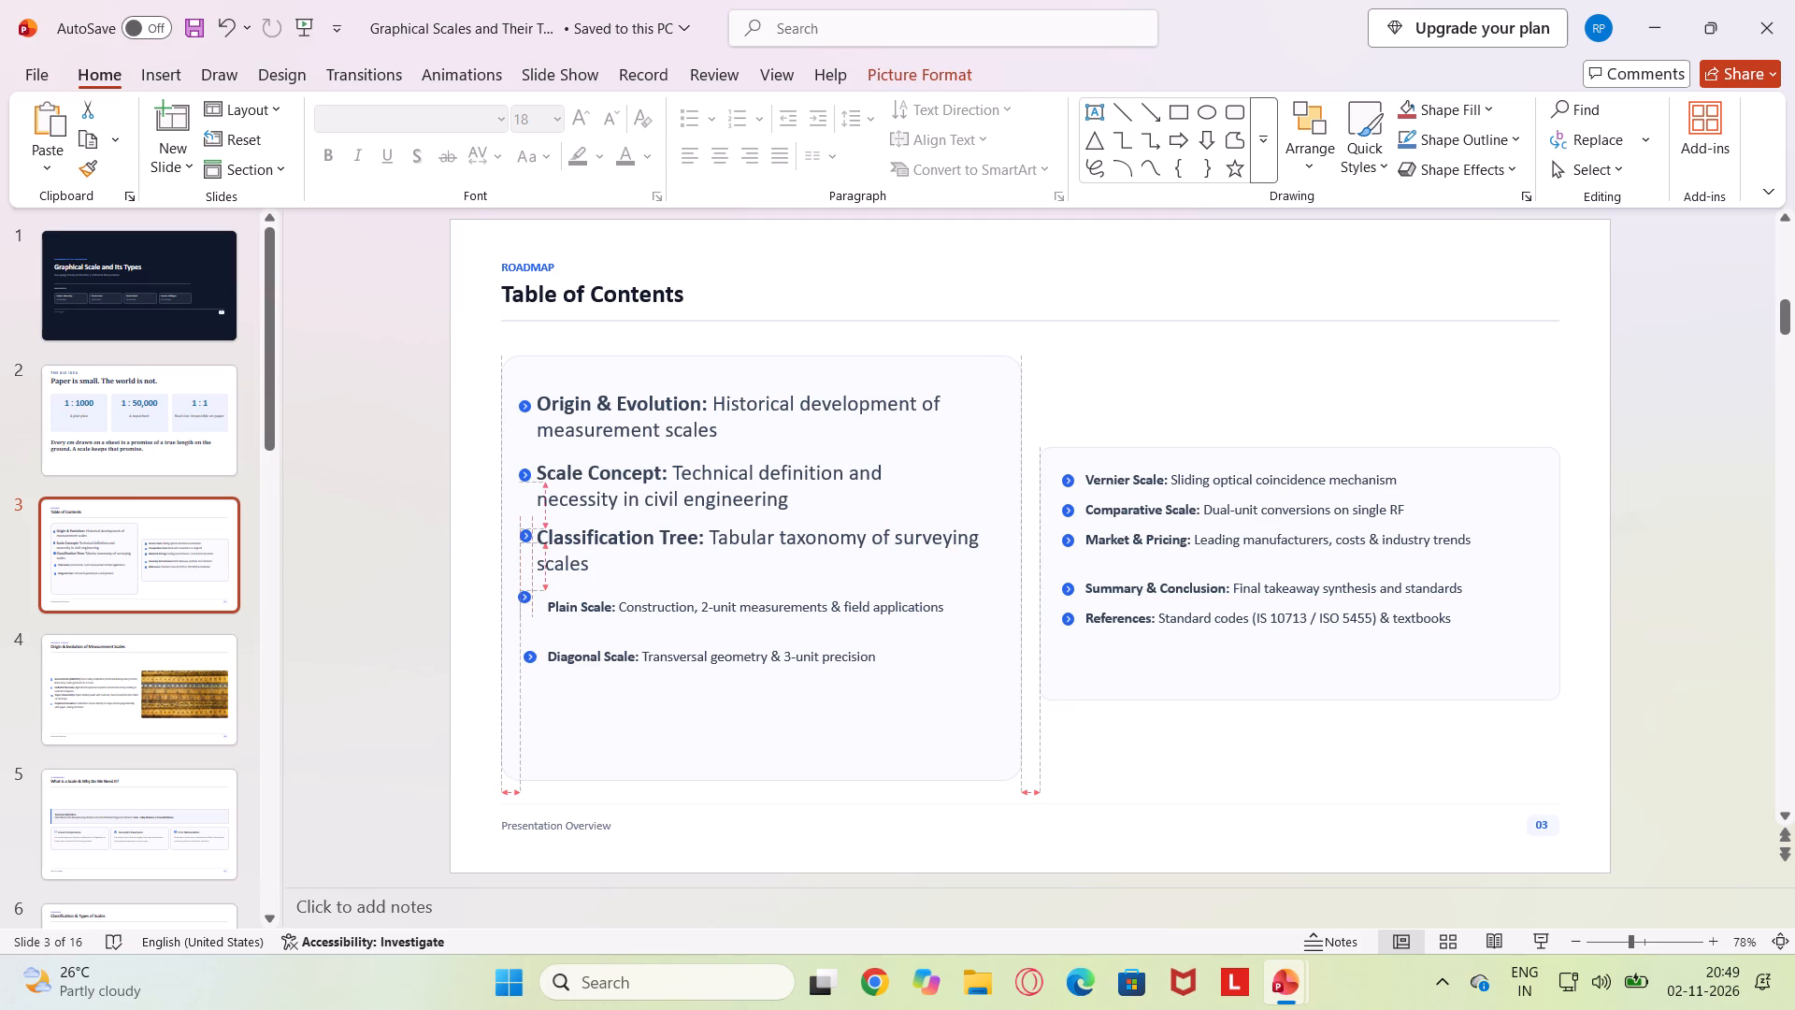
pyautogui.moveTo(528, 595); pyautogui.dragTo(530, 596)
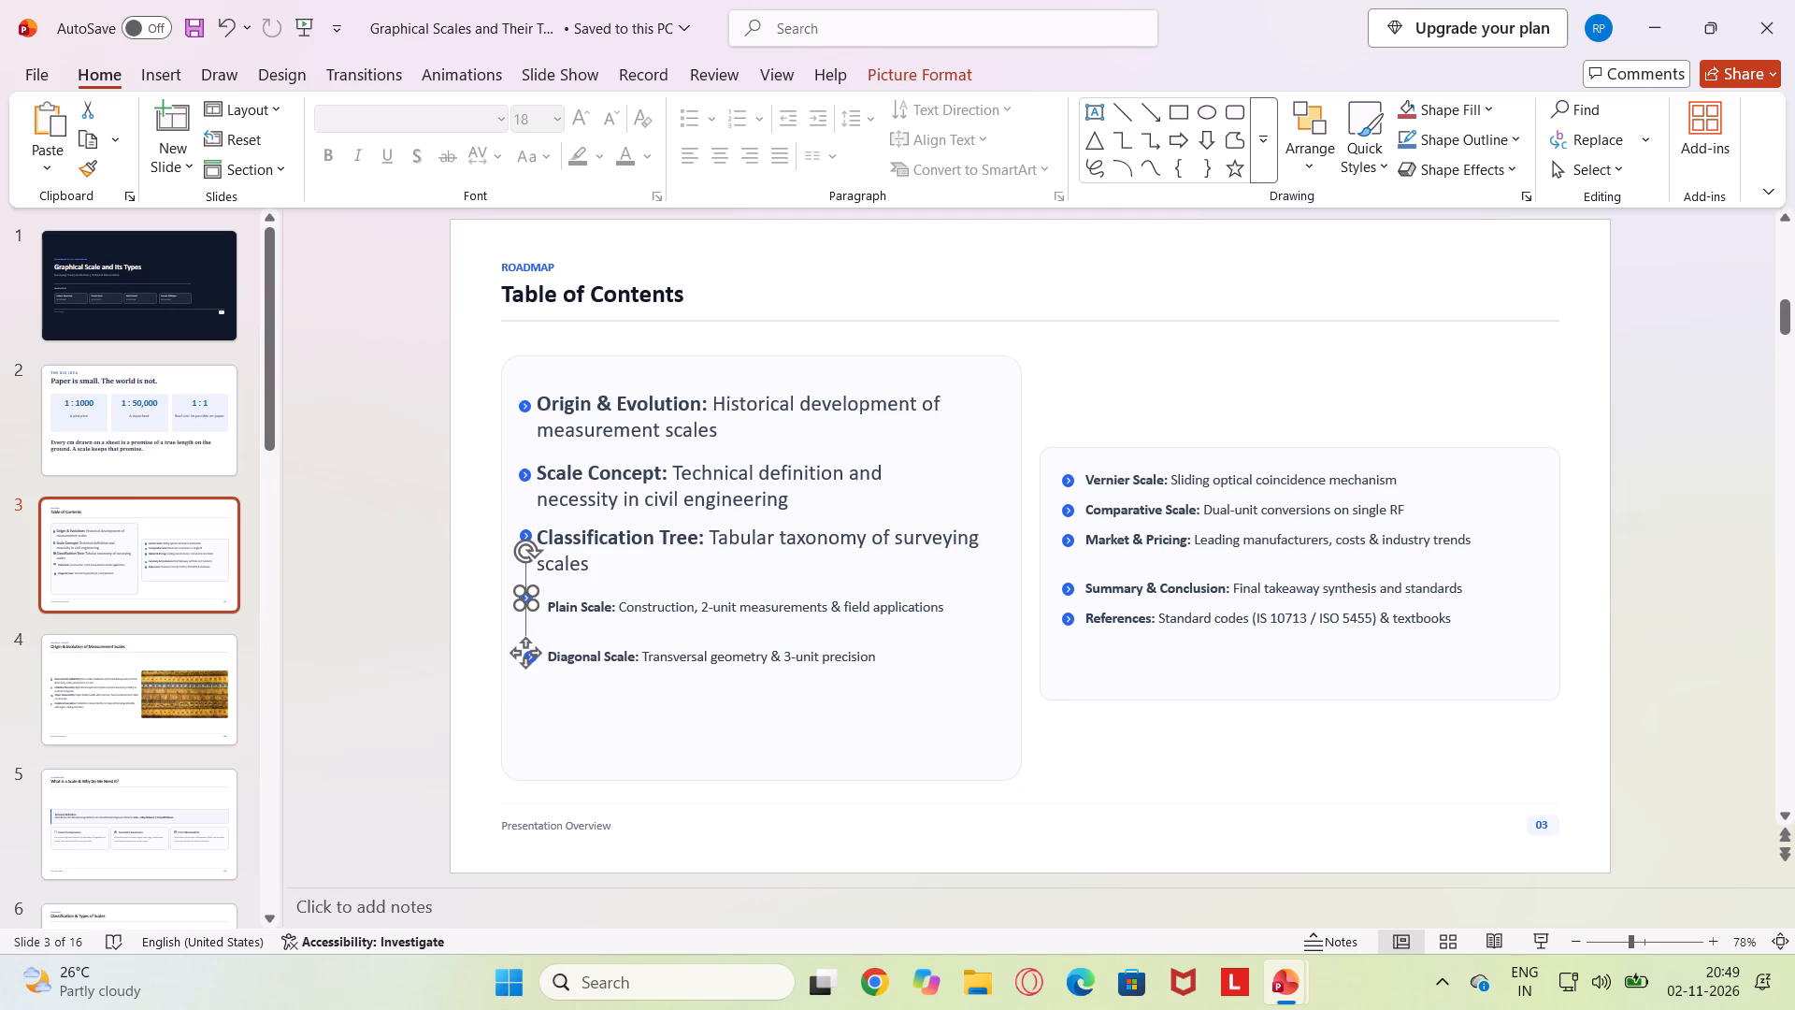
# Reshape the "Plain Scale" text box slightly up and leftward, level with the raised fourth bullet.
pyautogui.click(576, 611)
pyautogui.hotkey('ctrl', 'a')
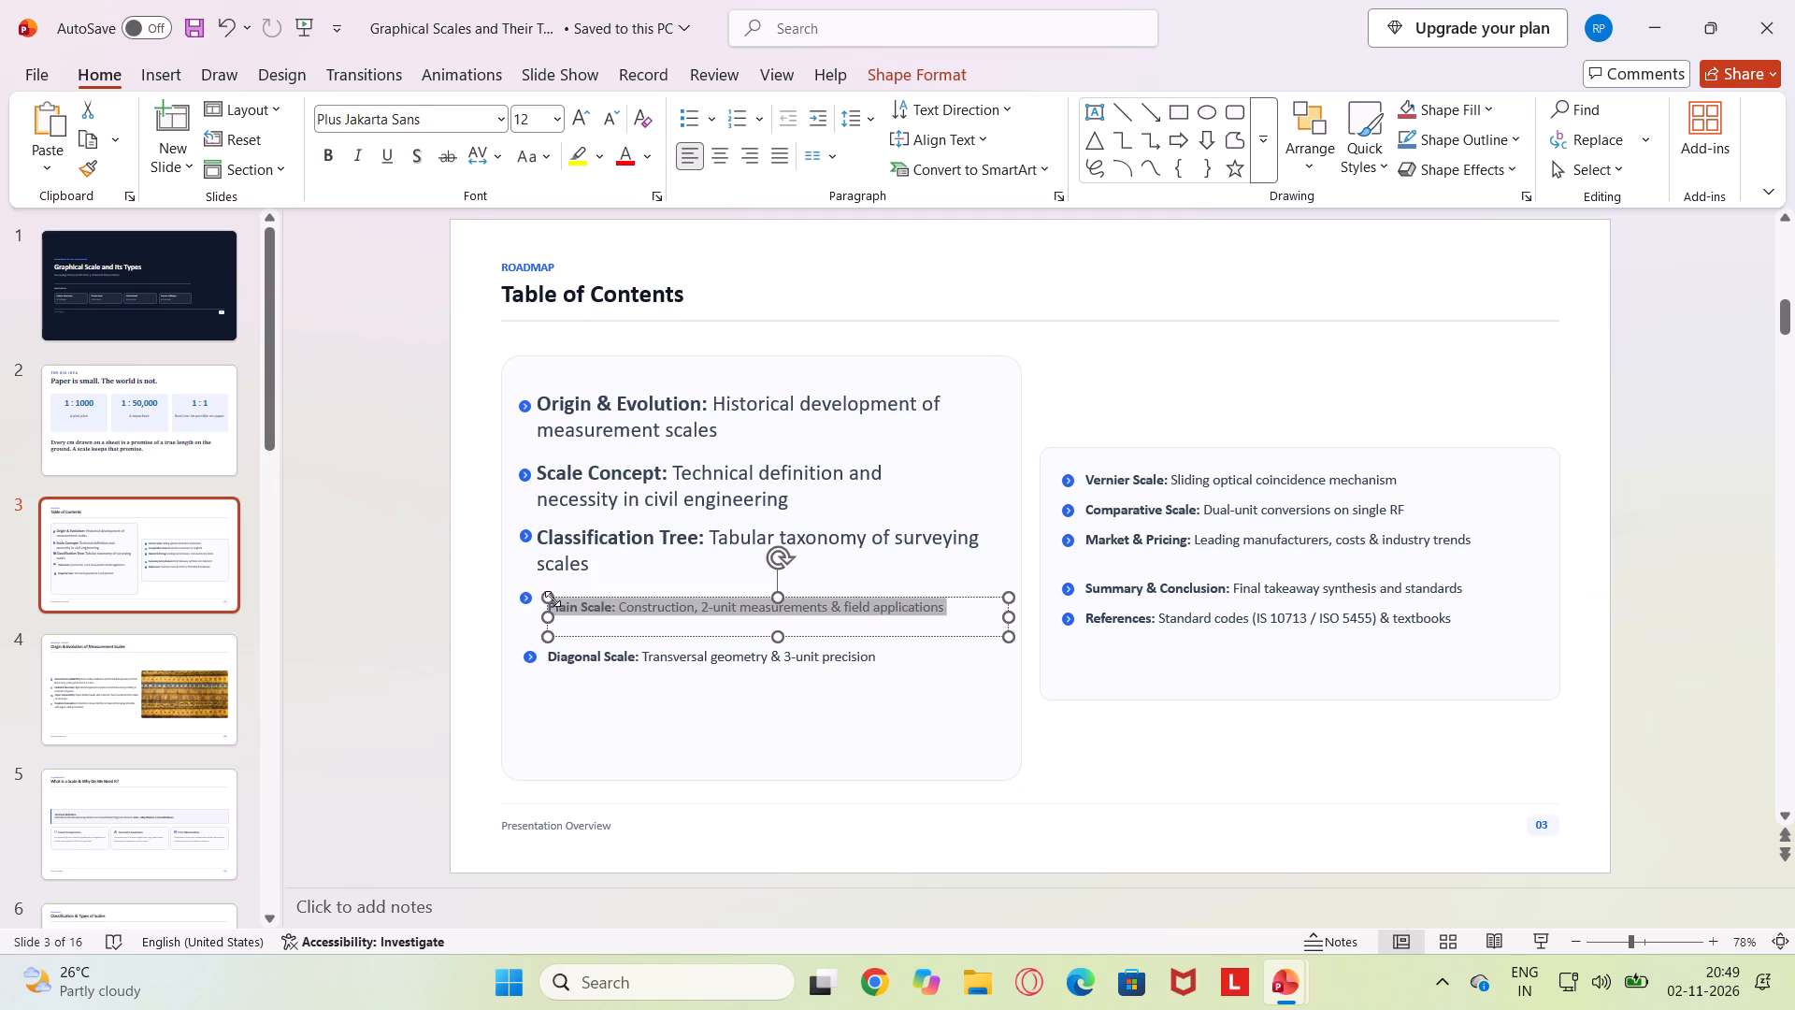
pyautogui.moveTo(550, 595); pyautogui.dragTo(543, 585)
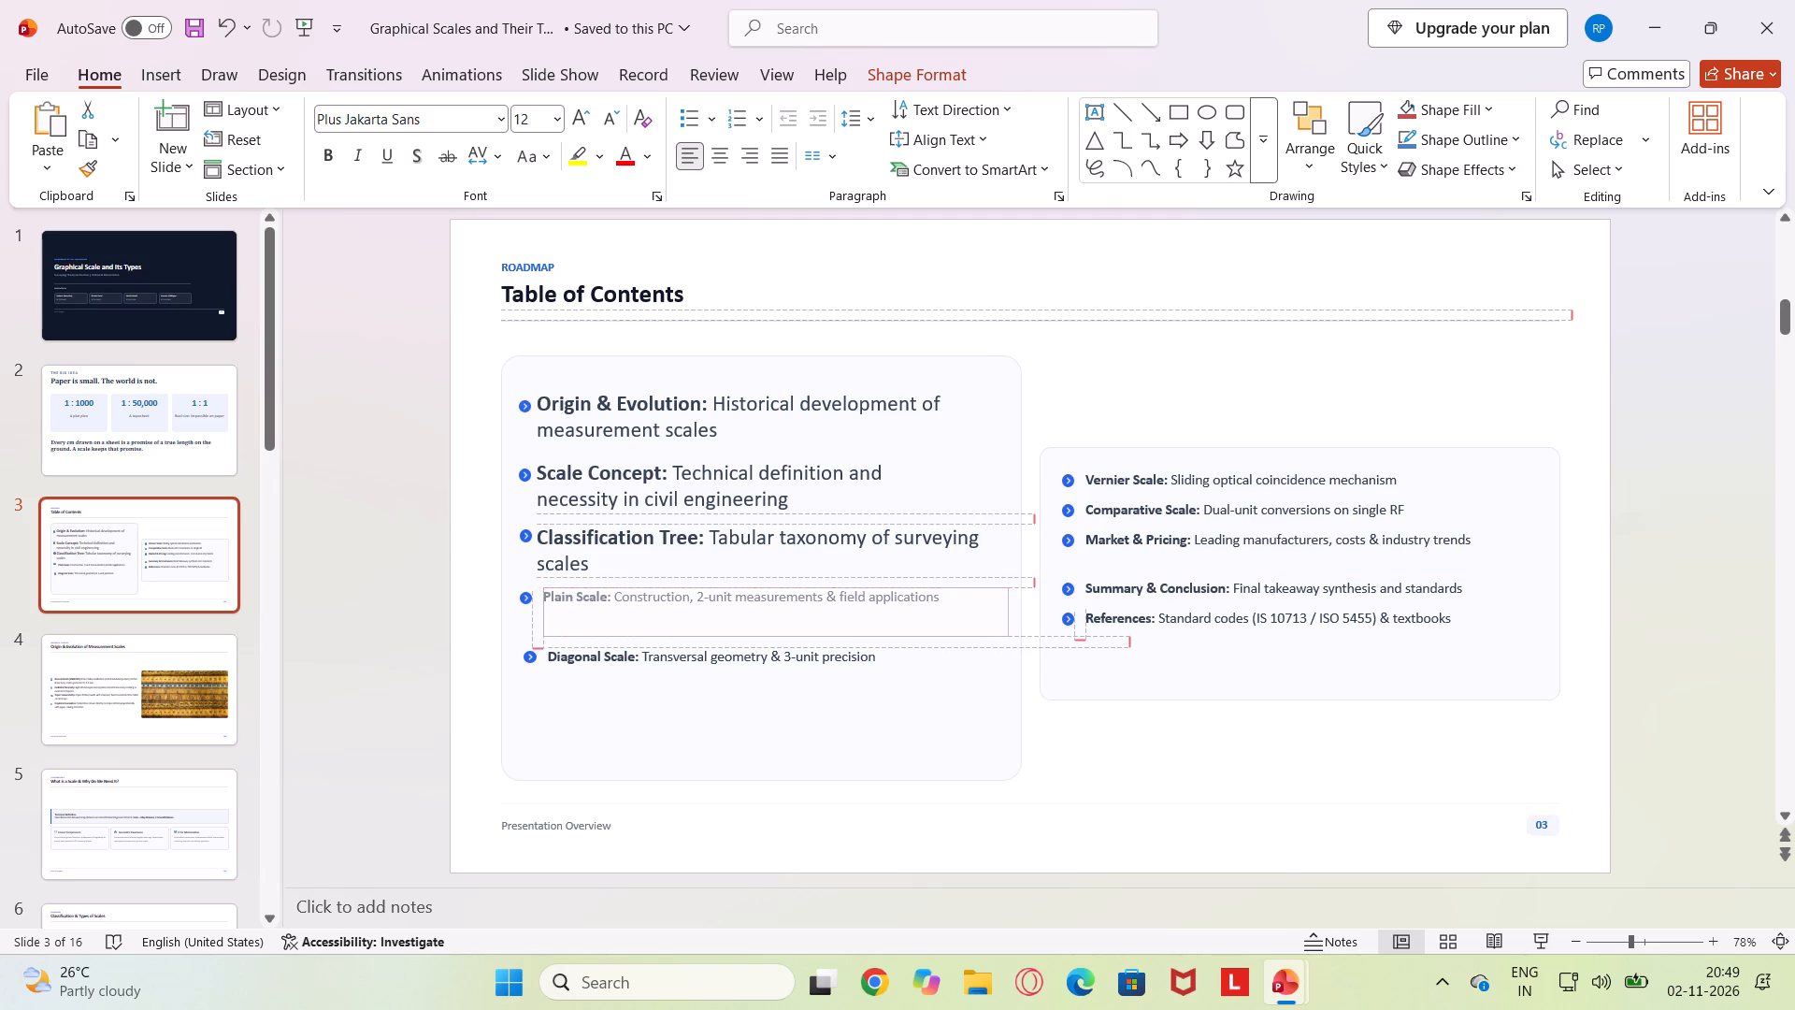
pyautogui.moveTo(543, 585); pyautogui.dragTo(542, 586)
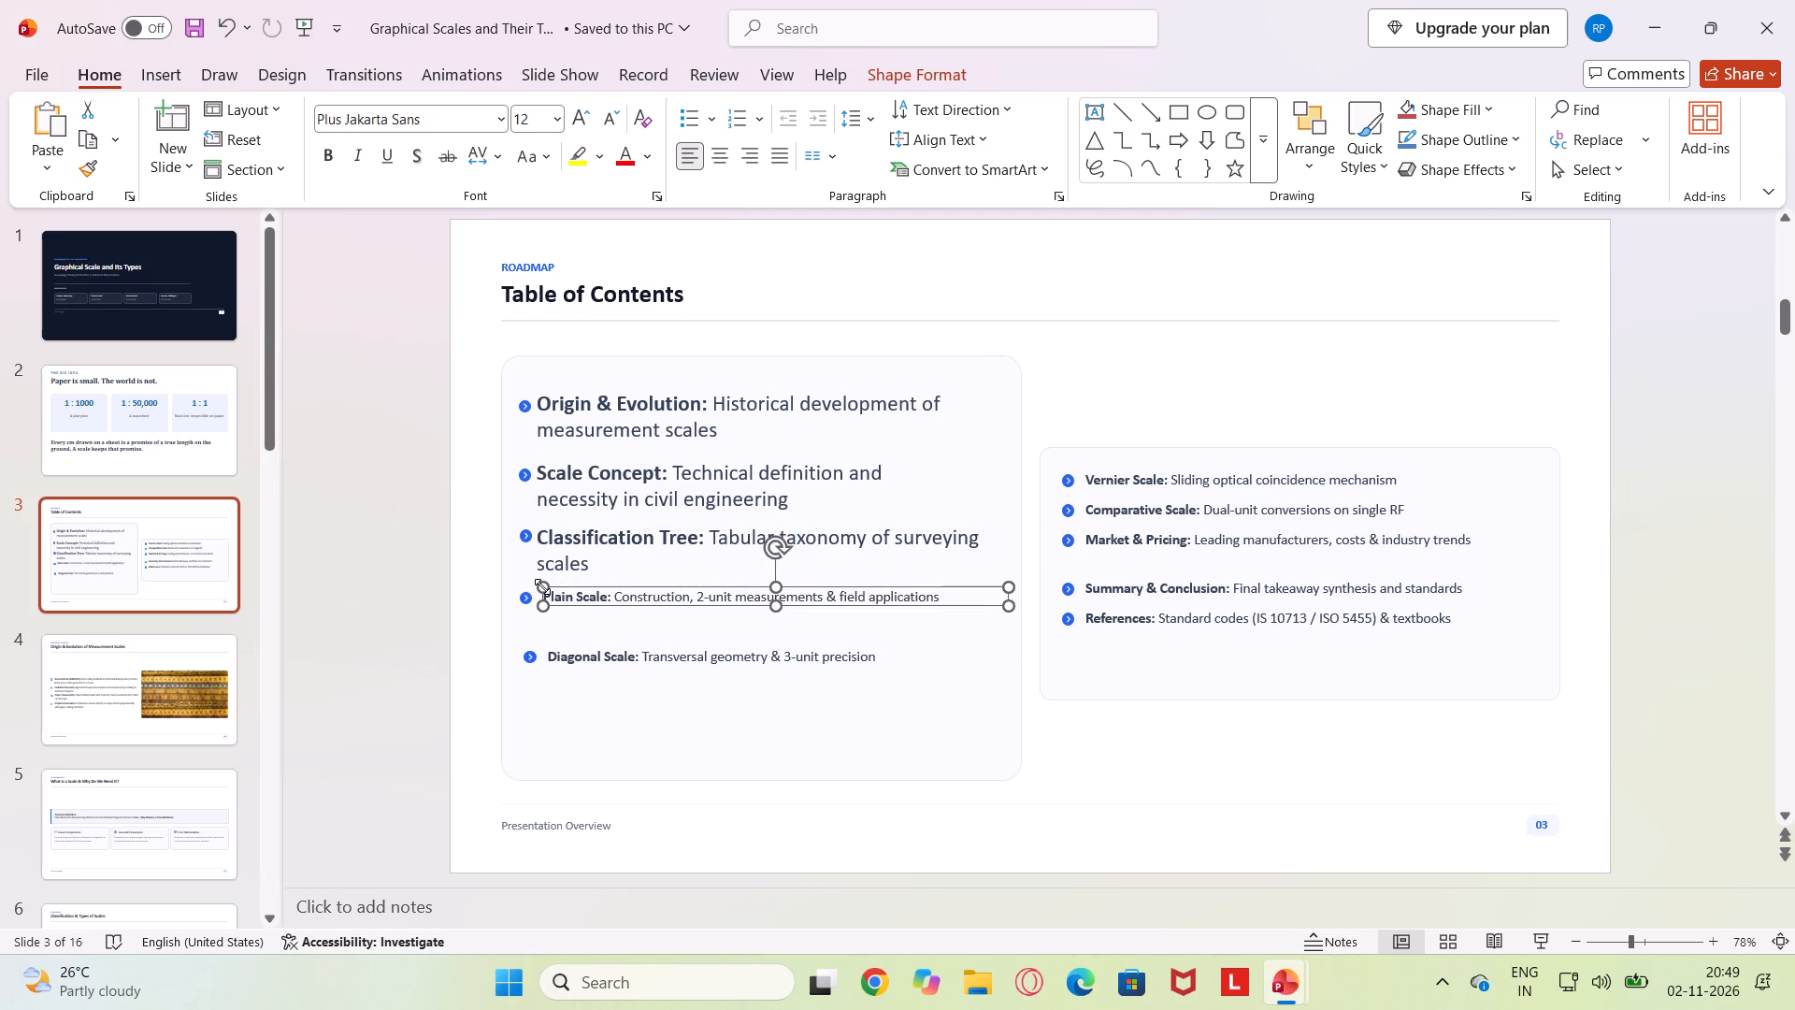
# Set the whole "Plain Scale" entry to font size 18.
pyautogui.hotkey('ctrl', 'a')
pyautogui.click(693, 599)
pyautogui.hotkey('ctrl', 'a')
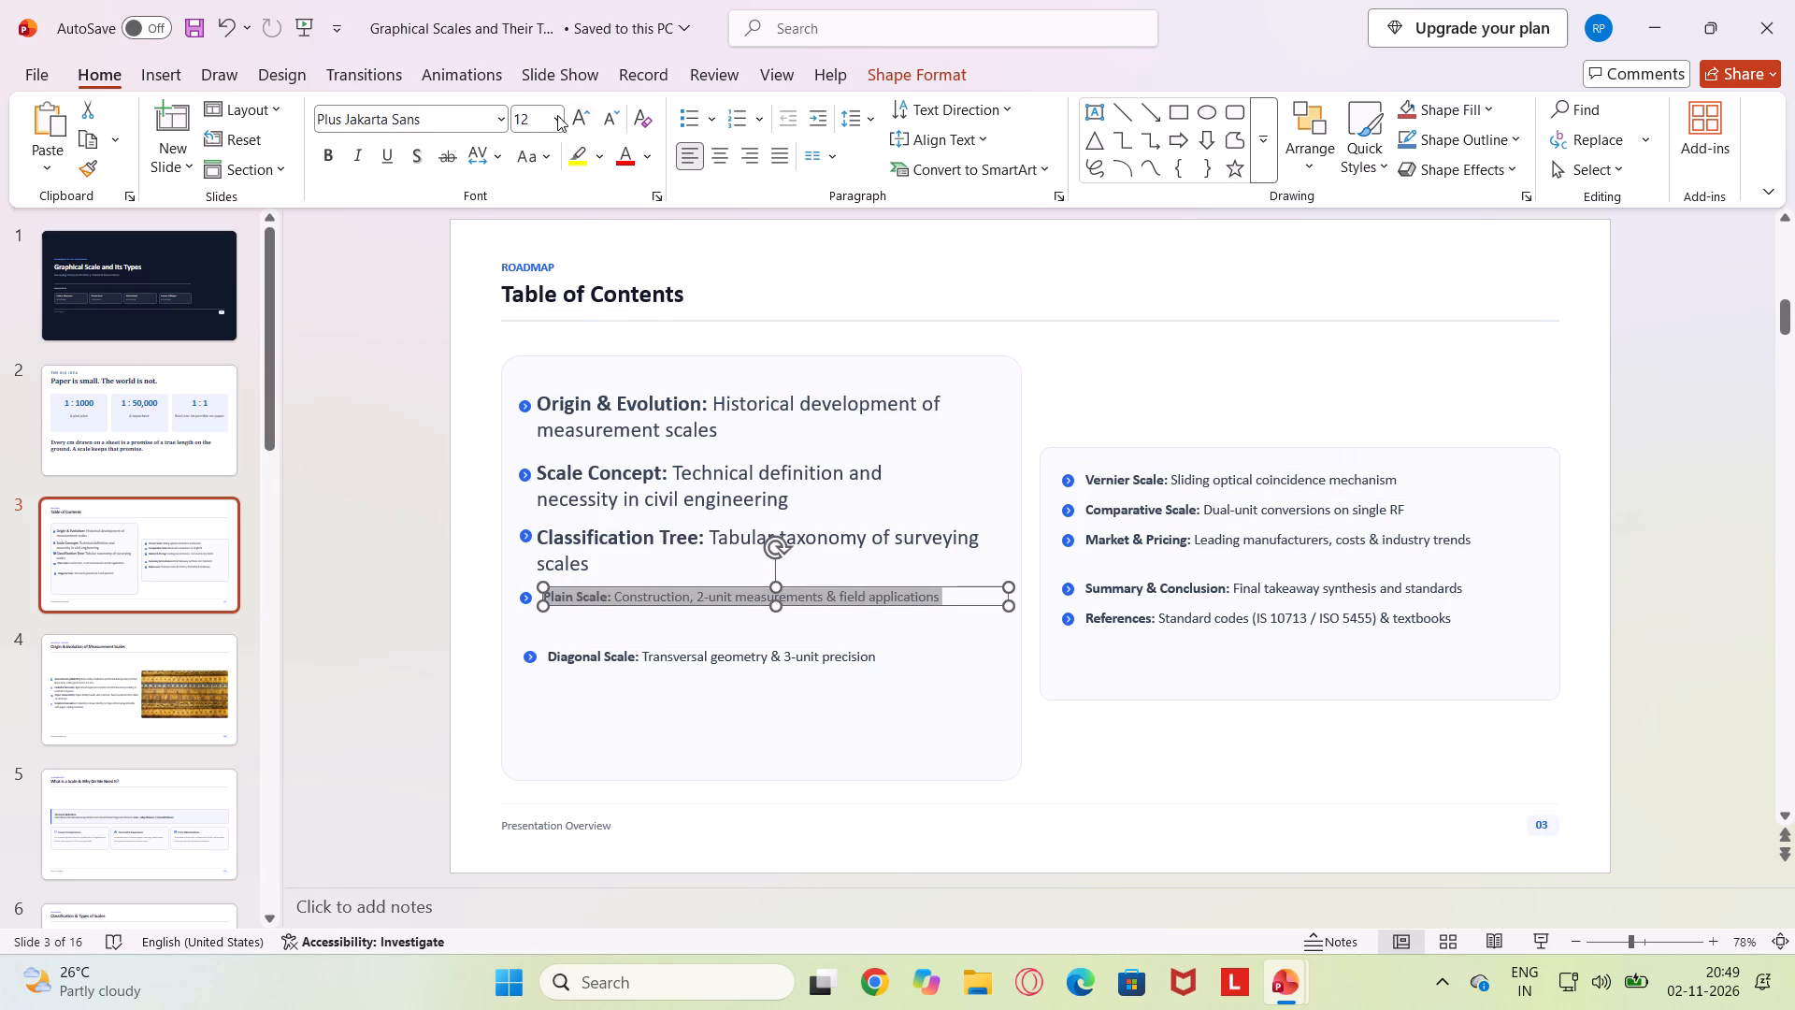
pyautogui.click(551, 115)
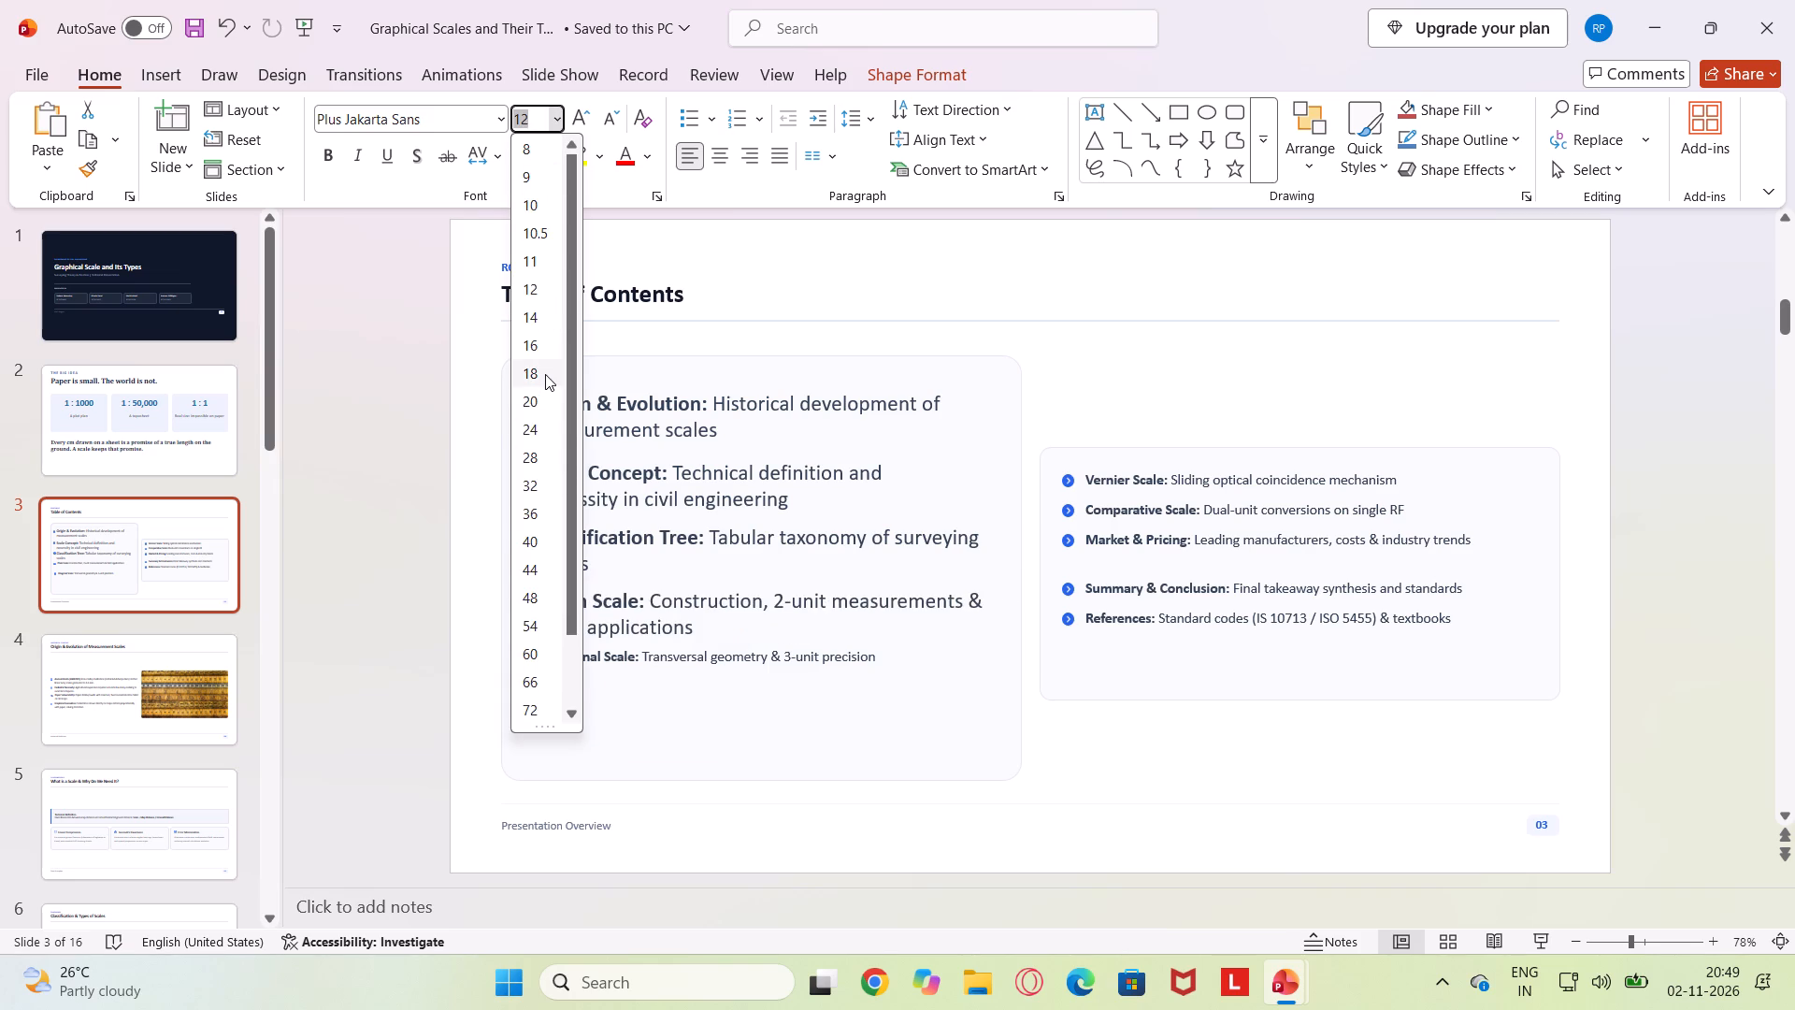
pyautogui.click(545, 374)
pyautogui.click(649, 722)
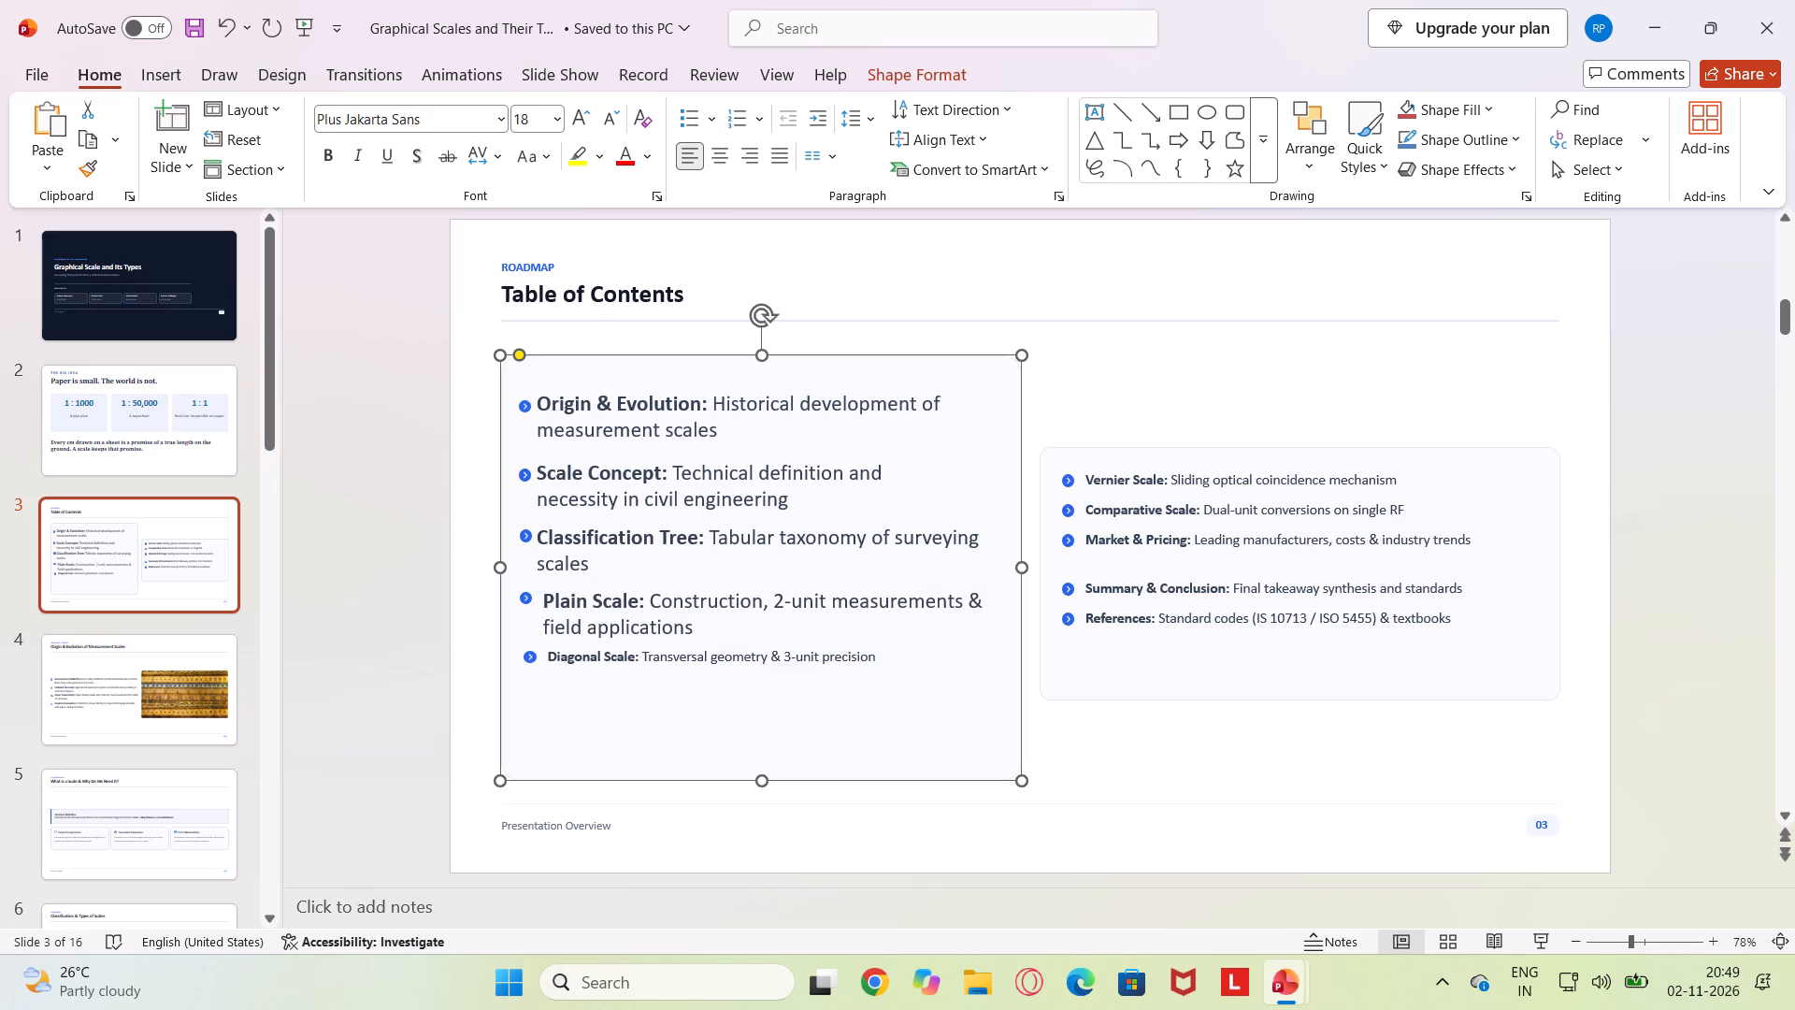
# Extend the "Plain Scale" text box leftward so its text starts in line with the entries above.
pyautogui.doubleClick(545, 601)
pyautogui.moveTo(549, 590); pyautogui.dragTo(542, 586)
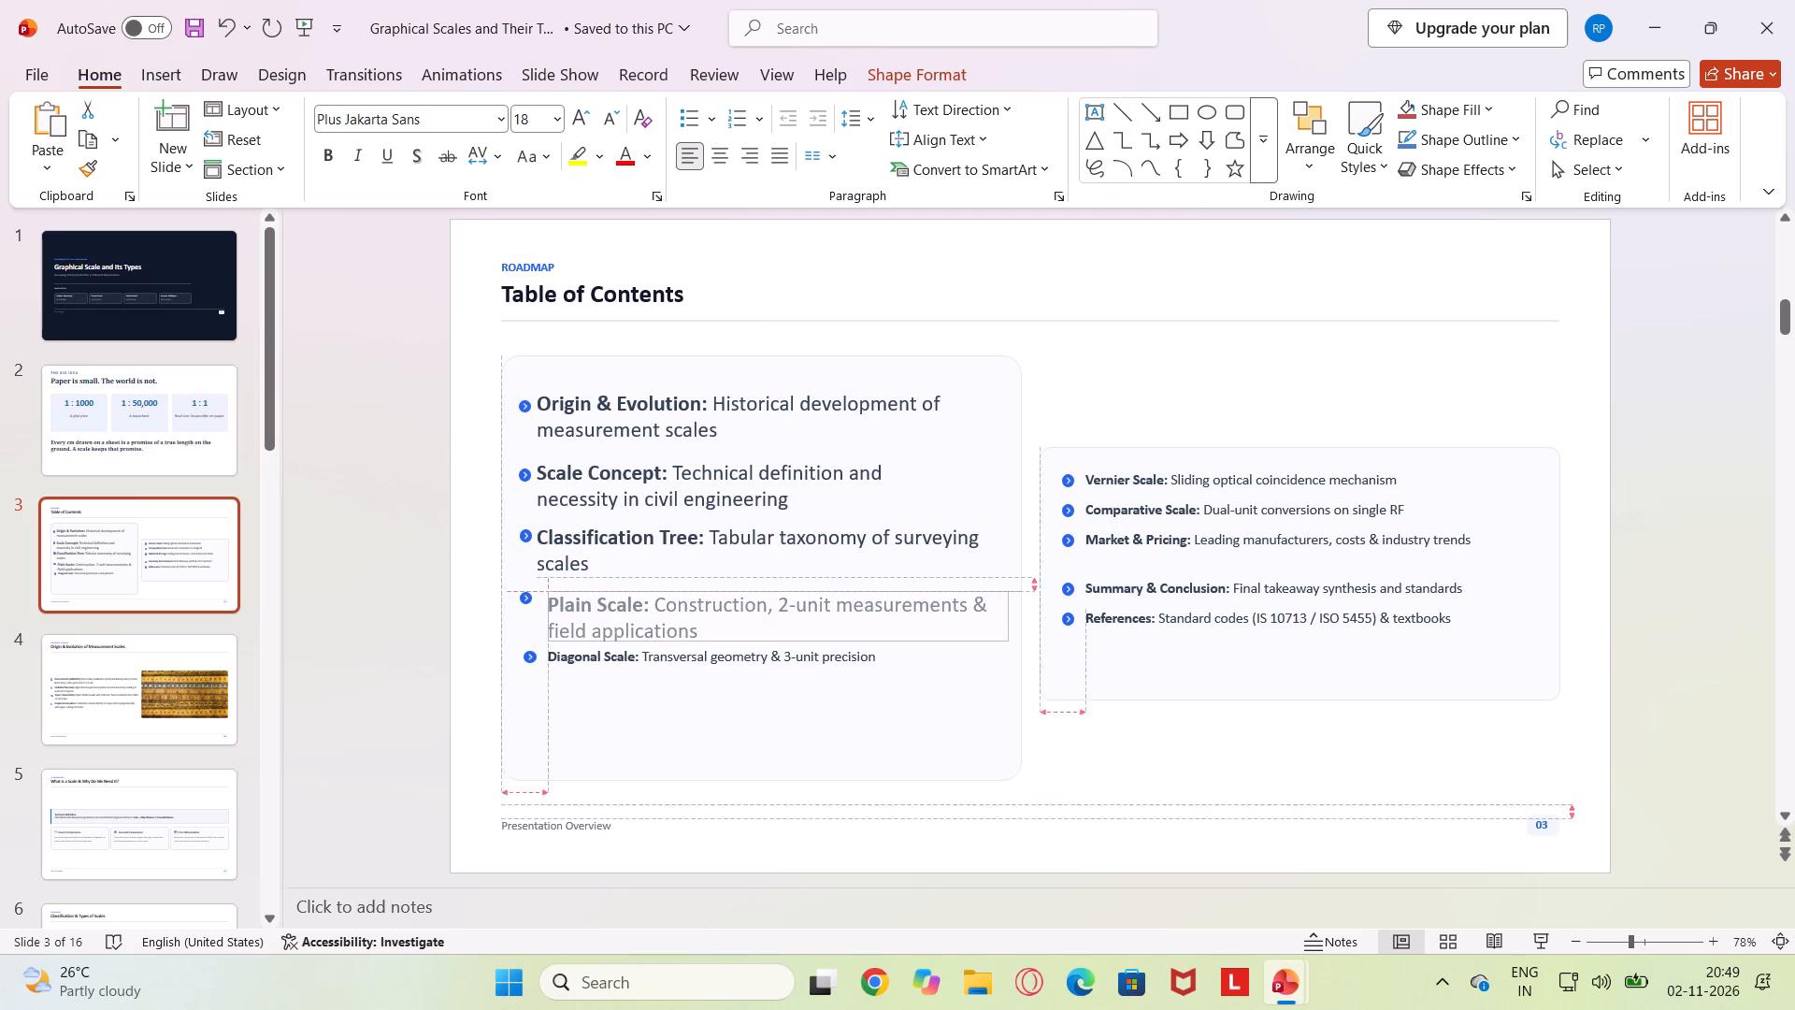
pyautogui.moveTo(542, 586); pyautogui.dragTo(537, 586)
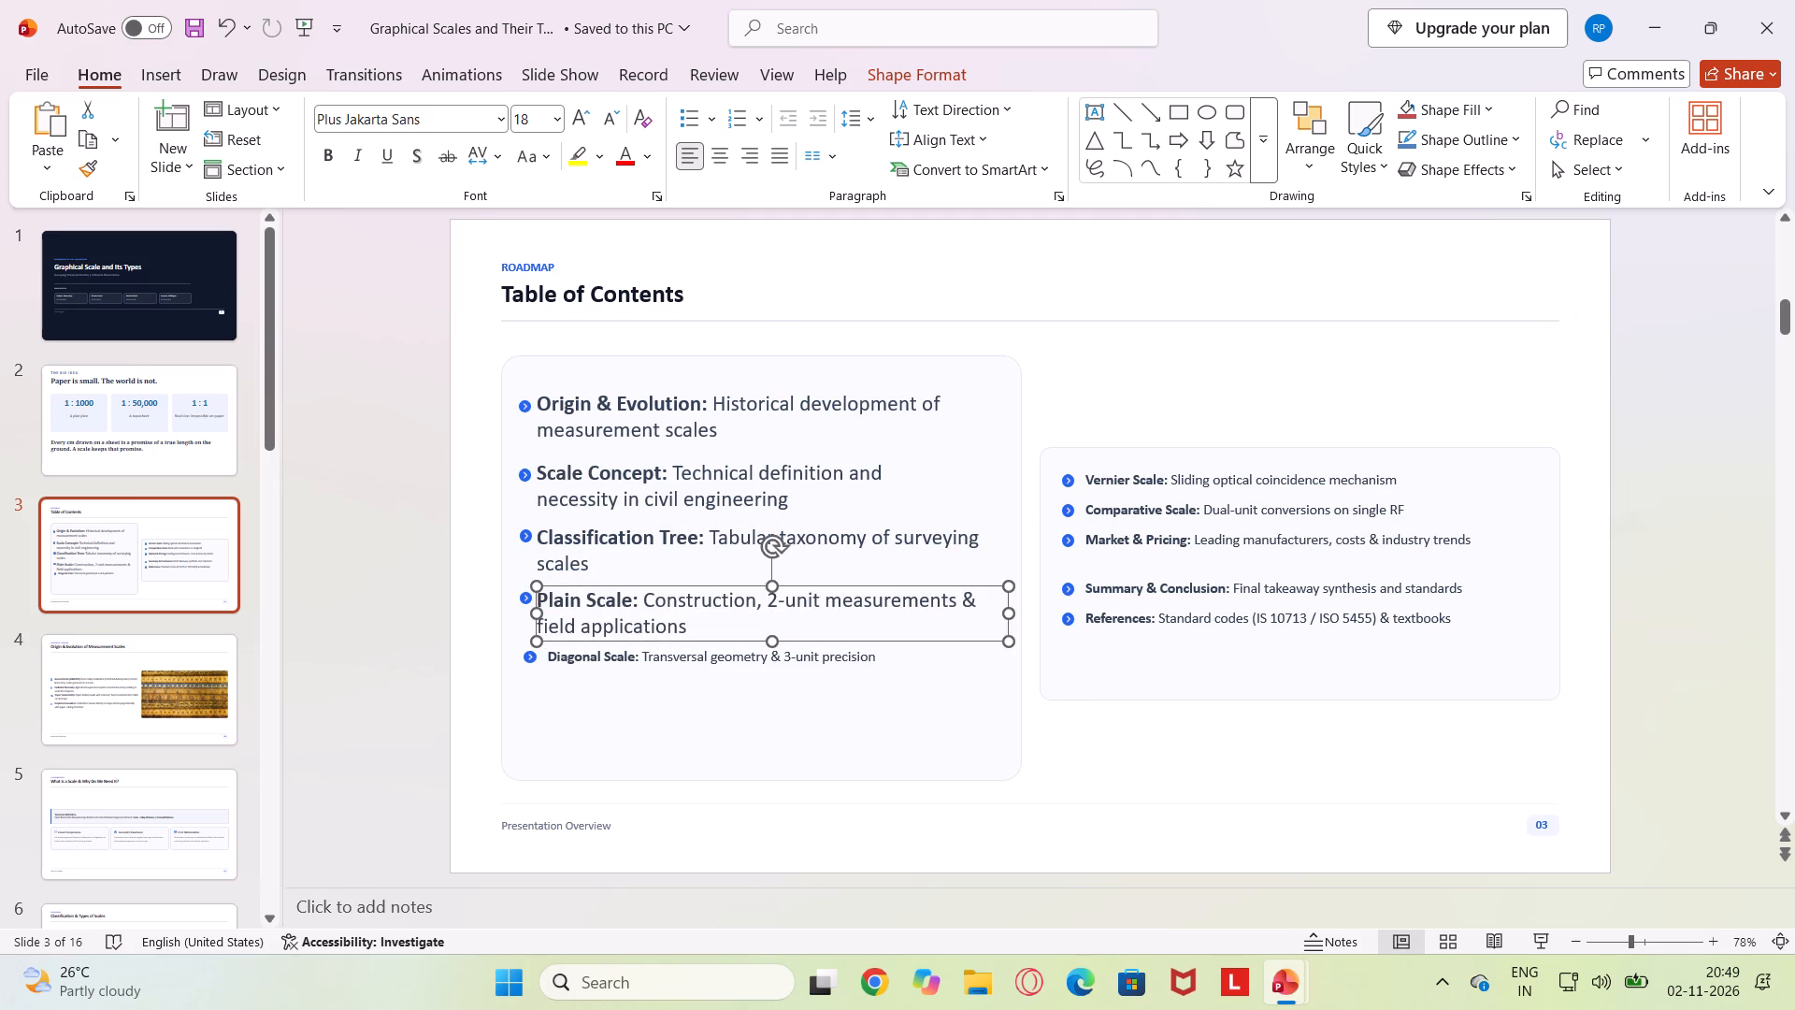
# Shift the fifth blue arrow bullet and the "Diagonal Scale" text box slightly leftward, in line with the entries above.
pyautogui.click(609, 711)
pyautogui.click(530, 659)
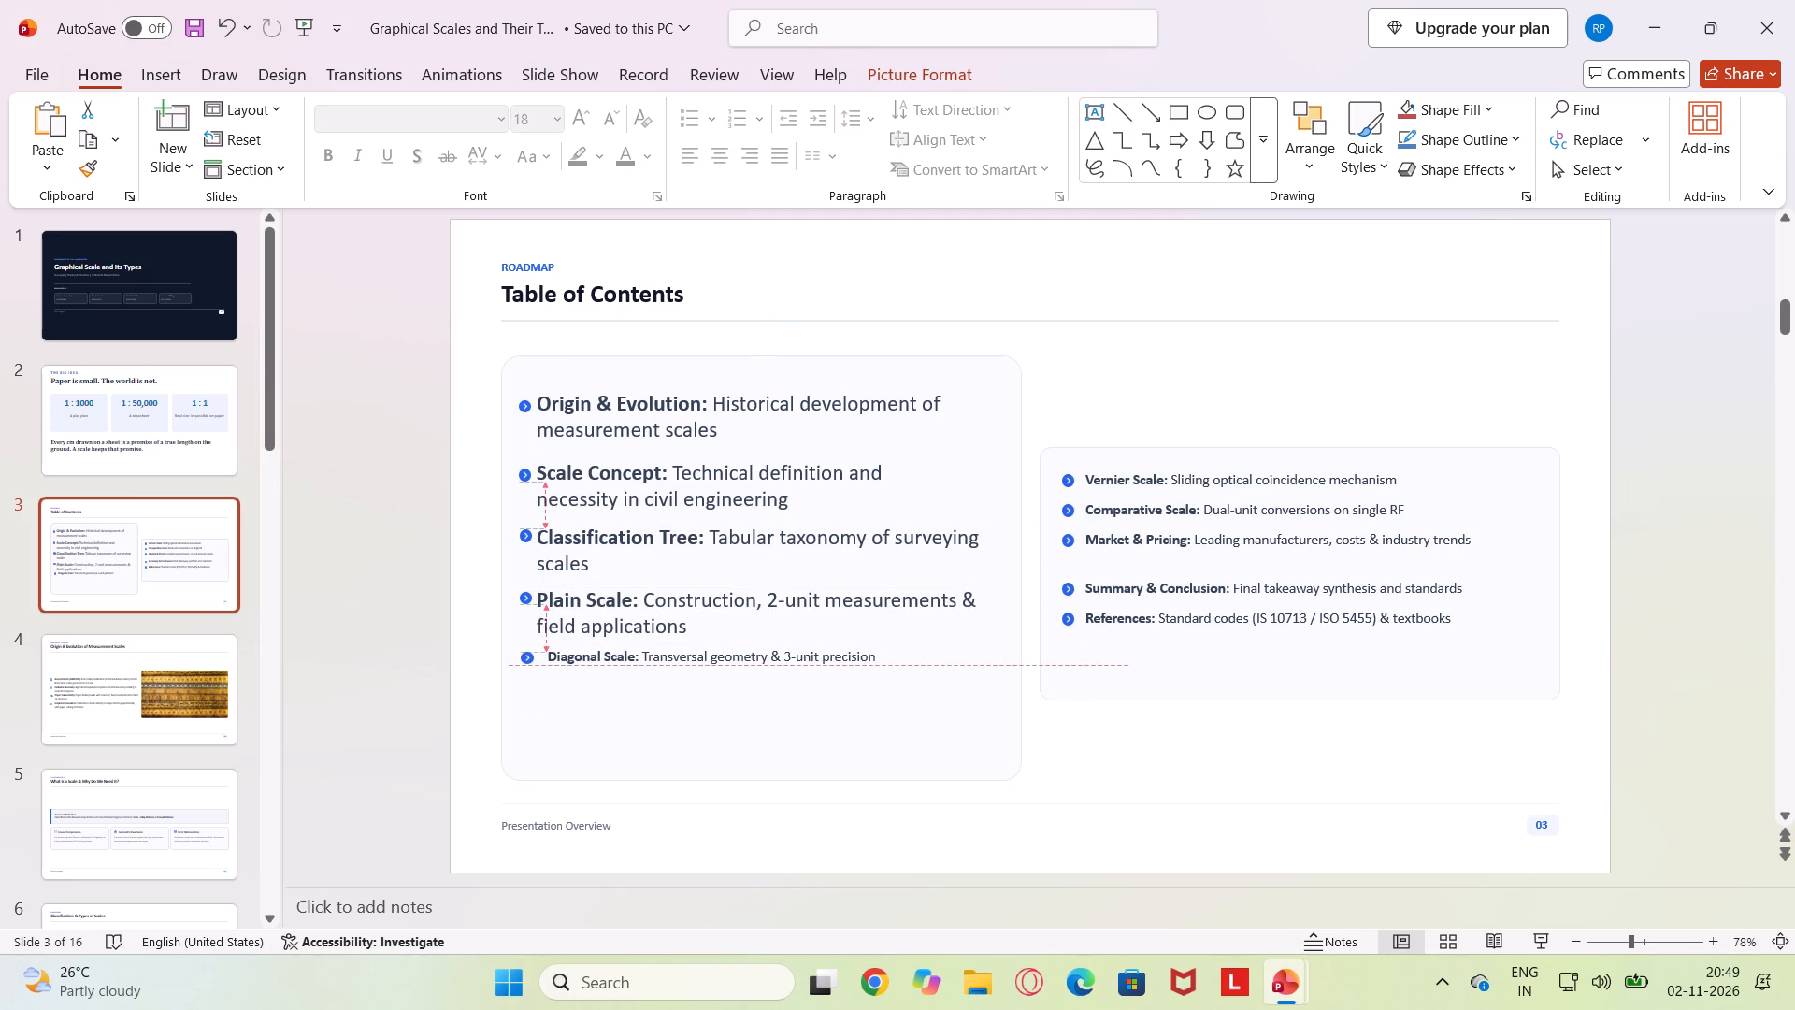
pyautogui.click(576, 661)
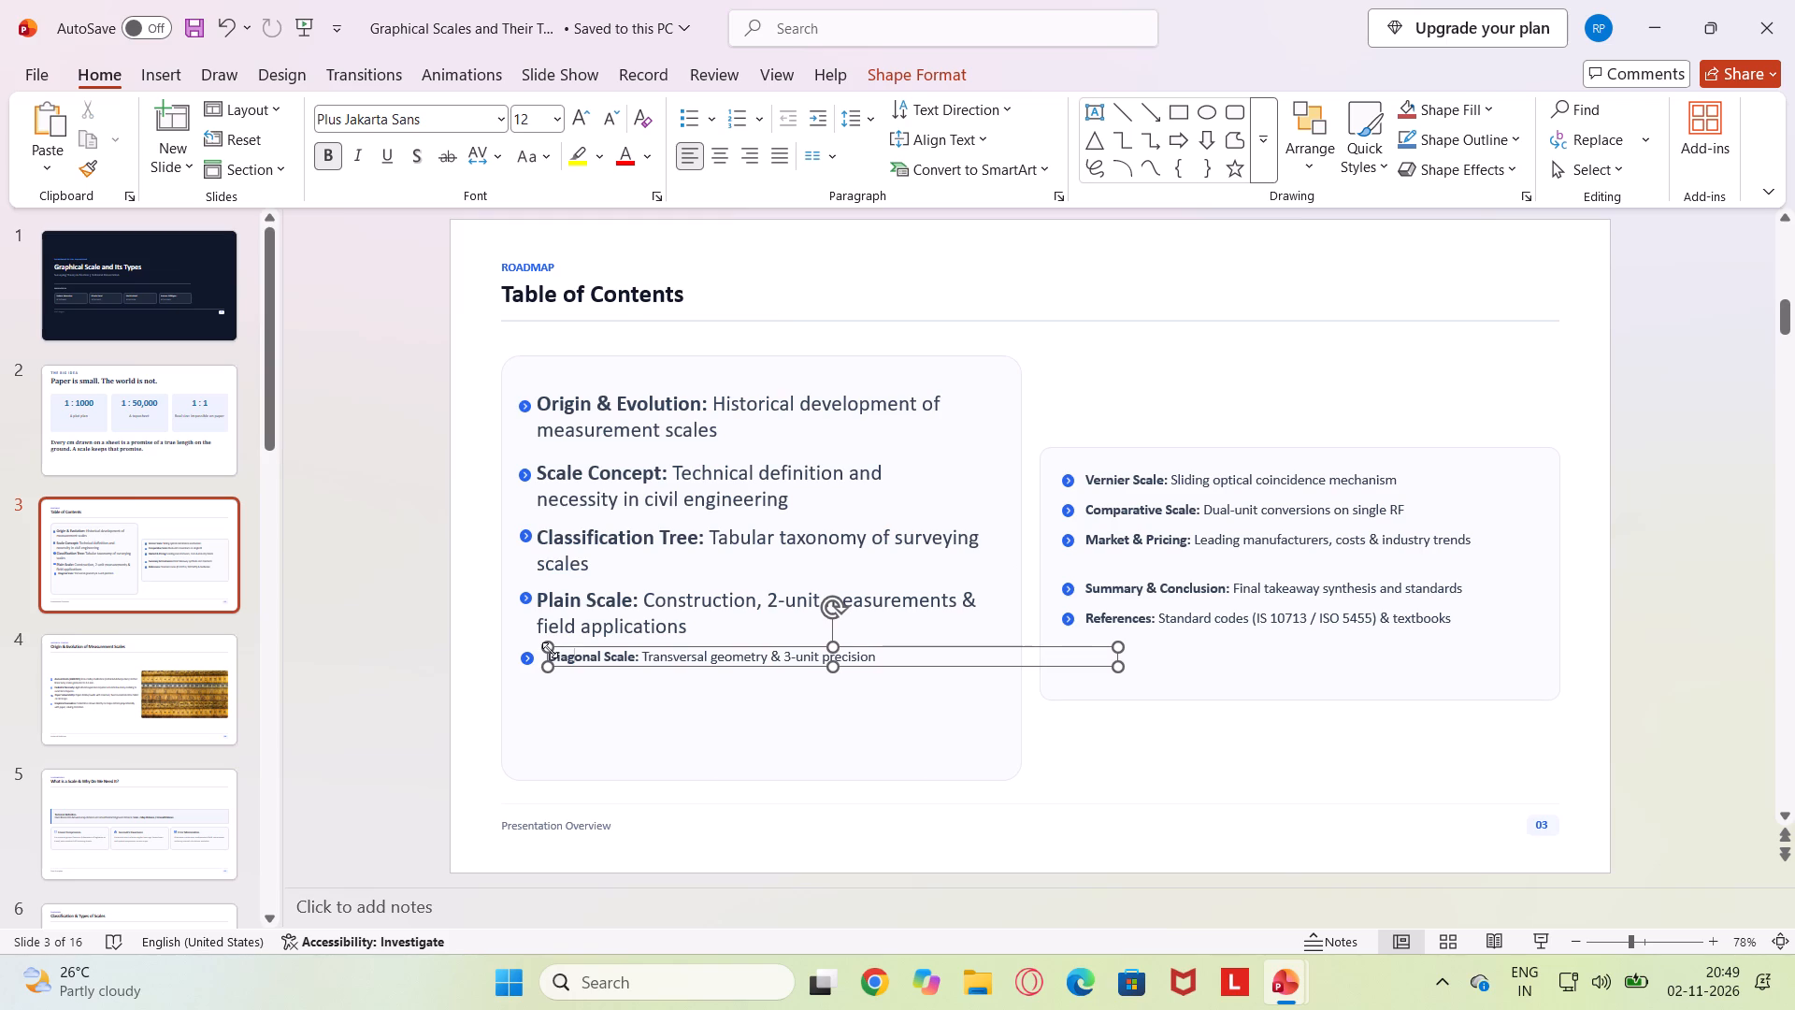
pyautogui.moveTo(550, 650); pyautogui.dragTo(539, 650)
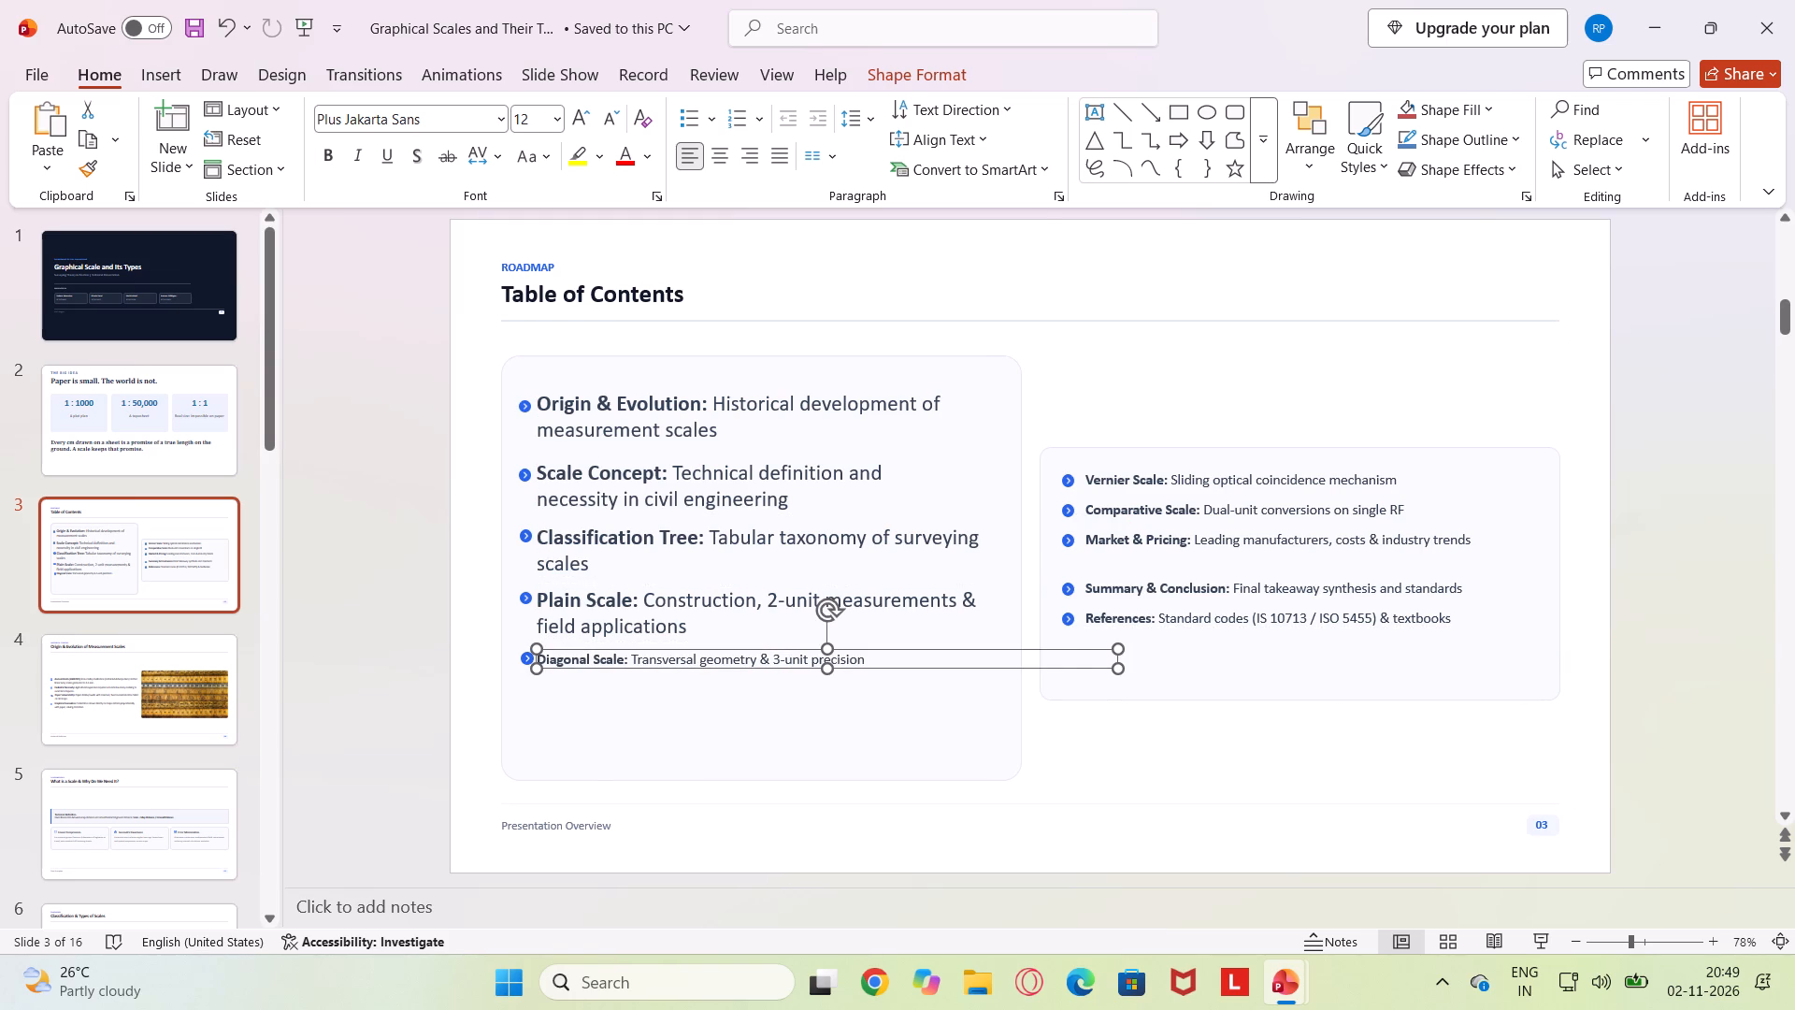
# Set the whole "Diagonal Scale" entry to font size 18.
pyautogui.hotkey('ctrl', 'a')
pyautogui.press('Escape')
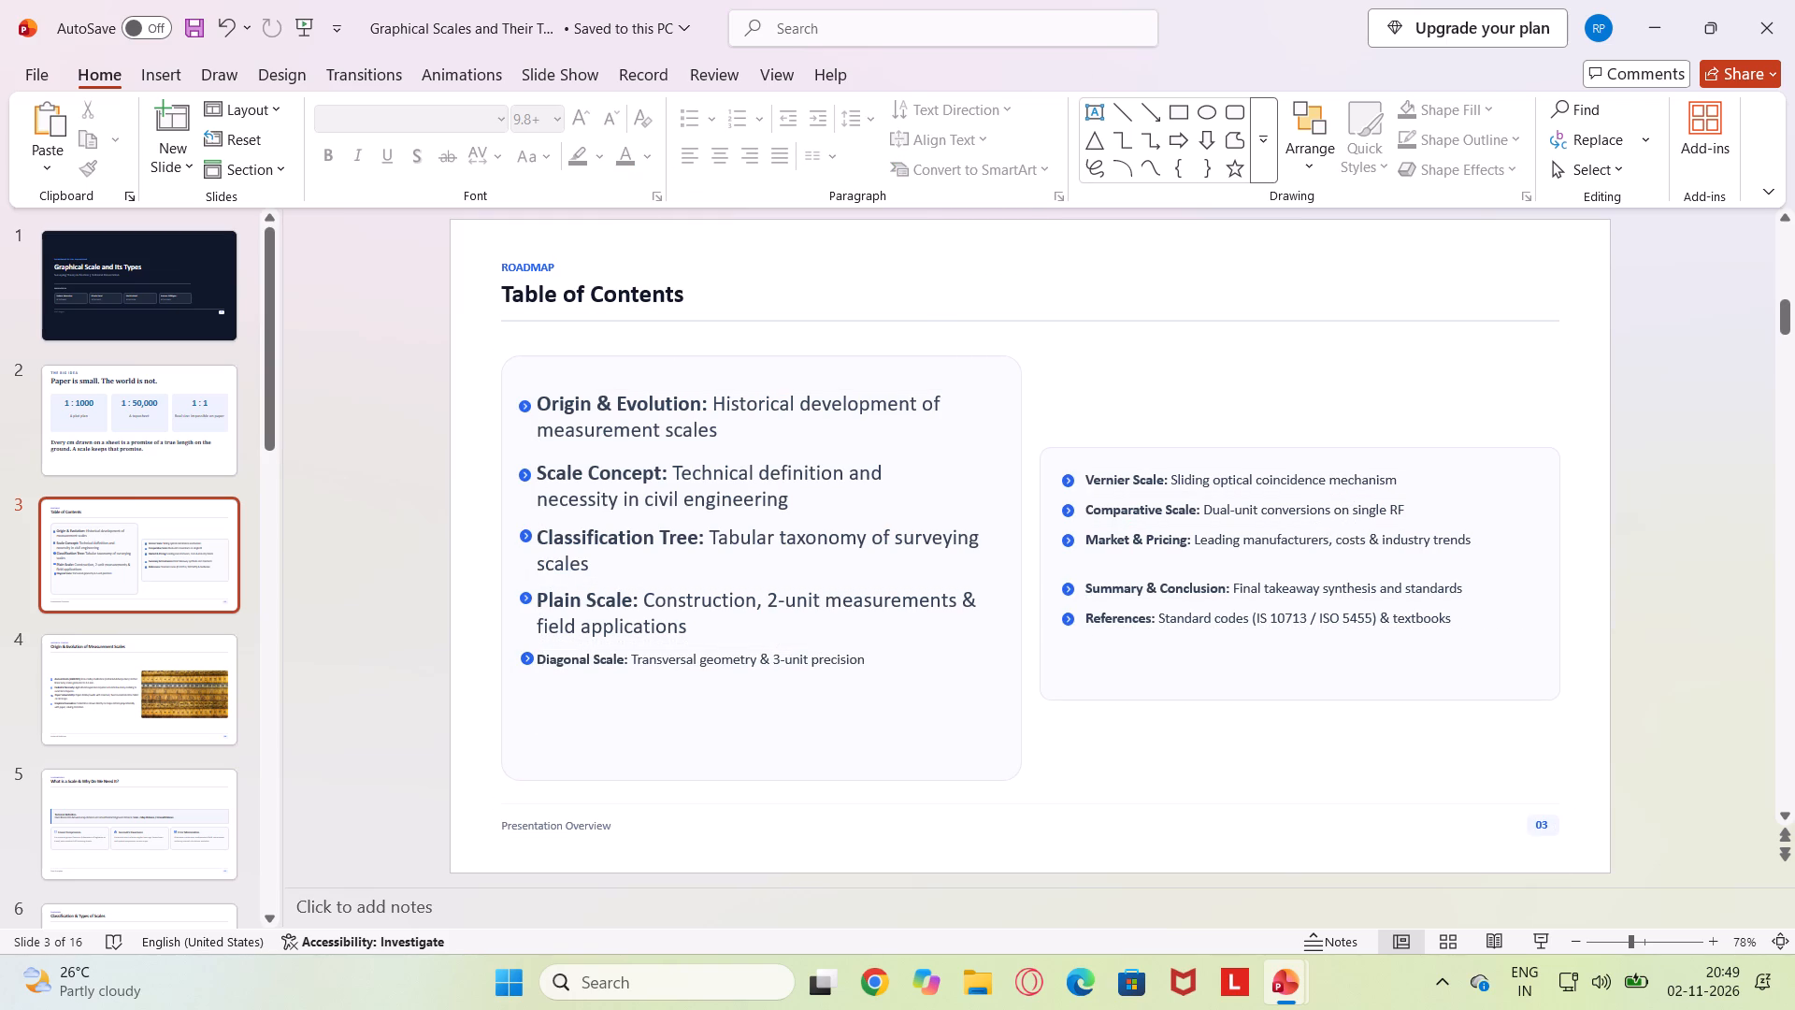
pyautogui.doubleClick(842, 665)
pyautogui.hotkey('ctrl', 'a')
pyautogui.click(842, 665)
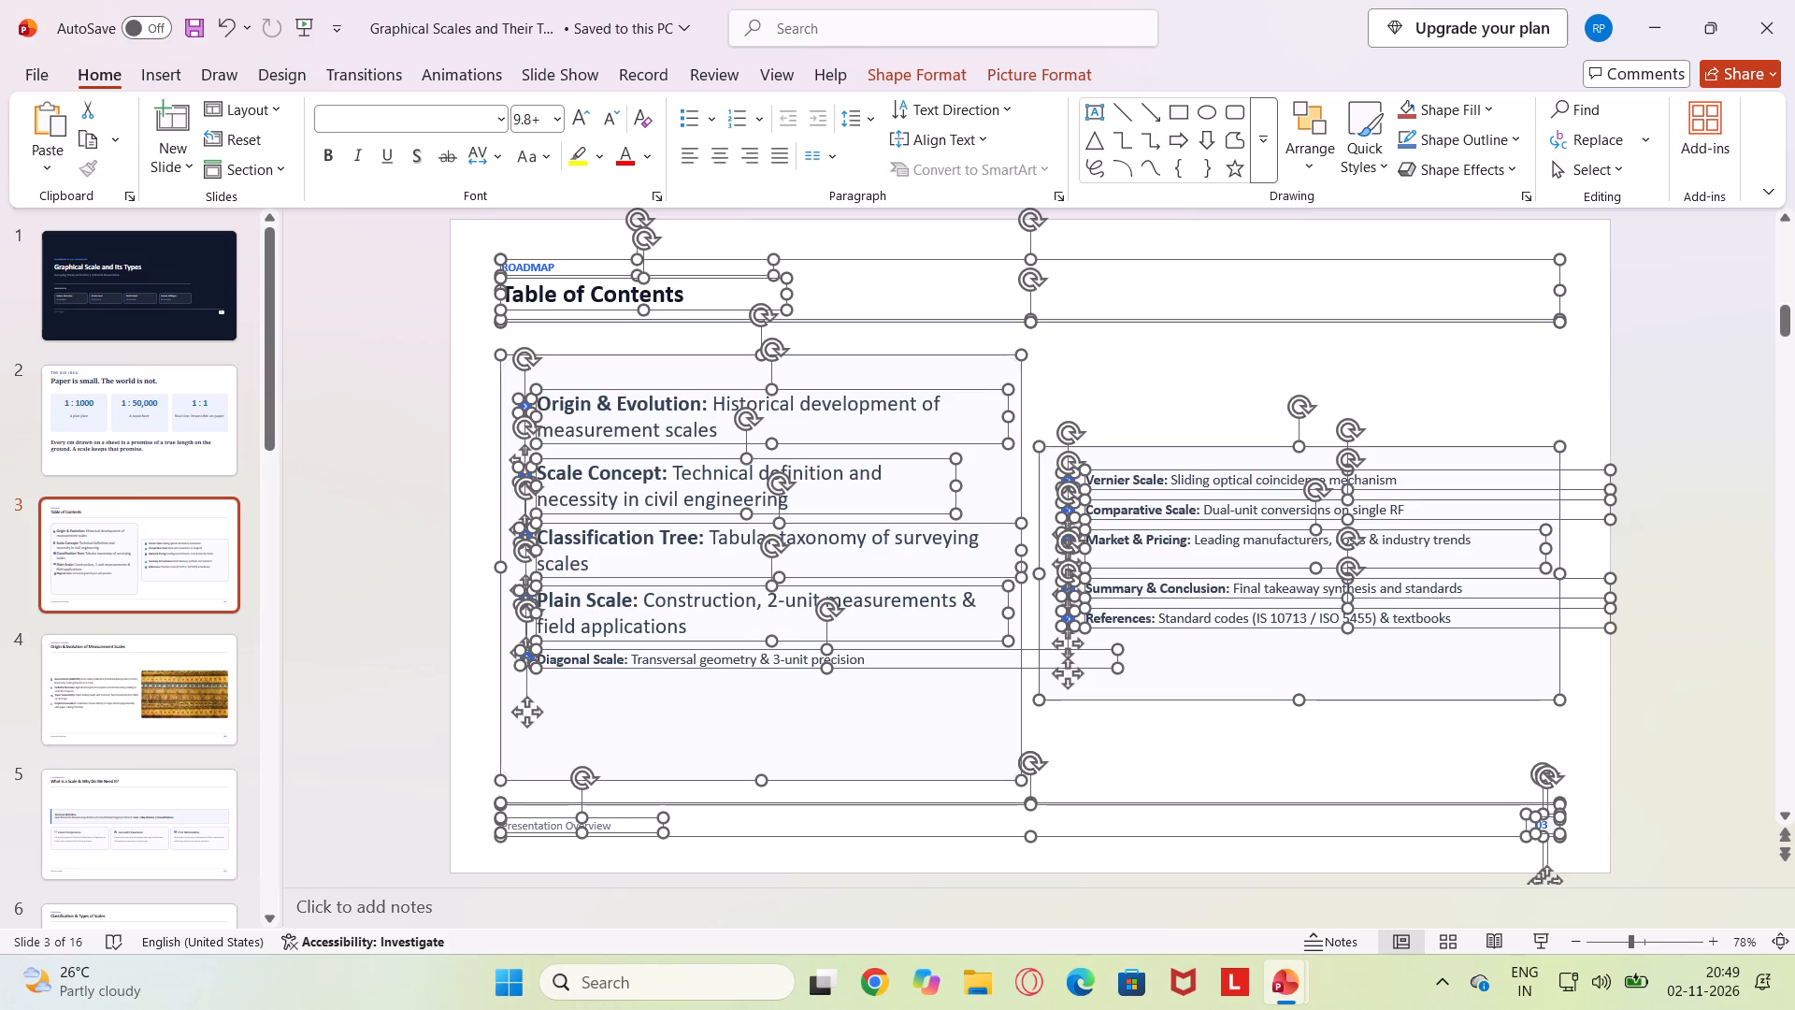
pyautogui.press('Escape')
pyautogui.click(863, 652)
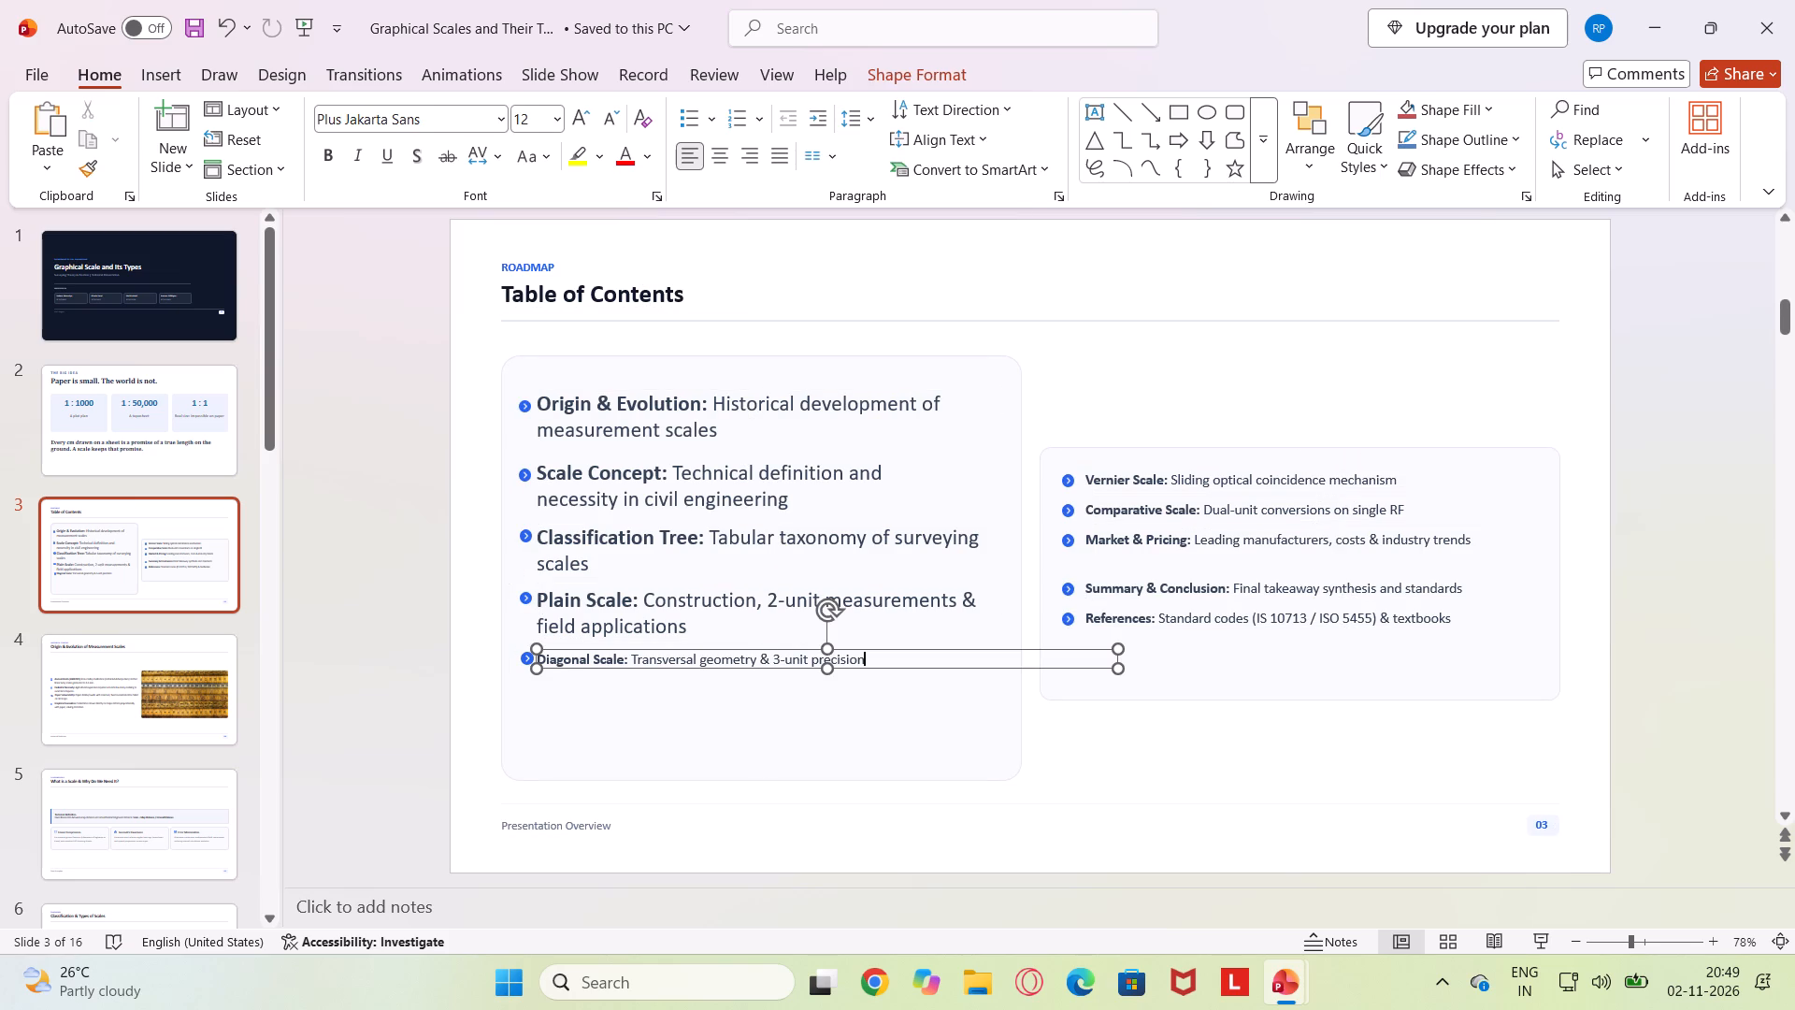
pyautogui.hotkey('ctrl', 'a')
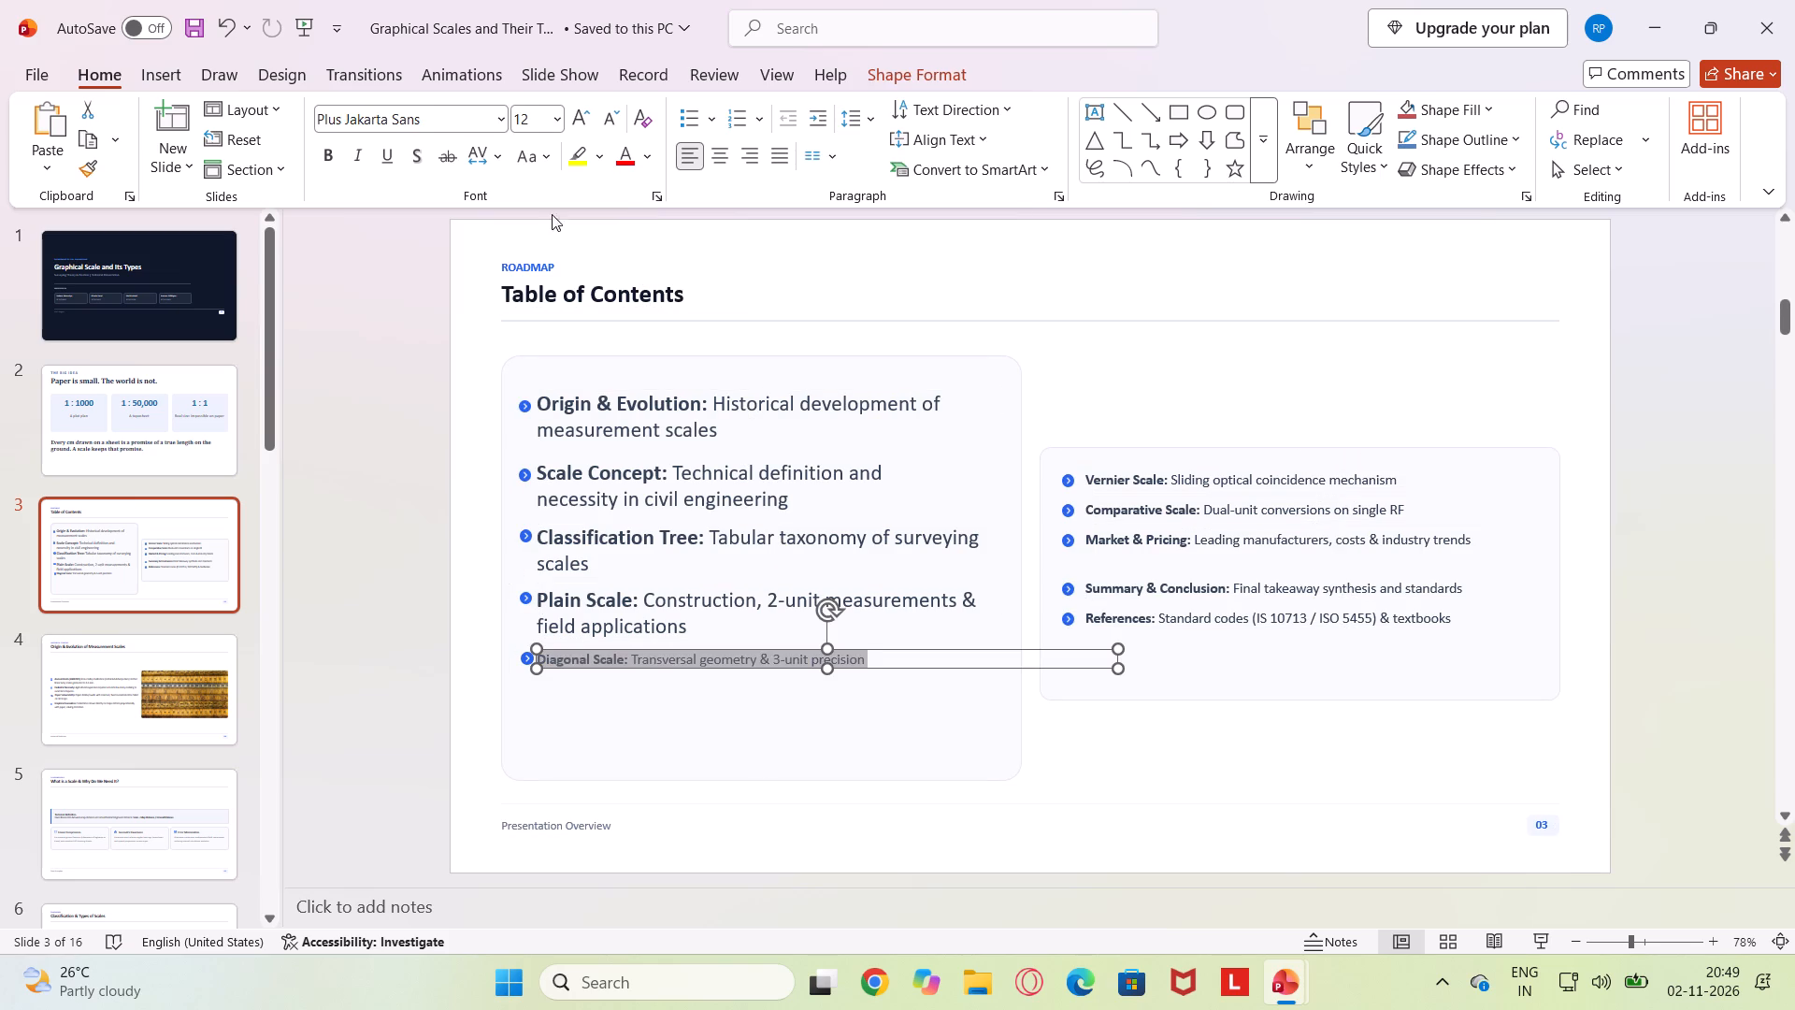
pyautogui.click(530, 120)
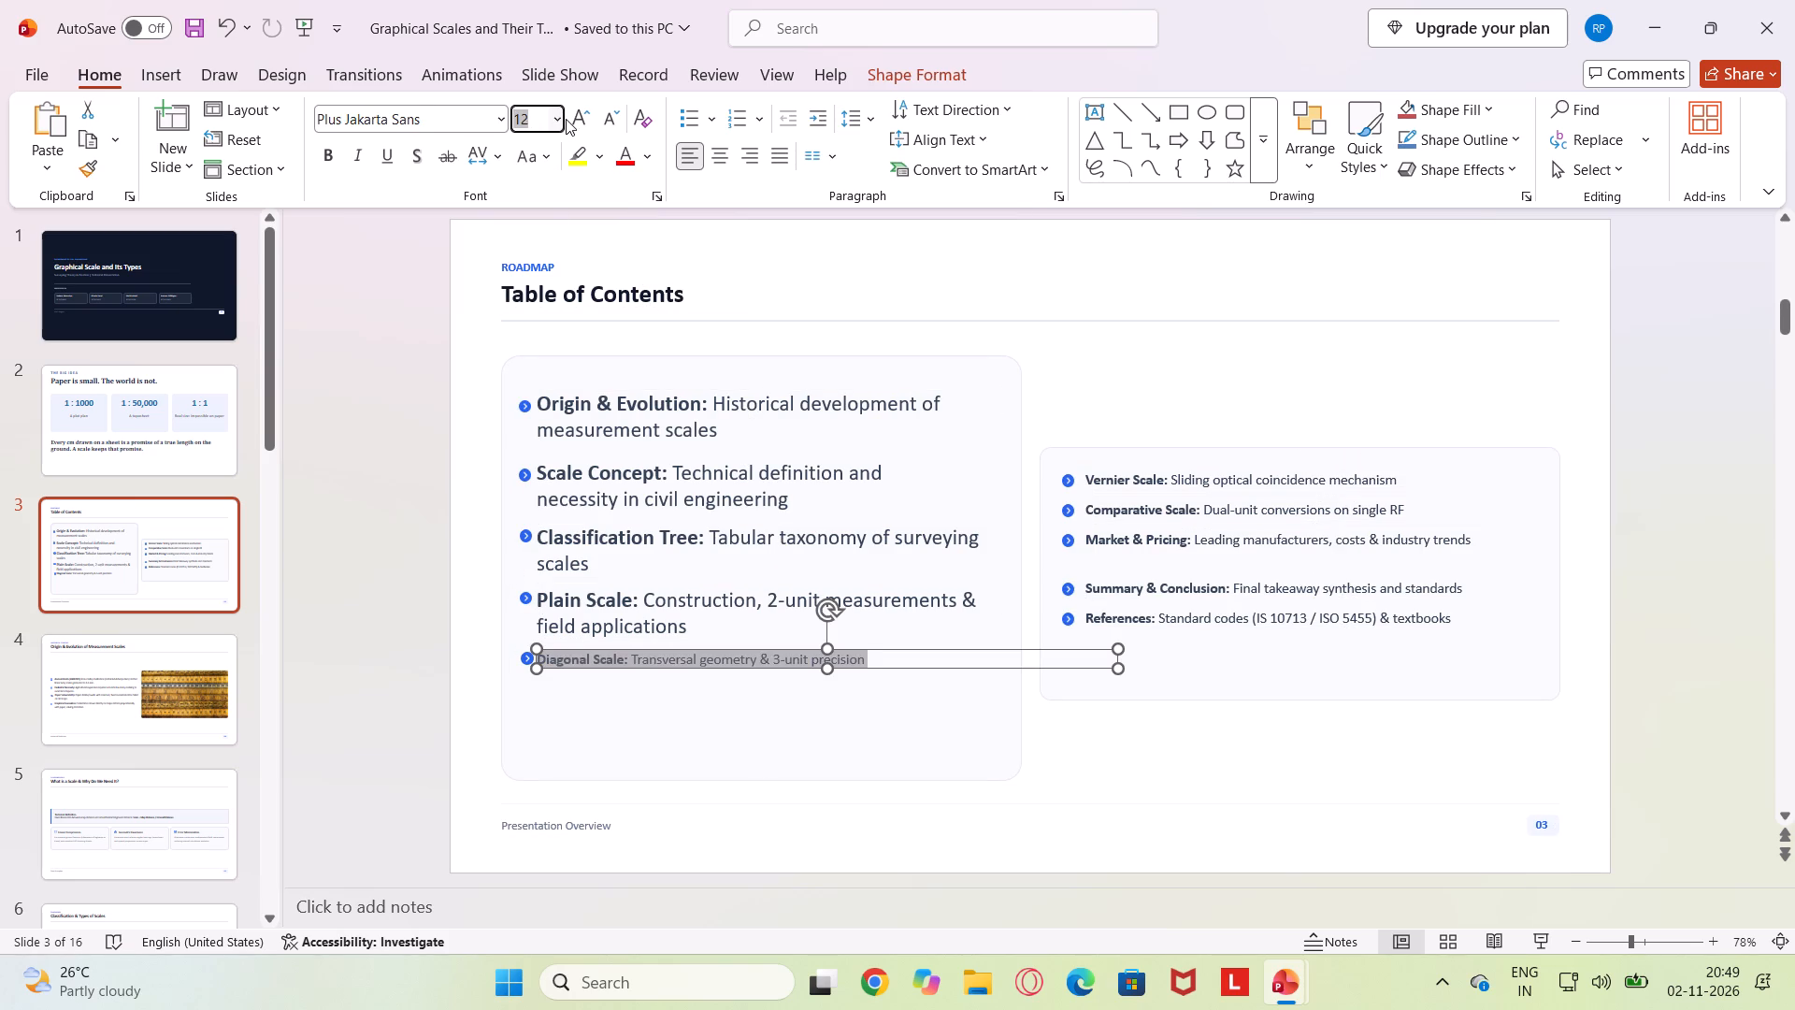
pyautogui.click(567, 119)
pyautogui.click(561, 119)
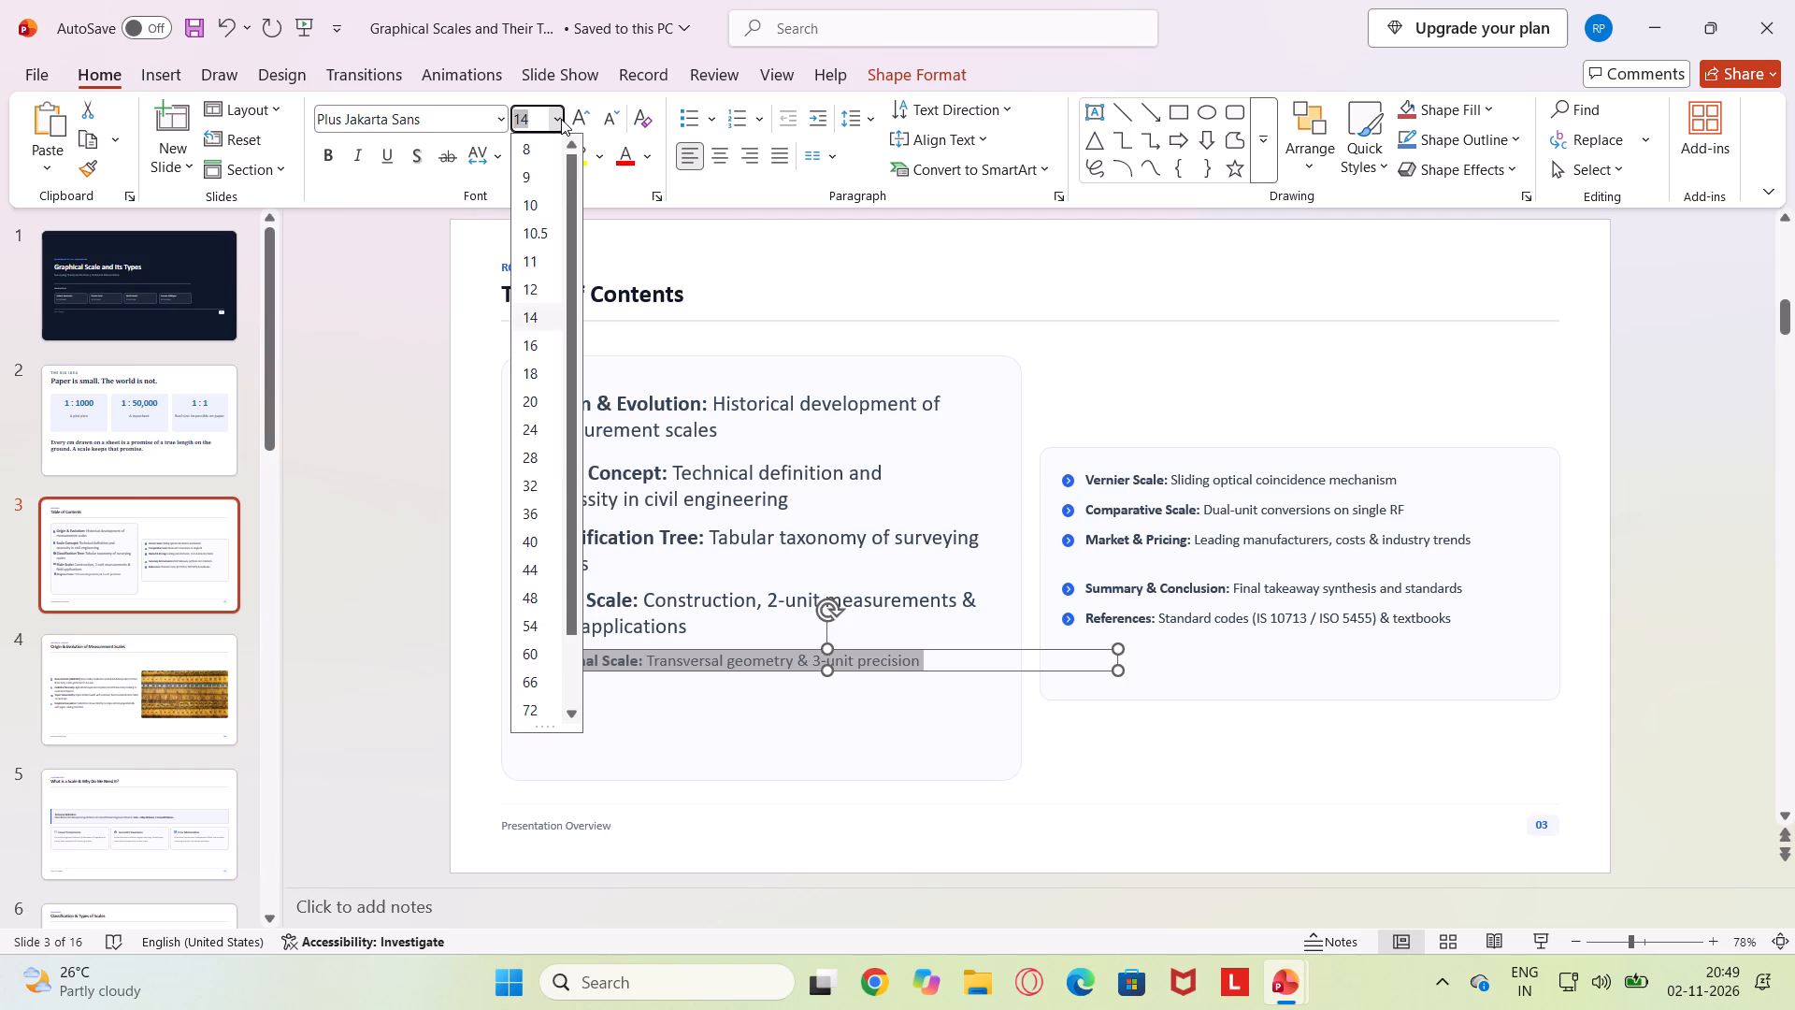
pyautogui.click(538, 366)
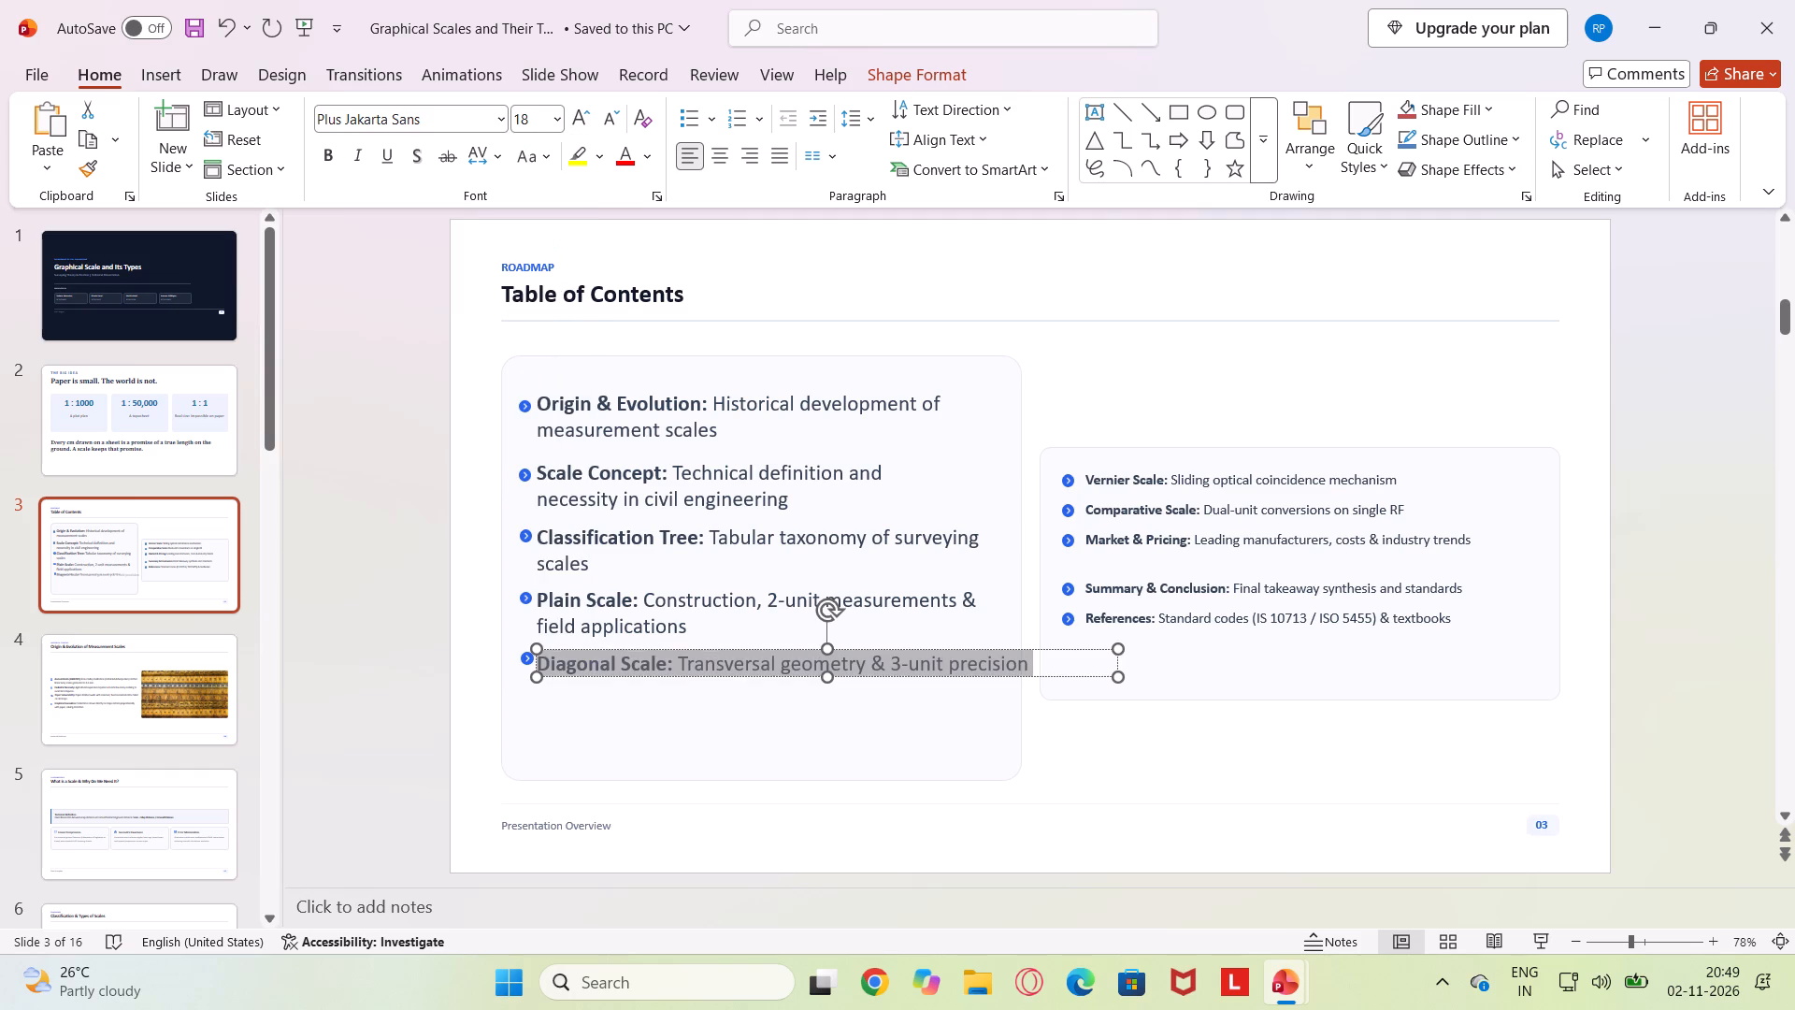
# Narrow the "Diagonal Scale" text box to the width of the "Plain Scale" box and make it two lines tall.
pyautogui.moveTo(1120, 675); pyautogui.dragTo(1007, 707)
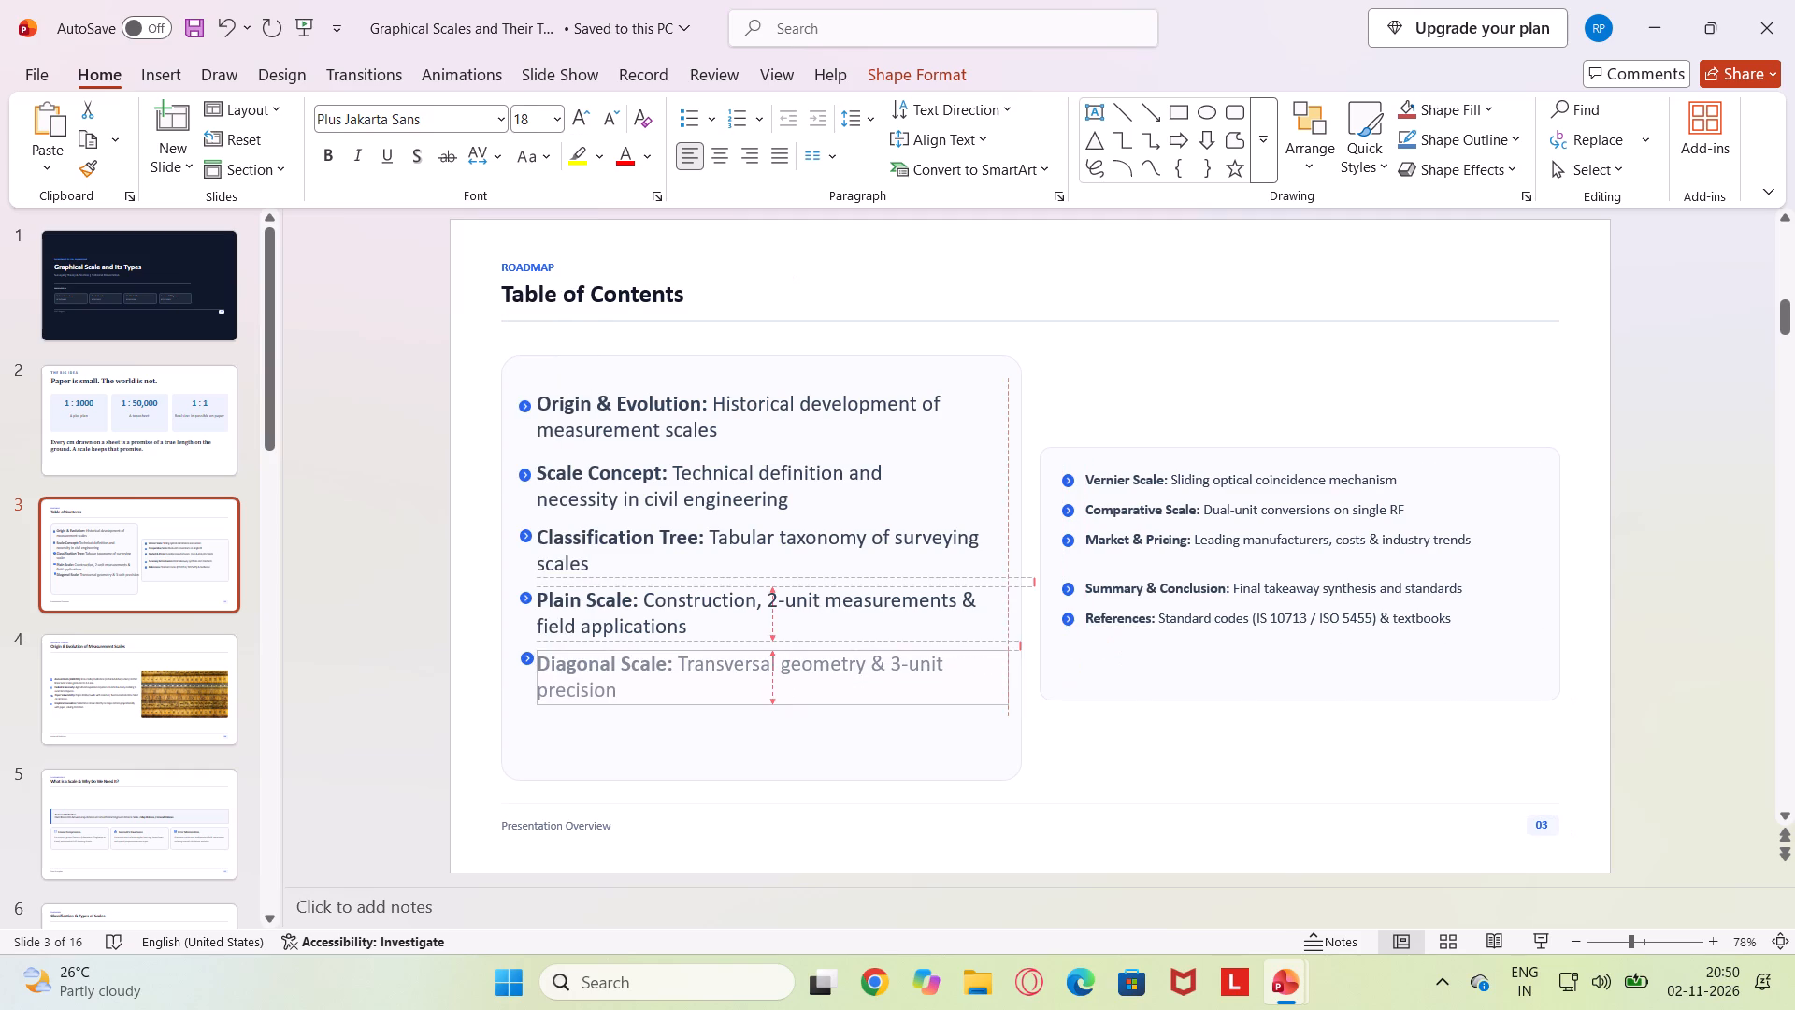
pyautogui.moveTo(1007, 707); pyautogui.dragTo(1006, 707)
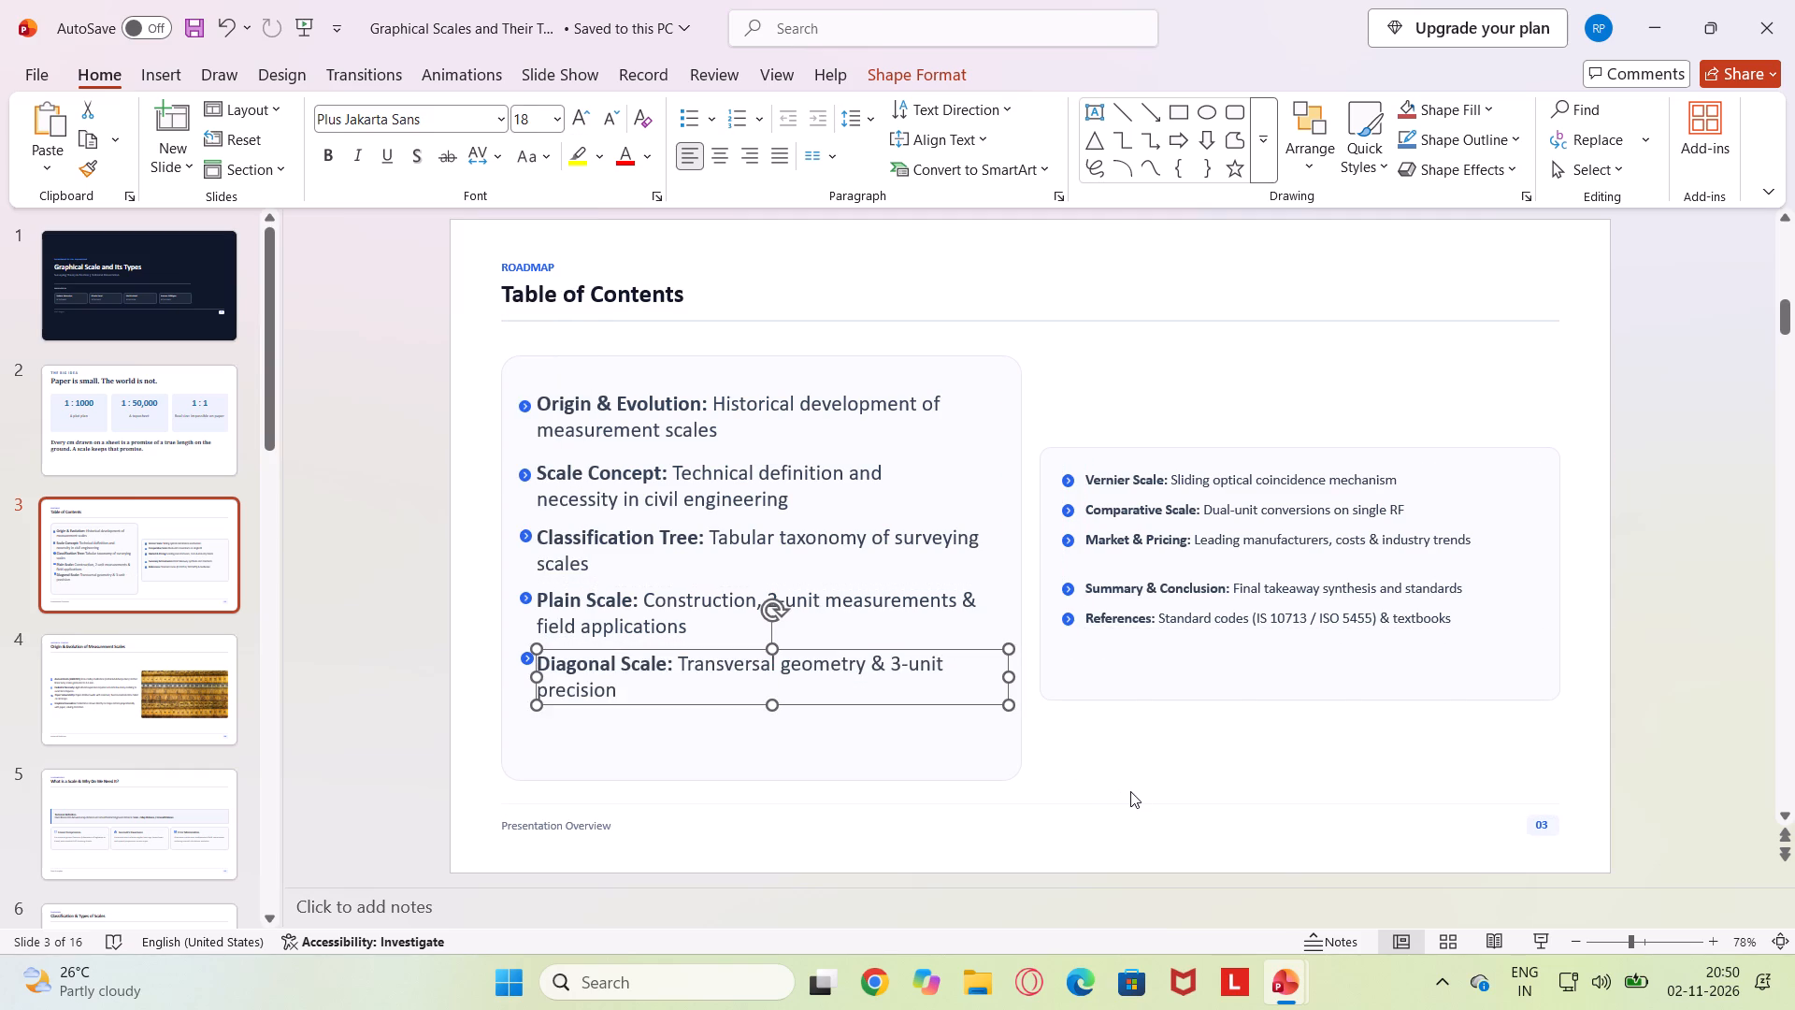
pyautogui.click(1142, 762)
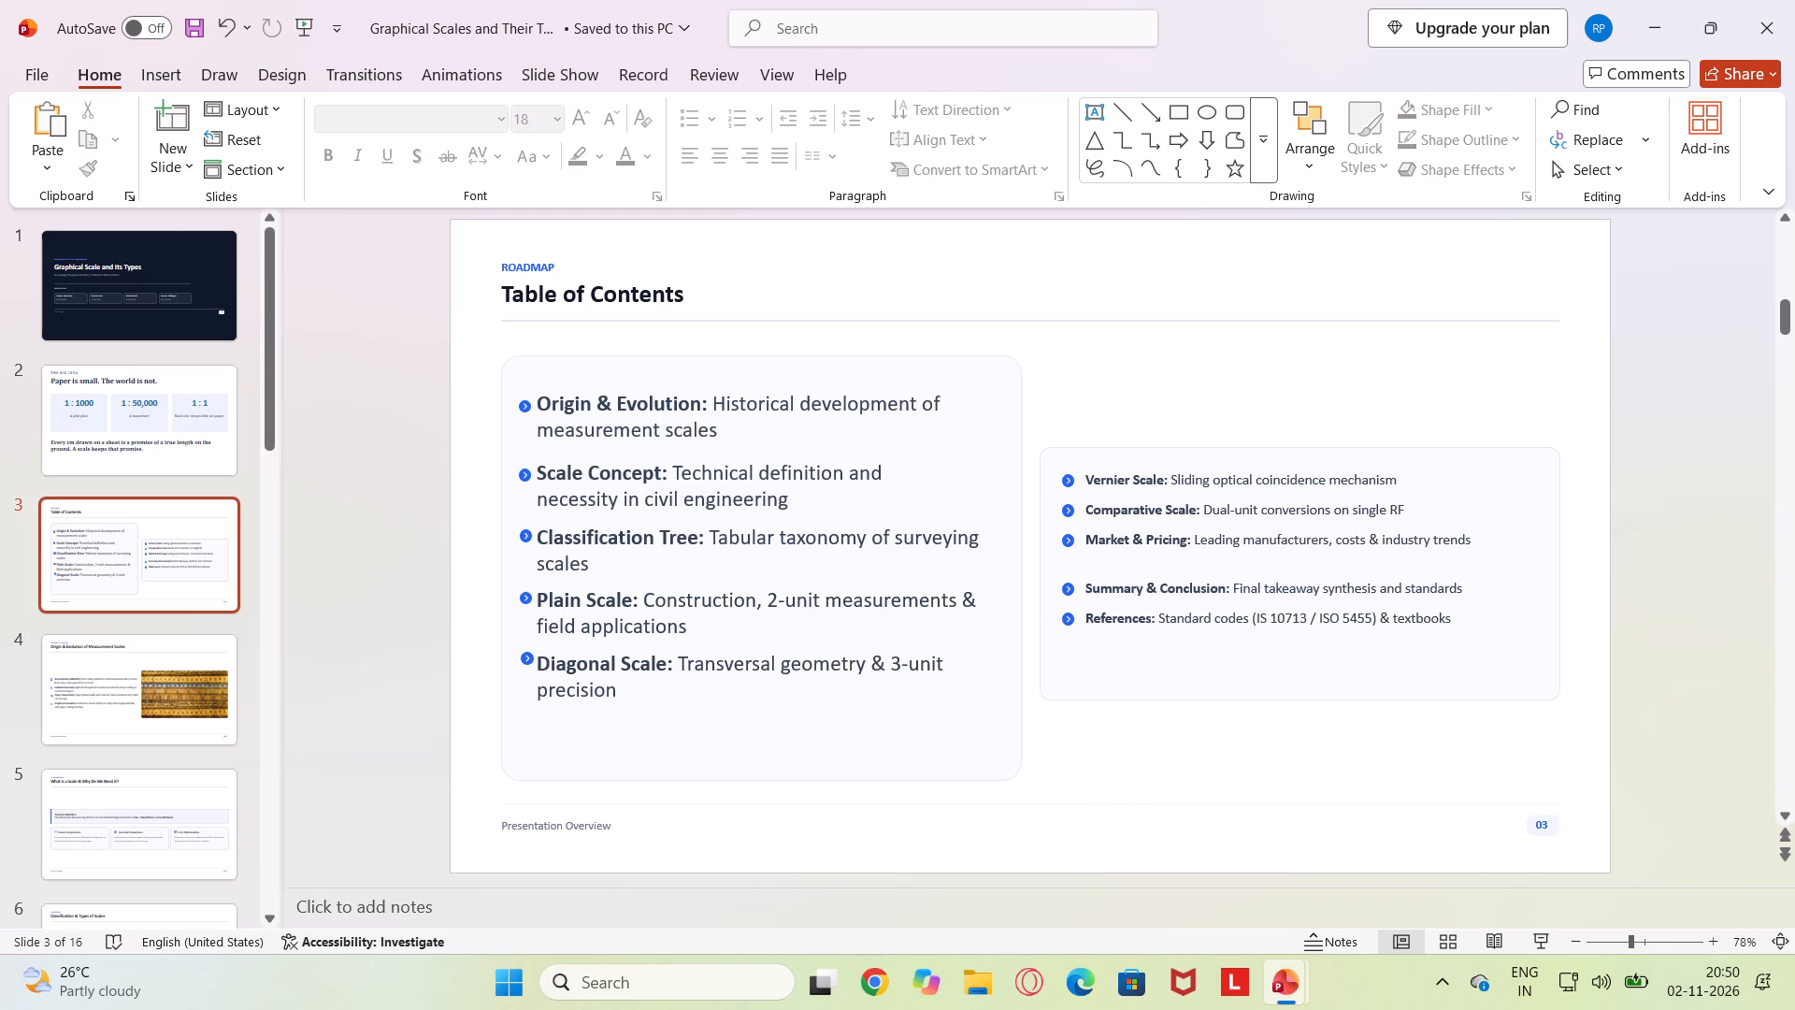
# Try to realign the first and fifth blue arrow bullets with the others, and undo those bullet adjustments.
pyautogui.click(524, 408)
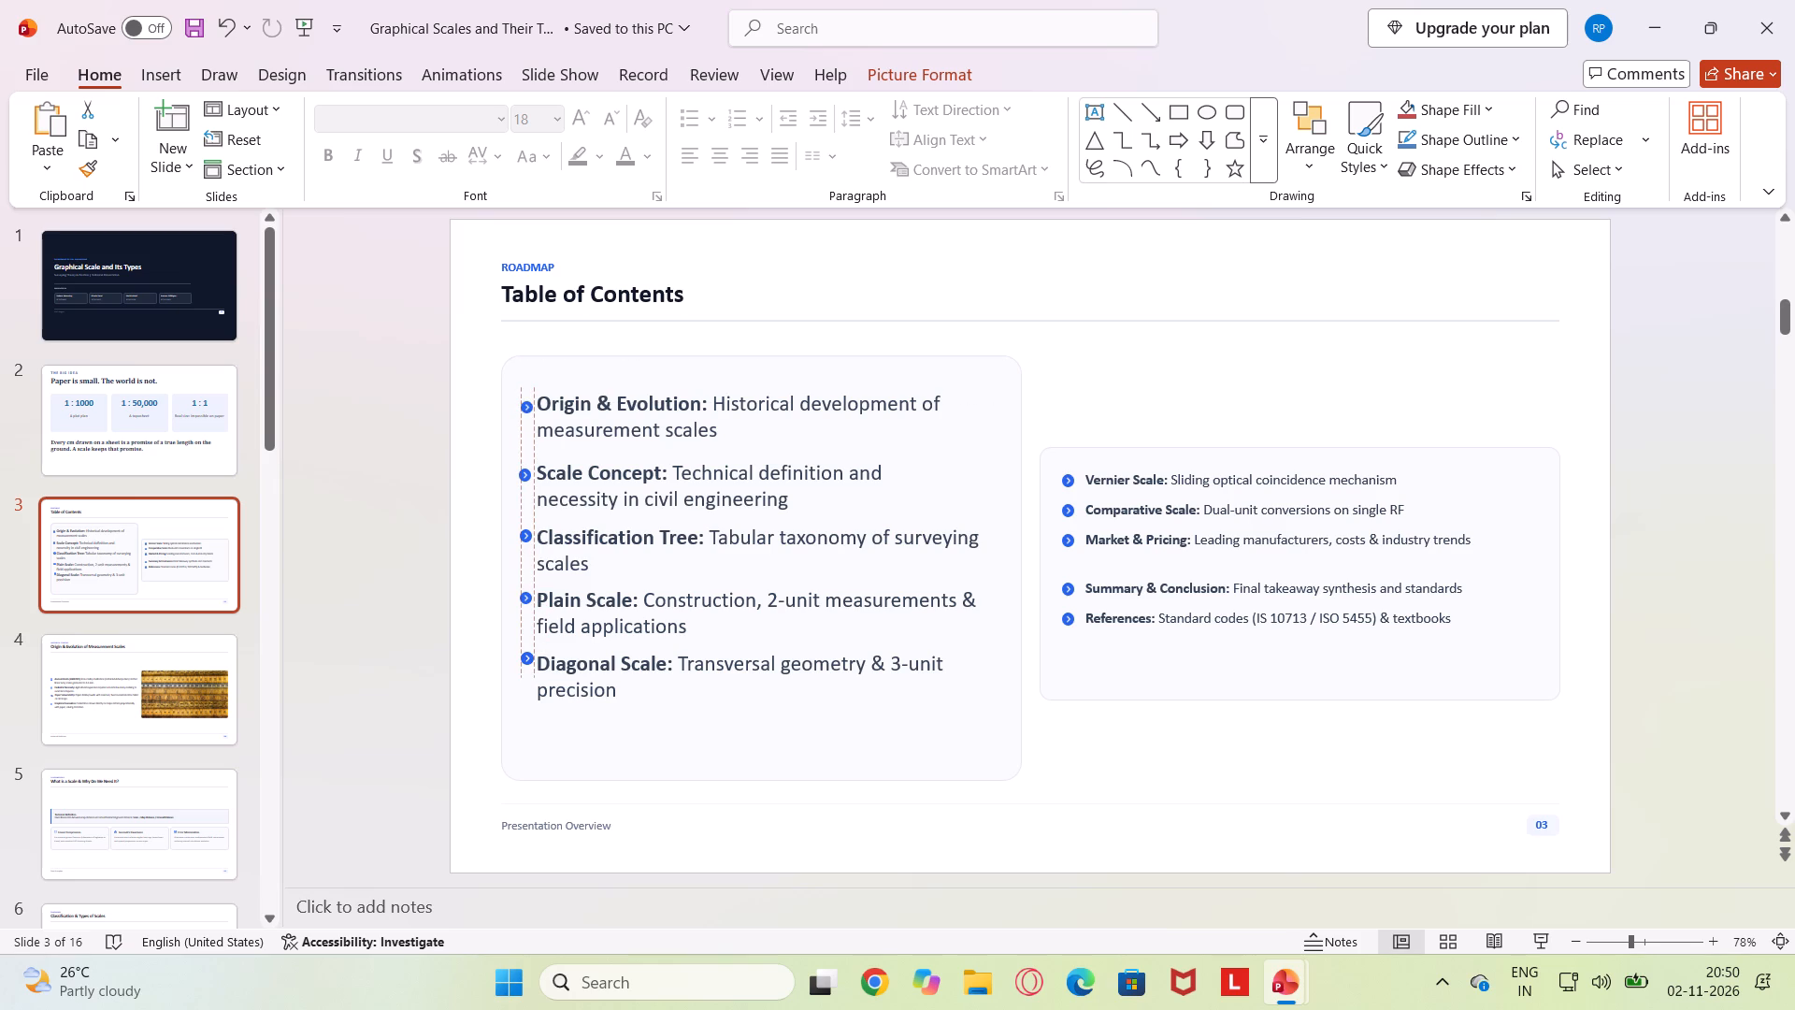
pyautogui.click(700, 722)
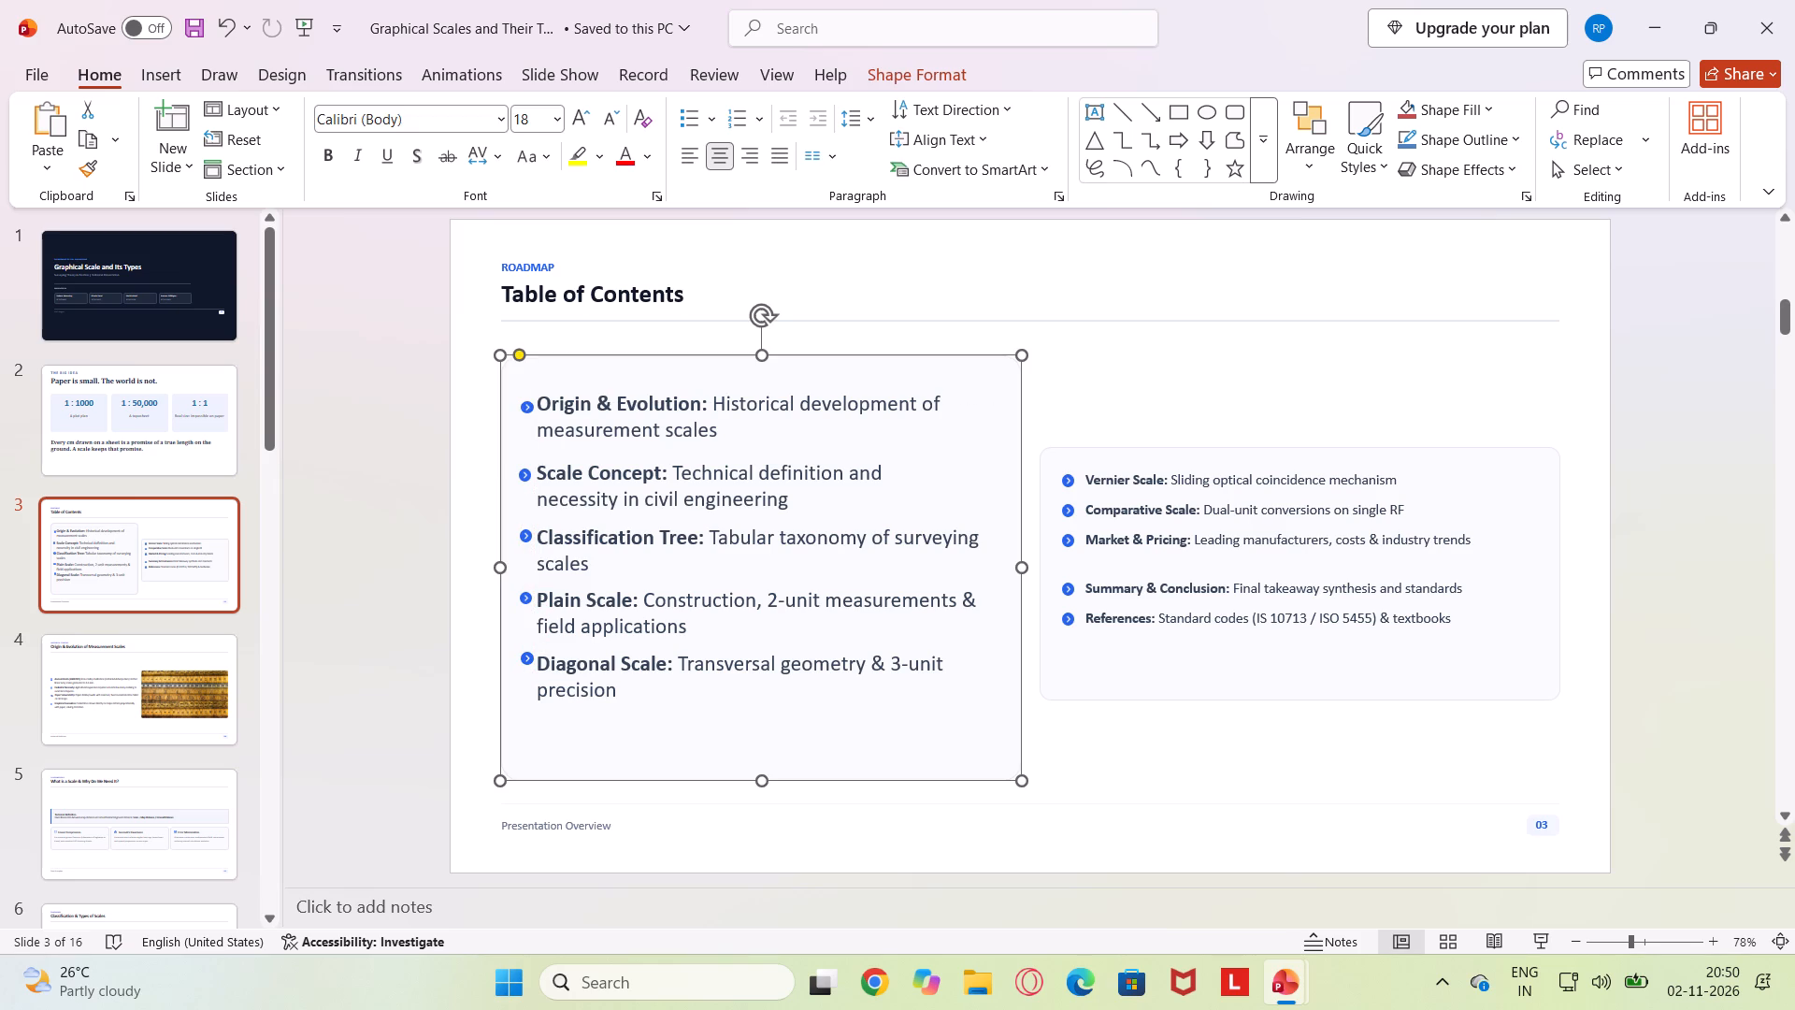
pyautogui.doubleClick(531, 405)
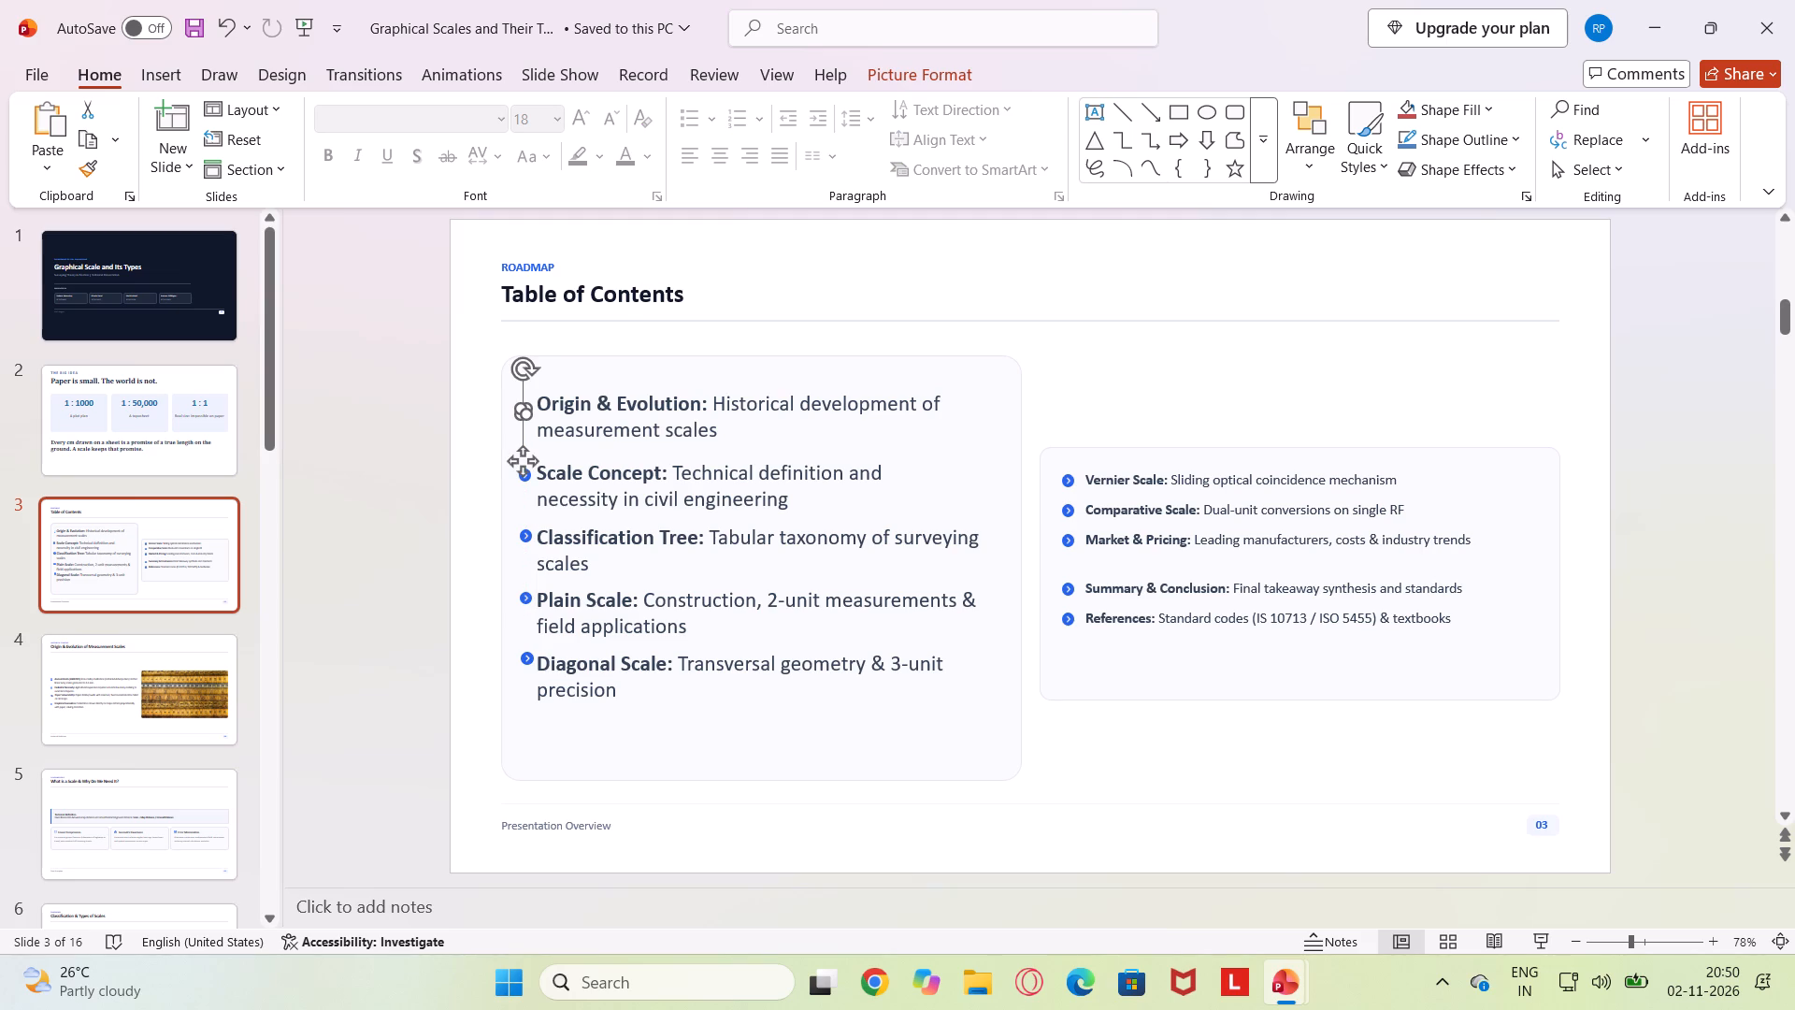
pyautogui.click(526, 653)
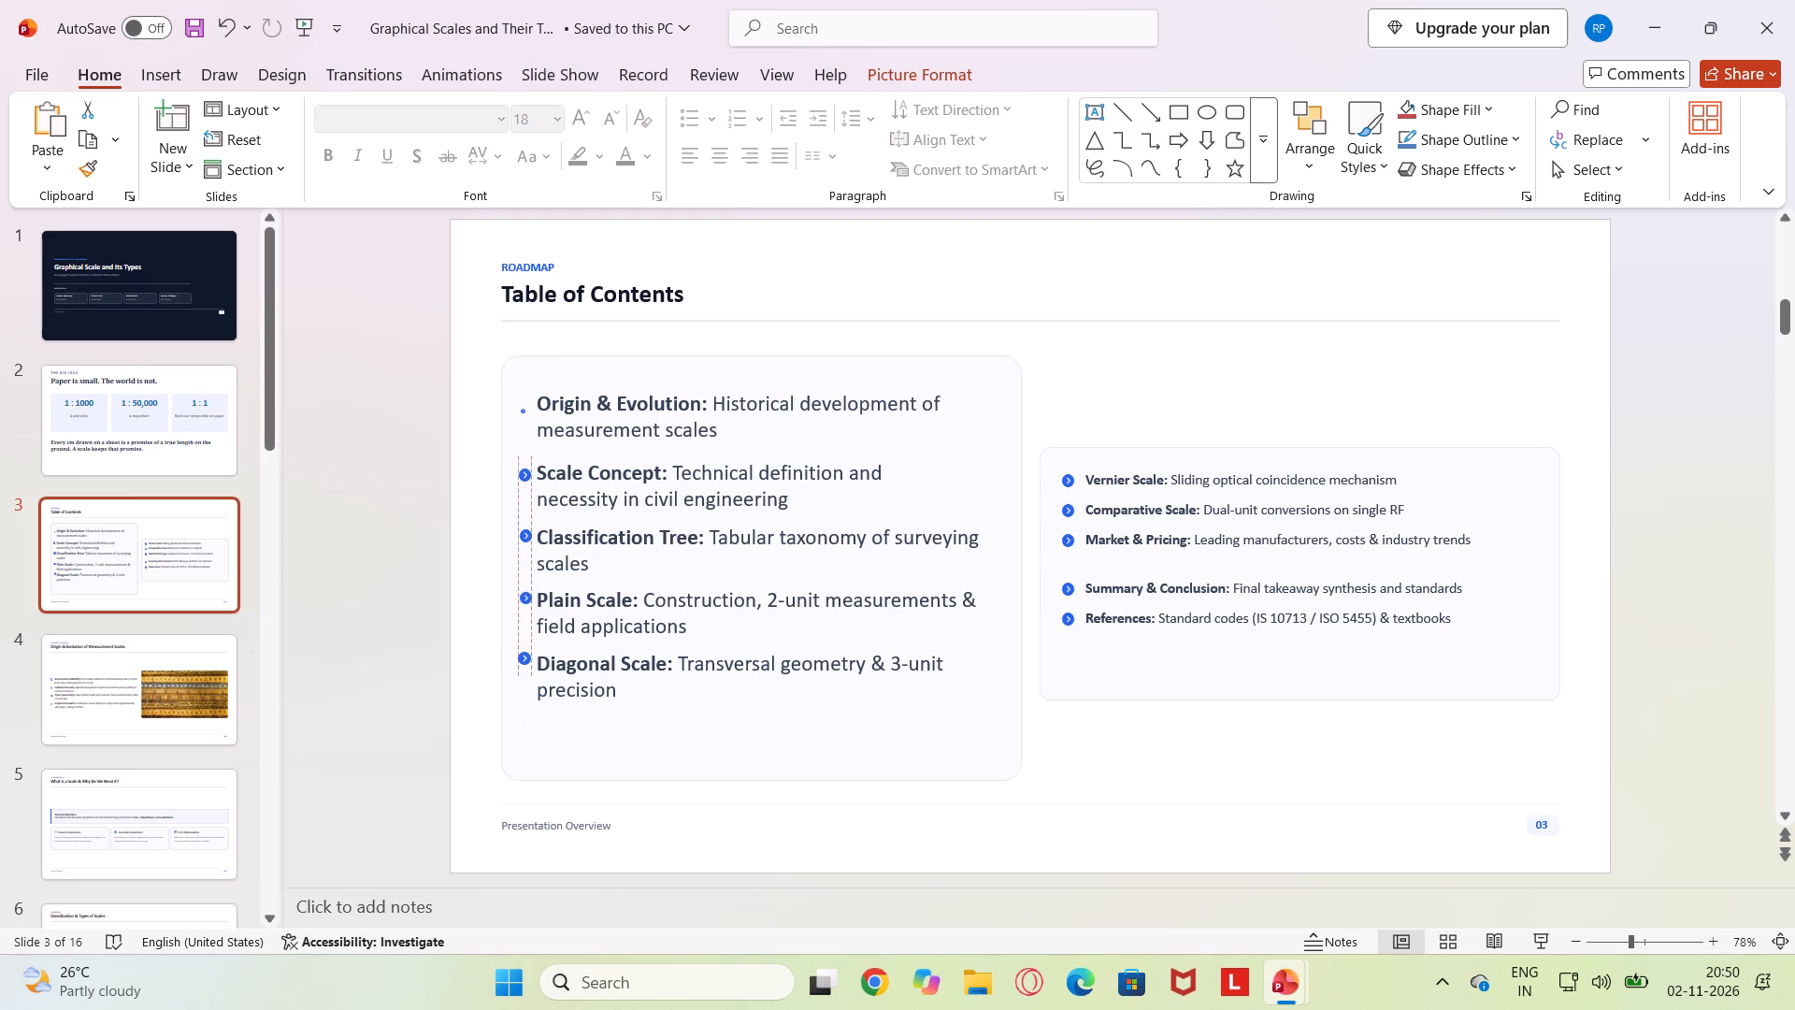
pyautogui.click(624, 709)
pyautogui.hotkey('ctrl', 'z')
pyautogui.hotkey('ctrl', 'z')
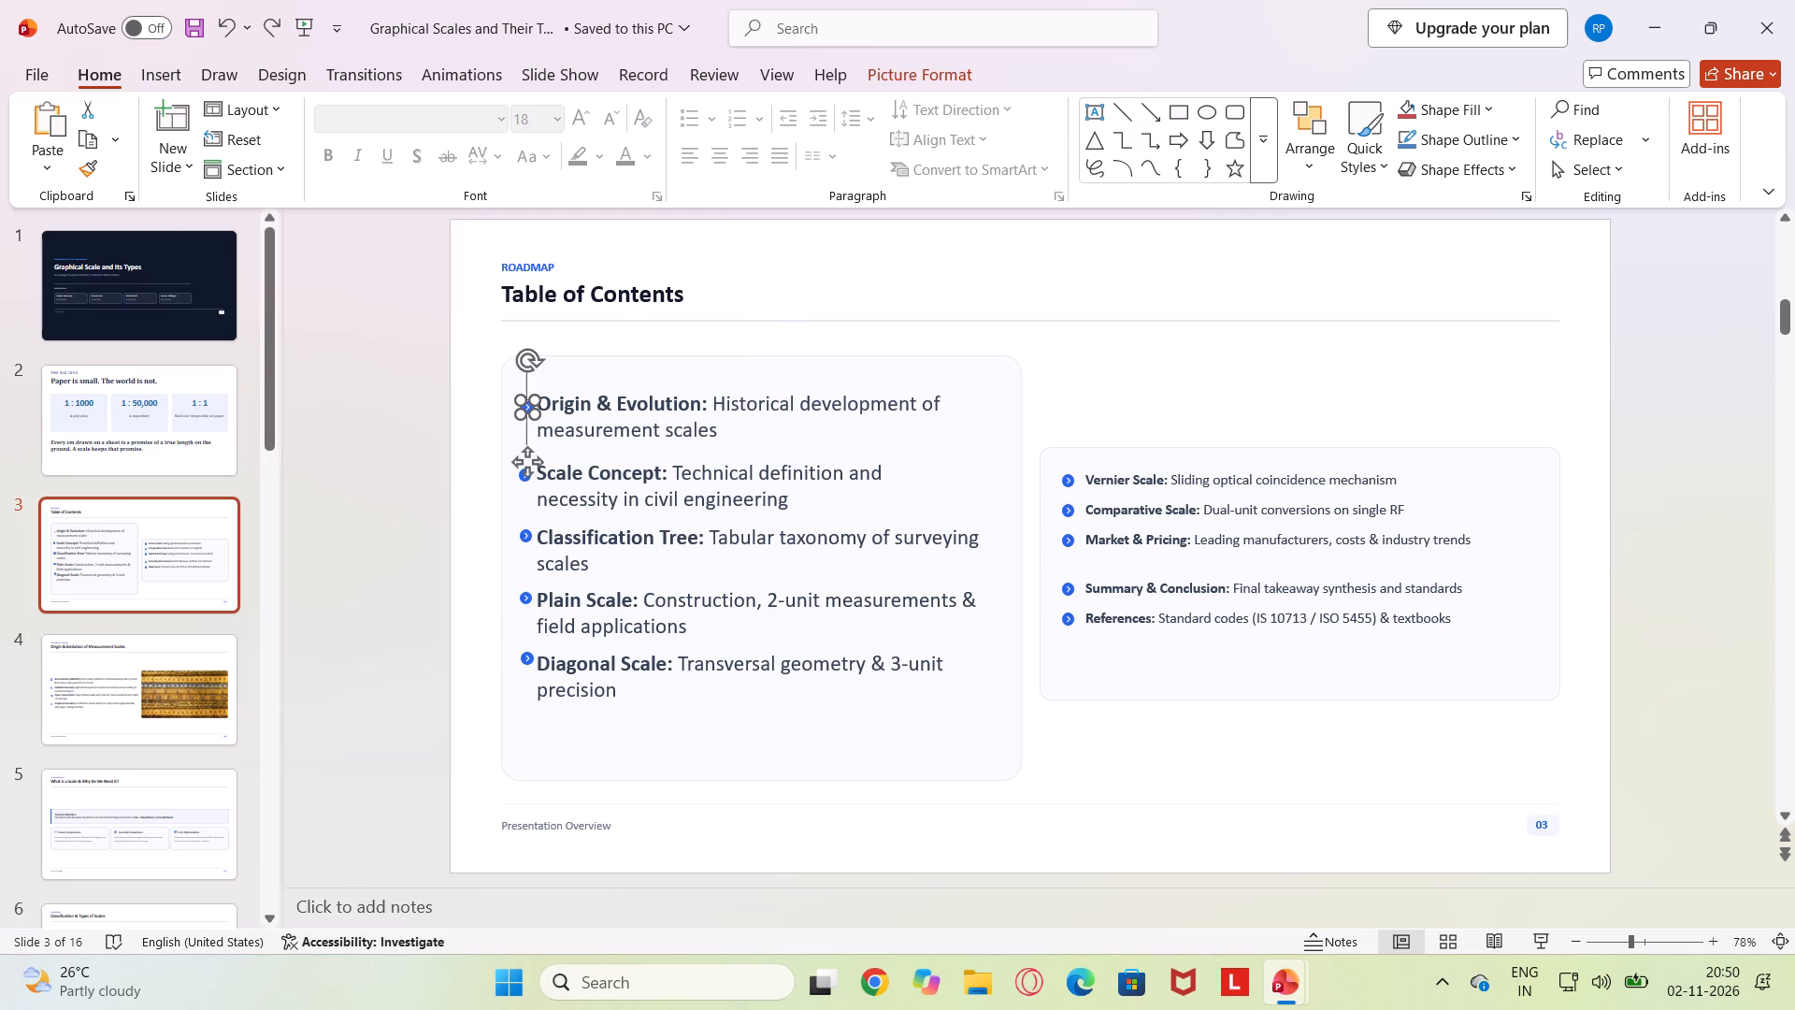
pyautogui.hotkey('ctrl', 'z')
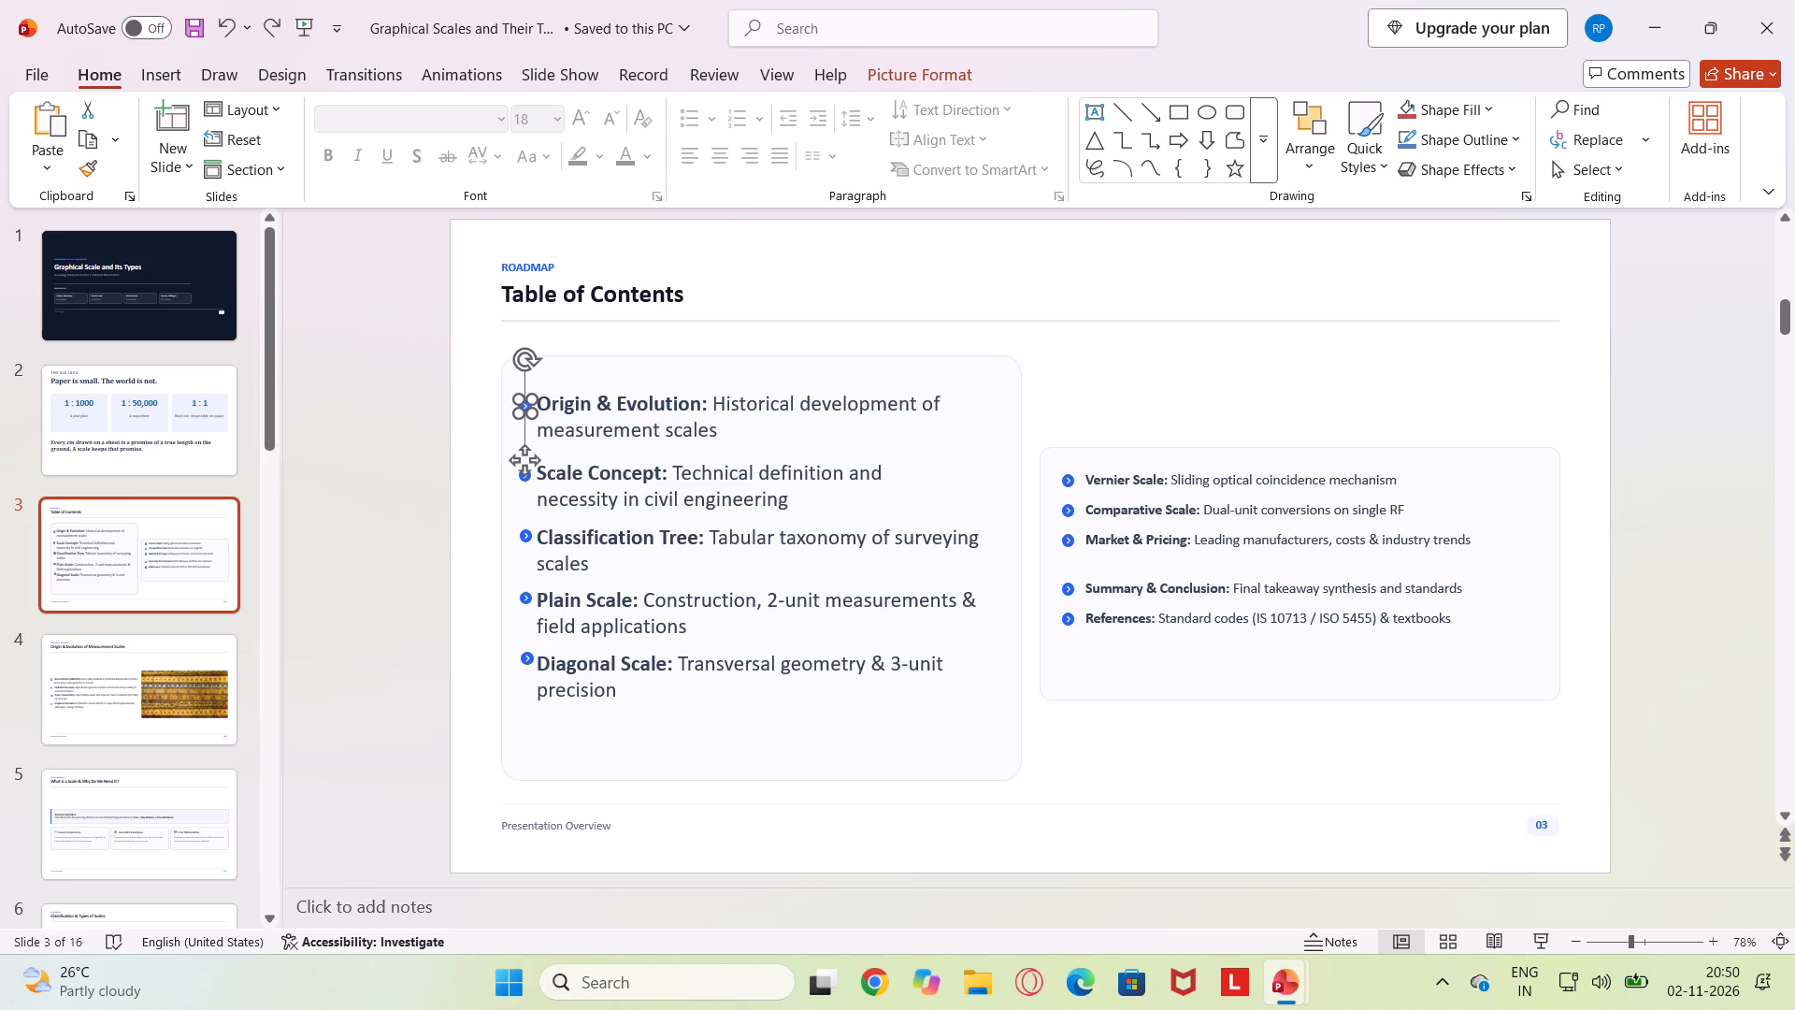
# Shorten the rounded panel behind the first five entries so its bottom edge sits just below "Diagonal Scale".
pyautogui.click(678, 750)
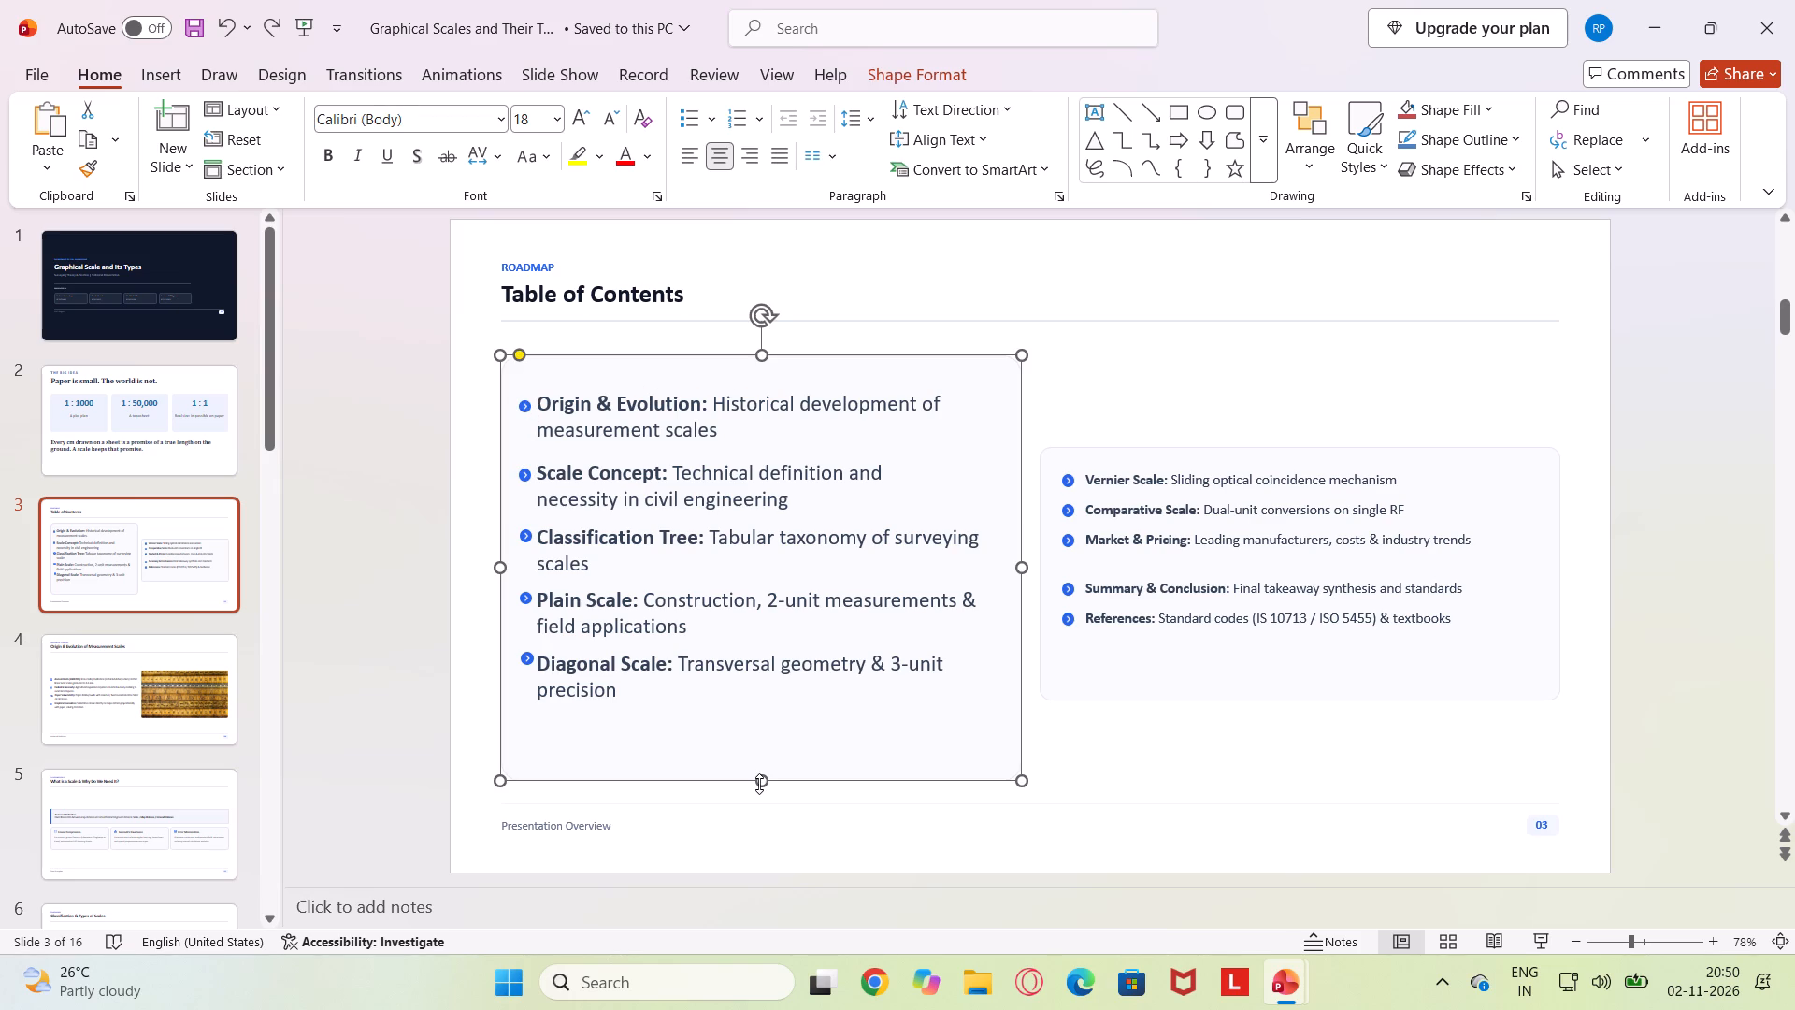
pyautogui.moveTo(761, 776); pyautogui.dragTo(750, 717)
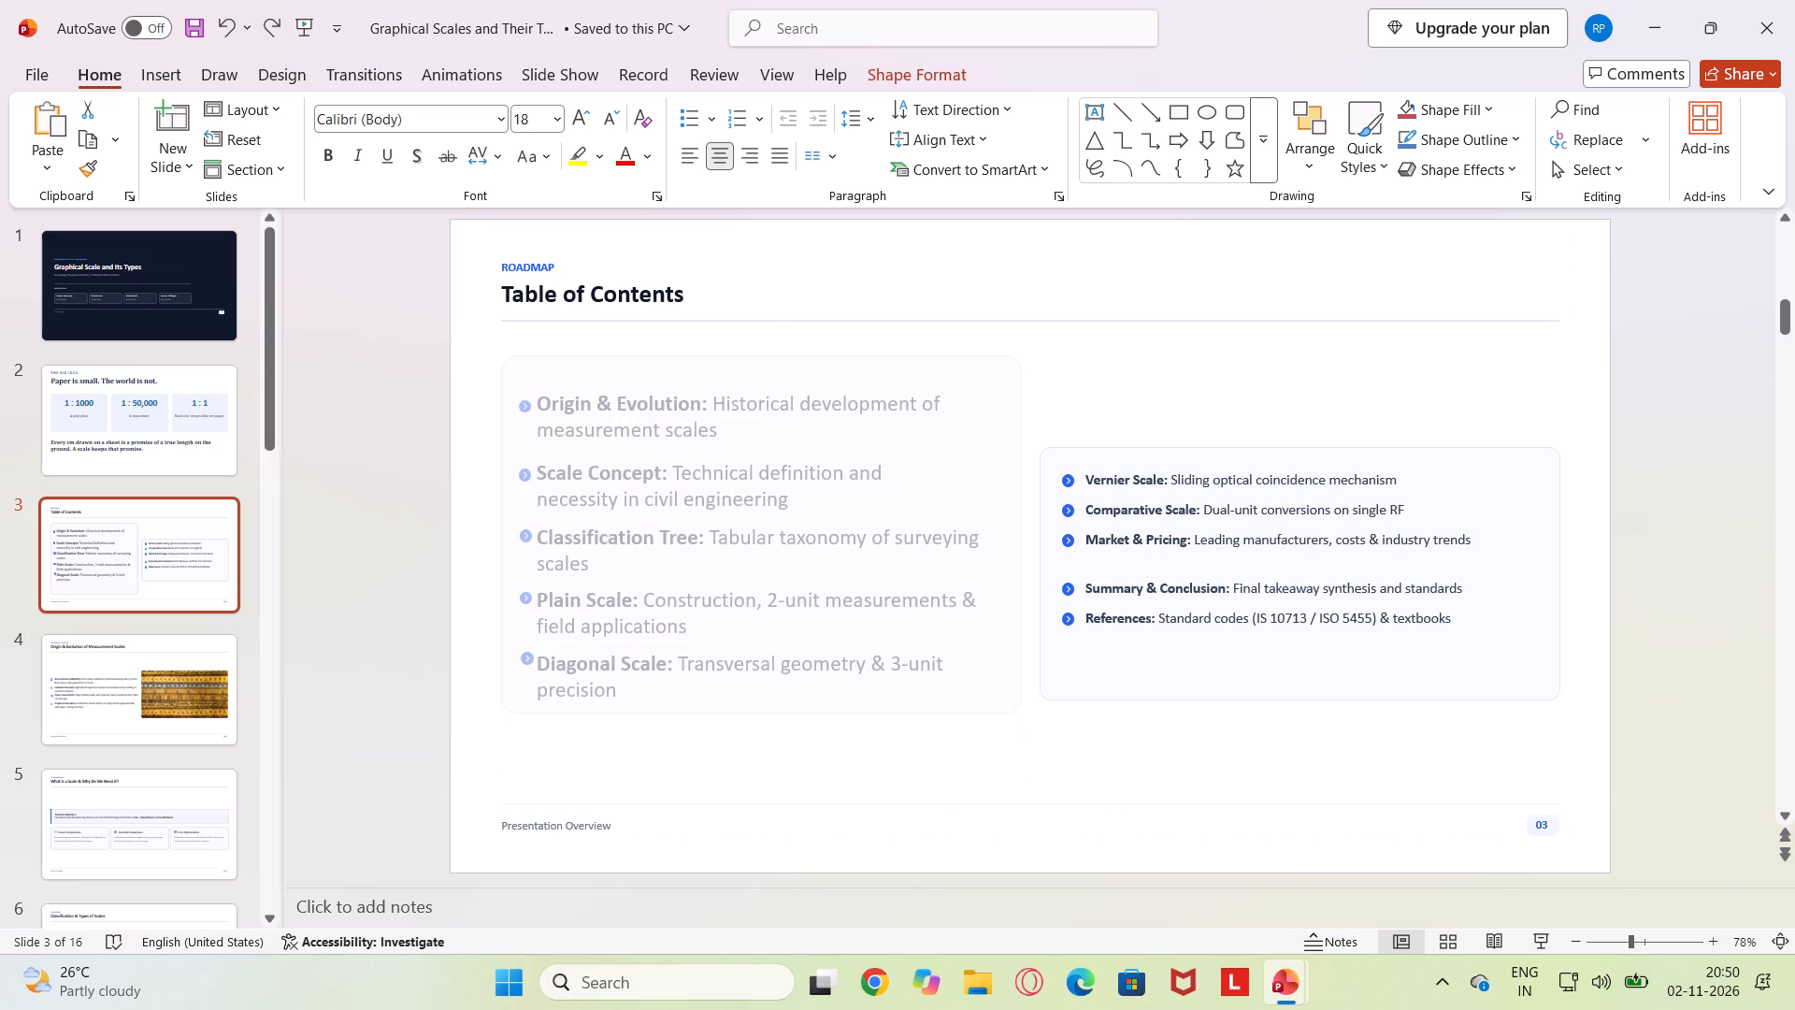
pyautogui.moveTo(750, 717); pyautogui.dragTo(760, 740)
pyautogui.moveTo(760, 740); pyautogui.dragTo(761, 740)
pyautogui.click(897, 774)
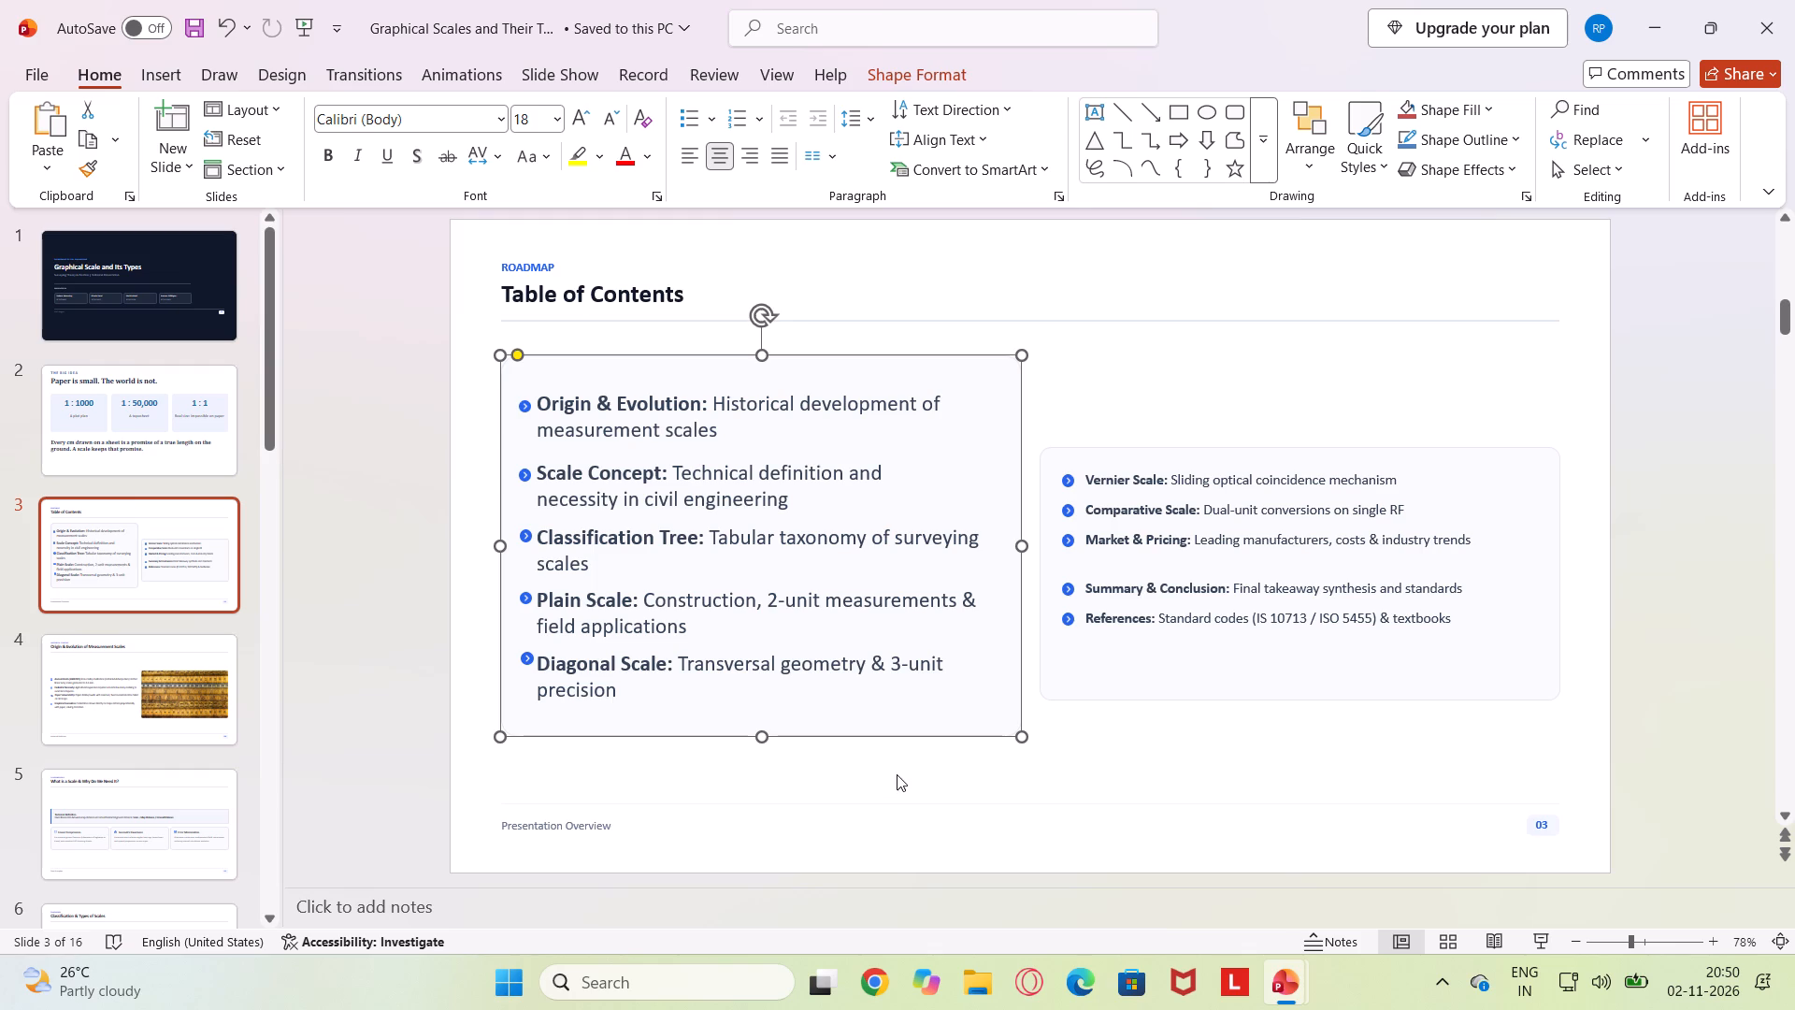
# Fine-tune the position of the first blue arrow bullet beside "Origin & Evolution", vertically in line with the second bullet.
pyautogui.click(523, 409)
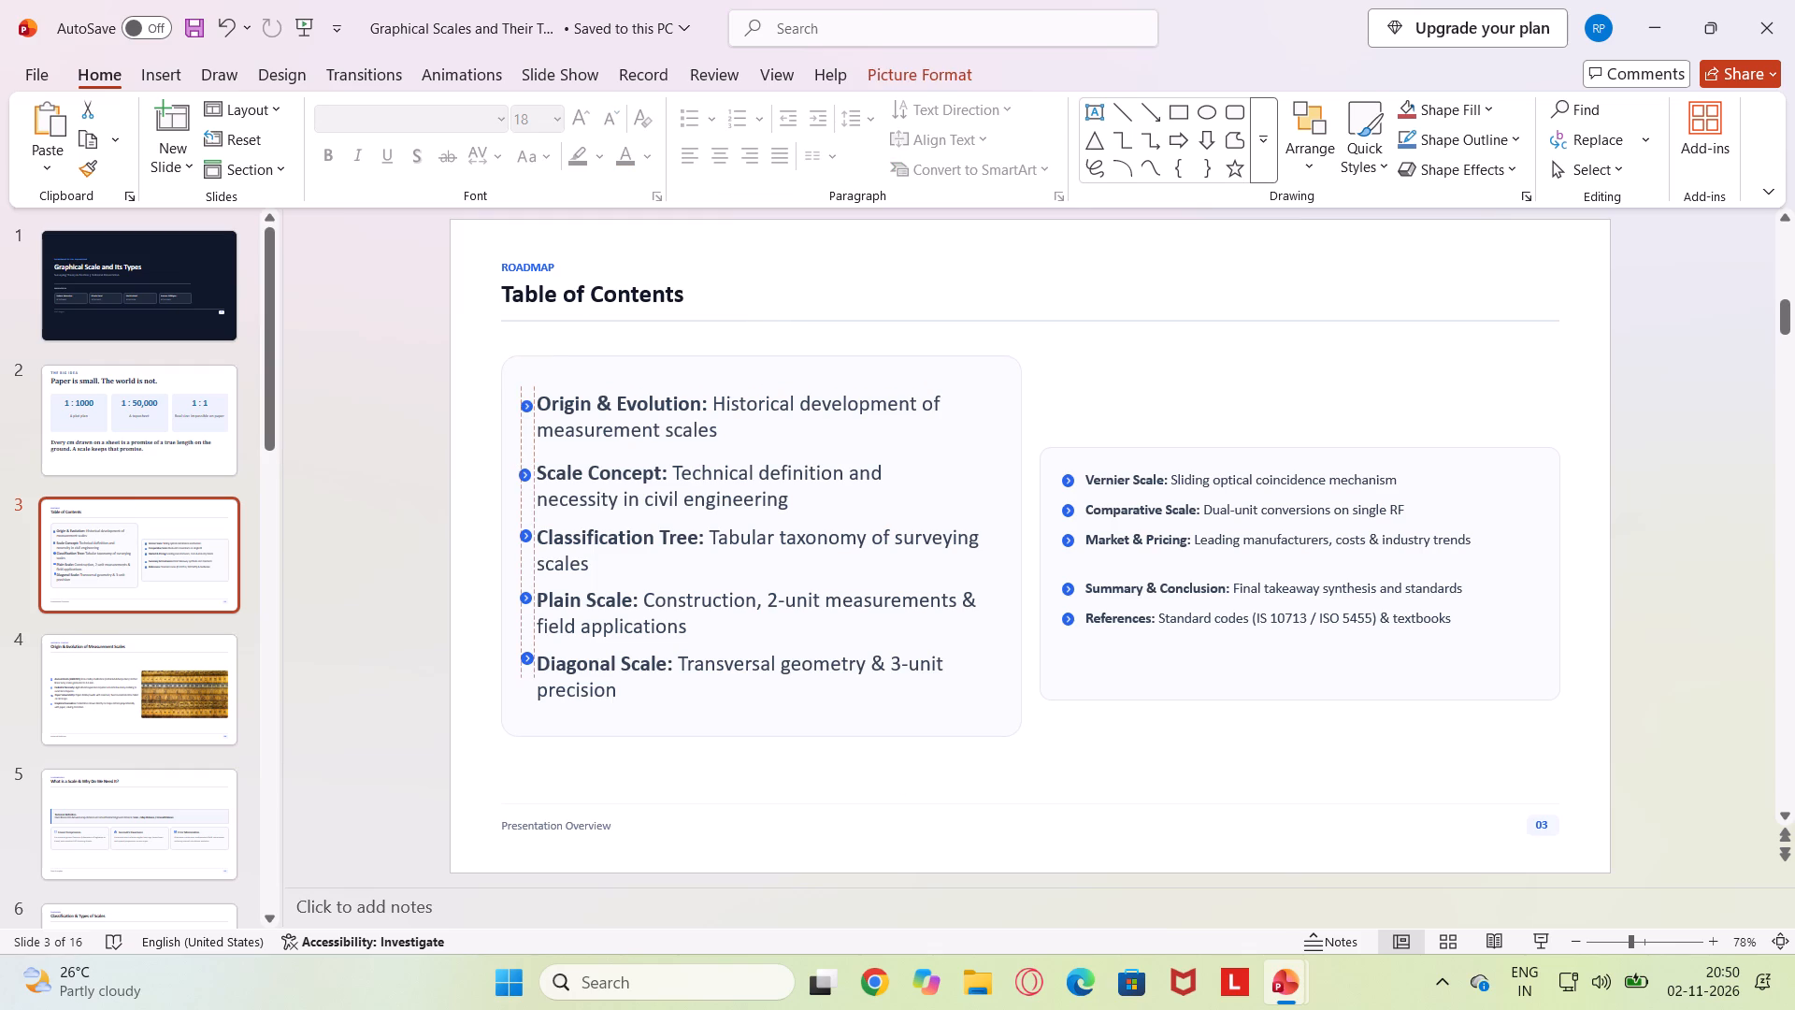
pyautogui.click(651, 758)
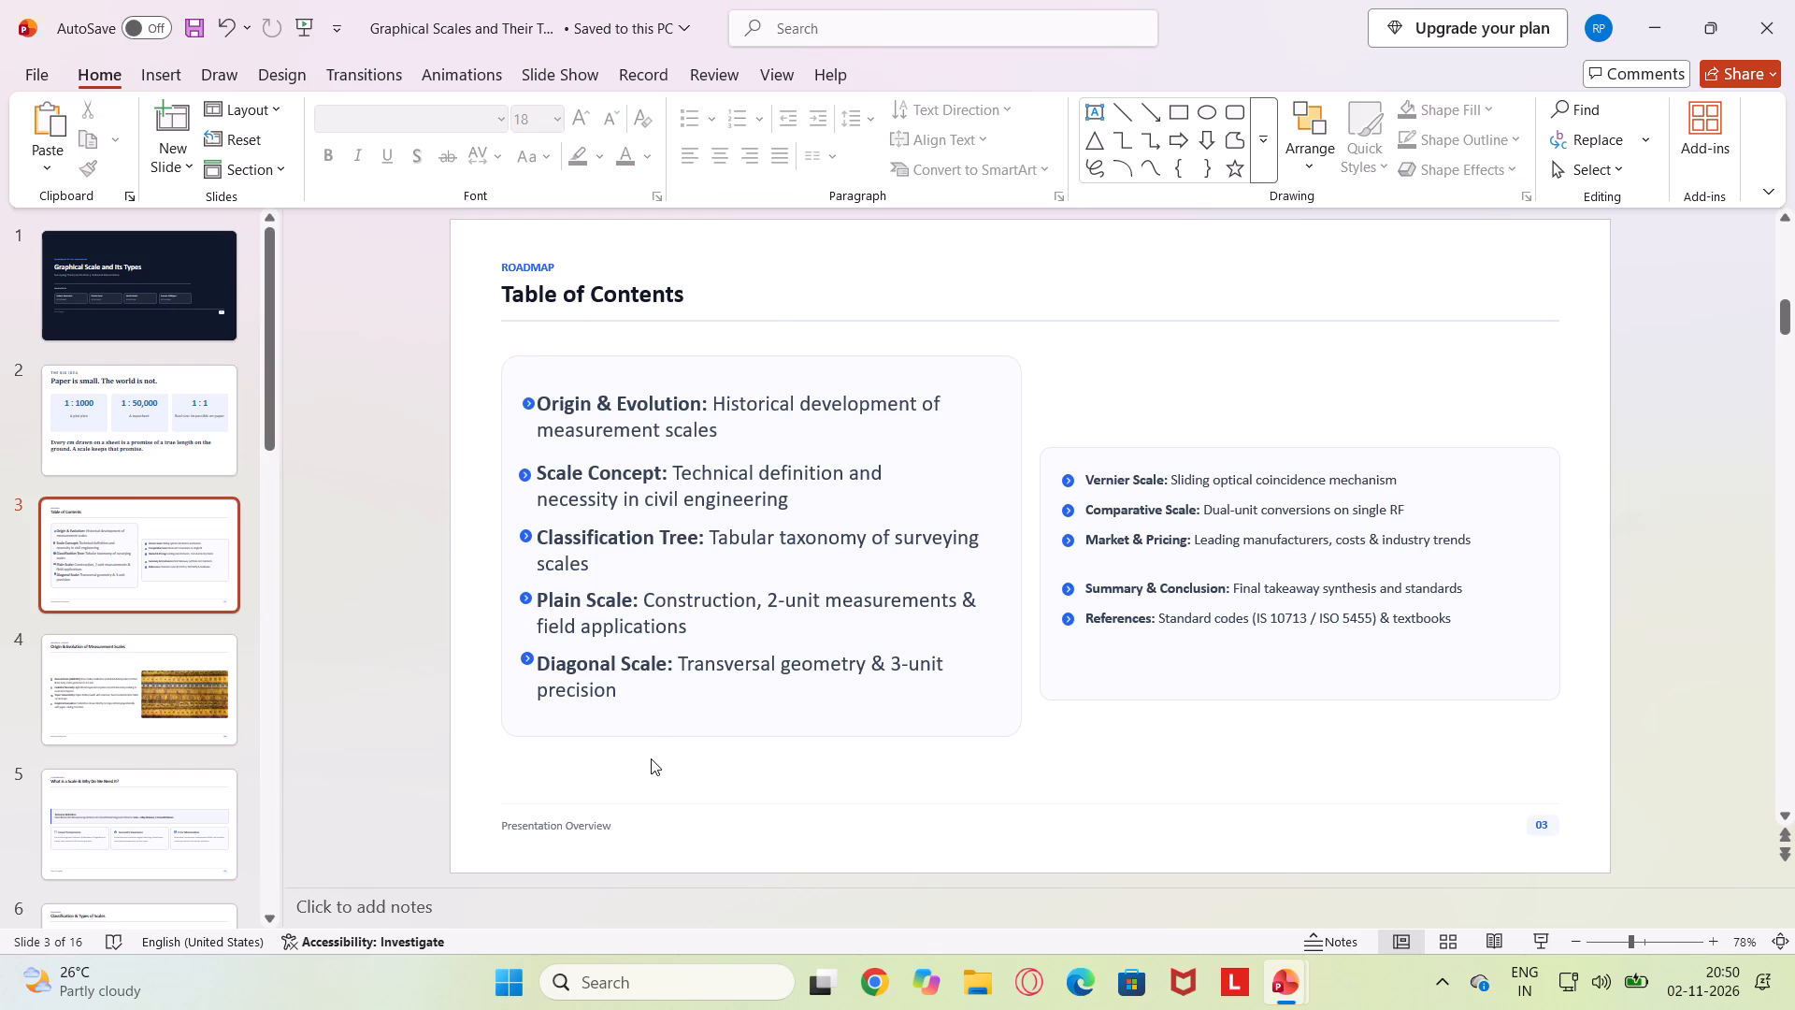
pyautogui.click(524, 400)
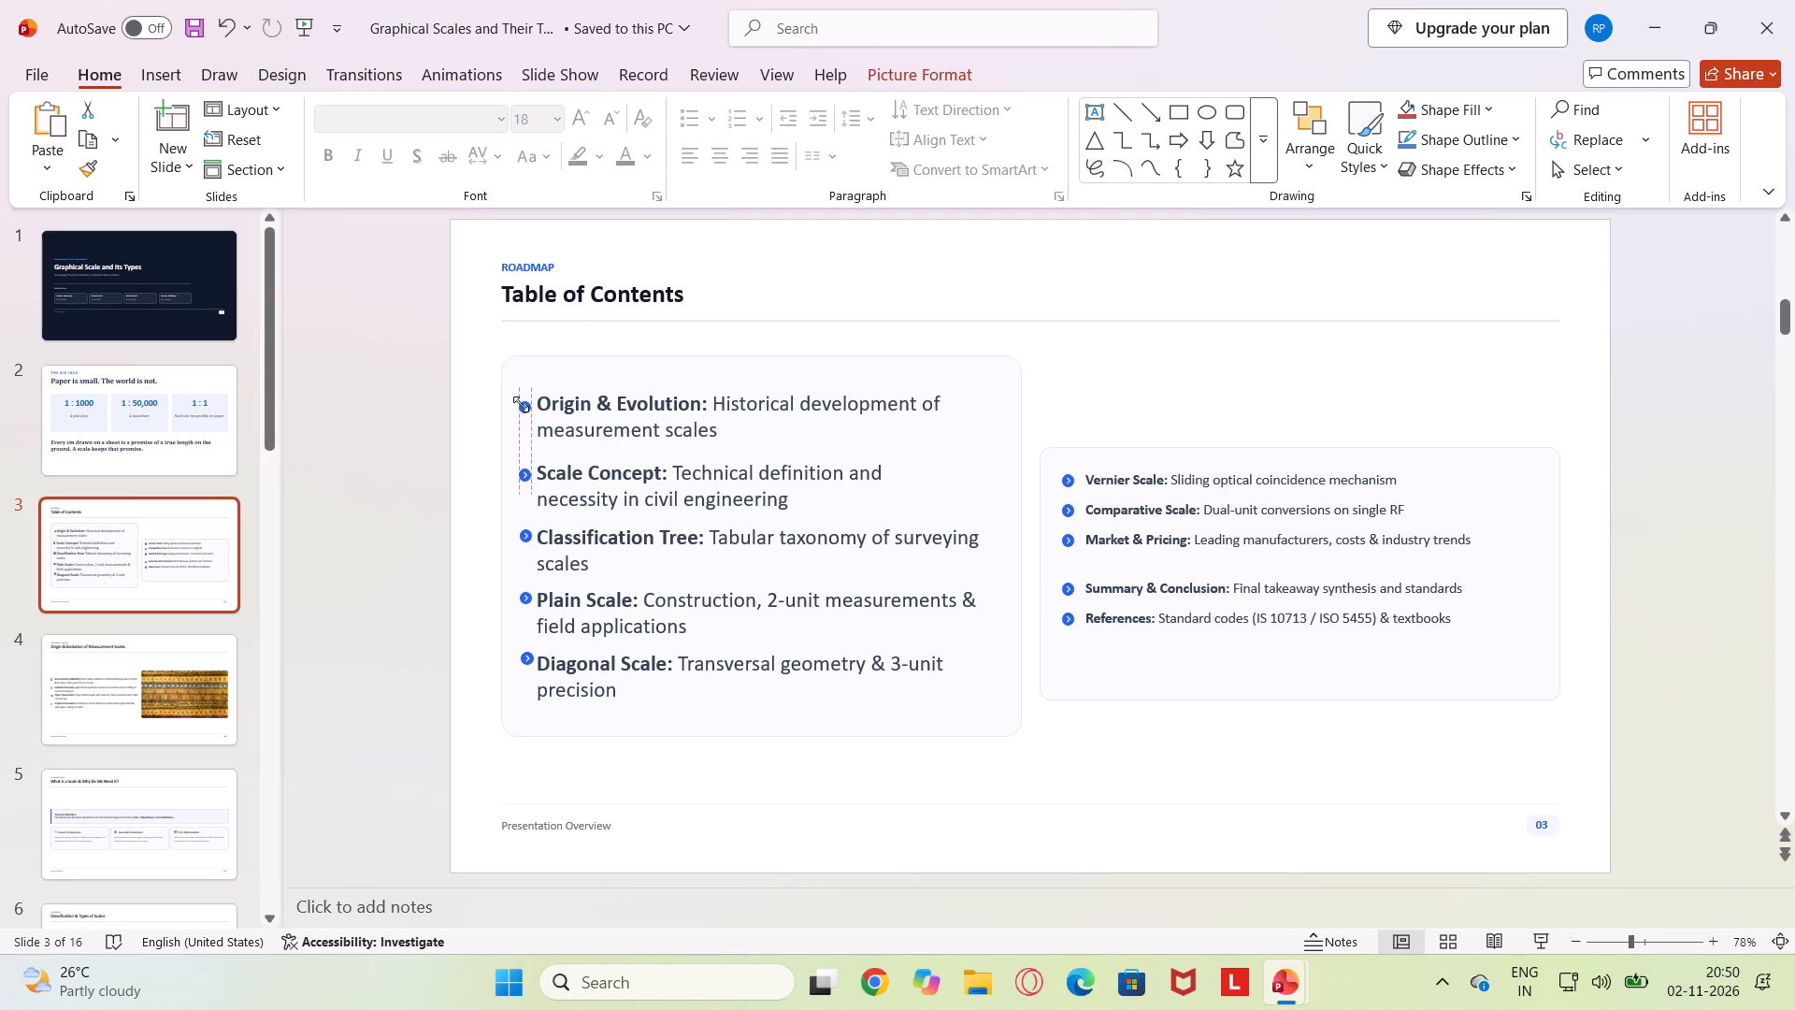
pyautogui.click(514, 504)
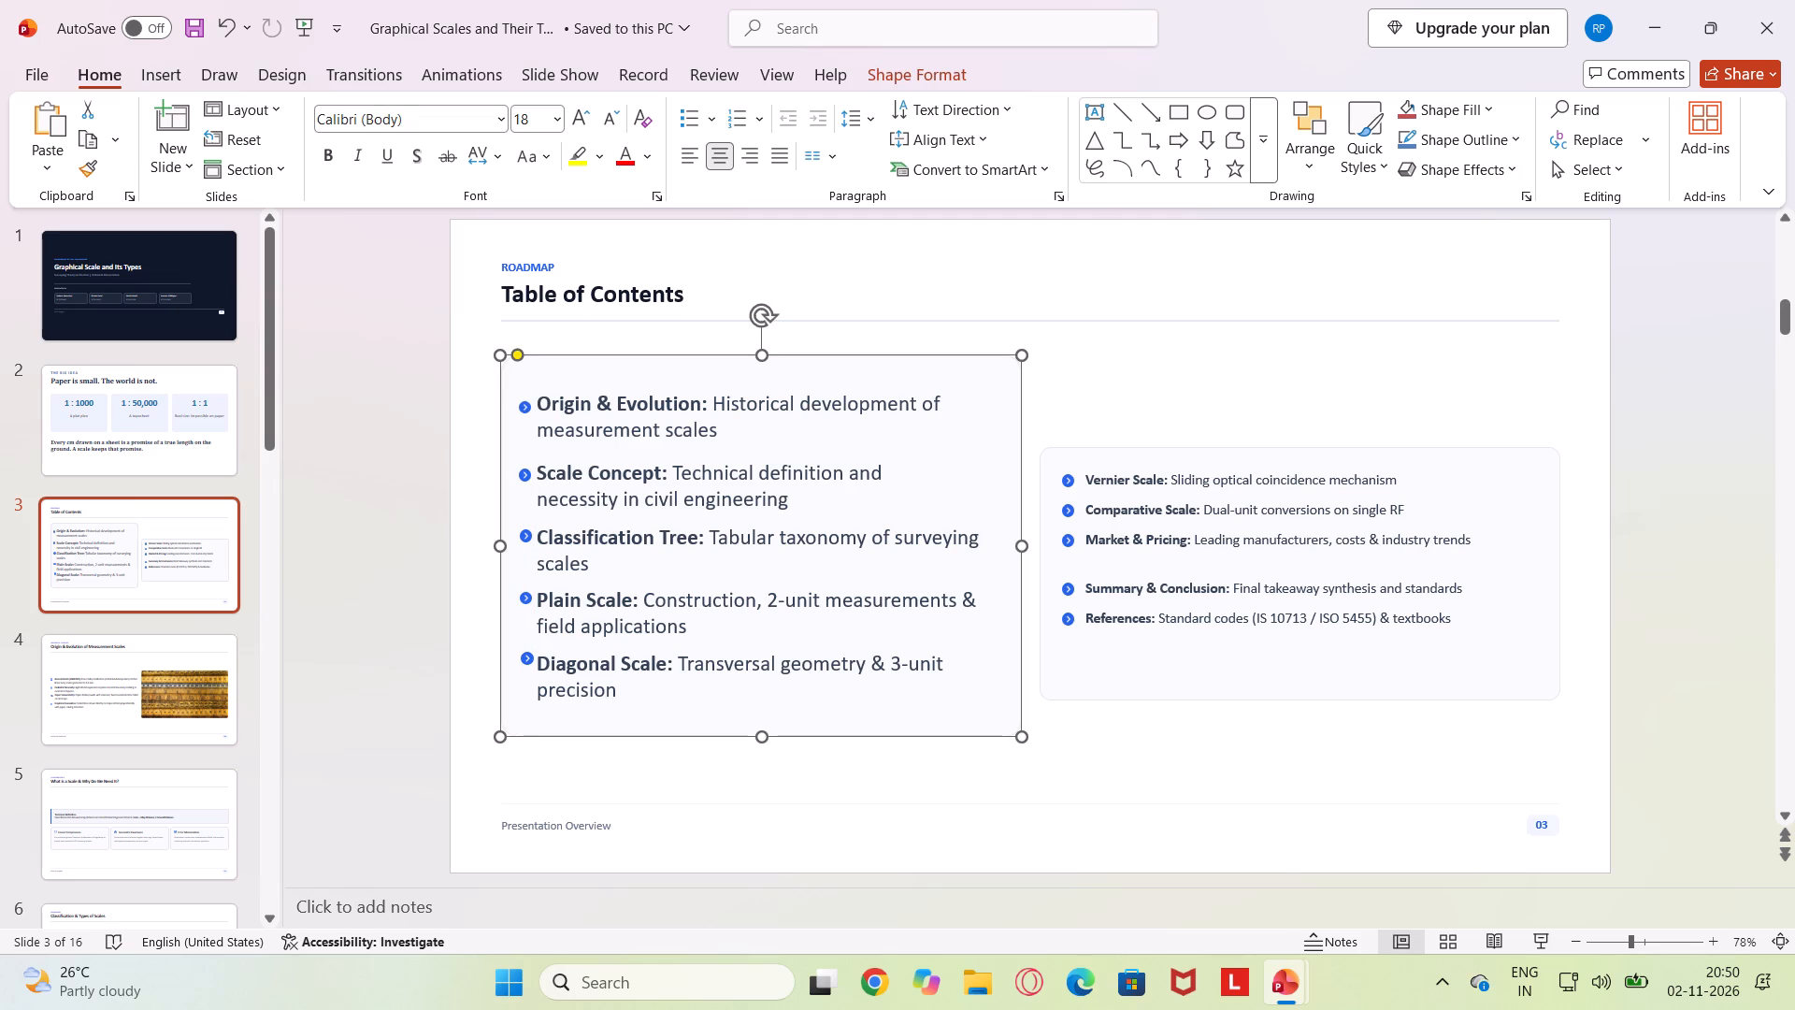
# Lower the third blue arrow bullet slightly, level with the first line of "Classification Tree".
pyautogui.click(525, 537)
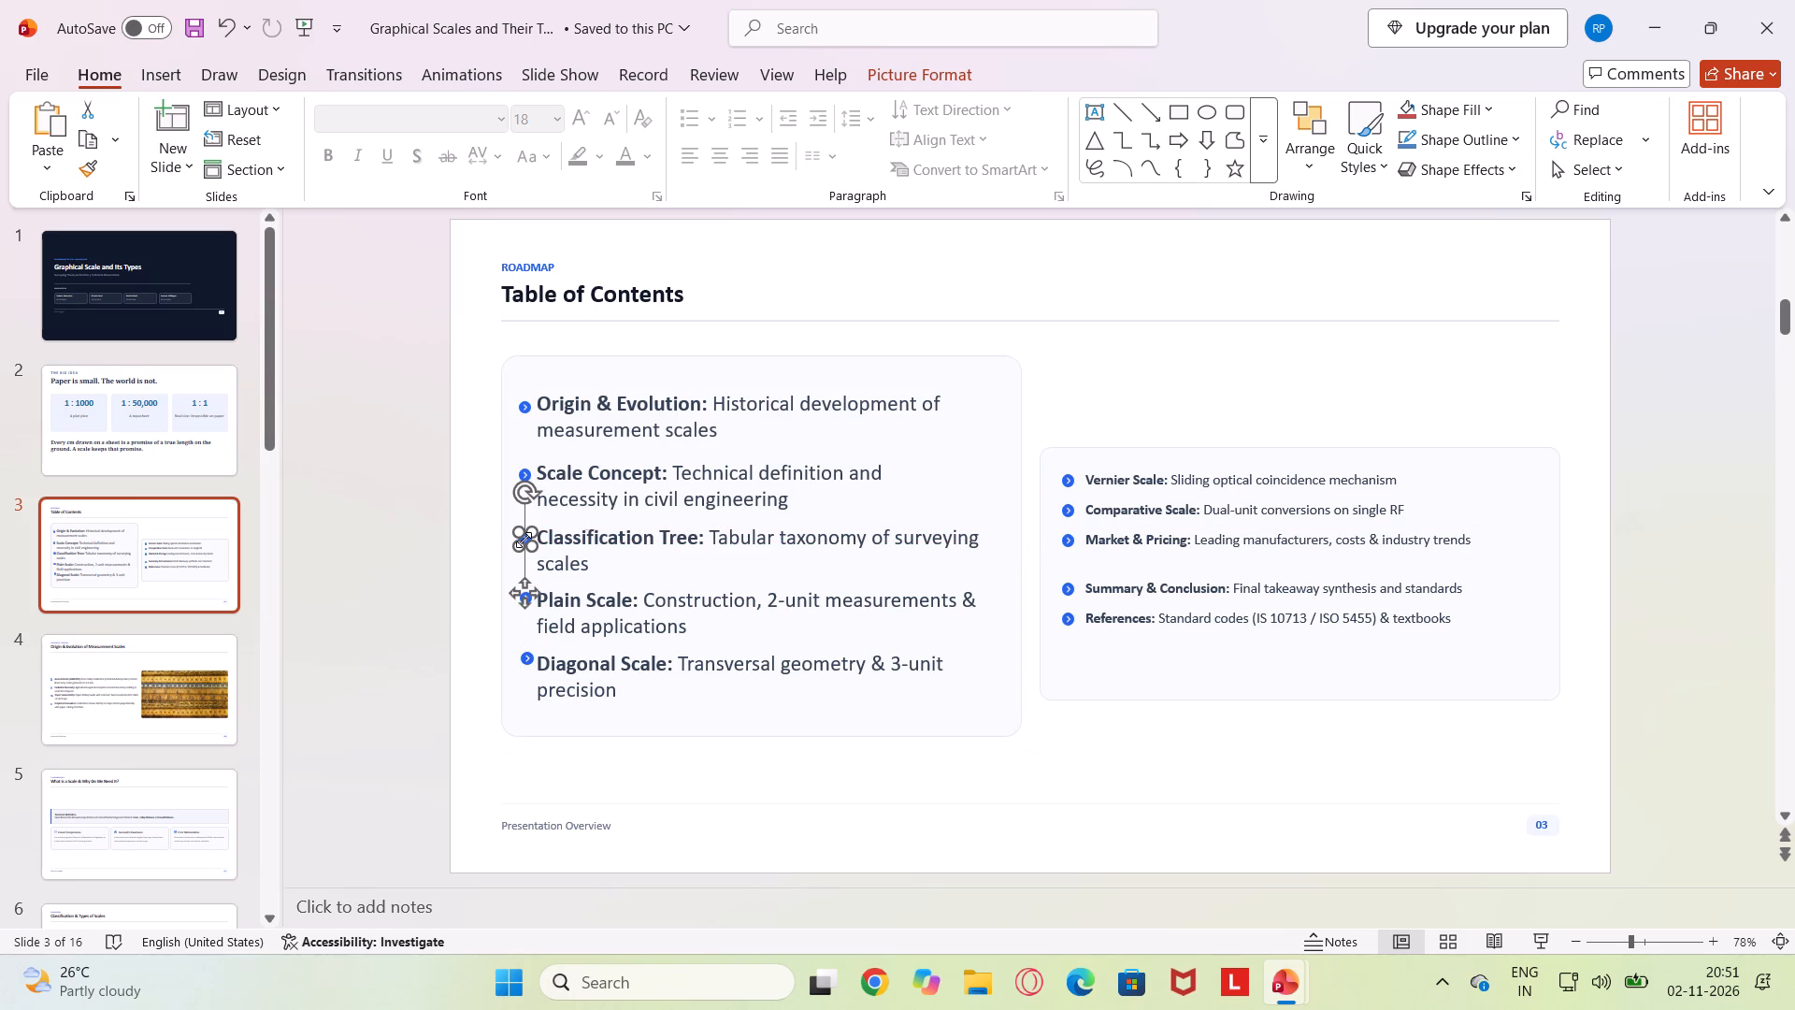
pyautogui.click(696, 748)
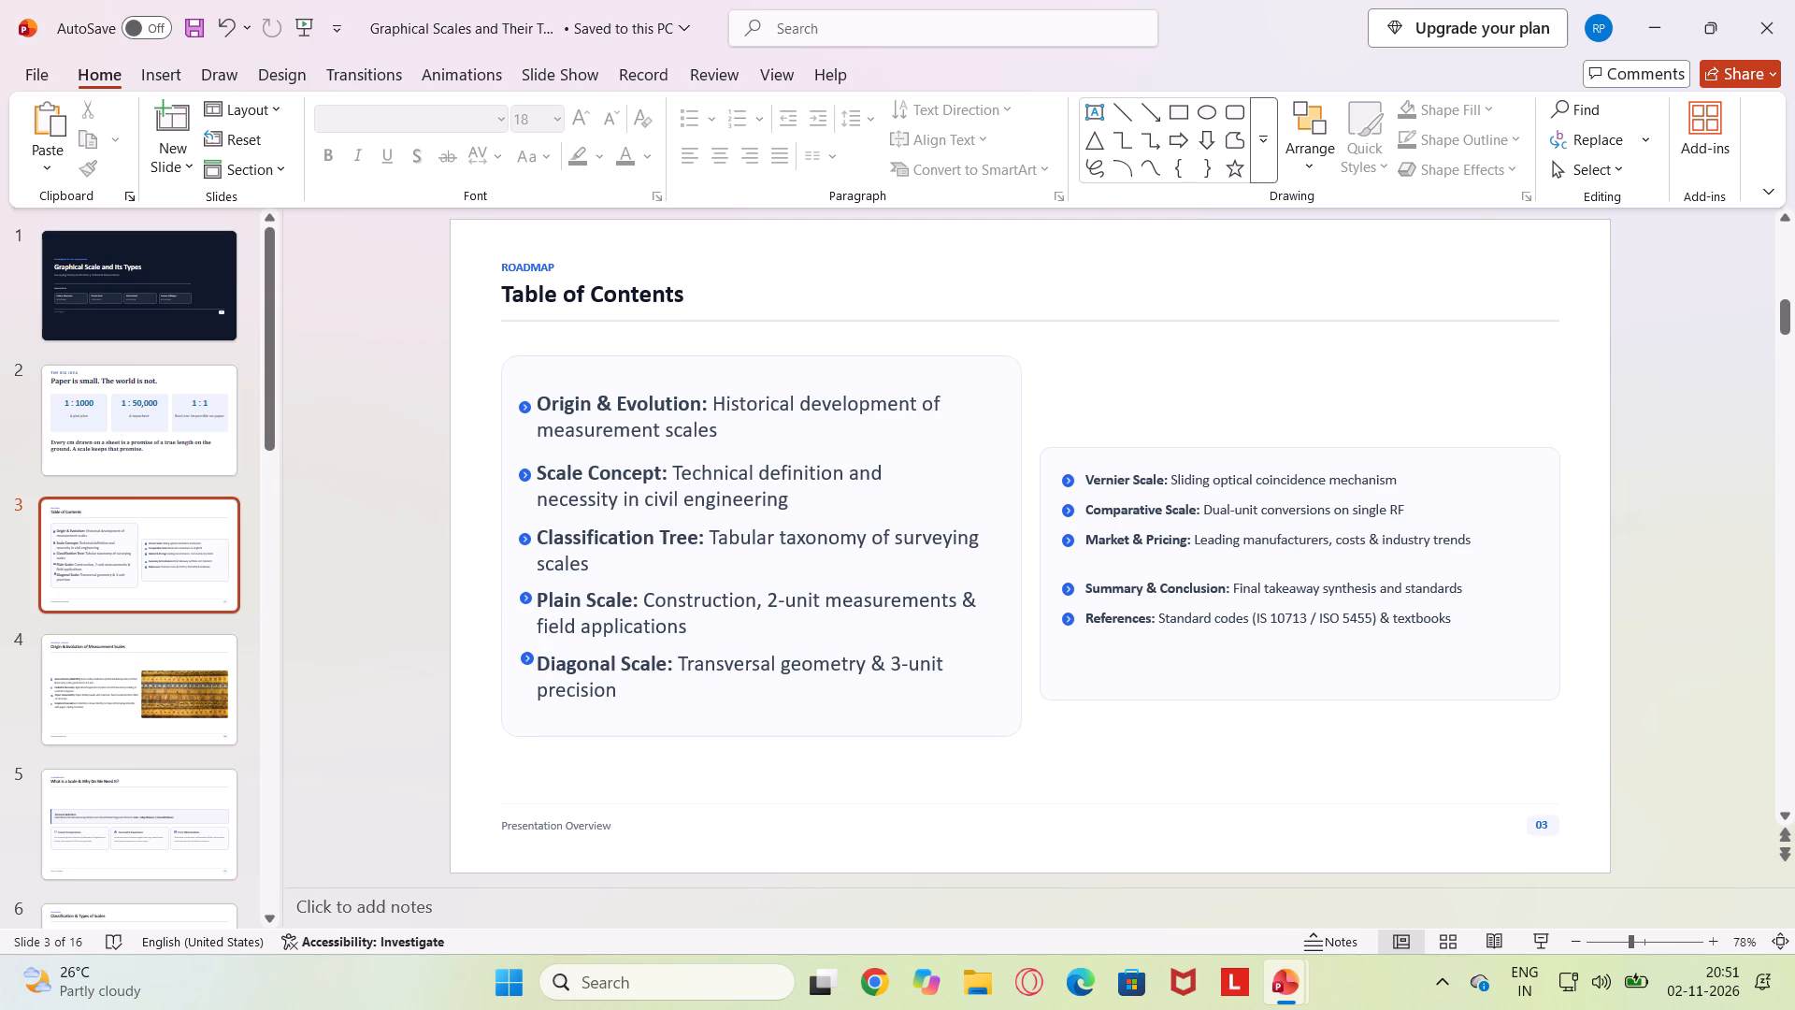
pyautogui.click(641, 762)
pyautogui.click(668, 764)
# Extend the panel behind the "Vernier Scale" to "References" entries up and down to match the other panel's top and bottom edges.
pyautogui.click(1292, 443)
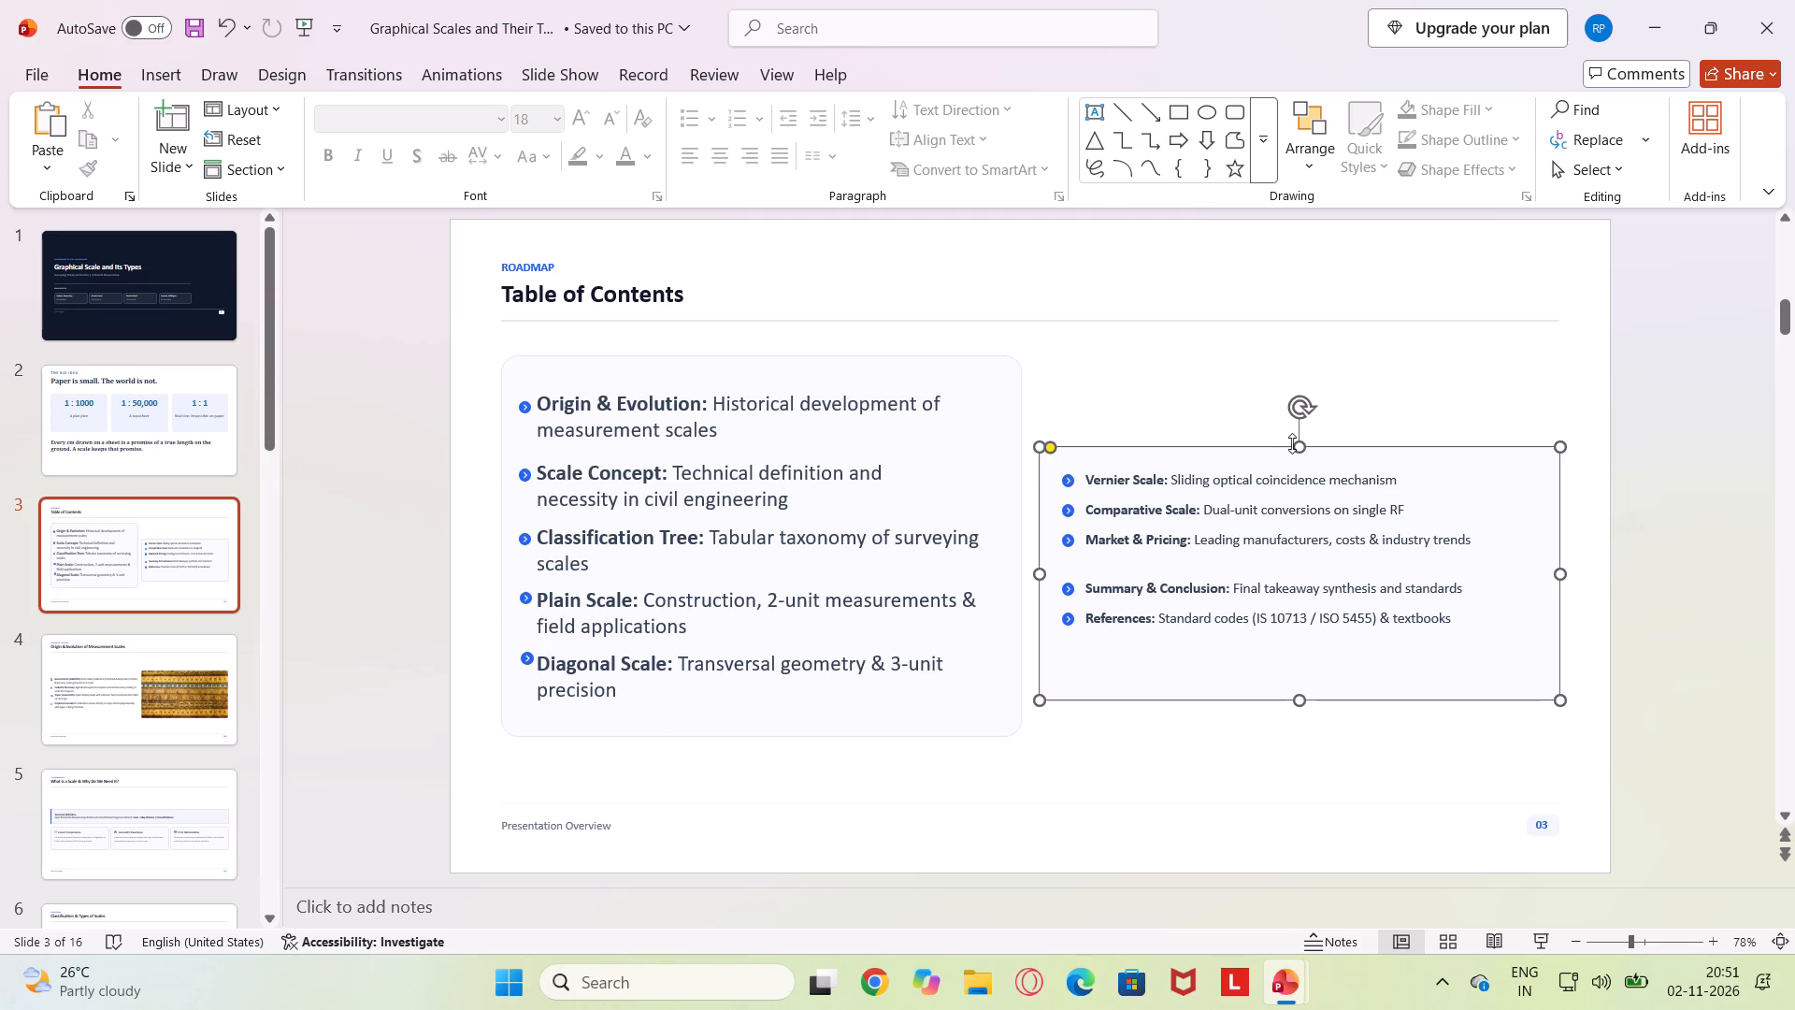
pyautogui.moveTo(1298, 443); pyautogui.dragTo(1285, 360)
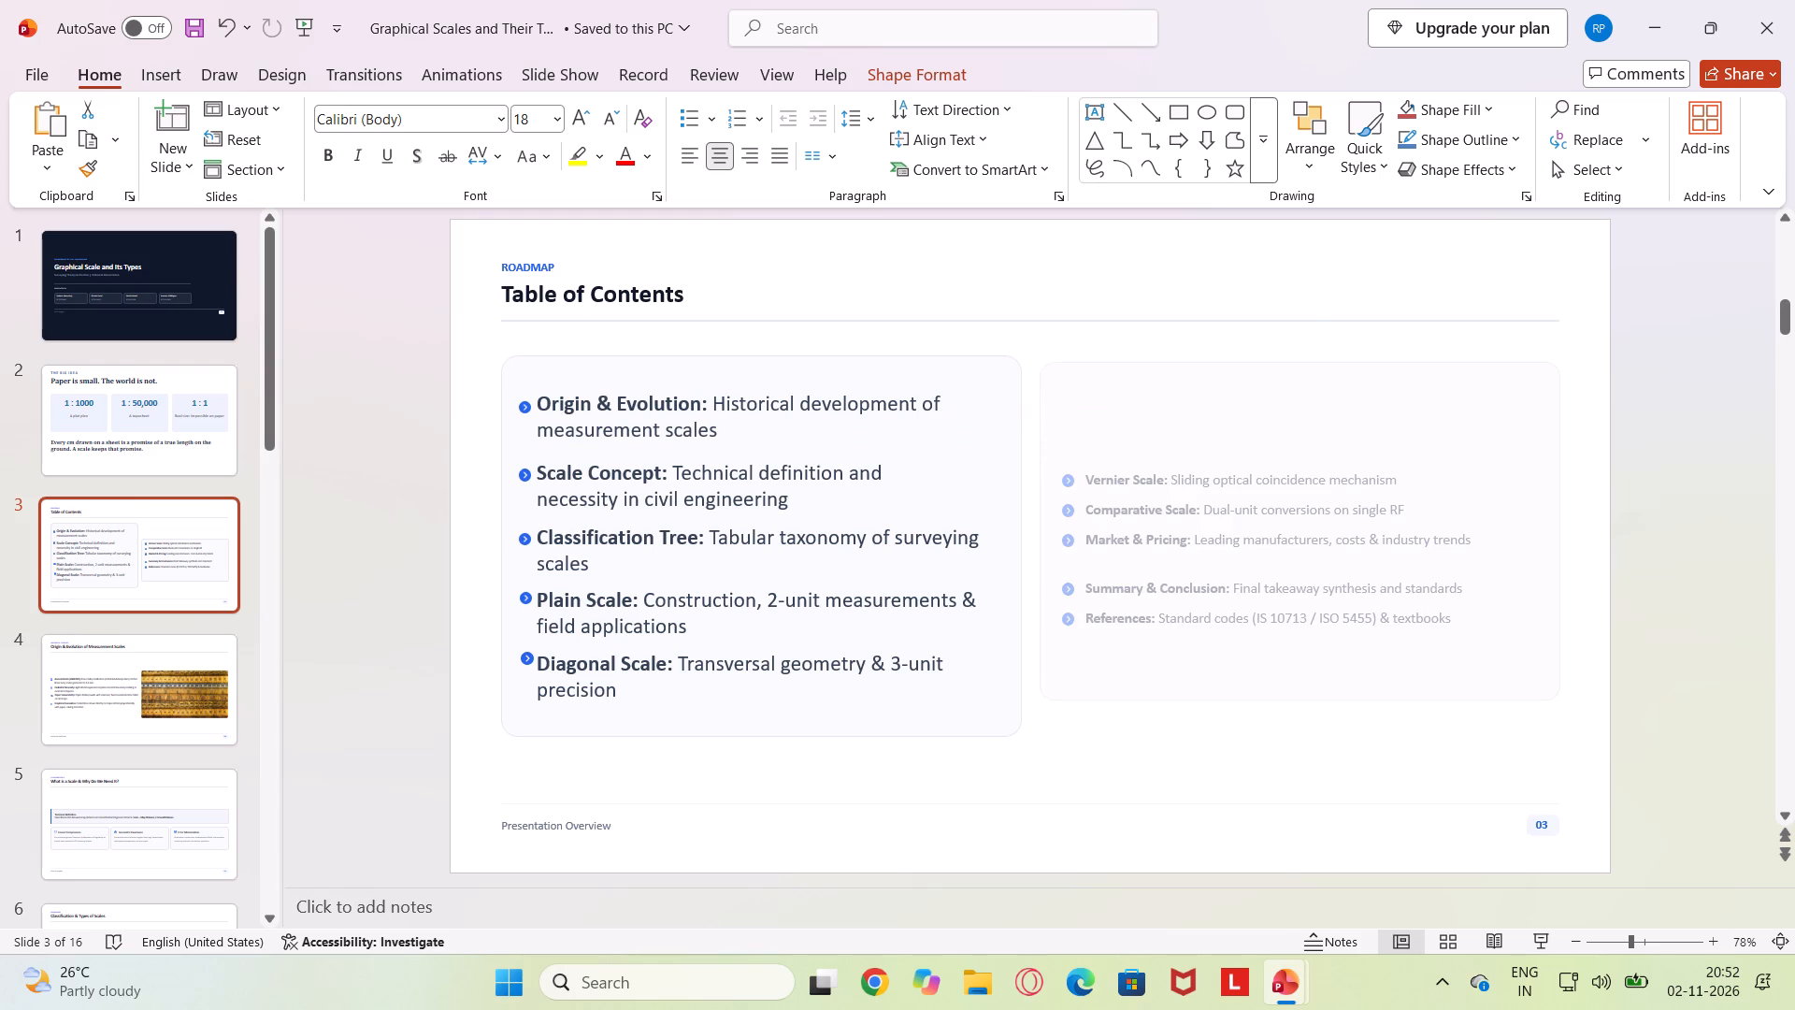
pyautogui.moveTo(1285, 360); pyautogui.dragTo(1285, 359)
pyautogui.moveTo(1300, 693); pyautogui.dragTo(1300, 724)
pyautogui.moveTo(1300, 724); pyautogui.dragTo(1298, 733)
pyautogui.click(1347, 757)
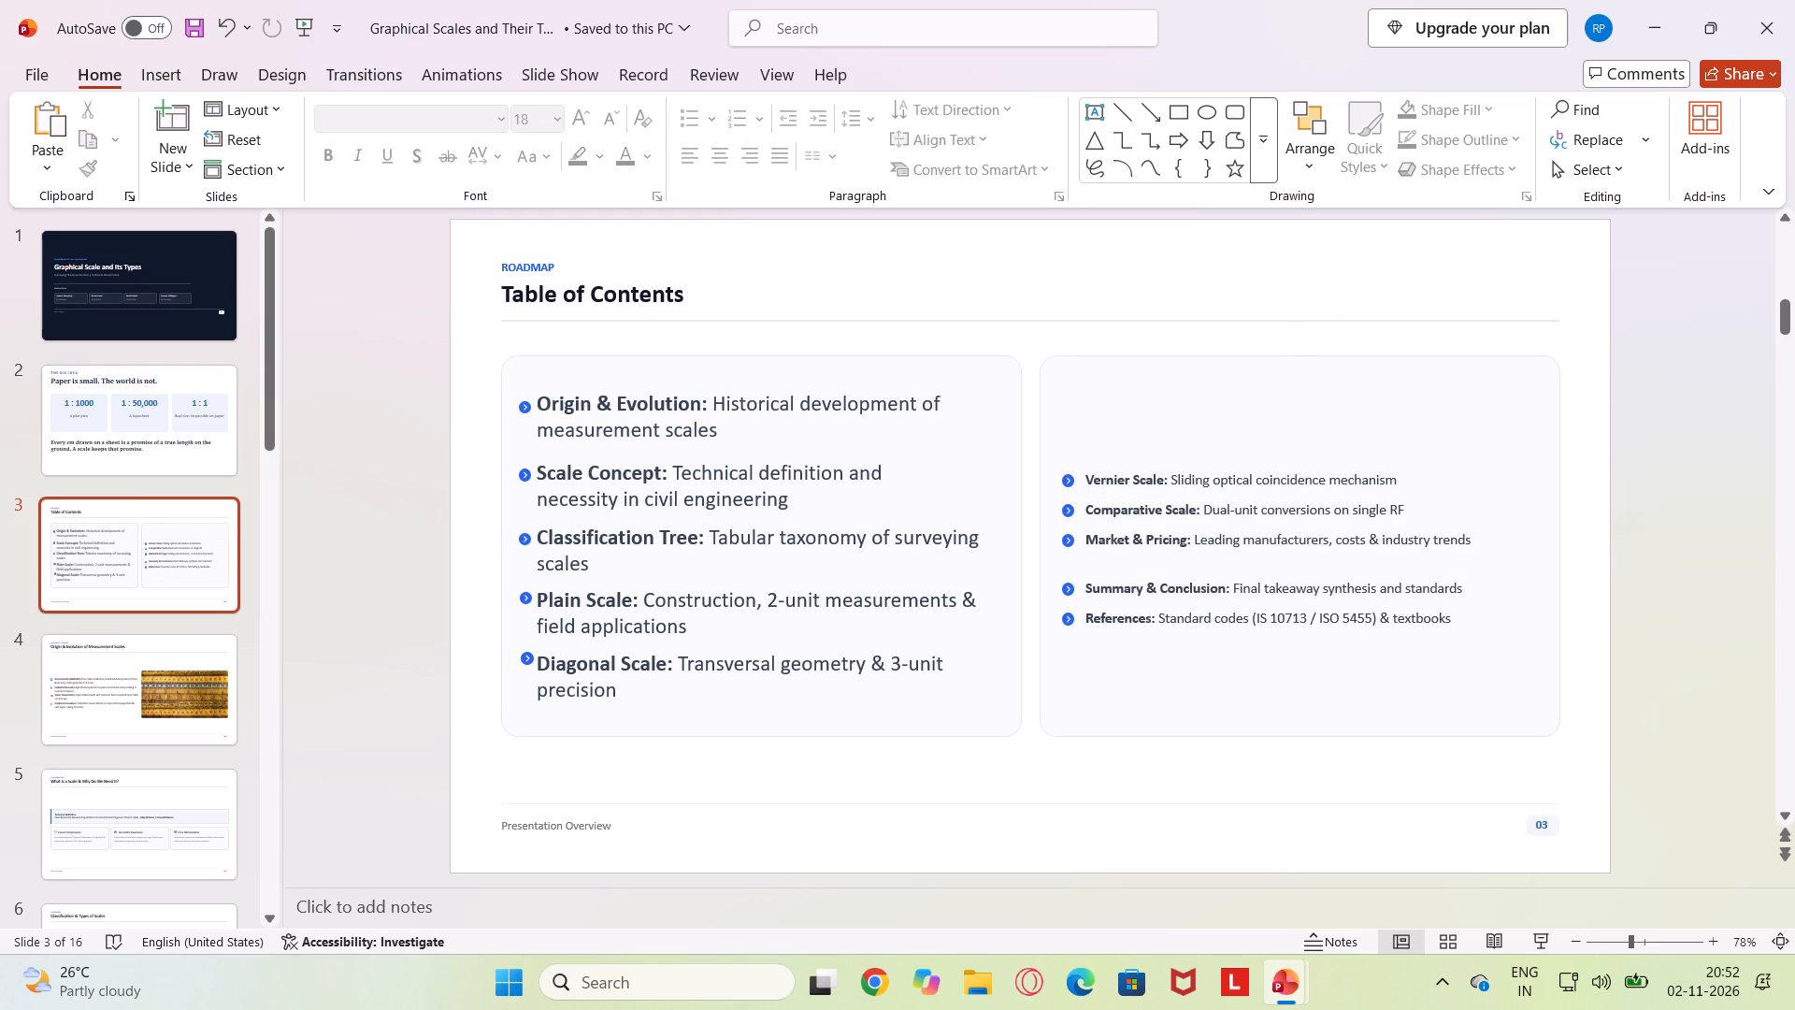
# Enlarge the blue arrow bullets beside "Origin & Evolution", "Scale Concept" and "Classification Tree" to a matching size, level with their entries' first lines.
pyautogui.click(527, 402)
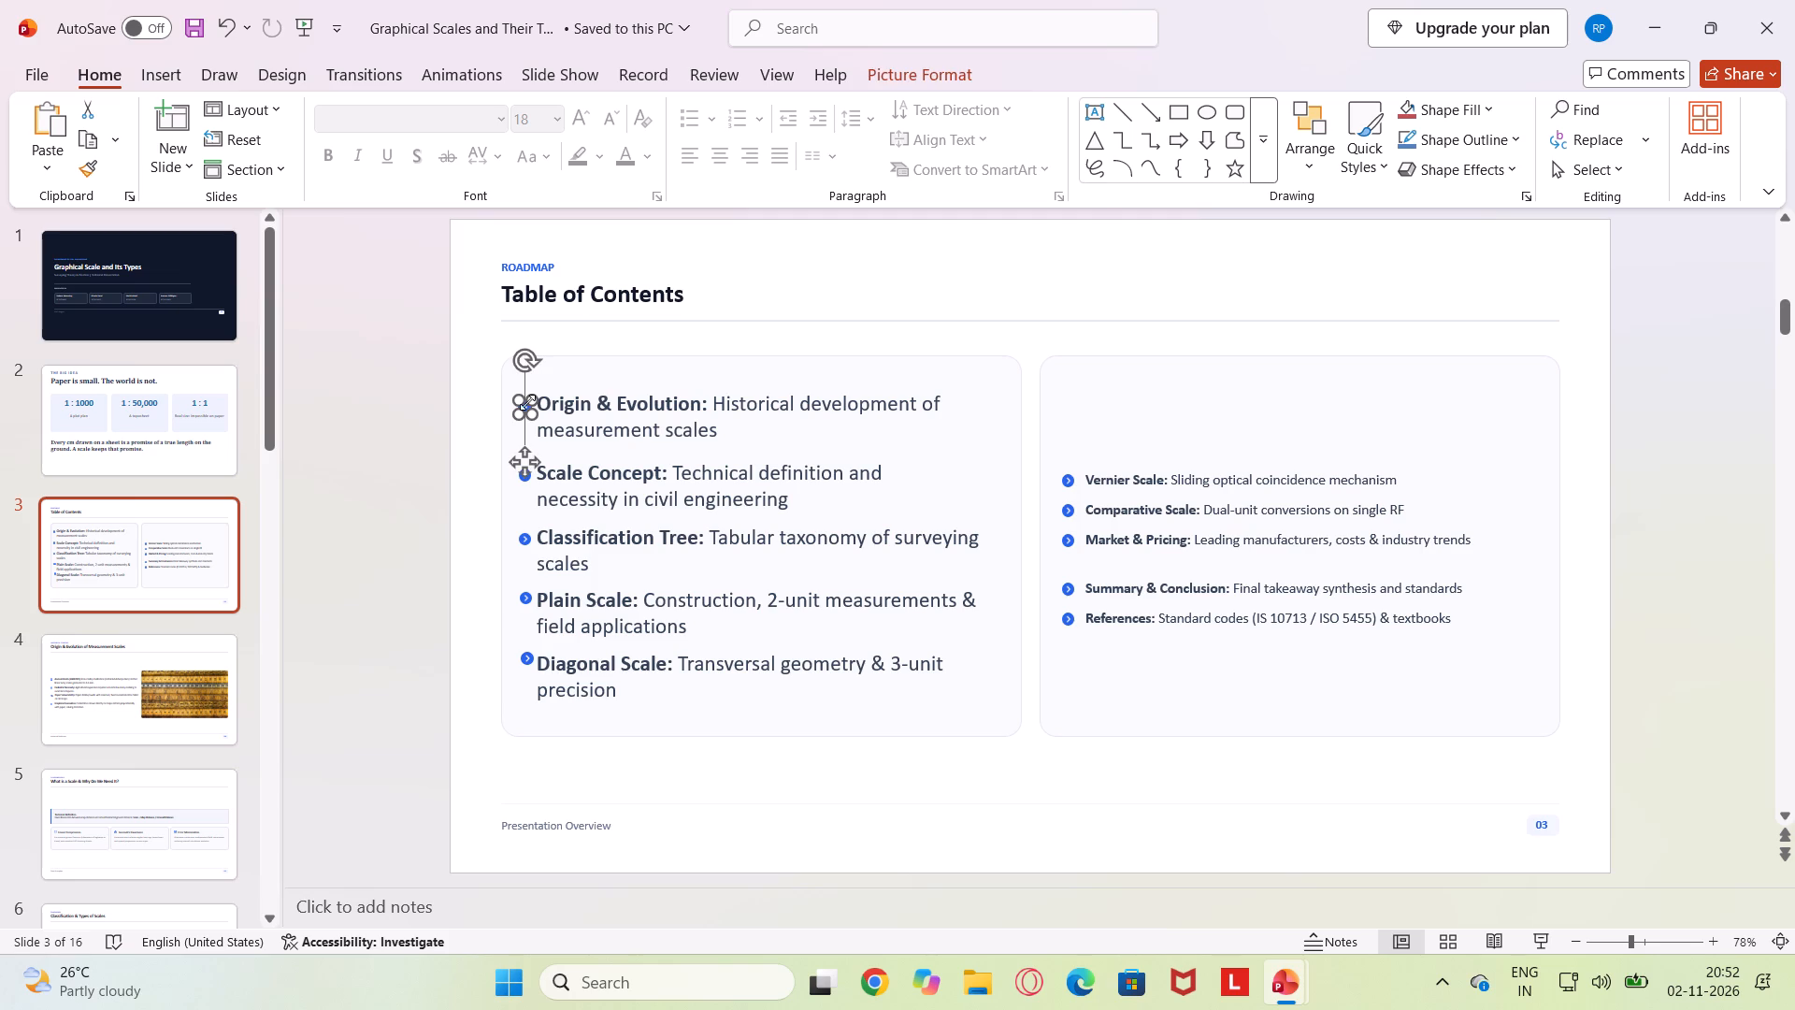
pyautogui.click(516, 403)
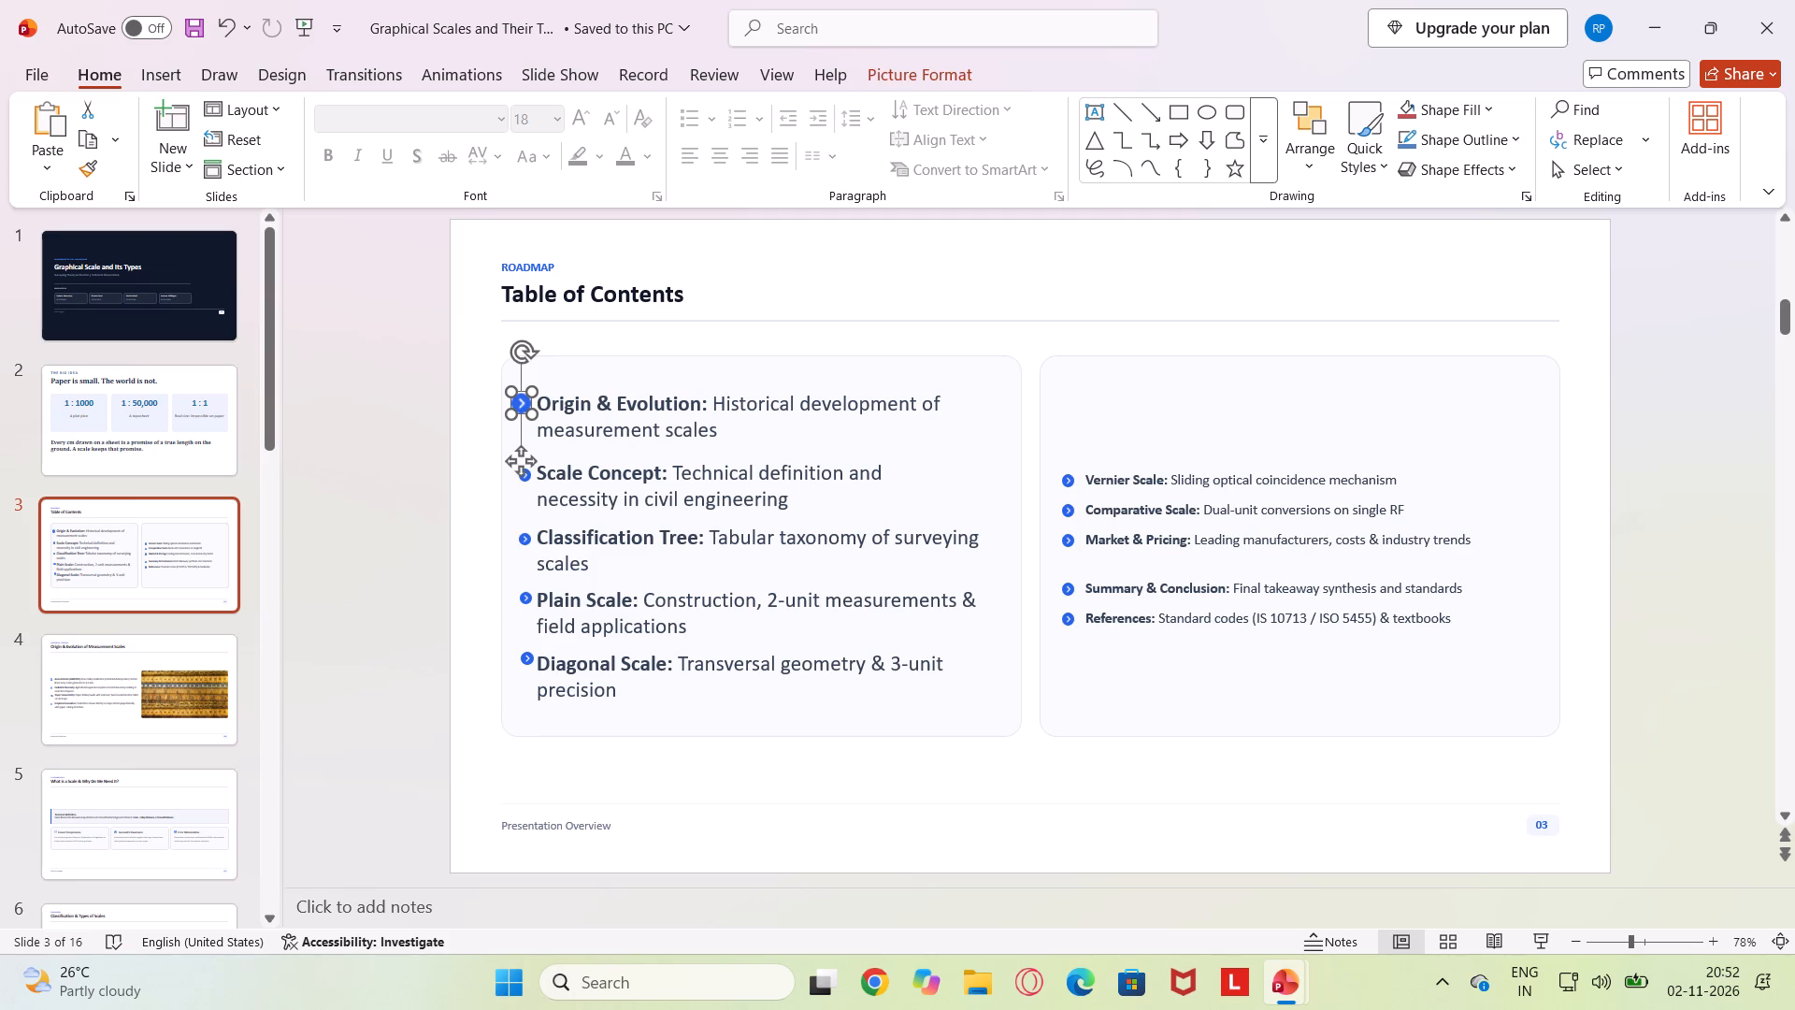
pyautogui.click(519, 402)
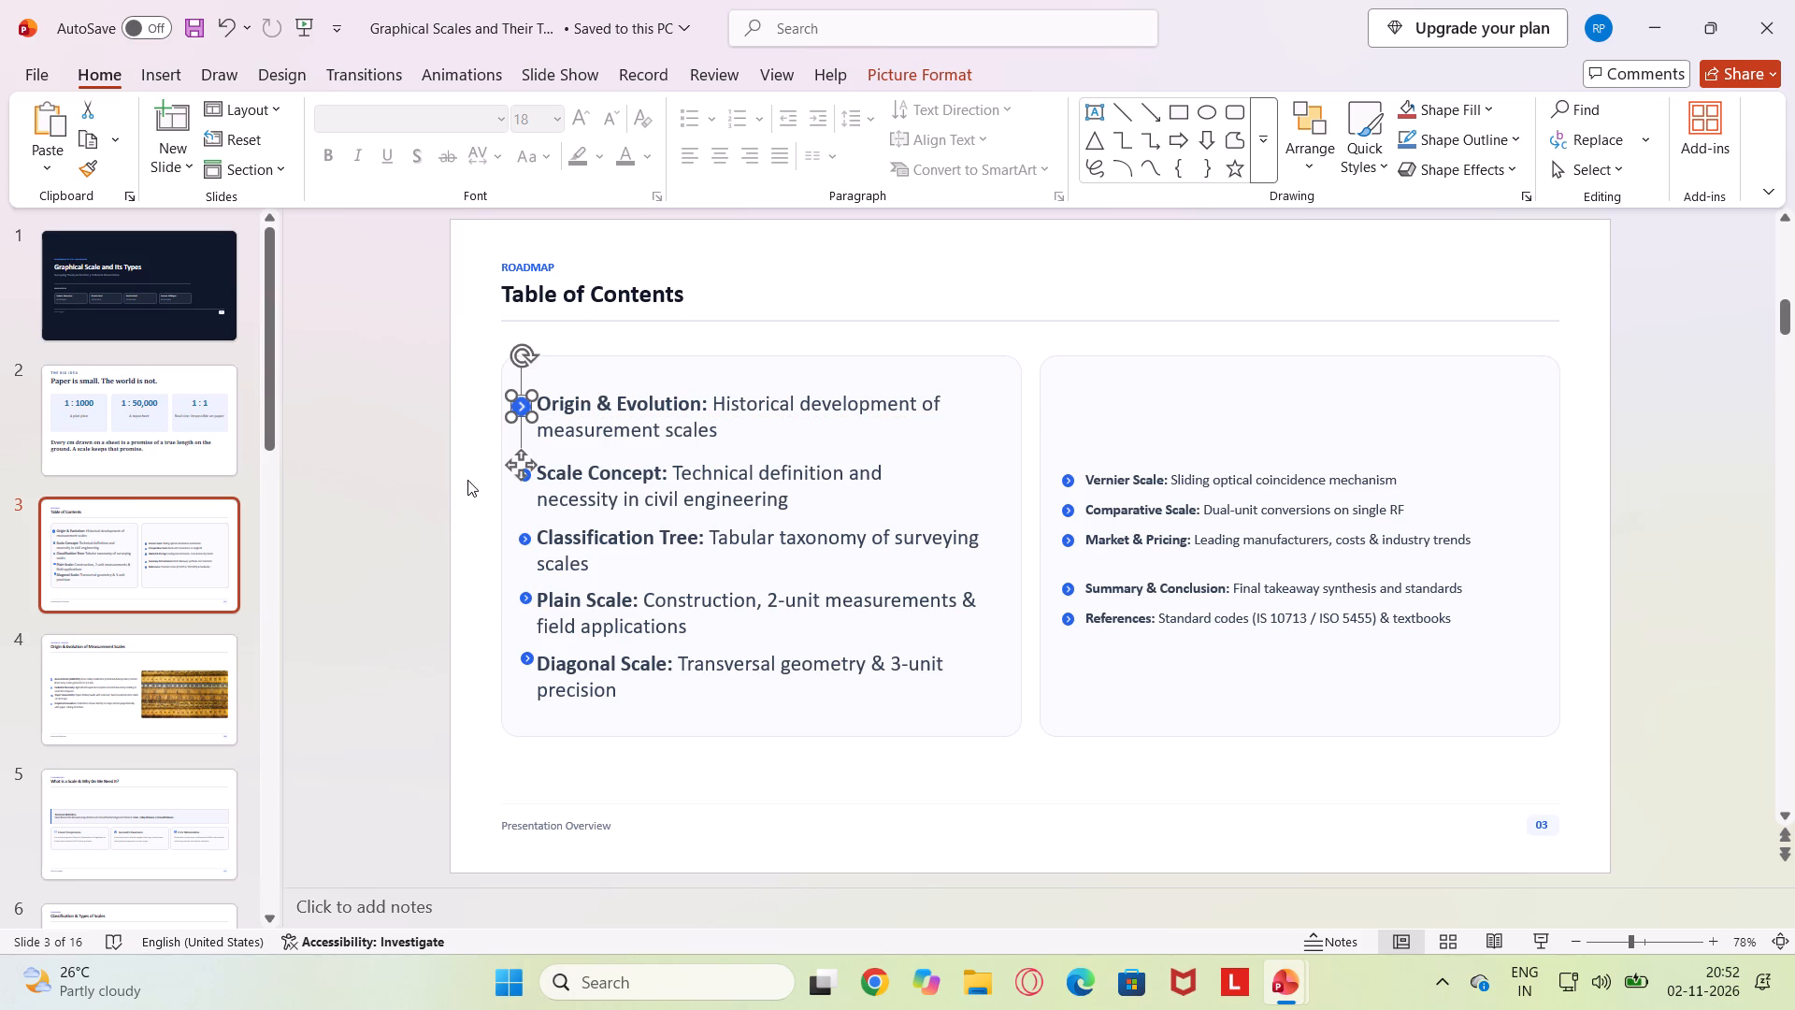
pyautogui.click(440, 488)
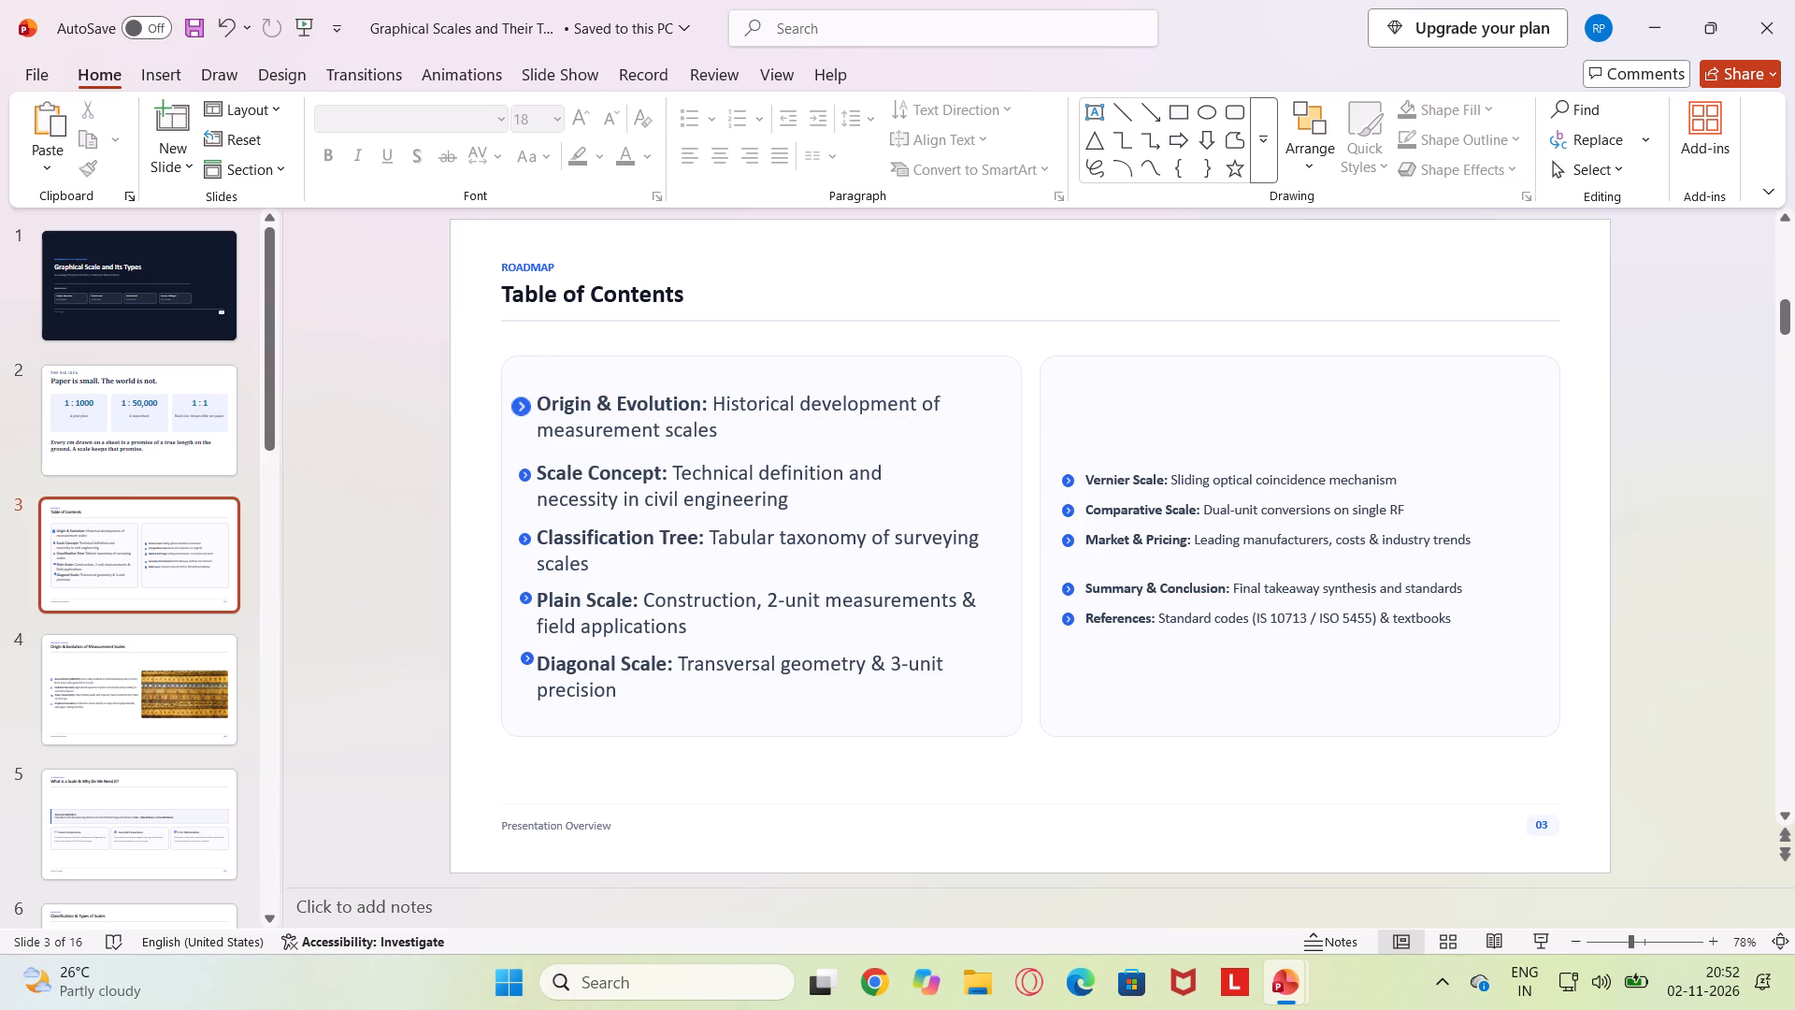
pyautogui.click(525, 476)
pyautogui.click(517, 469)
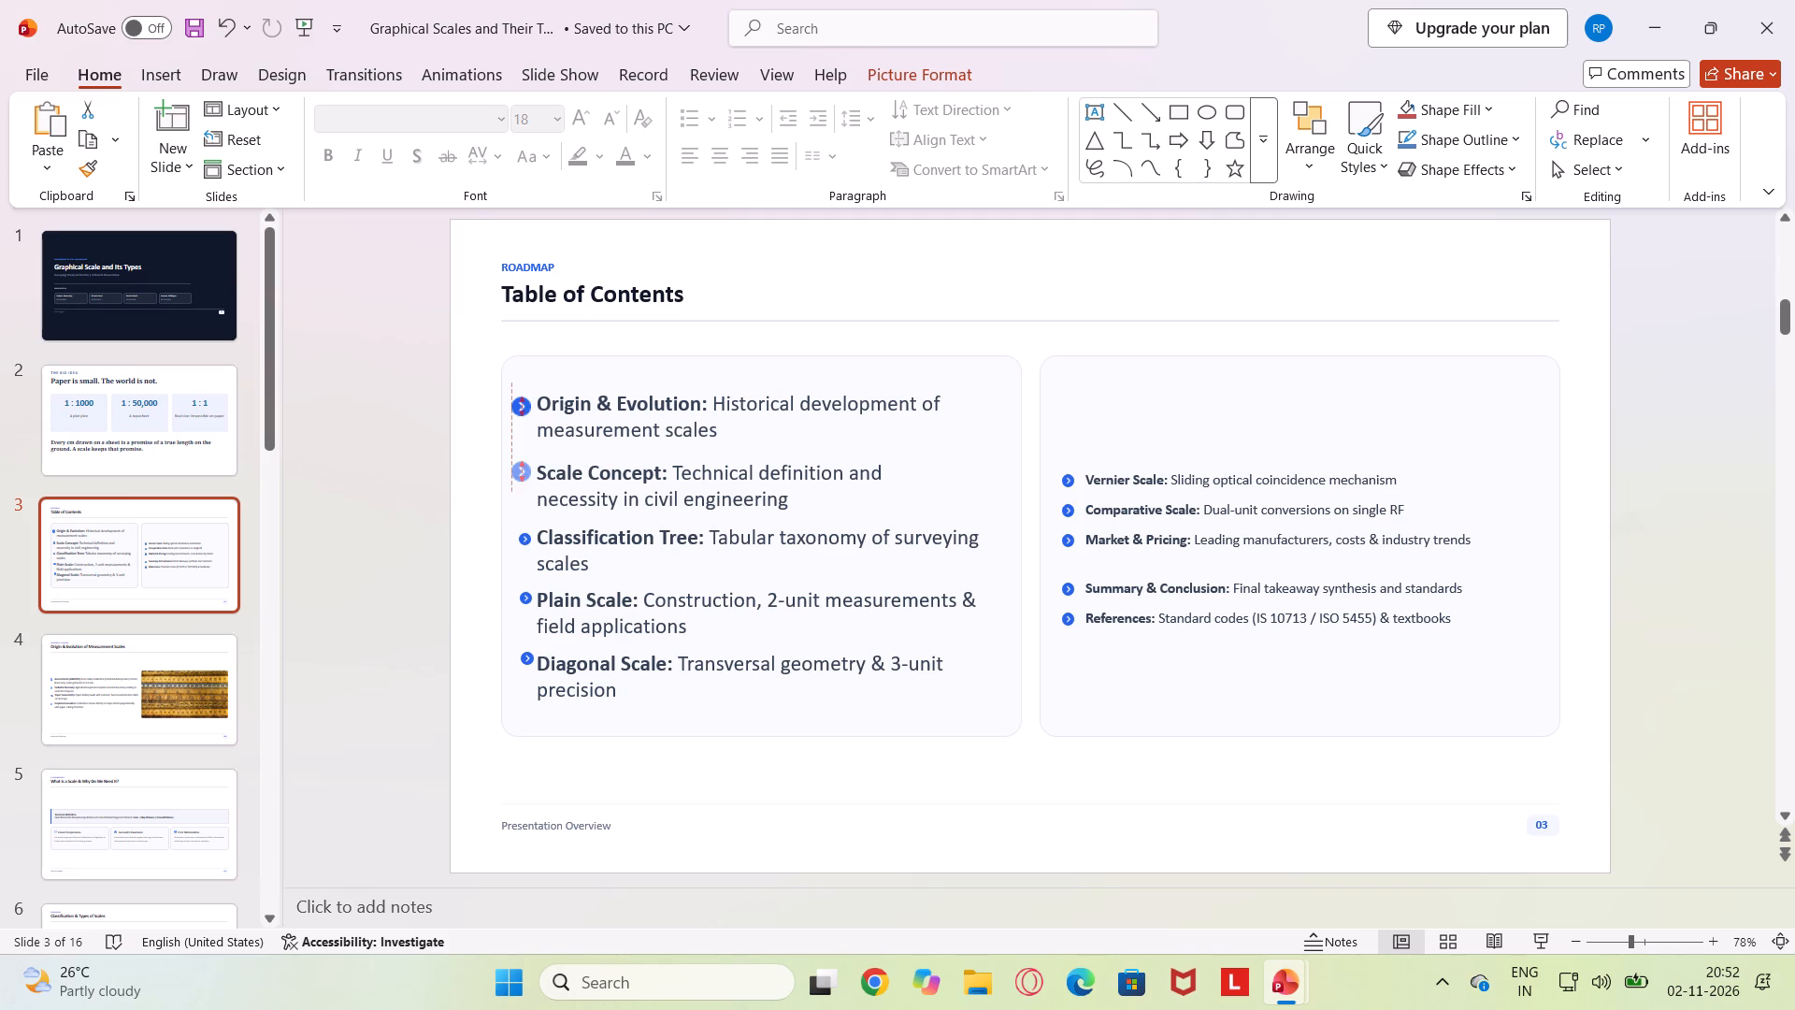
pyautogui.click(521, 470)
pyautogui.click(438, 503)
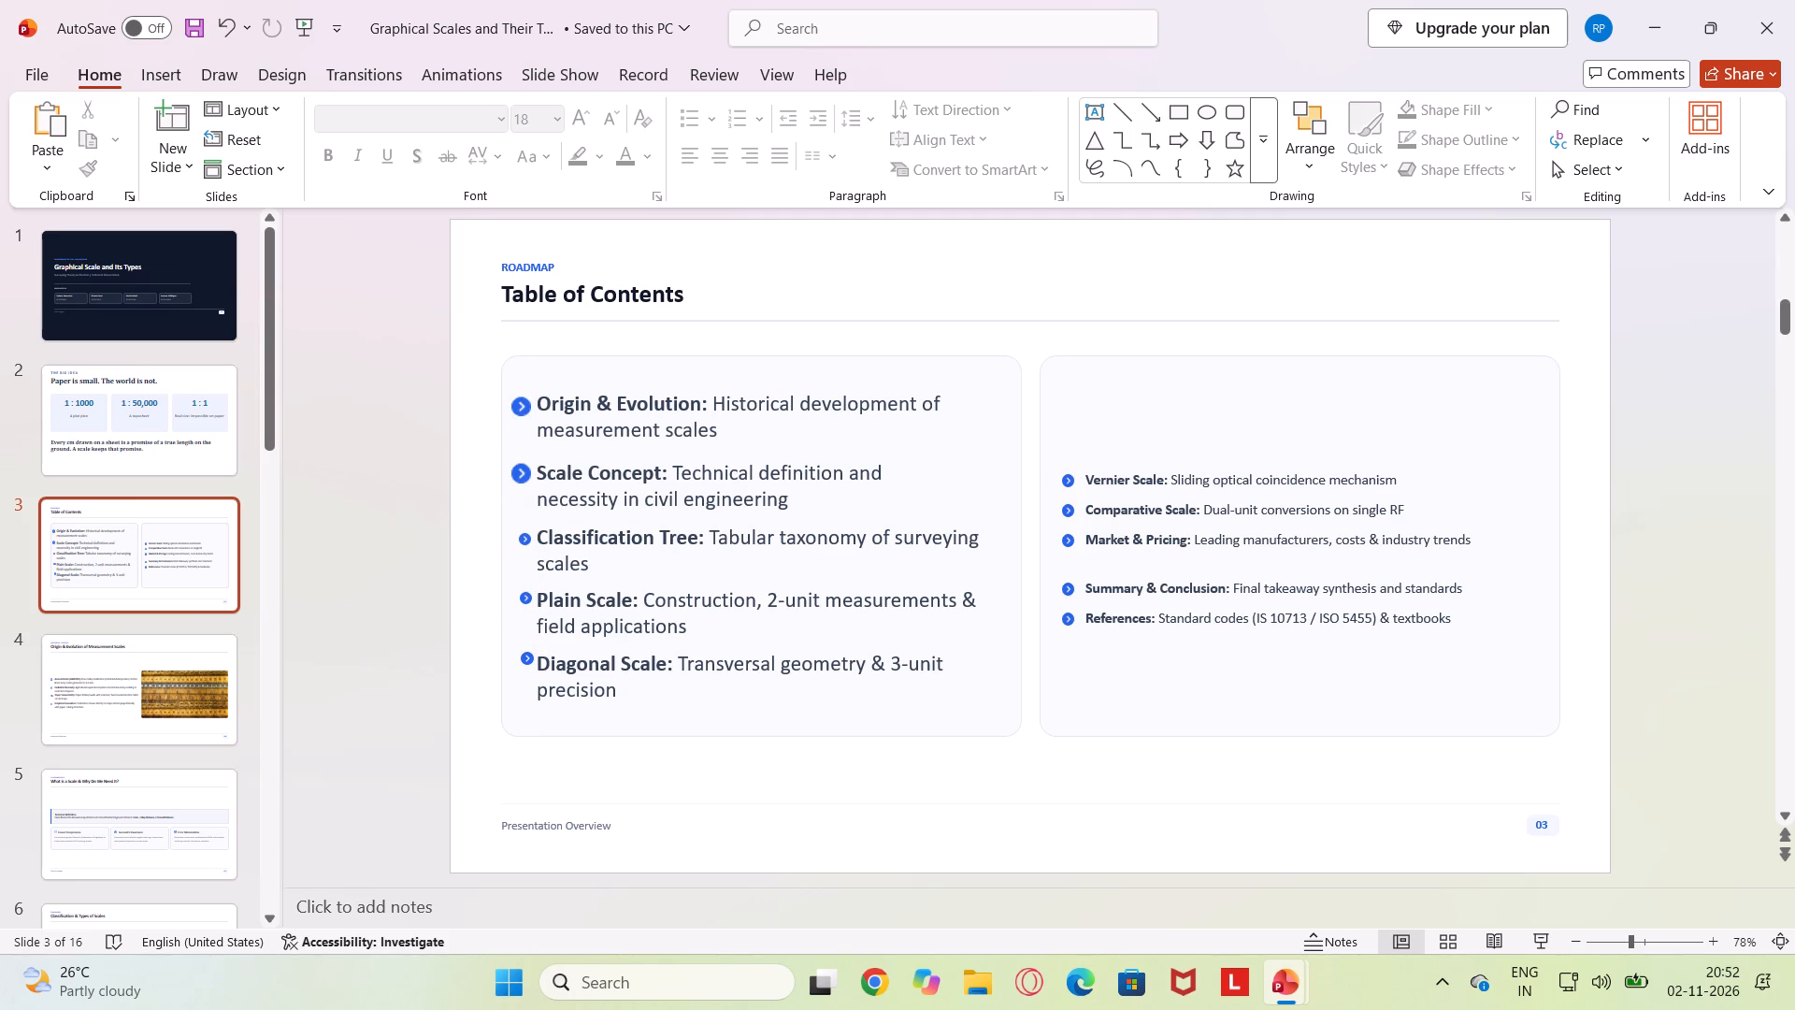
pyautogui.click(526, 538)
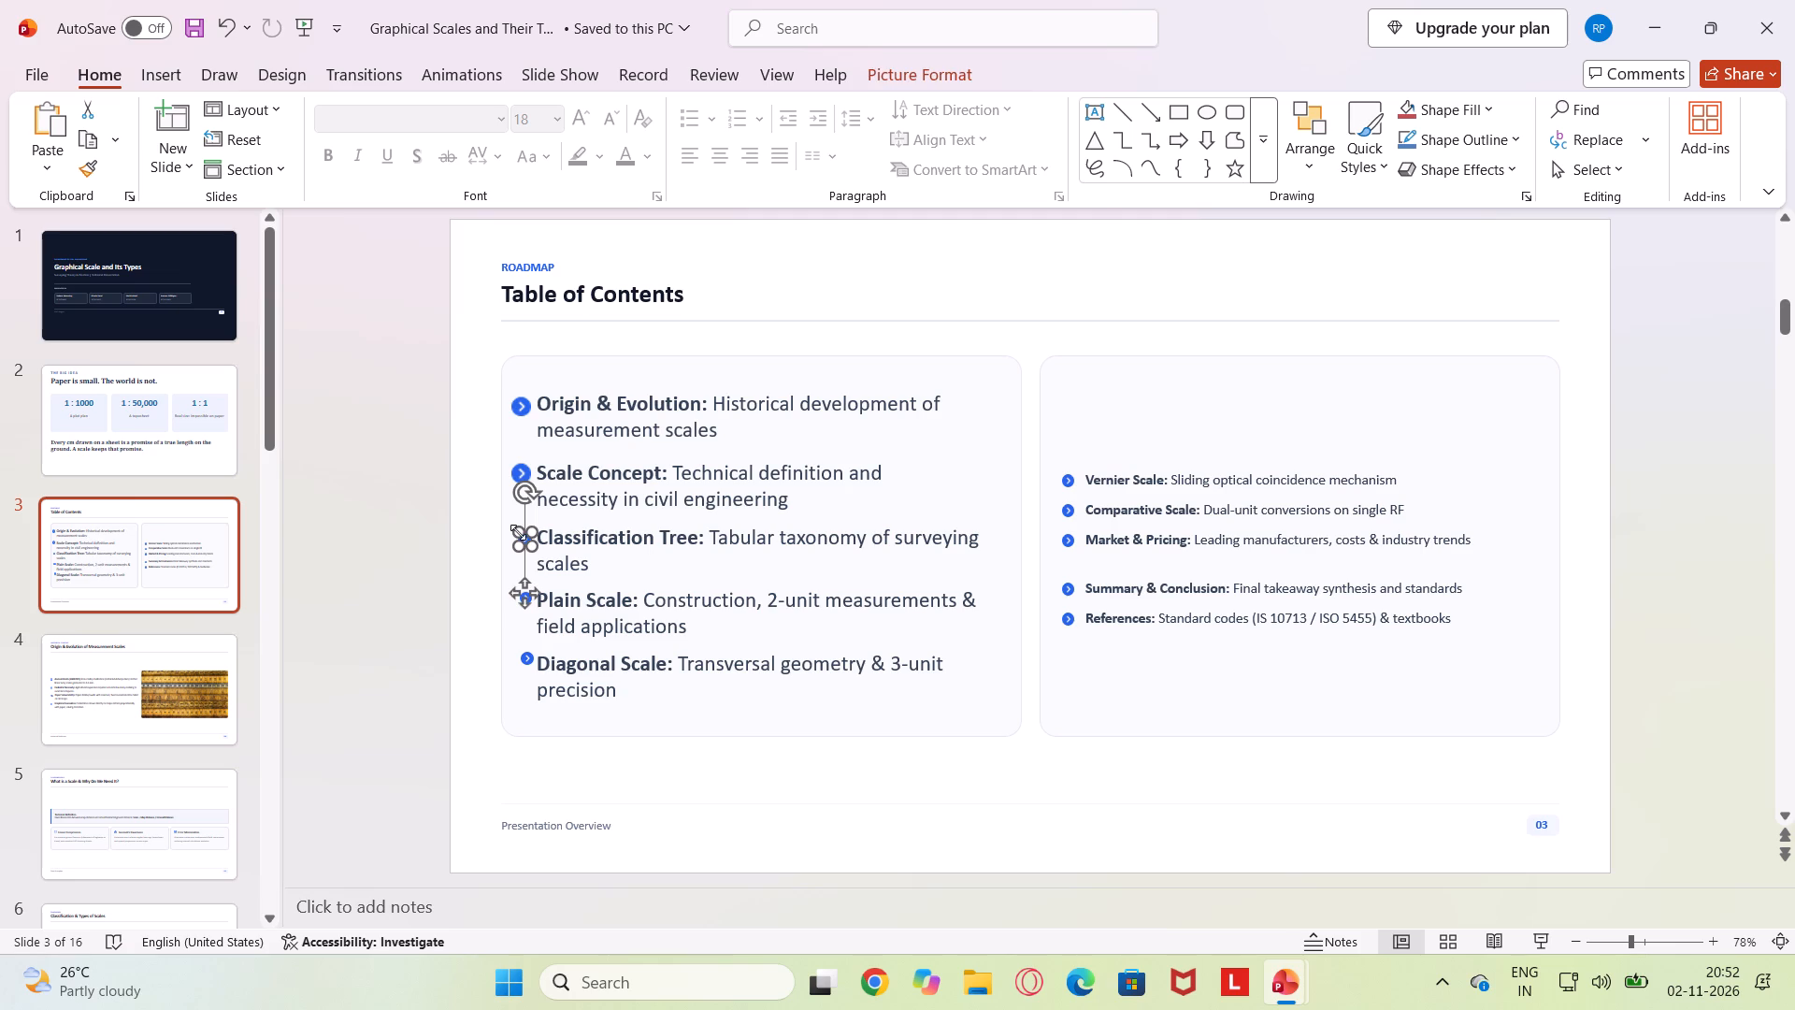
pyautogui.moveTo(519, 531); pyautogui.dragTo(510, 527)
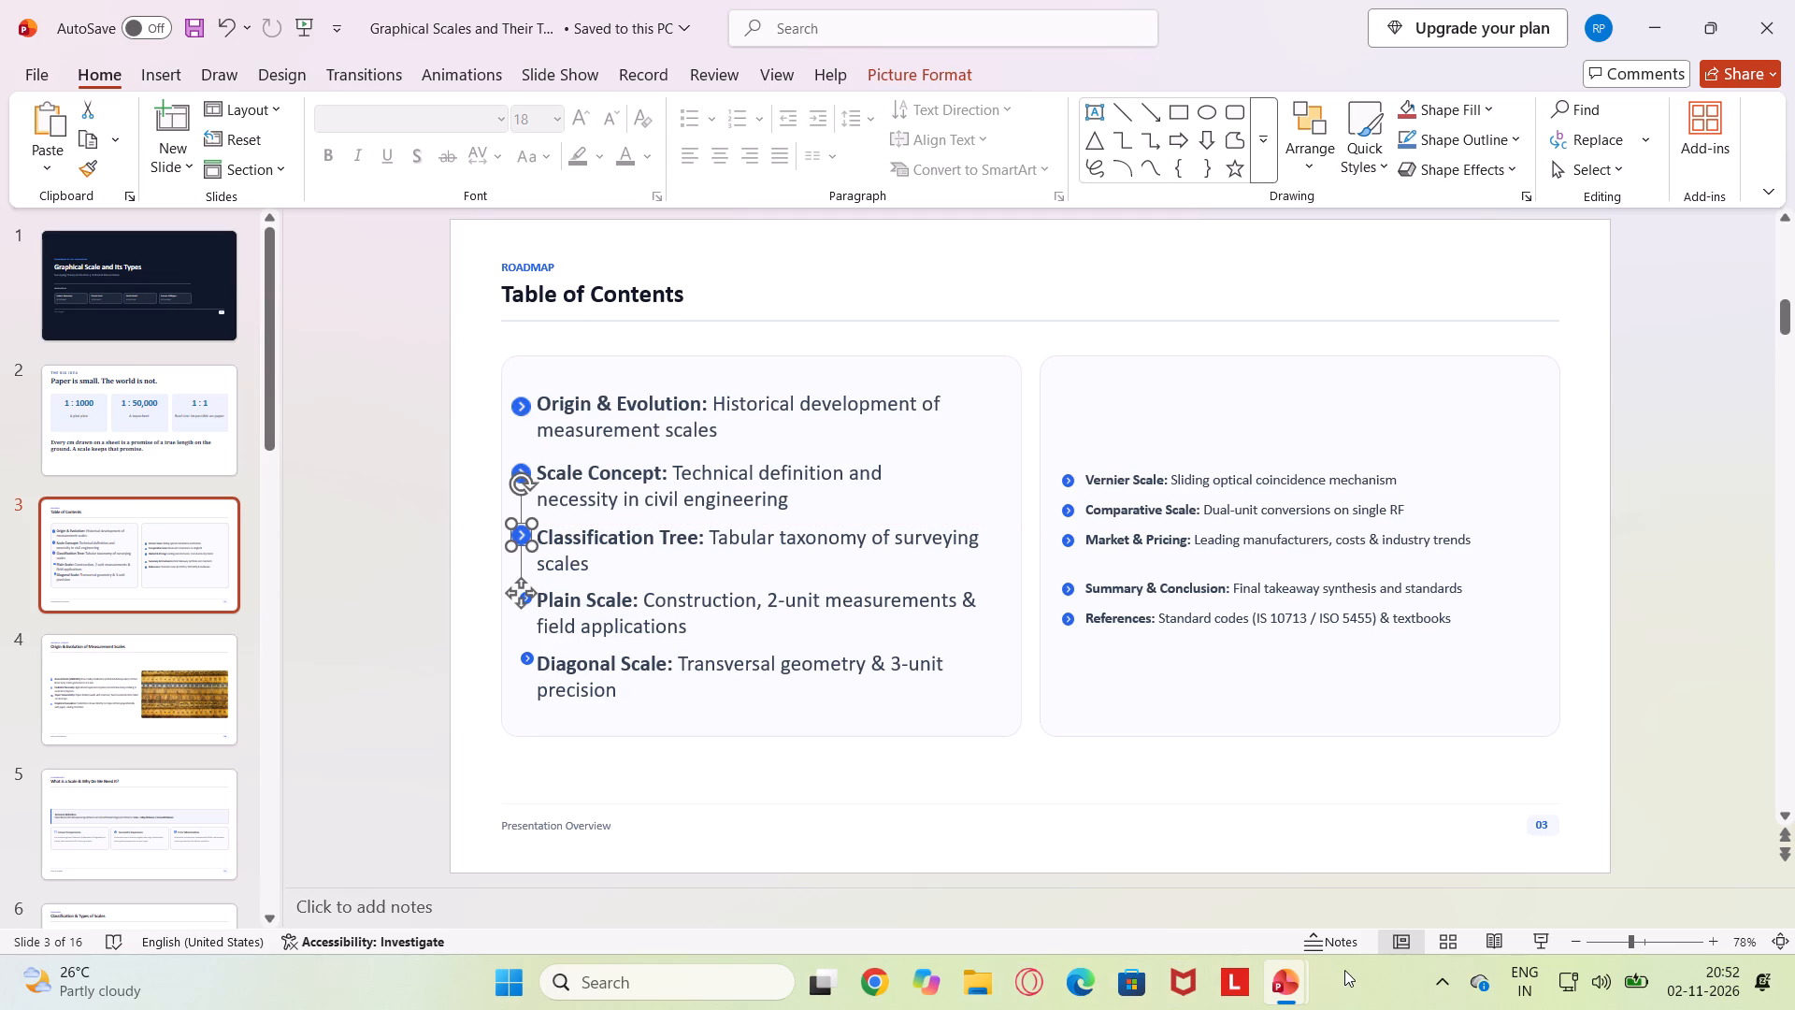
# Open Windows search to find another app.
pyautogui.click(626, 996)
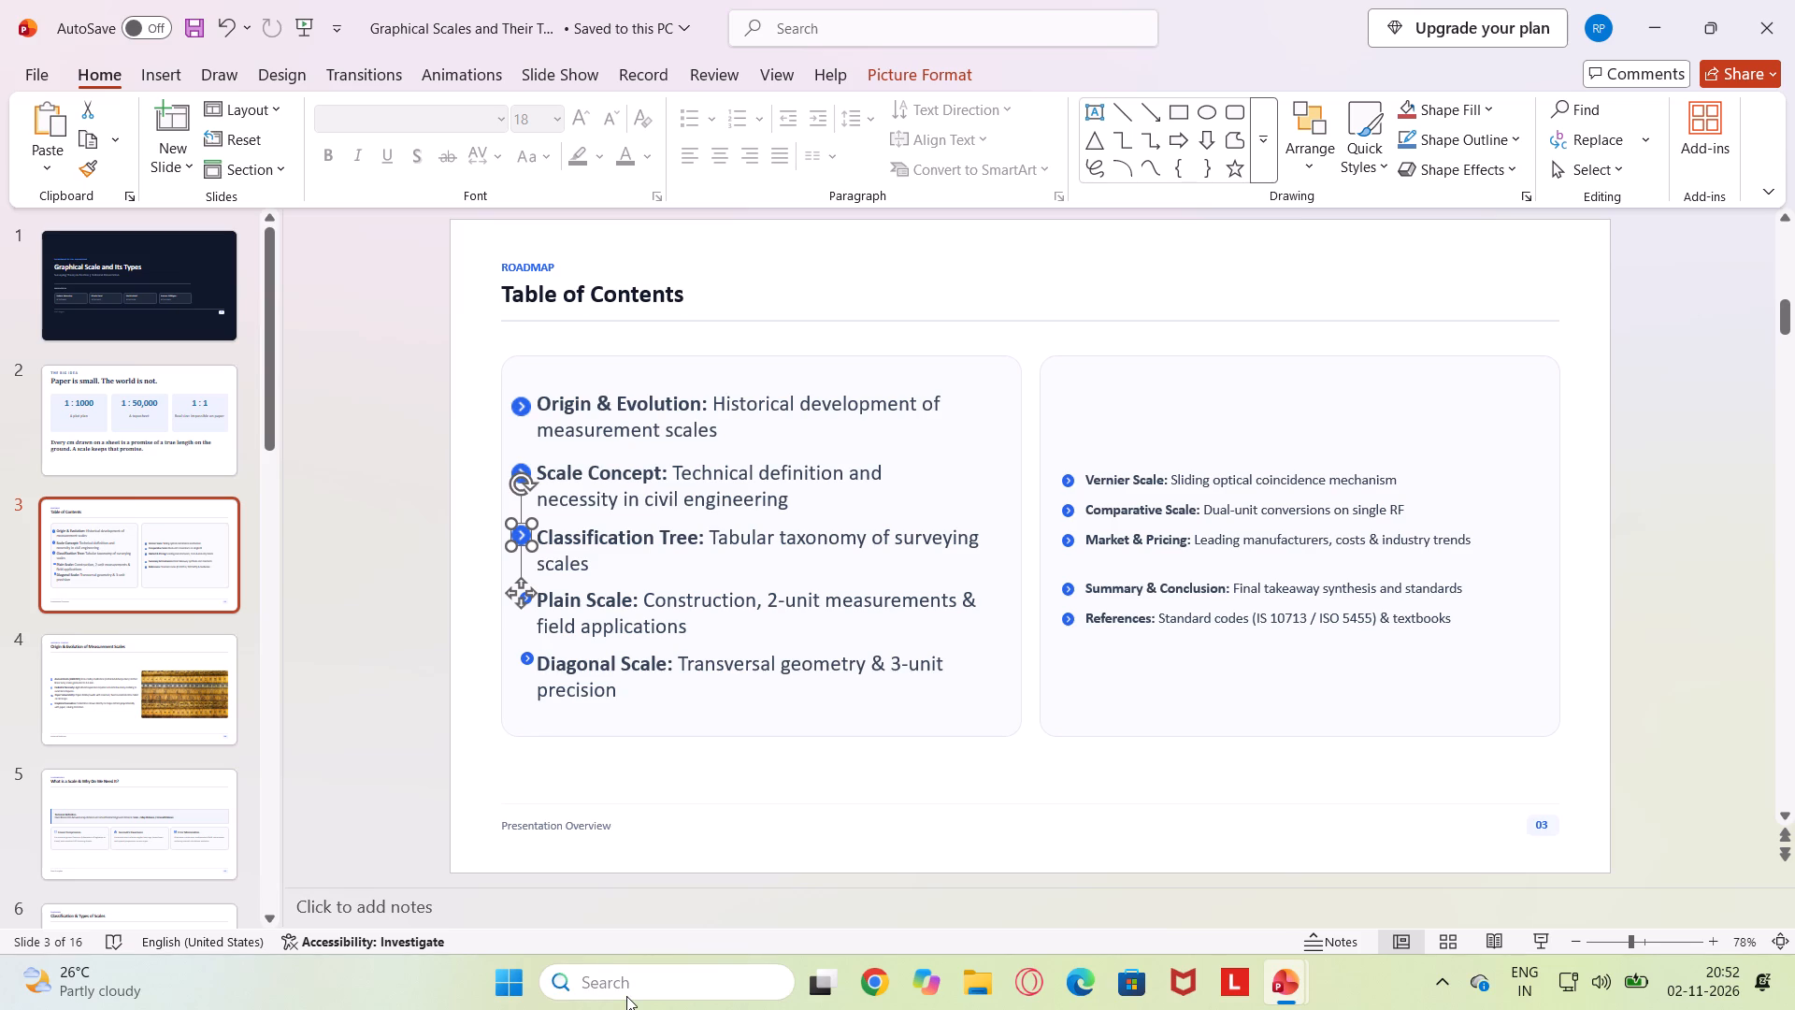
pyautogui.click(626, 996)
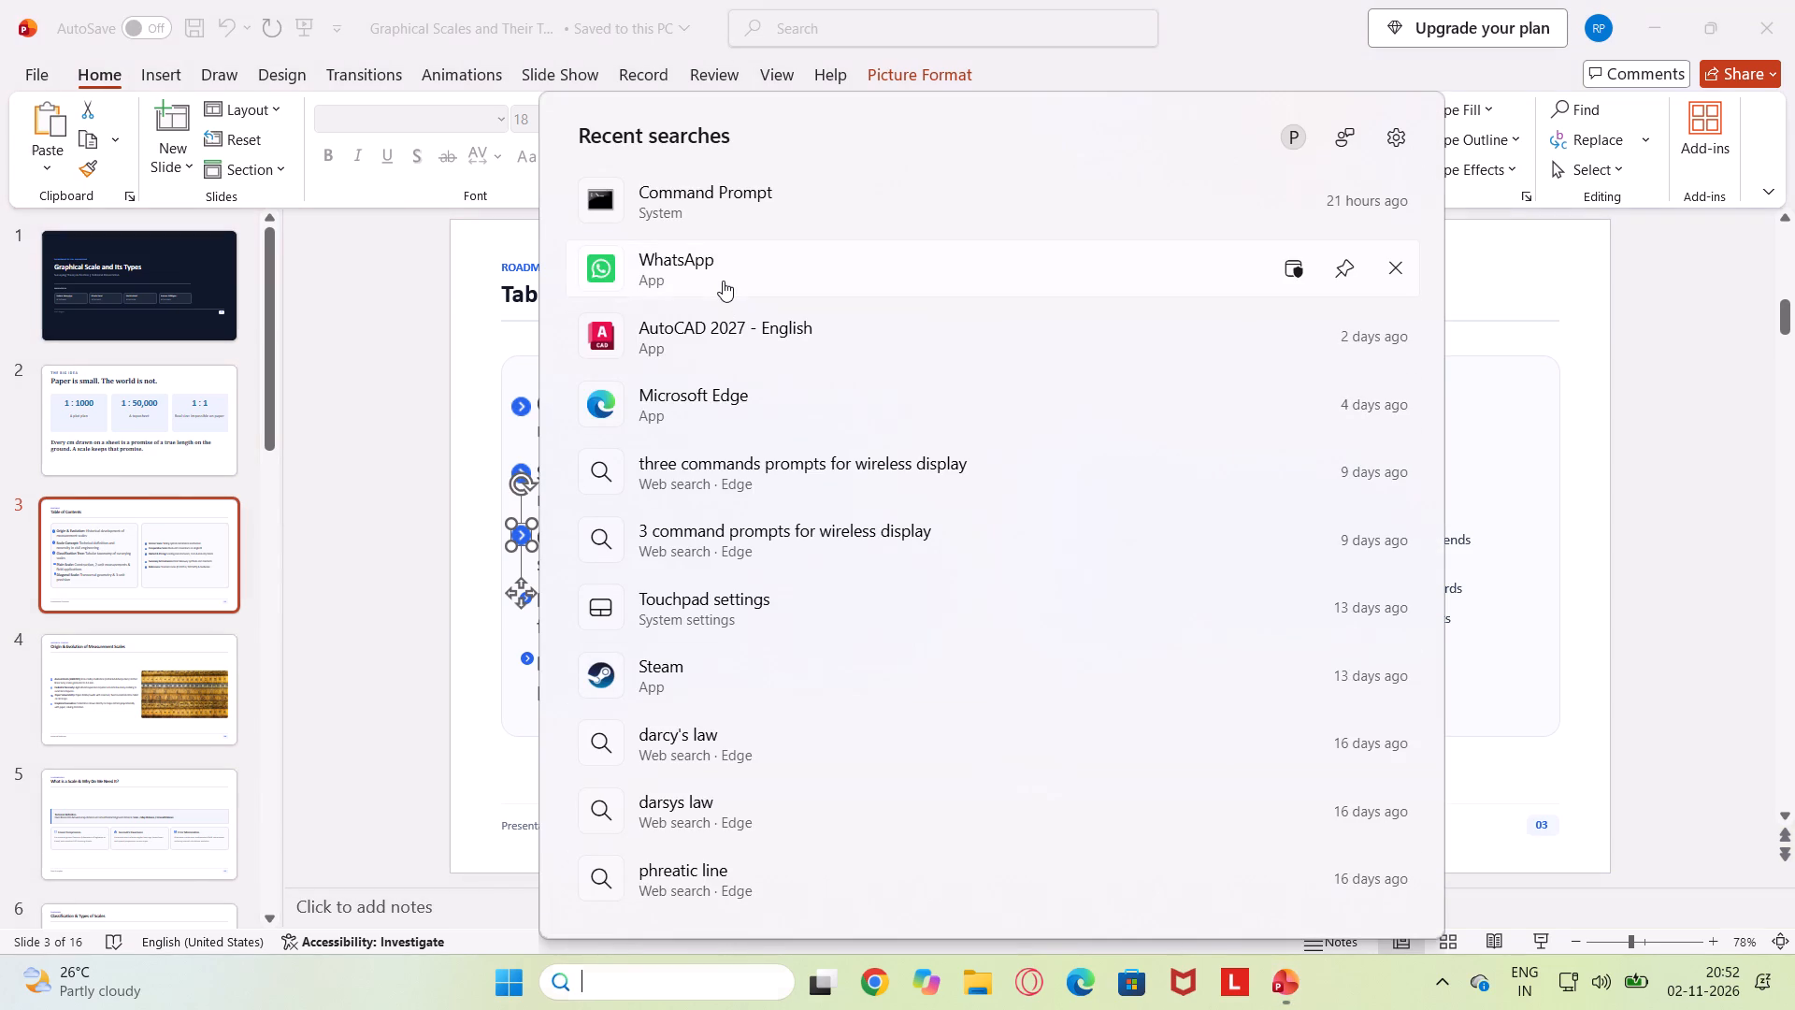
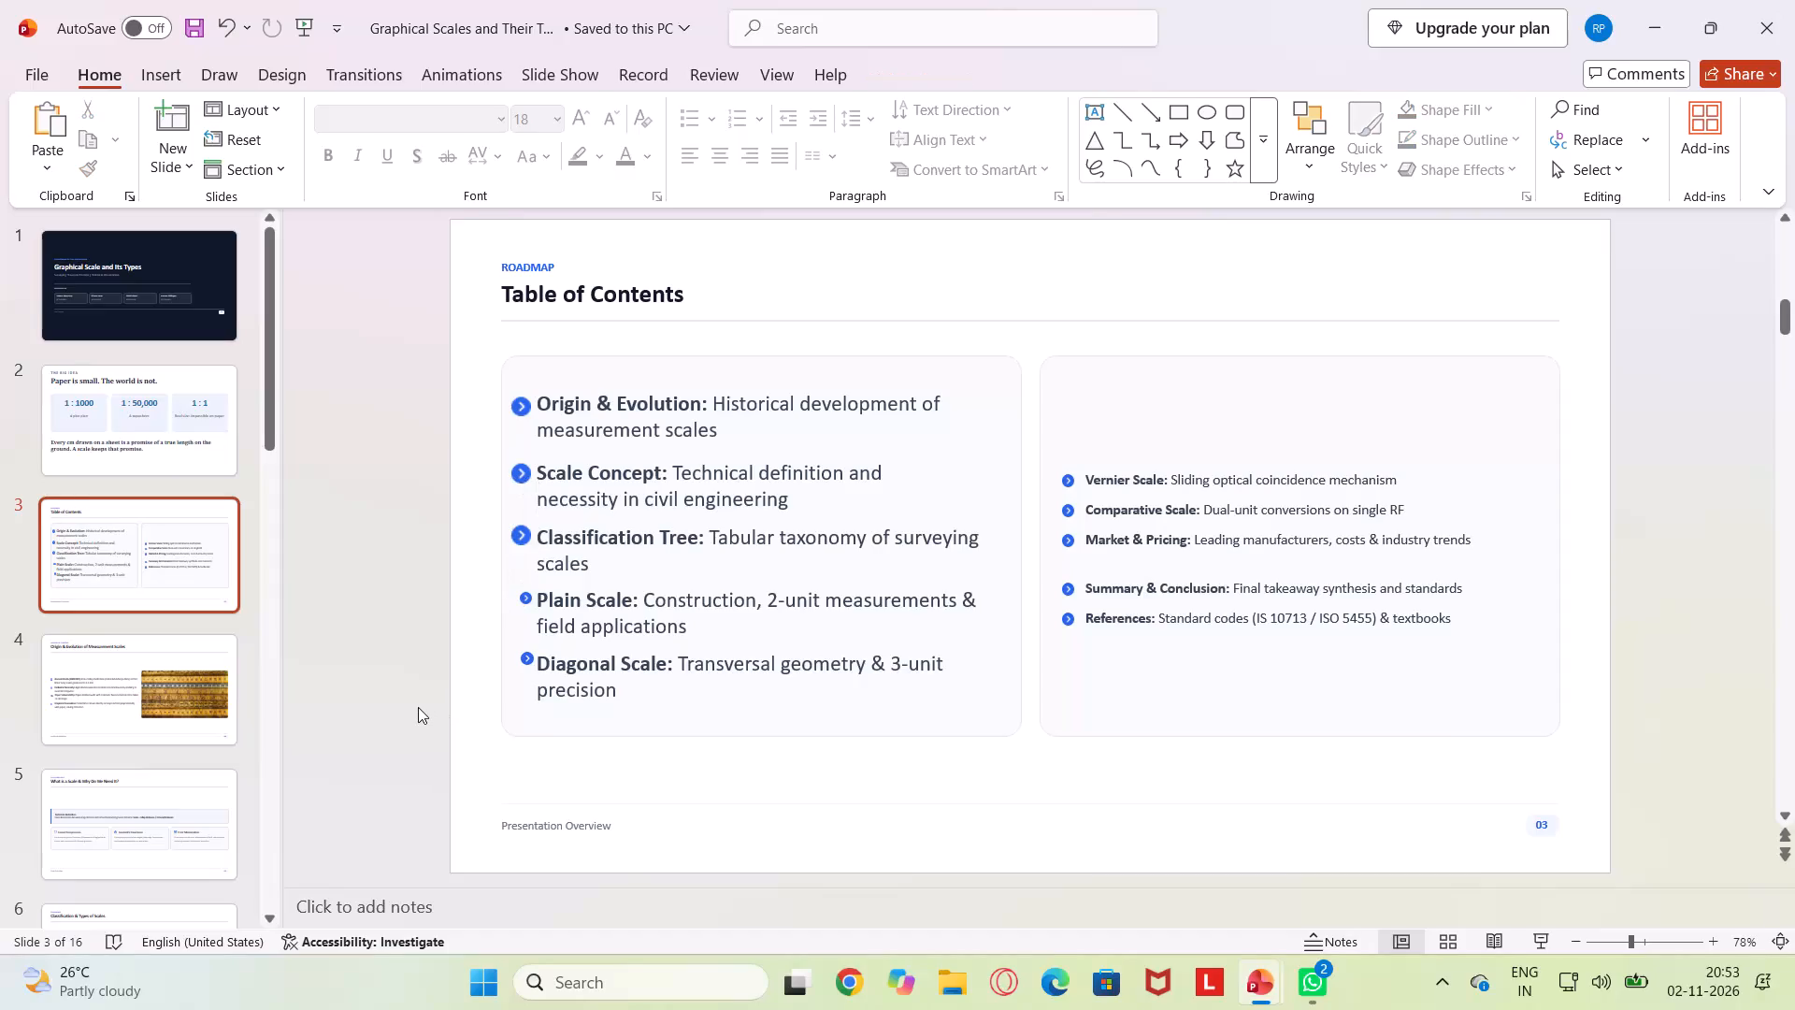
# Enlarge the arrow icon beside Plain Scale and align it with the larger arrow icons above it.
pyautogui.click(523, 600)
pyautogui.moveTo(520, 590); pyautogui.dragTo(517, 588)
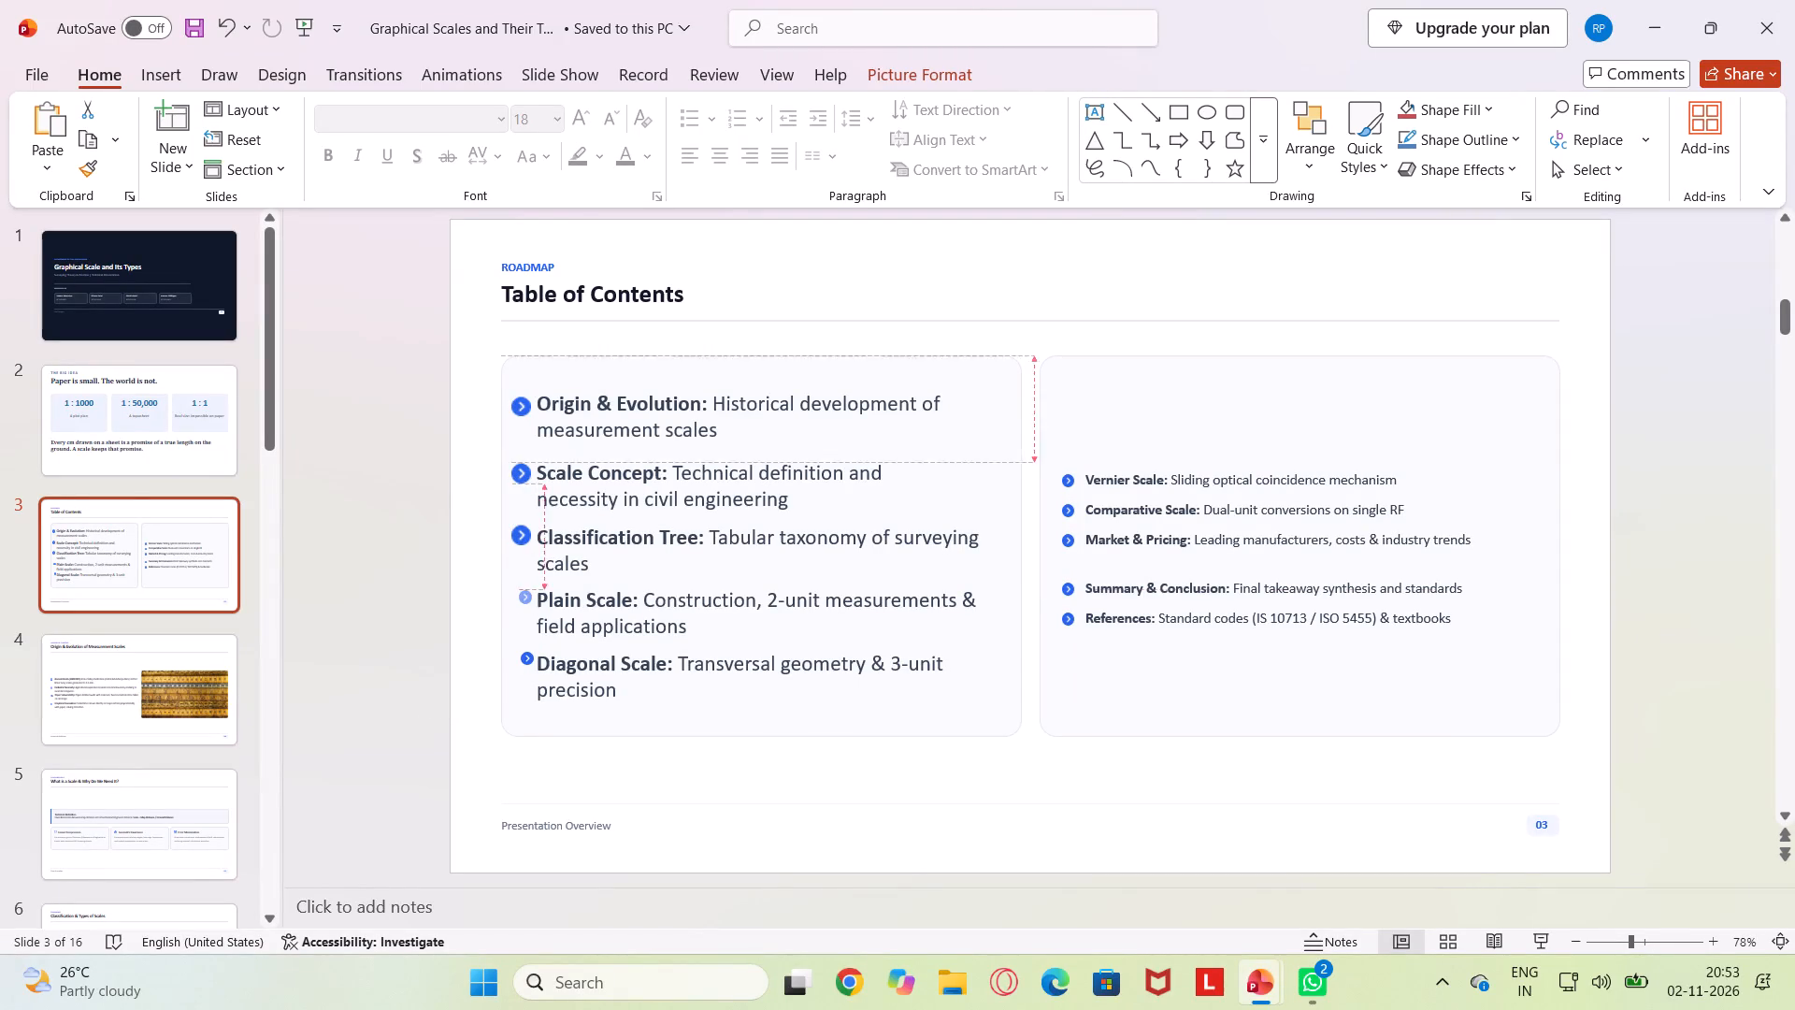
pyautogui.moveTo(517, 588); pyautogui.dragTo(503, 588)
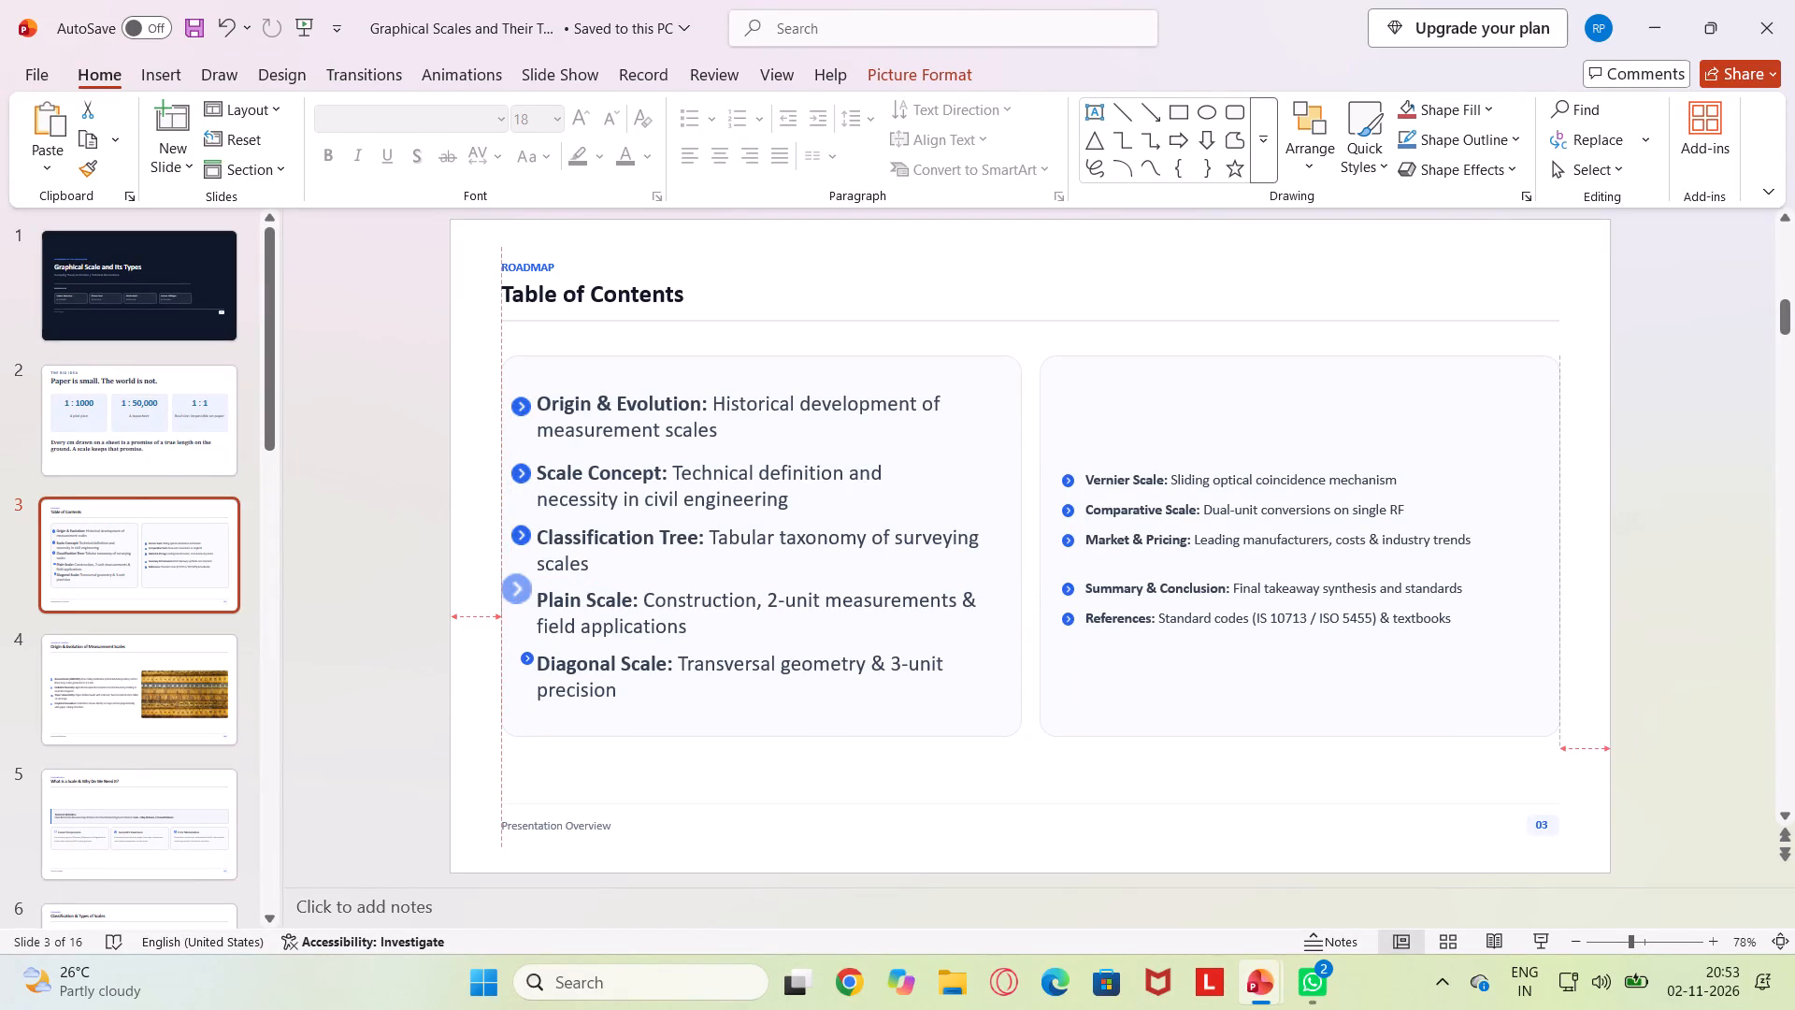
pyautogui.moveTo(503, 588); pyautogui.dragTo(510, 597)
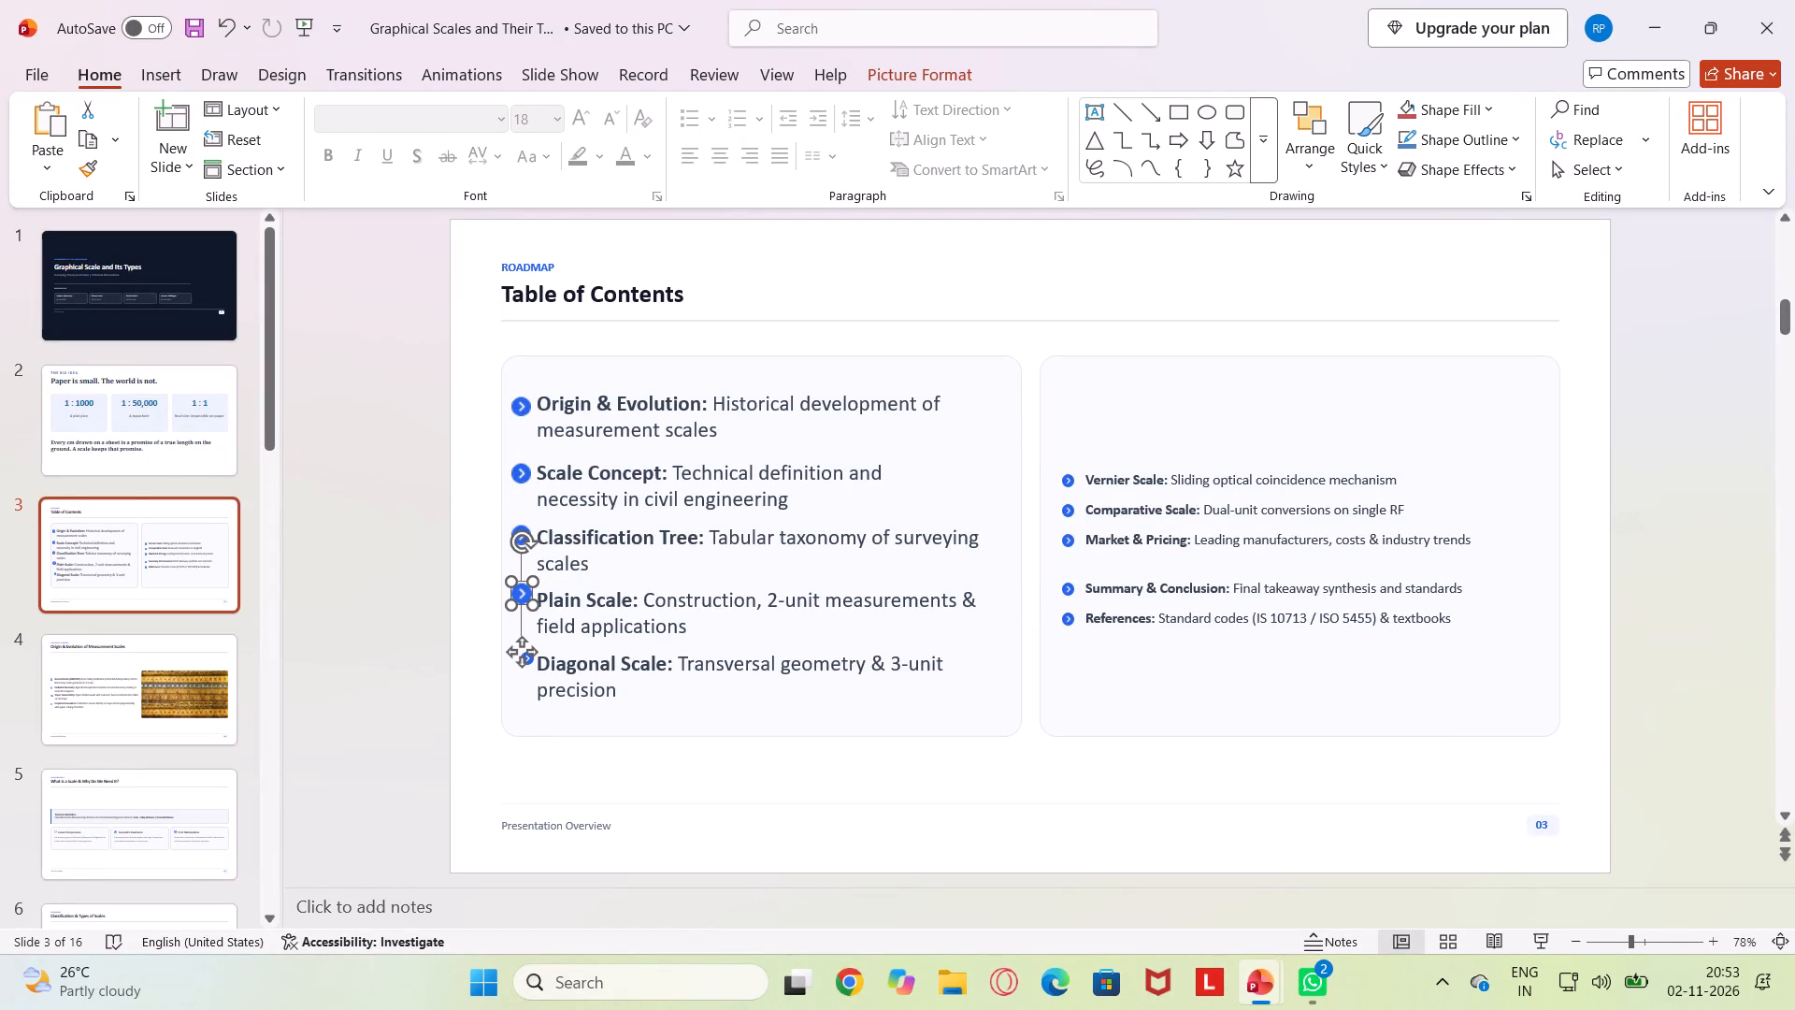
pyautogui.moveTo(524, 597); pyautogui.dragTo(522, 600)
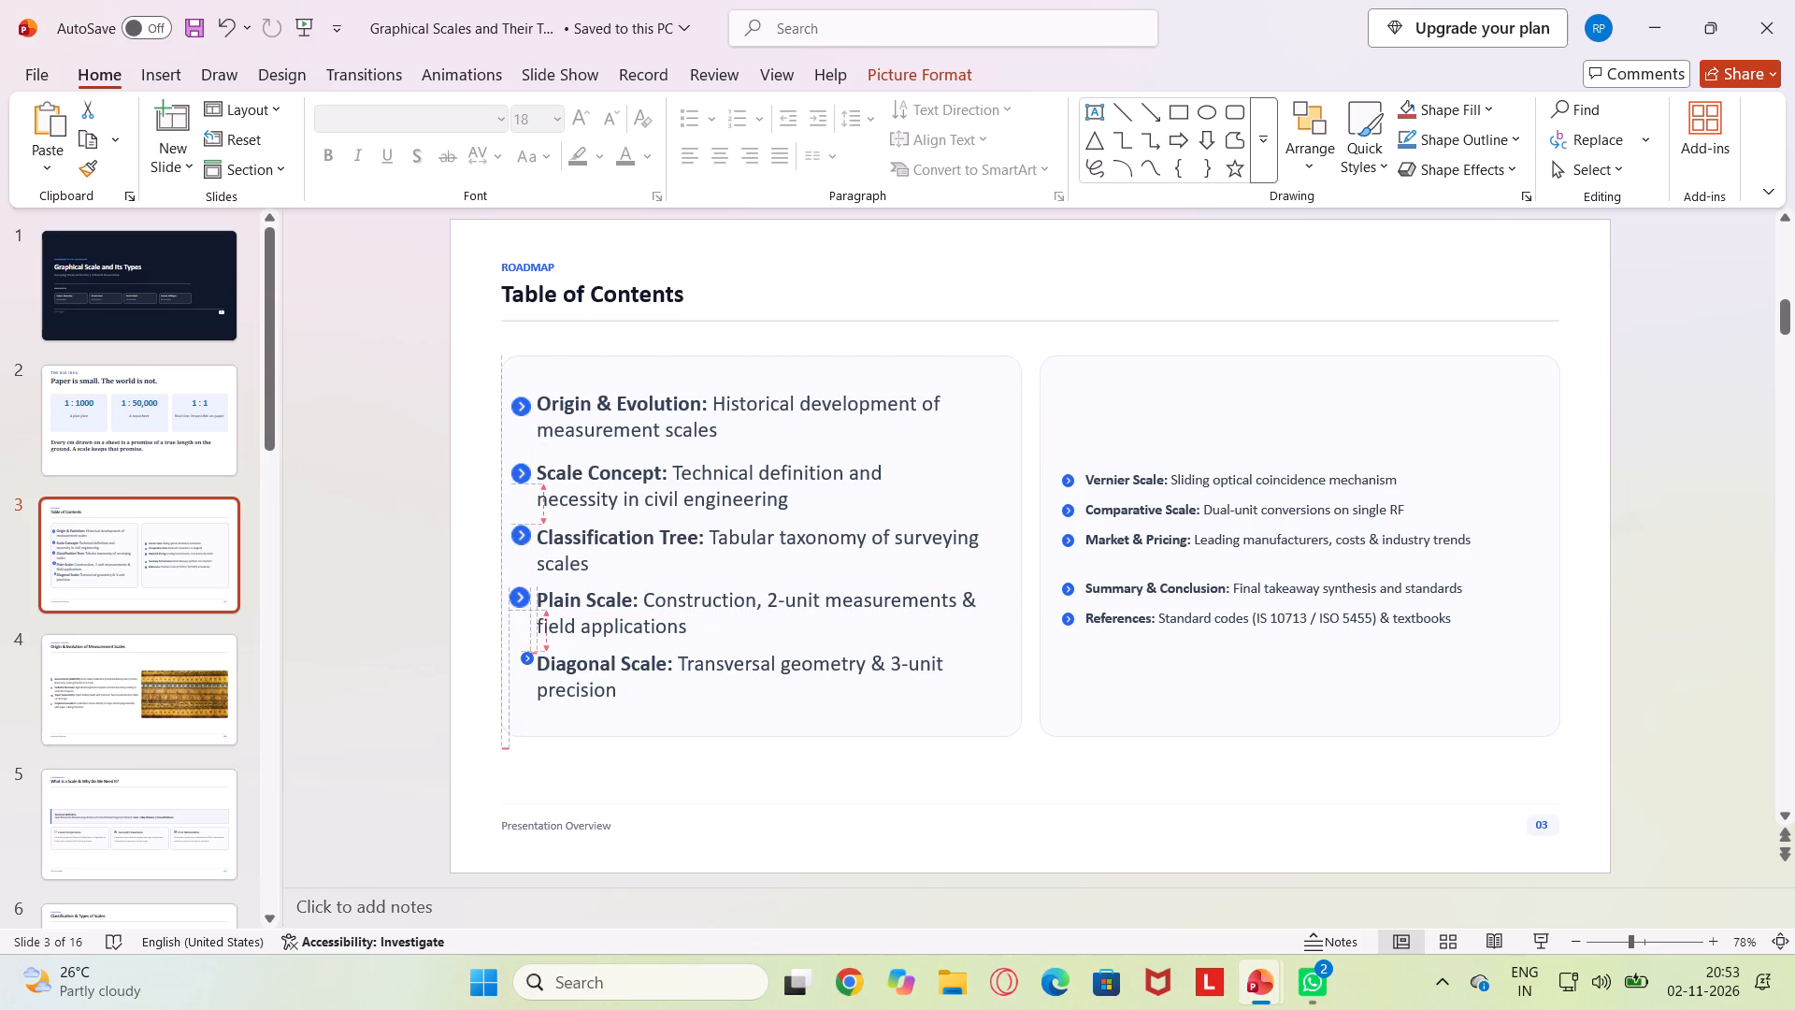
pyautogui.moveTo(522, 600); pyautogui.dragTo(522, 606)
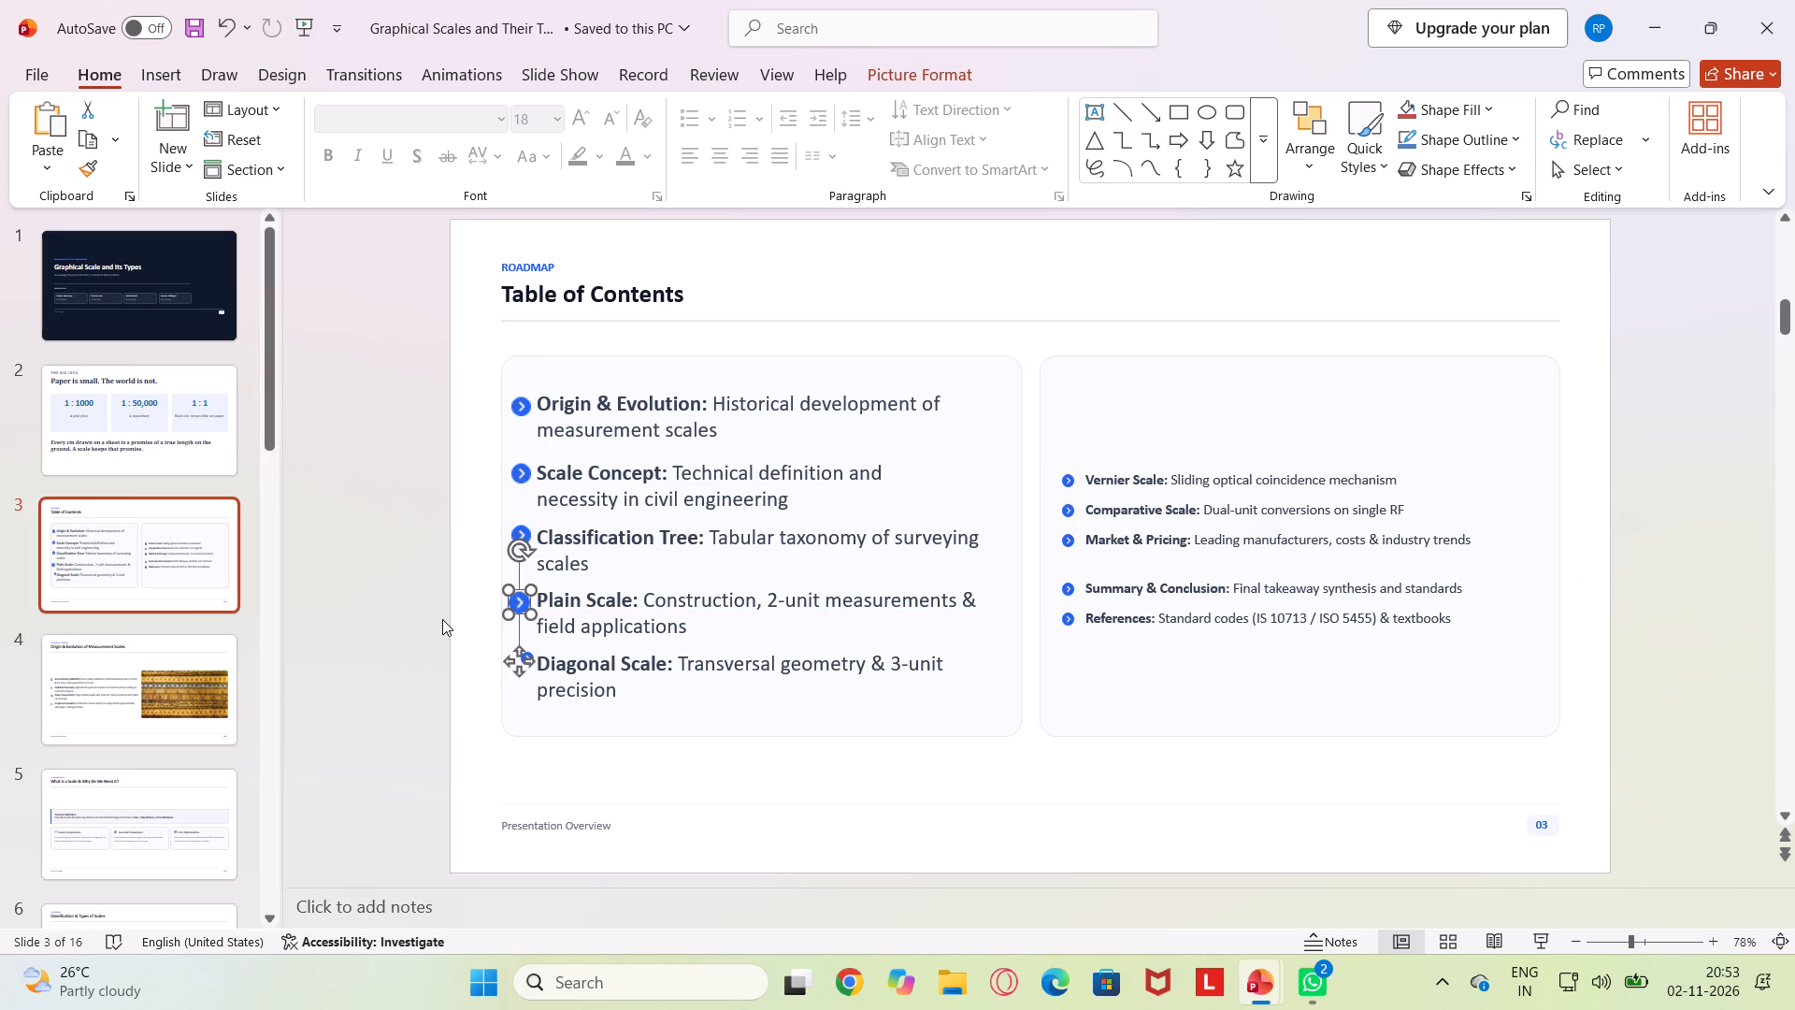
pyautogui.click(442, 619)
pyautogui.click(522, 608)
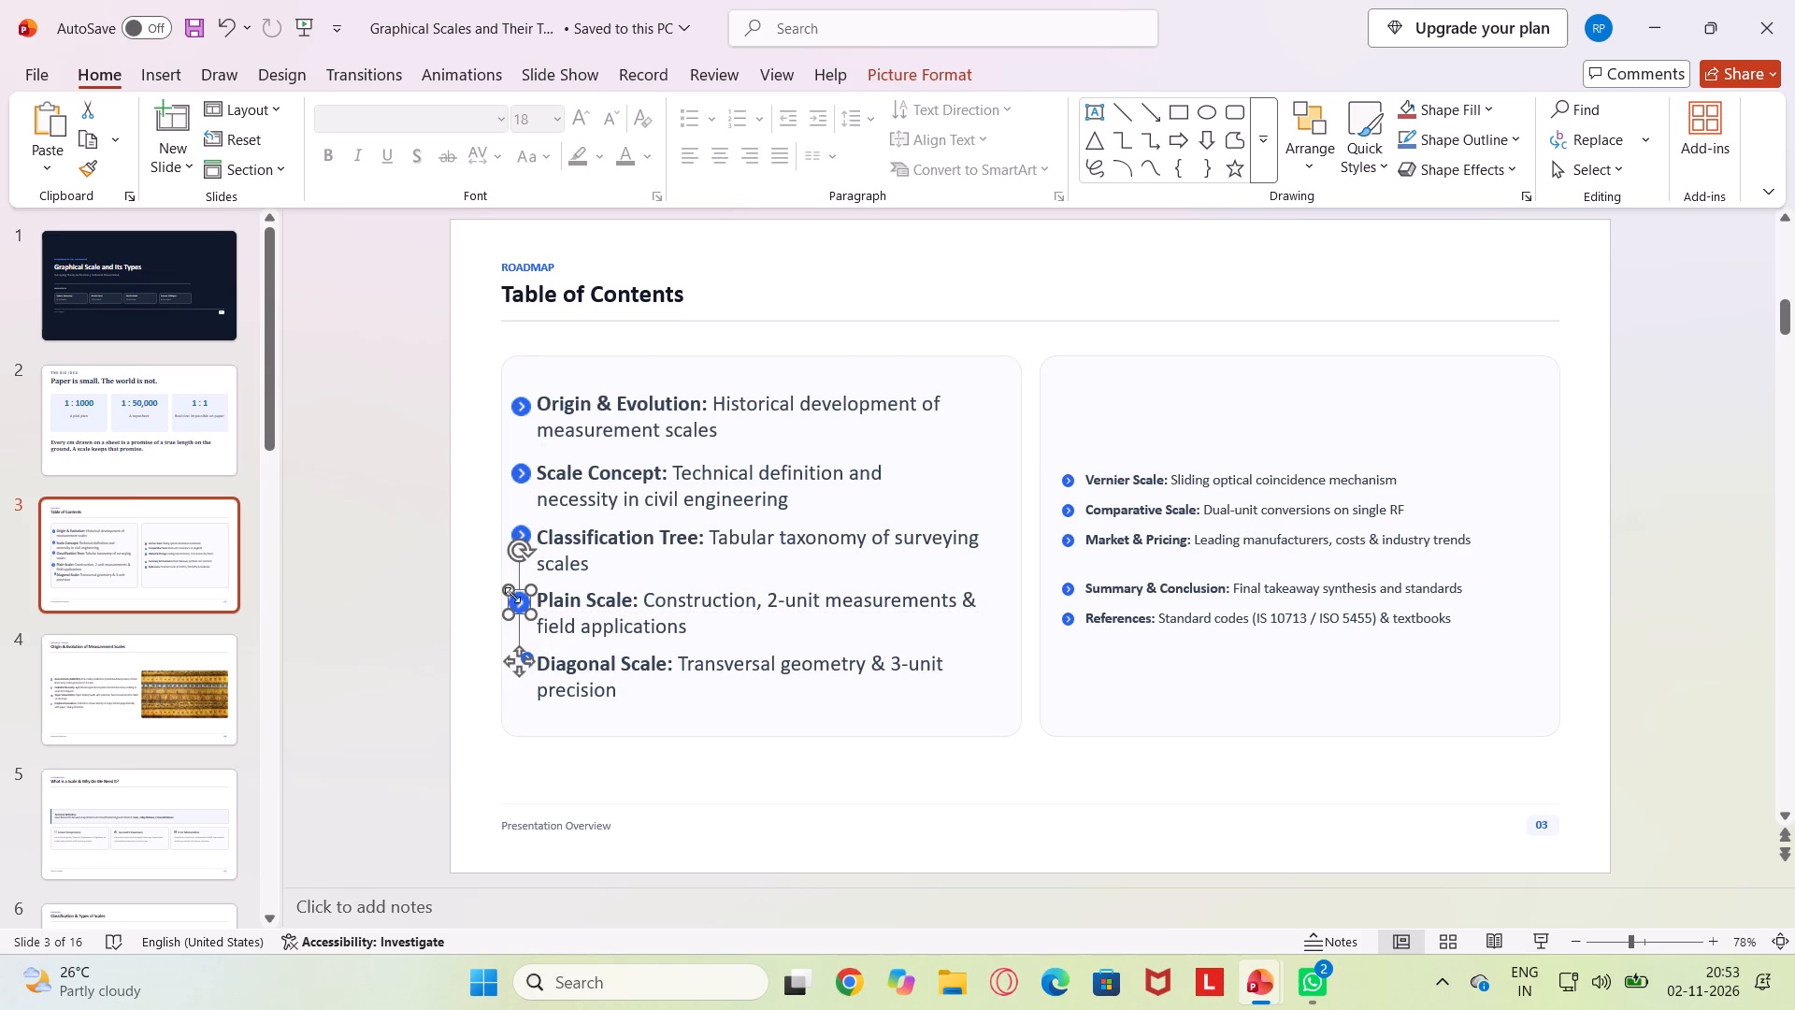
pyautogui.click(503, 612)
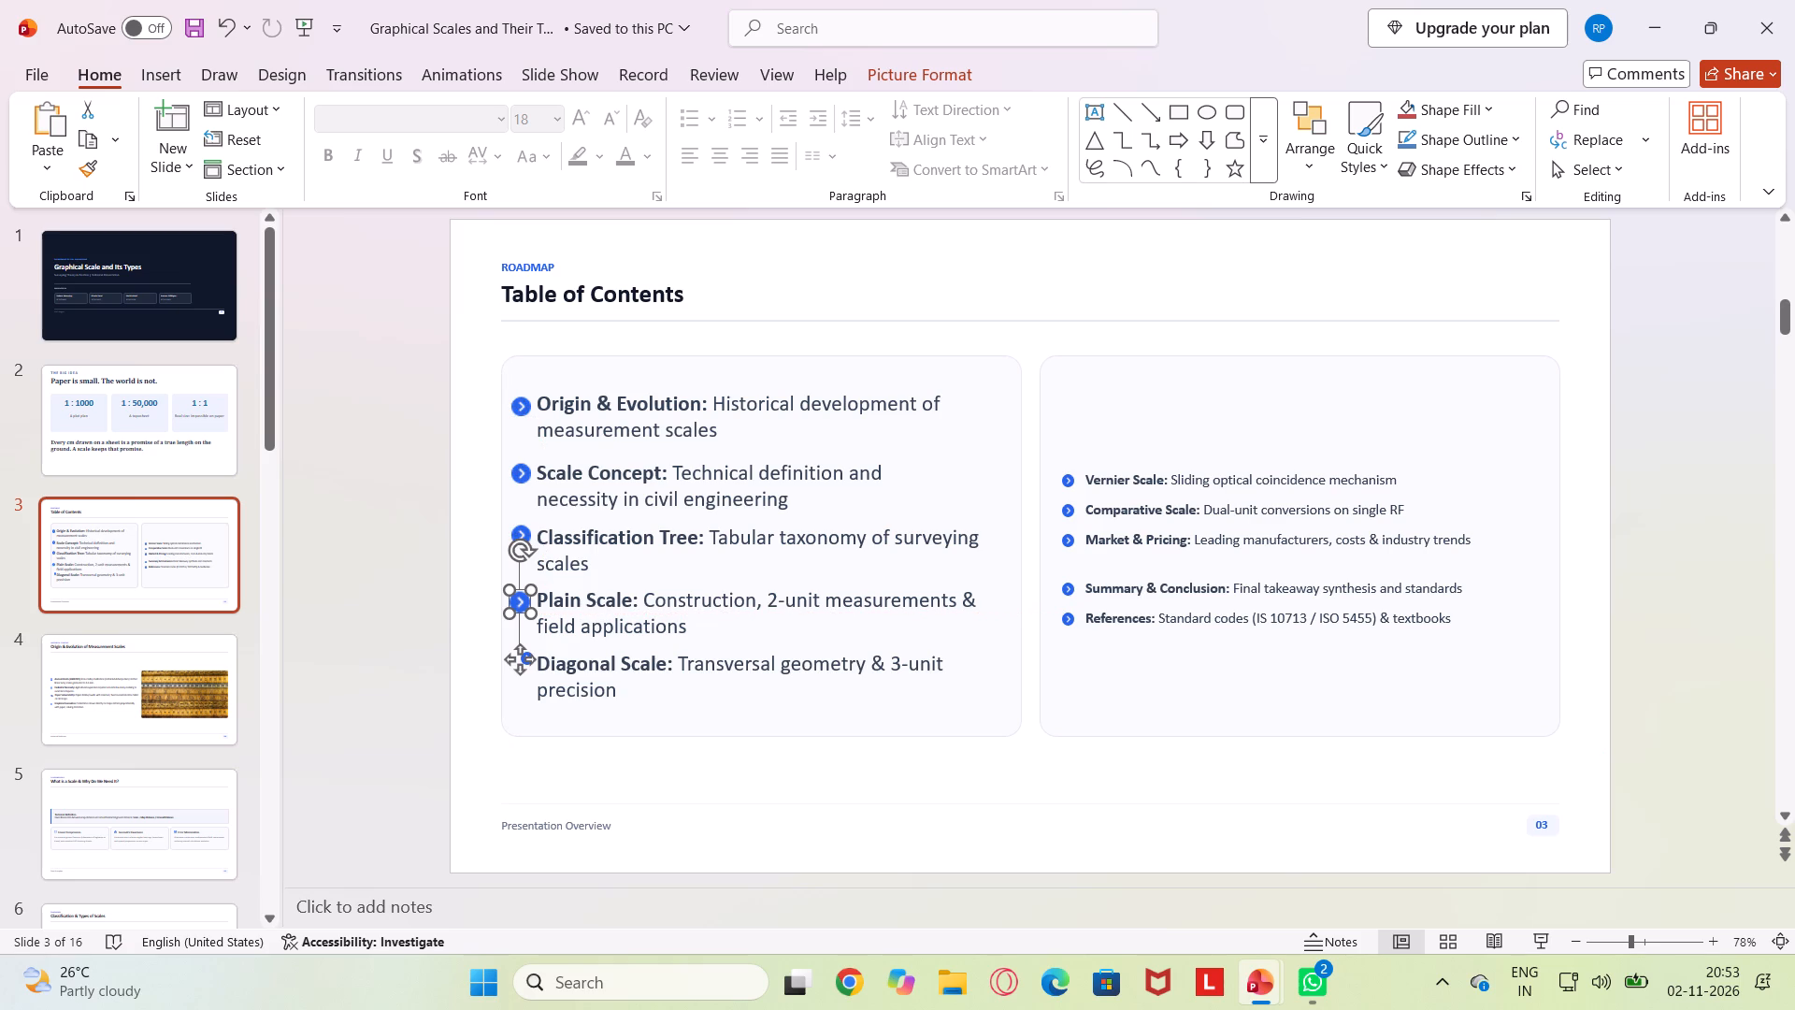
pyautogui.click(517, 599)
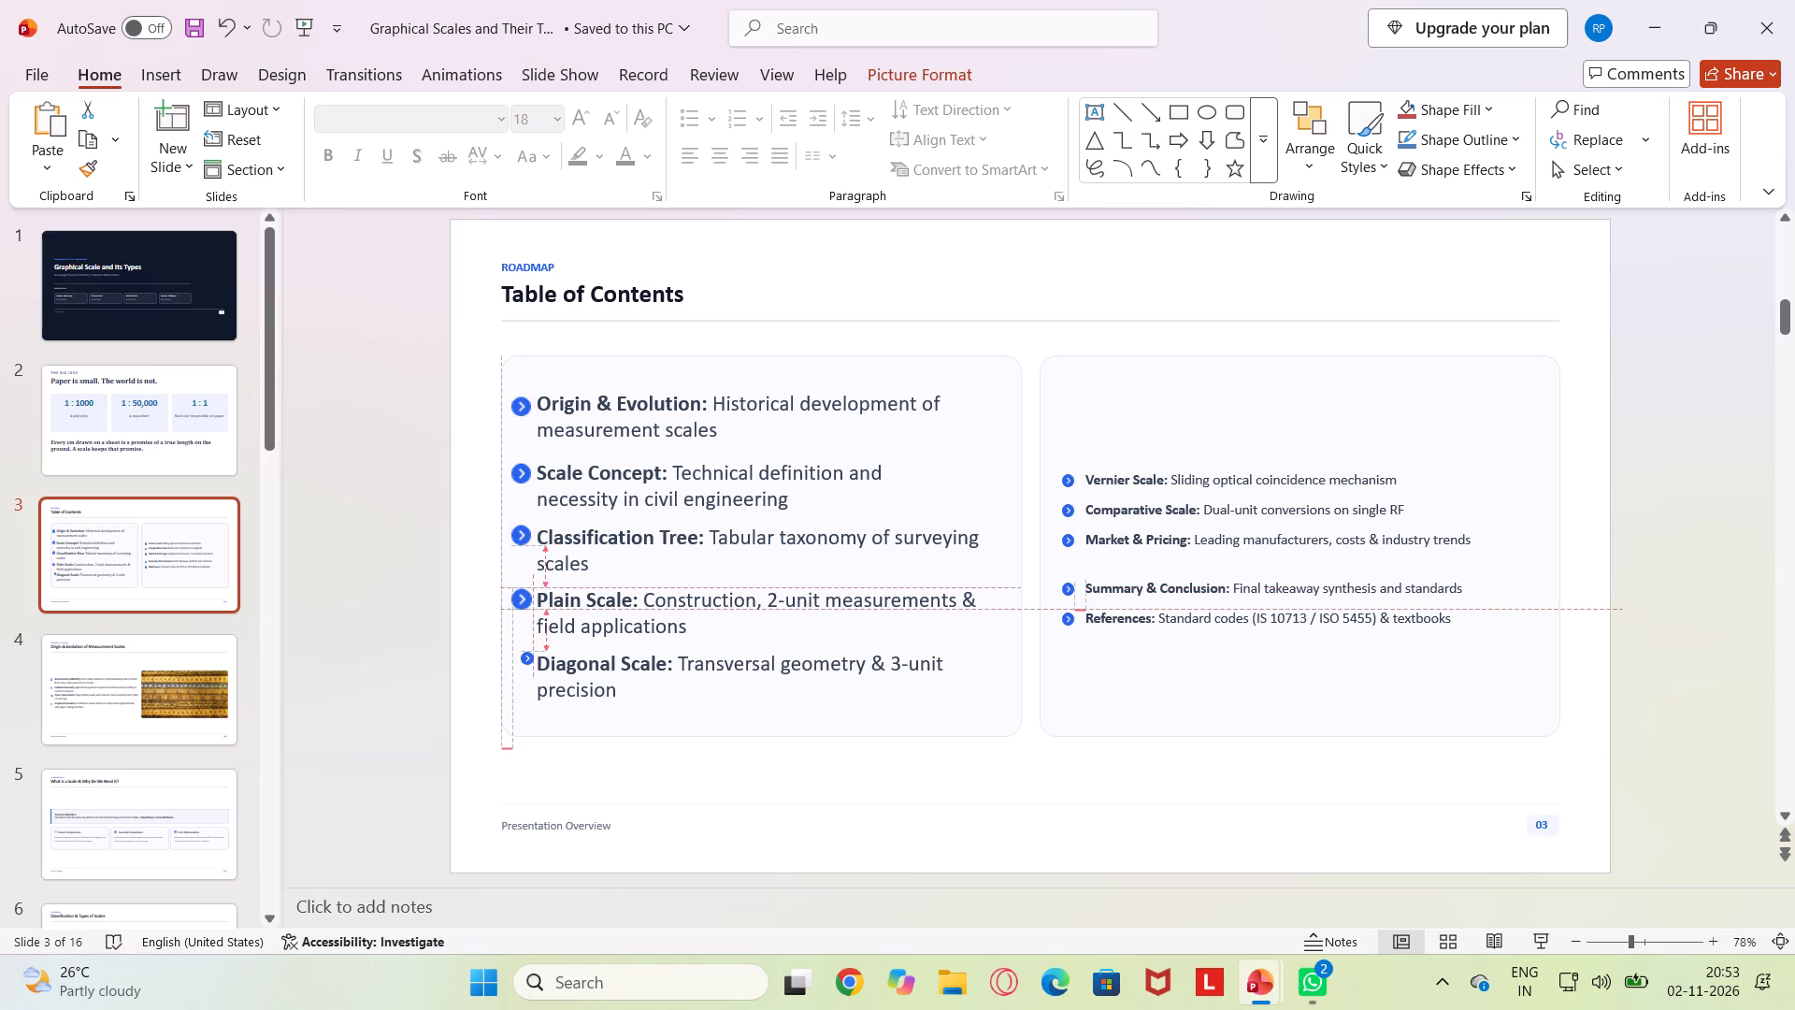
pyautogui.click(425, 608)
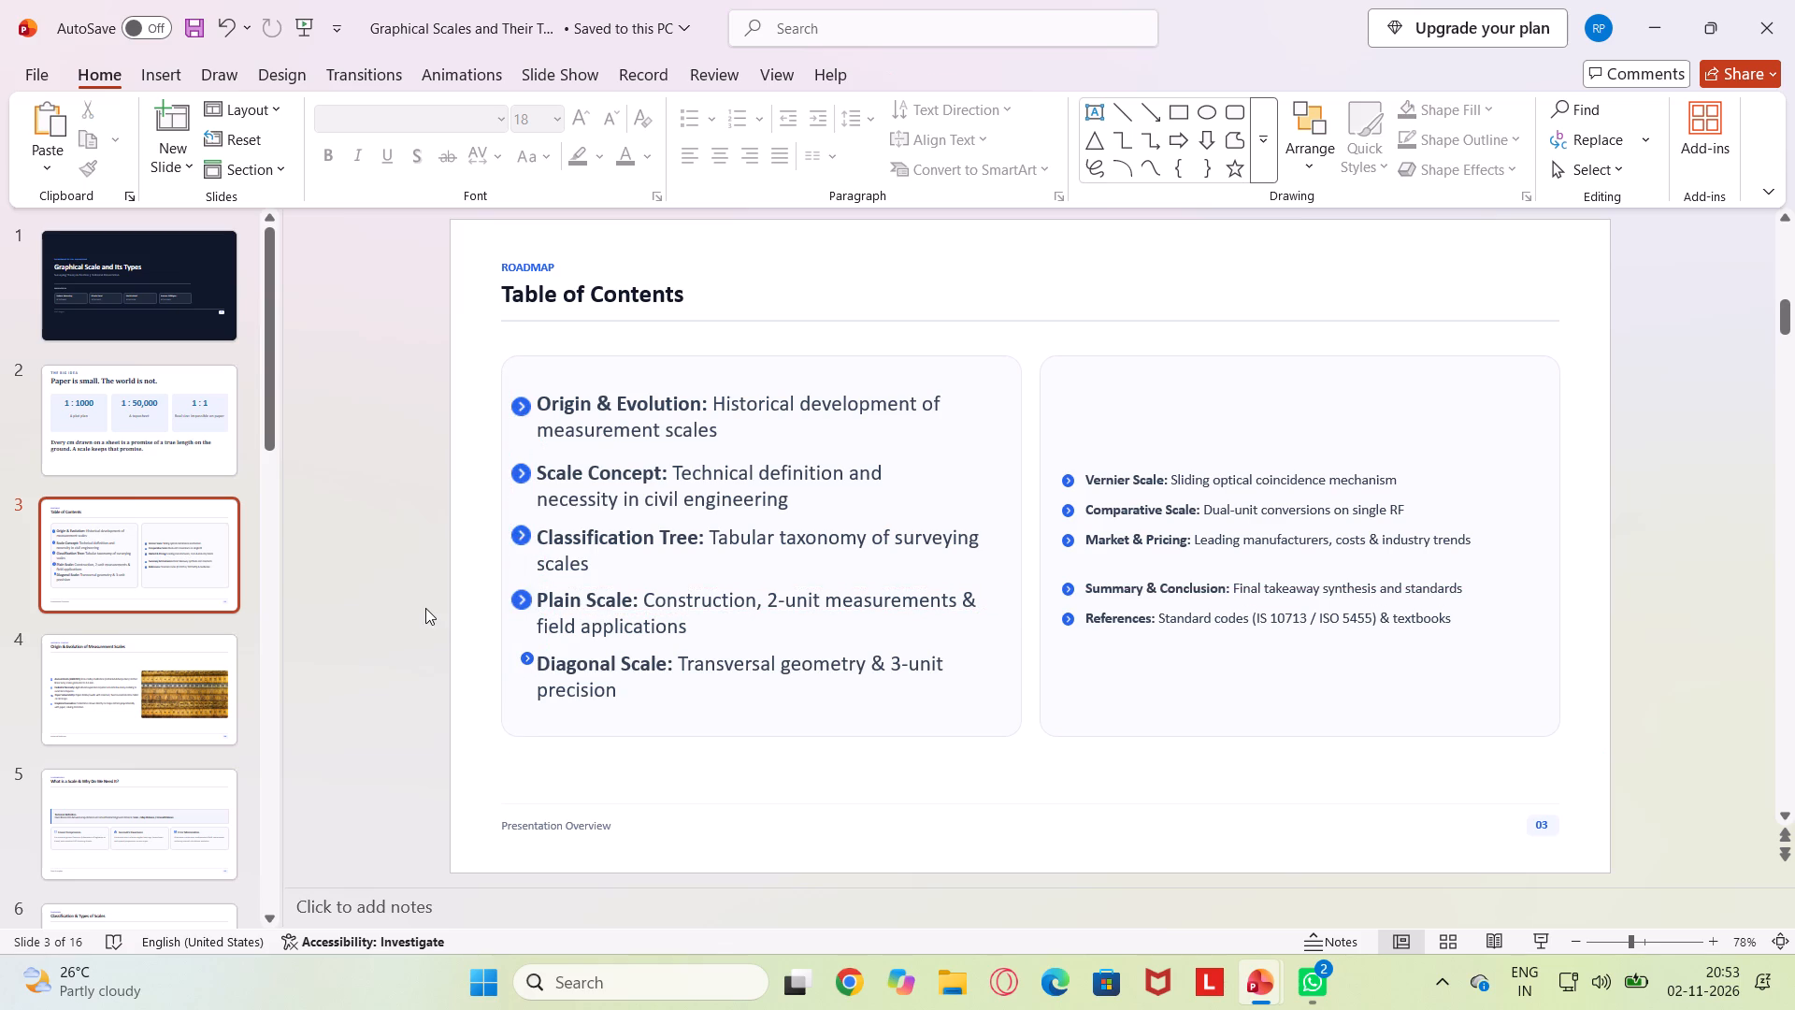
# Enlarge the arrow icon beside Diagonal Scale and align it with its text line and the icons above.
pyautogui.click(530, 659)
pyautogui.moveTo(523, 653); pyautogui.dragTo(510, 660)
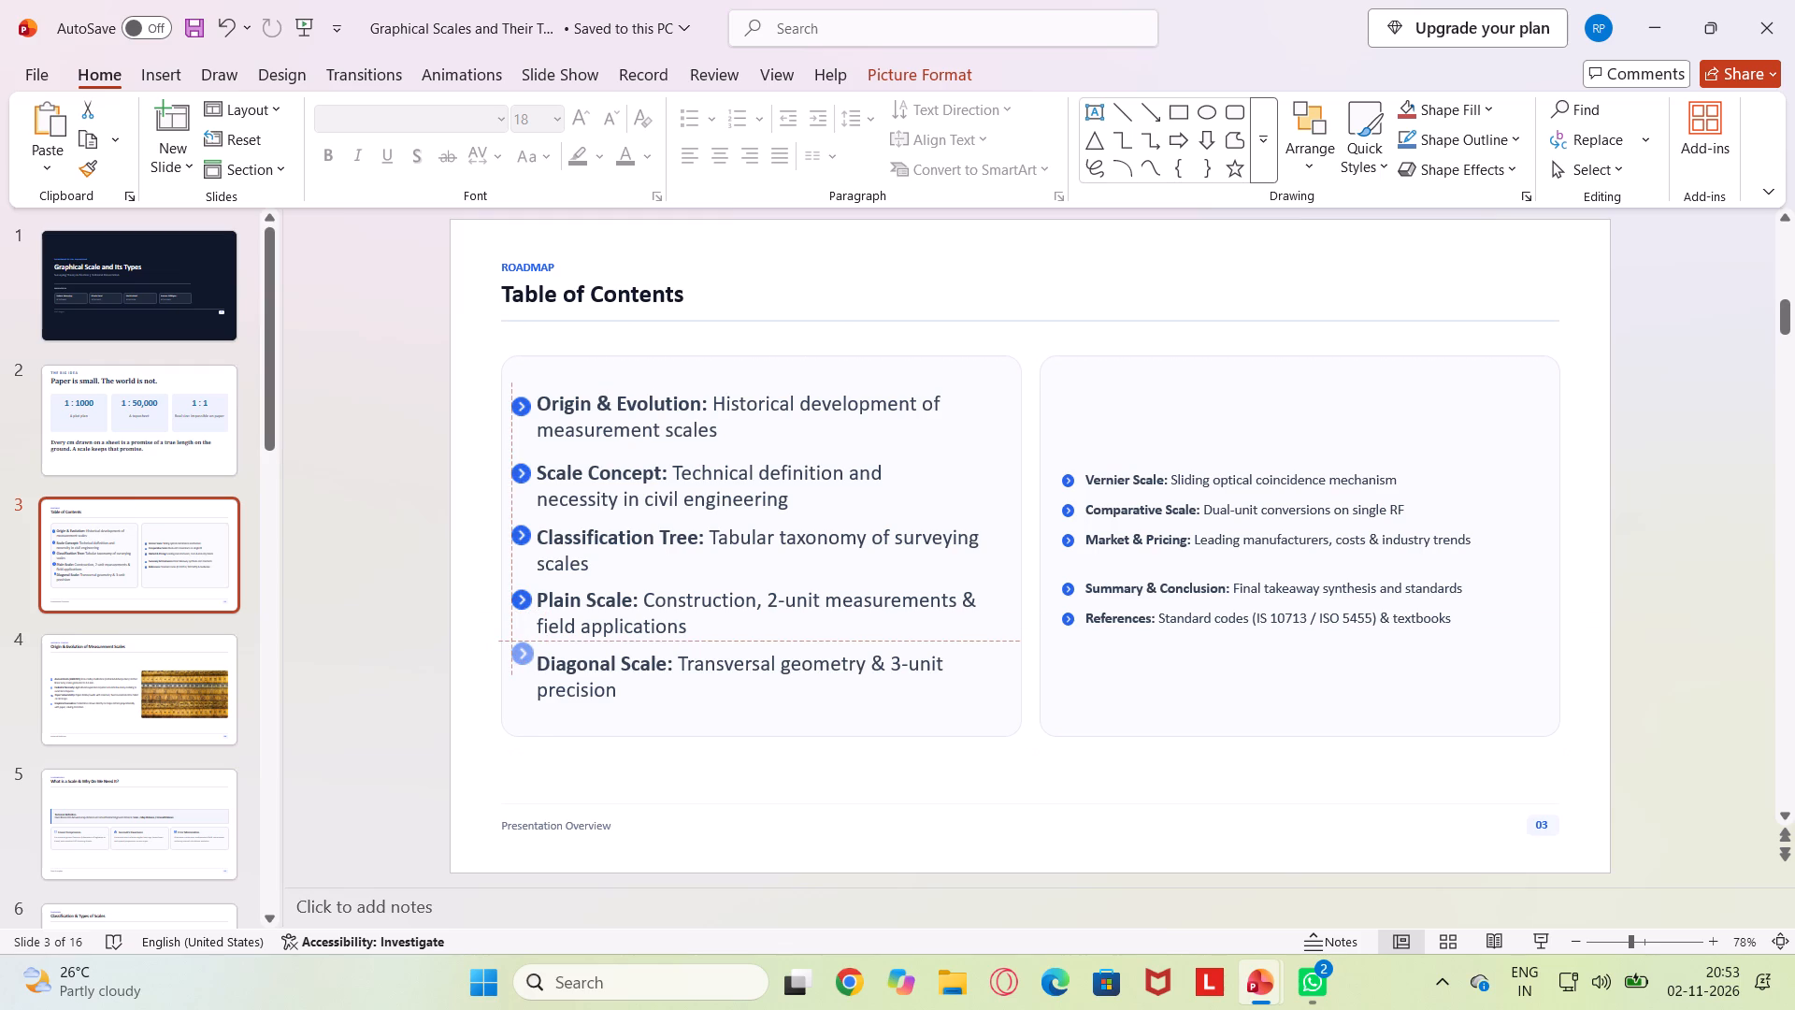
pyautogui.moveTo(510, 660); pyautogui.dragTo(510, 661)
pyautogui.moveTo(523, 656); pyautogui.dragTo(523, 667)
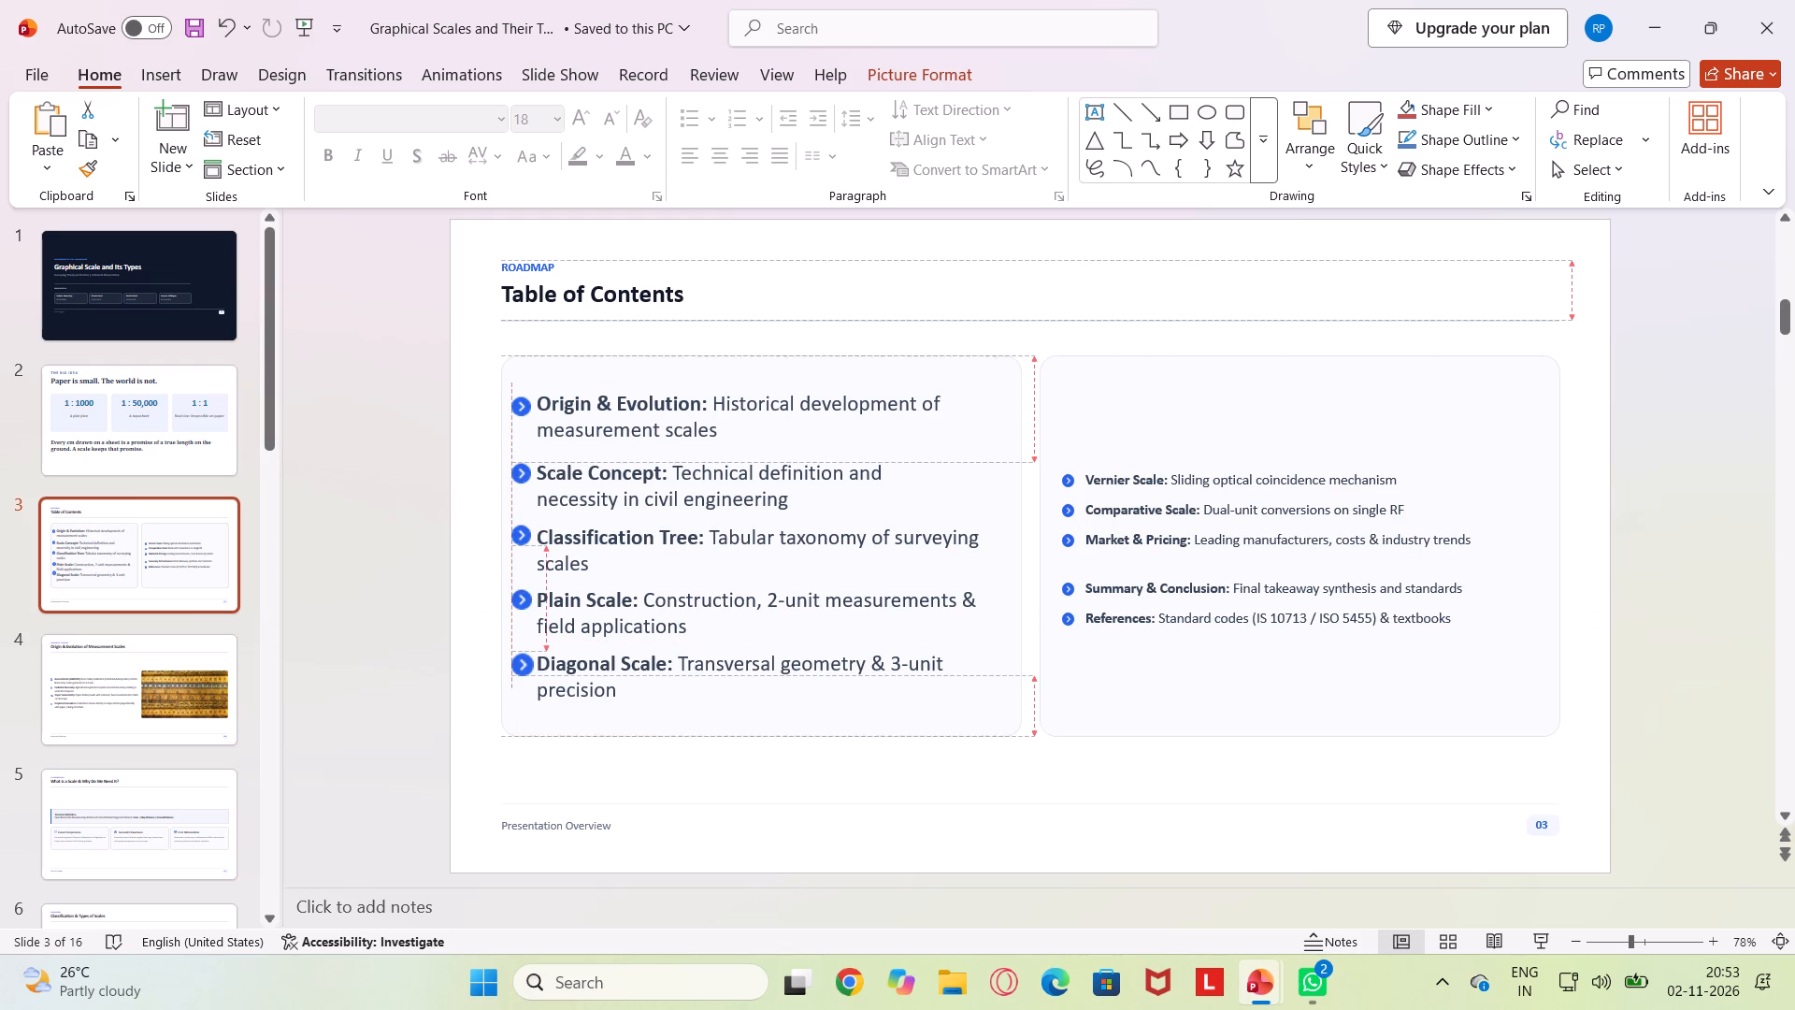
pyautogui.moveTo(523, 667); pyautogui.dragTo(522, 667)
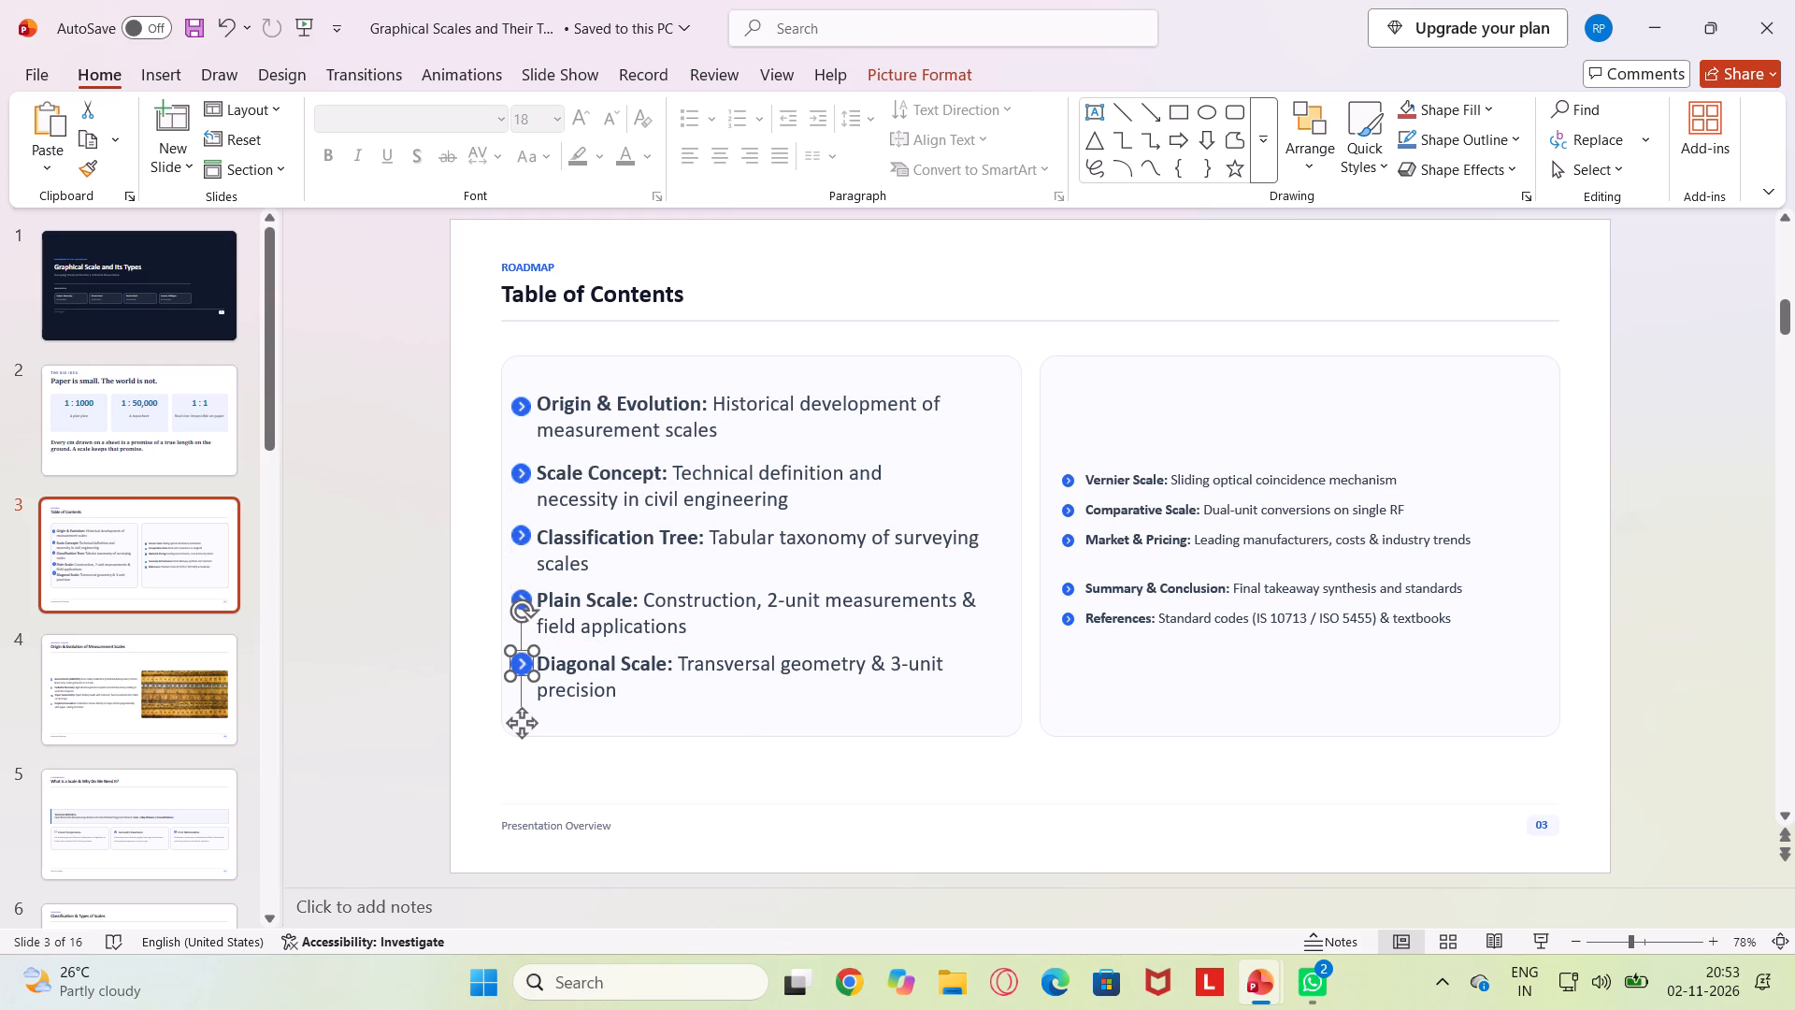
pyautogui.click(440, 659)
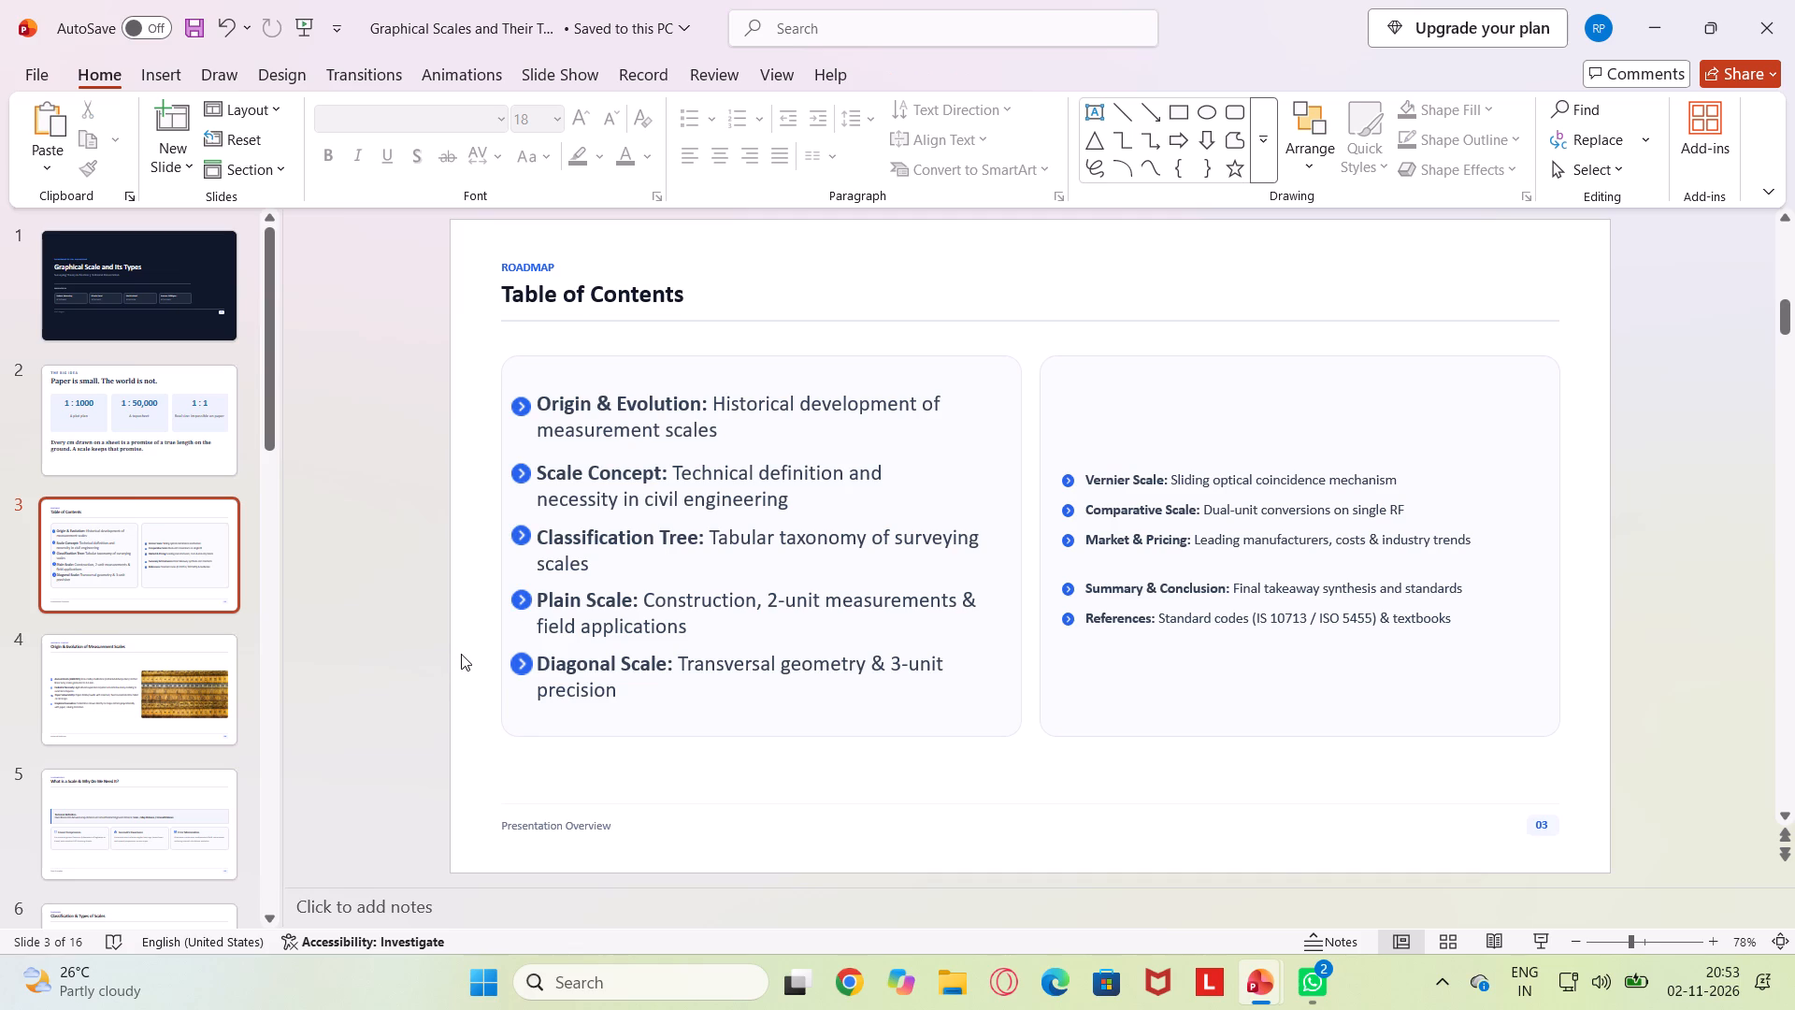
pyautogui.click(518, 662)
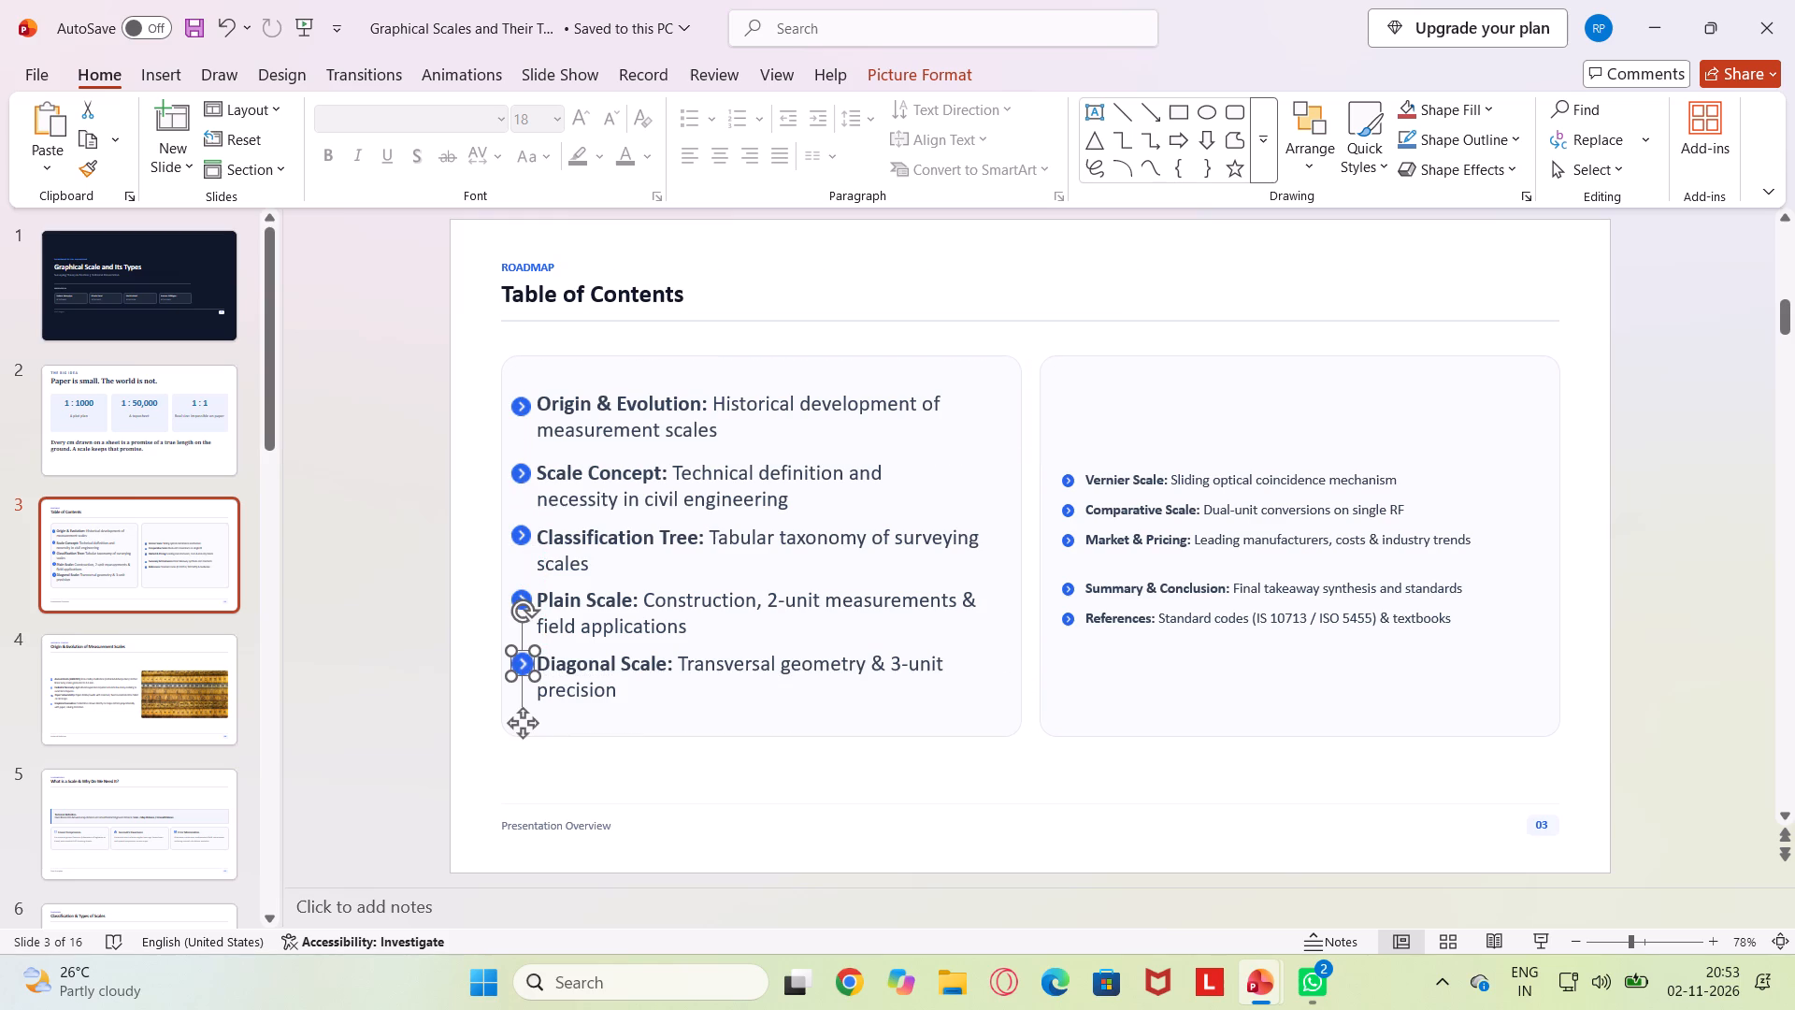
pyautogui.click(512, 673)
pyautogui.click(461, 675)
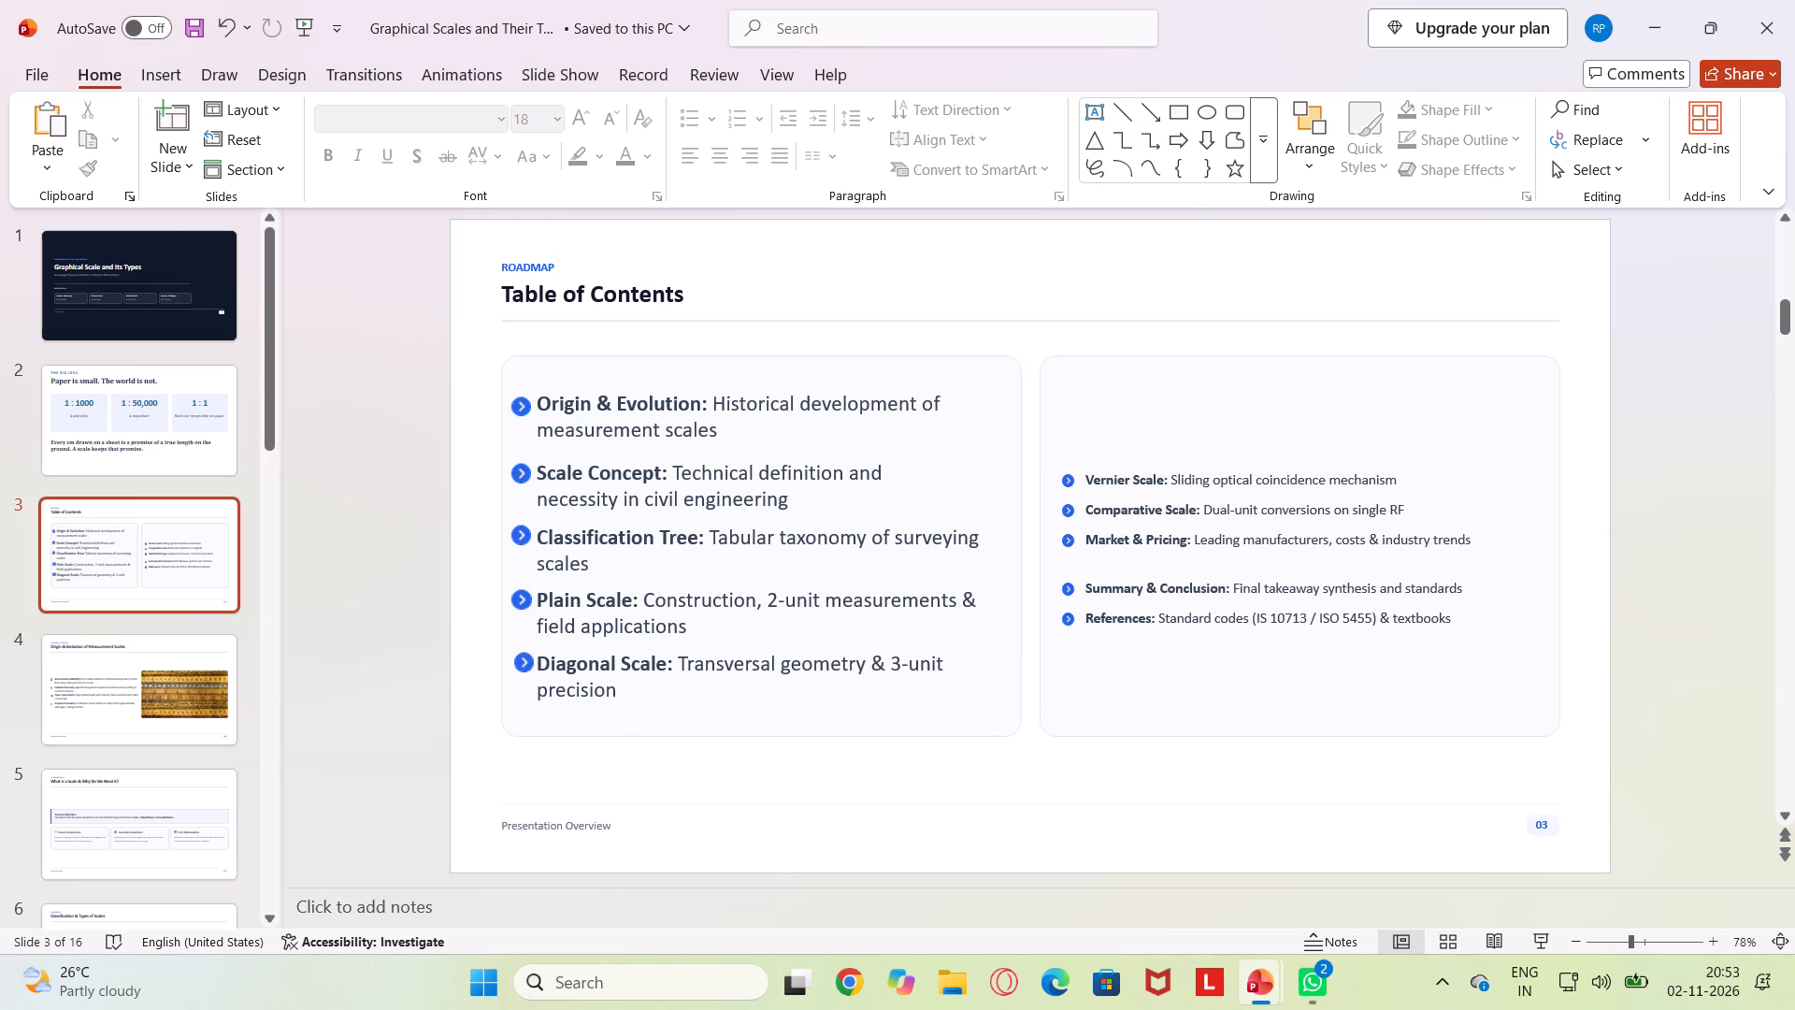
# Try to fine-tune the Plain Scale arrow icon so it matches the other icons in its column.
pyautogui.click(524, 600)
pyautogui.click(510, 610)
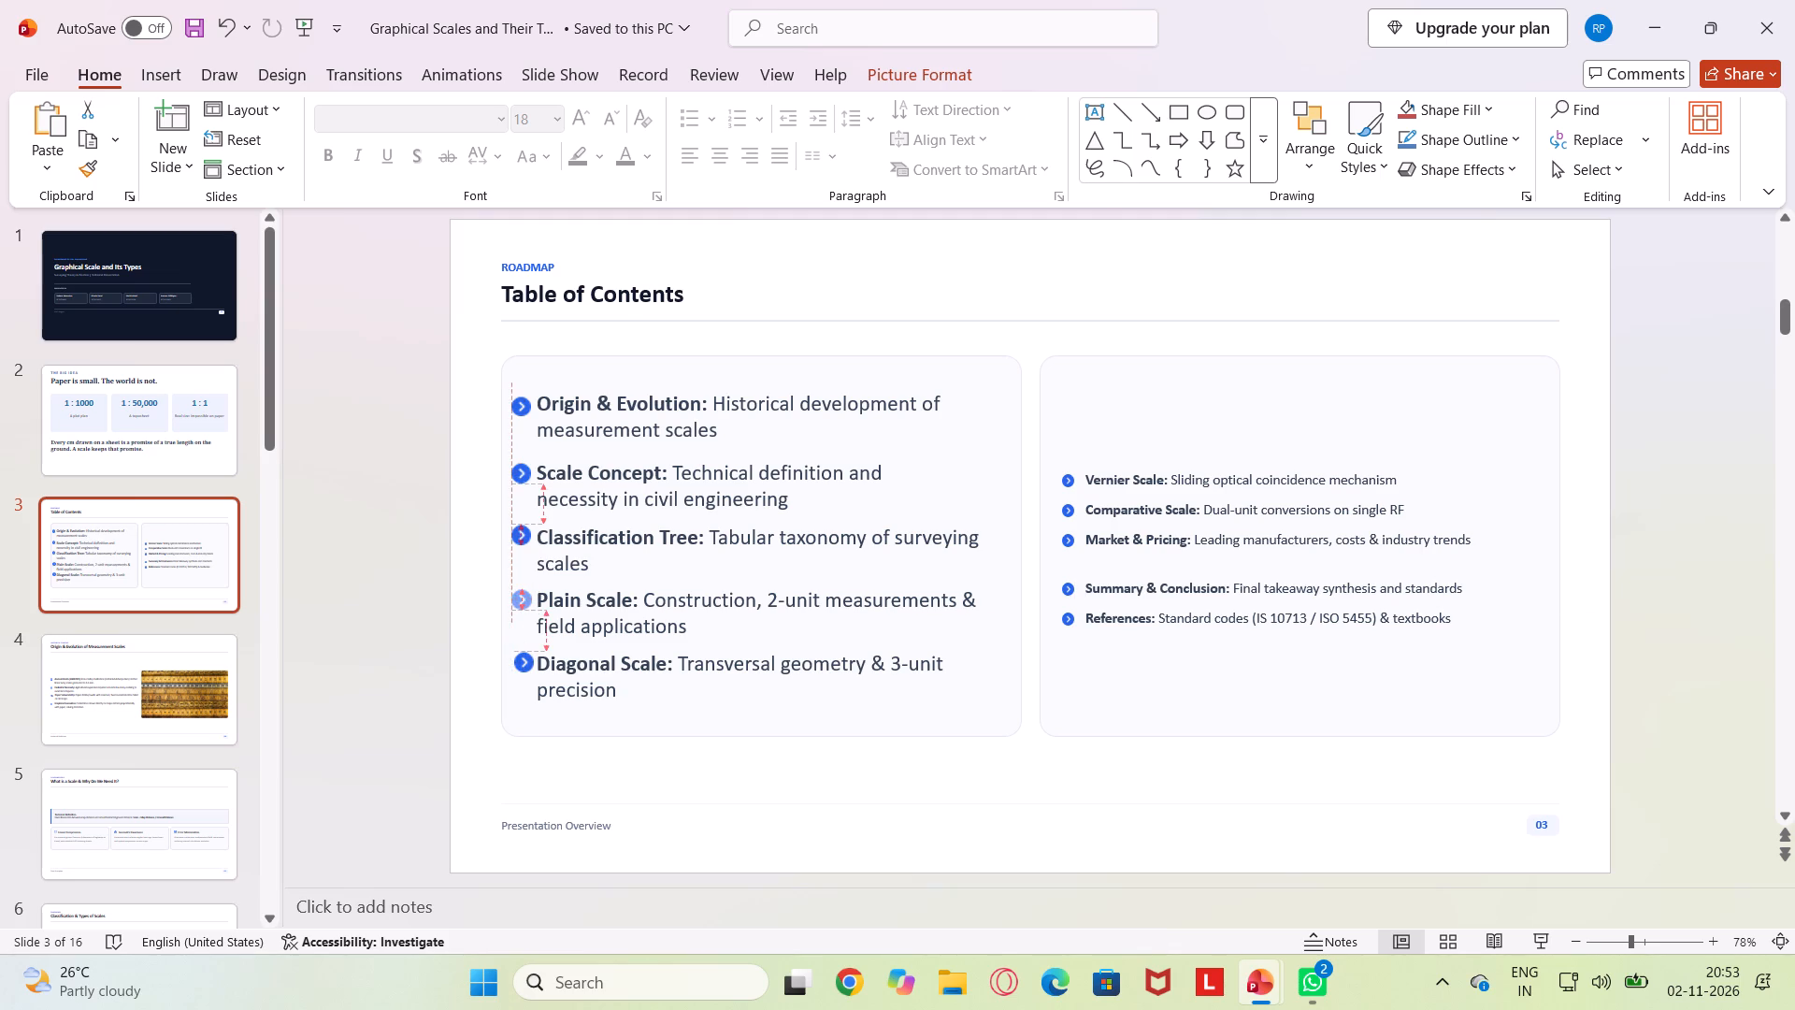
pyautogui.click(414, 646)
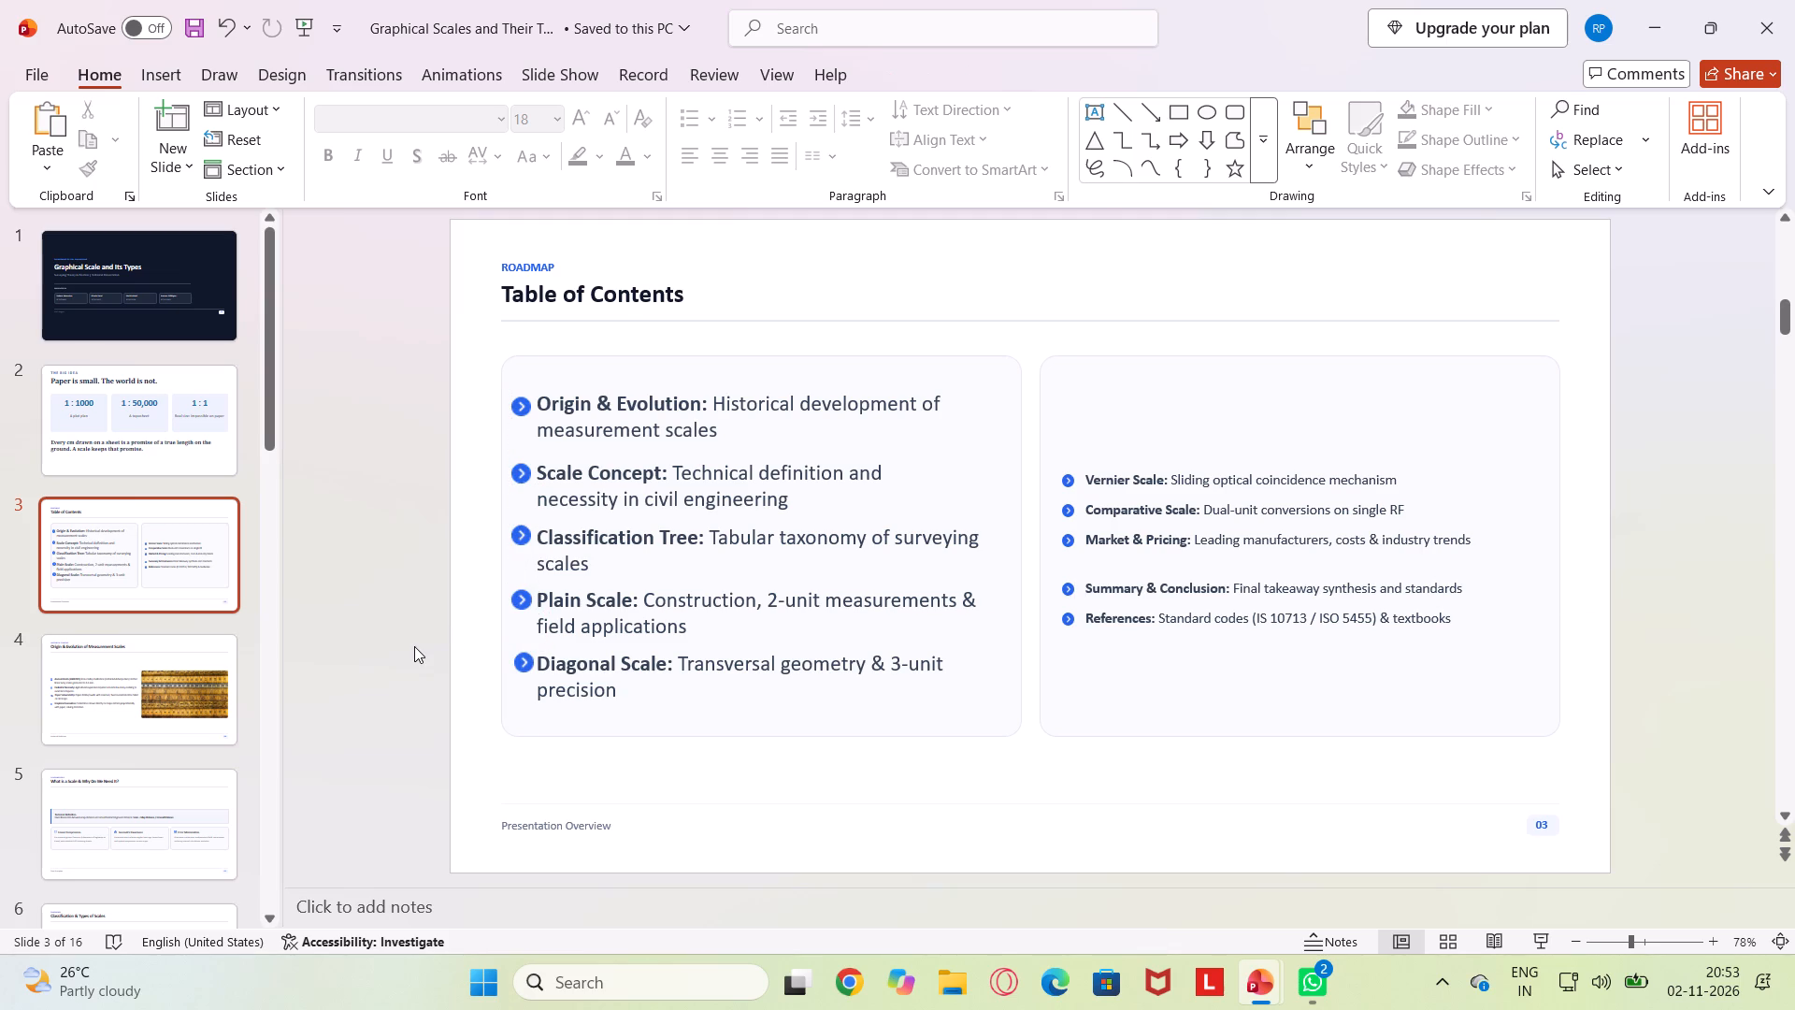
# Delete the arrow icons beside Scale Concept, Classification Tree, Plain Scale and Diagonal Scale.
pyautogui.click(519, 474)
pyautogui.press('Delete')
pyautogui.click(519, 541)
pyautogui.press('Delete')
pyautogui.click(520, 609)
pyautogui.press('Delete')
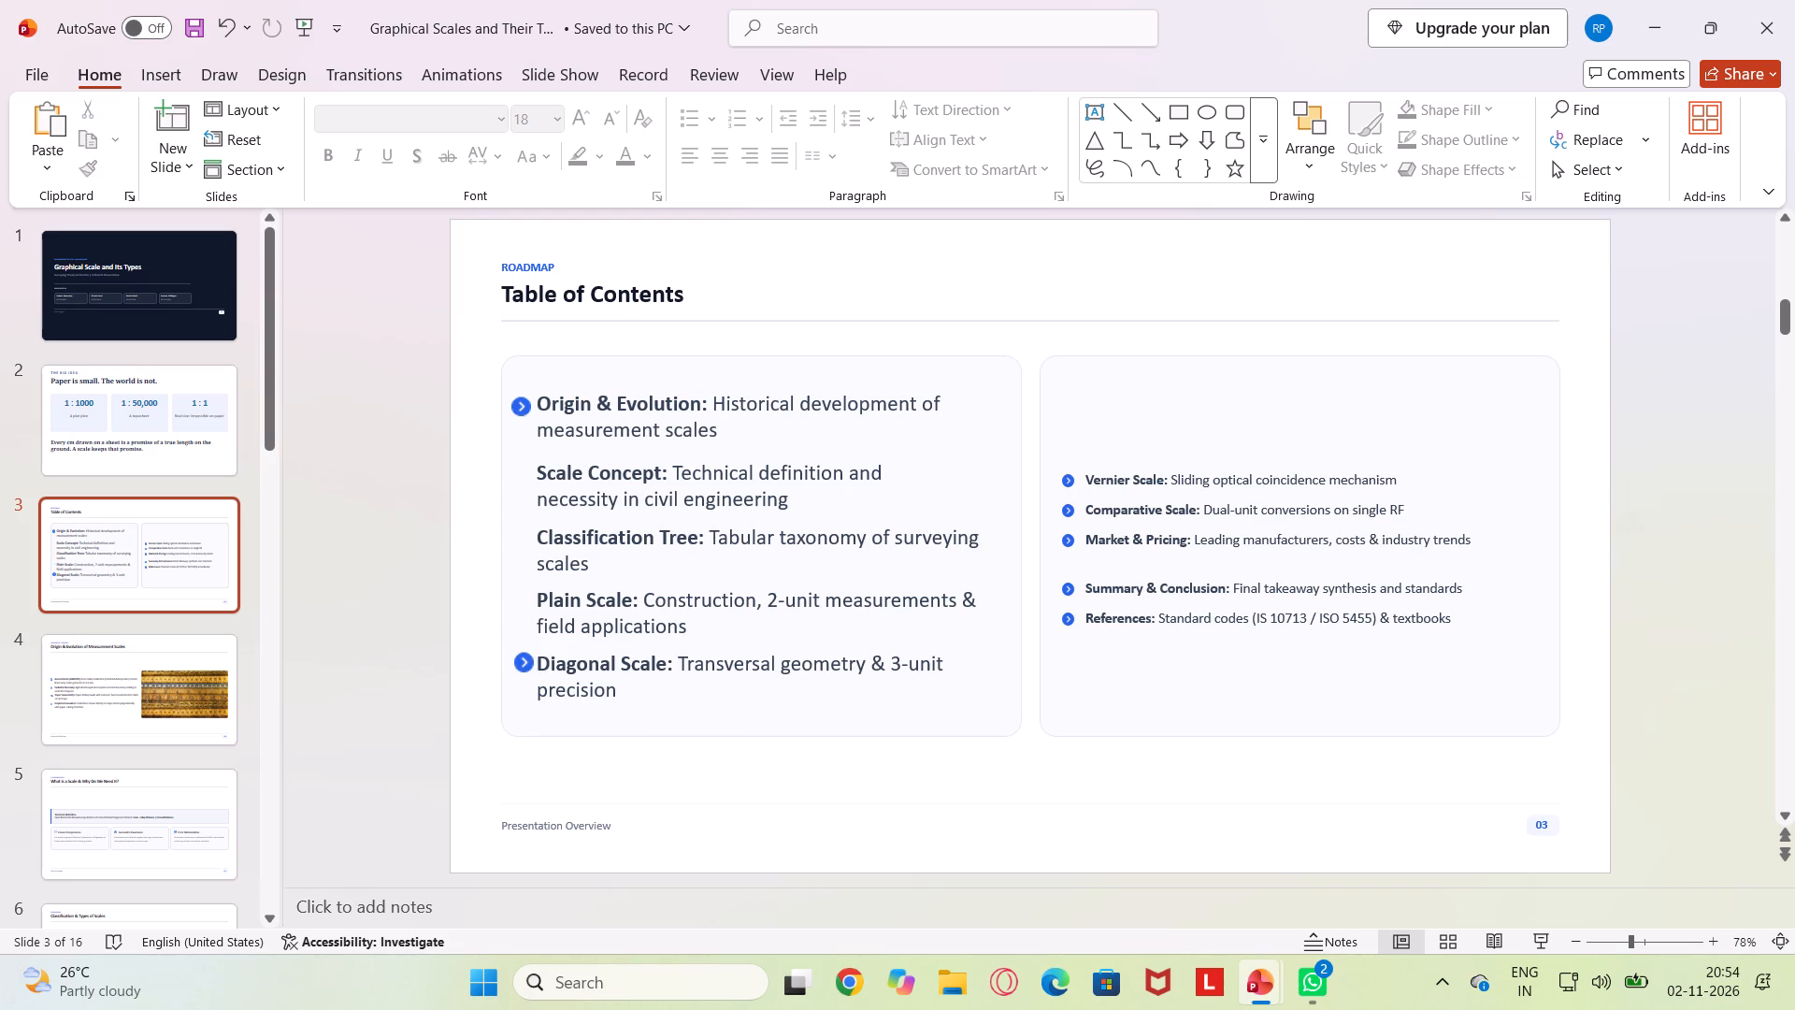
pyautogui.click(524, 657)
pyautogui.press('Delete')
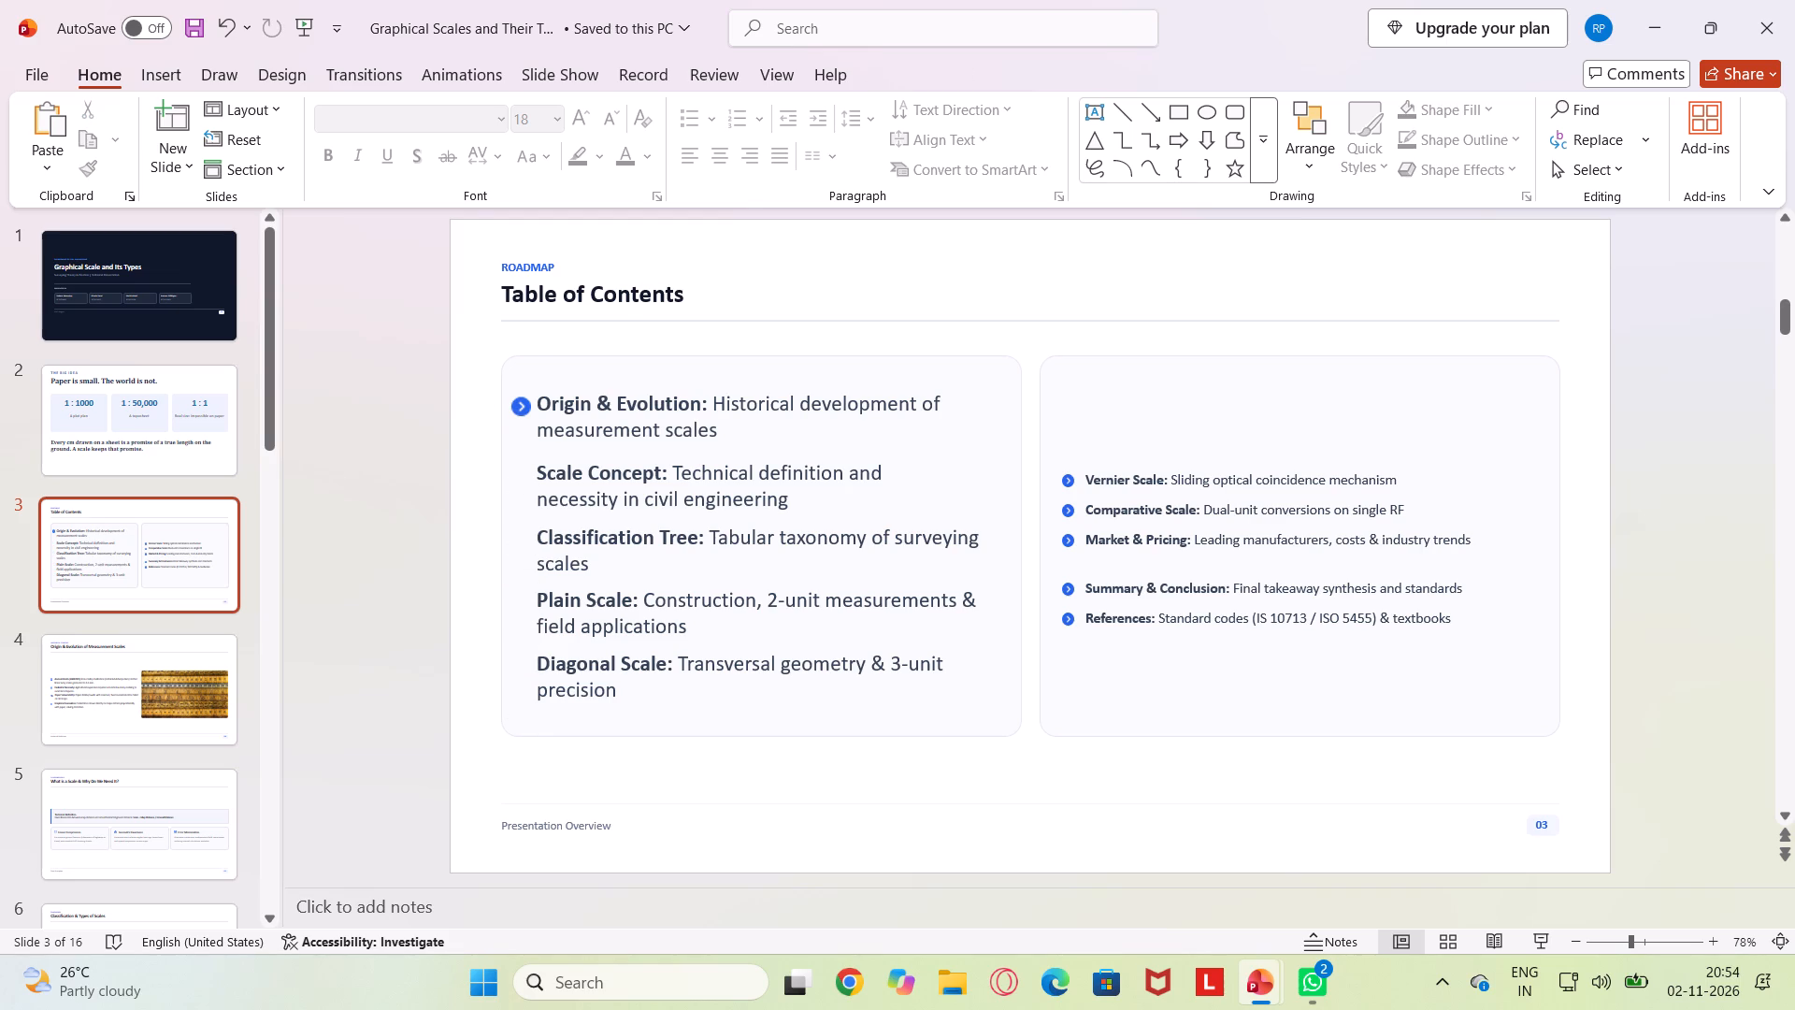
# Copy the Origin & Evolution arrow icon and align two copies below it, beside Scale Concept and Classification Tree.
pyautogui.doubleClick(520, 405)
pyautogui.hotkey('ctrl', 'c')
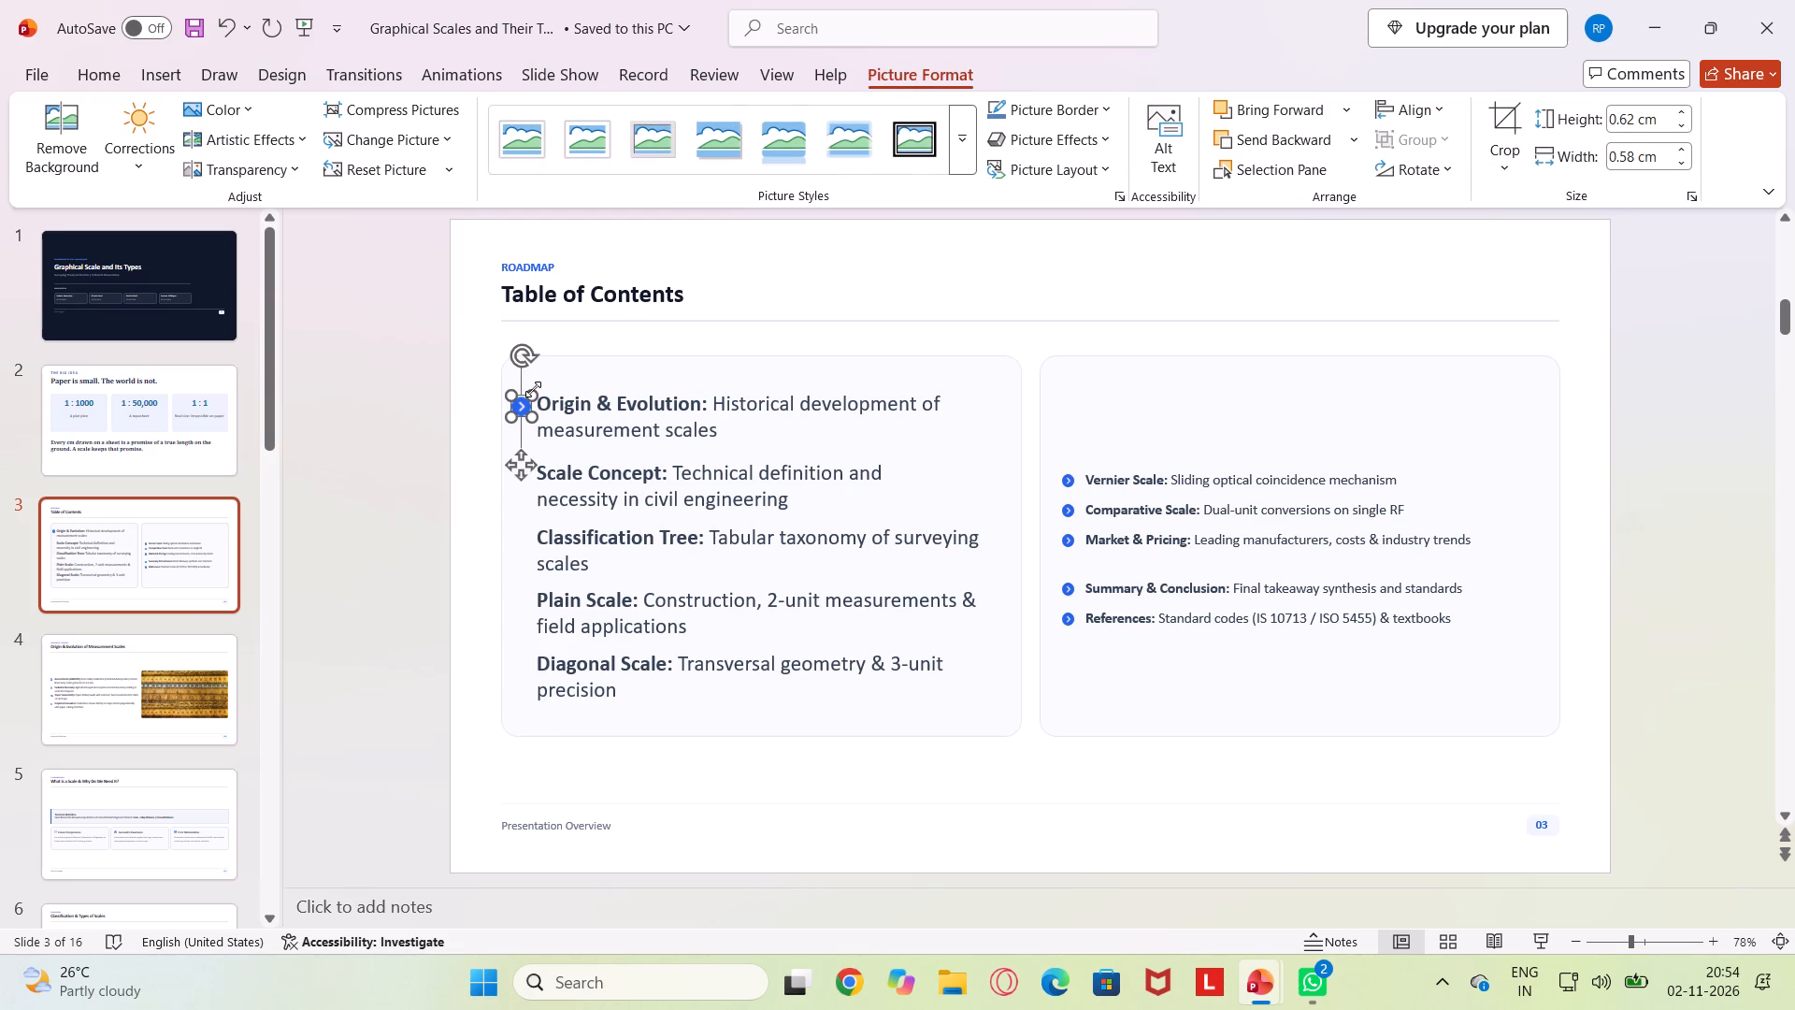
pyautogui.click(520, 501)
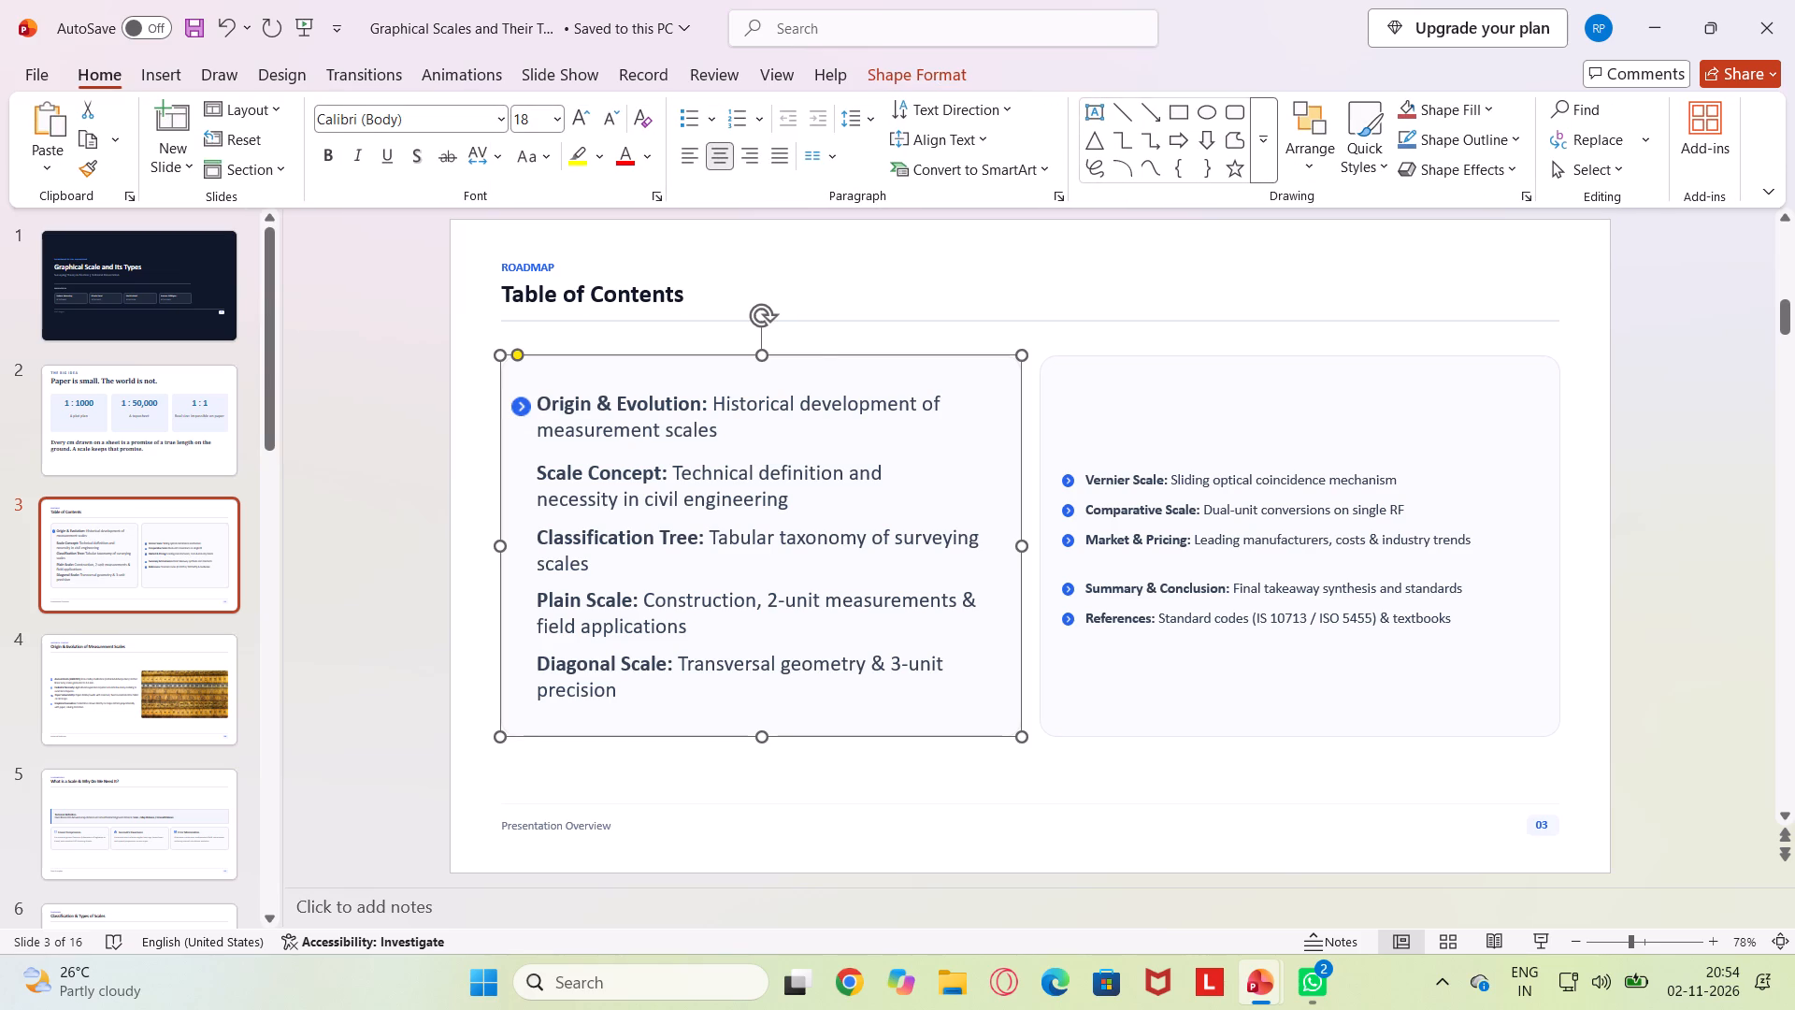
pyautogui.click(520, 475)
pyautogui.hotkey('ctrl', 'v')
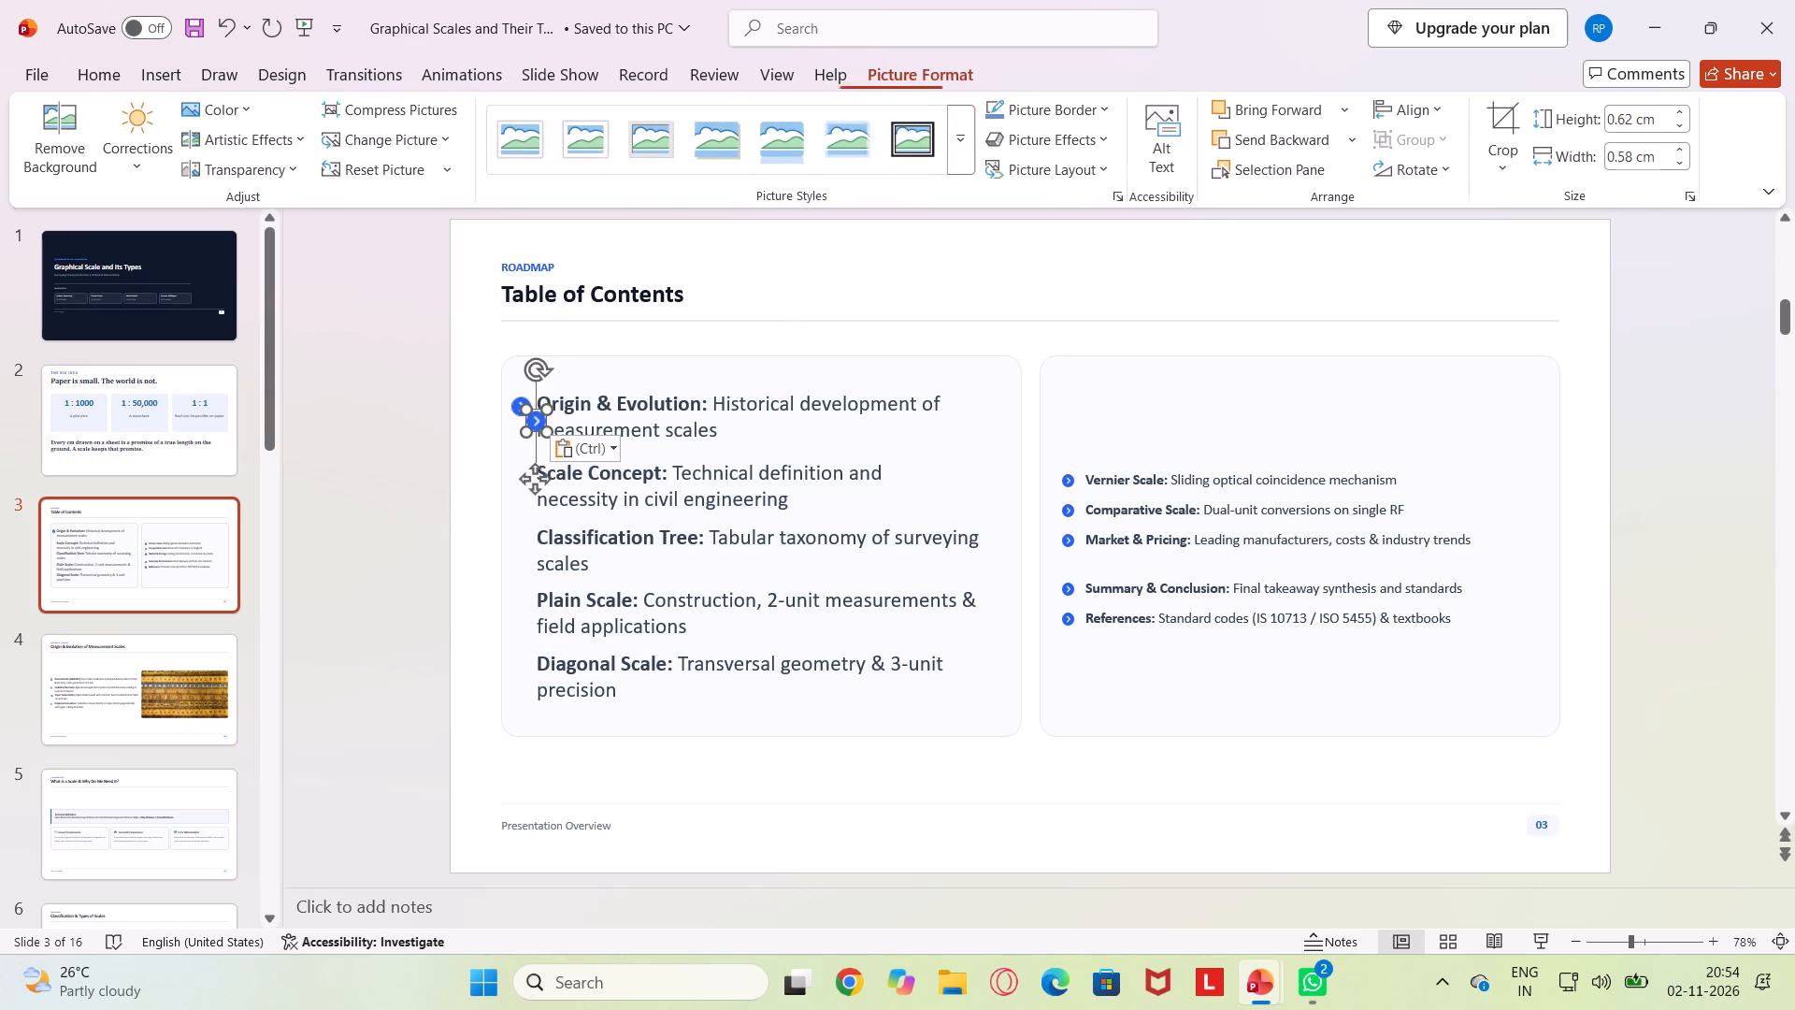
pyautogui.hotkey('ctrl', 'v')
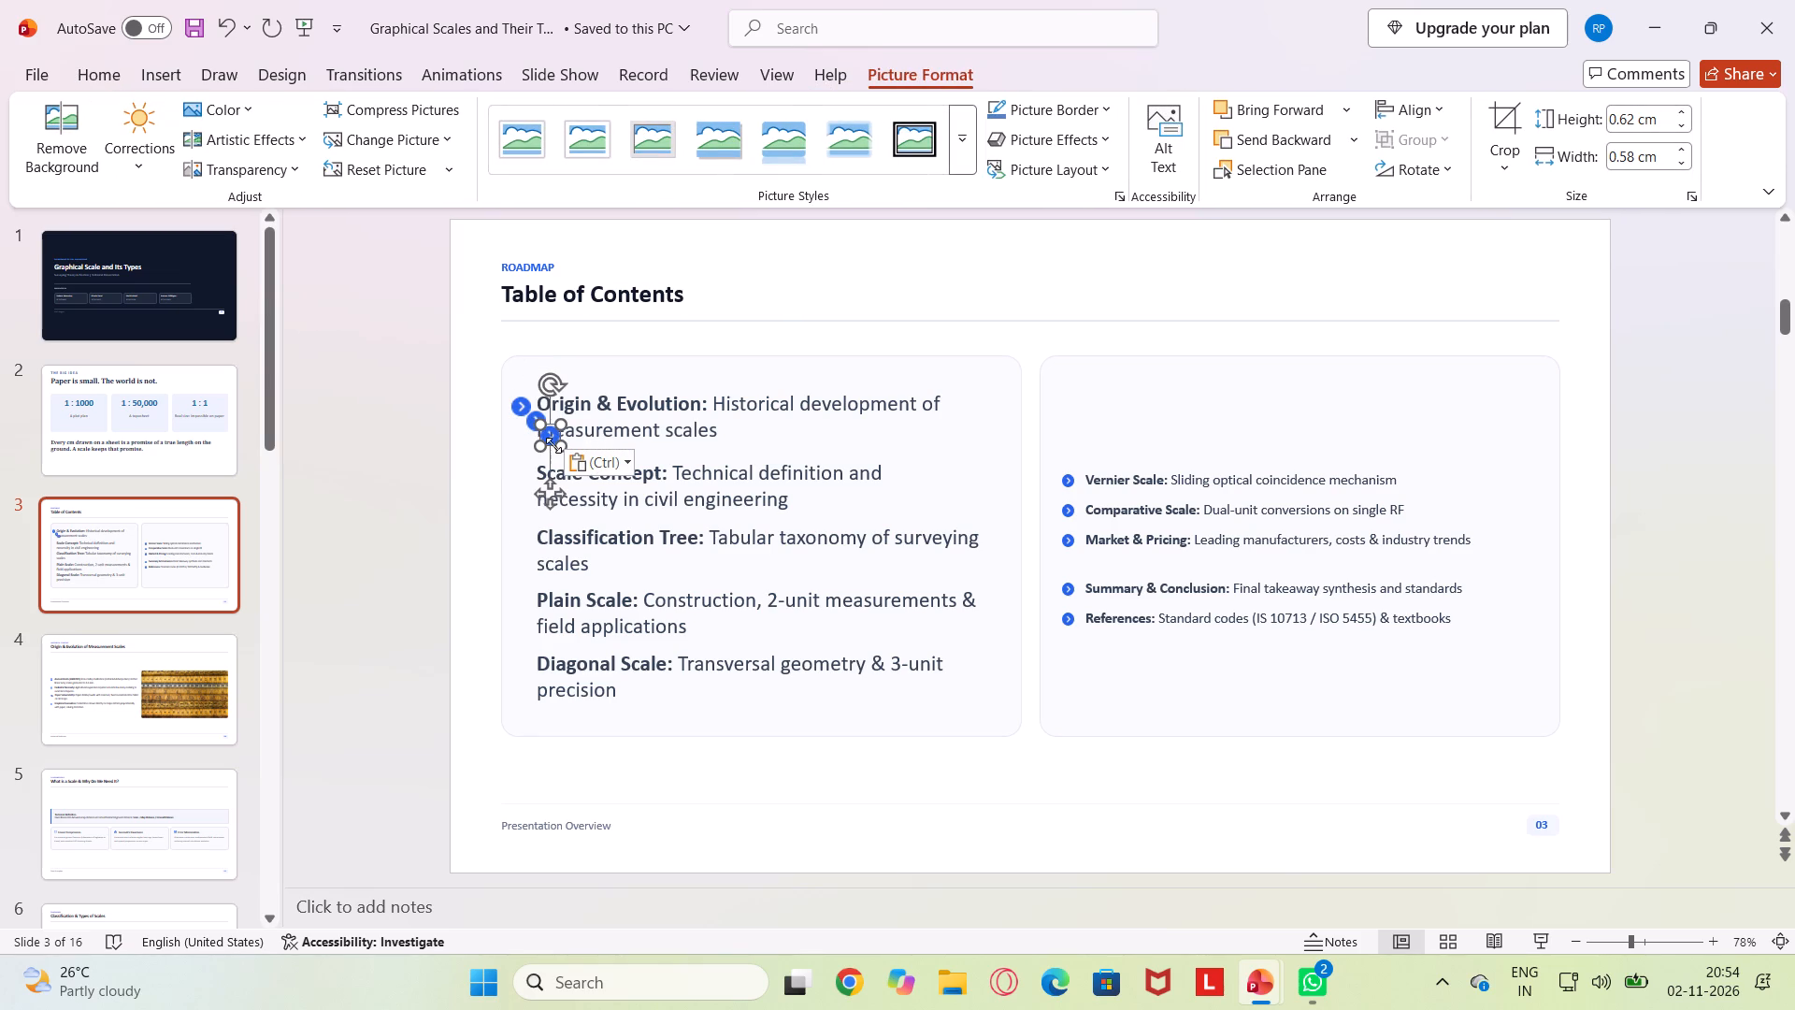
pyautogui.moveTo(553, 438); pyautogui.dragTo(524, 480)
pyautogui.moveTo(540, 425); pyautogui.dragTo(578, 500)
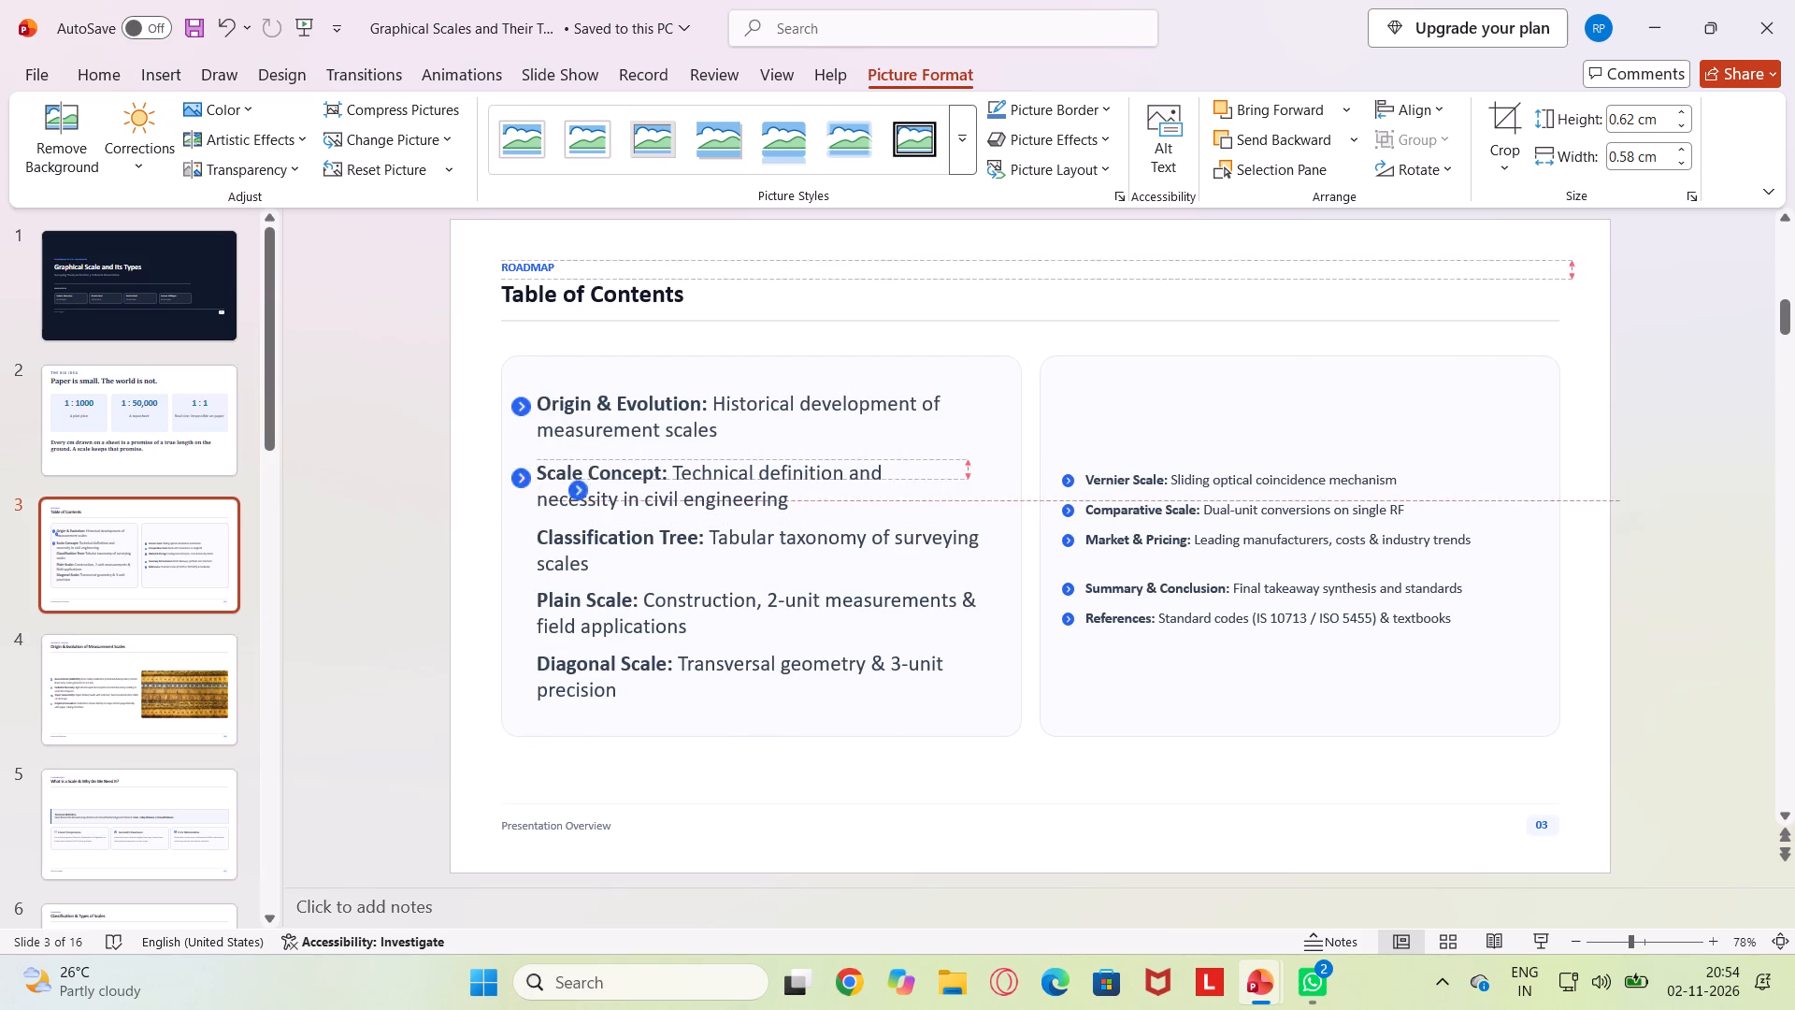
pyautogui.moveTo(578, 500); pyautogui.dragTo(522, 545)
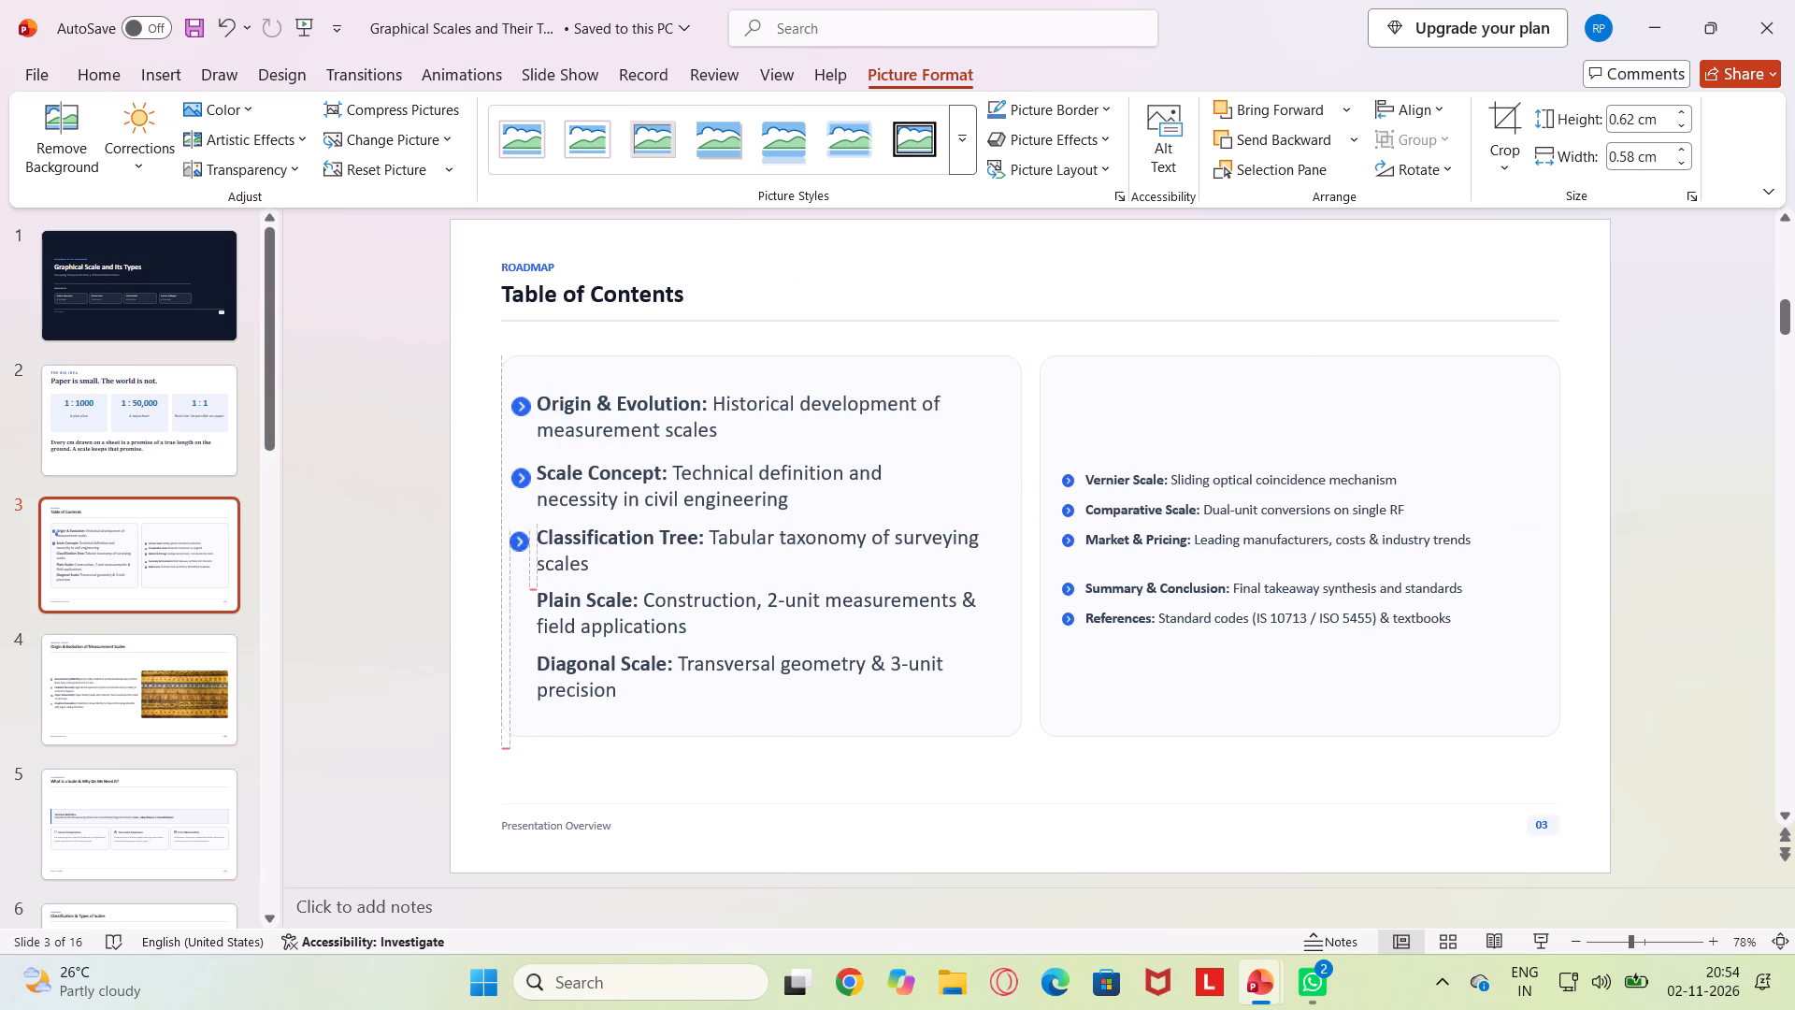
pyautogui.moveTo(522, 545); pyautogui.dragTo(526, 544)
pyautogui.moveTo(526, 544); pyautogui.dragTo(526, 543)
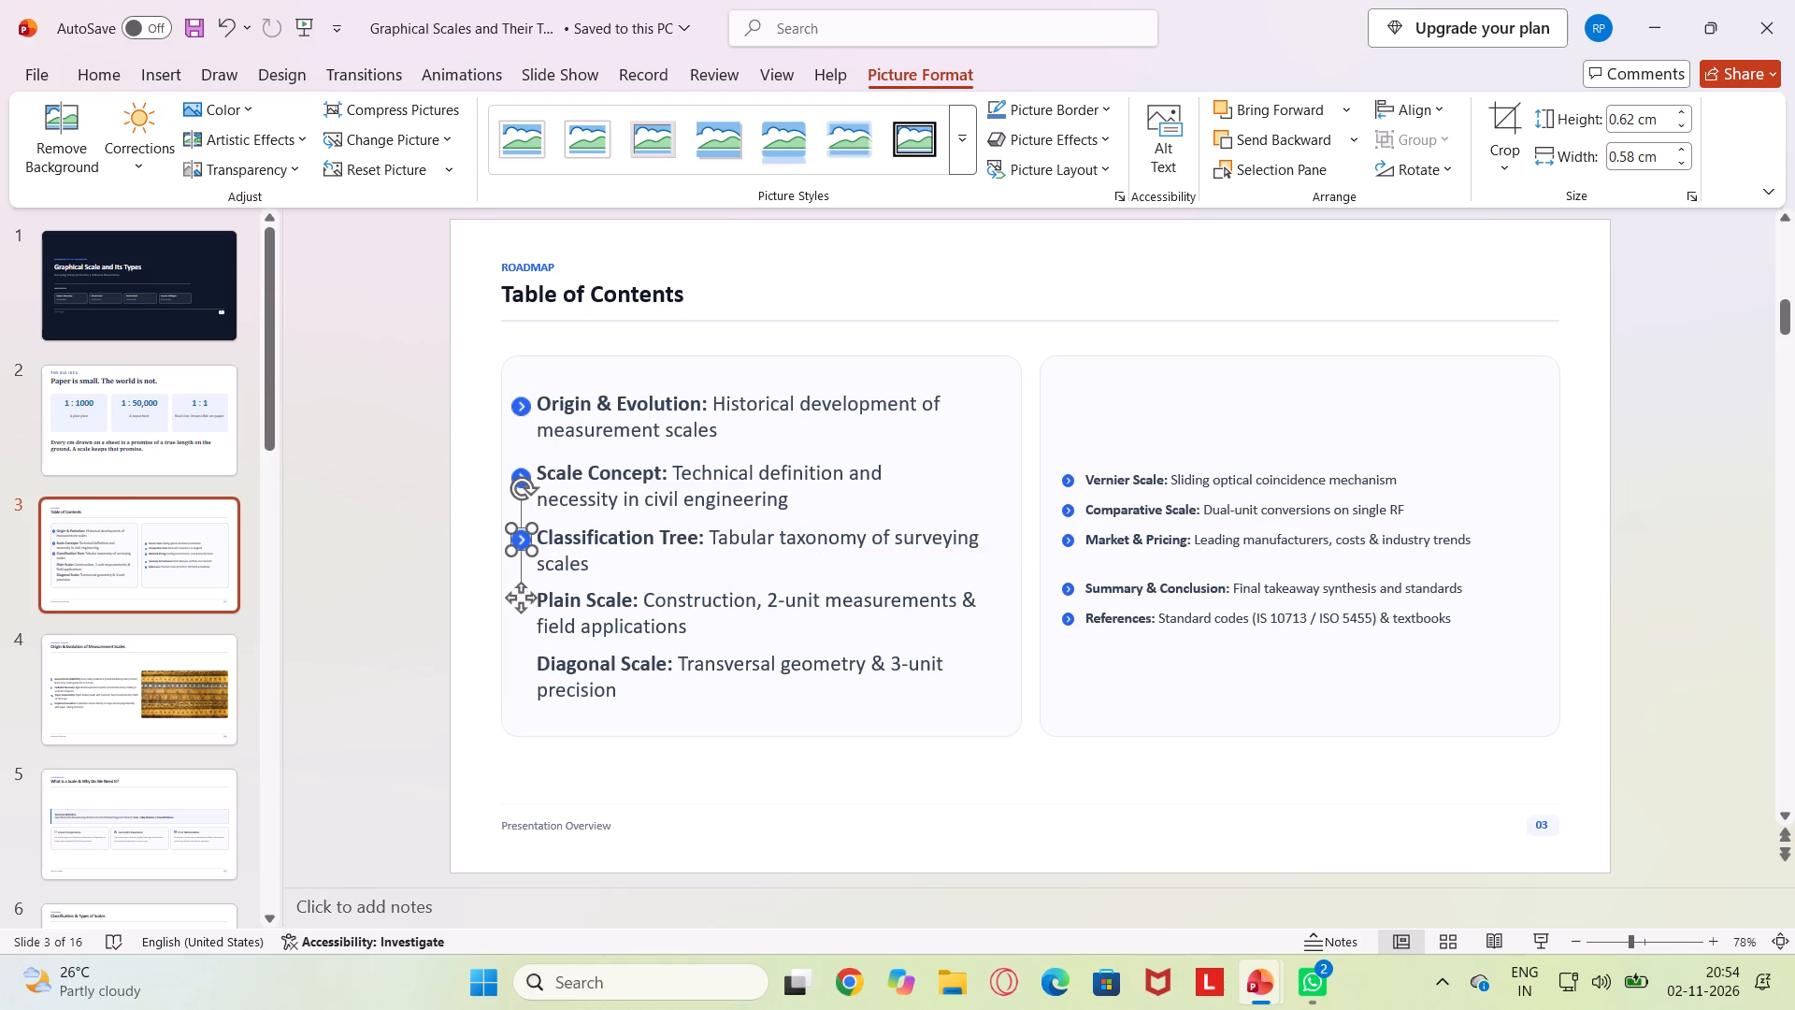
pyautogui.click(526, 475)
pyautogui.click(526, 475)
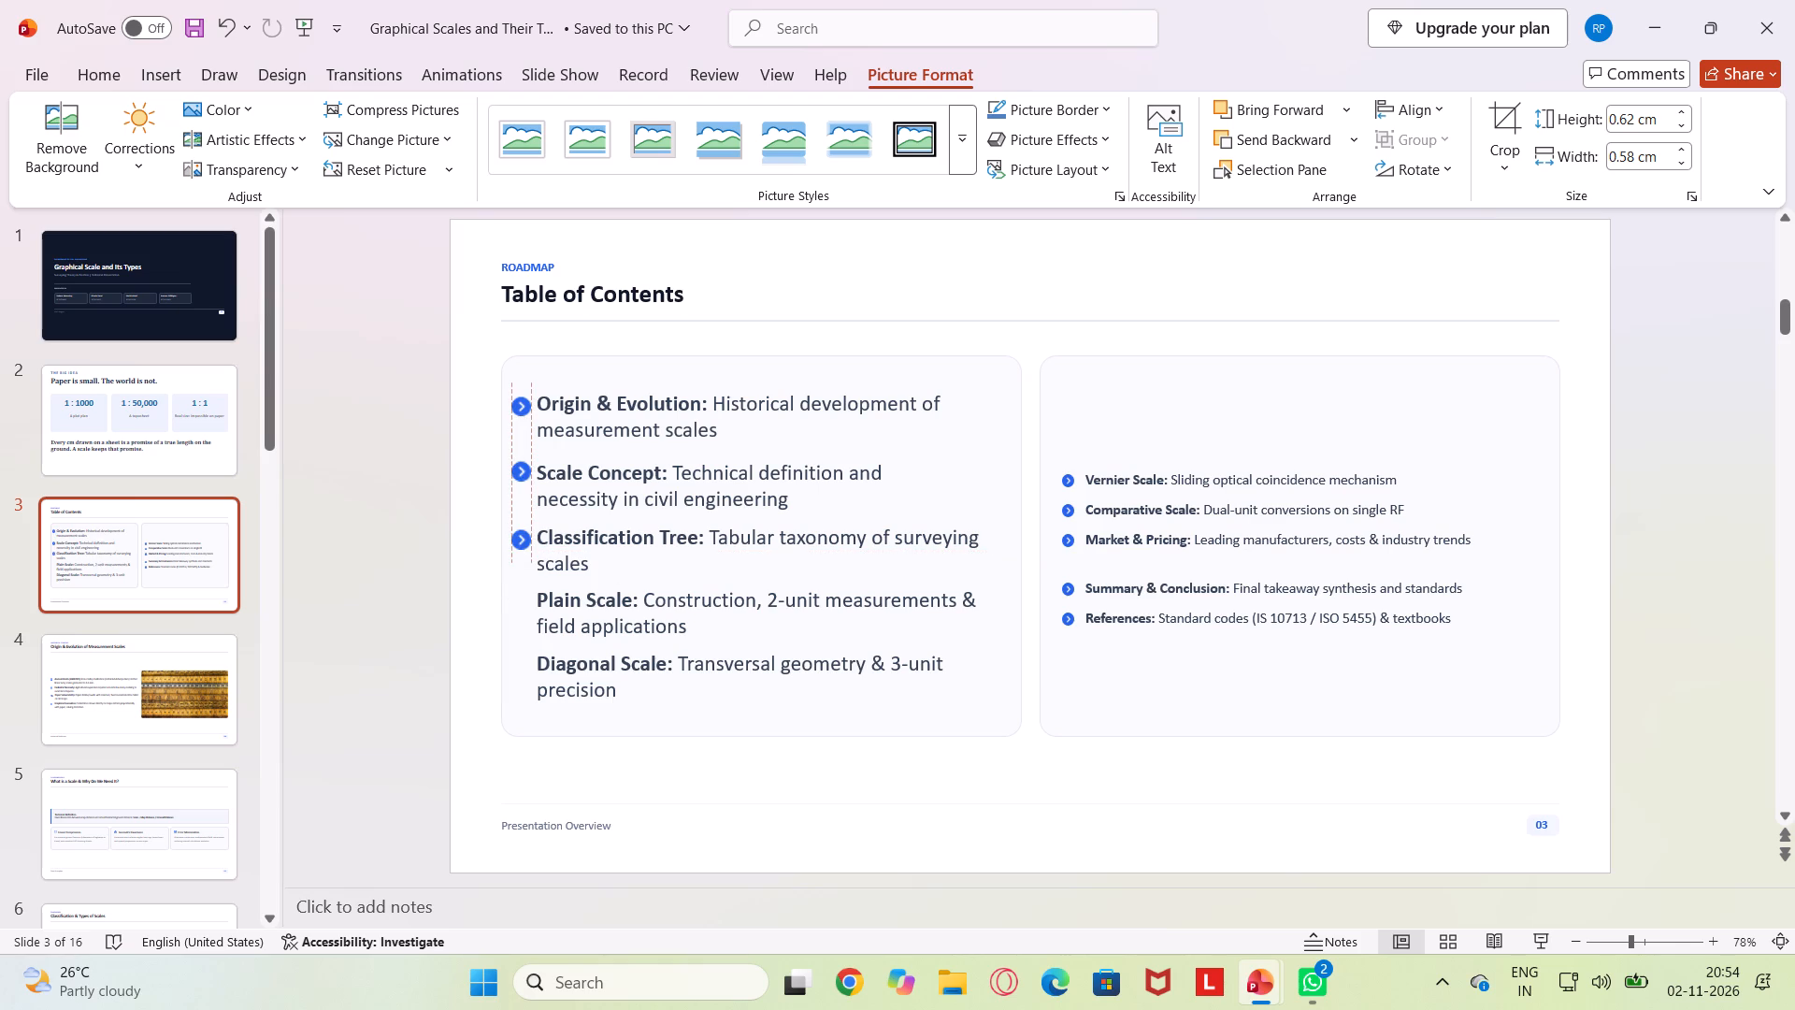
# Paste another copy of the arrow icon and align it beside Plain Scale, under the icons above.
pyautogui.click(524, 597)
pyautogui.hotkey('ctrl', 'v')
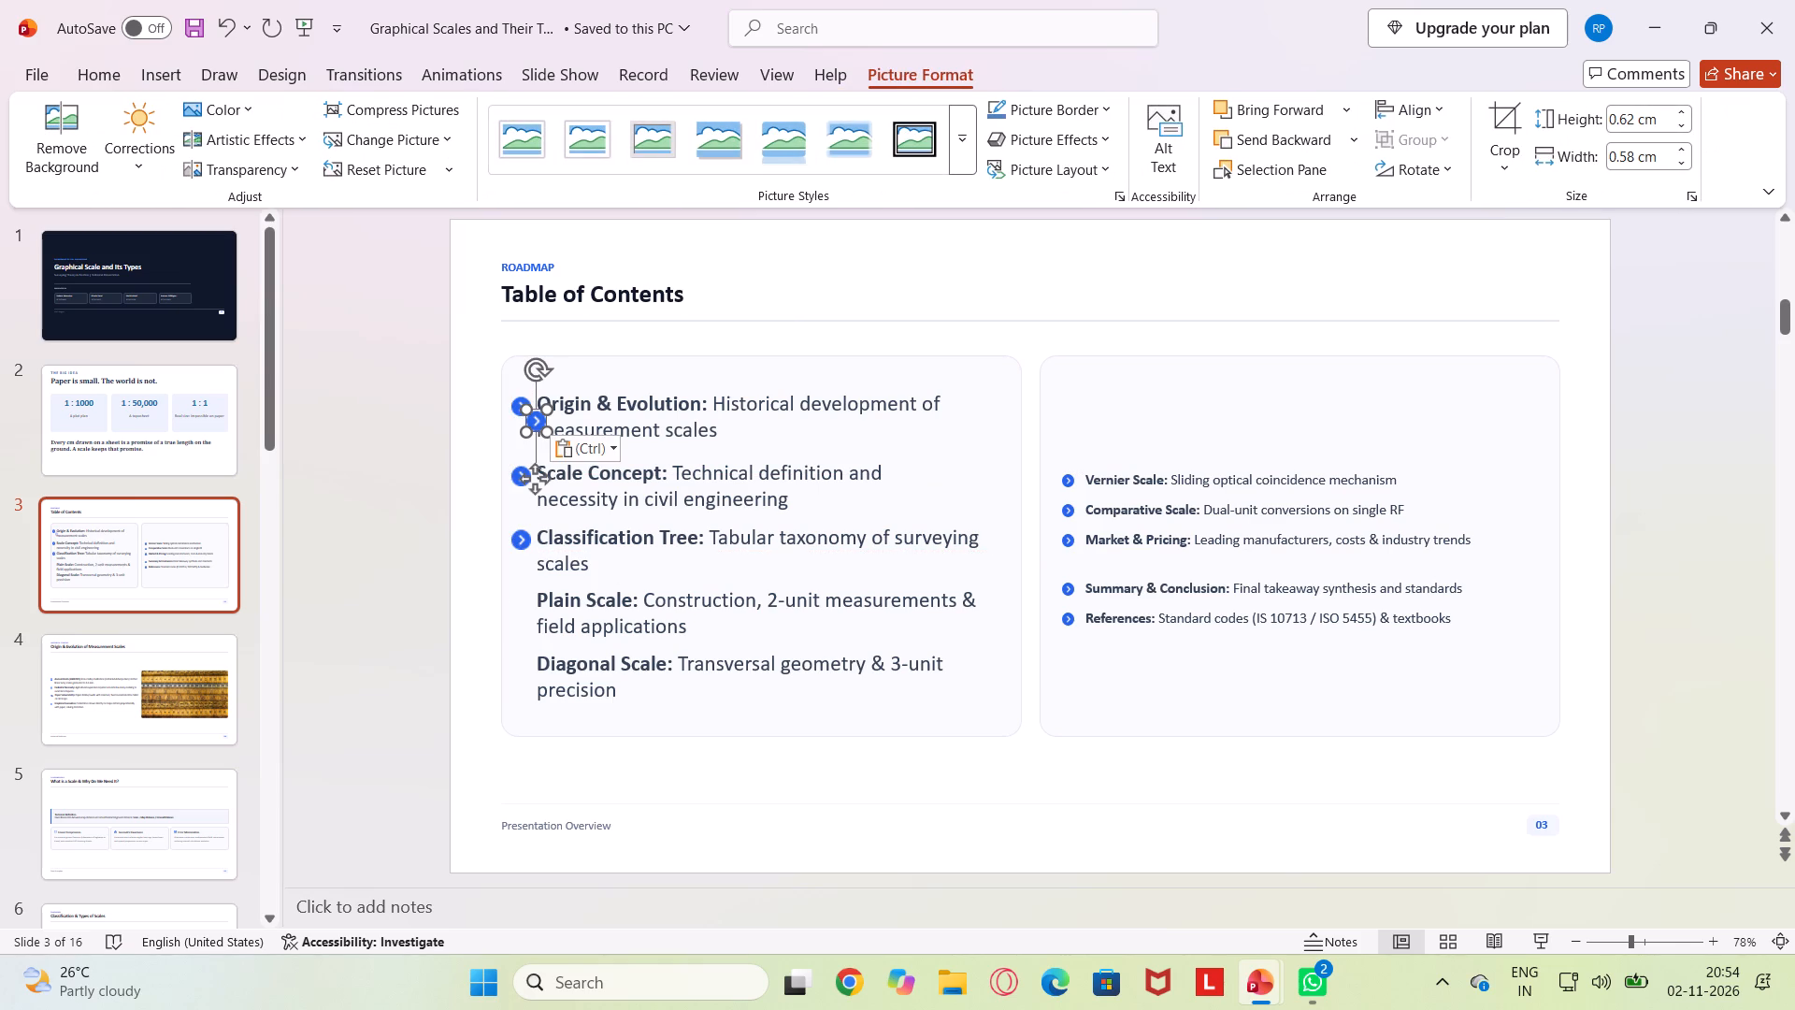
pyautogui.moveTo(540, 423); pyautogui.dragTo(557, 538)
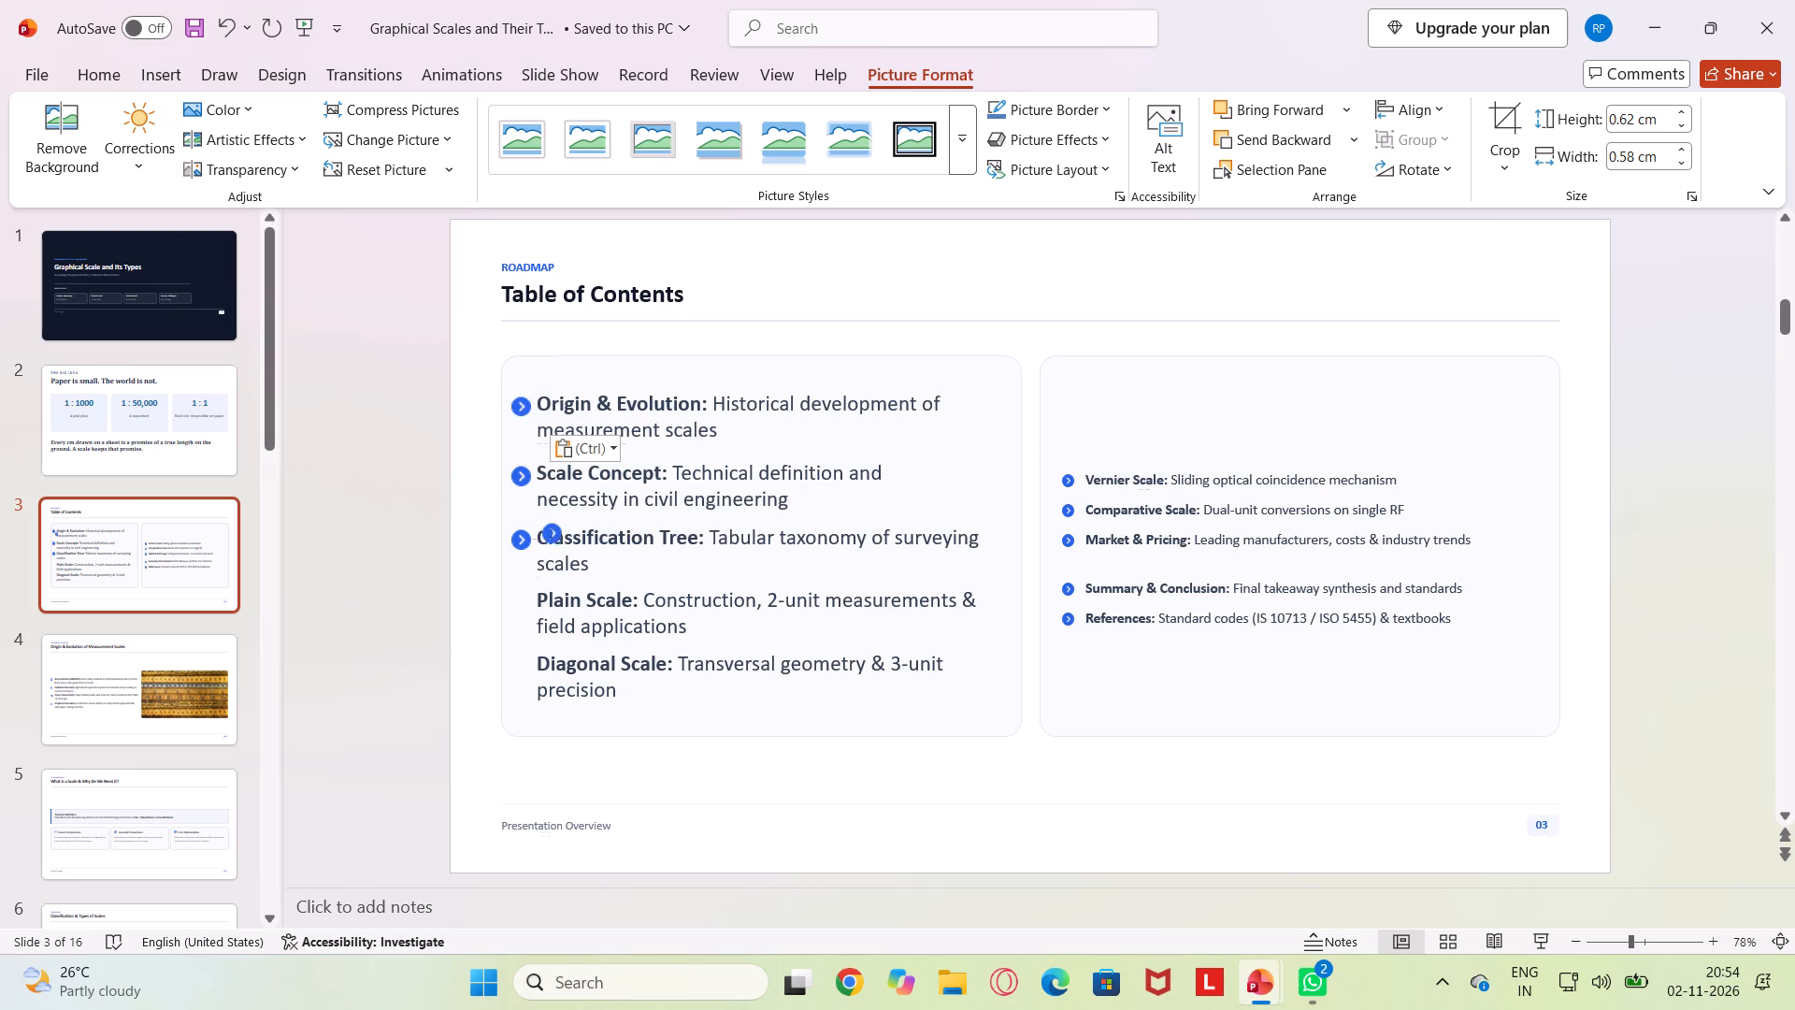
pyautogui.moveTo(557, 538); pyautogui.dragTo(524, 603)
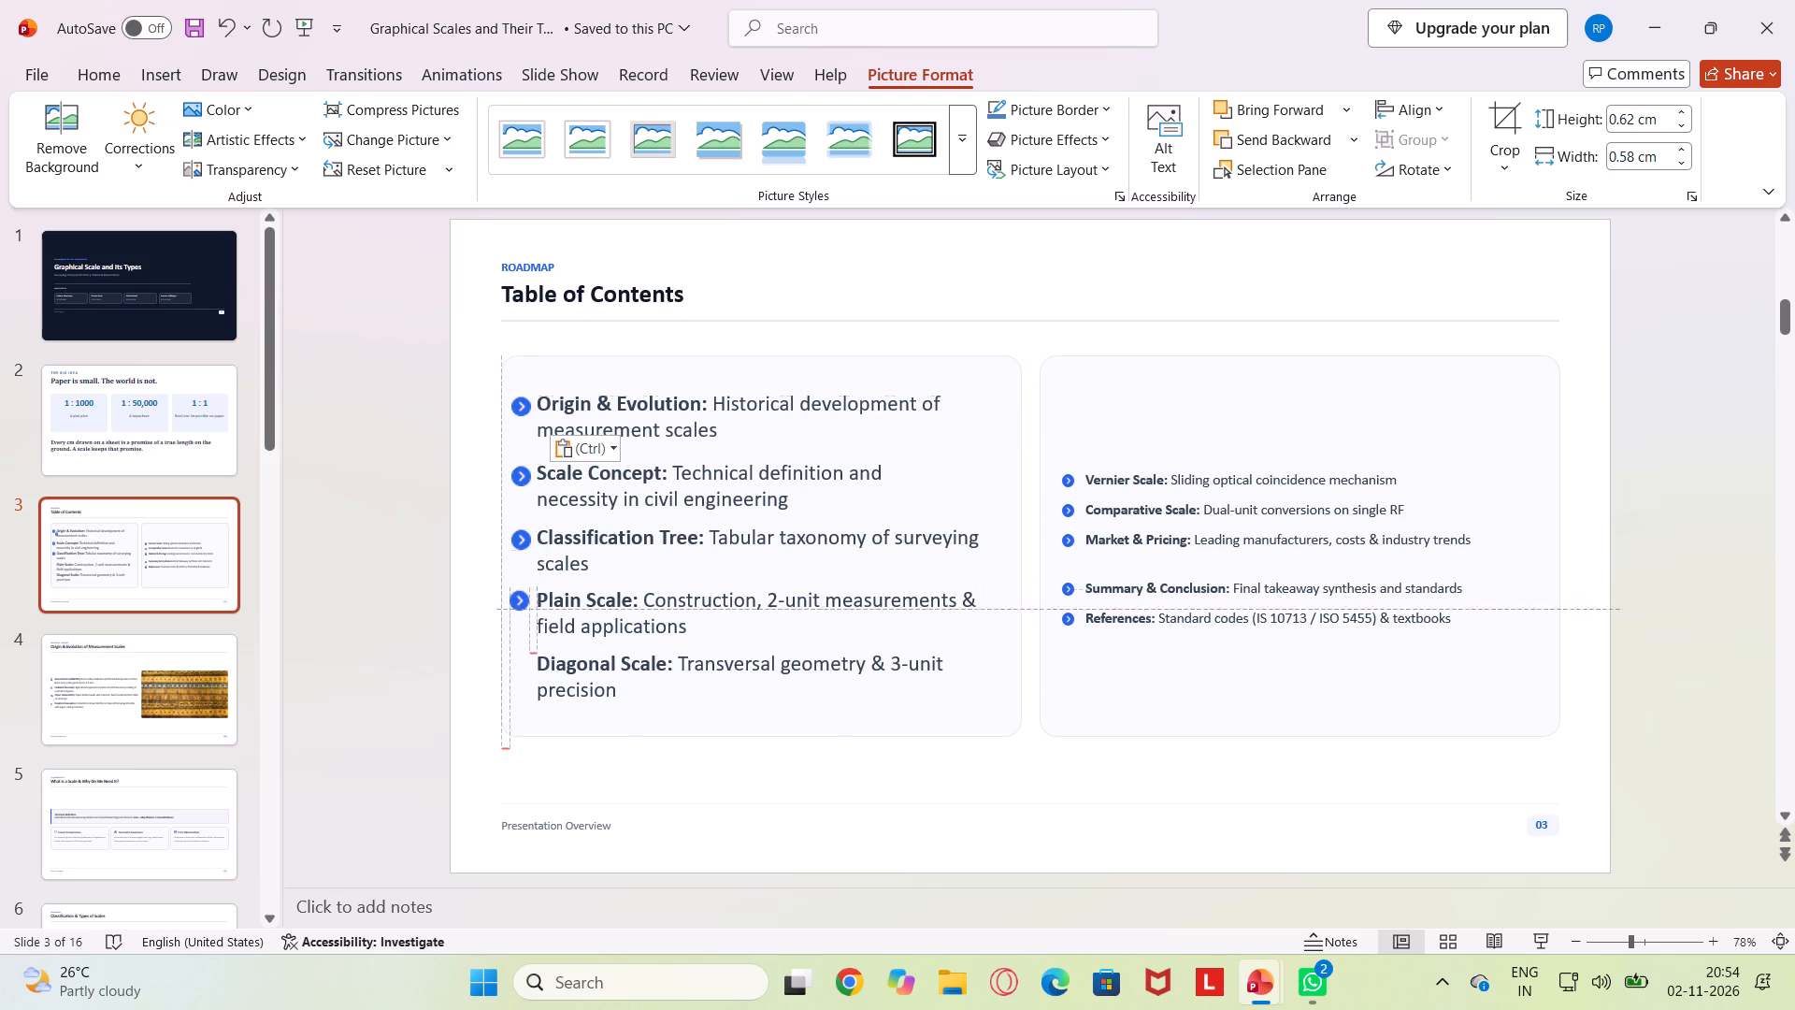
pyautogui.moveTo(524, 603); pyautogui.dragTo(525, 601)
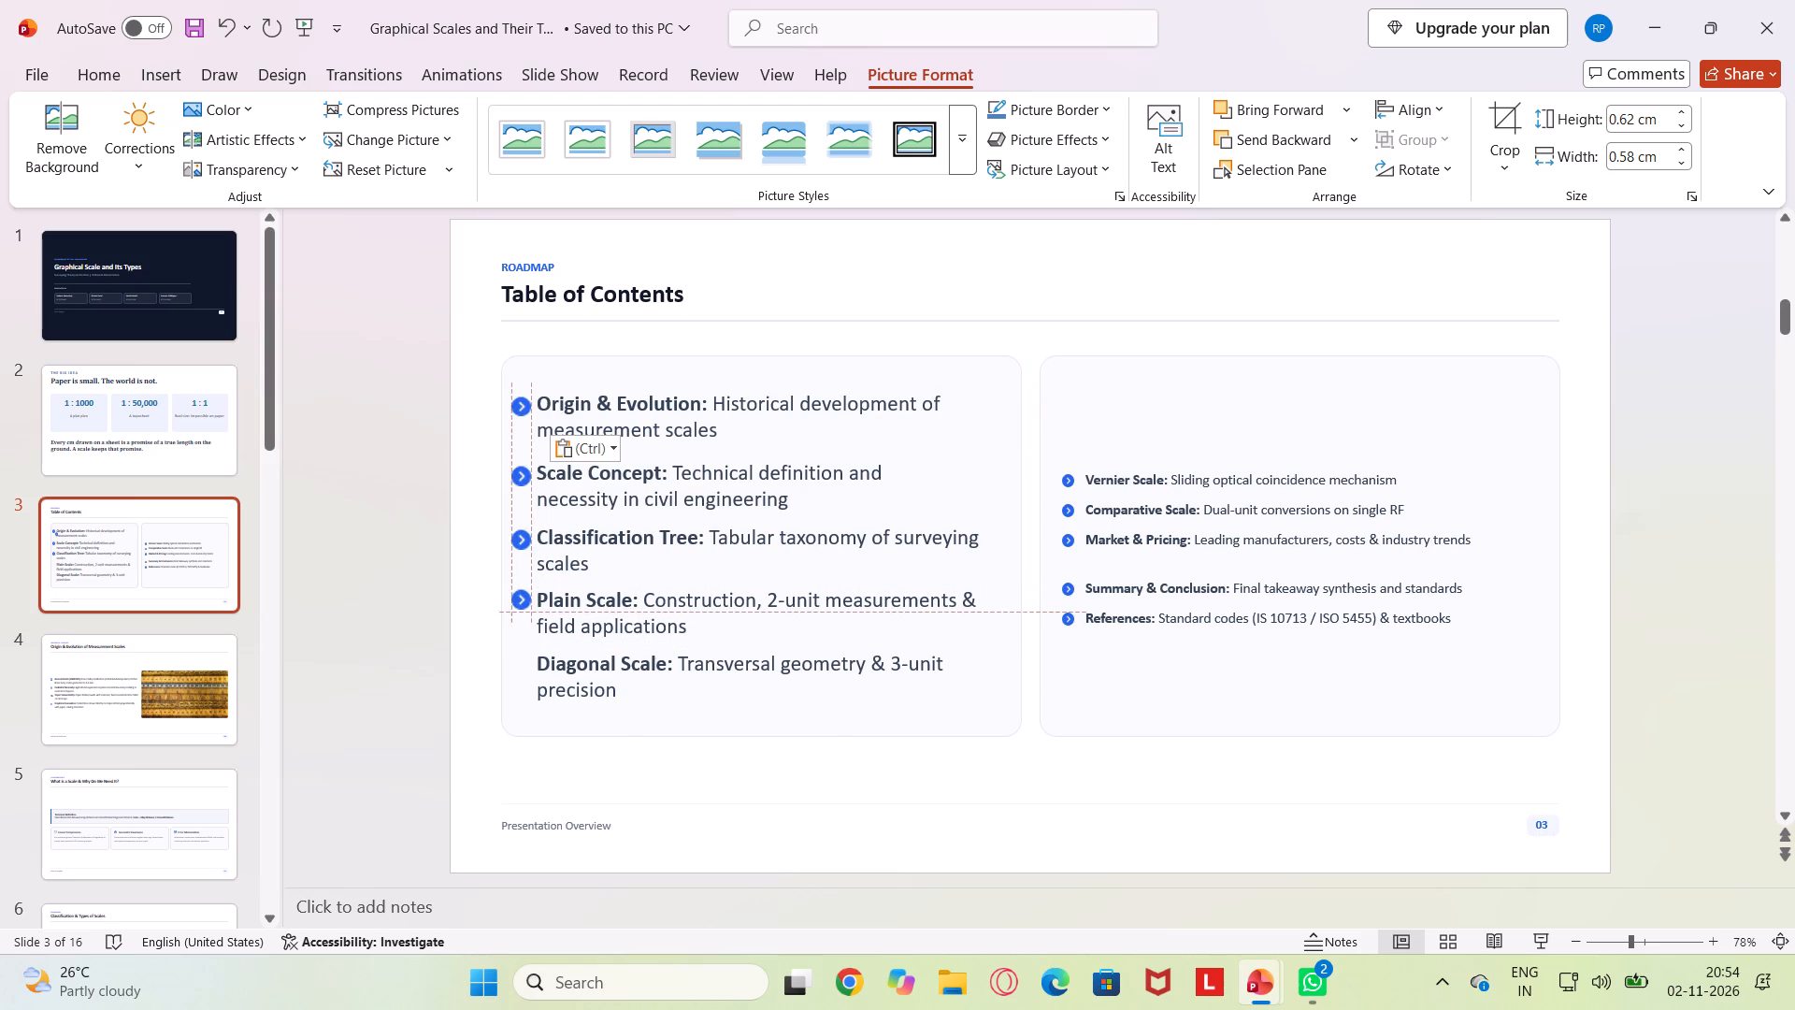
pyautogui.moveTo(525, 601); pyautogui.dragTo(526, 599)
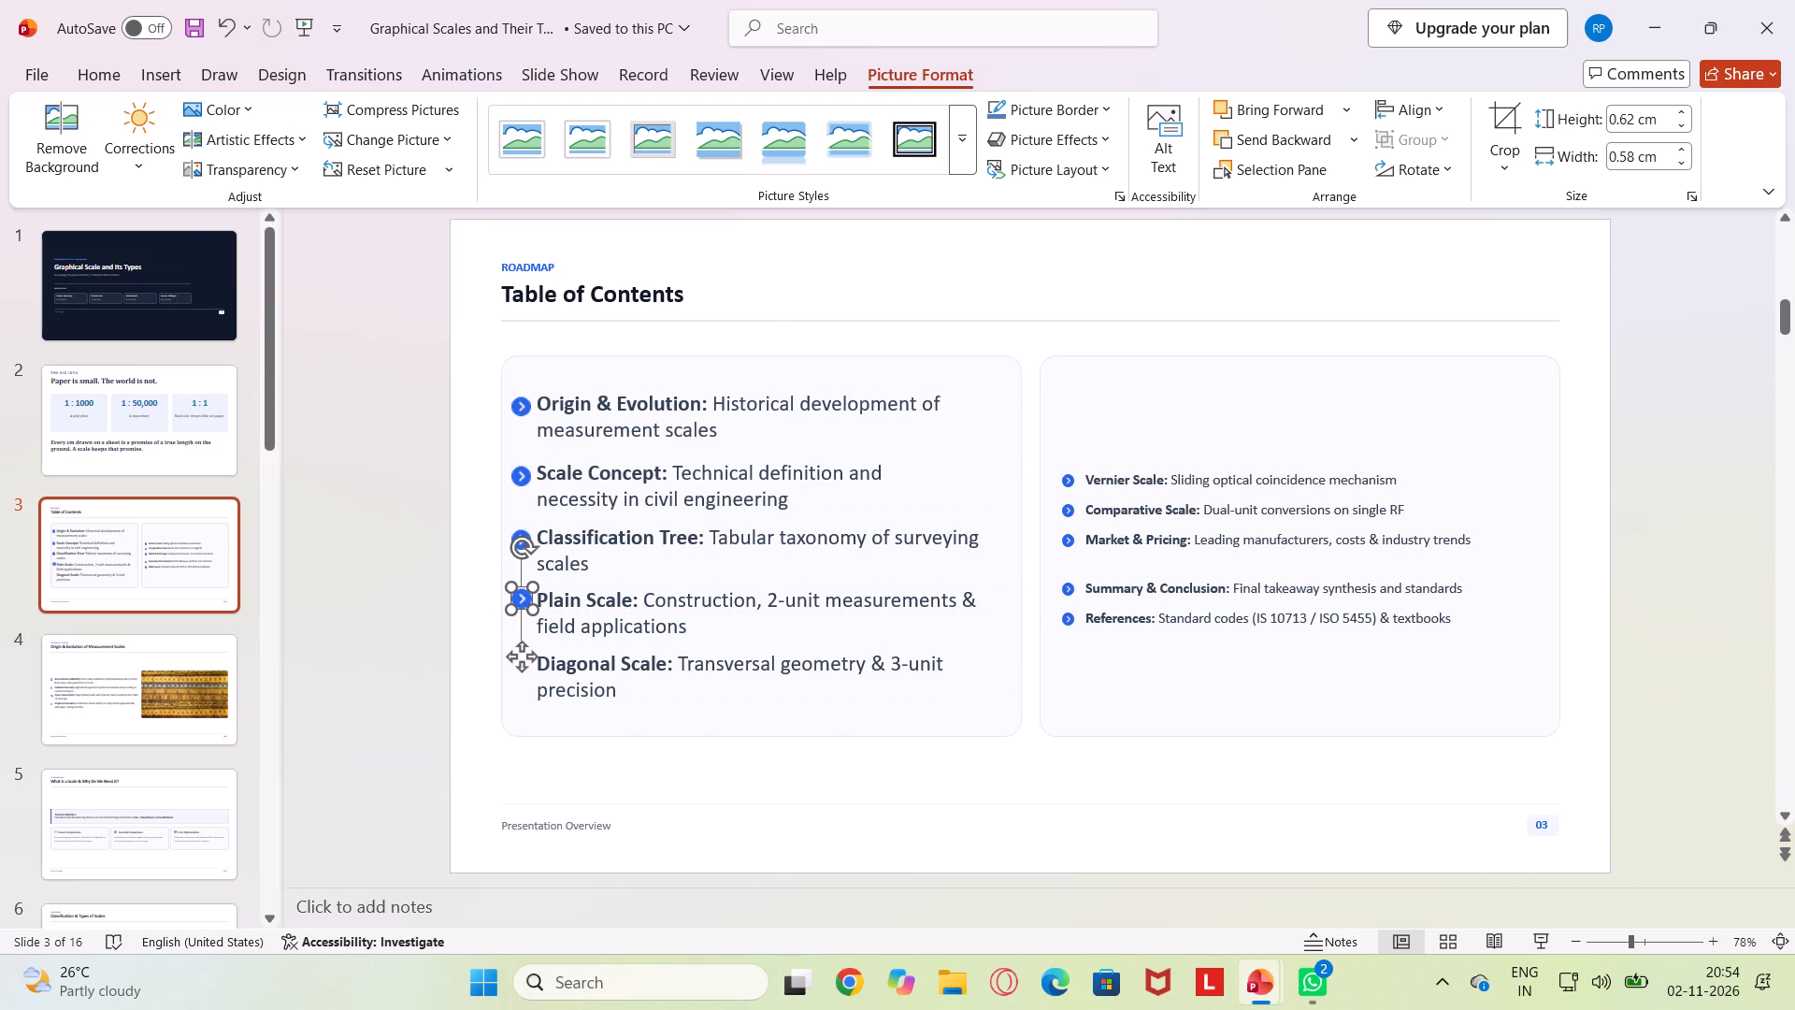
# Place a copy of the arrow icon beside Diagonal Scale.
pyautogui.click(525, 699)
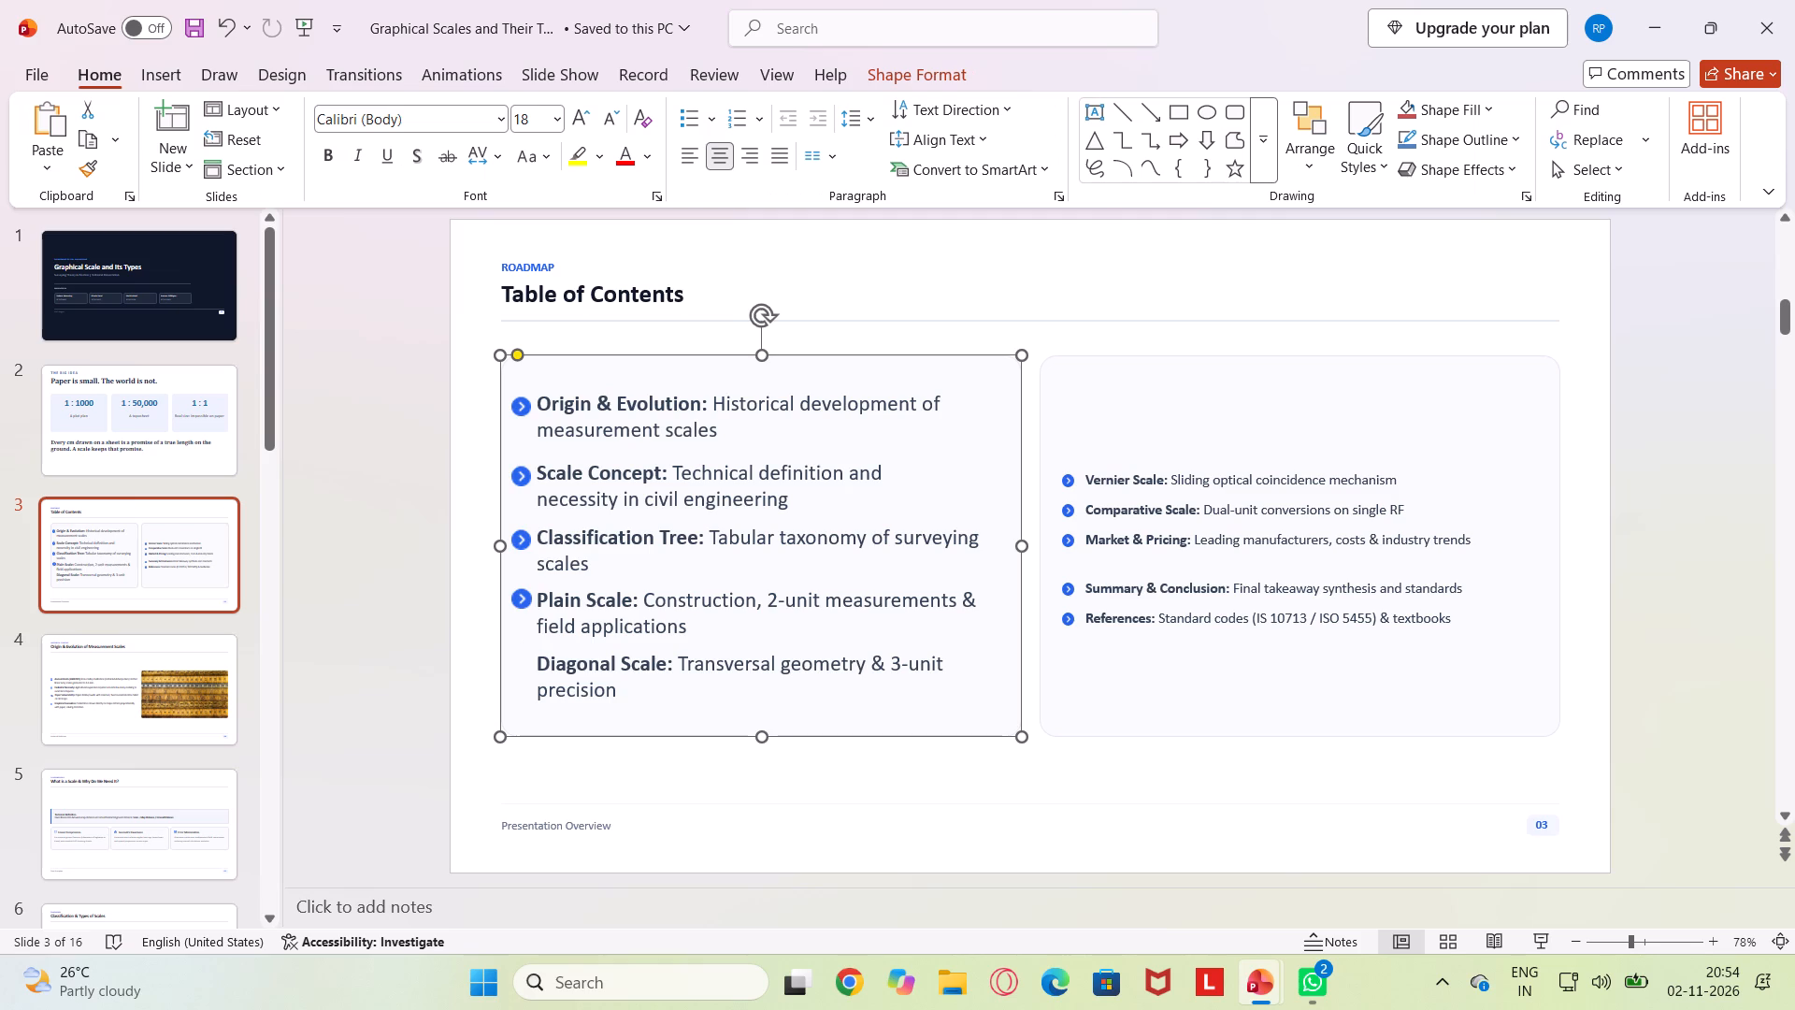
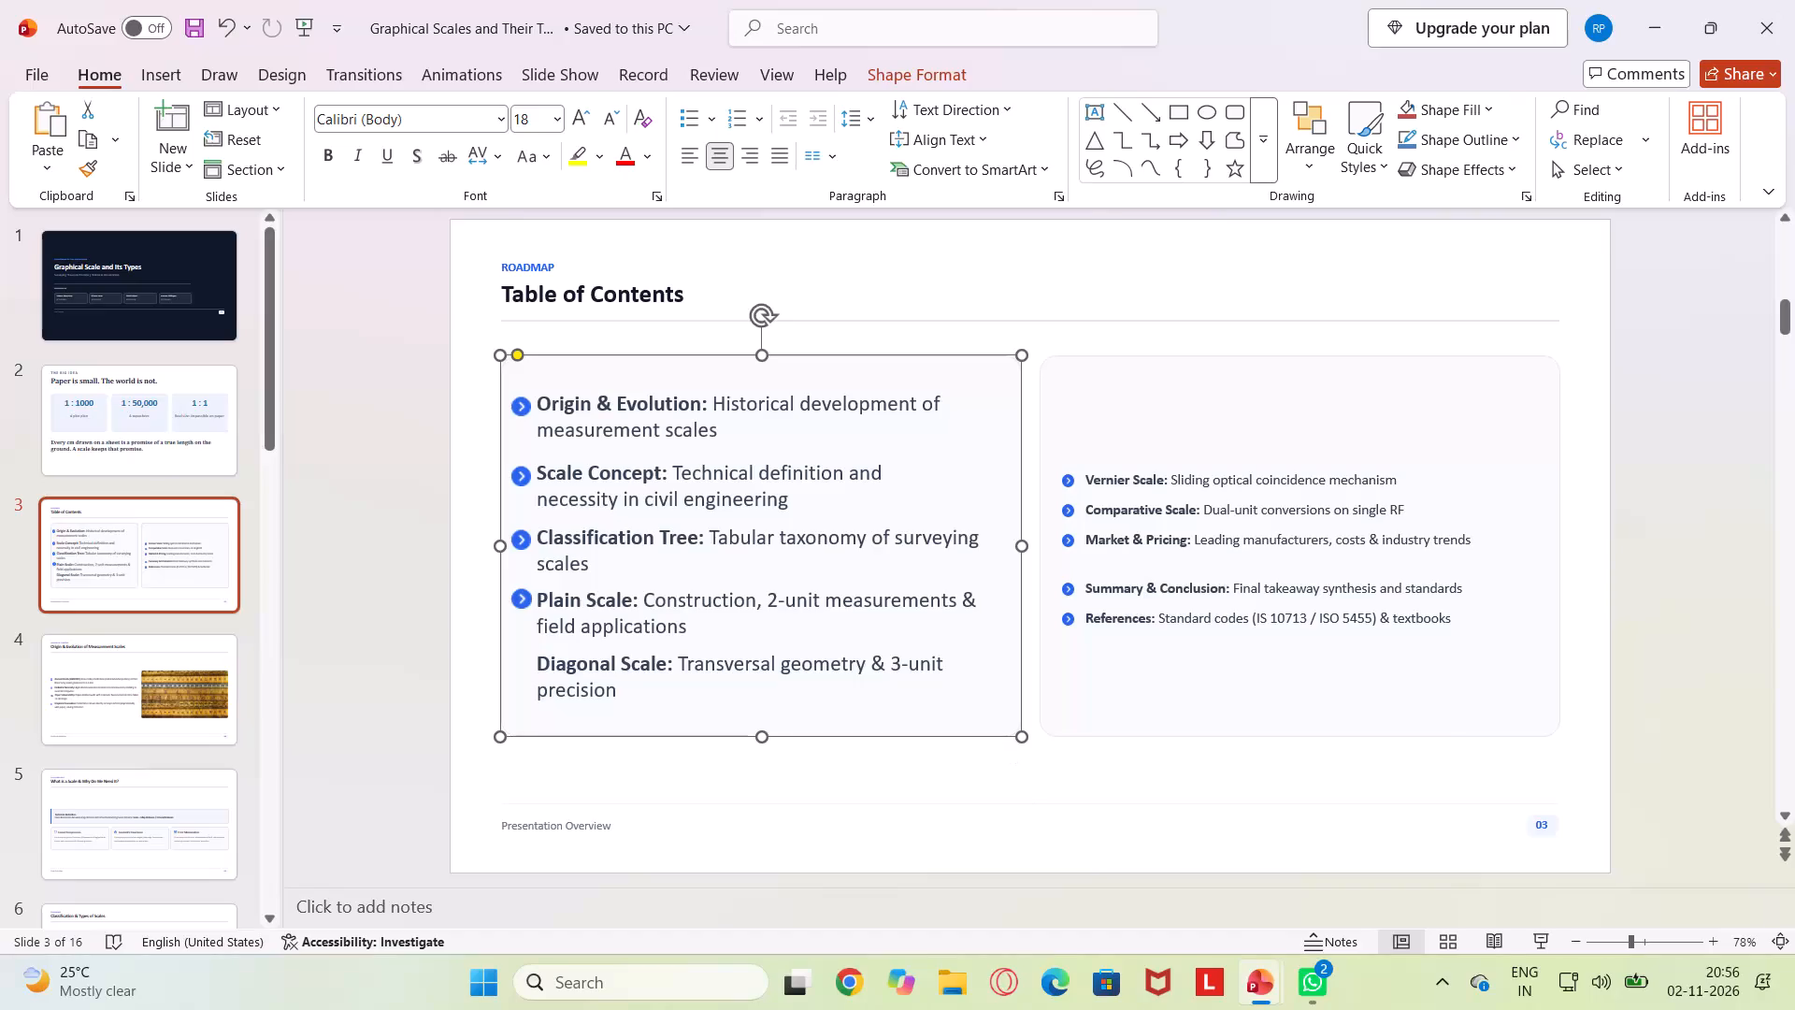
# Look through the slides of the deck, from the title slide to the closing Thank You slide and back.
pyautogui.click(1176, 758)
pyautogui.scroll(-3, 1176, 758)
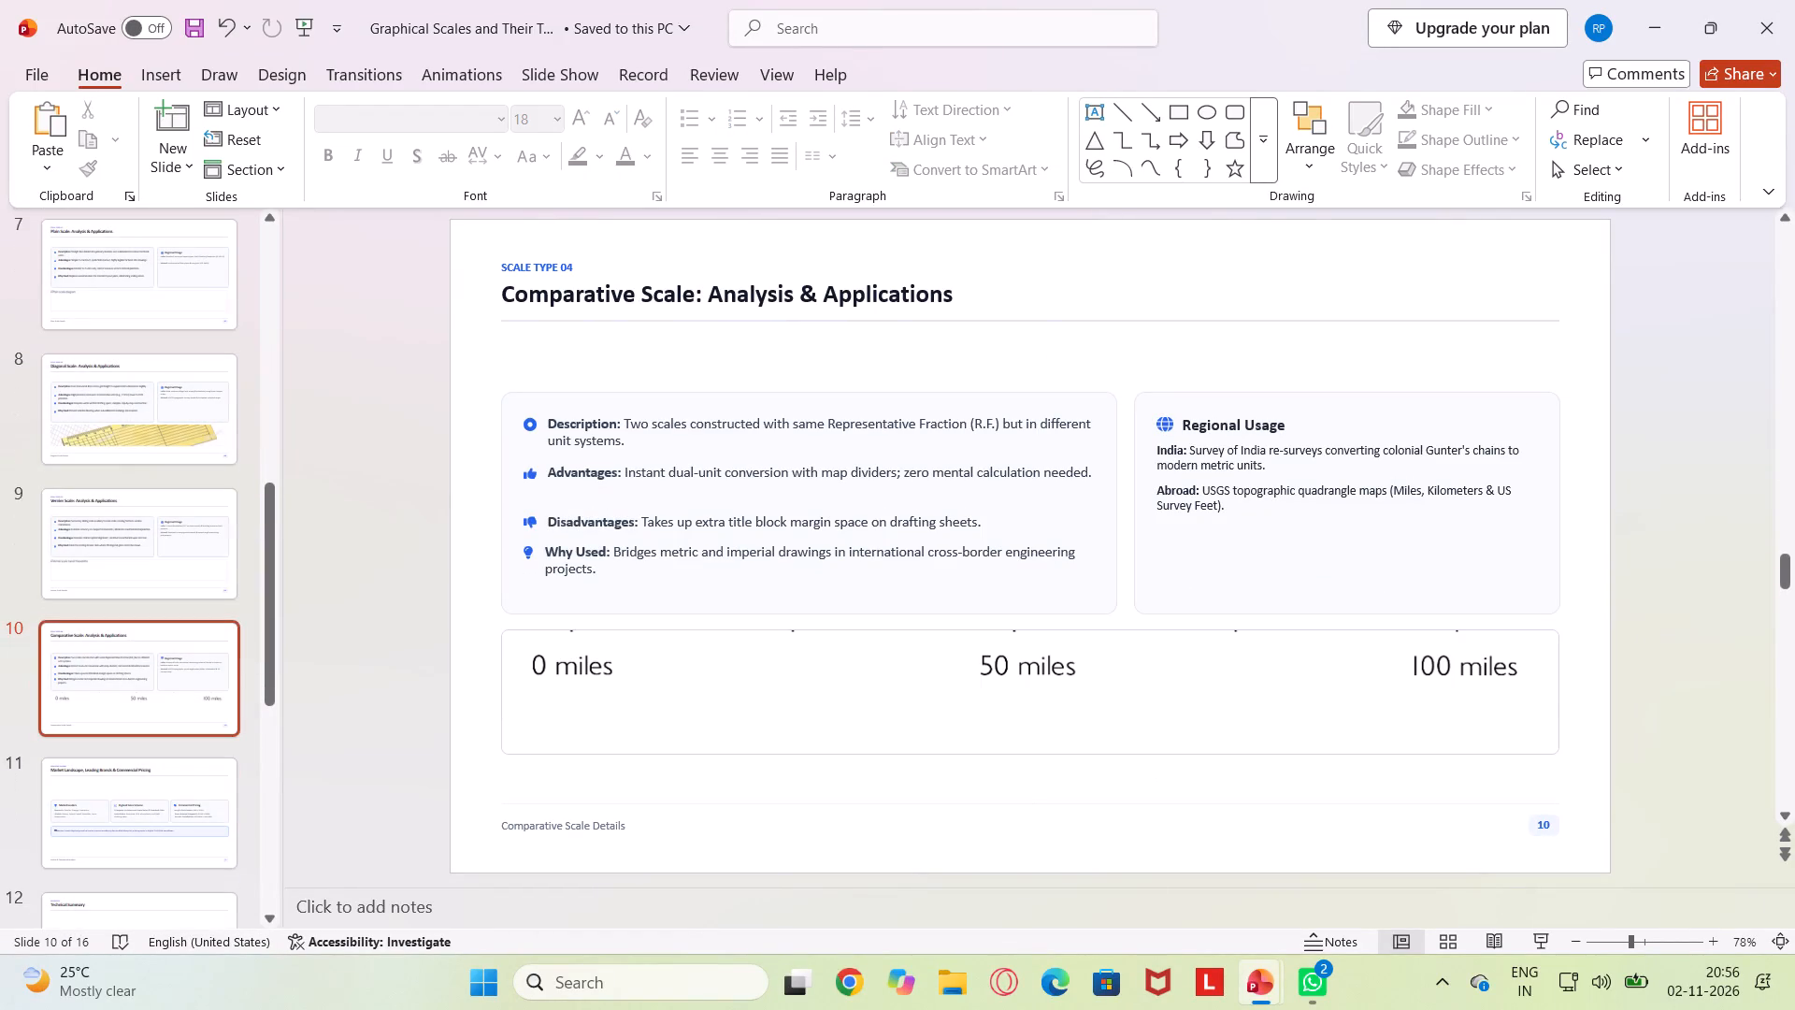
pyautogui.scroll(5, 1176, 758)
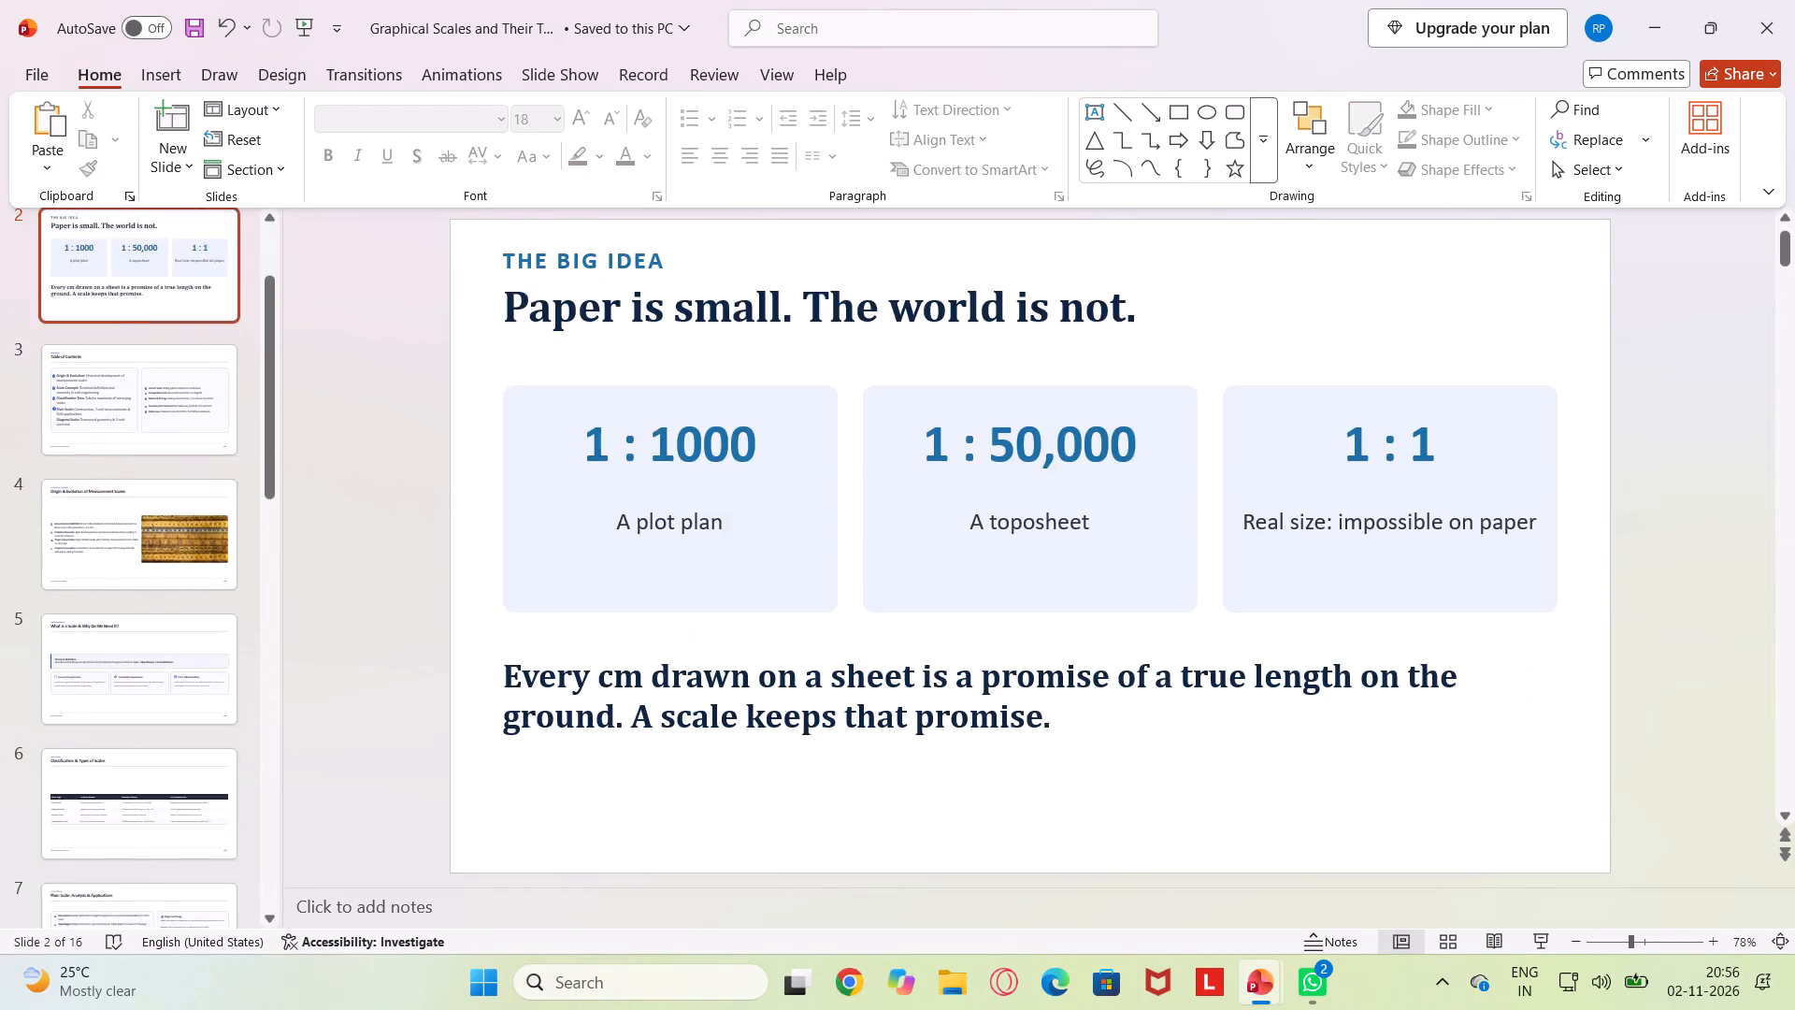
pyautogui.scroll(-1, 1176, 758)
pyautogui.scroll(1, 1176, 758)
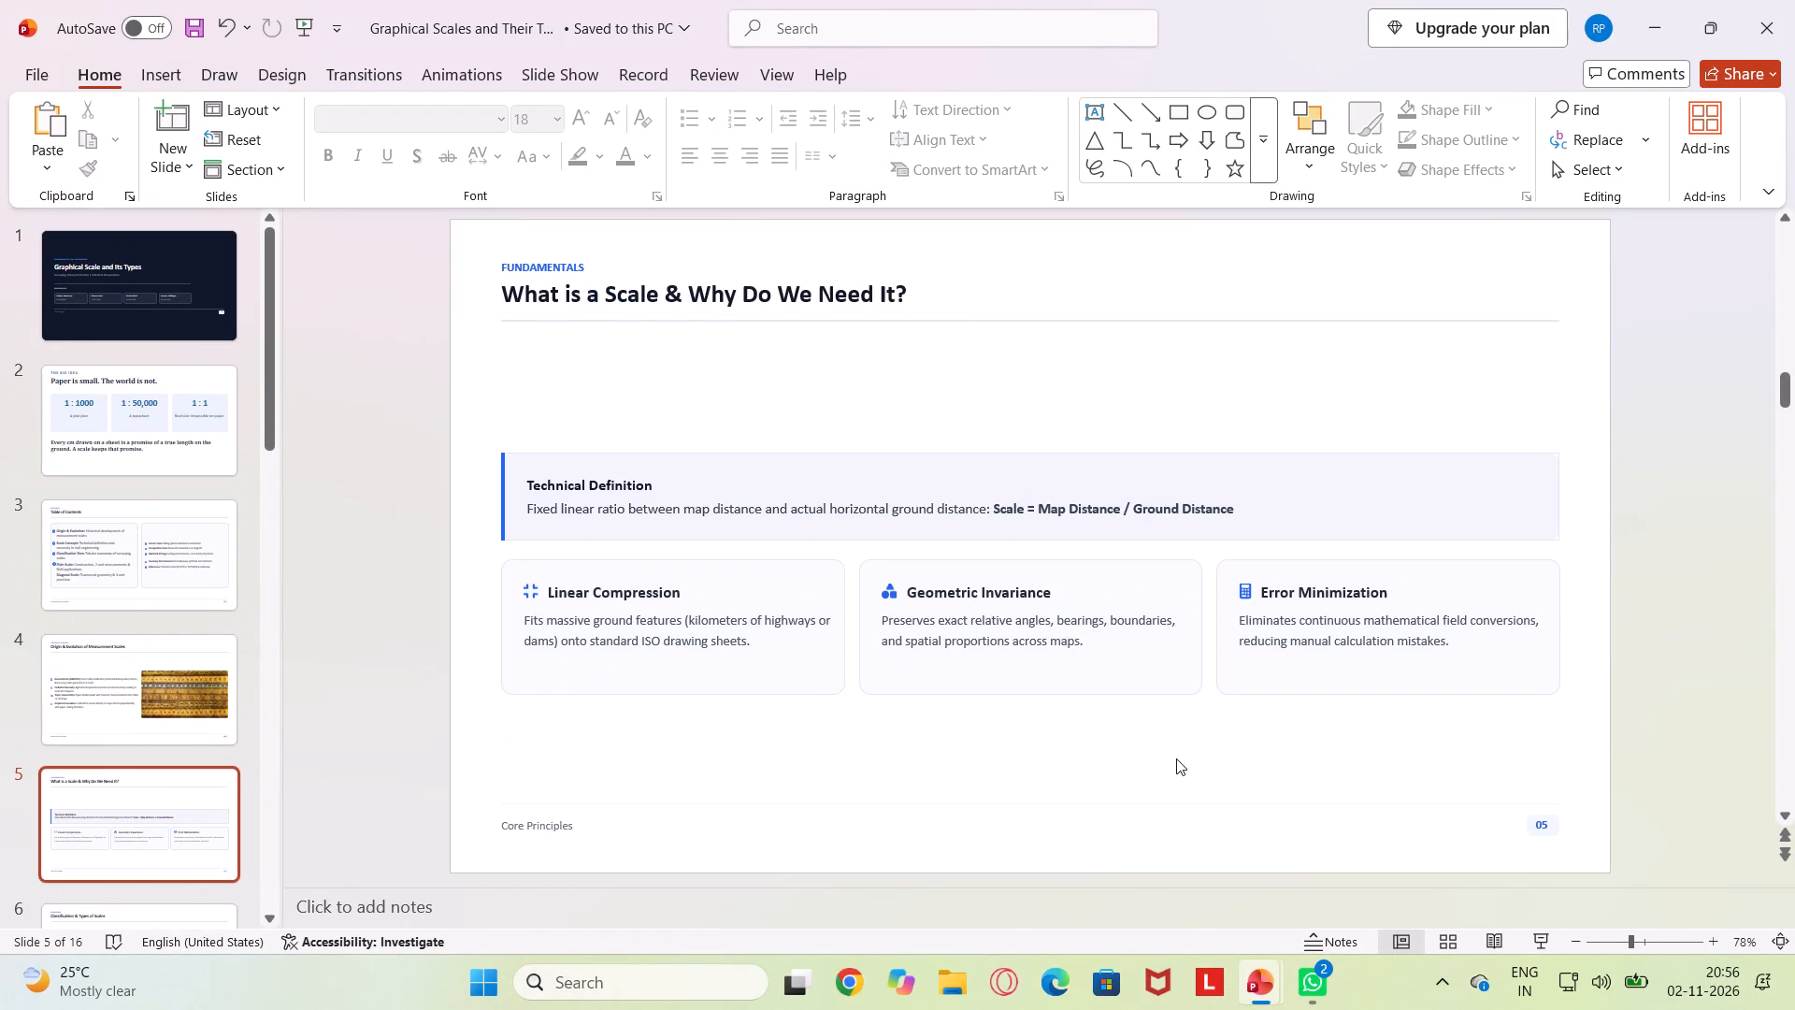
pyautogui.scroll(2, 1176, 758)
pyautogui.scroll(-1, 1176, 758)
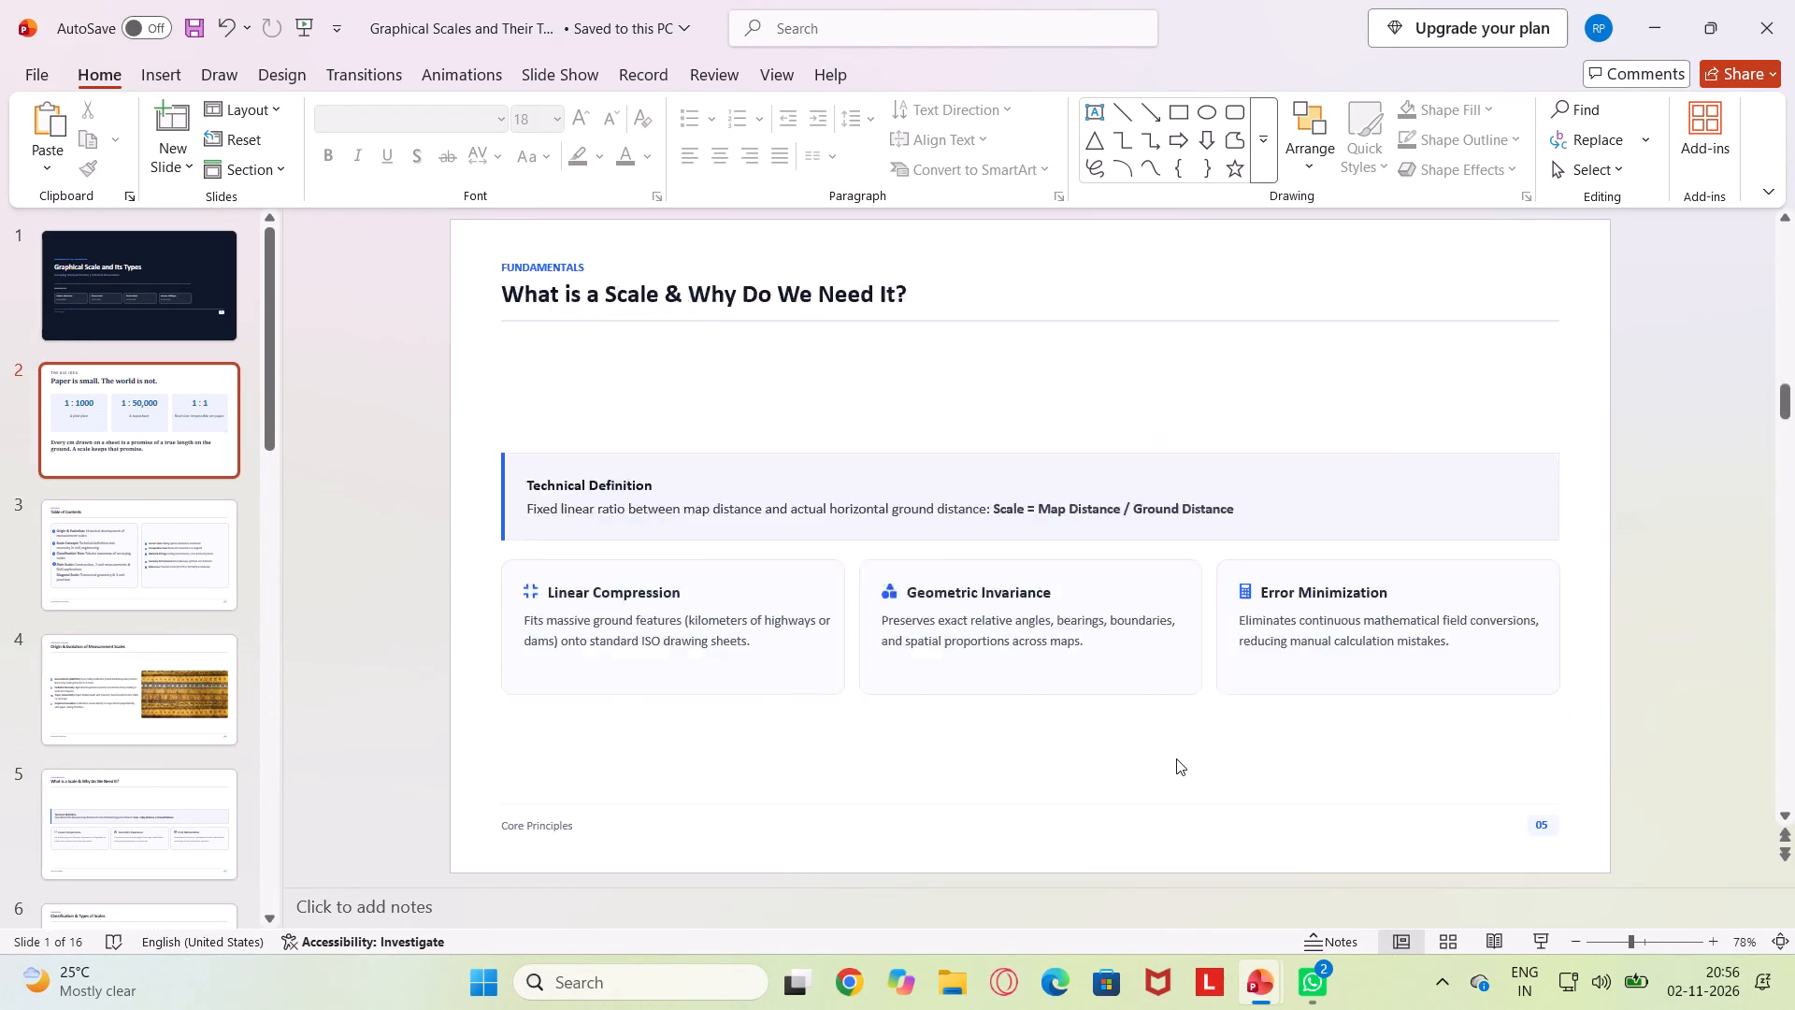
pyautogui.scroll(-3, 1176, 758)
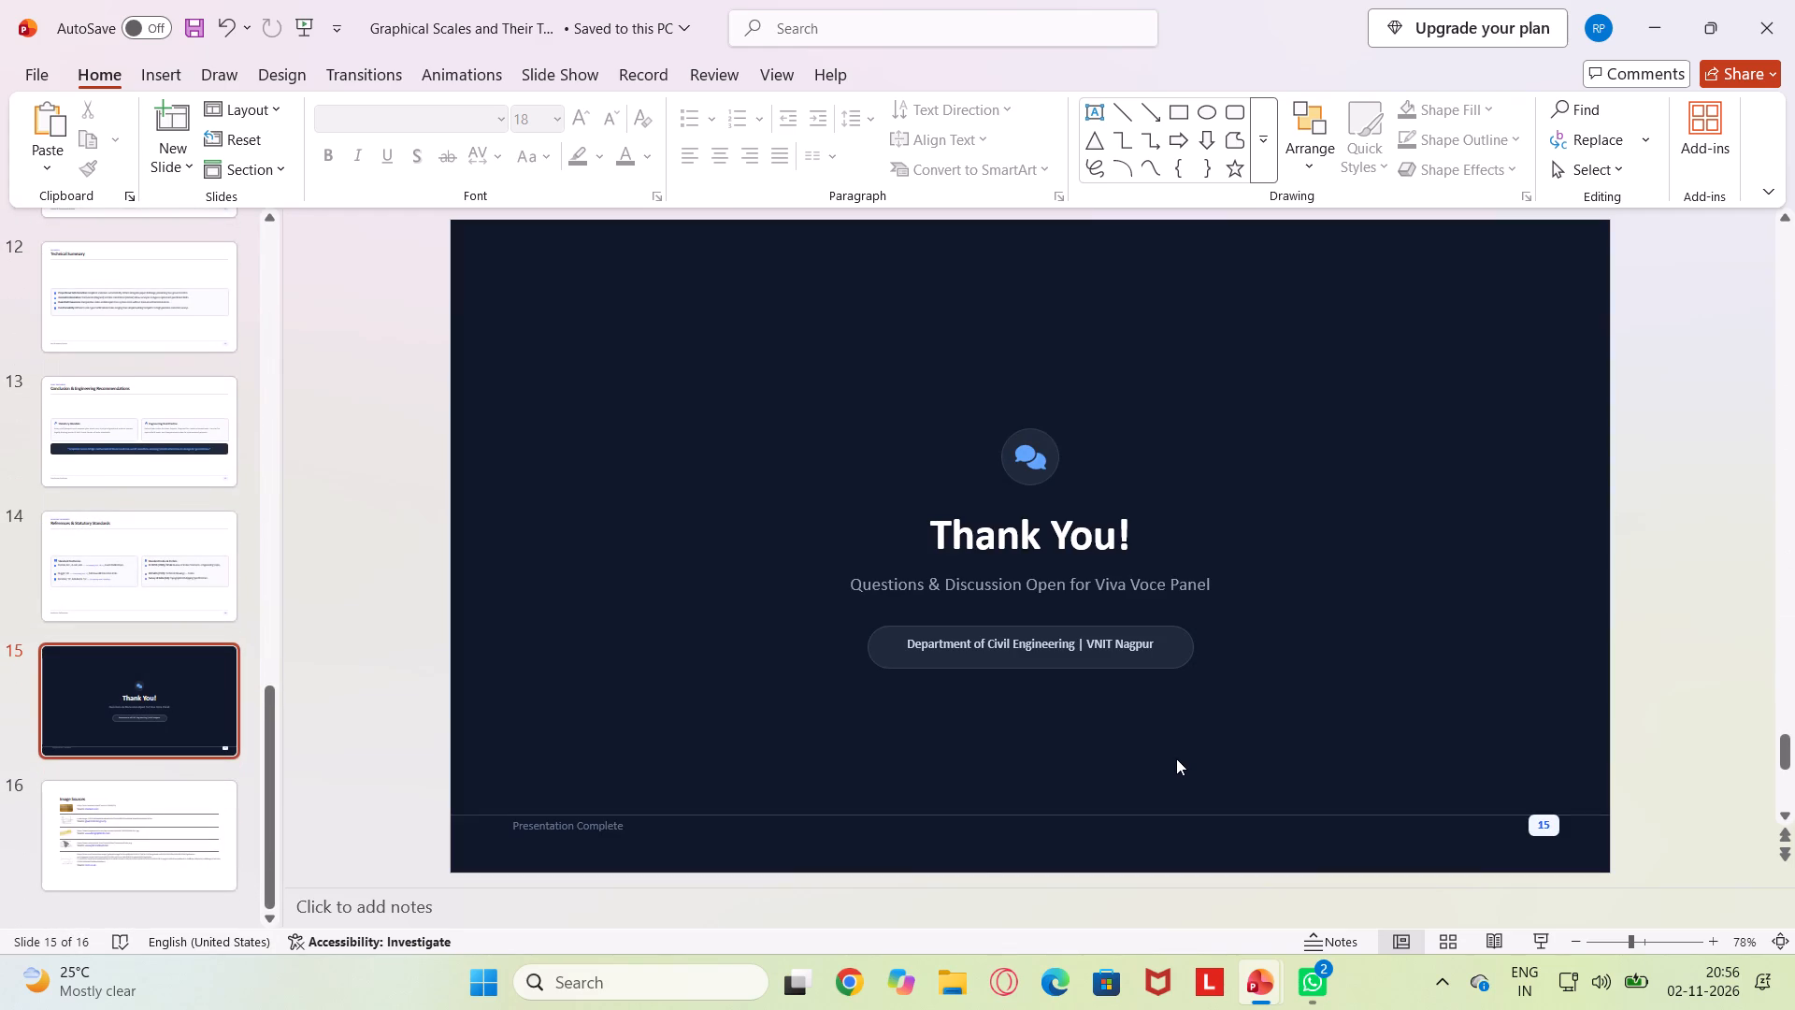
pyautogui.scroll(1, 1176, 758)
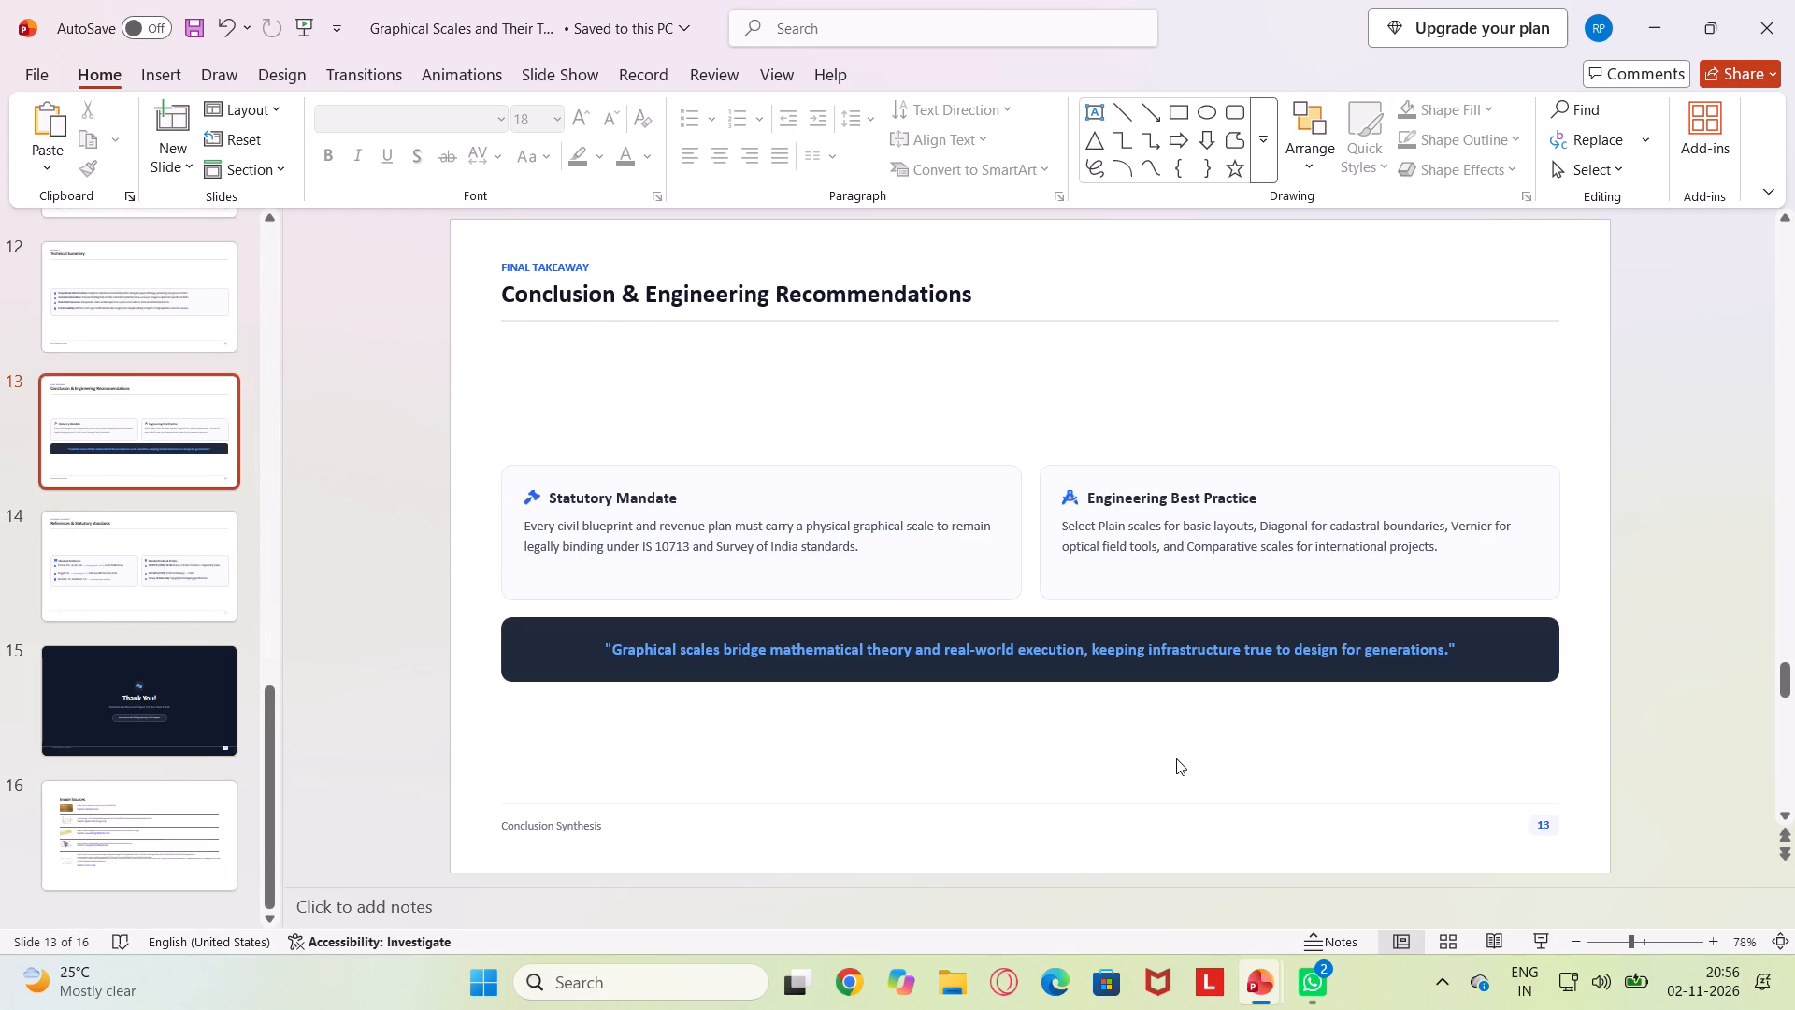
pyautogui.scroll(3, 1176, 758)
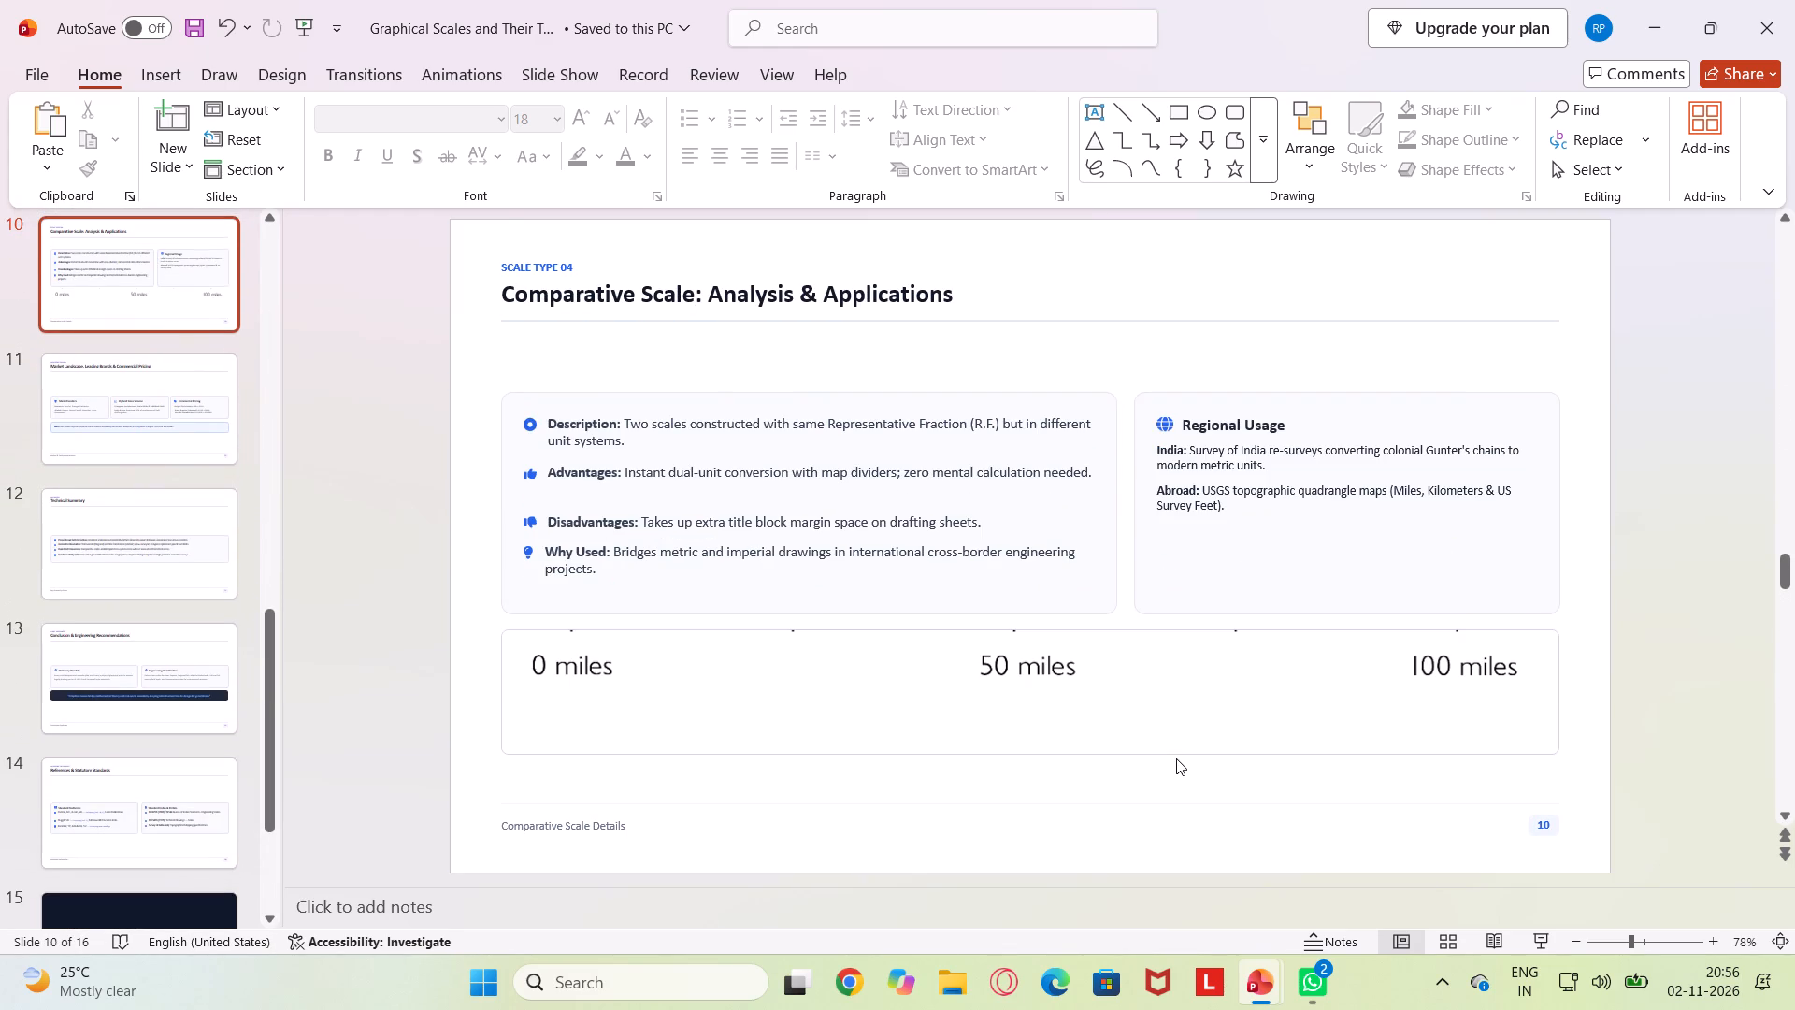
pyautogui.scroll(3, 1176, 758)
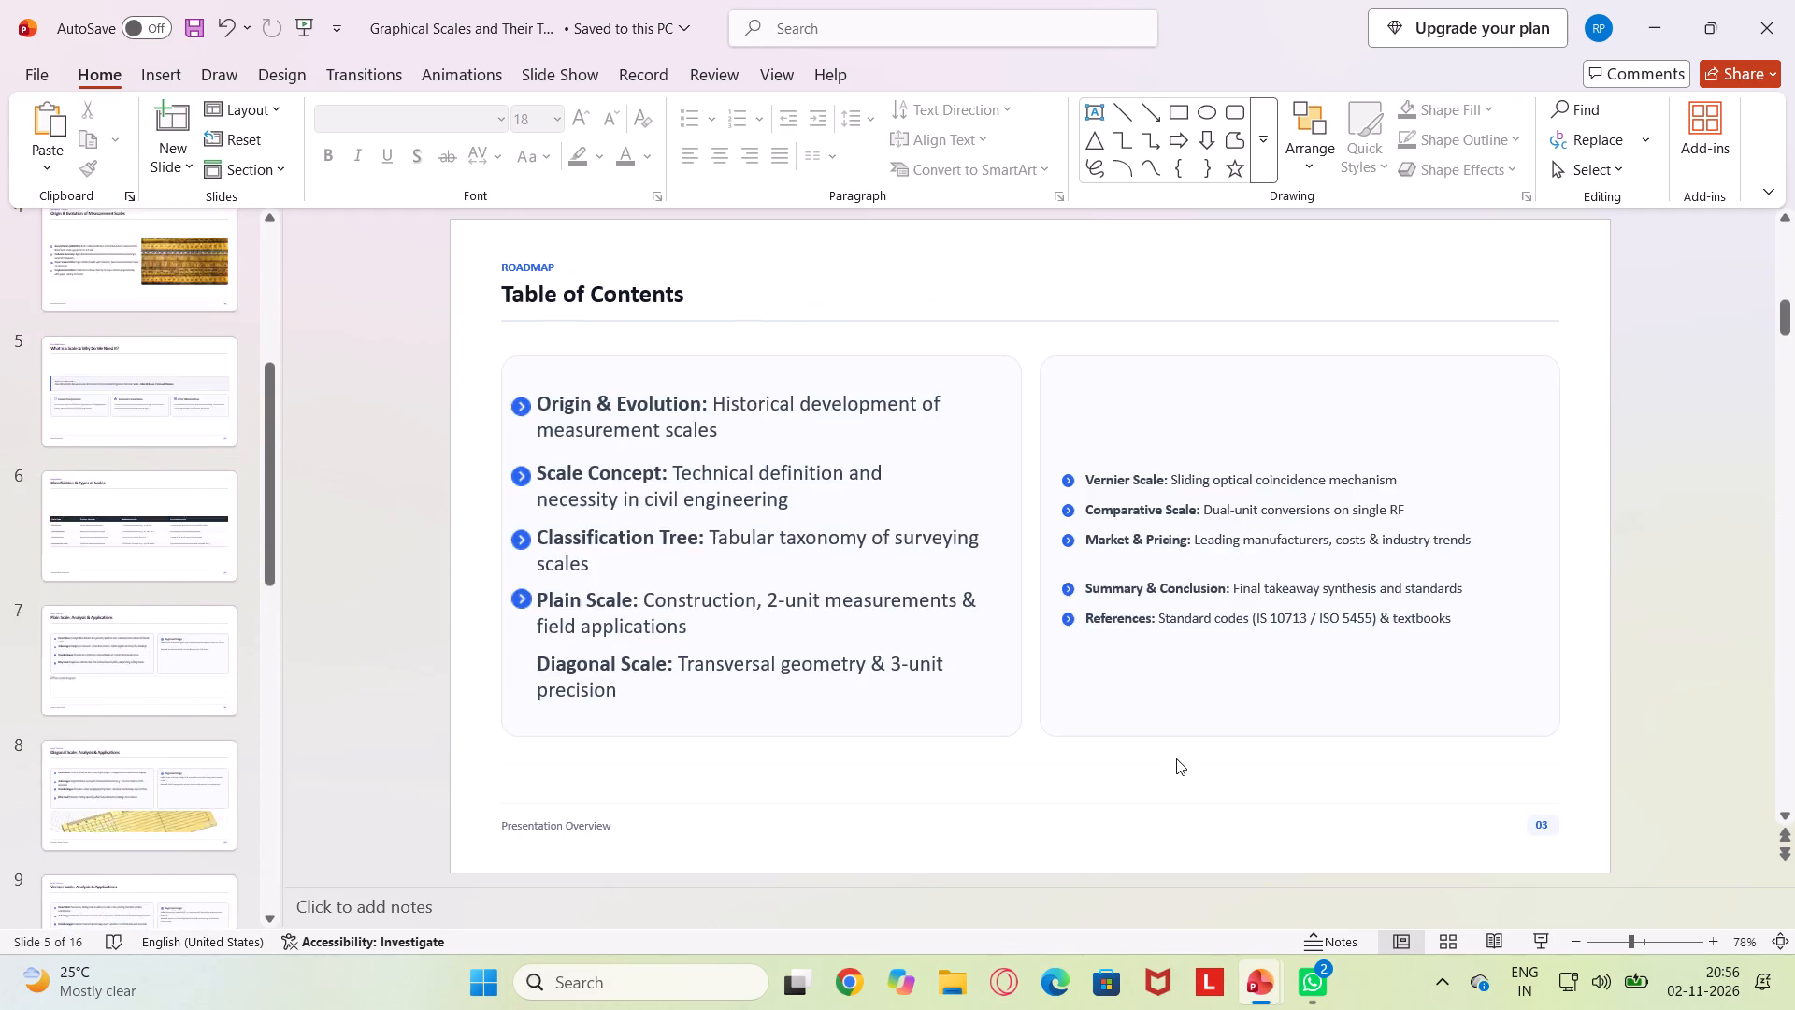
pyautogui.scroll(1, 1176, 758)
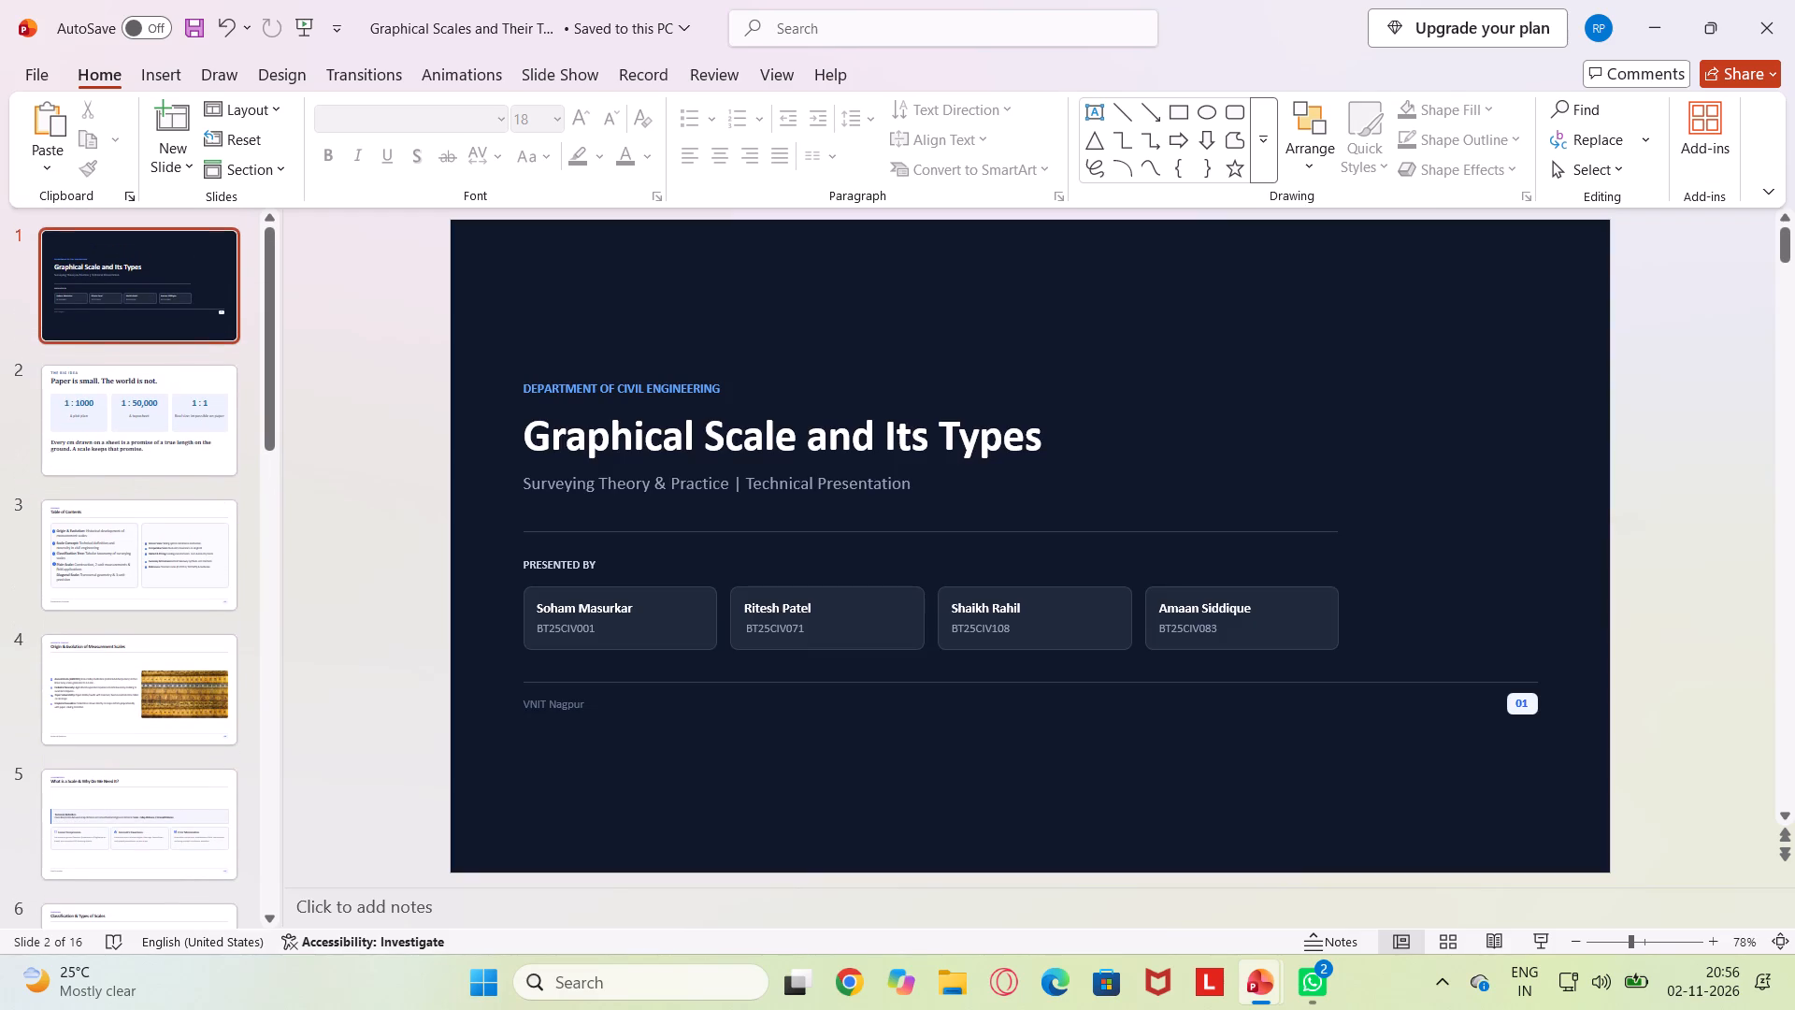
pyautogui.scroll(2, 1176, 758)
# Replace the last two digits of the first presenter's student ID on the title slide.
pyautogui.click(604, 640)
pyautogui.click(605, 633)
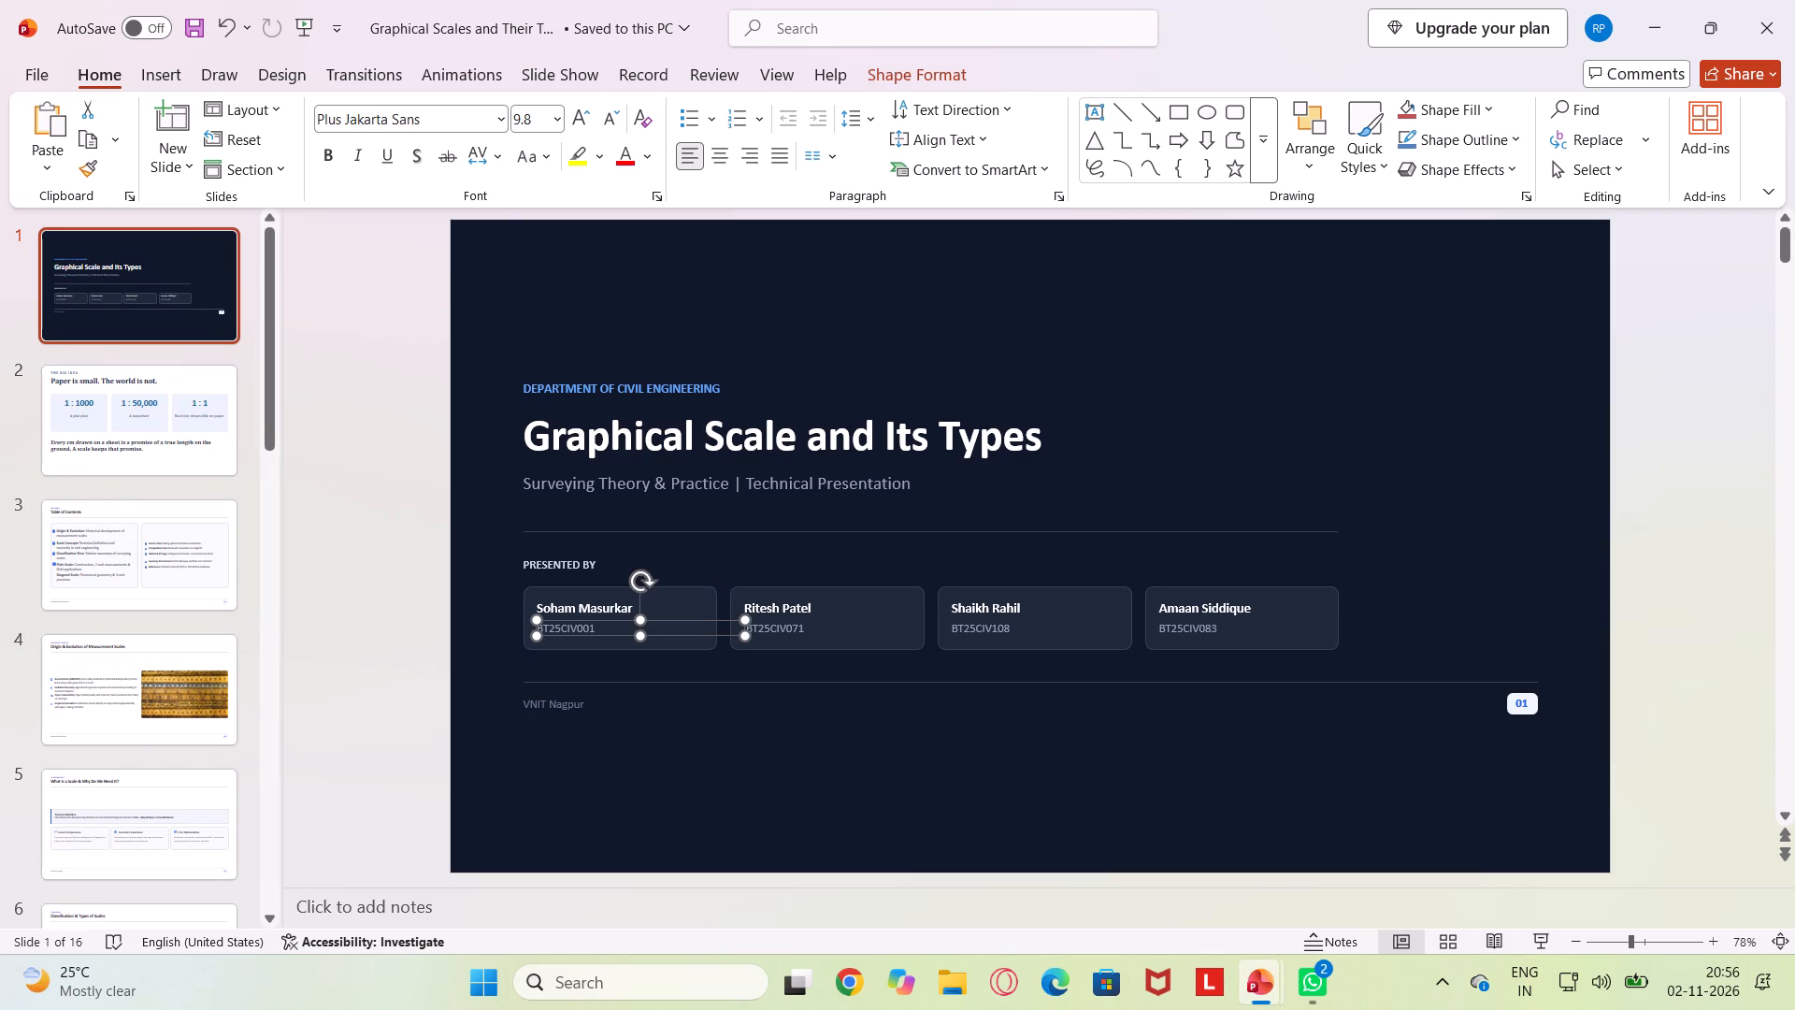
pyautogui.click(631, 628)
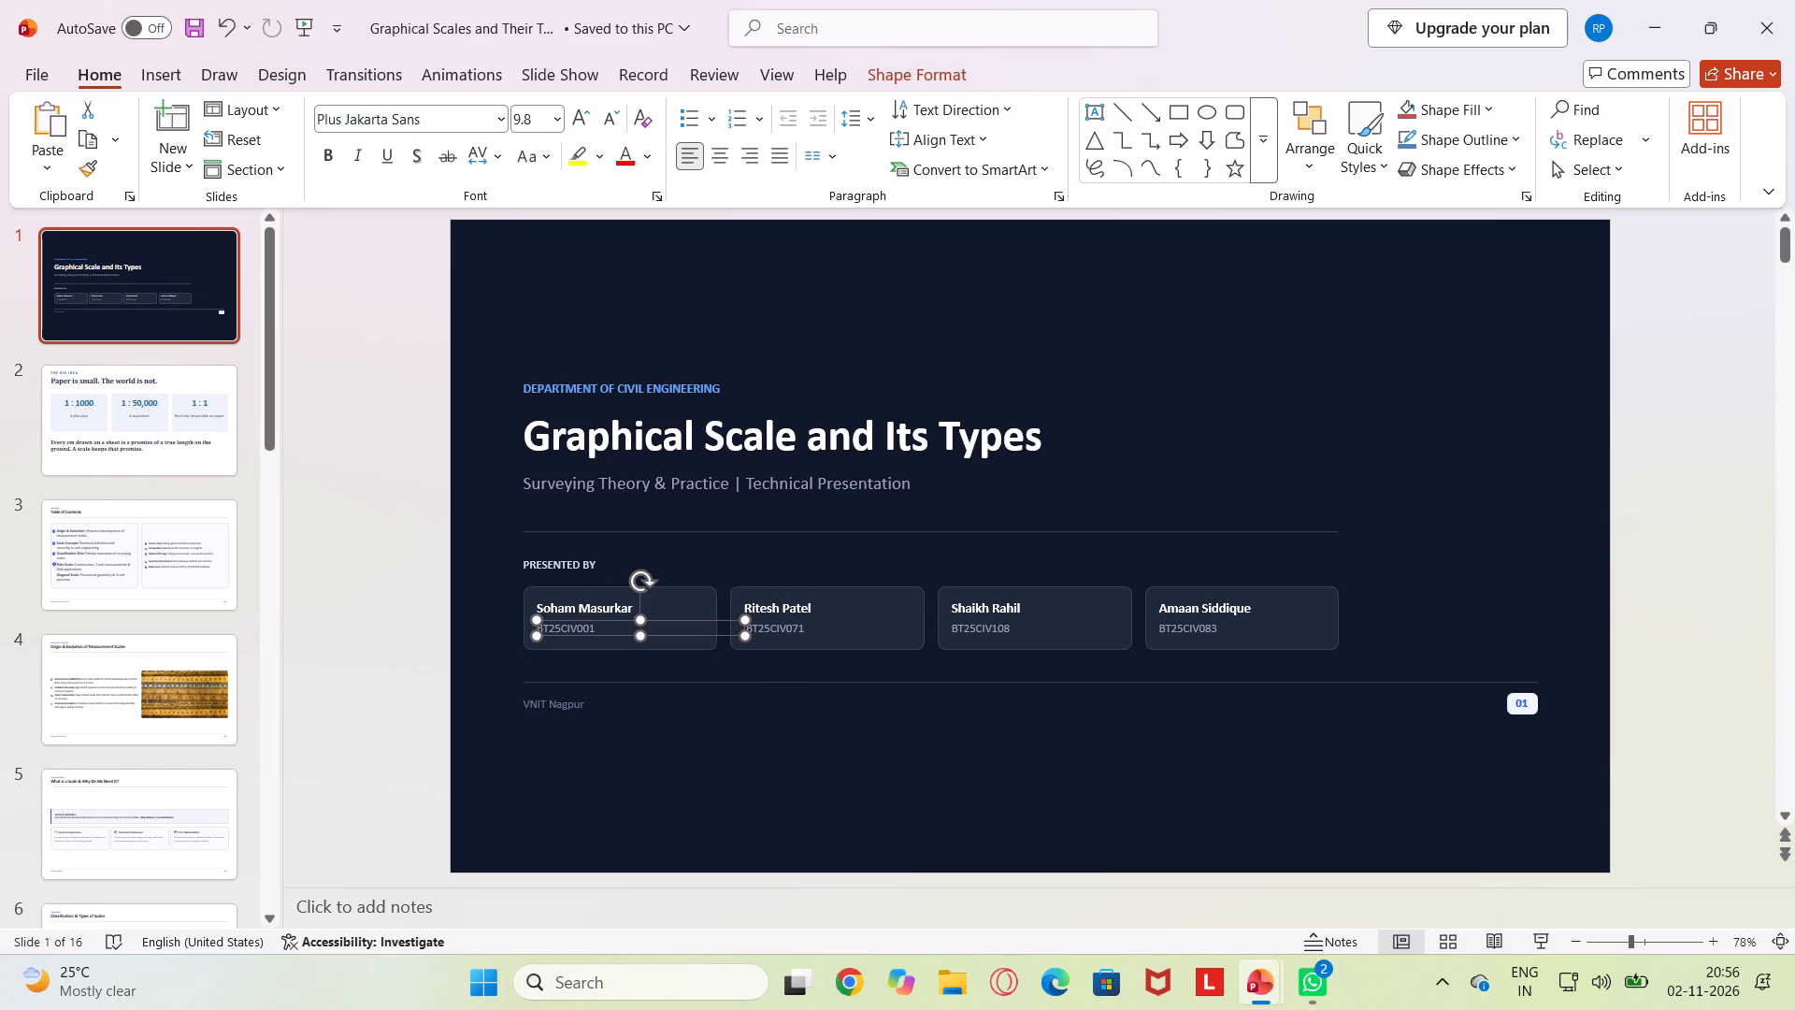
pyautogui.doubleClick(611, 629)
pyautogui.press('BackSpace')
pyautogui.press('BackSpace')
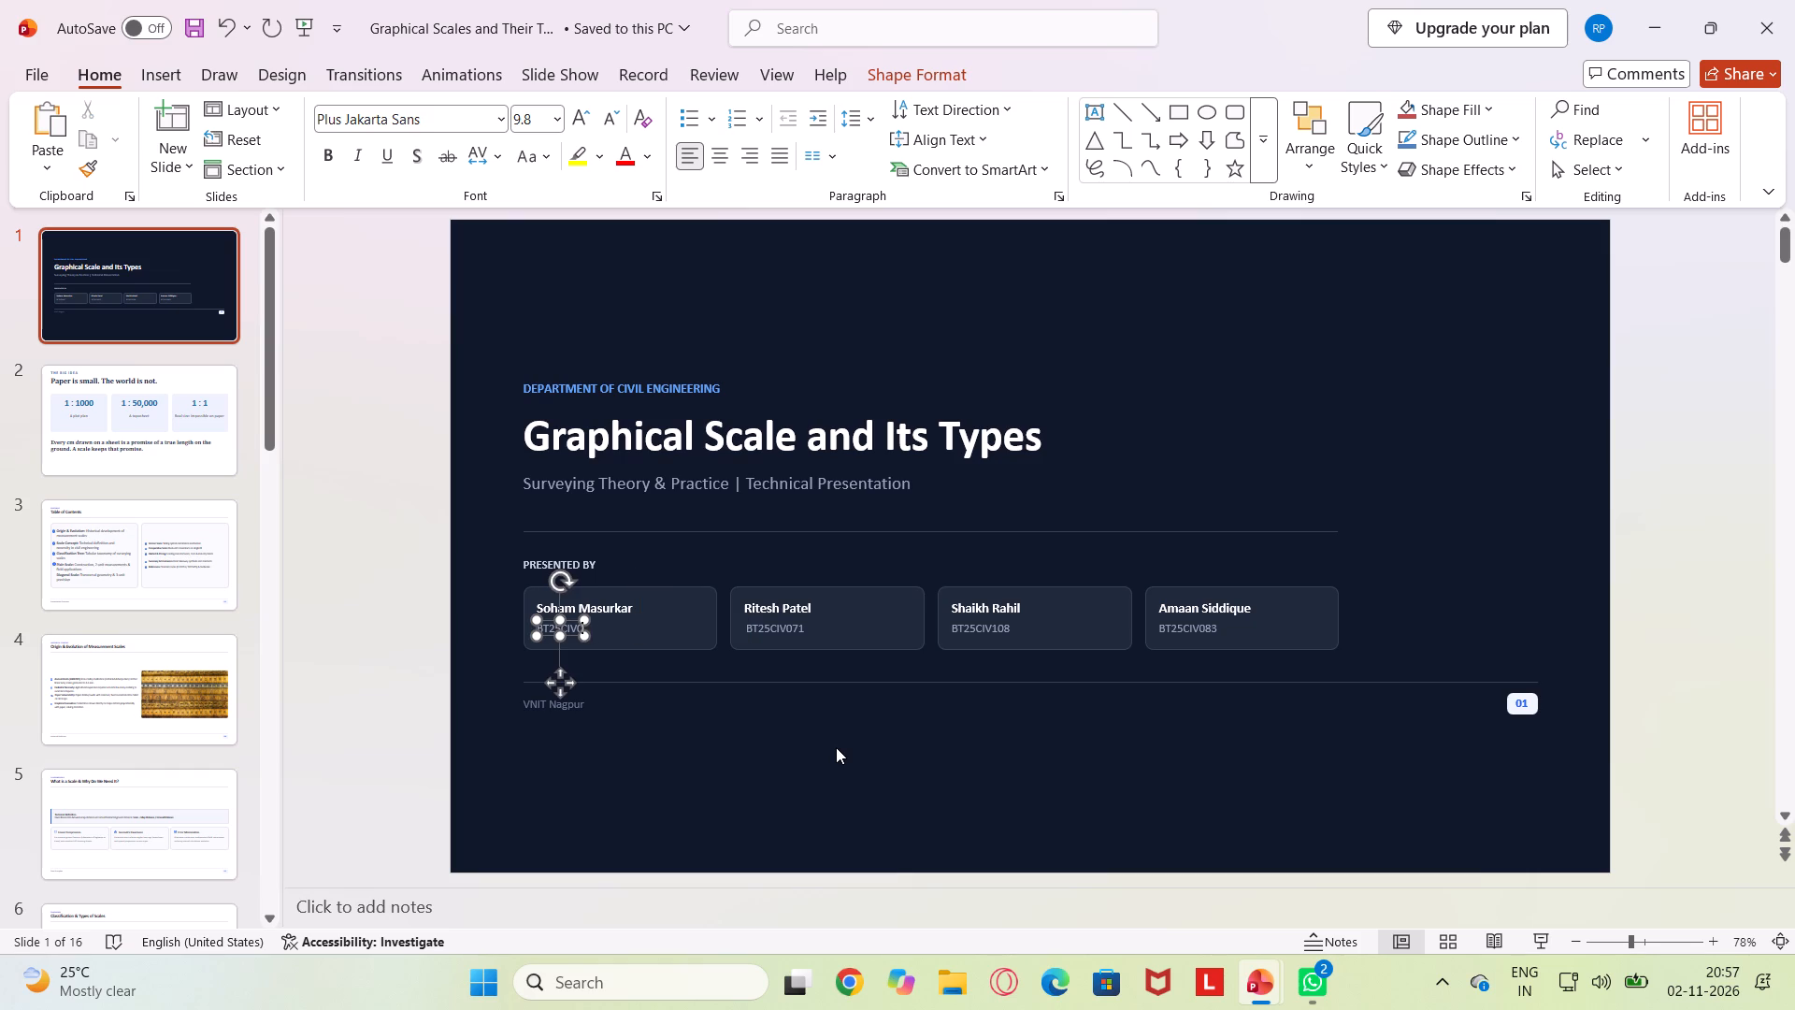
pyautogui.write('78')
pyautogui.click(982, 761)
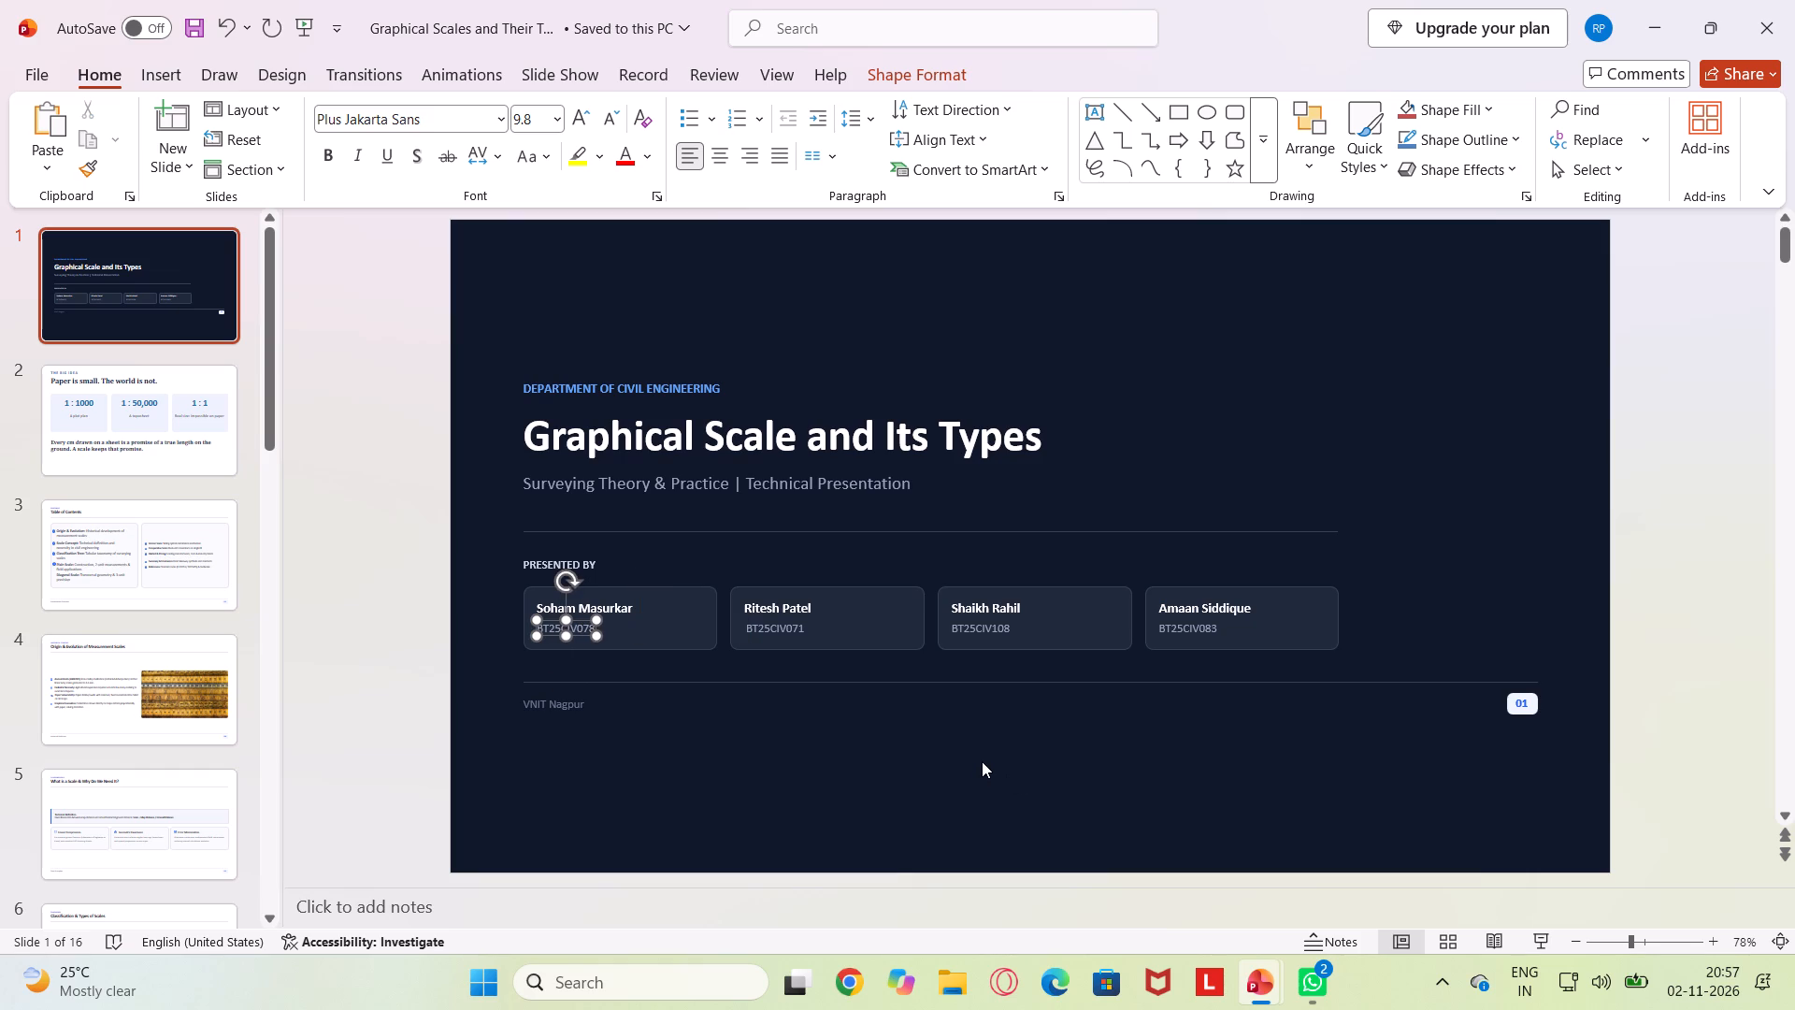
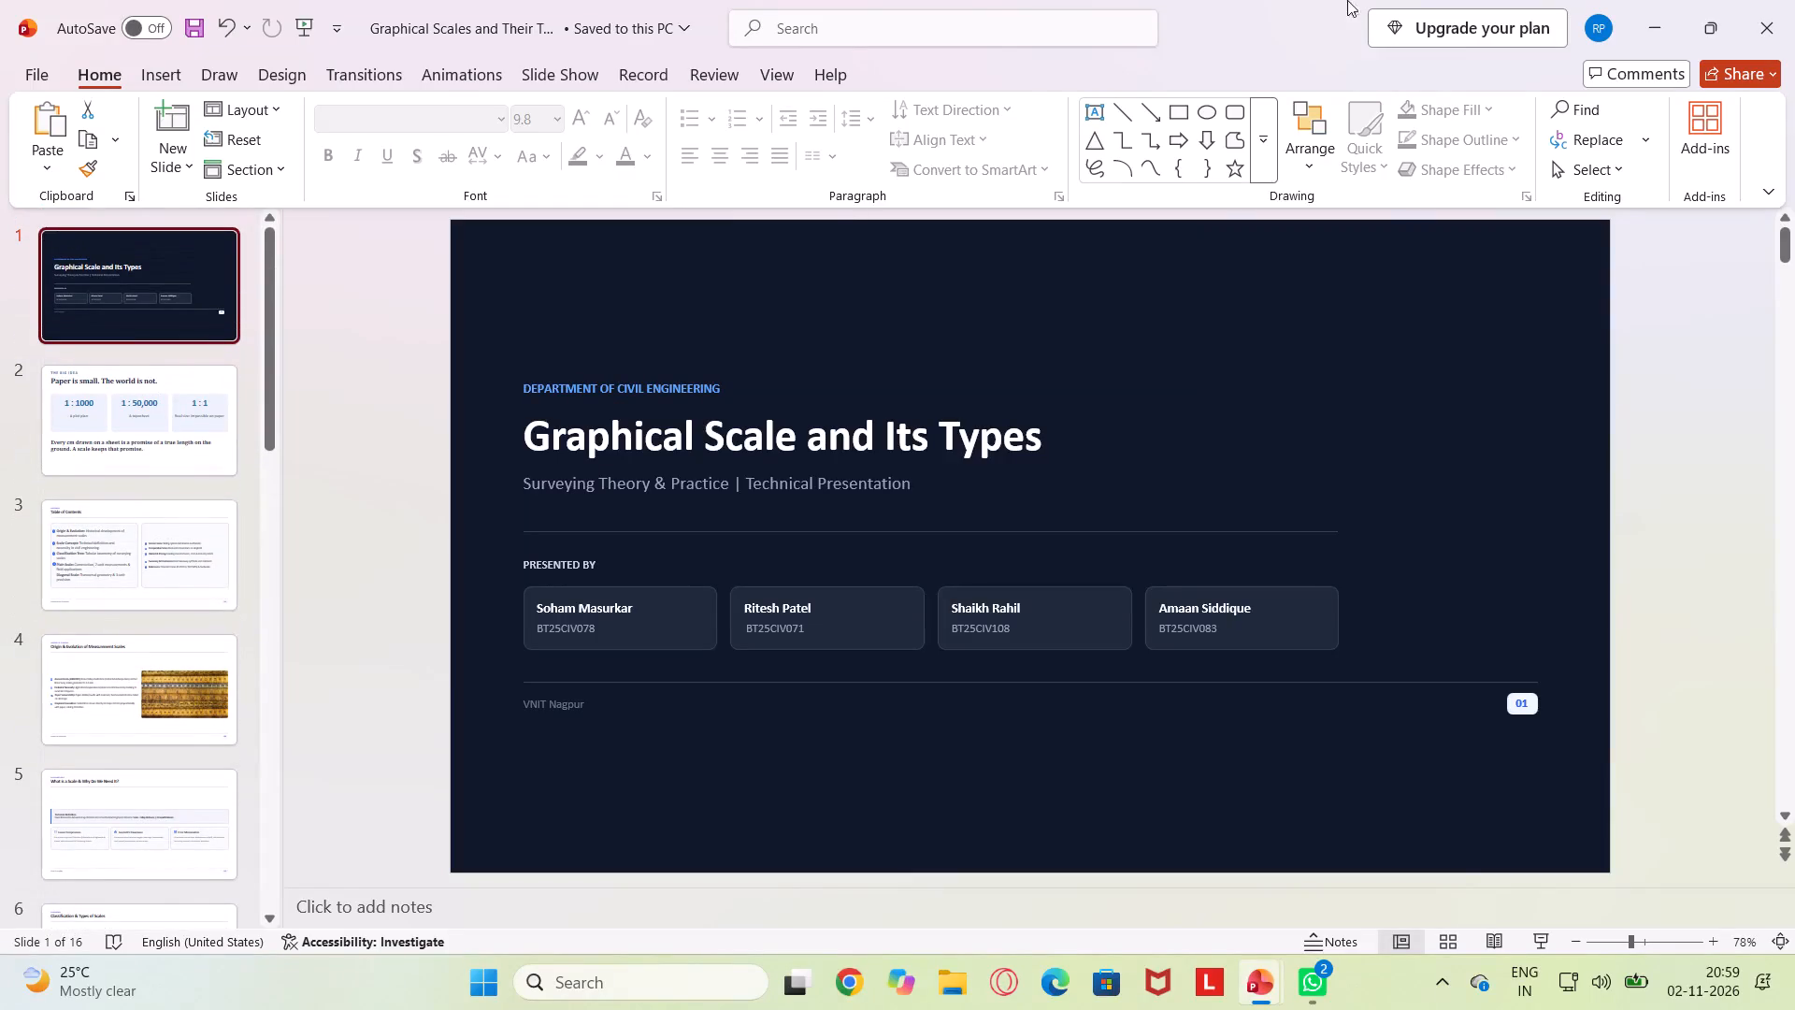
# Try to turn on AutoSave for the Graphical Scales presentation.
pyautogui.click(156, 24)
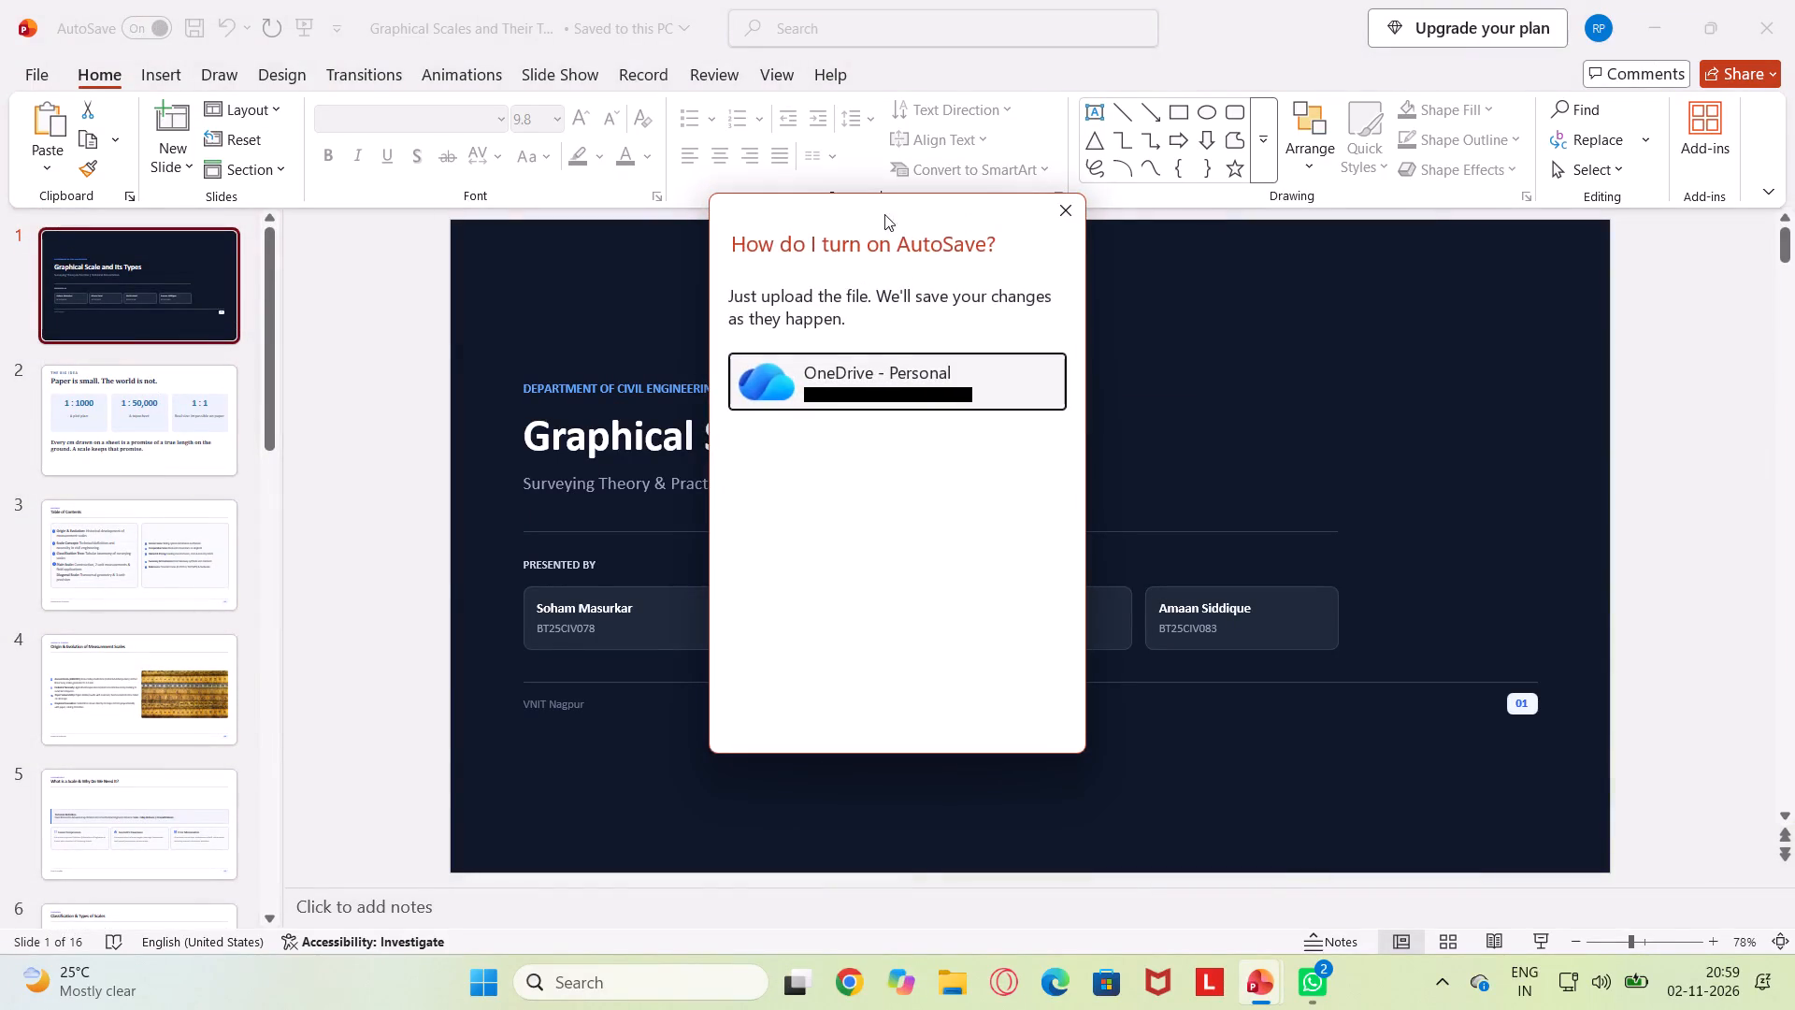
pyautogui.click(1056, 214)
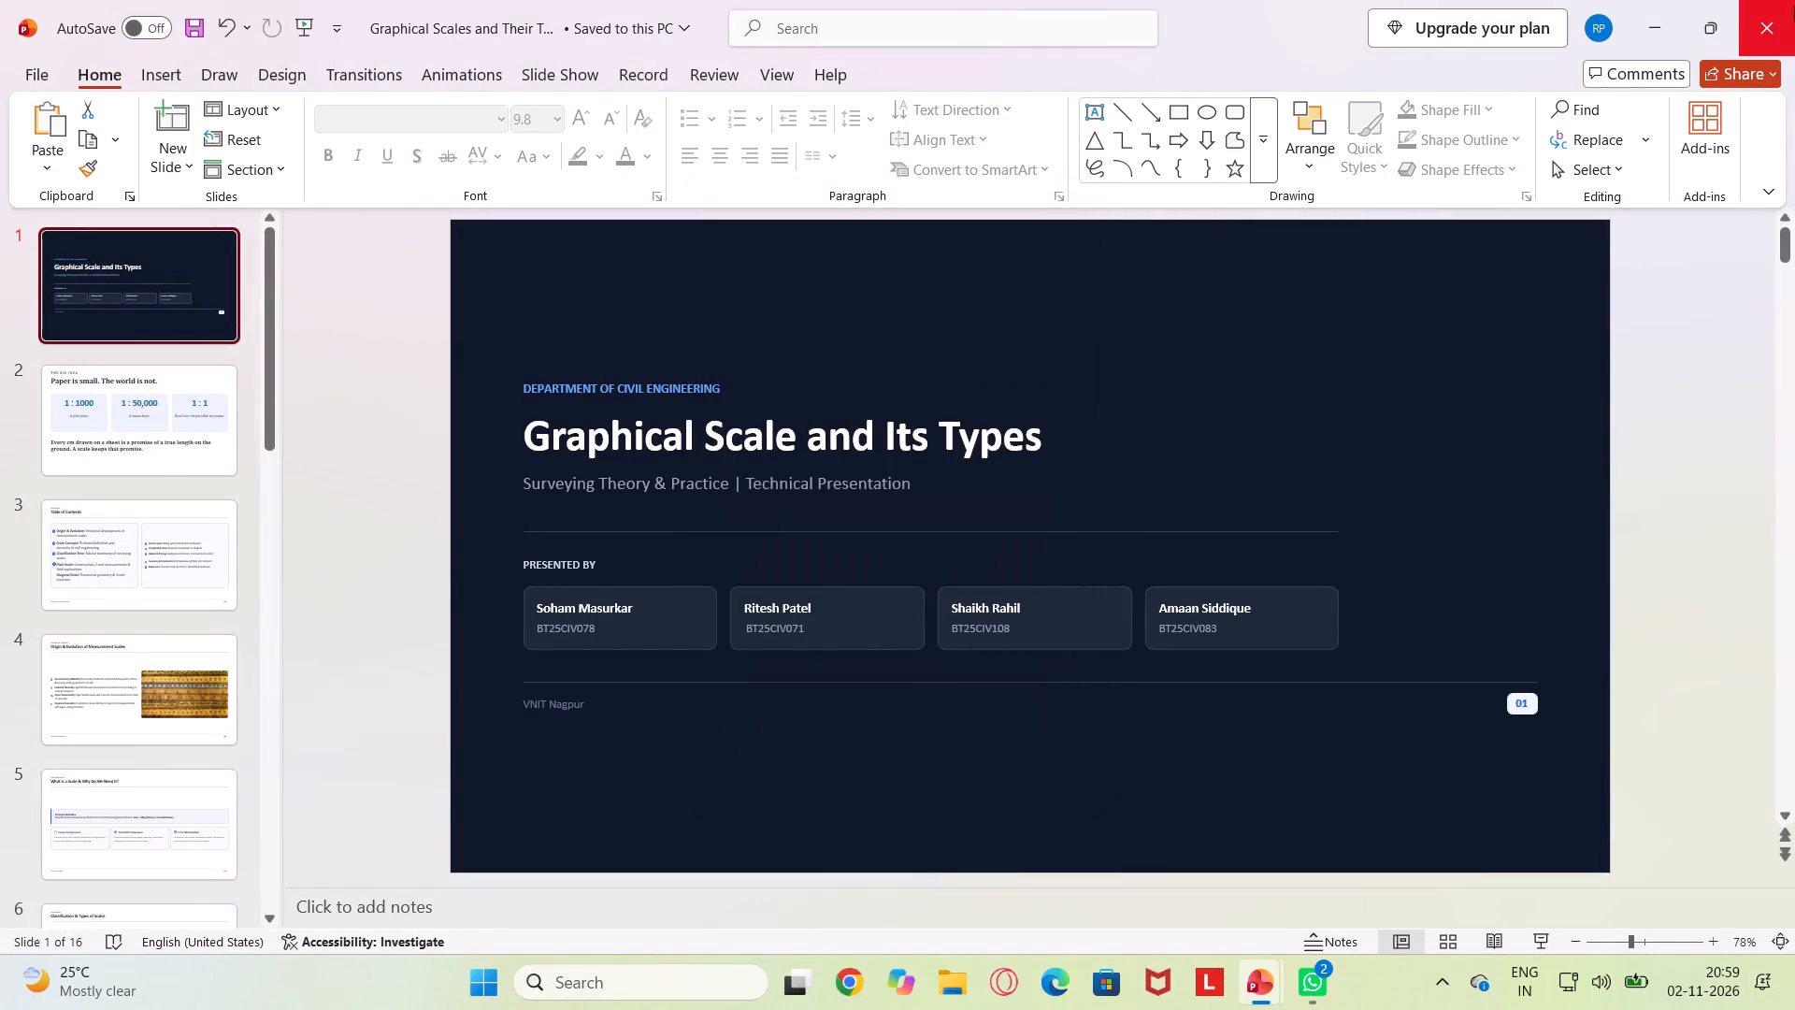
# Minimize both open presentation windows to reveal the desktop.
pyautogui.click(1658, 14)
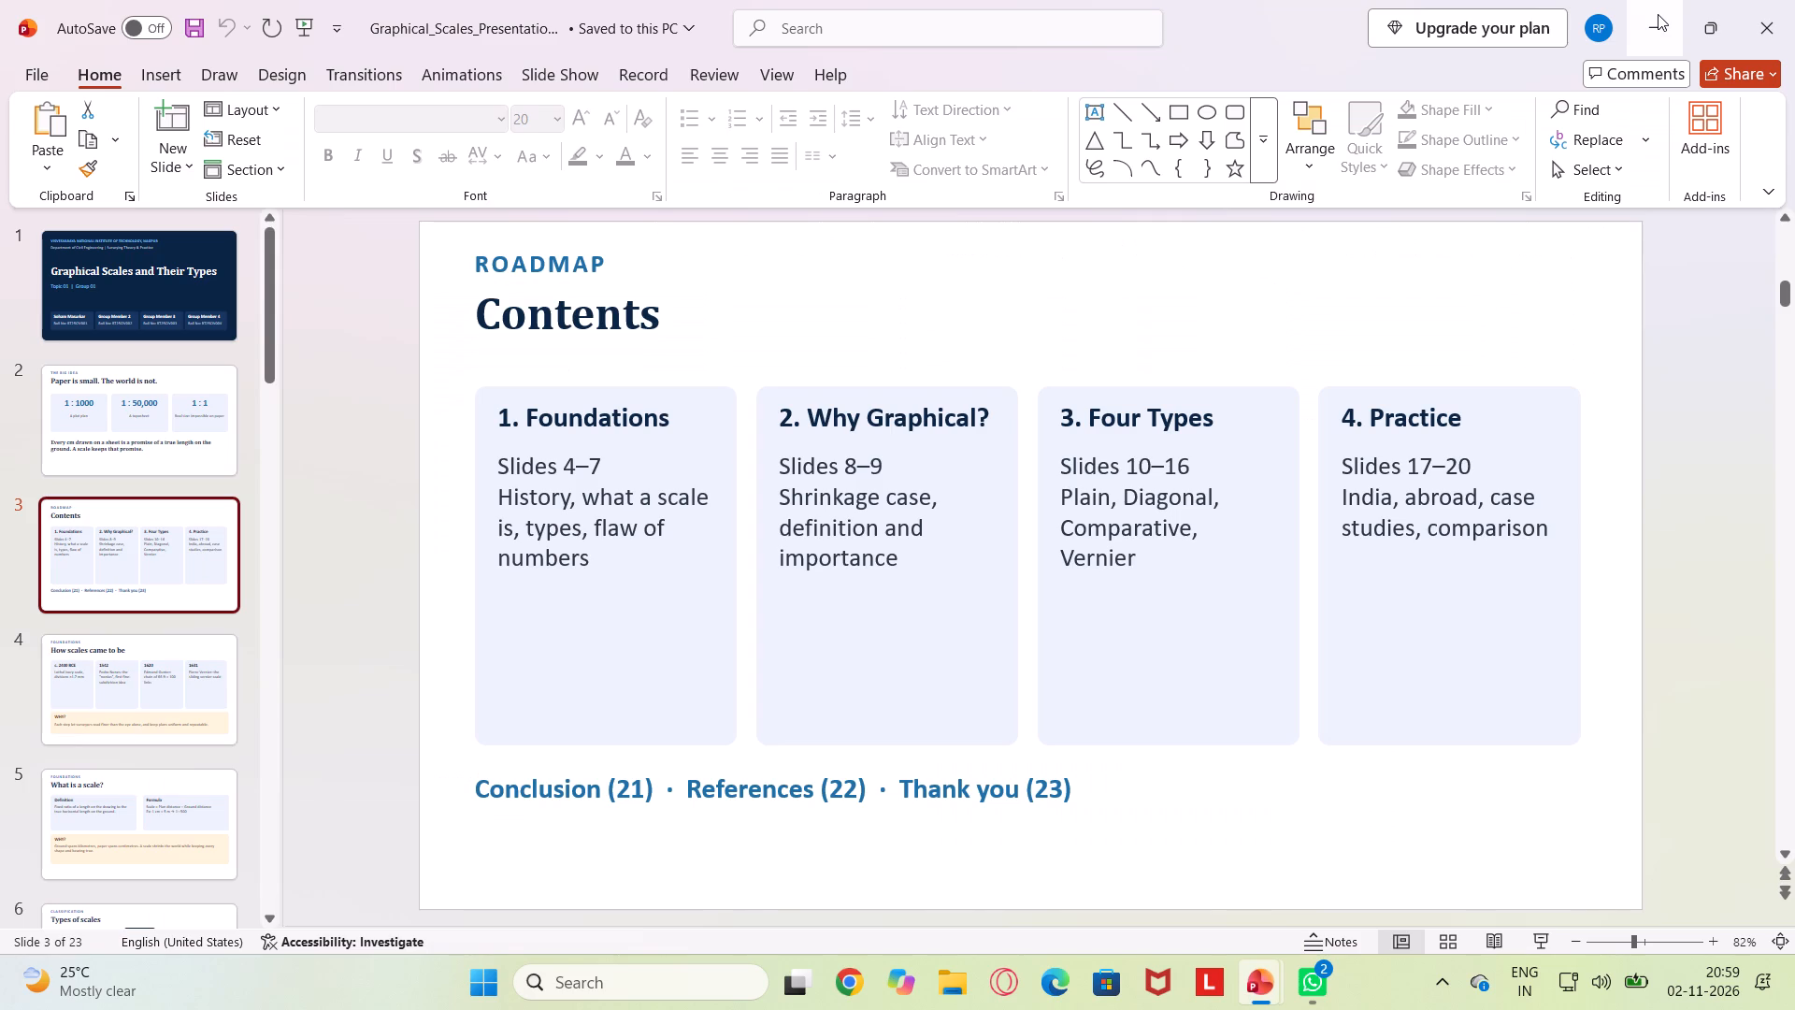
pyautogui.click(1658, 14)
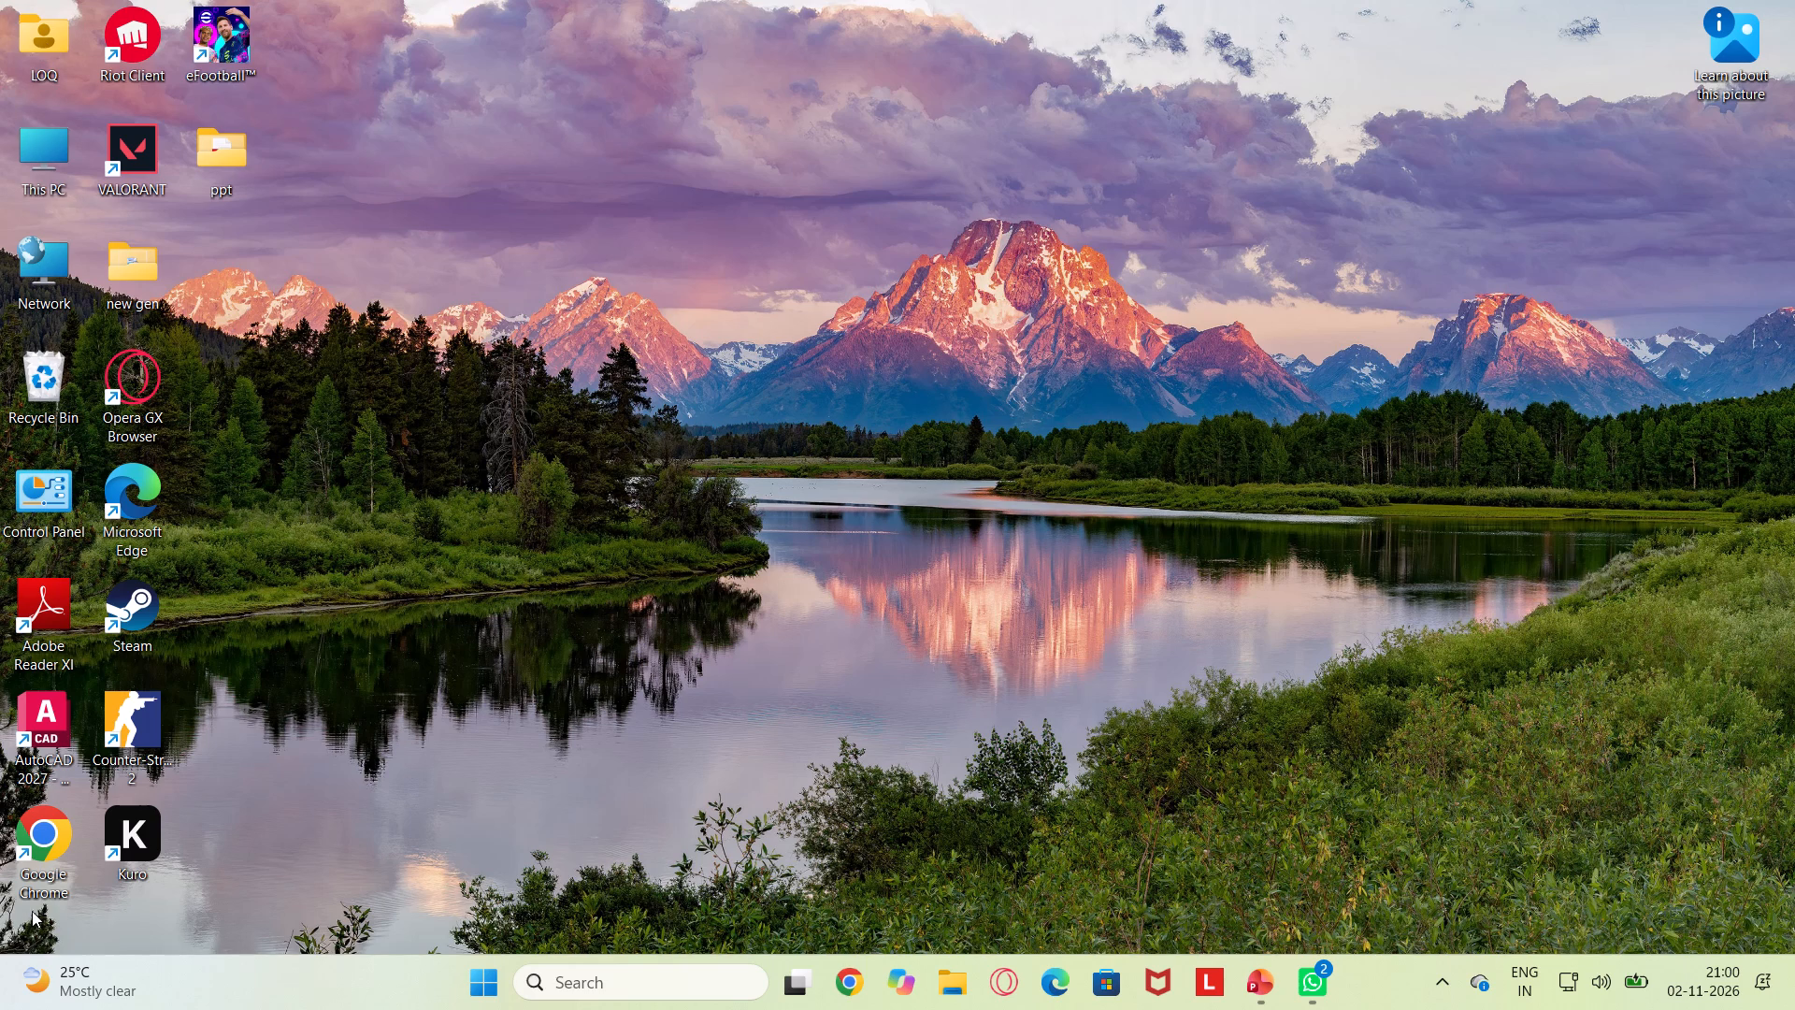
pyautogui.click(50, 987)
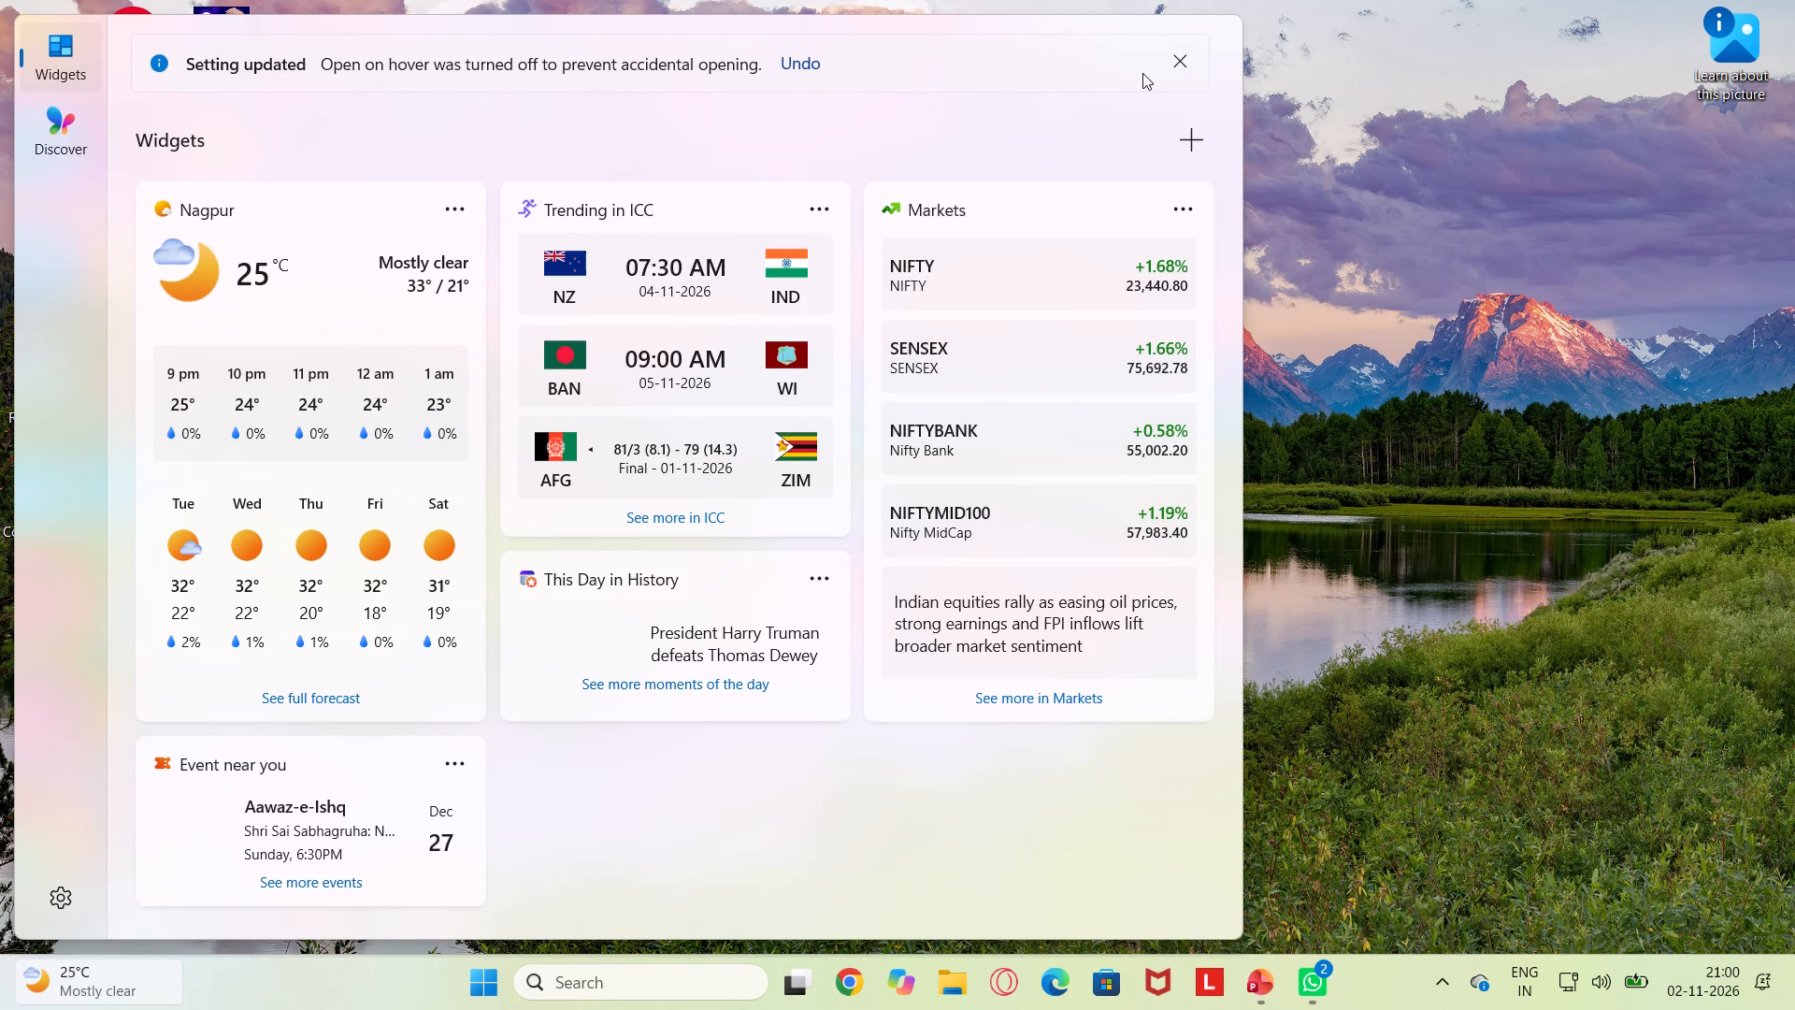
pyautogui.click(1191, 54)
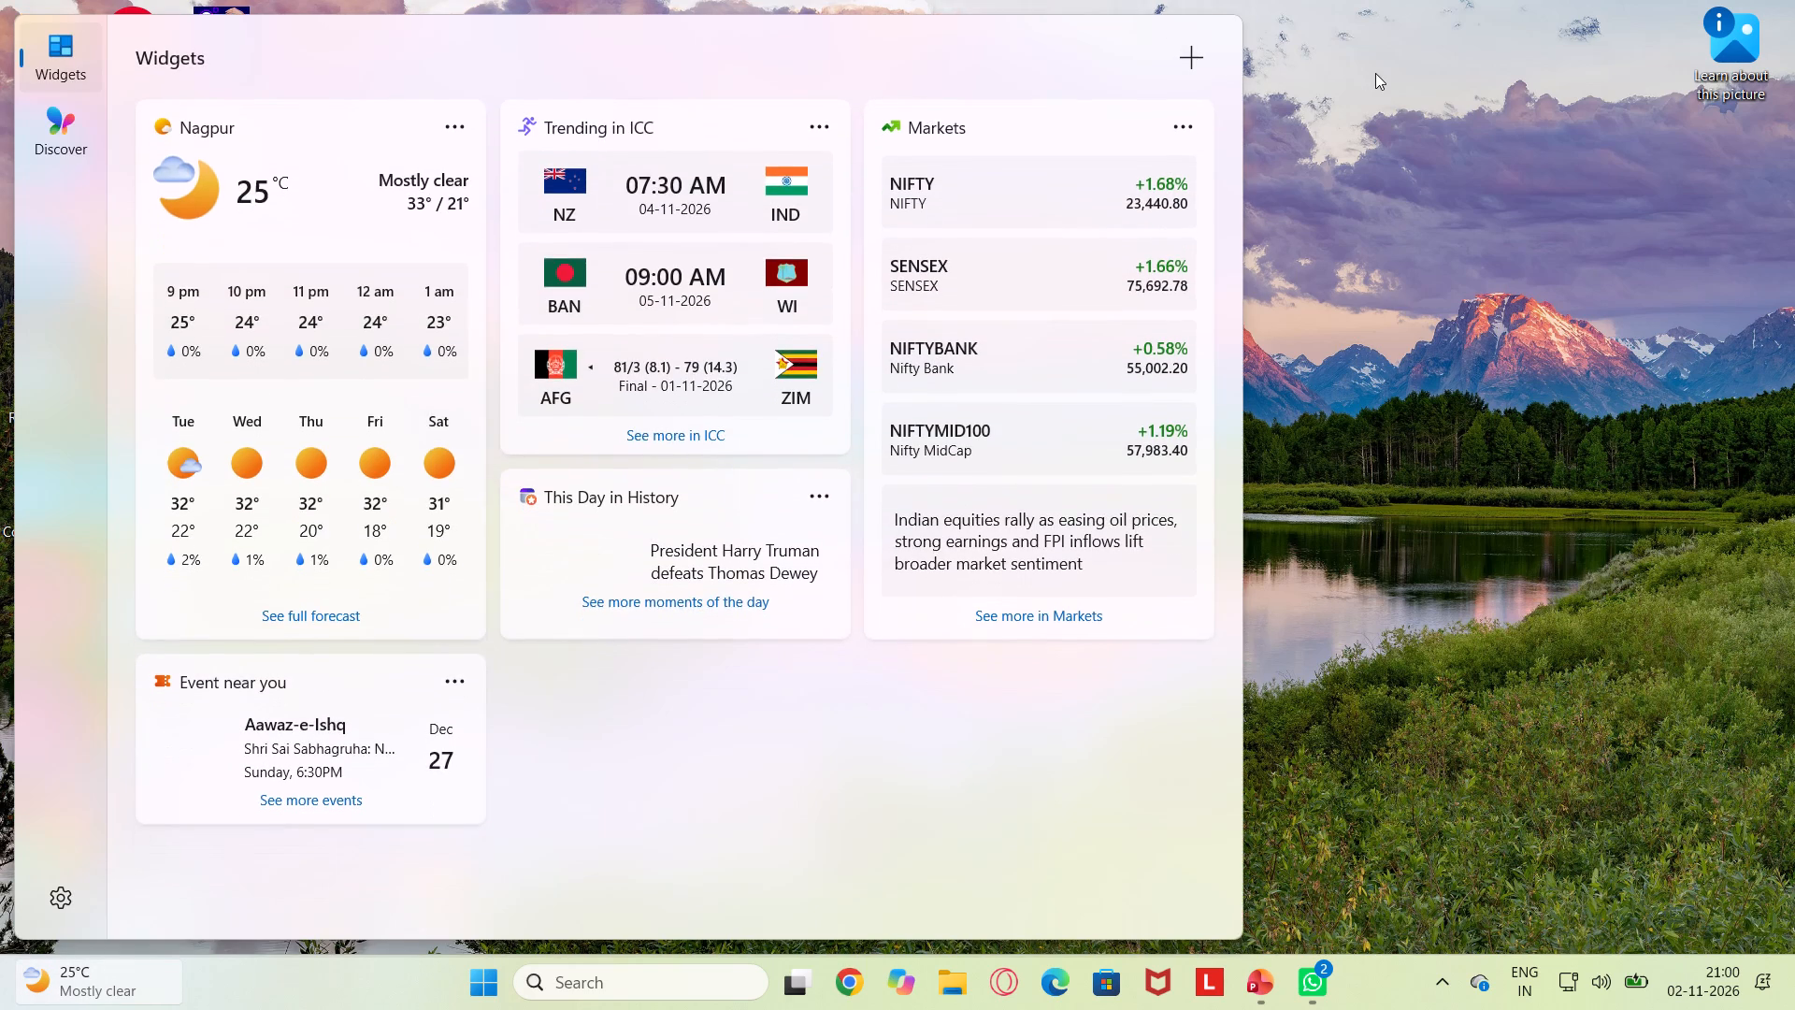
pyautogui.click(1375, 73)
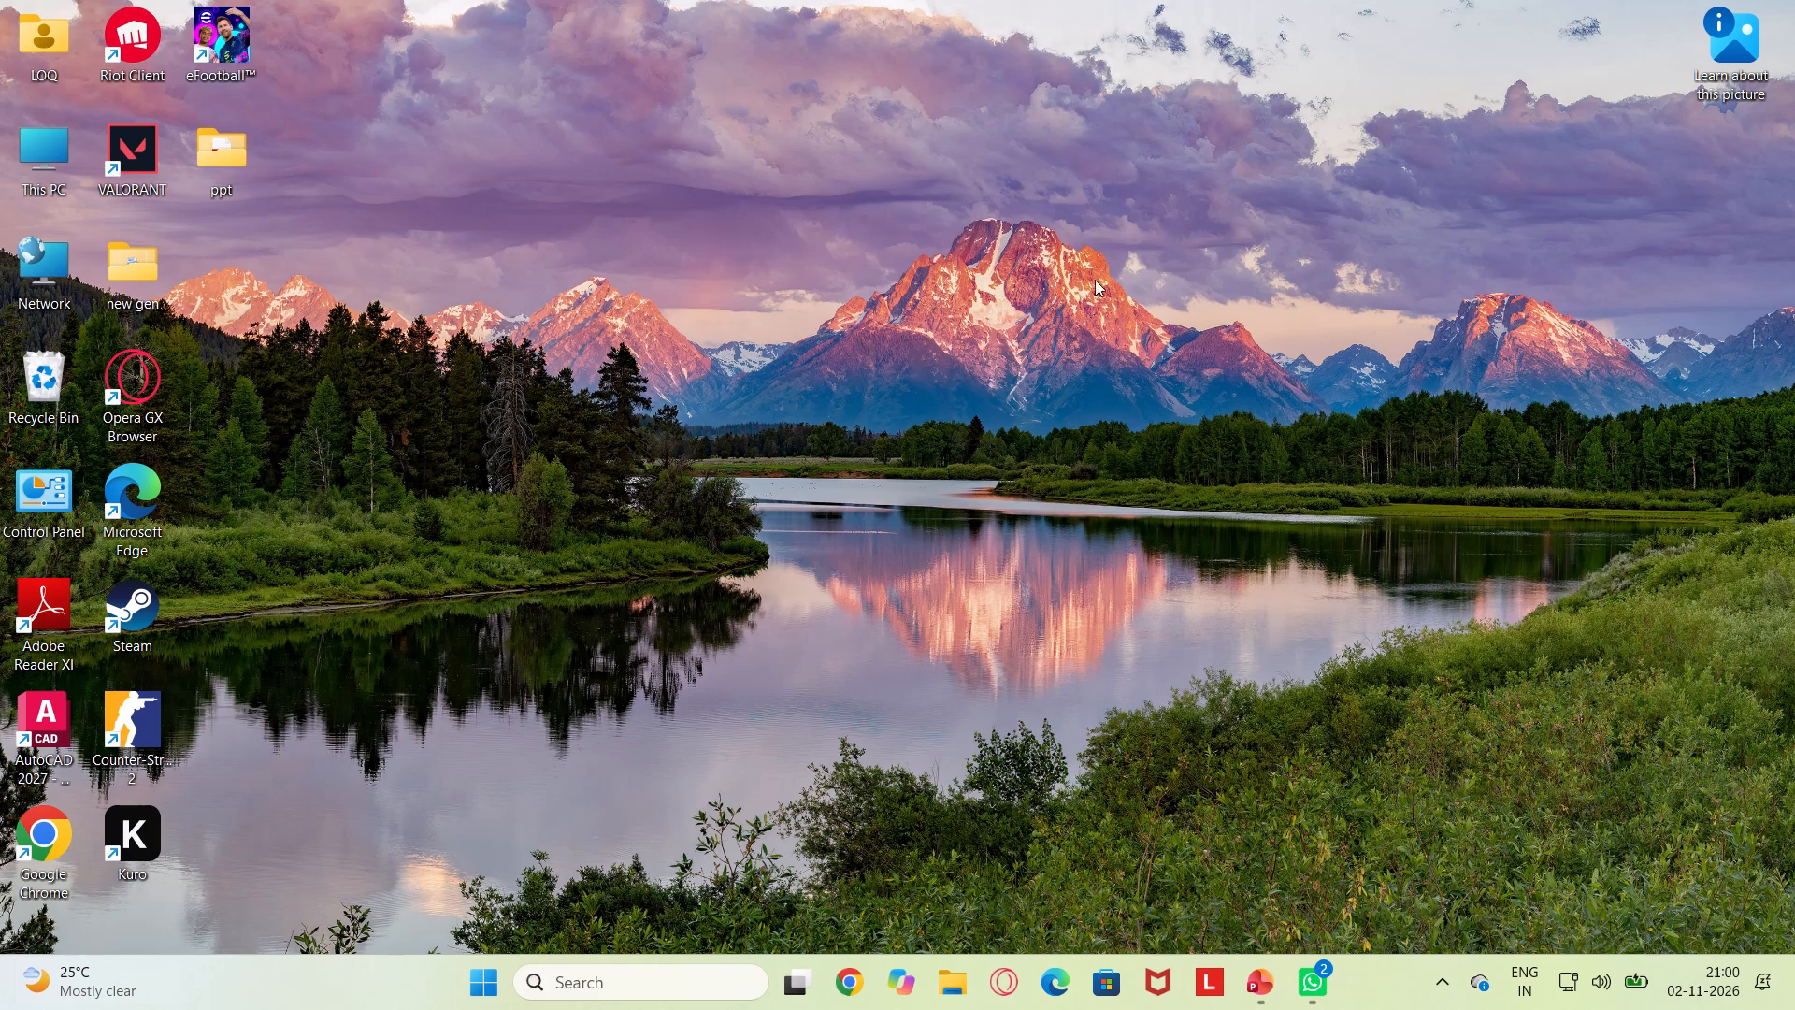